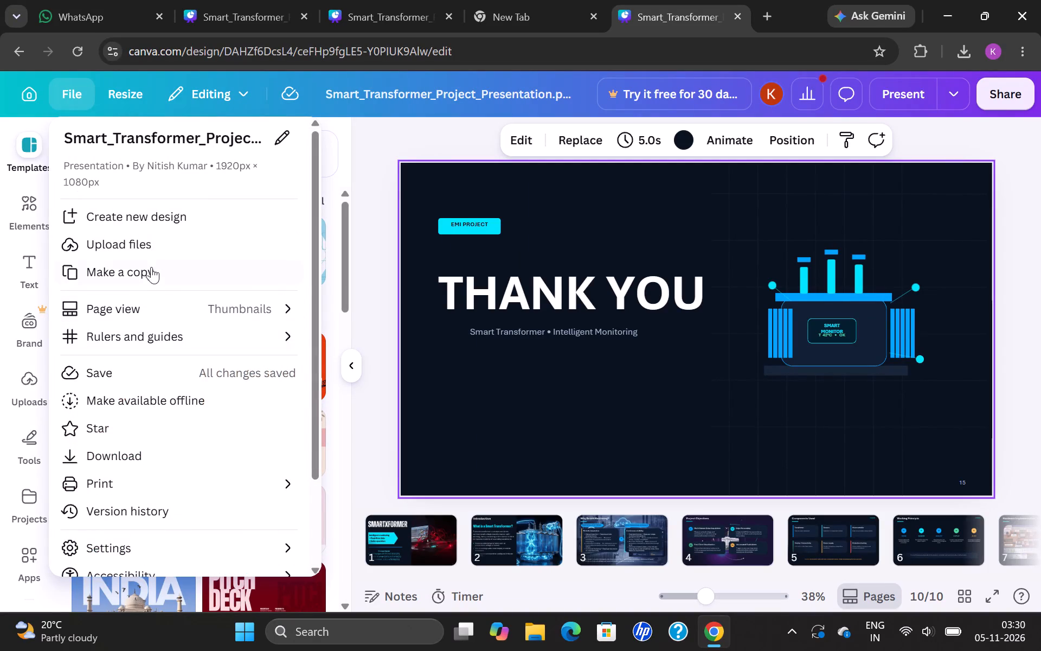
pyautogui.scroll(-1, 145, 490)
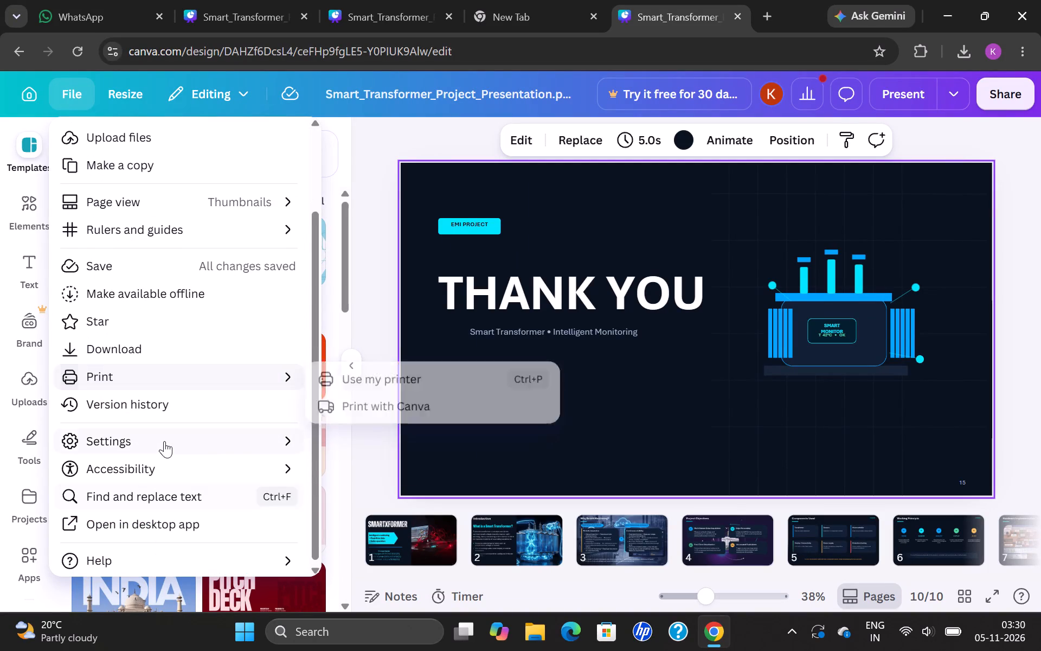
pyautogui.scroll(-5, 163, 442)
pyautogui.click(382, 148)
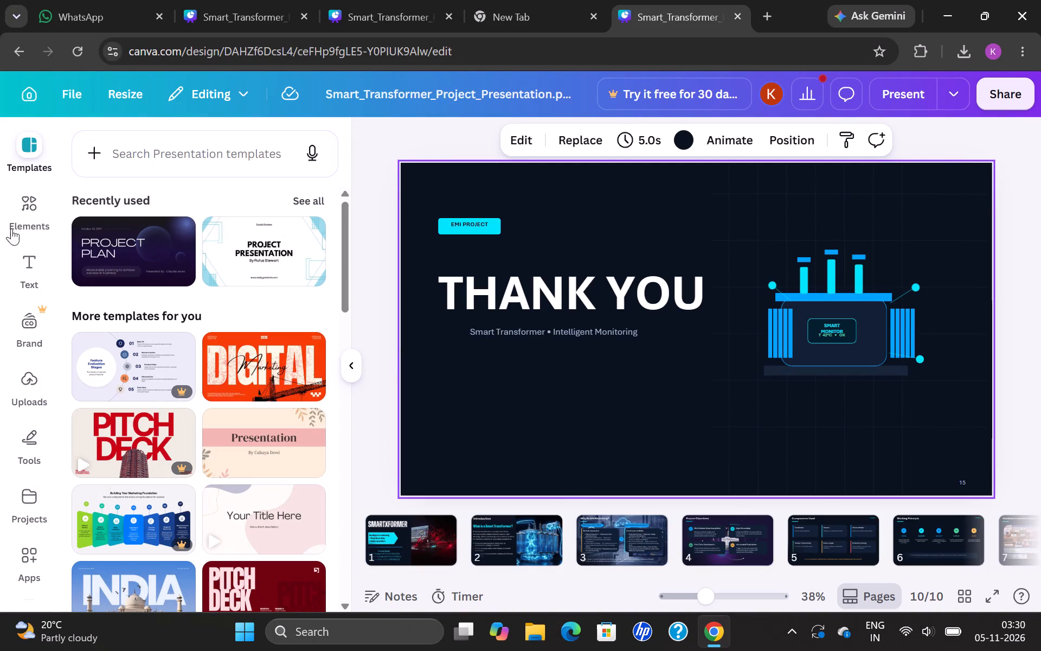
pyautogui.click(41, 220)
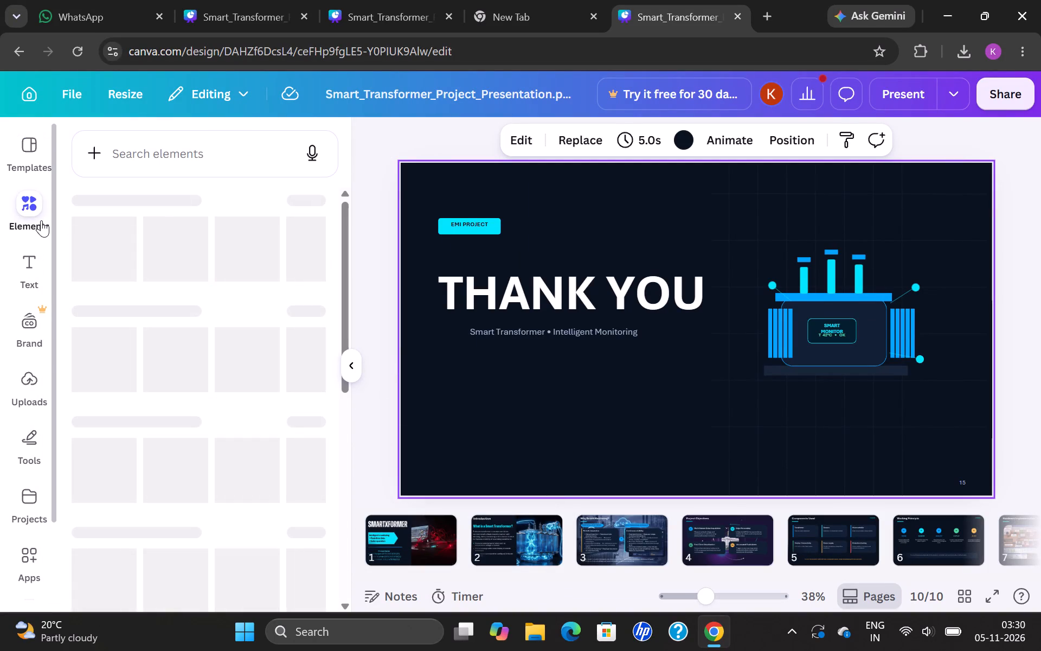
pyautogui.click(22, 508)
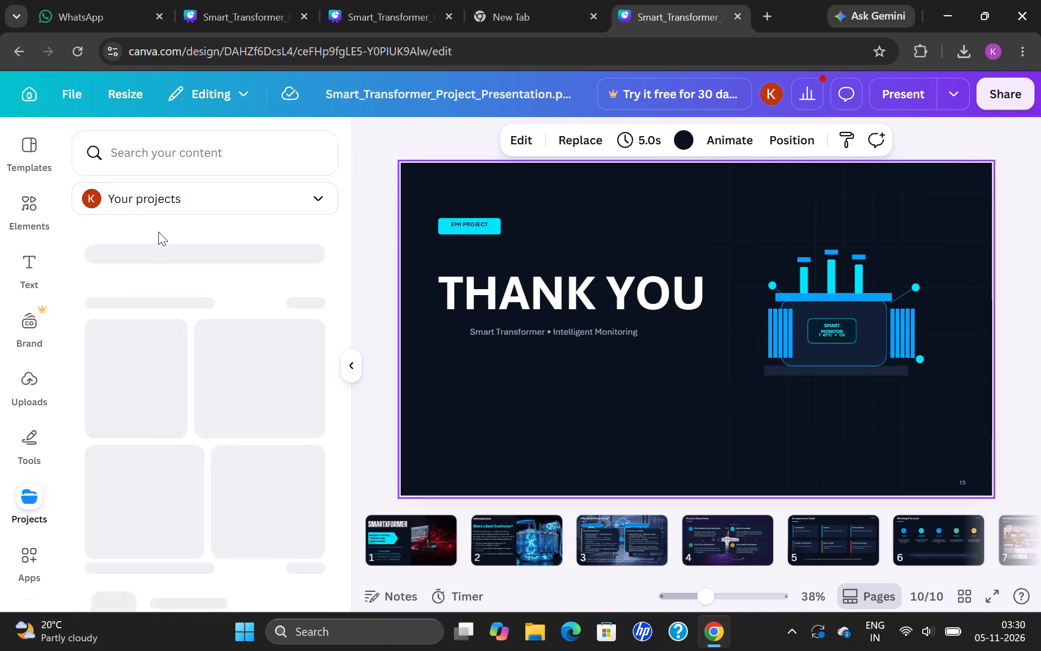
# Leave the presentation editor for the Canva home page and dismiss the student discount offer.
pyautogui.click(35, 97)
pyautogui.click(35, 97)
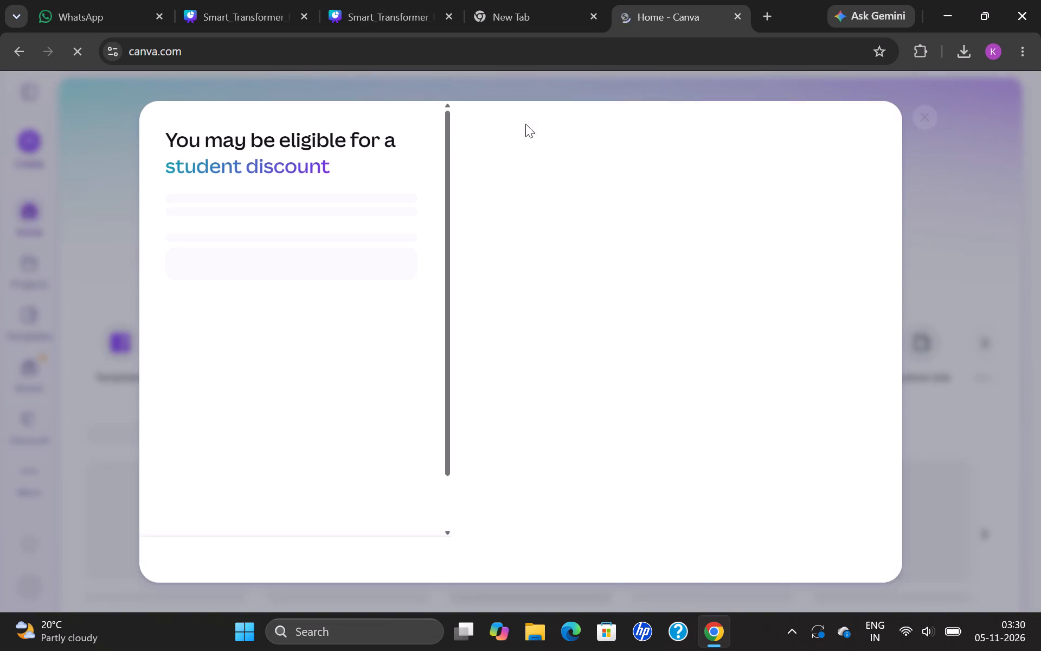
pyautogui.click(937, 114)
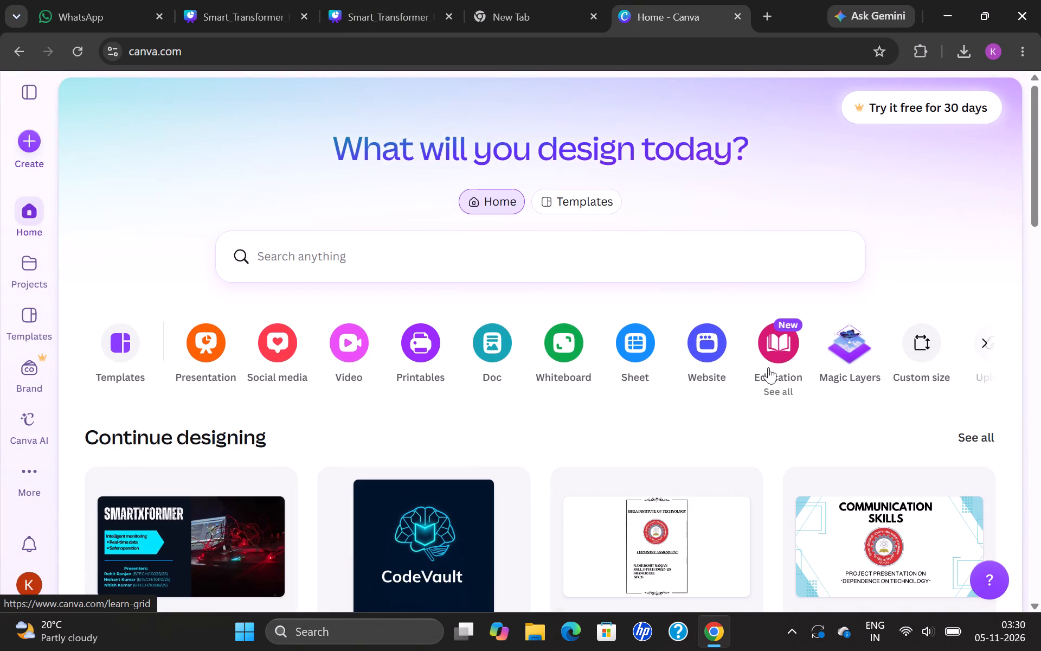
# Upload Smart_Transformer_Project_Presentation.pptx from the Downloads folder to Canva as a new design.
pyautogui.scroll(-3, 549, 422)
pyautogui.scroll(1, 549, 422)
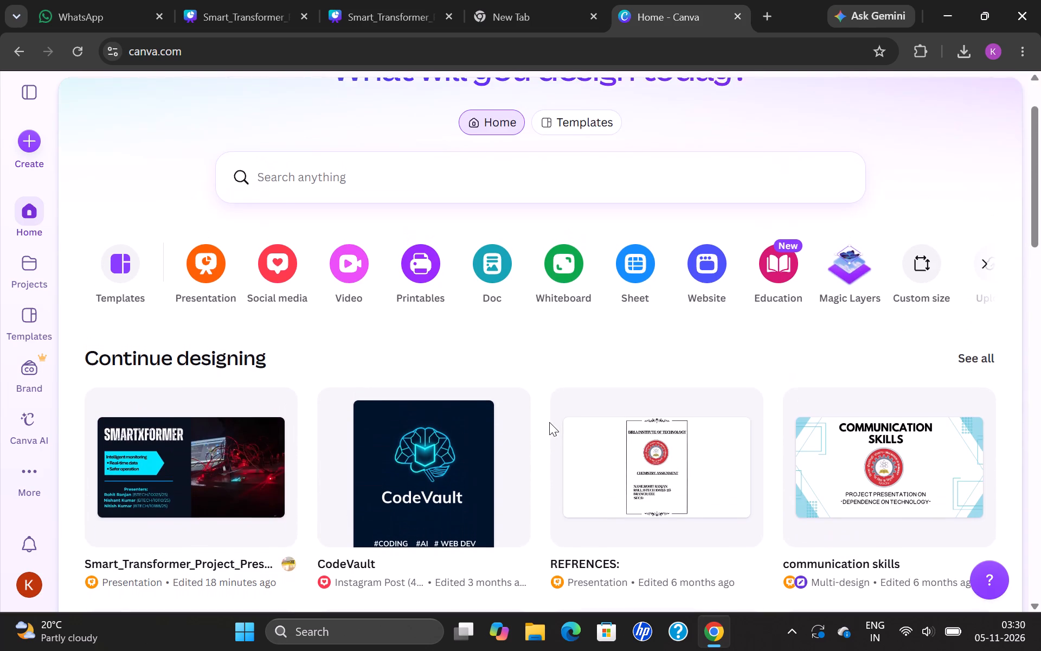
pyautogui.click(977, 265)
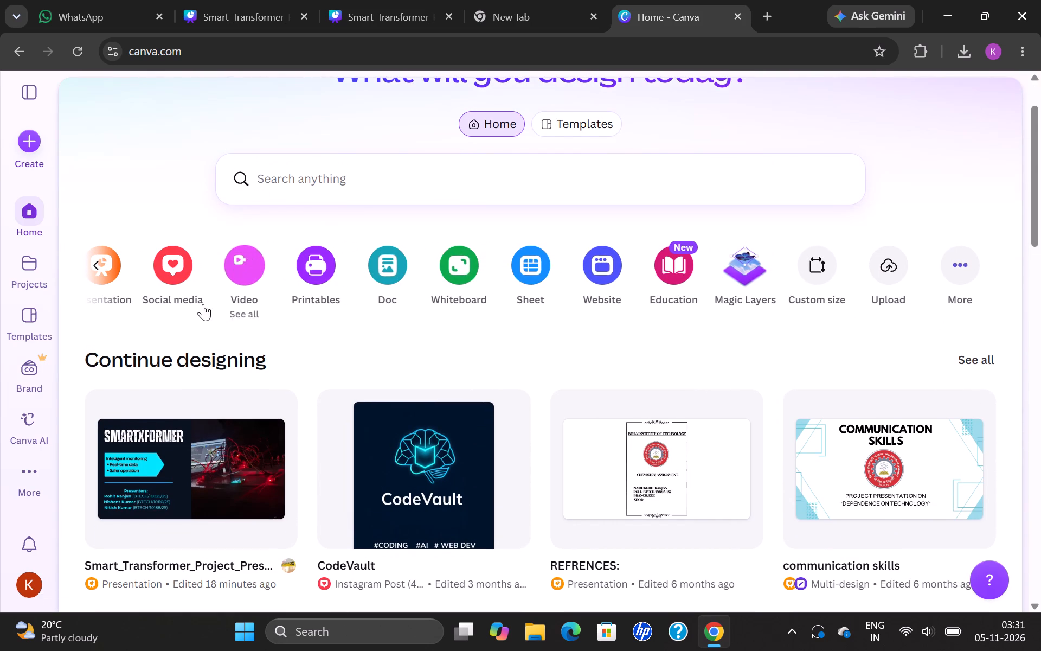
pyautogui.click(890, 270)
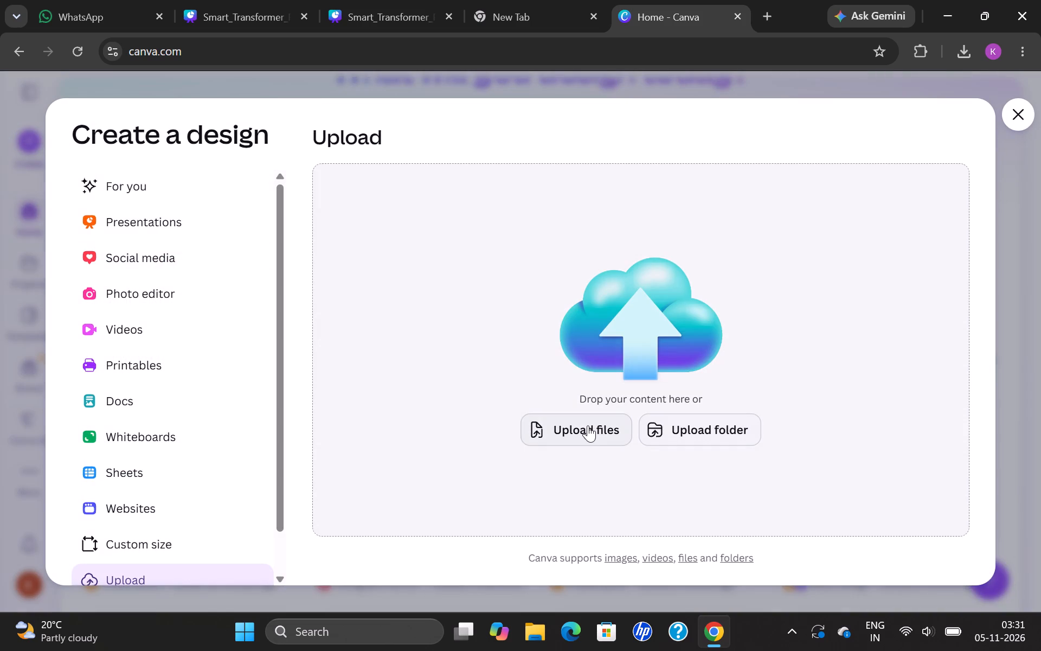
pyautogui.click(588, 425)
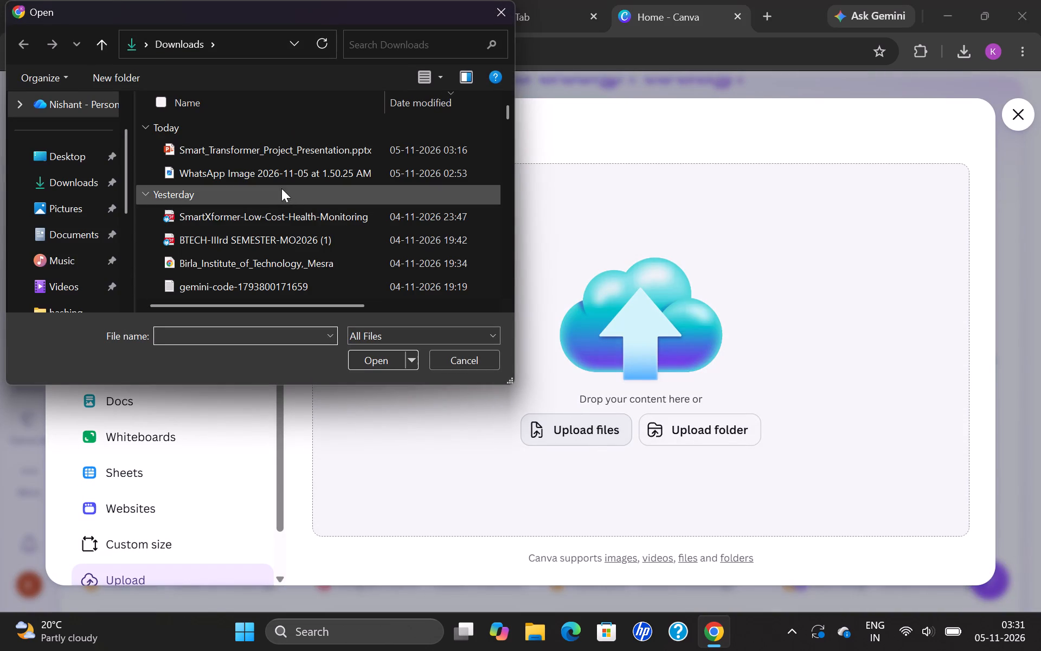
pyautogui.click(267, 154)
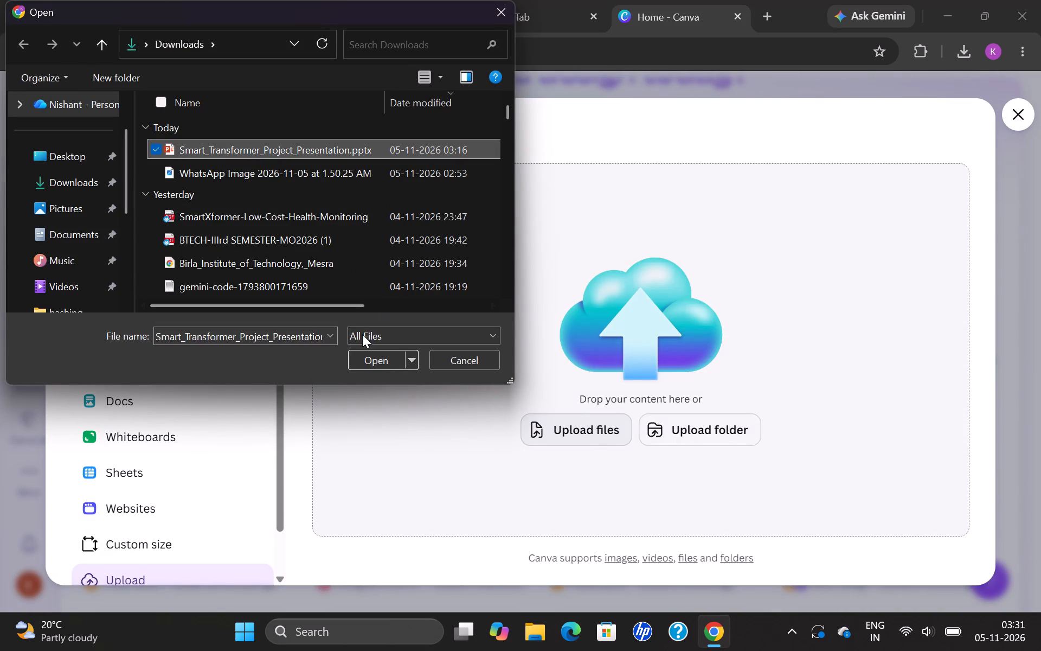
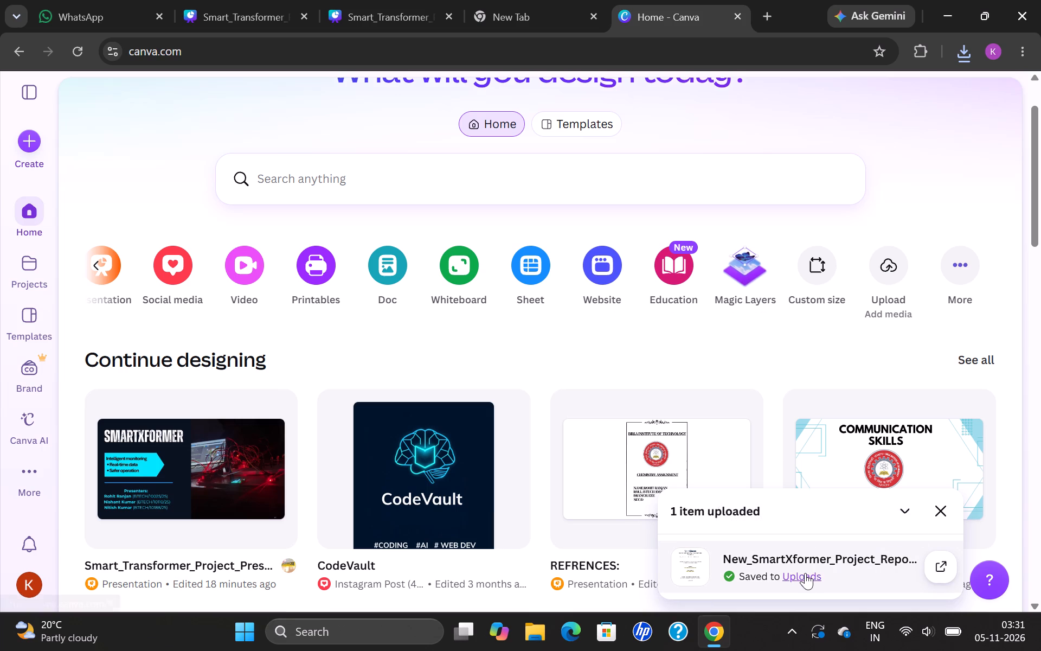
# Open the uploaded New_SmartXformer_Project_Report_10pages.pdf as an editable design.
pyautogui.click(934, 568)
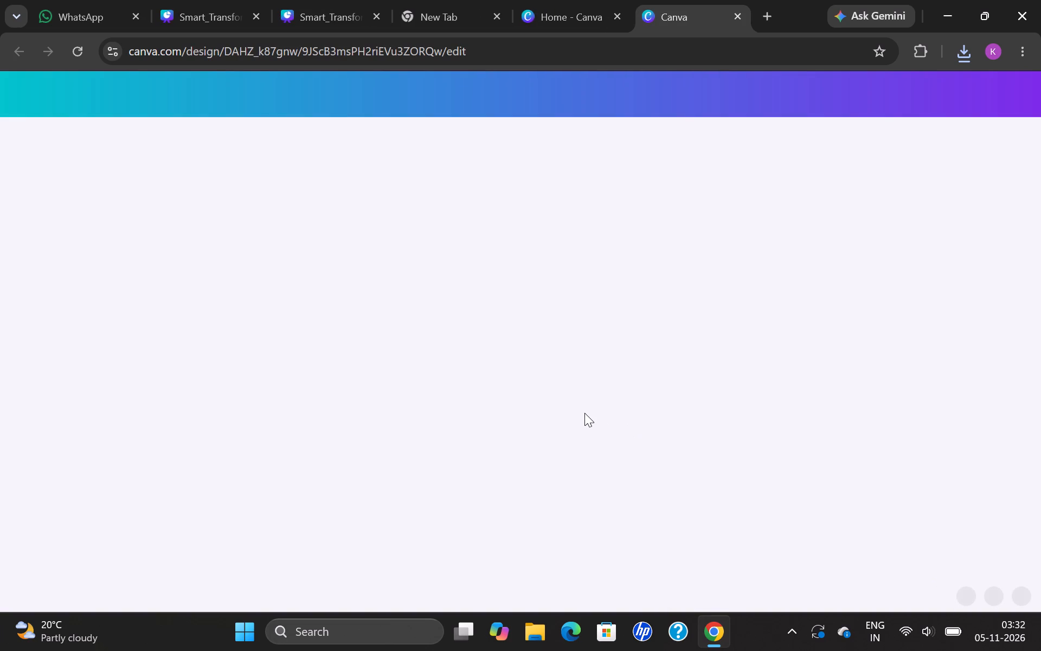
pyautogui.scroll(3, 584, 413)
pyautogui.scroll(5, 534, 349)
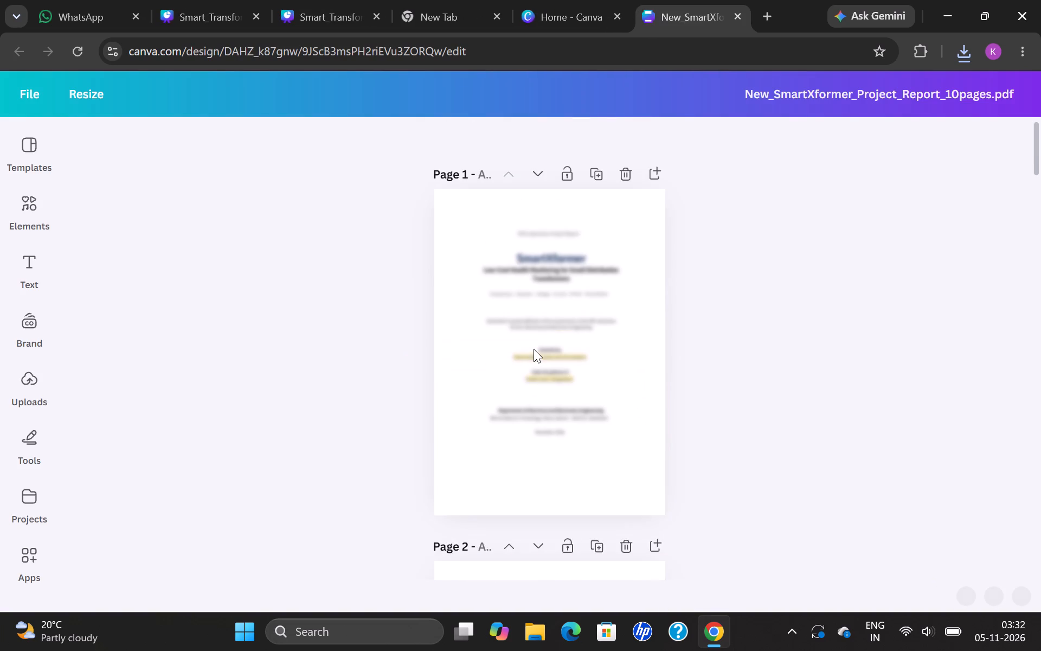
pyautogui.scroll(4, 534, 349)
pyautogui.click(587, 215)
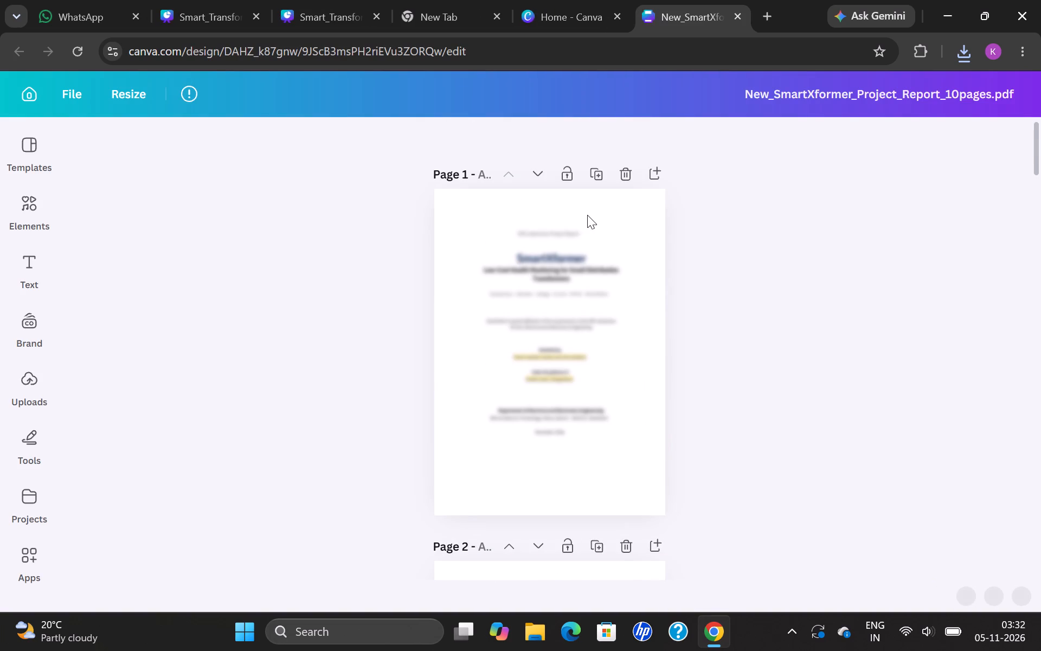
pyautogui.click(591, 269)
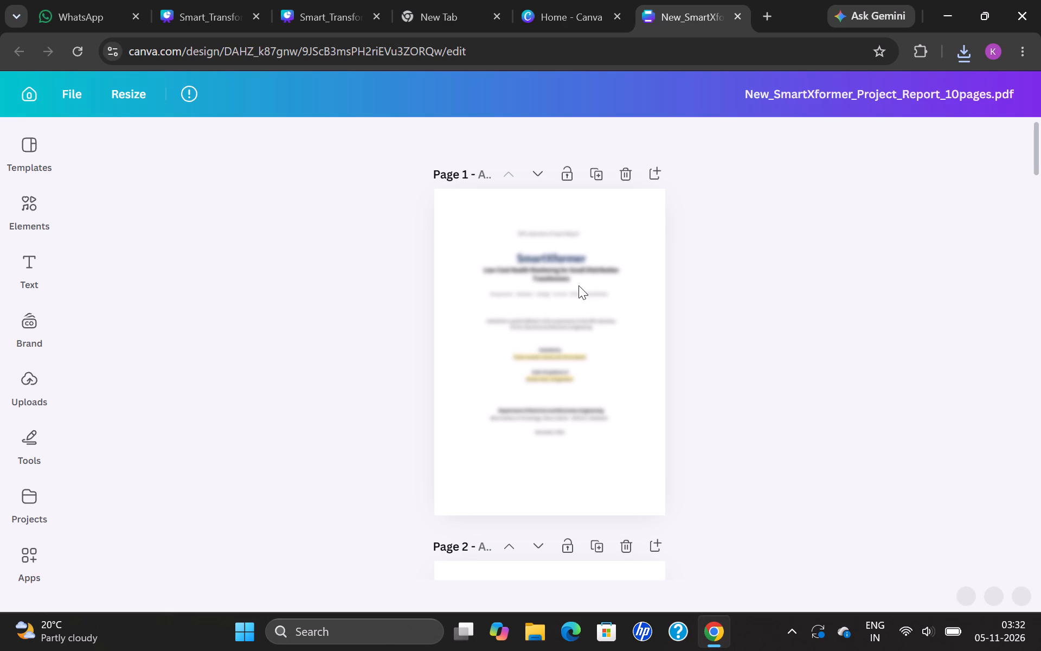
pyautogui.click(579, 285)
# Remove the highlighted placeholder for team member names and roll numbers under "Submitted by" on page 1.
pyautogui.scroll(-1, 579, 285)
pyautogui.click(579, 285)
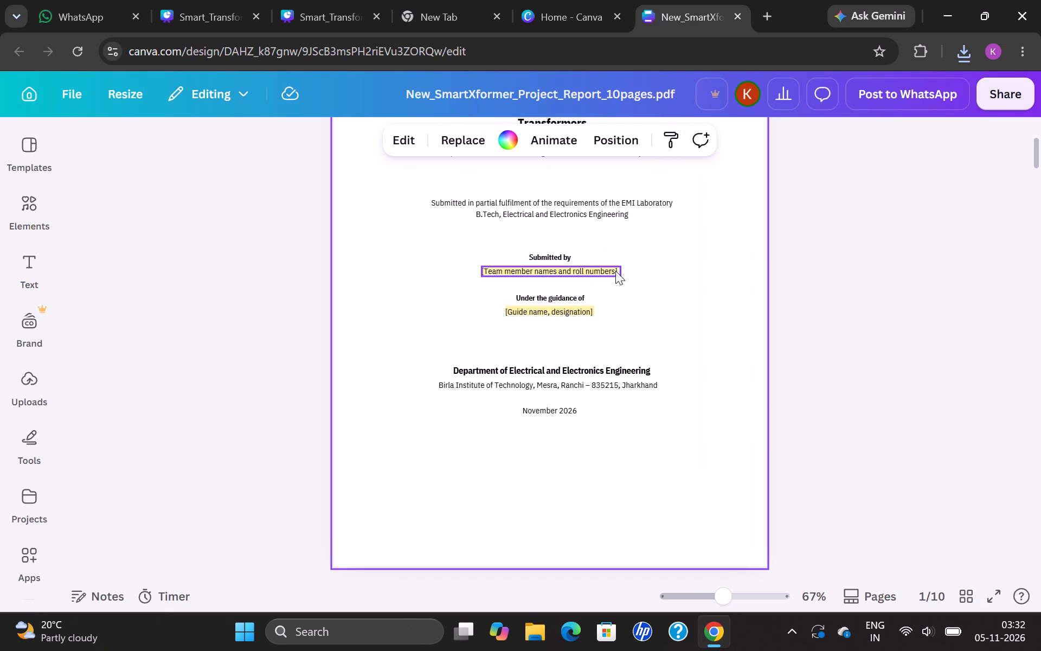
pyautogui.click(615, 271)
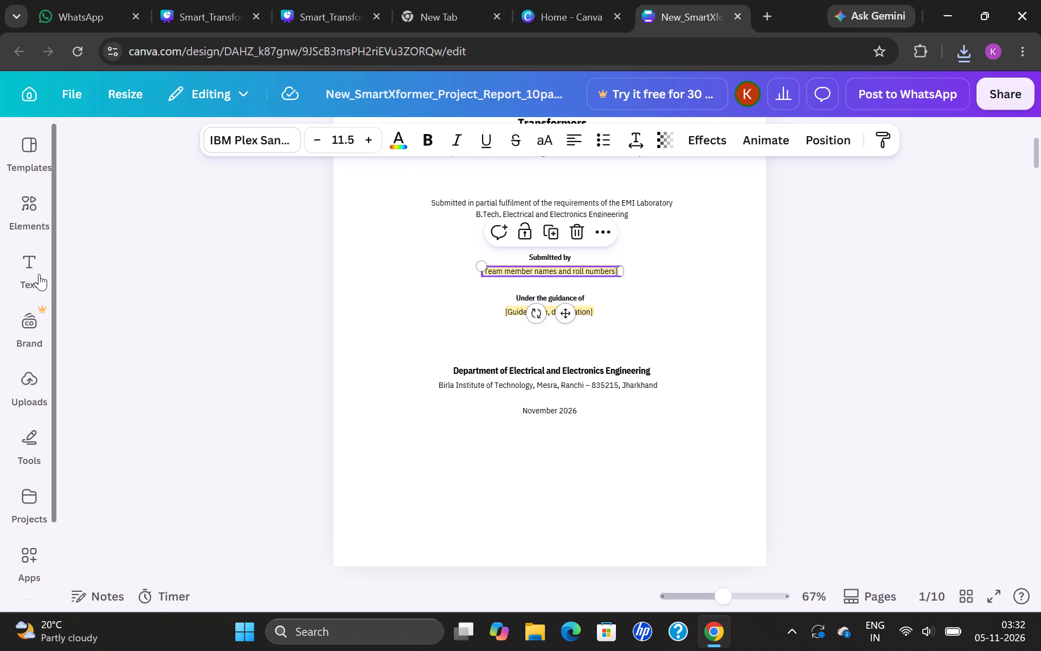
pyautogui.click(40, 274)
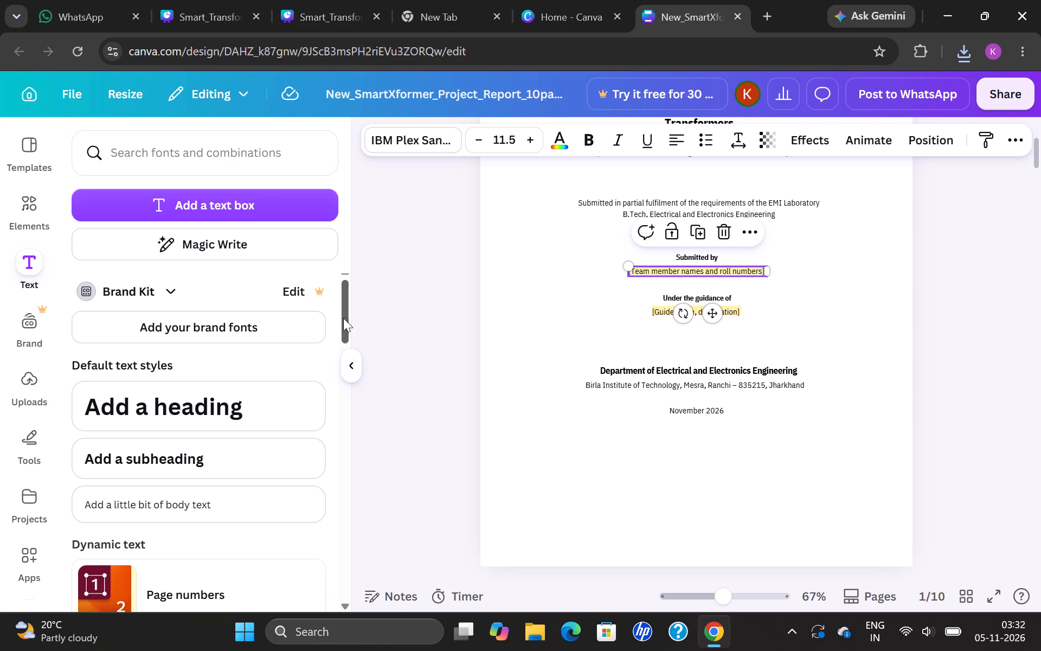
pyautogui.moveTo(345, 318); pyautogui.dragTo(246, 337)
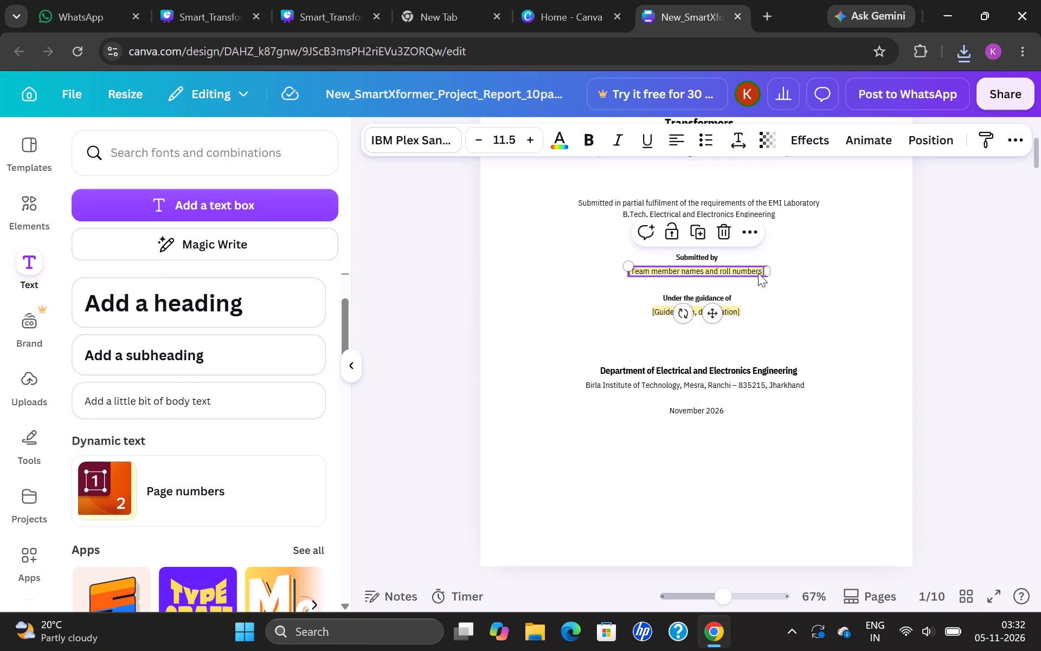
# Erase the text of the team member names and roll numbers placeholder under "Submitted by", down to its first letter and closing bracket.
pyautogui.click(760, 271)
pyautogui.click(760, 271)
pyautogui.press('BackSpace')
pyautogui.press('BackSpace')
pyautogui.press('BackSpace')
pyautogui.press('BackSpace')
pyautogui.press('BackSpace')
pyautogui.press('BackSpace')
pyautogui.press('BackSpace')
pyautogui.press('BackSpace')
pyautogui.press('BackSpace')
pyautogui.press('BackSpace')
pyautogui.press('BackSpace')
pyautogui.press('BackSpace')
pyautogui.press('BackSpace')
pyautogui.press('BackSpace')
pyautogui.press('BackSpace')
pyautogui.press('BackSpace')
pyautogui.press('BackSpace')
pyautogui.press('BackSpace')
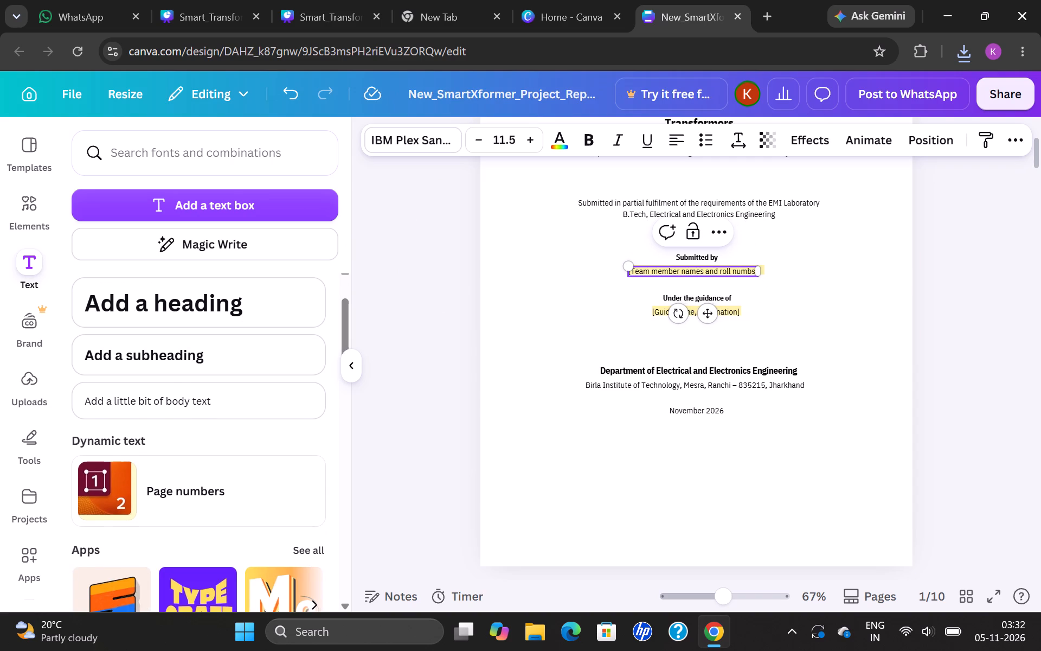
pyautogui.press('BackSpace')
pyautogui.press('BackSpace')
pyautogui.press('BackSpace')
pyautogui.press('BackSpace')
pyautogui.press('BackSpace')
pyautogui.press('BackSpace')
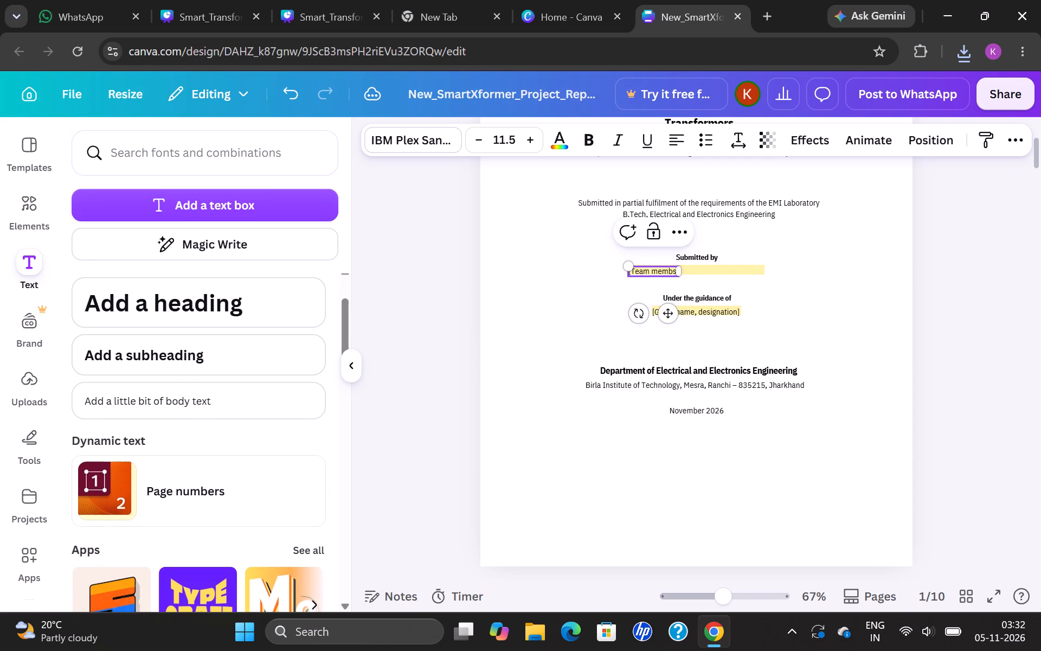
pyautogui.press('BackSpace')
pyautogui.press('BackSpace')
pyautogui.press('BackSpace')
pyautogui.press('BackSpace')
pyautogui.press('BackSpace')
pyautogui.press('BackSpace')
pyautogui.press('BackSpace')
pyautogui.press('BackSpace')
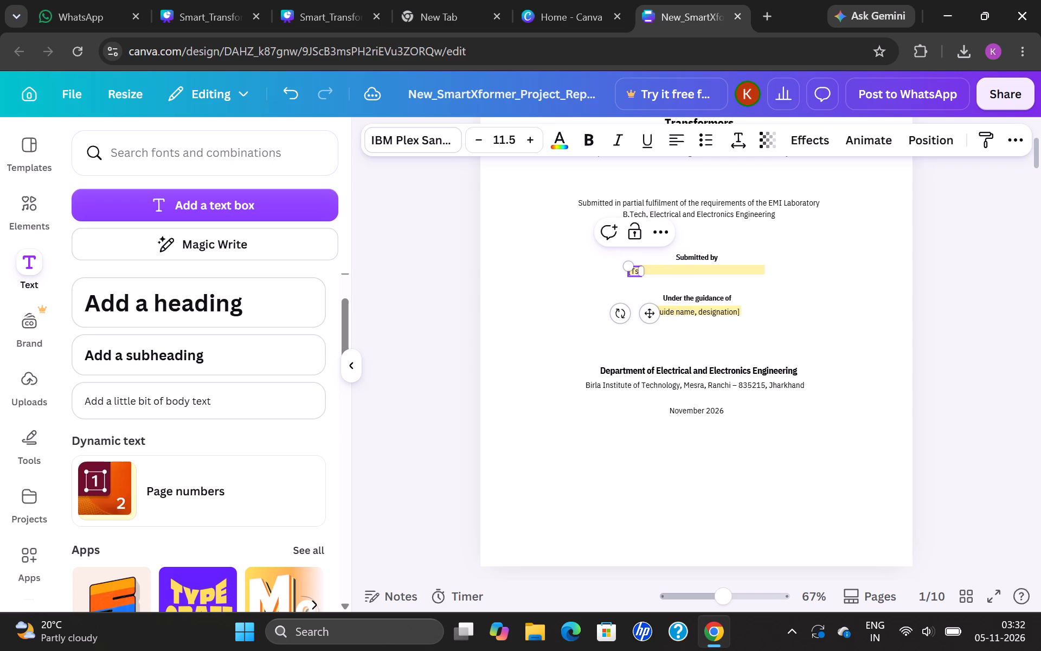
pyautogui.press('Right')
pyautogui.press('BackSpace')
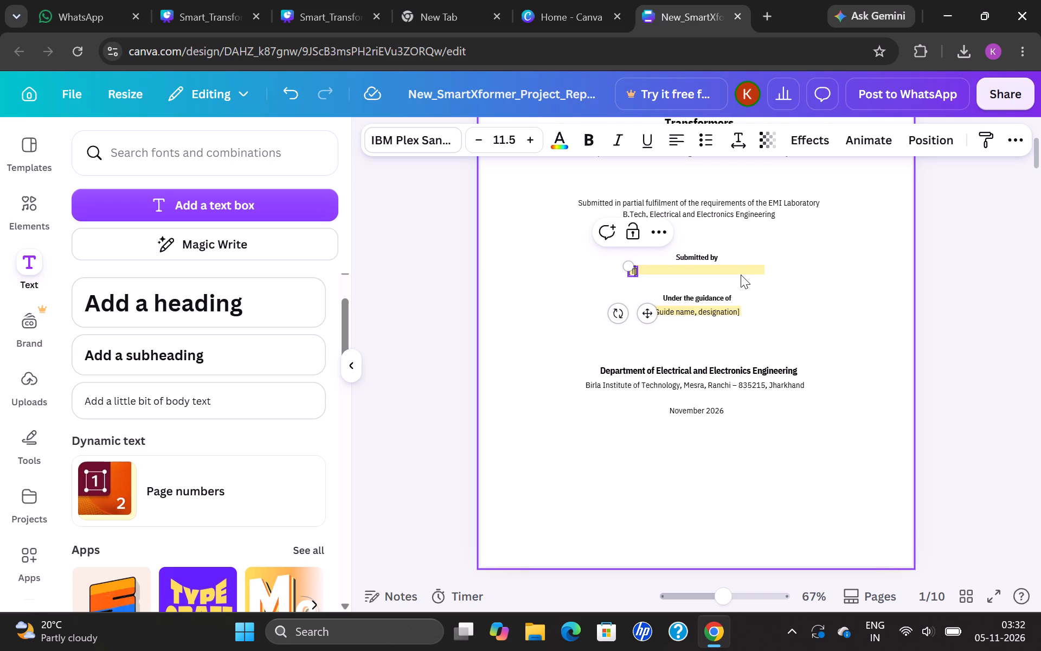
# Recolour the yellow highlight bar under "Submitted by" to white.
pyautogui.click(741, 275)
pyautogui.click(735, 269)
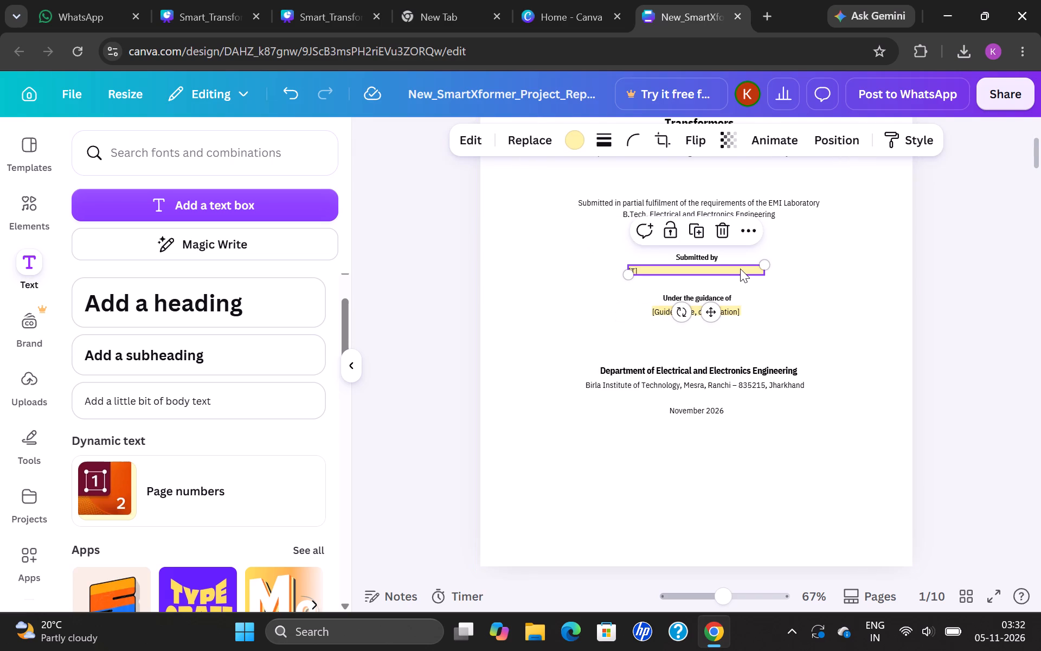
pyautogui.click(646, 267)
pyautogui.click(641, 269)
pyautogui.click(719, 270)
pyautogui.click(719, 270)
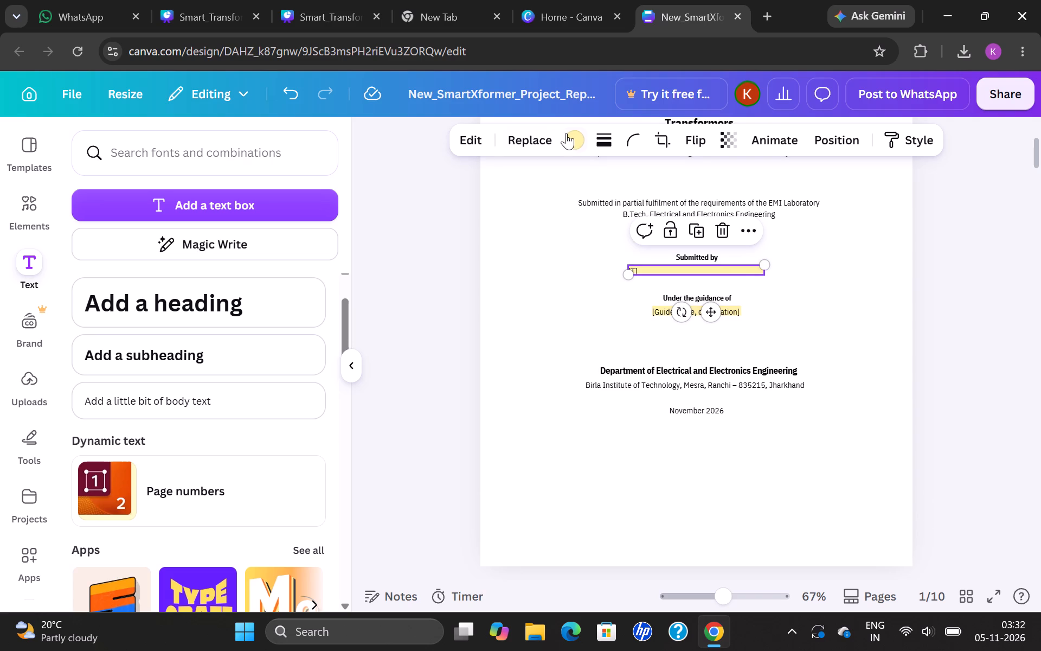
pyautogui.click(569, 137)
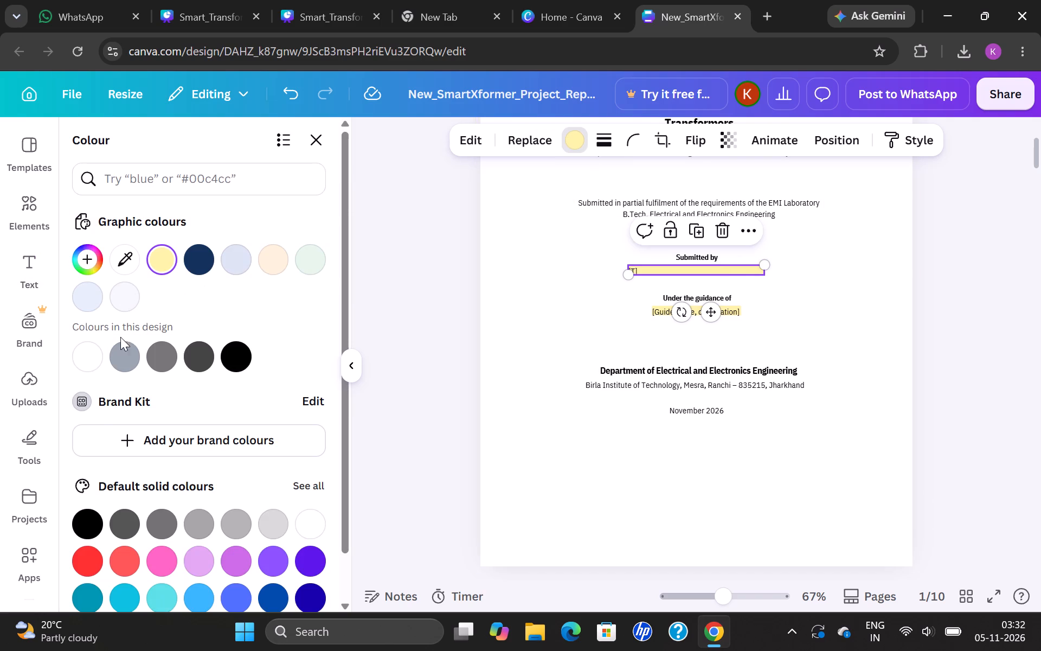
pyautogui.click(86, 348)
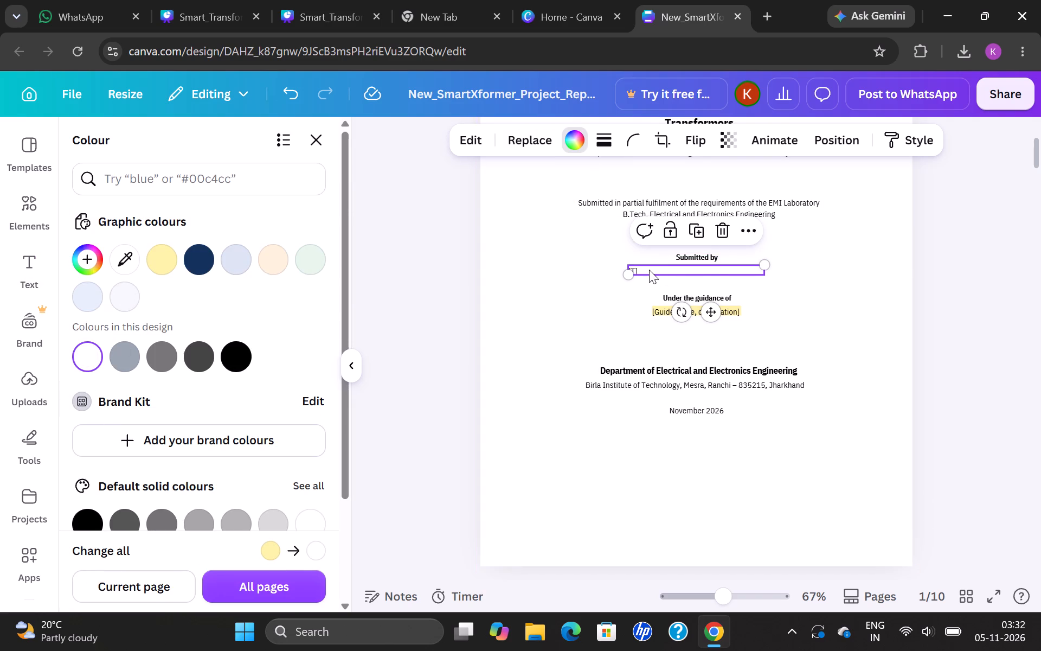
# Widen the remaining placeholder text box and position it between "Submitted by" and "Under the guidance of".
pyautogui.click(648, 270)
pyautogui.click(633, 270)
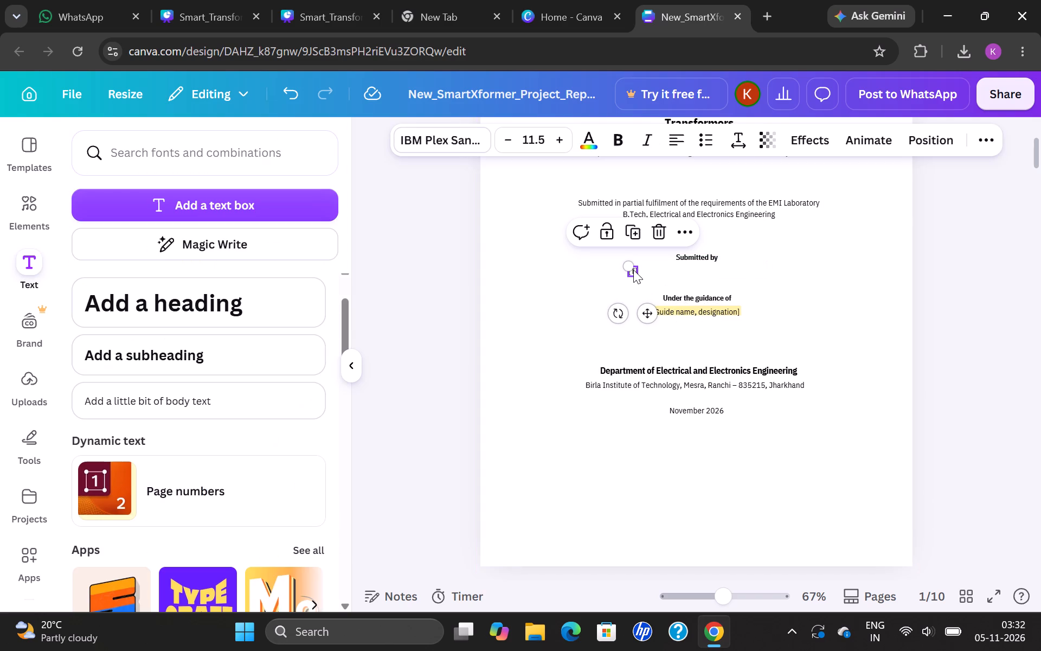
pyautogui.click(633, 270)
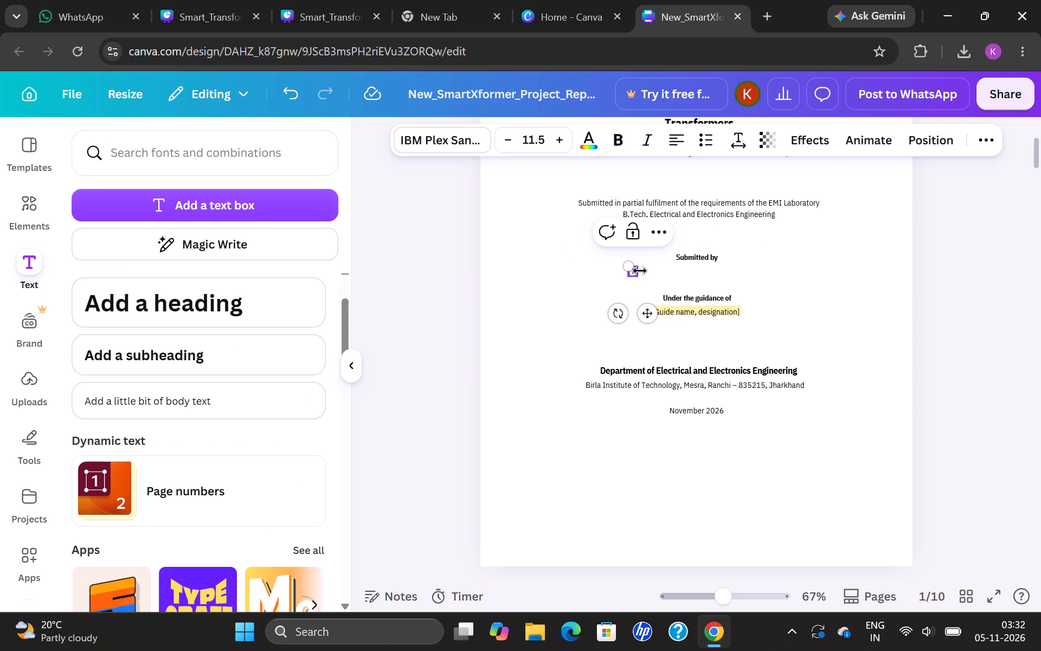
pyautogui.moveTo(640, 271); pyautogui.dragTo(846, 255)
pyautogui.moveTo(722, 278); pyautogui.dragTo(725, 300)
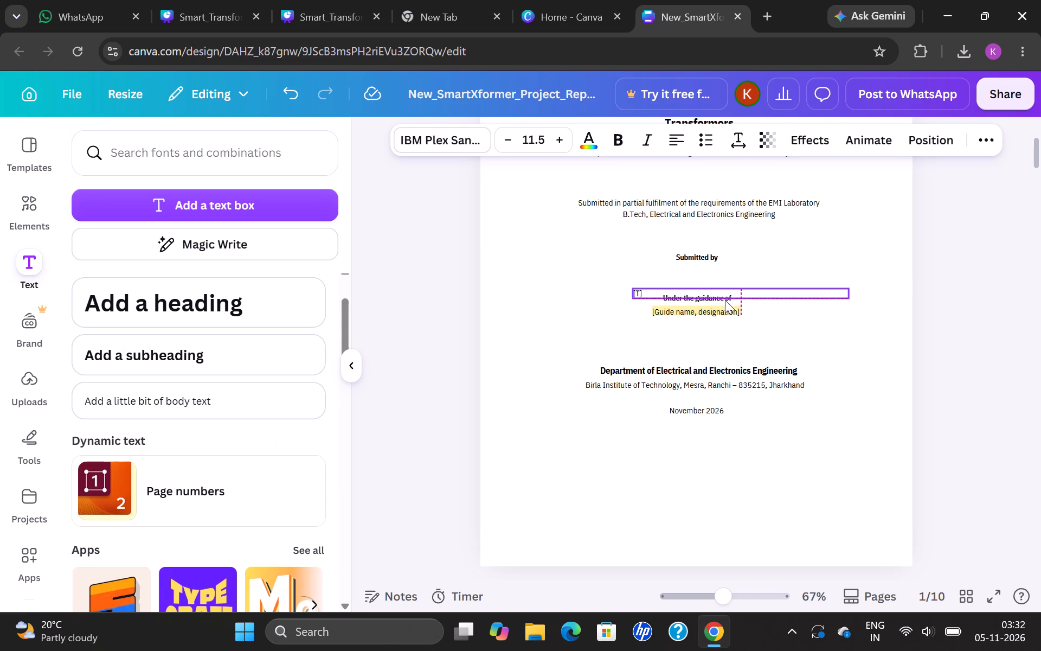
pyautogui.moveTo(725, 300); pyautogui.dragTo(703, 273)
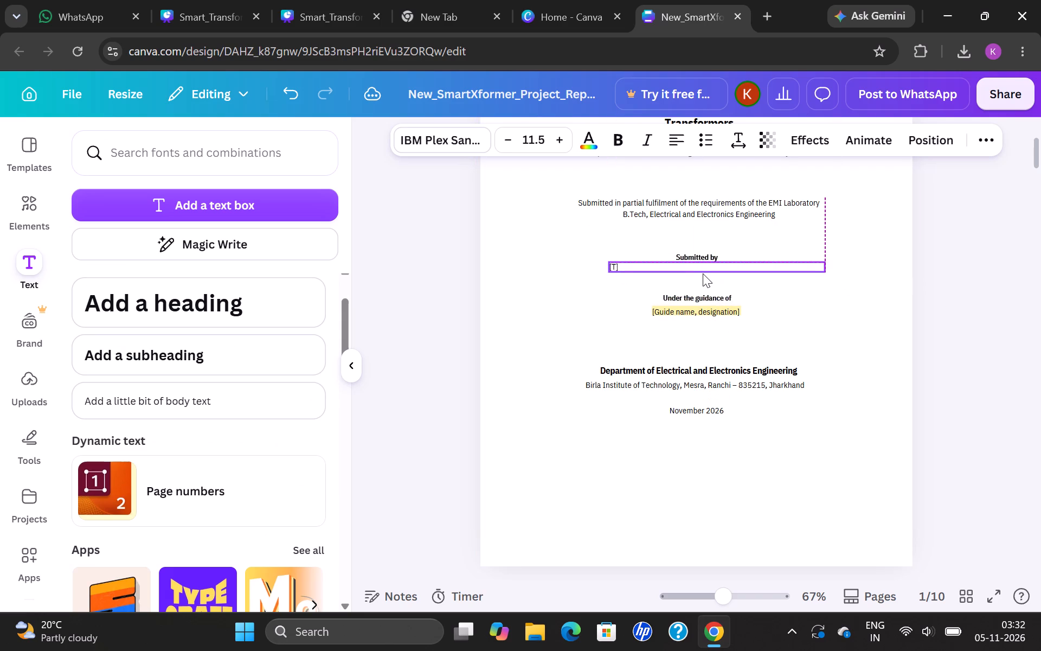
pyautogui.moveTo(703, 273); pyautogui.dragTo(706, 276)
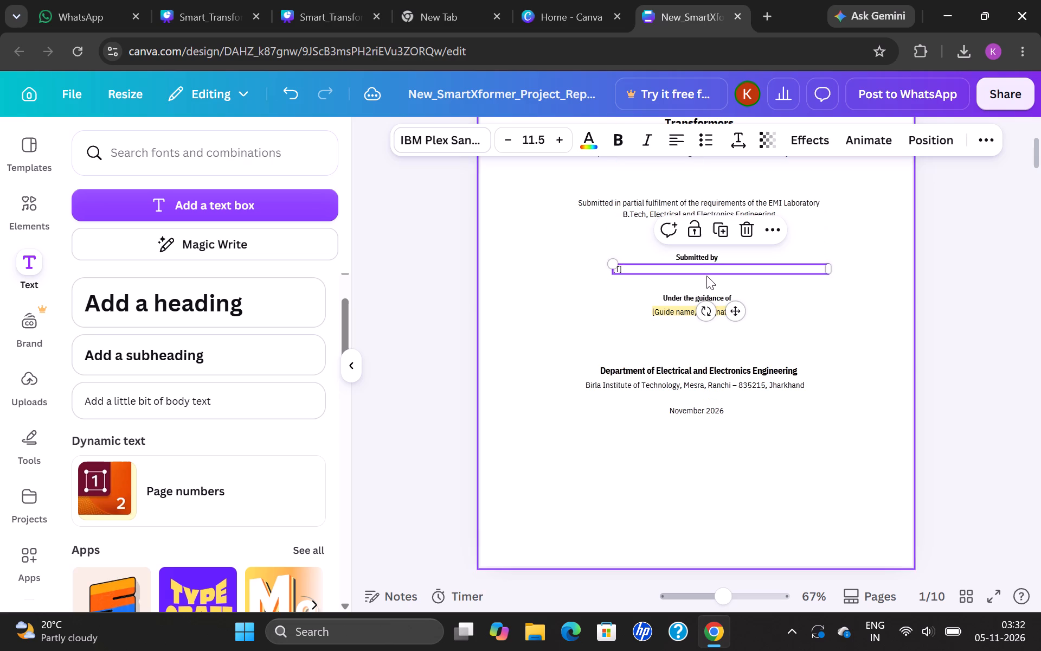
# Delete the placeholder text box under "Submitted by".
pyautogui.click(761, 243)
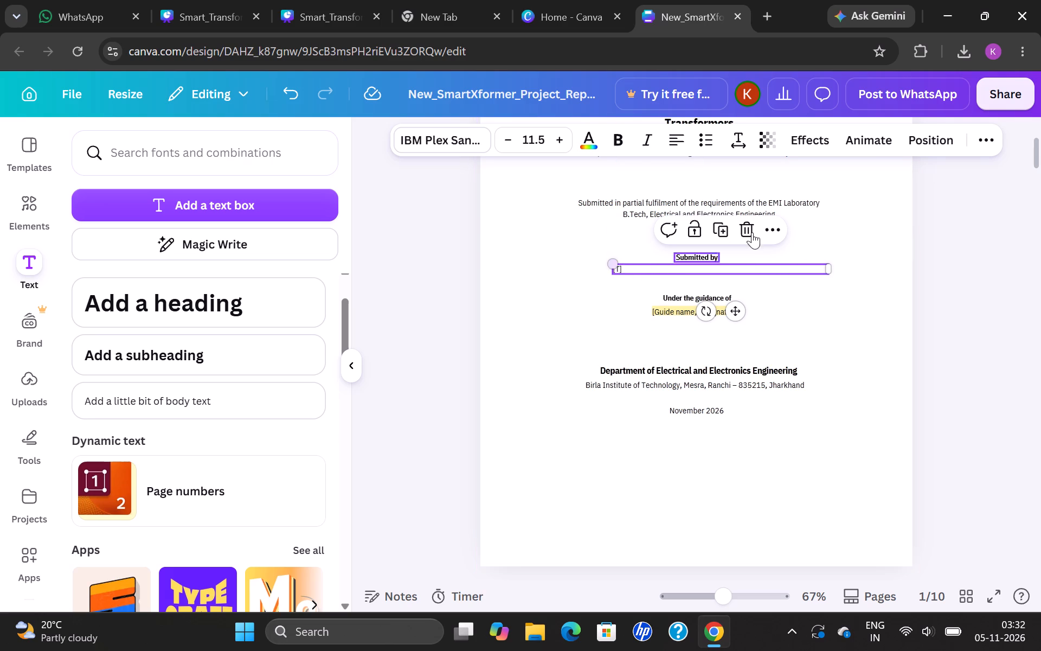
pyautogui.click(747, 228)
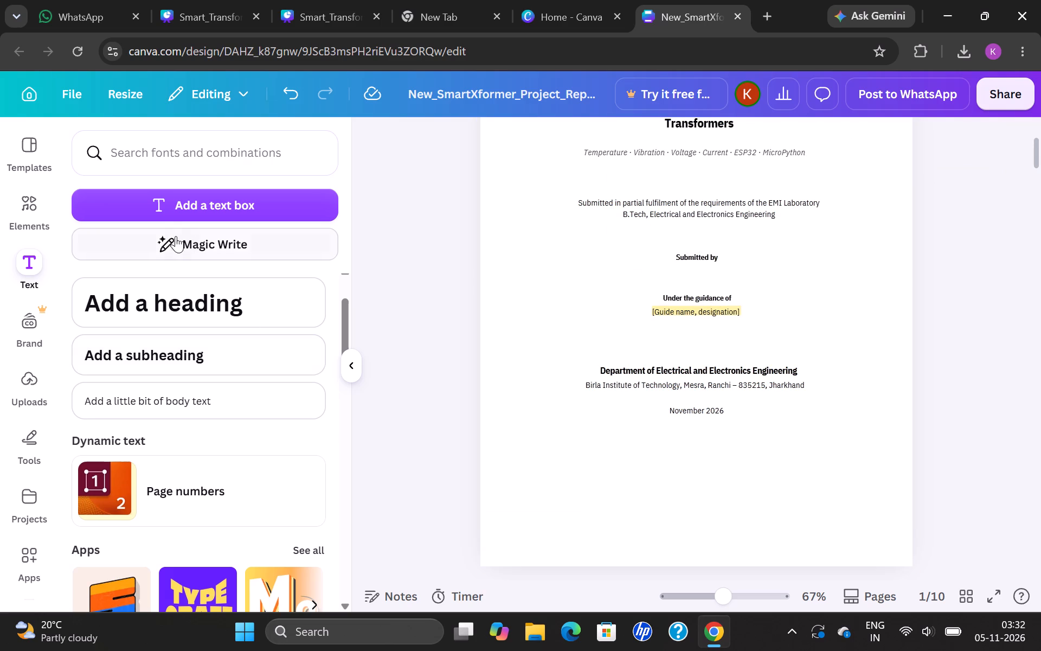
# Add a text box, enlarge it to about font size 18.9, and place it directly beneath "Submitted by".
pyautogui.click(165, 204)
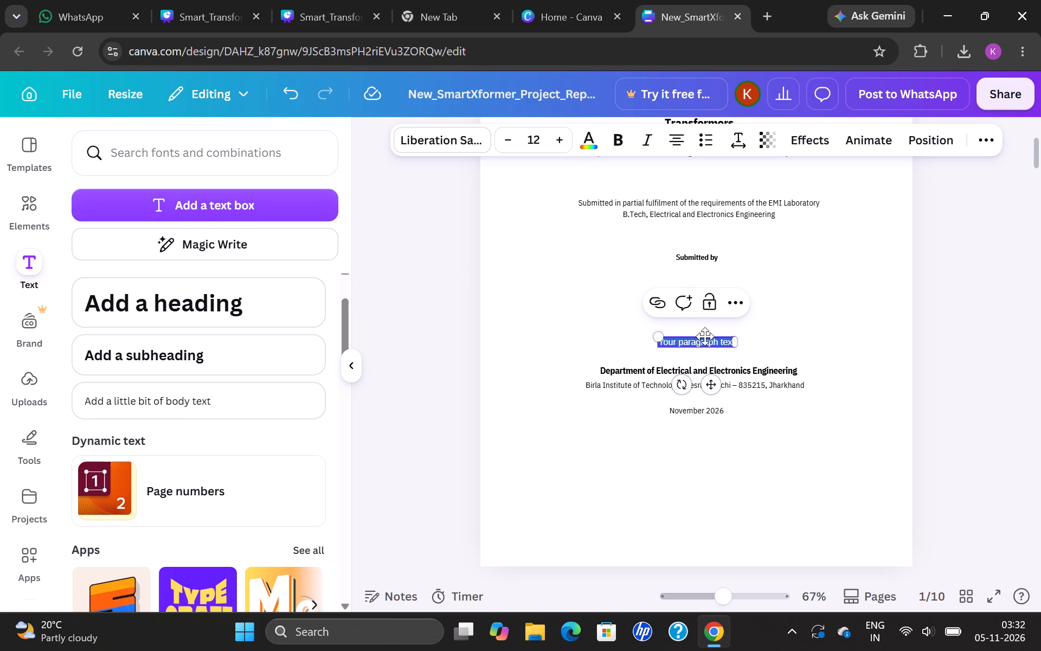
pyautogui.moveTo(657, 337); pyautogui.dragTo(620, 245)
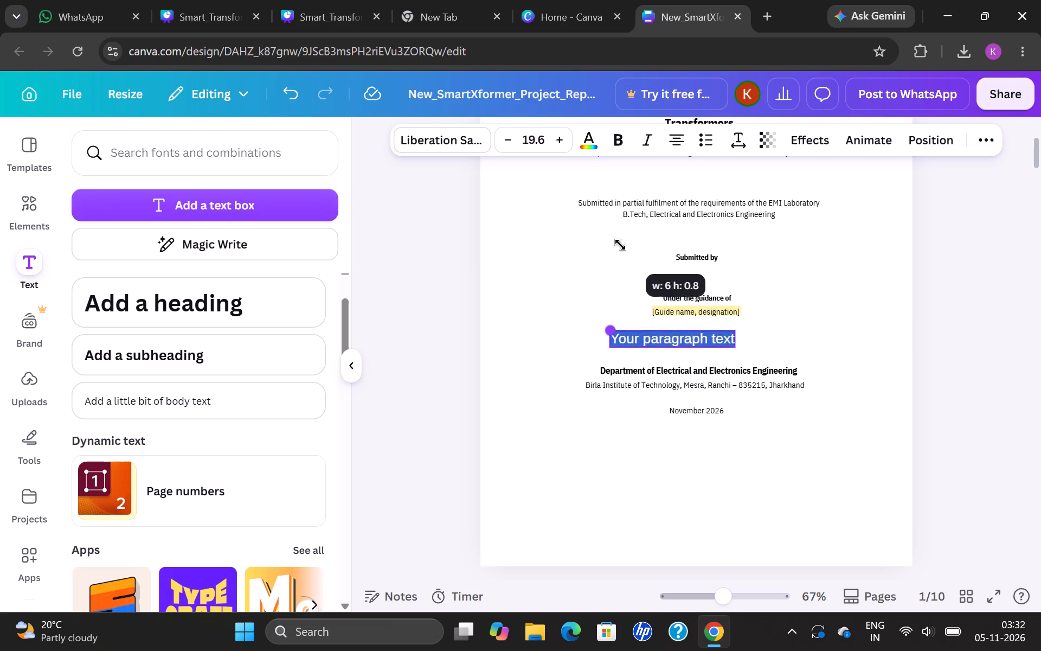
pyautogui.moveTo(620, 245); pyautogui.dragTo(628, 251)
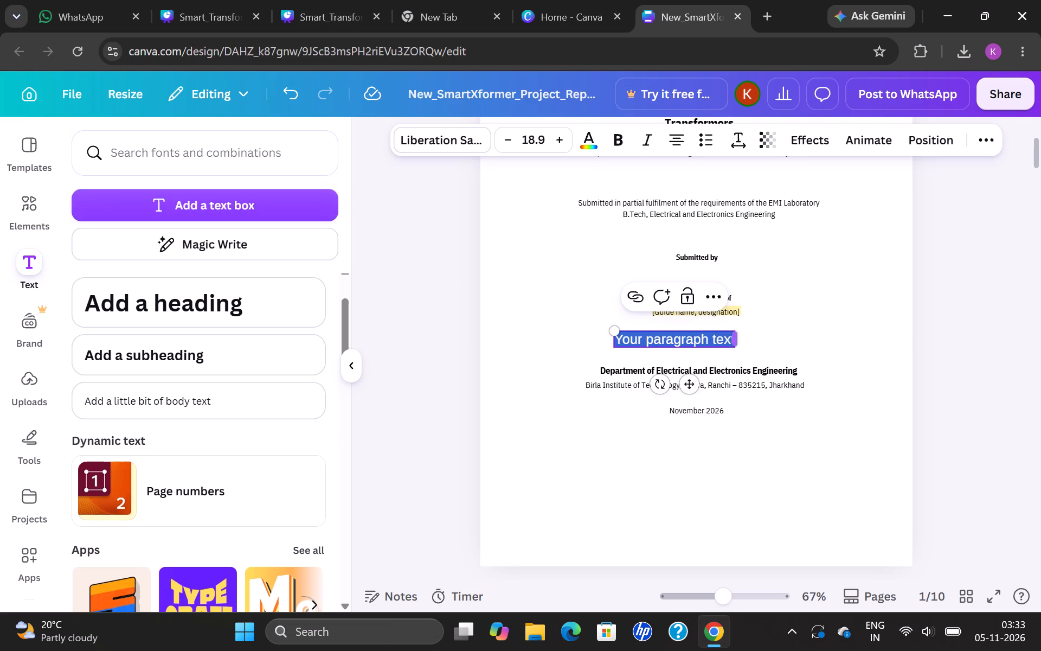
pyautogui.moveTo(732, 341); pyautogui.dragTo(753, 353)
pyautogui.click(726, 259)
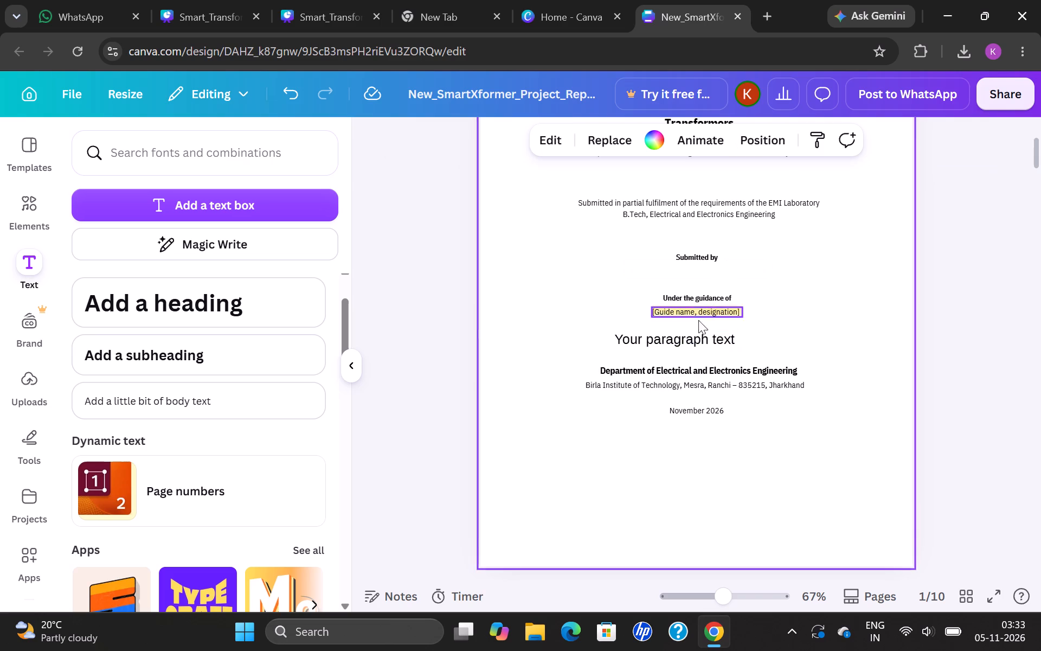
pyautogui.moveTo(678, 338); pyautogui.dragTo(702, 274)
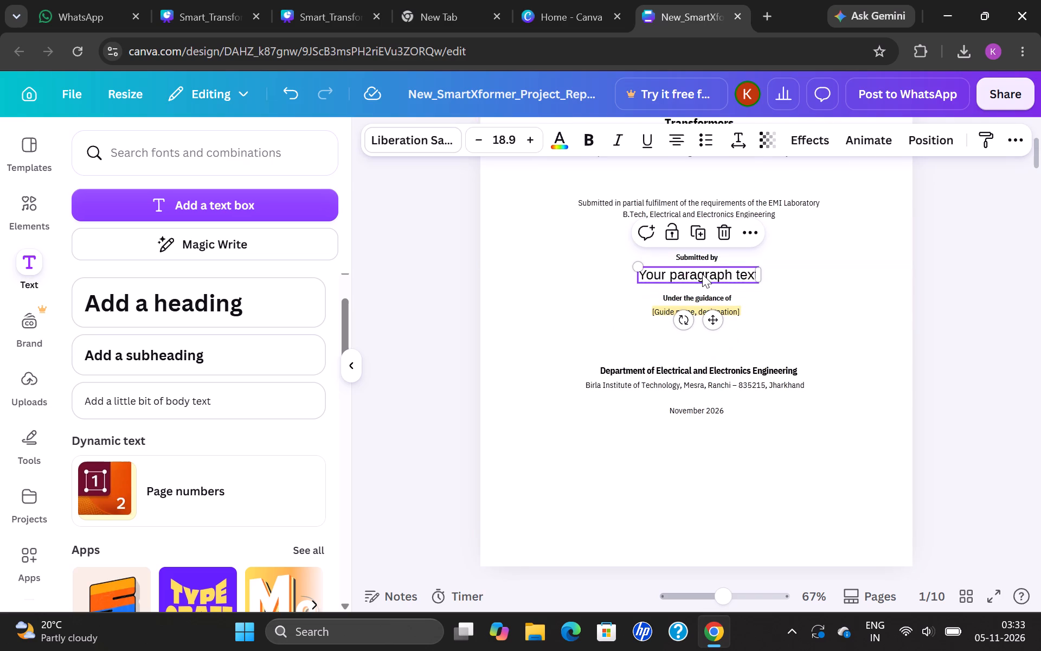
# Replace the new text box's default text with the first team member's name in capitals.
pyautogui.click(751, 272)
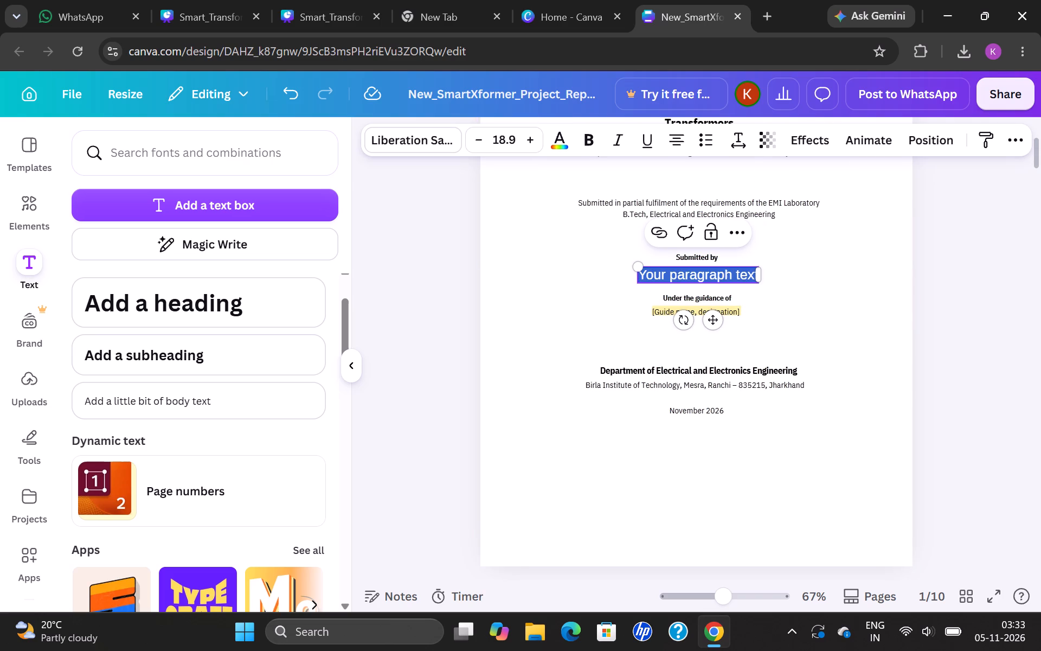
pyautogui.press('BackSpace')
pyautogui.press('BackSpace')
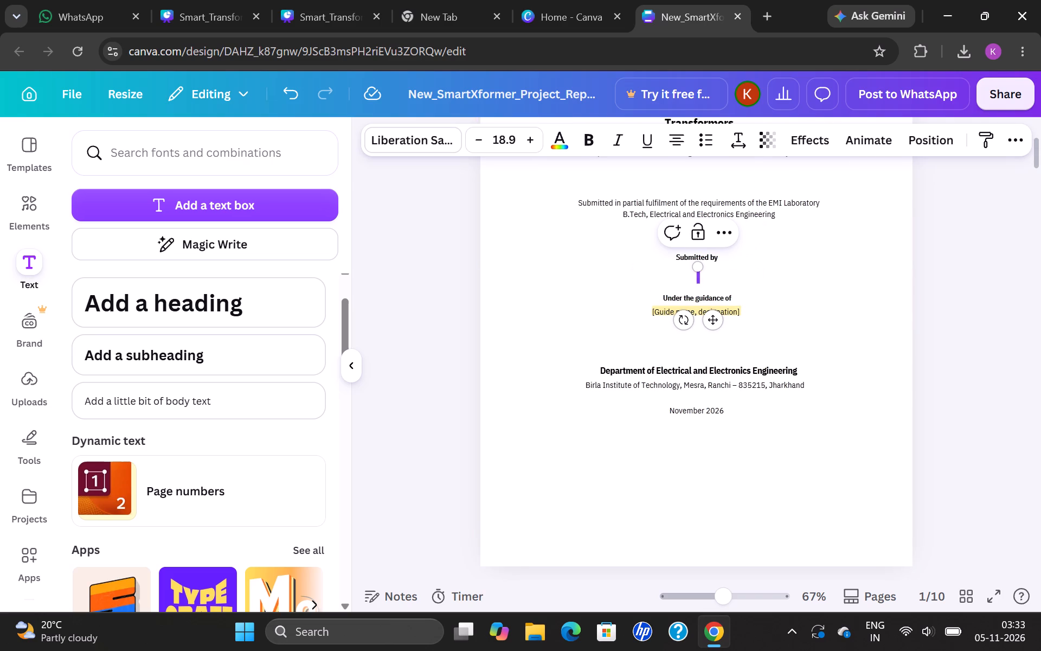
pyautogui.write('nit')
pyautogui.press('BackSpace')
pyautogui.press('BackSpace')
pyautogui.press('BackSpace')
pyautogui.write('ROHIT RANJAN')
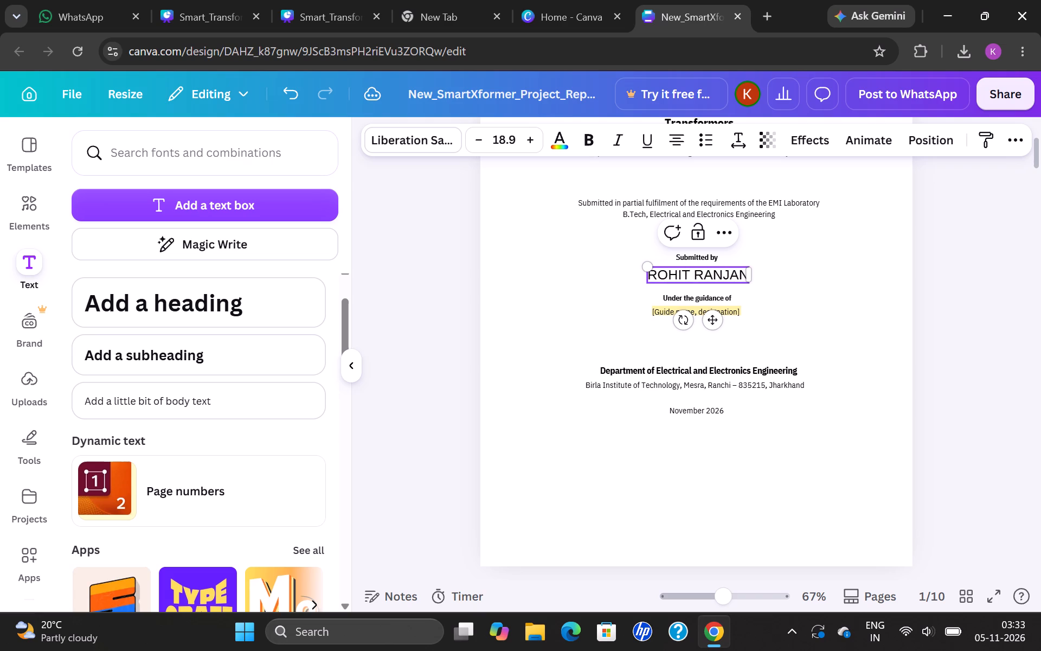
# Append the first team member's BTECH roll number in parentheses, with slashes separating its parts.
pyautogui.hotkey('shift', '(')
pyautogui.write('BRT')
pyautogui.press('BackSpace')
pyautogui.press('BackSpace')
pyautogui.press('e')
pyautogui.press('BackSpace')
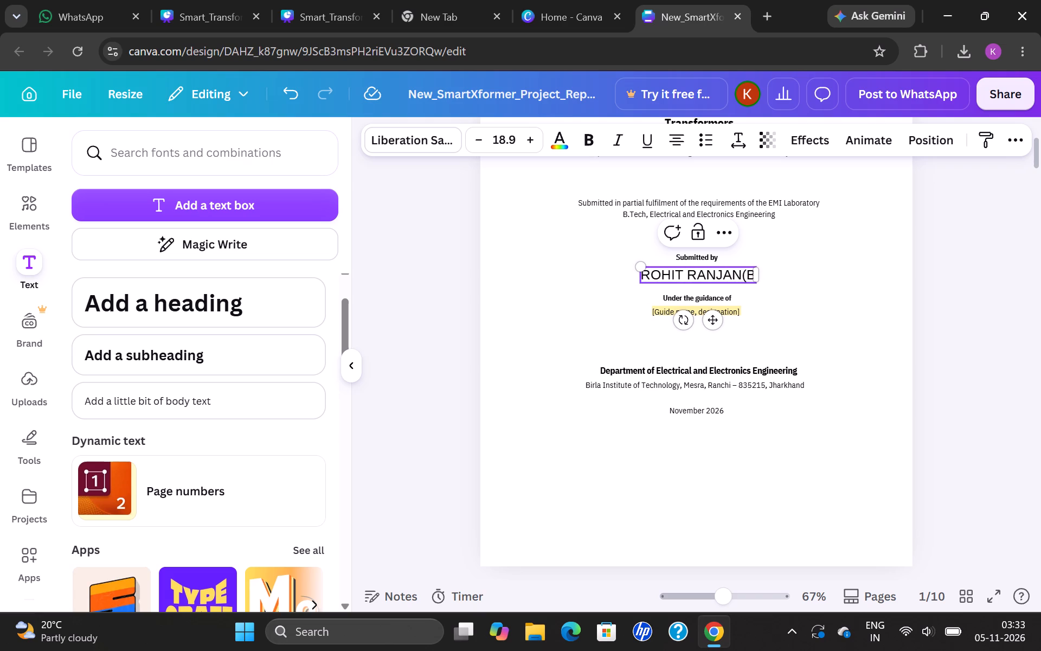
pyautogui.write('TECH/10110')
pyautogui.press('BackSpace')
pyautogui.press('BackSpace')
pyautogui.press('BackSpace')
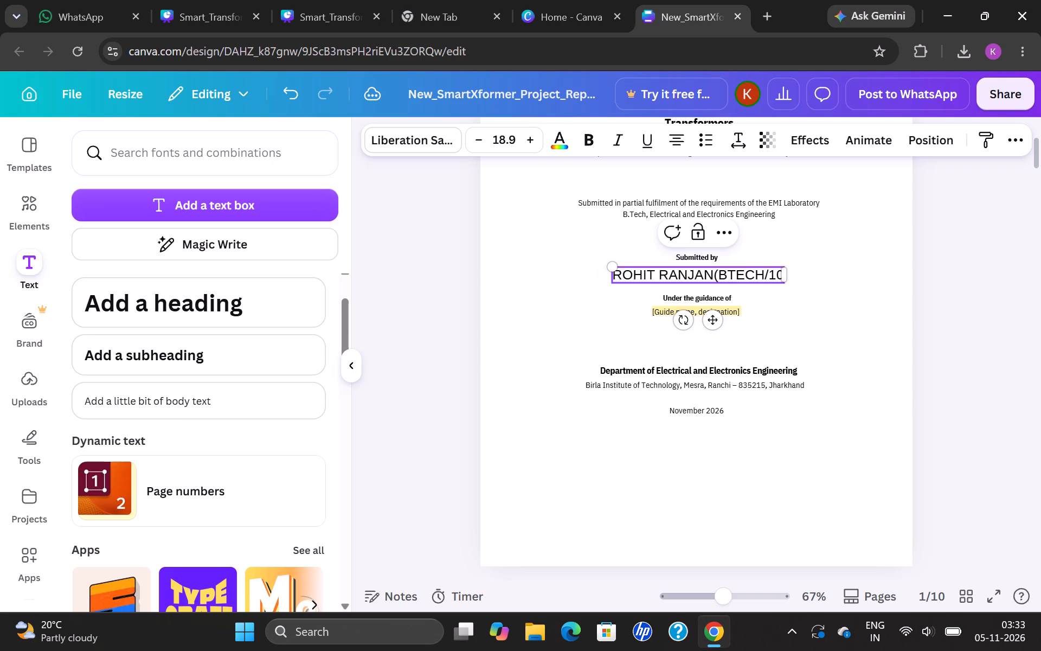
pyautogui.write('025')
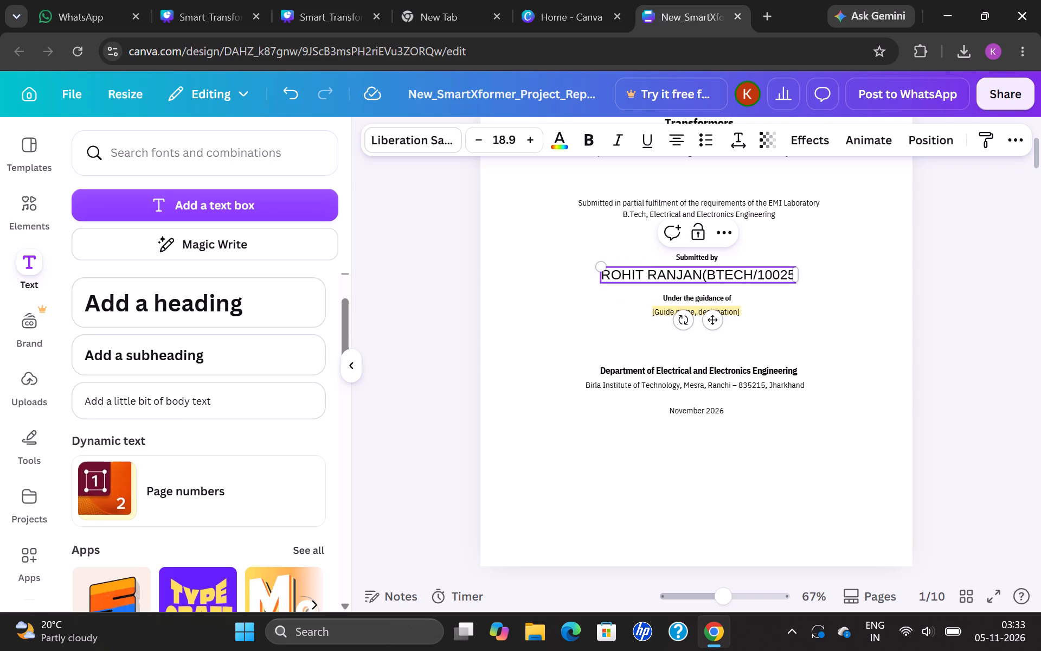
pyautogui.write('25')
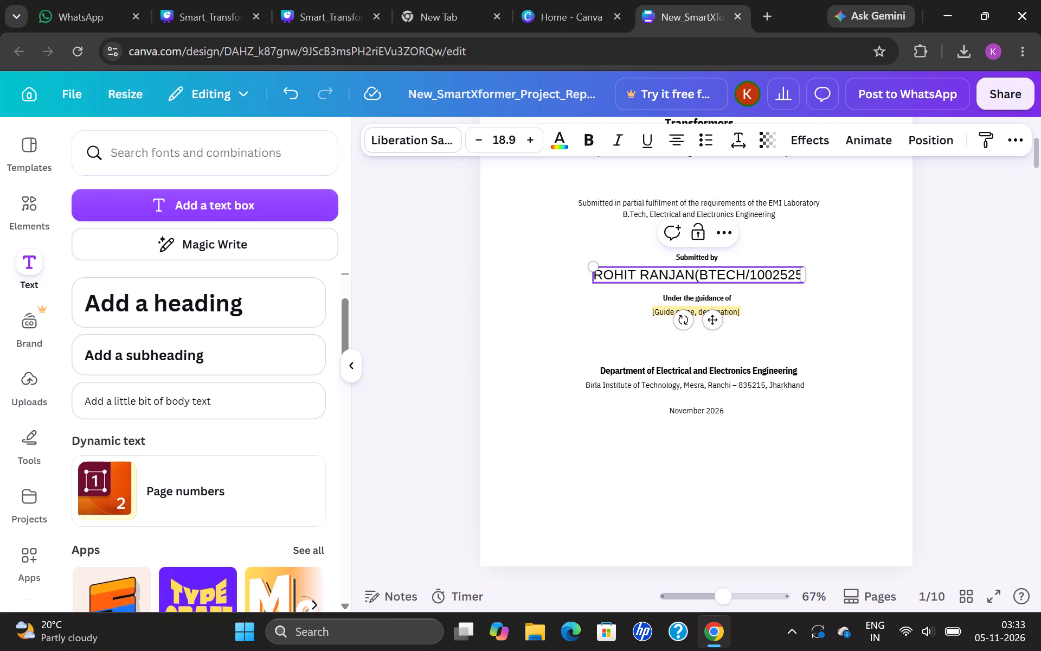
pyautogui.click(787, 275)
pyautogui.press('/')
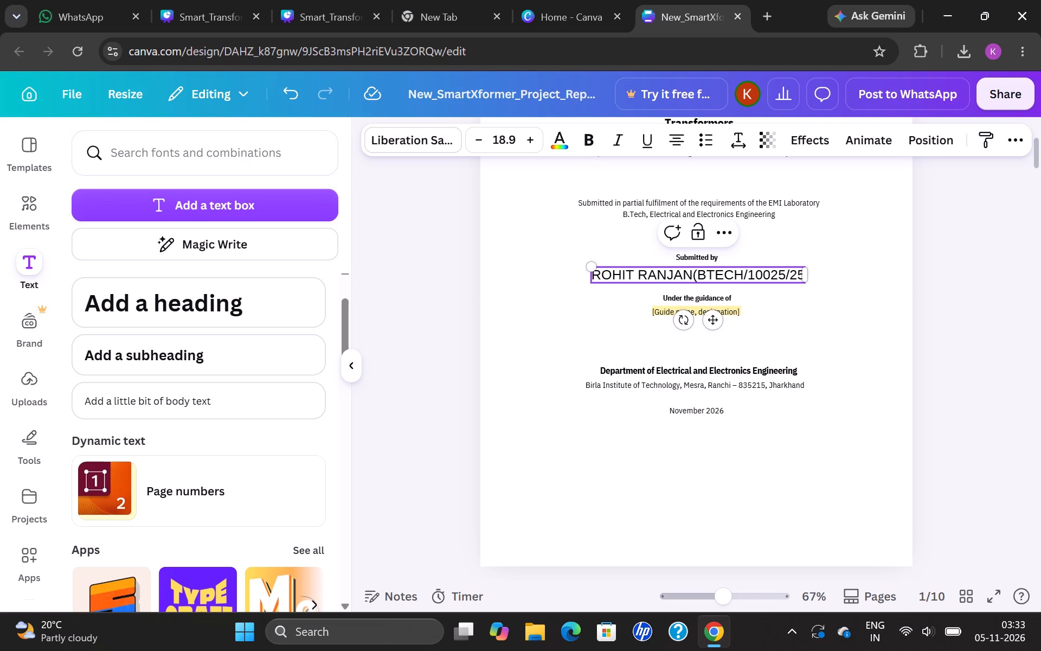
pyautogui.press('Right')
pyautogui.press('Right')
pyautogui.hotkey('shift', ')')
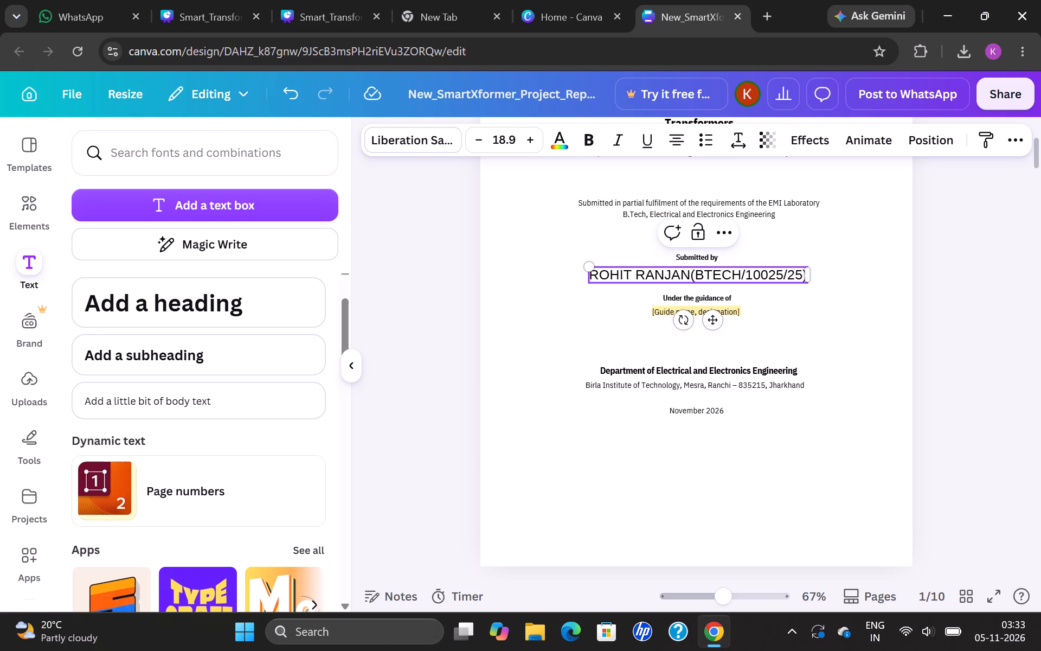
# Add a second line with the second team member's name in capitals and BTECH roll number in parentheses.
pyautogui.press('Return')
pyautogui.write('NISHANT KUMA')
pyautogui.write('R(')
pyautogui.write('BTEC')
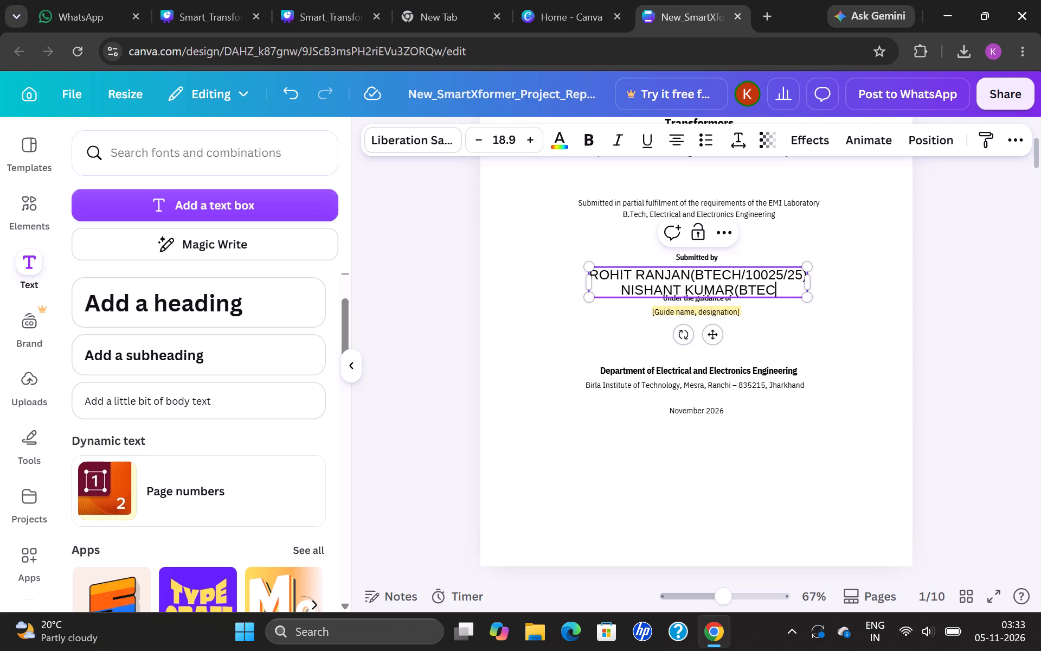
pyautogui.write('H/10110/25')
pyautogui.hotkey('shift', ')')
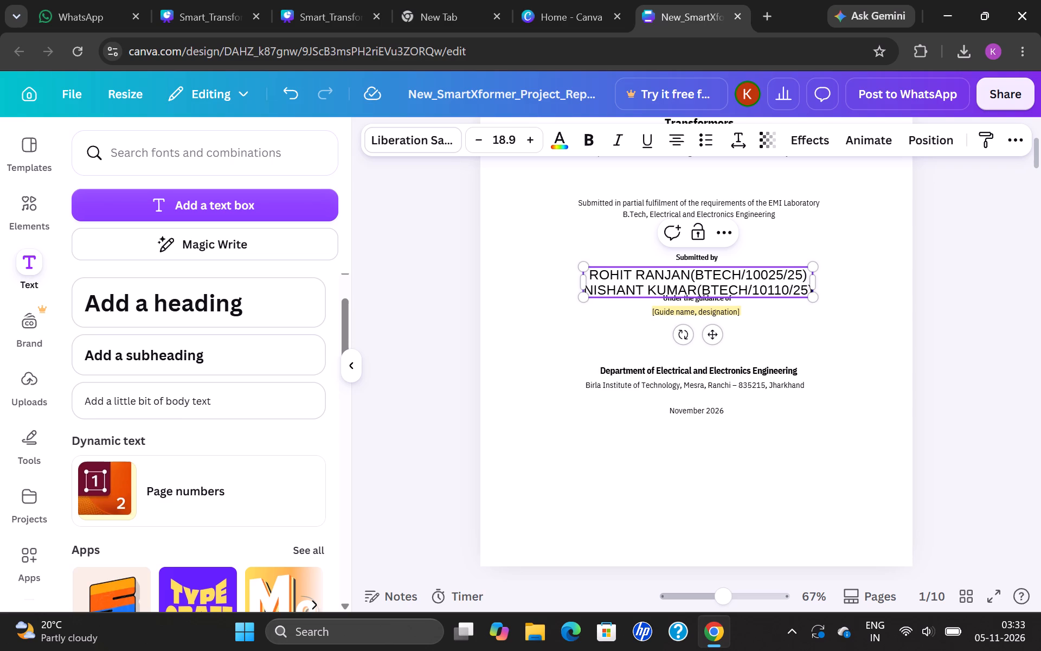
# Add a third line with the third team member's name in capitals and BTECH roll number in parentheses.
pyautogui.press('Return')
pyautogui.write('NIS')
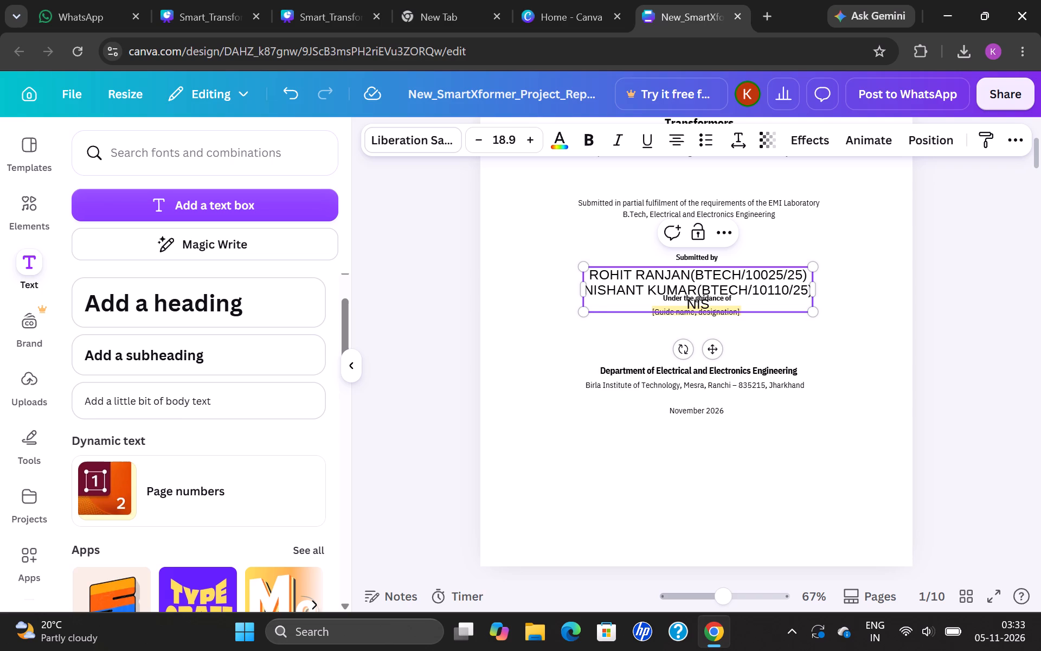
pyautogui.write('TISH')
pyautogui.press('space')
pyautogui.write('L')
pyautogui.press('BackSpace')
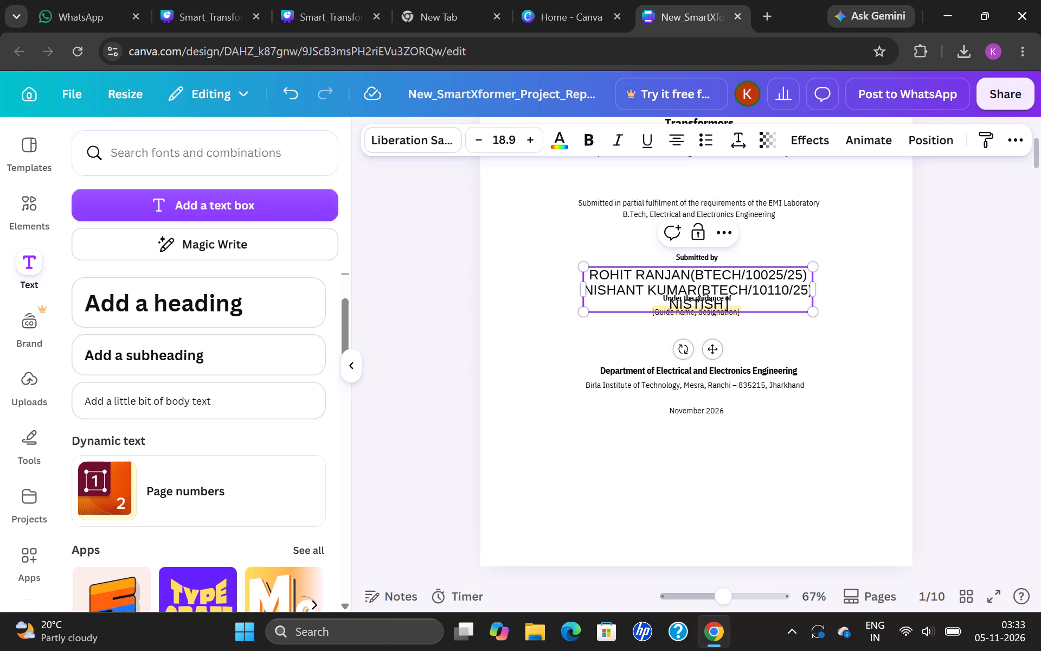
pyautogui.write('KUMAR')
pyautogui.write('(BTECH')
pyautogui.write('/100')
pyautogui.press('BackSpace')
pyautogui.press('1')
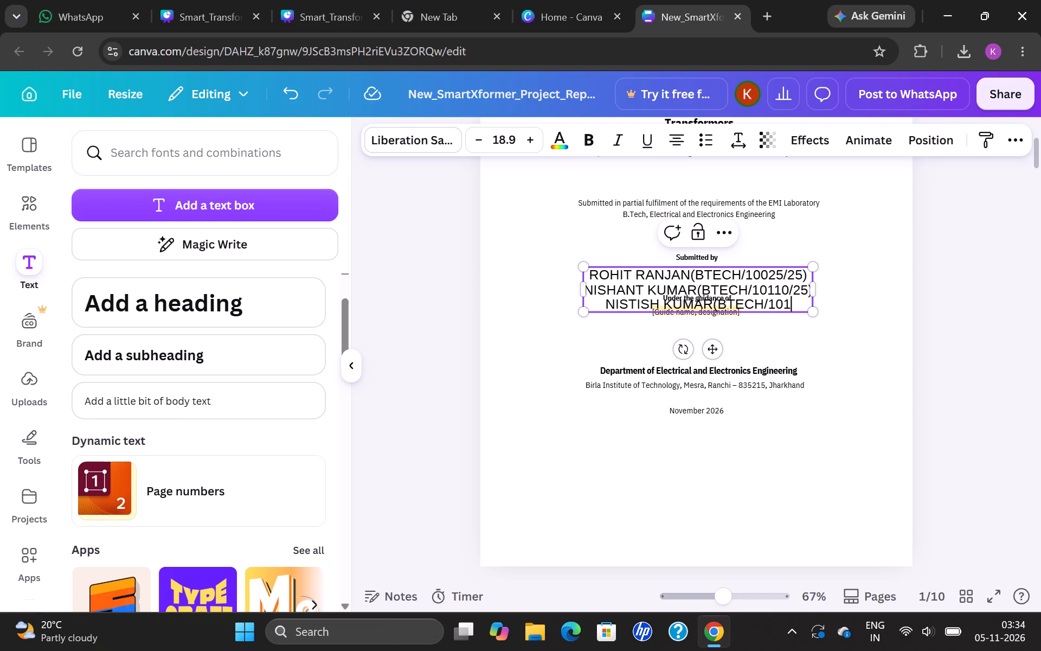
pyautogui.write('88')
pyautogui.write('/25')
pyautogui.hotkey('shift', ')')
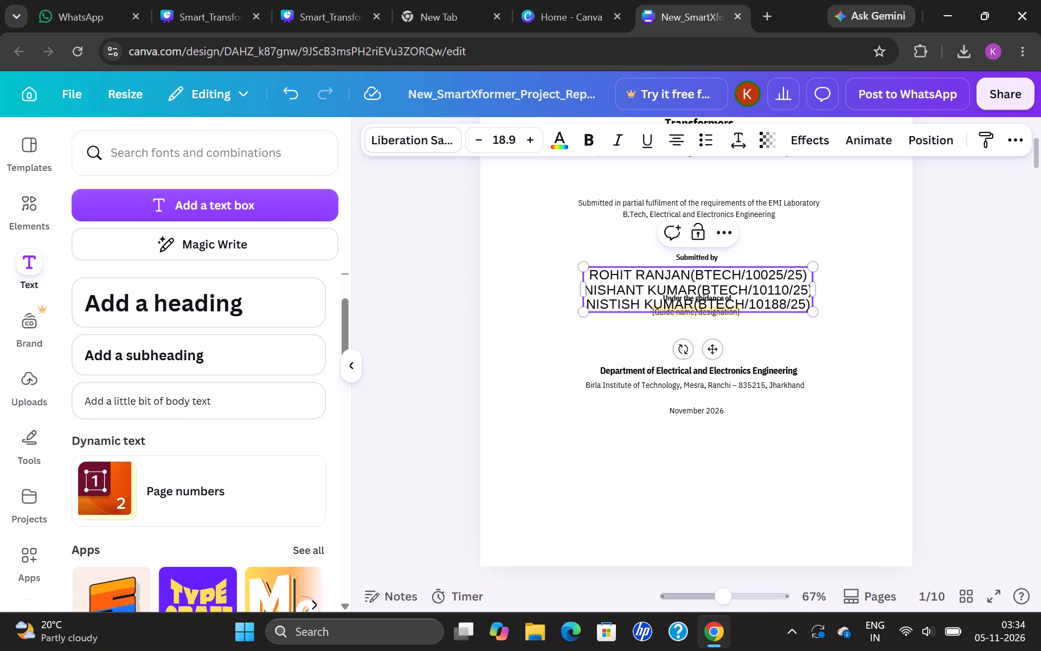
# Widen the team member text box to a width of about 11.6.
pyautogui.click(589, 278)
pyautogui.press('BackSpace')
pyautogui.moveTo(583, 290); pyautogui.dragTo(568, 290)
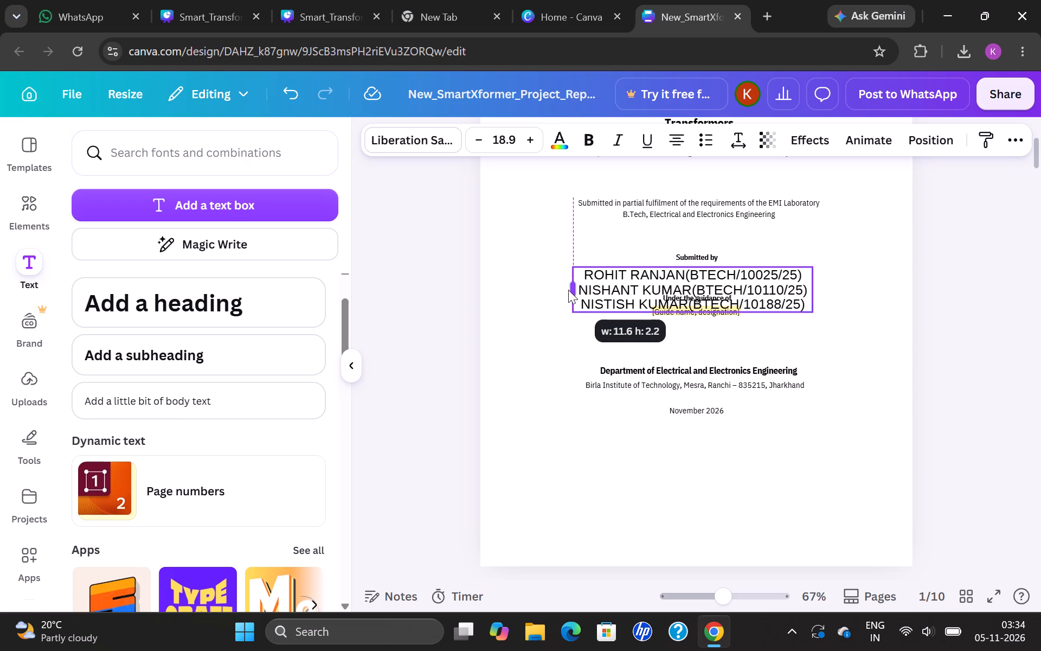
pyautogui.moveTo(568, 290); pyautogui.dragTo(569, 290)
# Insert two spaces before the second team member's name.
pyautogui.click(576, 289)
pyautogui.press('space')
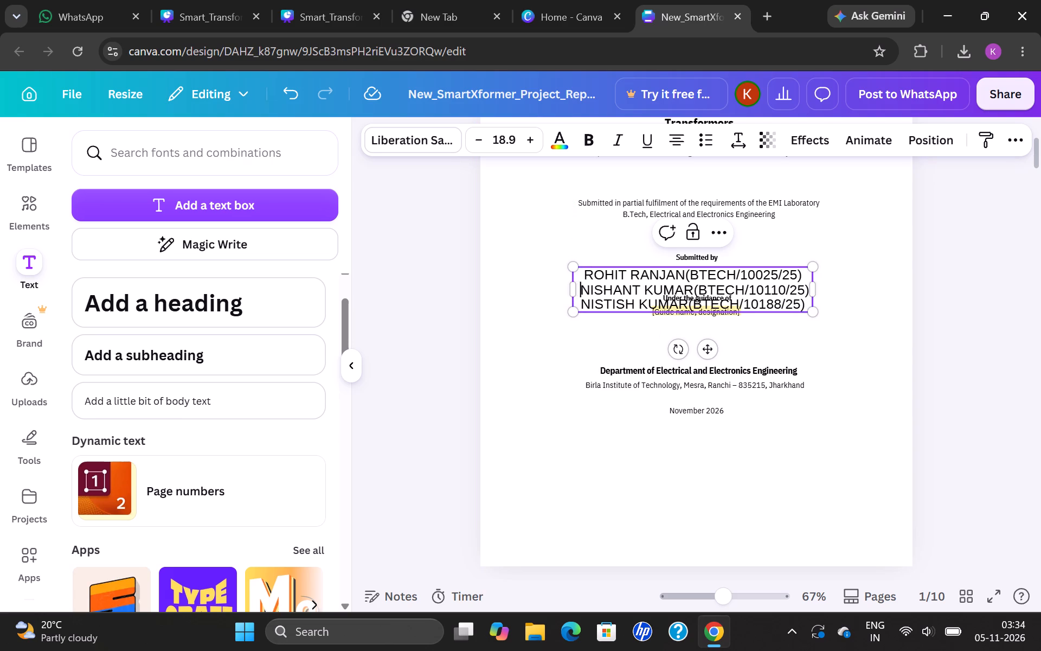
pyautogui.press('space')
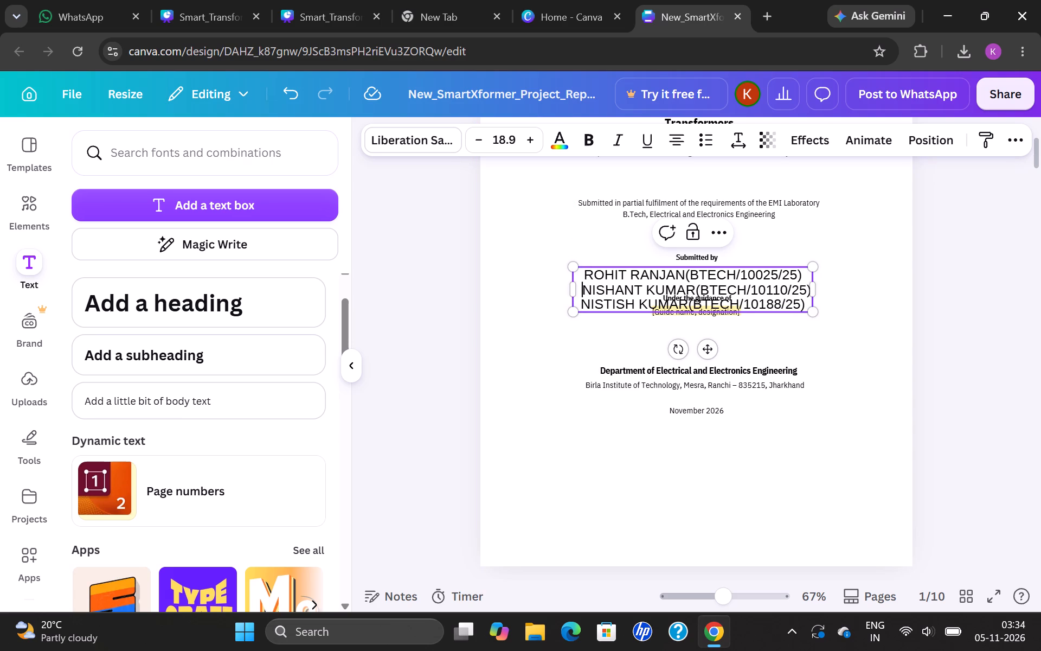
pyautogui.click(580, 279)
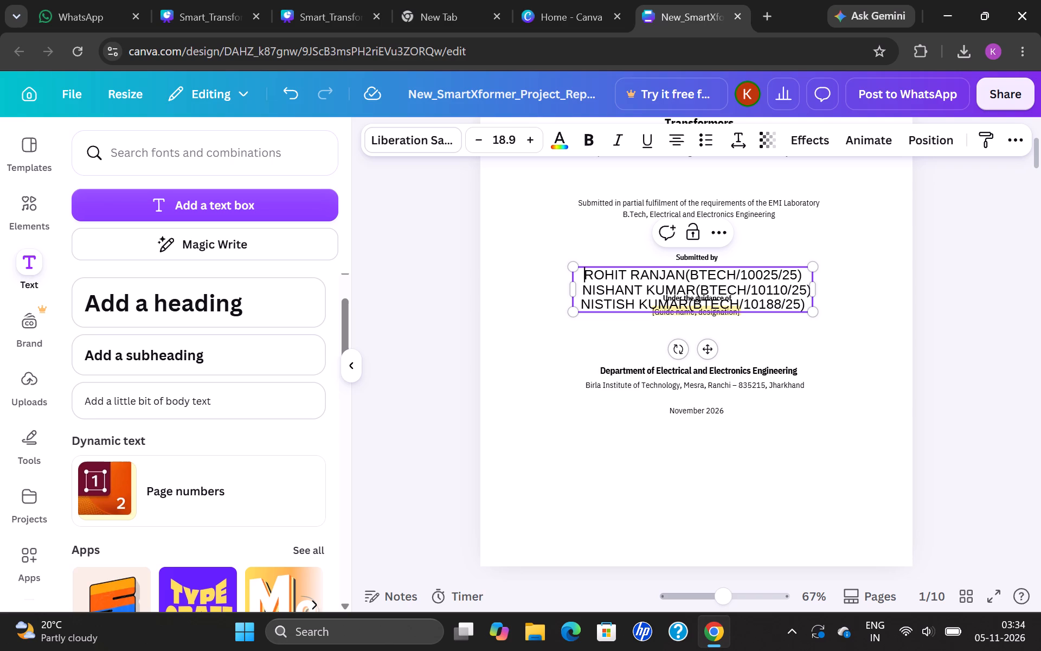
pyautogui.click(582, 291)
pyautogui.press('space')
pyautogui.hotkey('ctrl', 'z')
# Widen the team member text box to a width of about 12.9.
pyautogui.click(811, 290)
pyautogui.moveTo(814, 289); pyautogui.dragTo(837, 289)
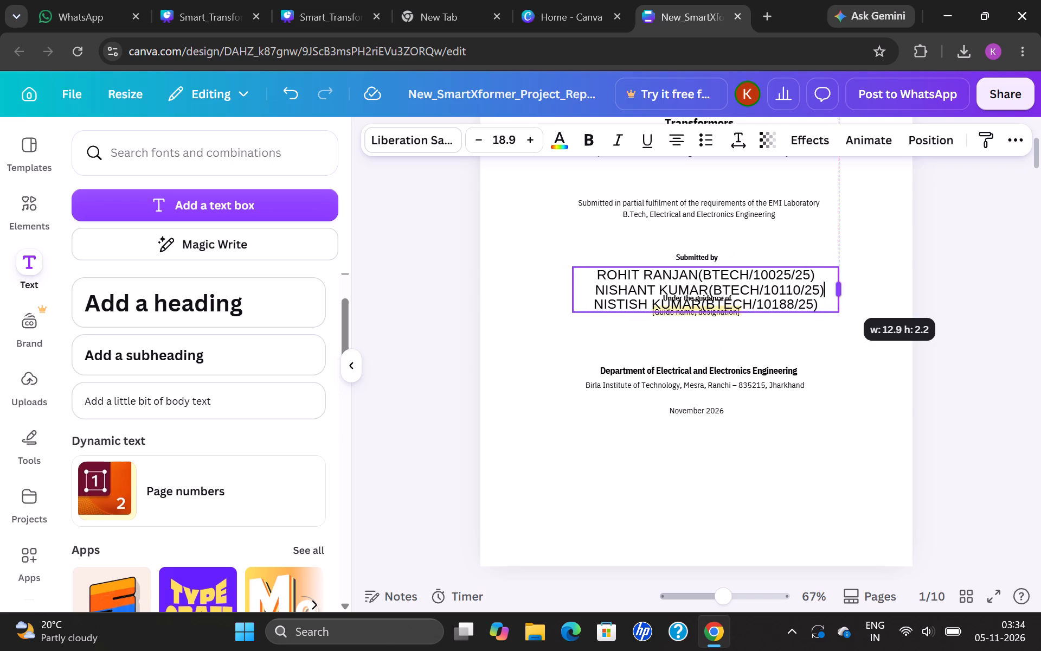
# Insert one space before the second team member's name and two spaces before the third's to line them up with the first.
pyautogui.click(595, 274)
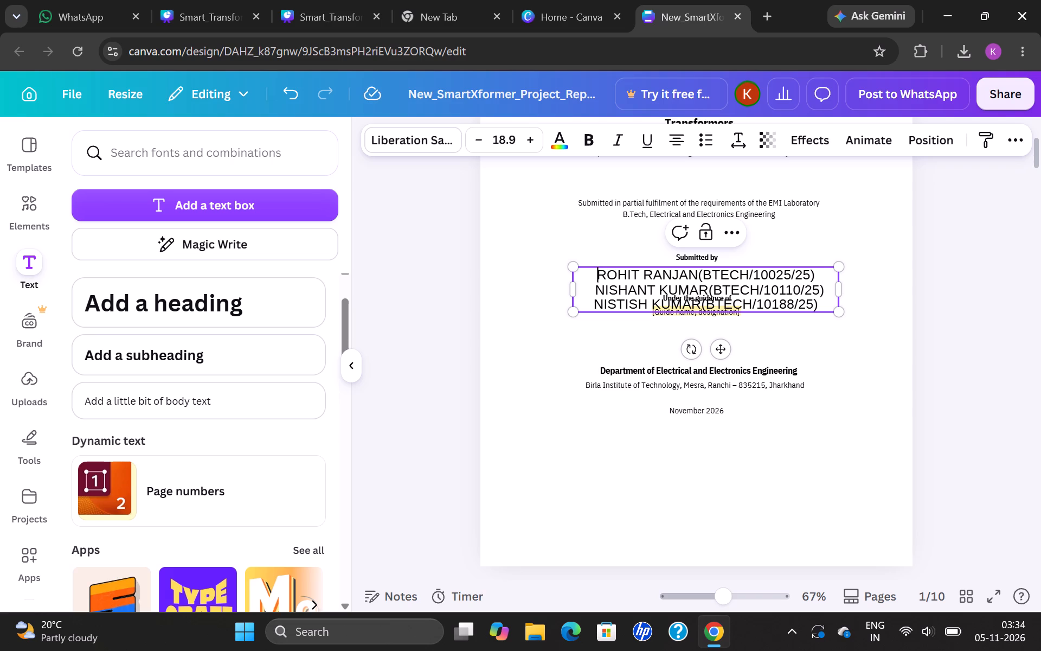
pyautogui.click(595, 287)
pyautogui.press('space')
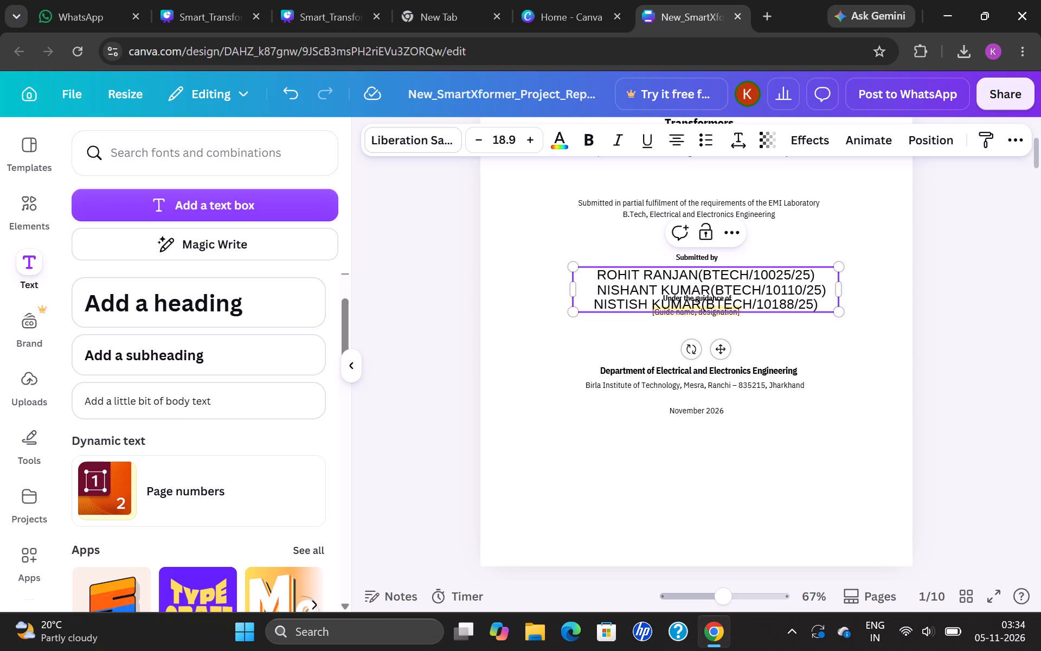
pyautogui.click(592, 301)
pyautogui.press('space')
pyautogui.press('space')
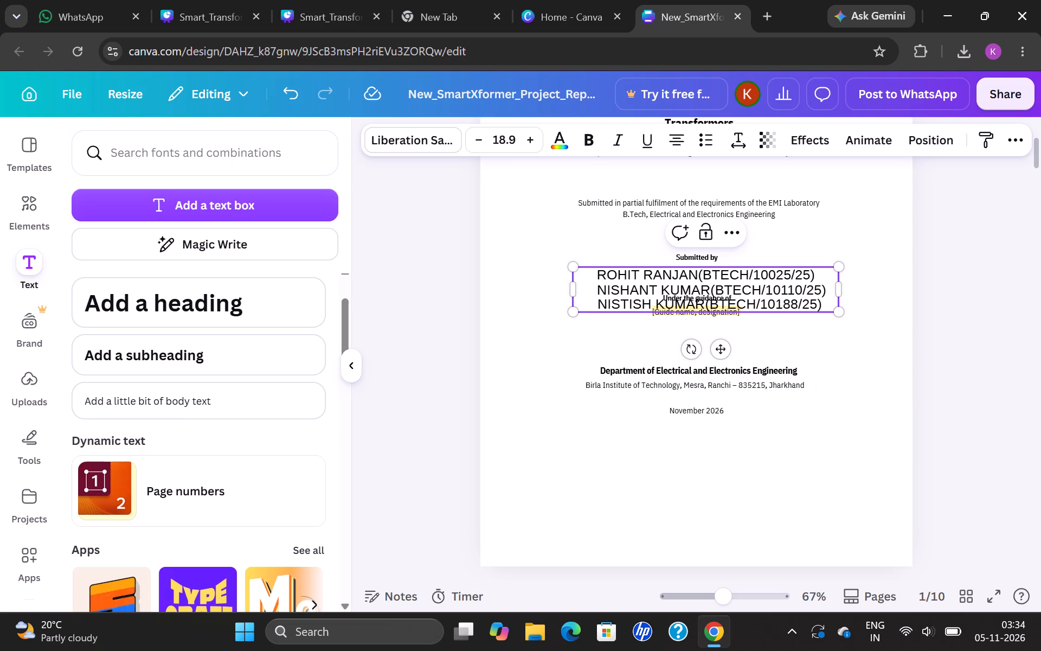
# Reduce the font size of the third team member's line to 16.9.
pyautogui.click(480, 143)
pyautogui.click(480, 143)
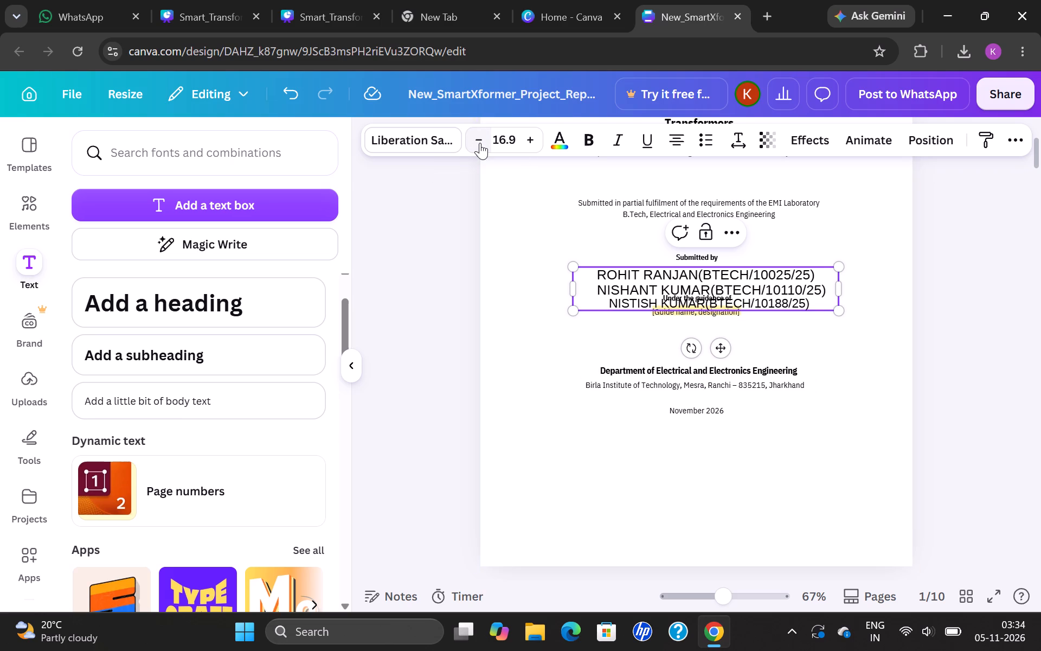
# Reduce the font size of the second team member's line to 8.9.
pyautogui.click(817, 288)
pyautogui.click(472, 132)
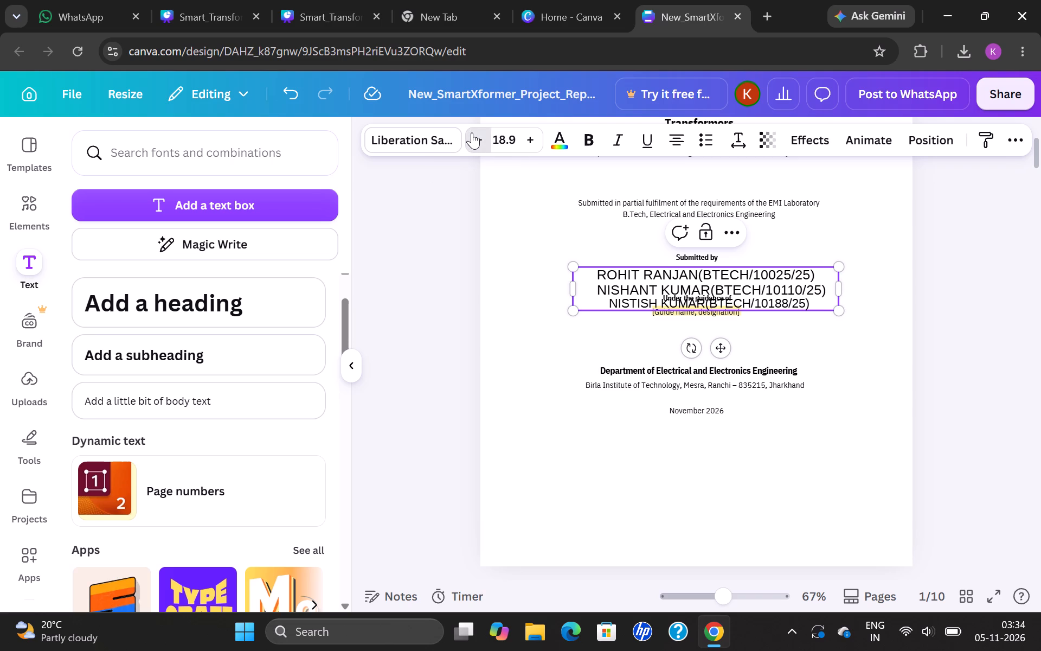
pyautogui.click(472, 132)
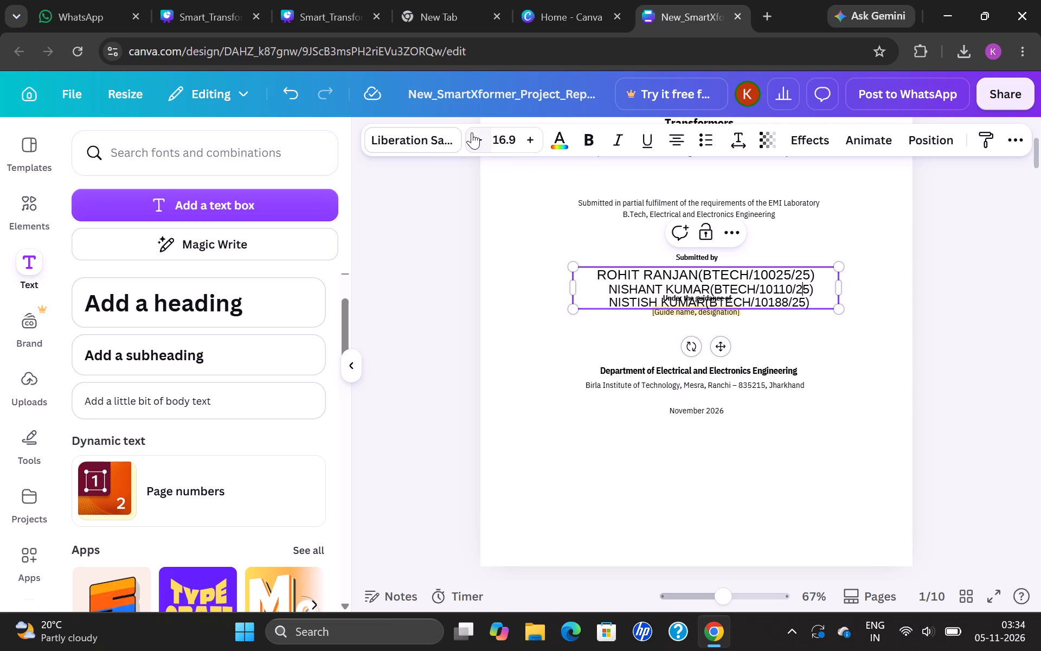
pyautogui.tripleClick(474, 140)
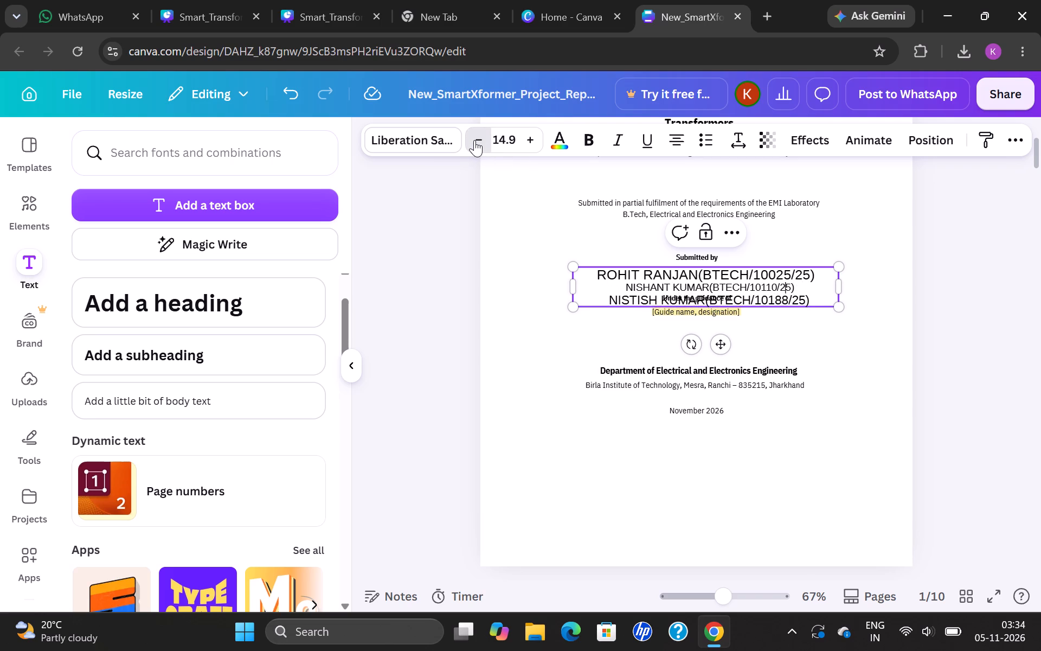
pyautogui.doubleClick(474, 140)
pyautogui.click(474, 140)
pyautogui.doubleClick(474, 140)
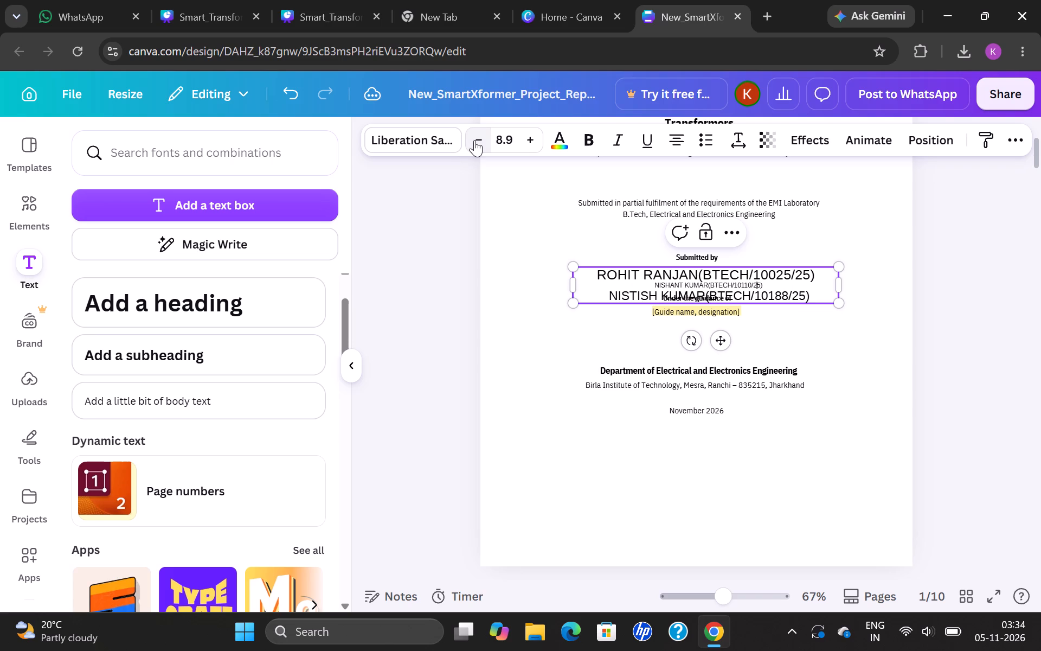
# Reduce the font size of the third team member's line to 8.9.
pyautogui.click(640, 295)
pyautogui.tripleClick(475, 133)
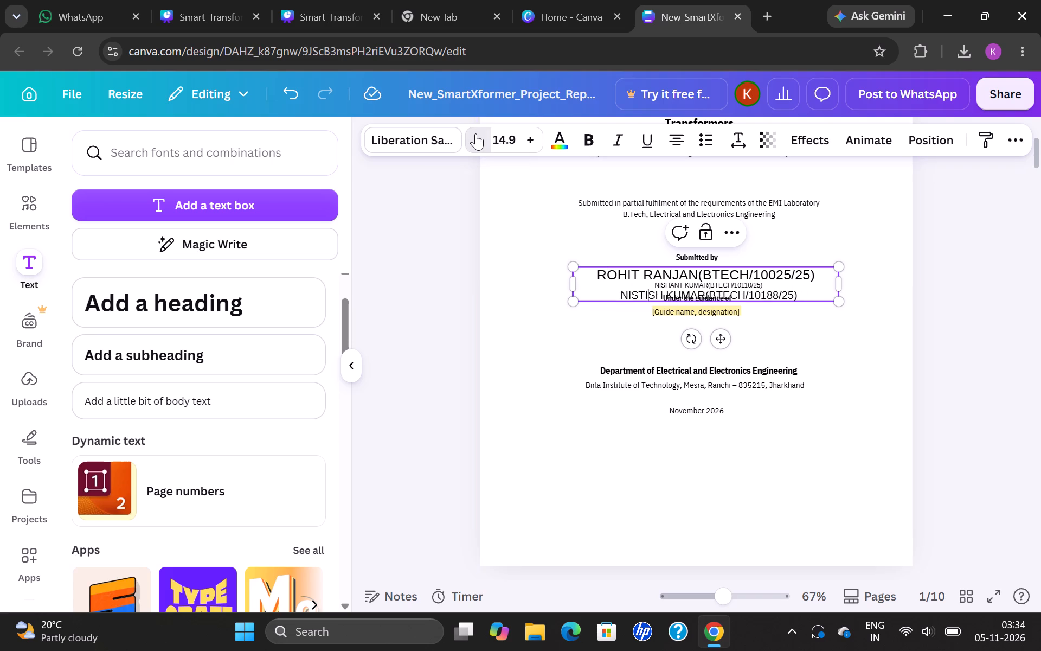
pyautogui.tripleClick(475, 133)
pyautogui.doubleClick(475, 133)
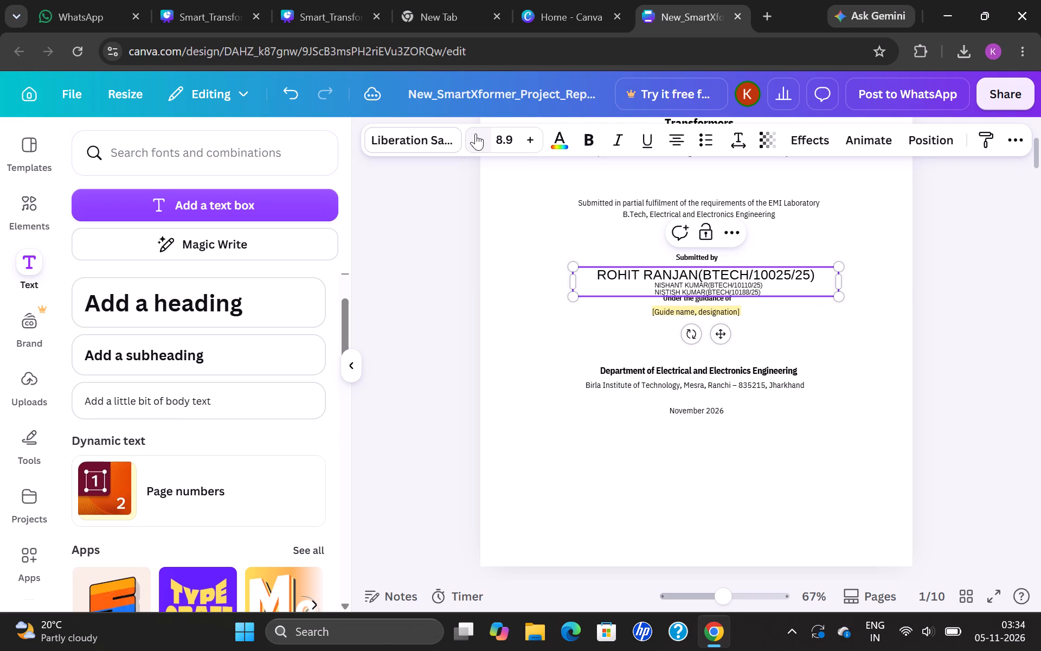
# Set the font size of the first team member's line to 8.9 and deselect the text box.
pyautogui.click(638, 282)
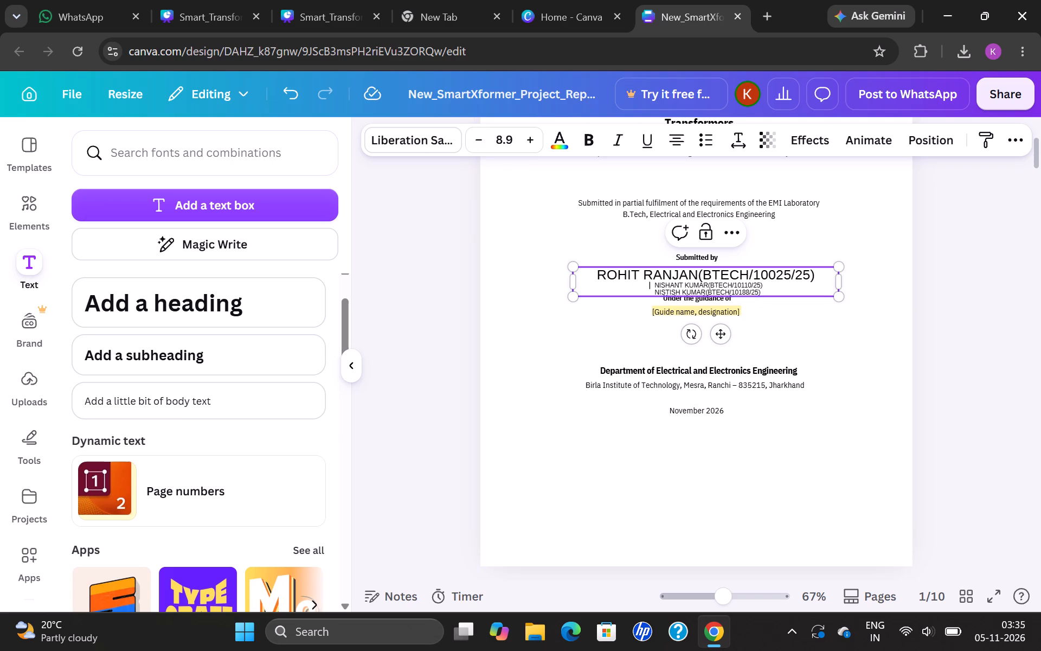
pyautogui.click(623, 269)
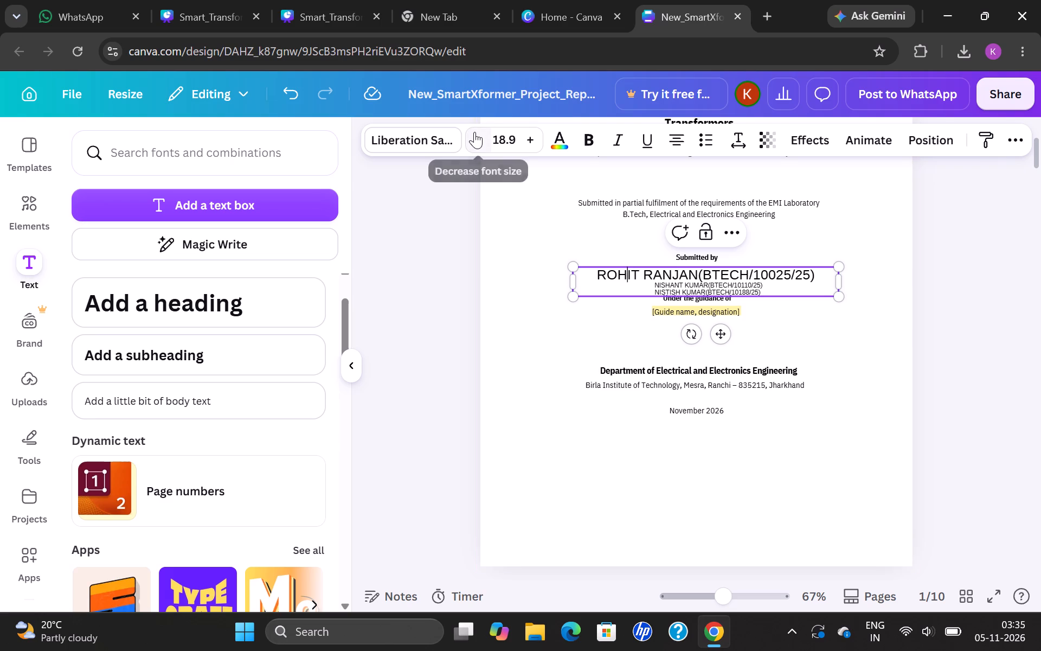
pyautogui.tripleClick(474, 132)
pyautogui.tripleClick(474, 132)
pyautogui.tripleClick(474, 132)
pyautogui.doubleClick(474, 132)
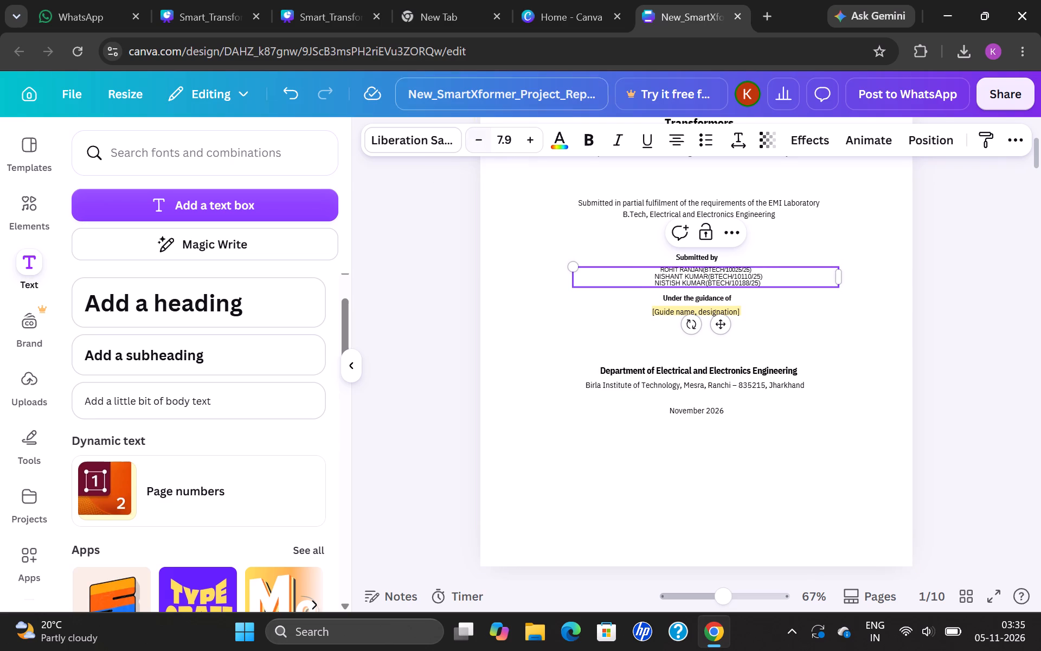
pyautogui.click(531, 141)
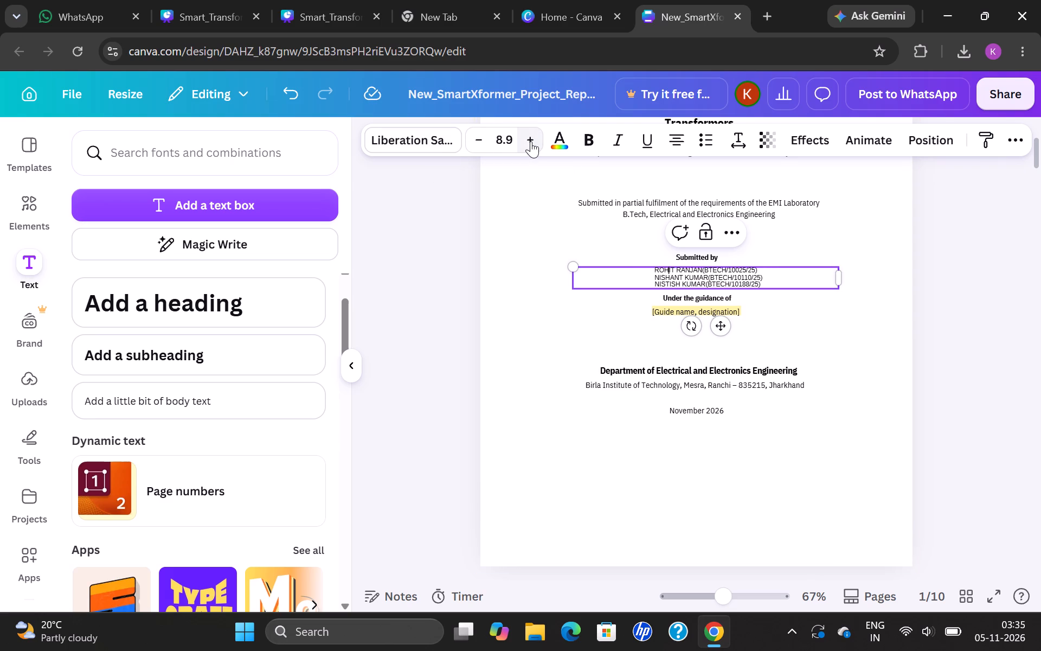
pyautogui.click(779, 330)
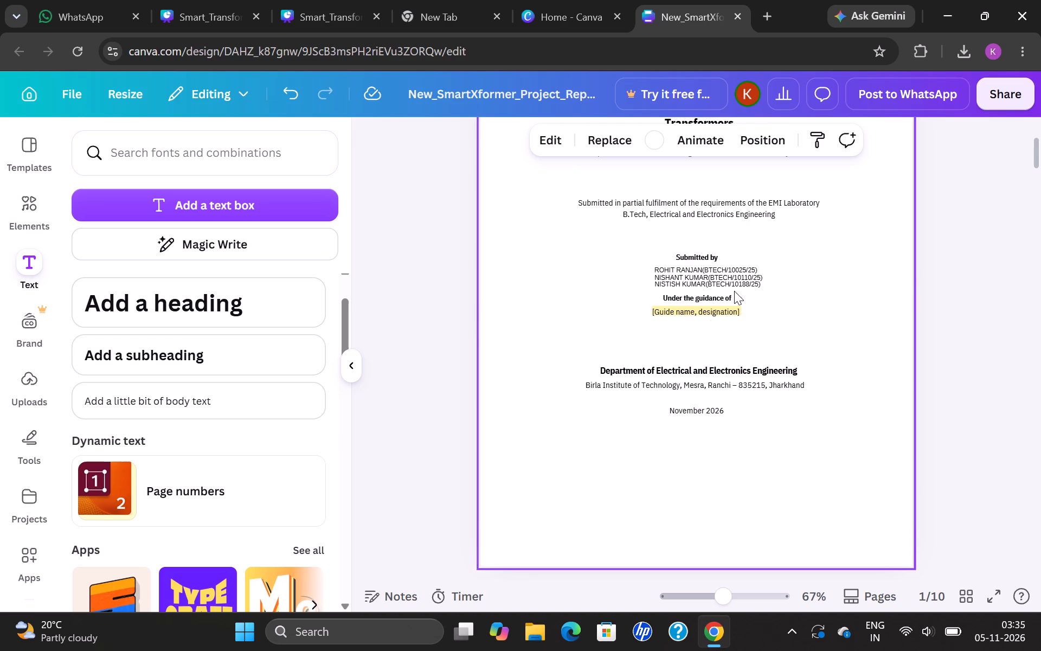
# Move the guide name placeholder text and the "Under the guidance of" heading down, clear of the yellow highlight bar.
pyautogui.moveTo(700, 310); pyautogui.dragTo(701, 337)
pyautogui.click(704, 322)
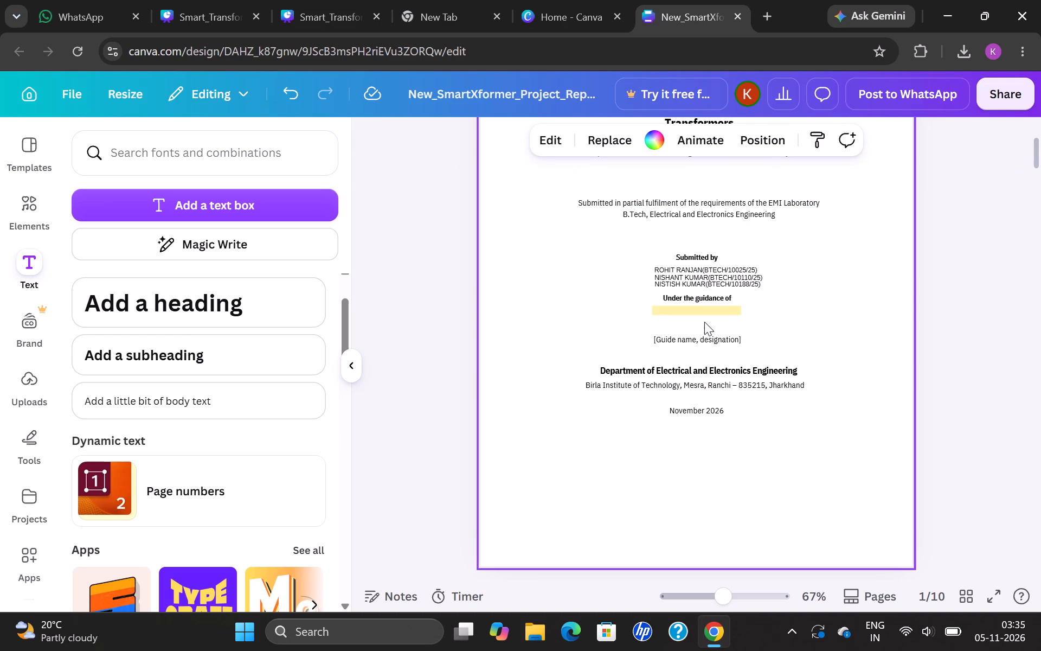
pyautogui.moveTo(707, 301); pyautogui.dragTo(707, 320)
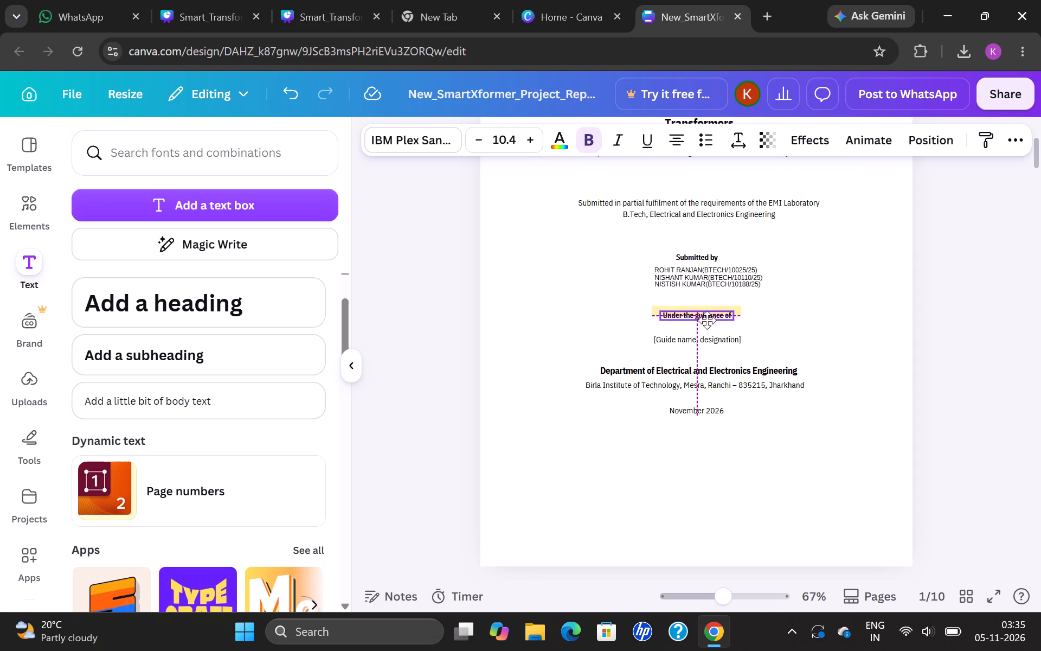
pyautogui.moveTo(707, 320); pyautogui.dragTo(707, 330)
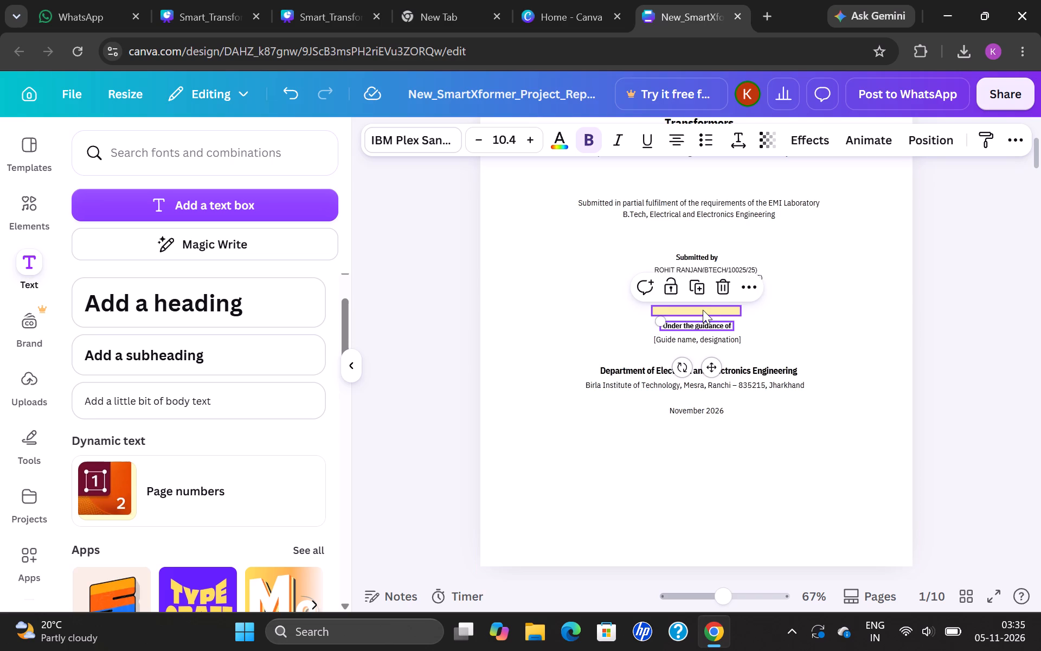
# Move the yellow highlight bar up slightly, between the team member list and the "Under the guidance of" heading.
pyautogui.moveTo(703, 310); pyautogui.dragTo(703, 303)
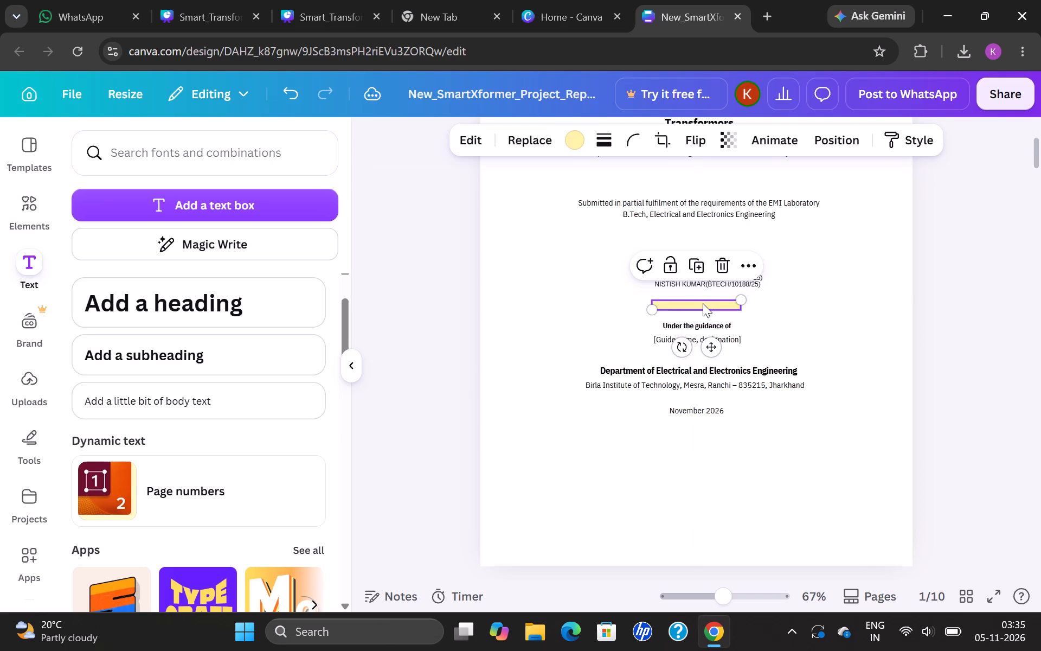
# Shift the department heading, the institute line and the November 2026 date lower on the cover page.
pyautogui.moveTo(698, 385); pyautogui.dragTo(698, 395)
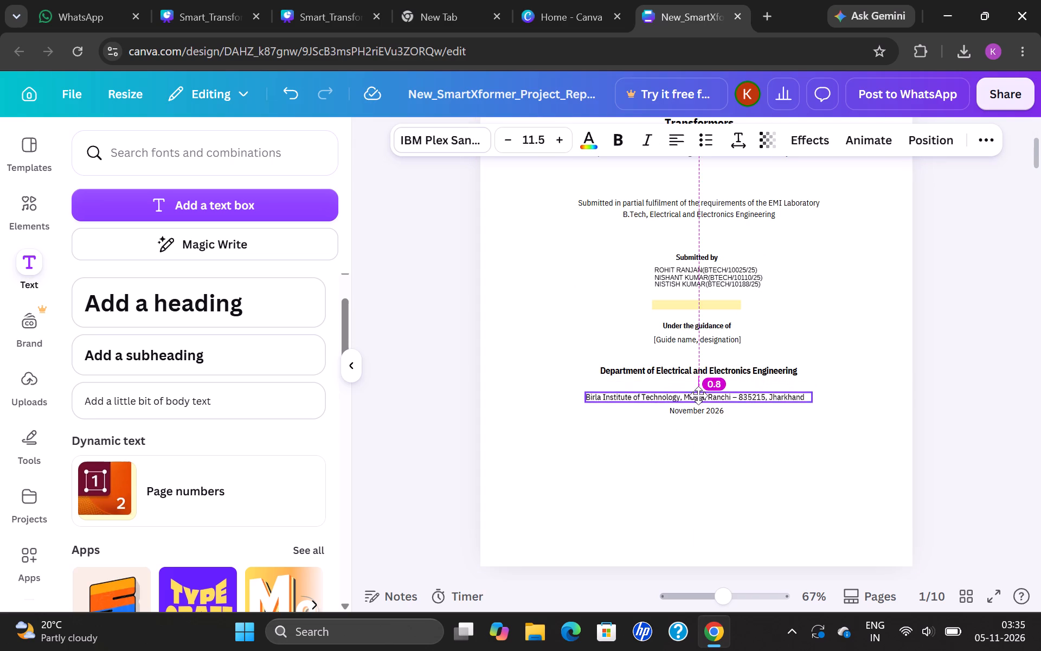
pyautogui.moveTo(698, 395); pyautogui.dragTo(699, 395)
pyautogui.moveTo(702, 410); pyautogui.dragTo(702, 426)
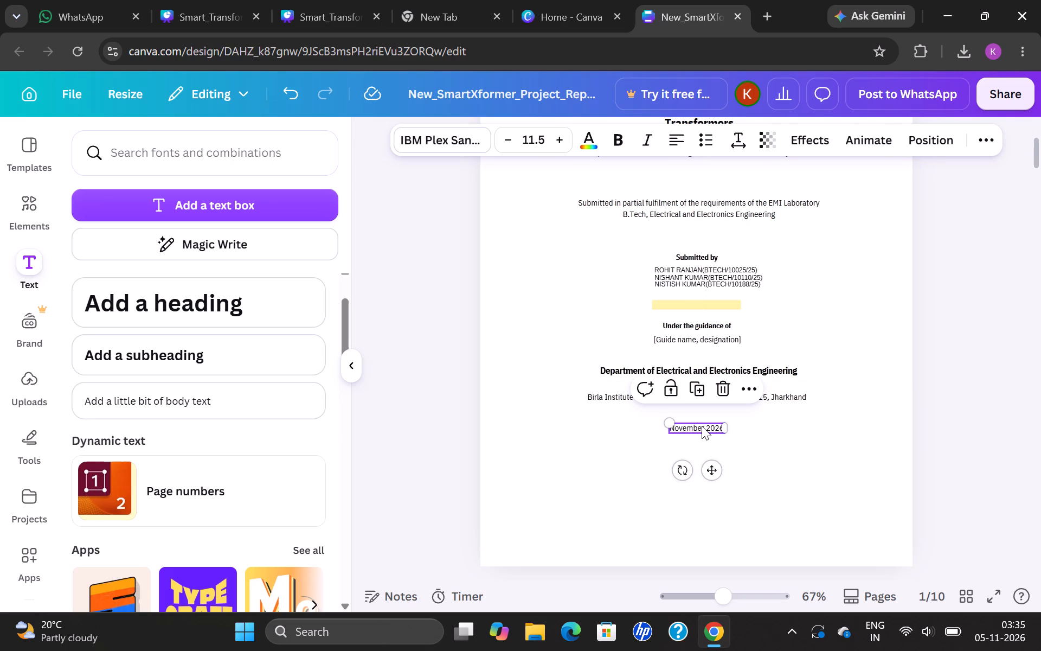
pyautogui.click(763, 398)
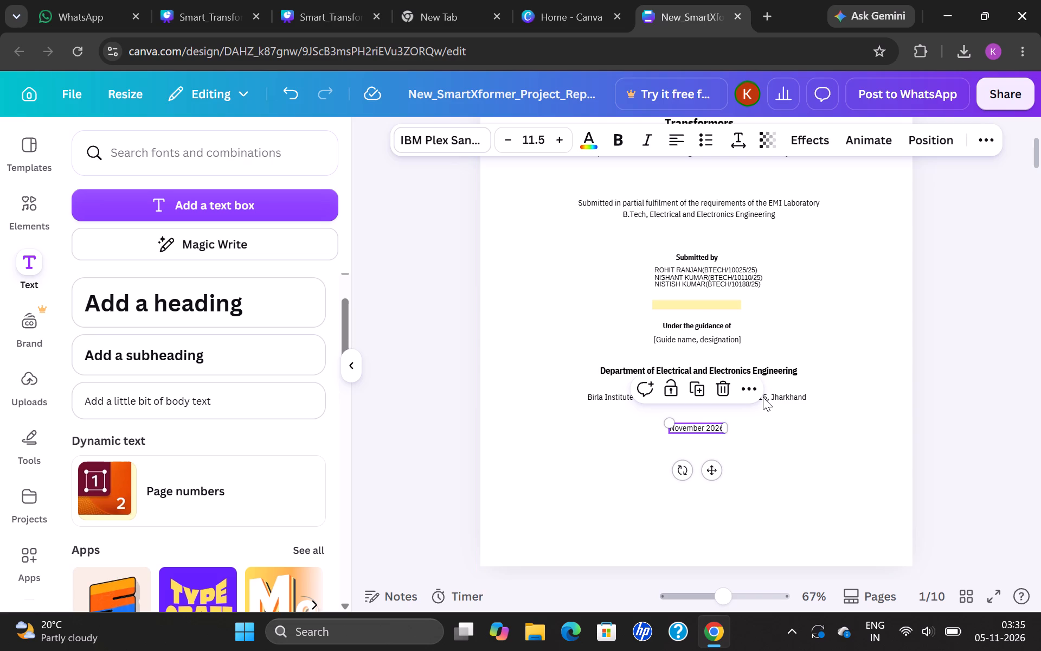
pyautogui.click(763, 397)
pyautogui.click(776, 400)
pyautogui.moveTo(744, 395); pyautogui.dragTo(746, 407)
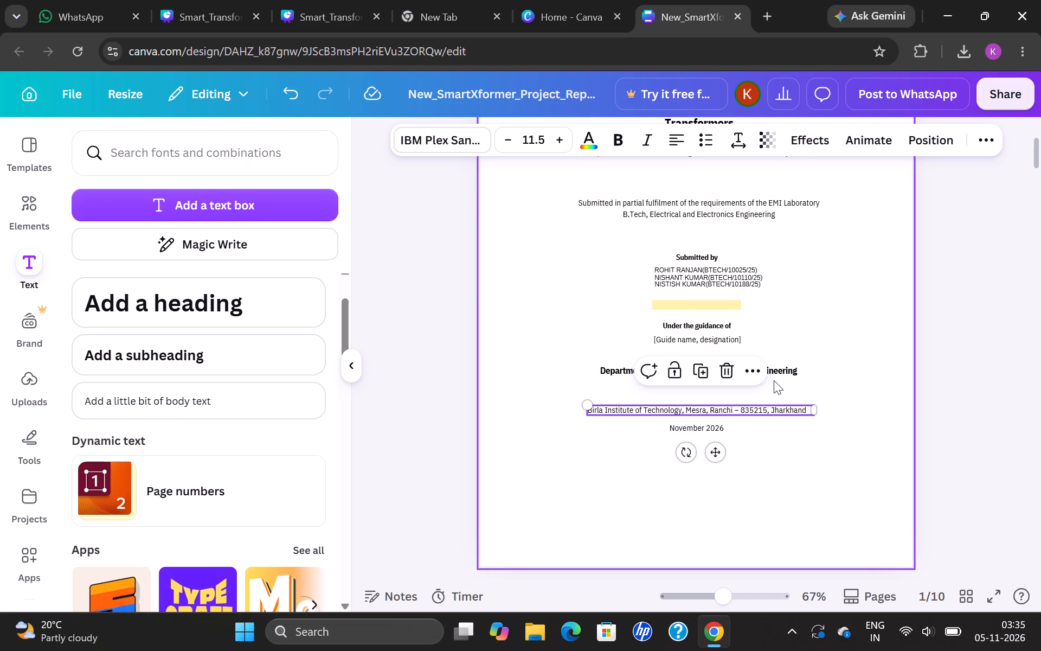
pyautogui.click(774, 373)
pyautogui.moveTo(774, 373); pyautogui.dragTo(775, 394)
pyautogui.click(782, 350)
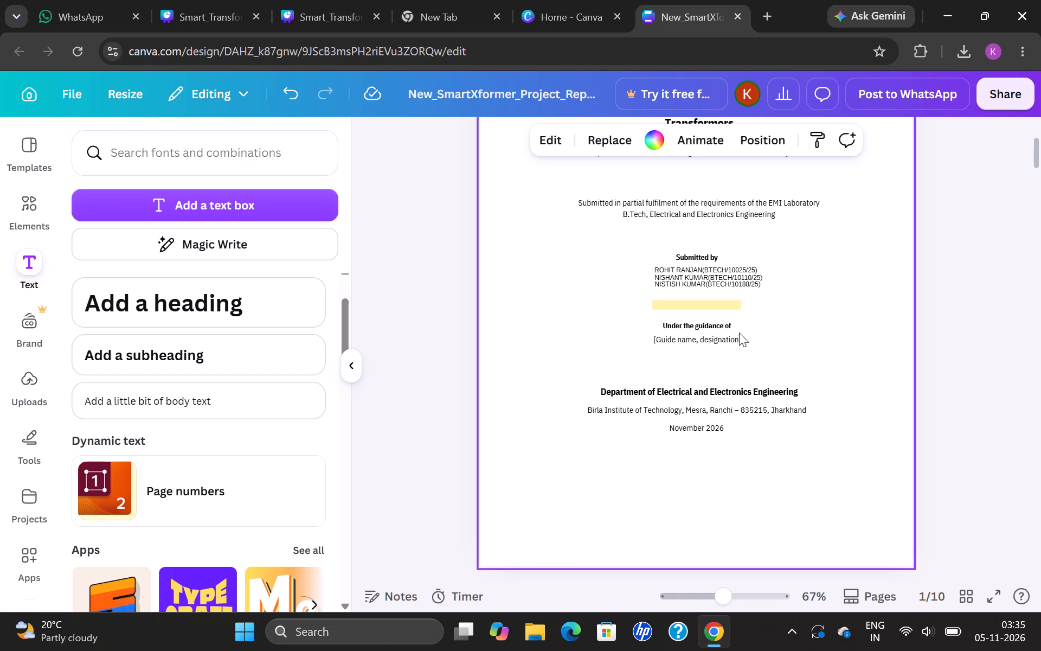
# Delete the "[Guide name, designation]" placeholder text.
pyautogui.click(740, 340)
pyautogui.press('BackSpace')
pyautogui.press('BackSpace')
pyautogui.press('BackSpace')
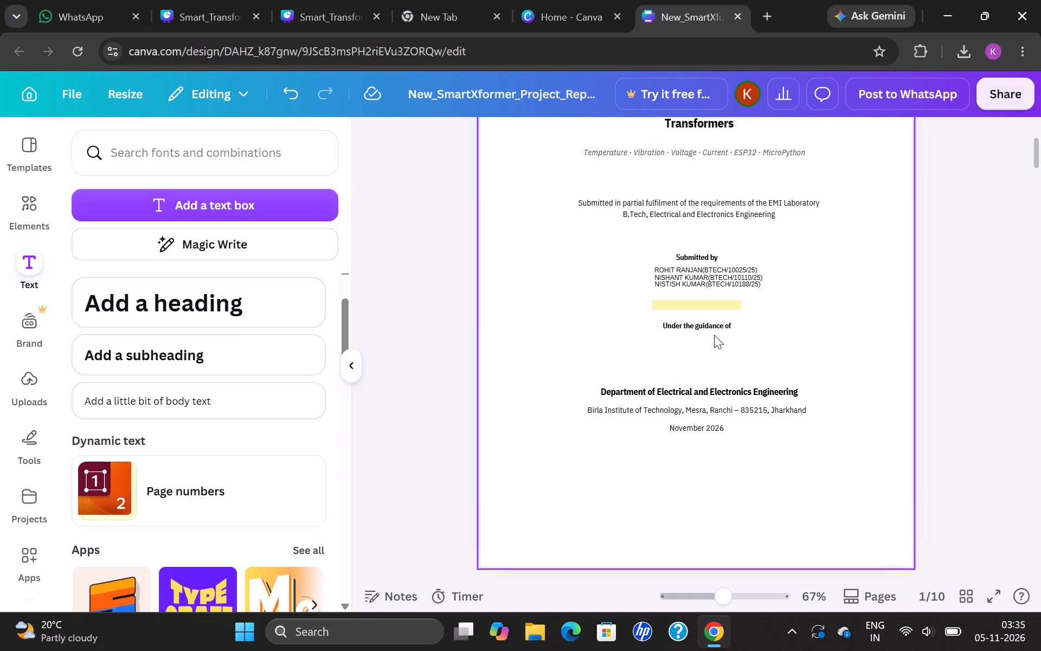
# Add a new text box below "Under the guidance of" and clear its sample text.
pyautogui.click(714, 335)
pyautogui.click(256, 213)
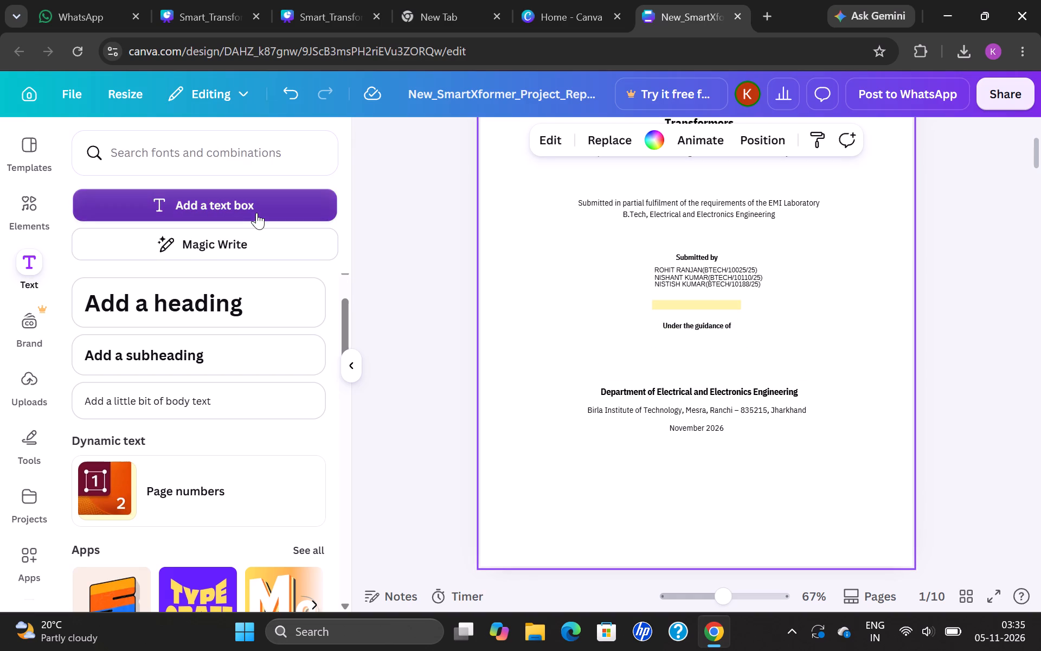
pyautogui.press('BackSpace')
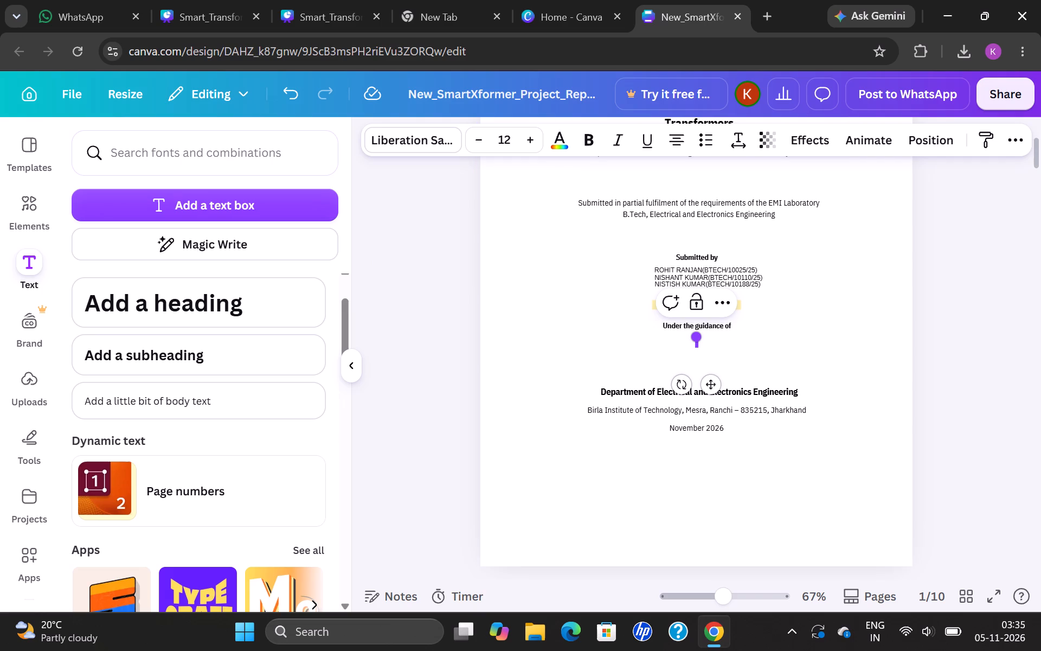
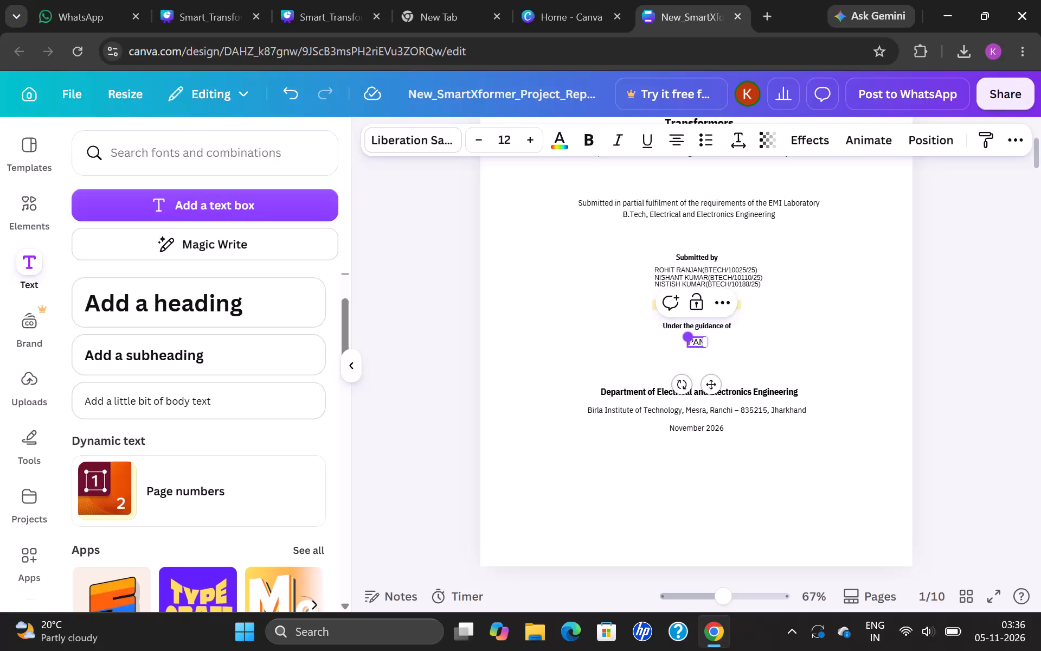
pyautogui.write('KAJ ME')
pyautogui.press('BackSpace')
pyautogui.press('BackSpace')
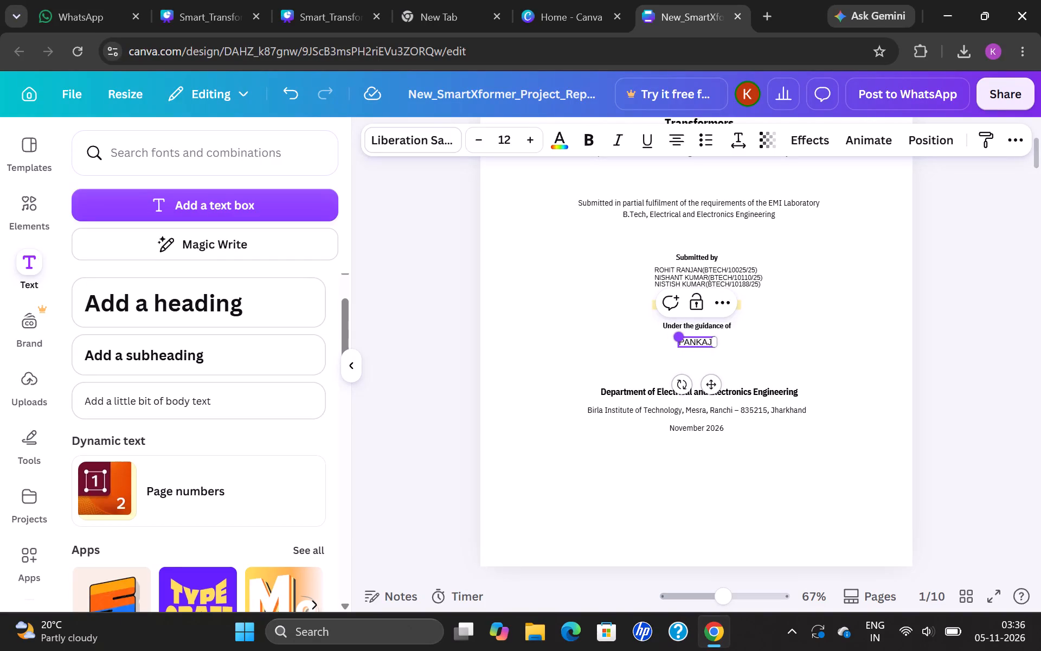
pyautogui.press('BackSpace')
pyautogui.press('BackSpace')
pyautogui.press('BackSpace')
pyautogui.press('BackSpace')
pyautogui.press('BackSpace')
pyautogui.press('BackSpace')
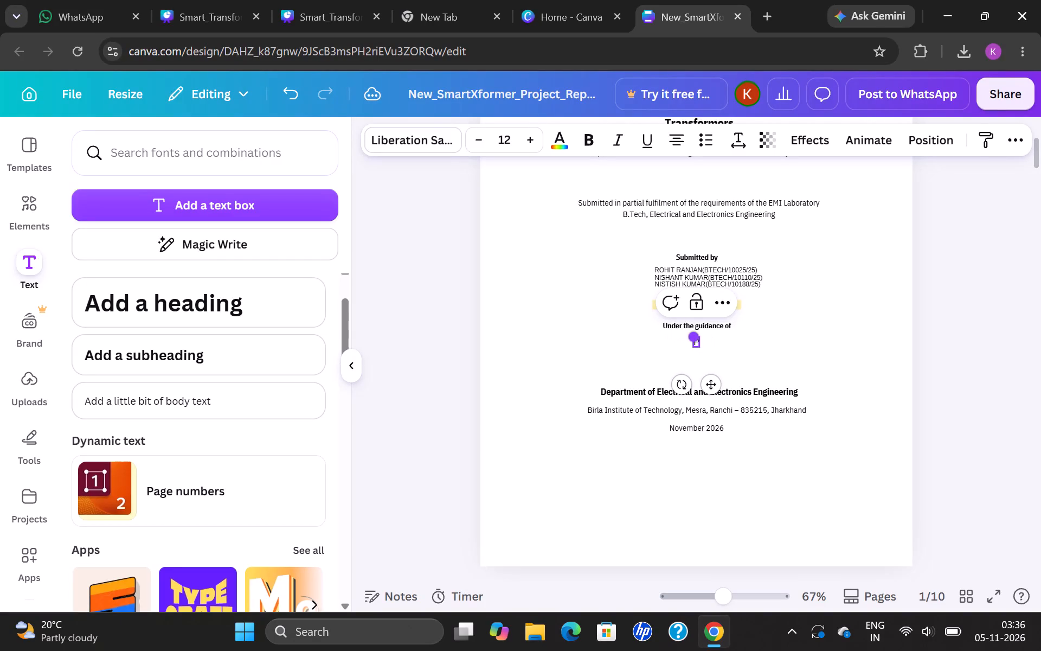
# Enter the guide's name in the text box below "Under the guidance of" and prefix it with "DR.".
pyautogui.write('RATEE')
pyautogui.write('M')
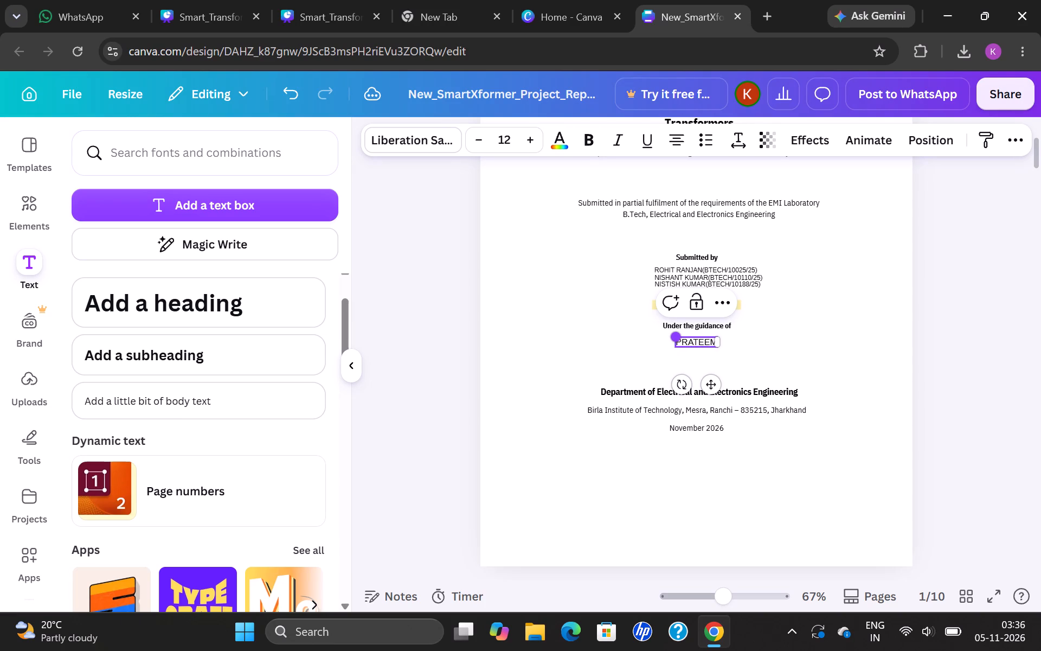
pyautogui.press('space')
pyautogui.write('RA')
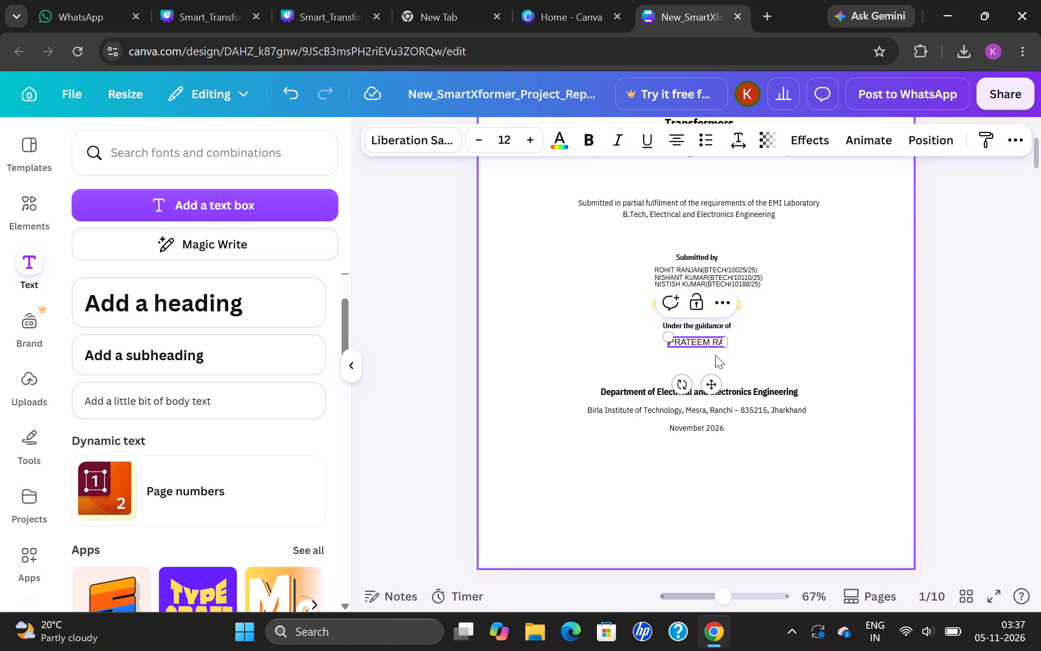
pyautogui.click(677, 342)
pyautogui.press('Left')
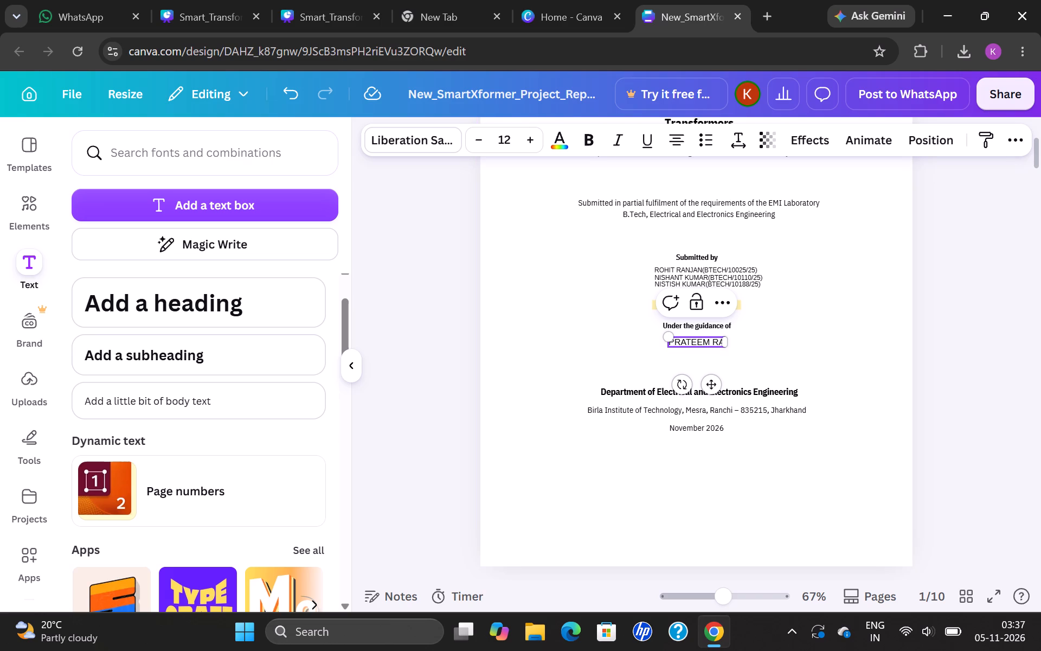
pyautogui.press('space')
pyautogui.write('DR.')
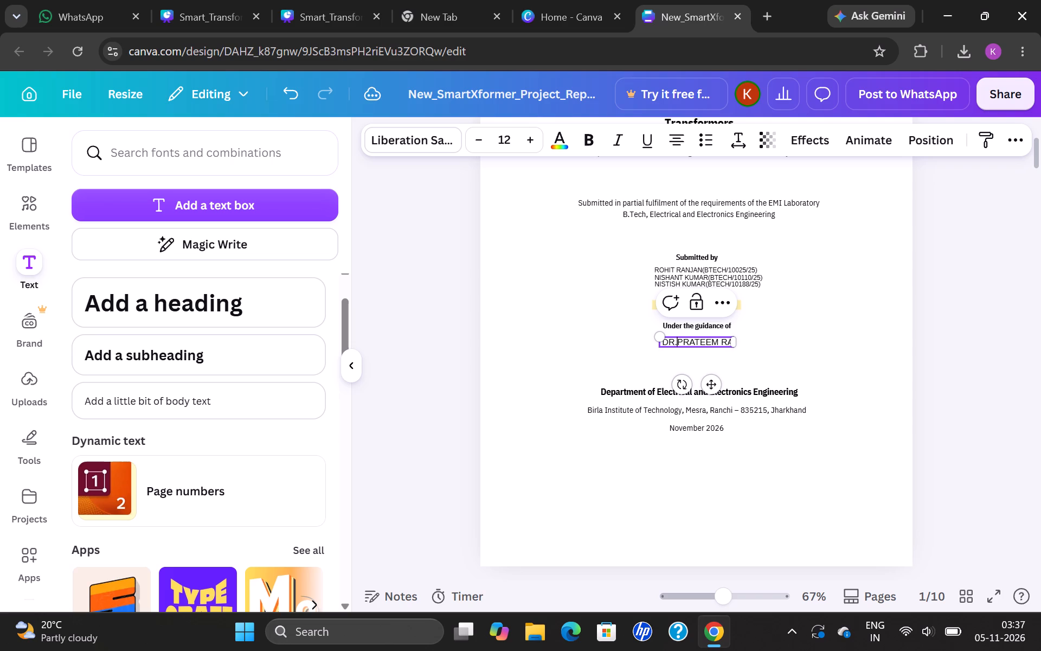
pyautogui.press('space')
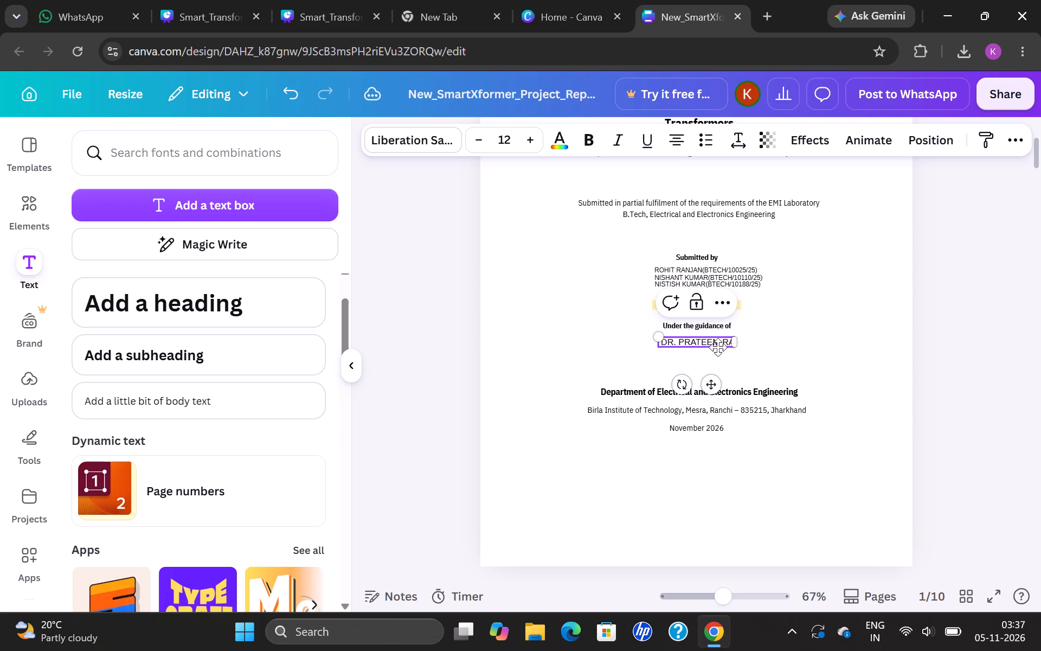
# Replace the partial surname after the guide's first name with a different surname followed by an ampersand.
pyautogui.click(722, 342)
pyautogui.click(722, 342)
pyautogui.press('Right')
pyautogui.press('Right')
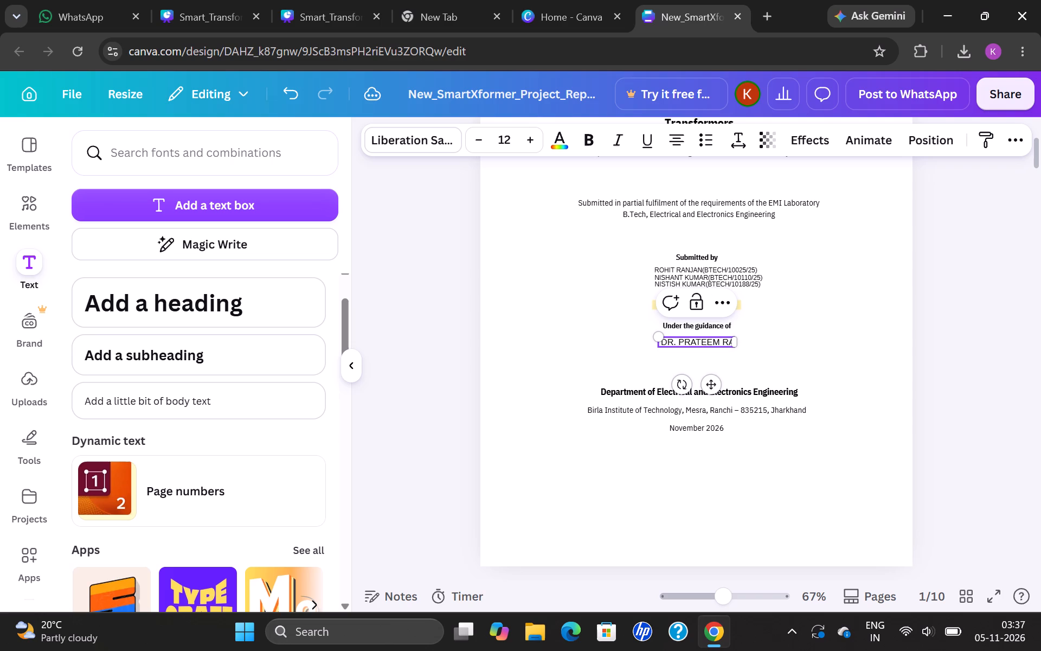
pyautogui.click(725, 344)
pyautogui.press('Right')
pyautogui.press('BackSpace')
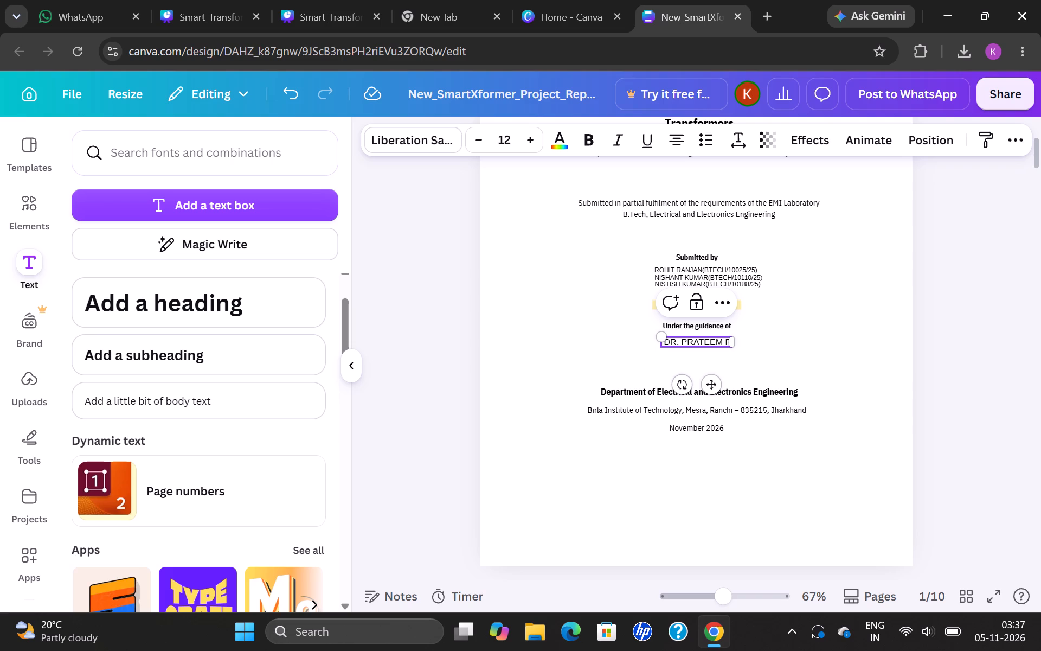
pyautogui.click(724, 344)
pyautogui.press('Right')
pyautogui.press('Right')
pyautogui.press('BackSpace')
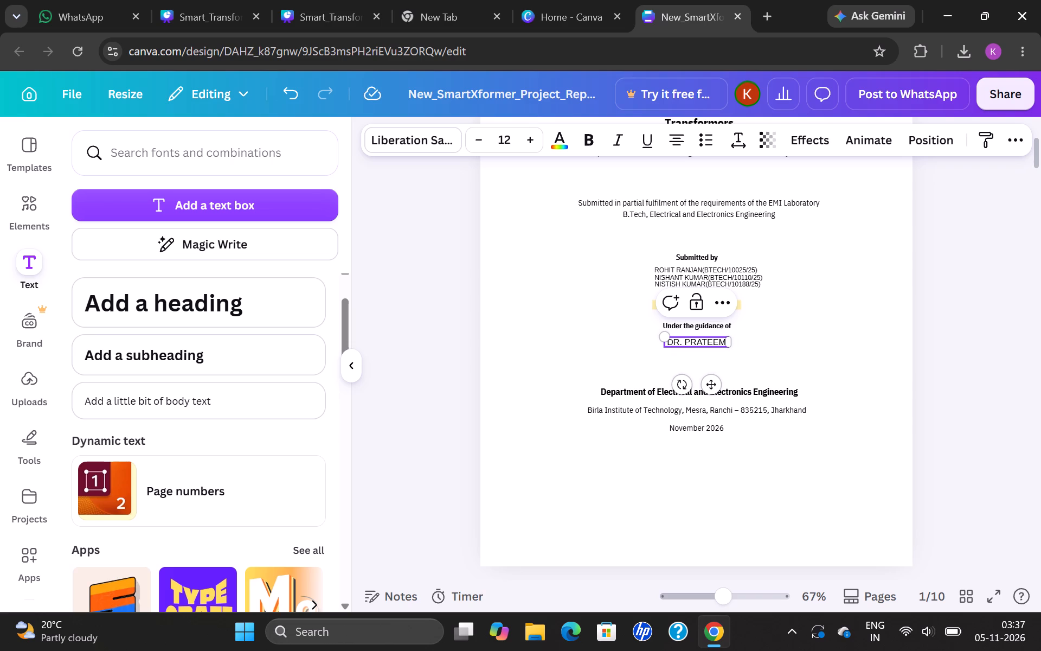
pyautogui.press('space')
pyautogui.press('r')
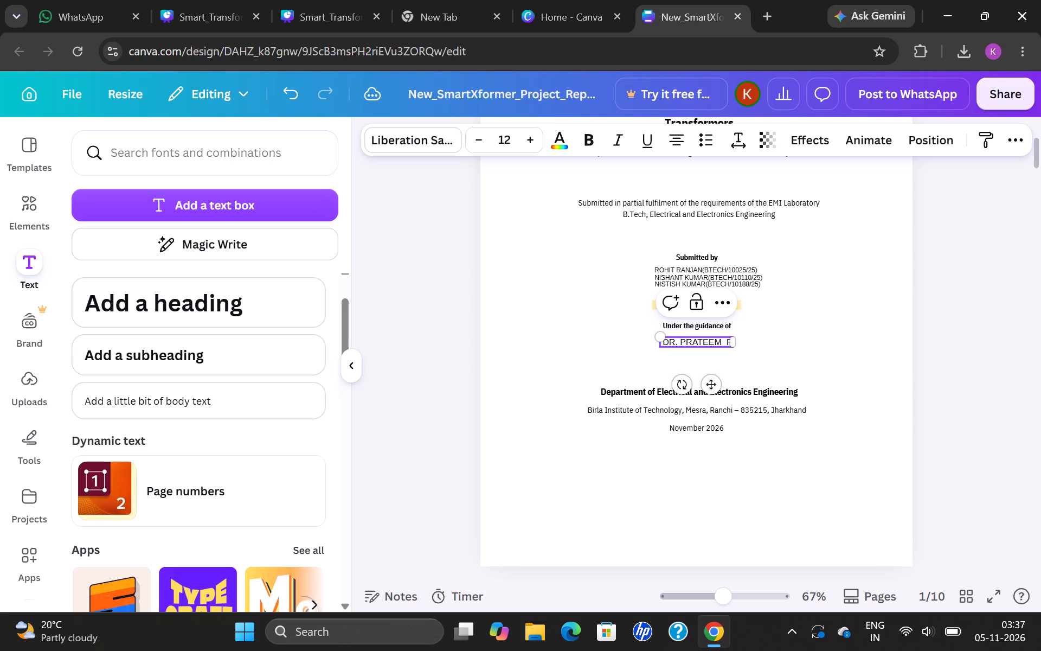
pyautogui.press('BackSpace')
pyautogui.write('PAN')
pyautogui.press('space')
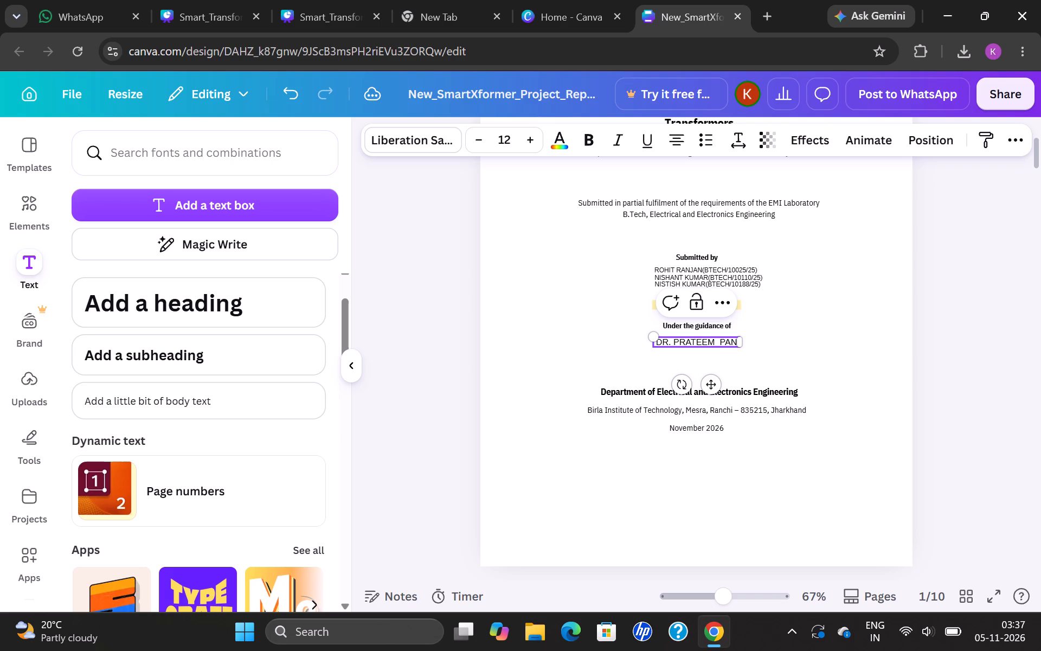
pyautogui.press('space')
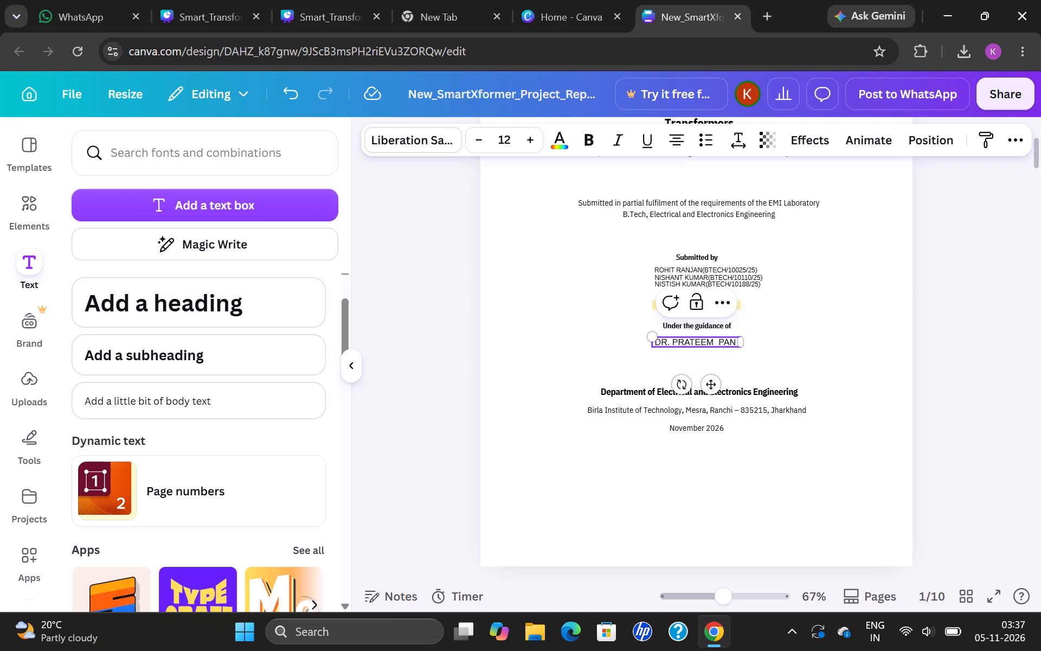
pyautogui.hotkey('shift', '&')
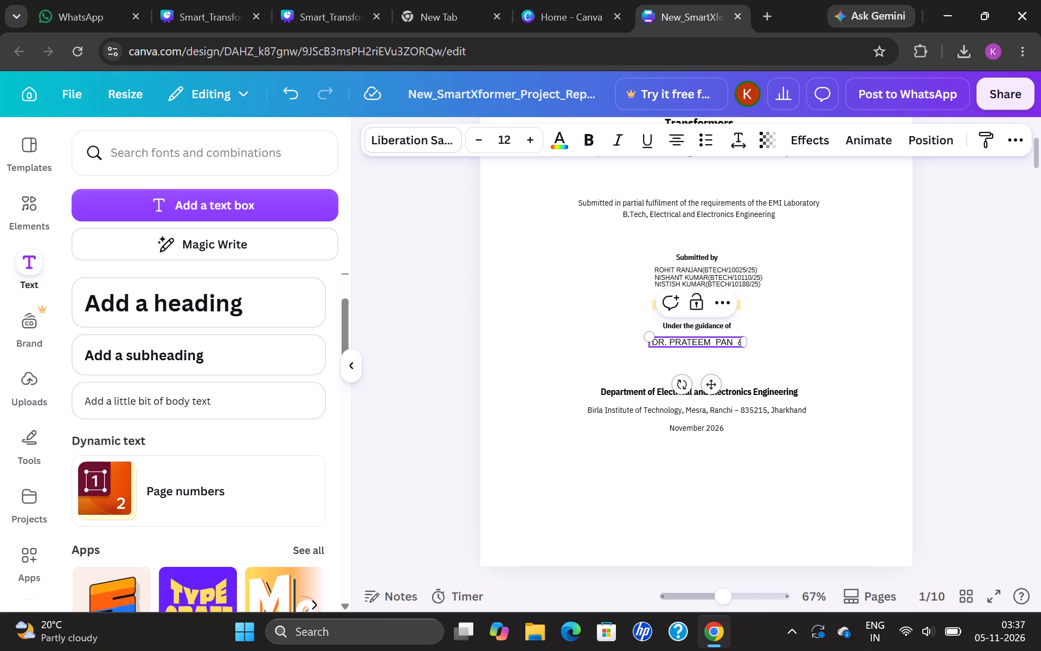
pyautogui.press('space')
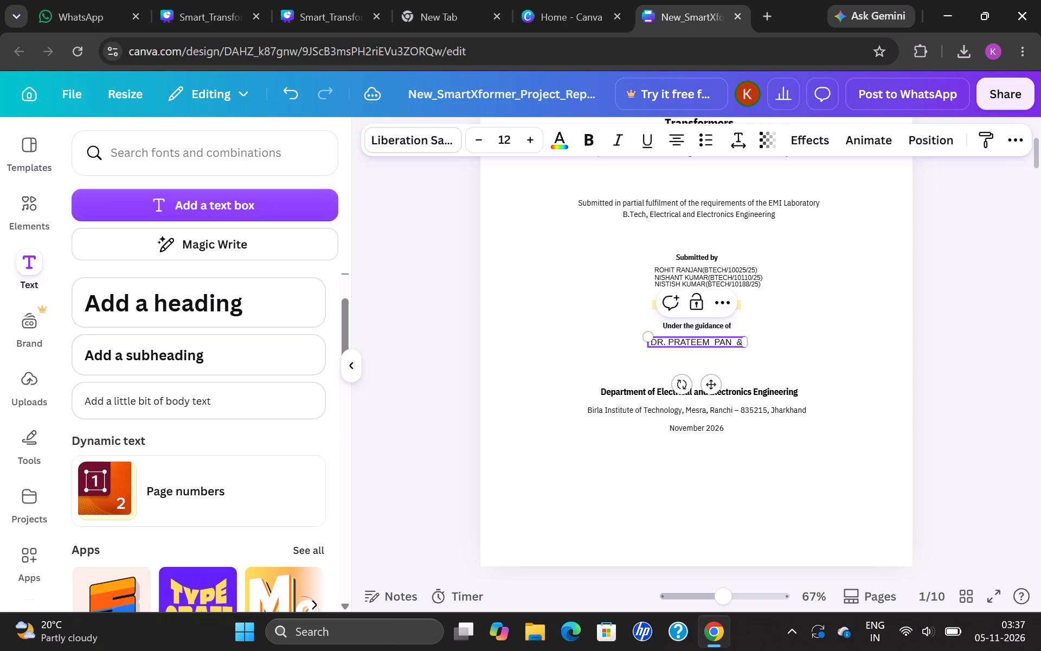
# Shorten the guidance line to both guides' initials and surnames, each followed by "SIR" and joined by "&", keeping the "DR." prefix.
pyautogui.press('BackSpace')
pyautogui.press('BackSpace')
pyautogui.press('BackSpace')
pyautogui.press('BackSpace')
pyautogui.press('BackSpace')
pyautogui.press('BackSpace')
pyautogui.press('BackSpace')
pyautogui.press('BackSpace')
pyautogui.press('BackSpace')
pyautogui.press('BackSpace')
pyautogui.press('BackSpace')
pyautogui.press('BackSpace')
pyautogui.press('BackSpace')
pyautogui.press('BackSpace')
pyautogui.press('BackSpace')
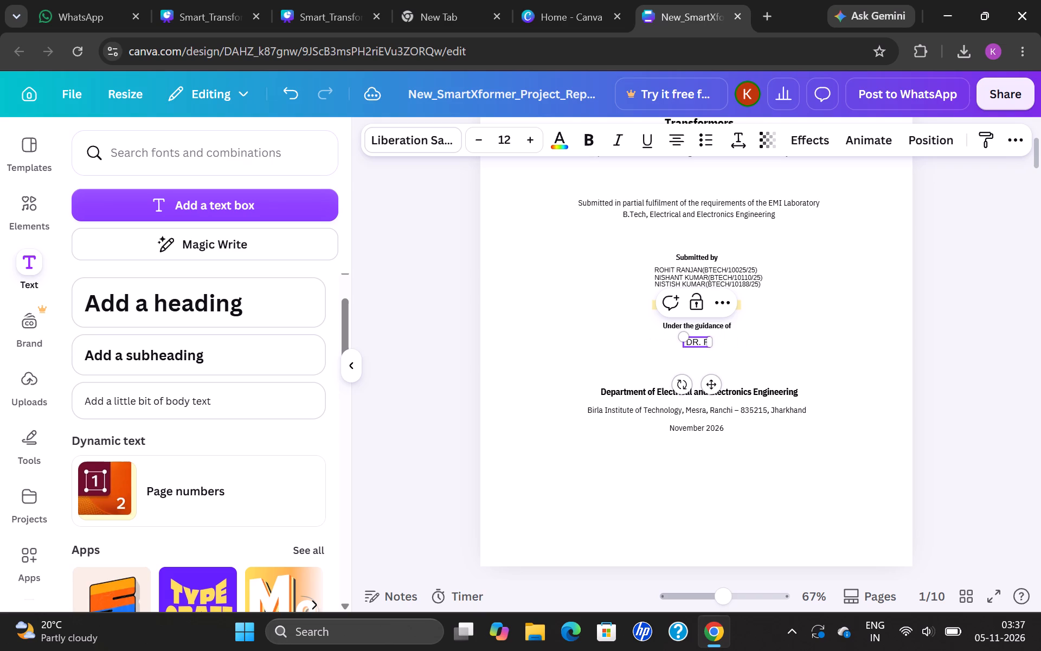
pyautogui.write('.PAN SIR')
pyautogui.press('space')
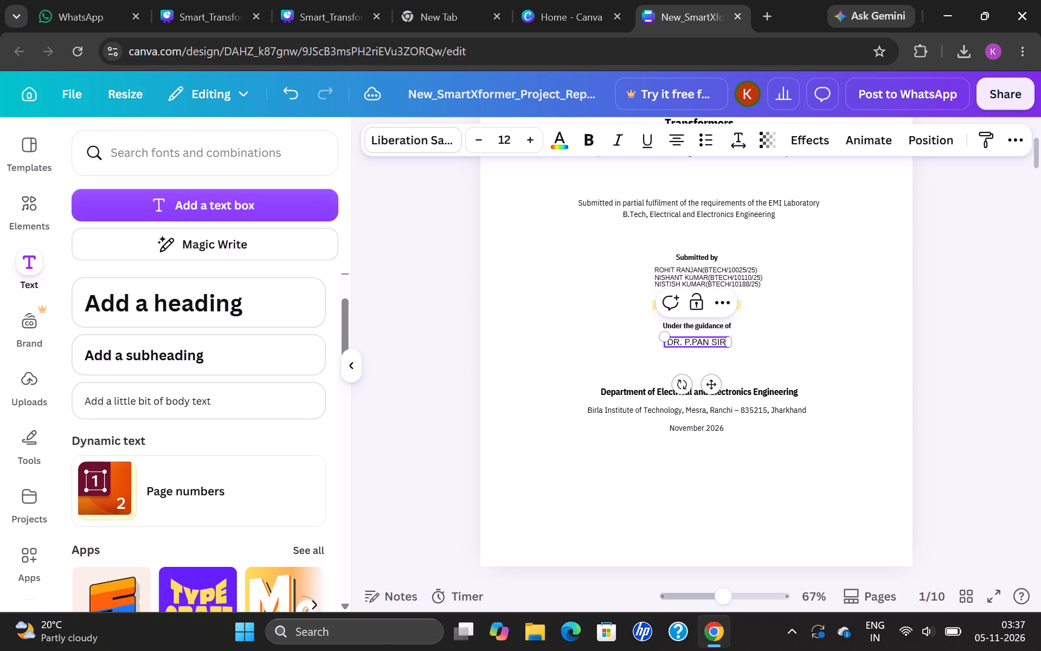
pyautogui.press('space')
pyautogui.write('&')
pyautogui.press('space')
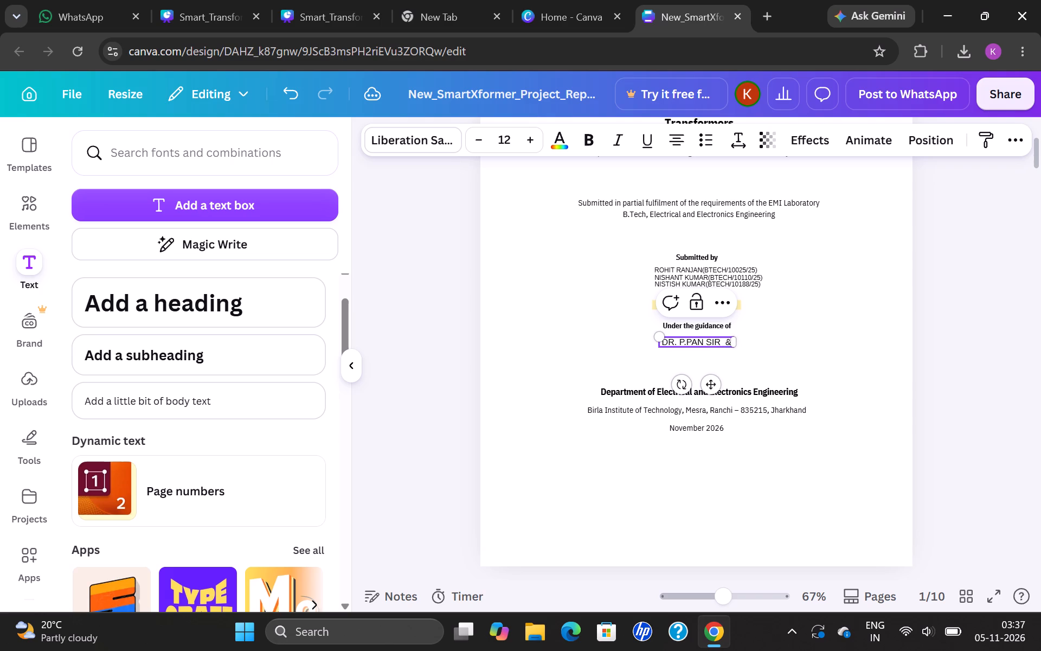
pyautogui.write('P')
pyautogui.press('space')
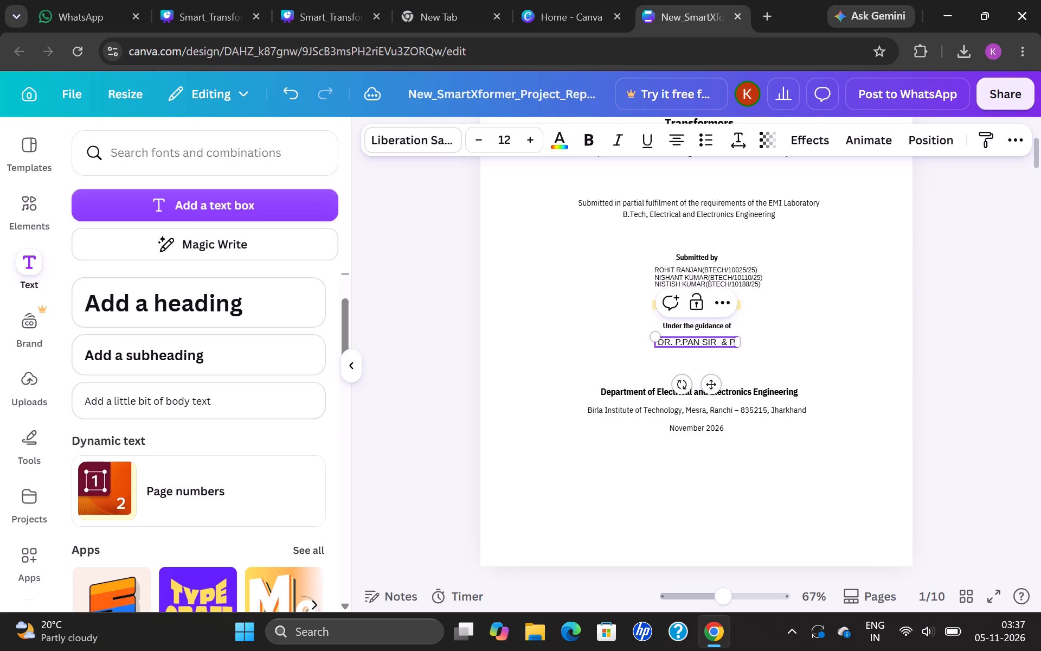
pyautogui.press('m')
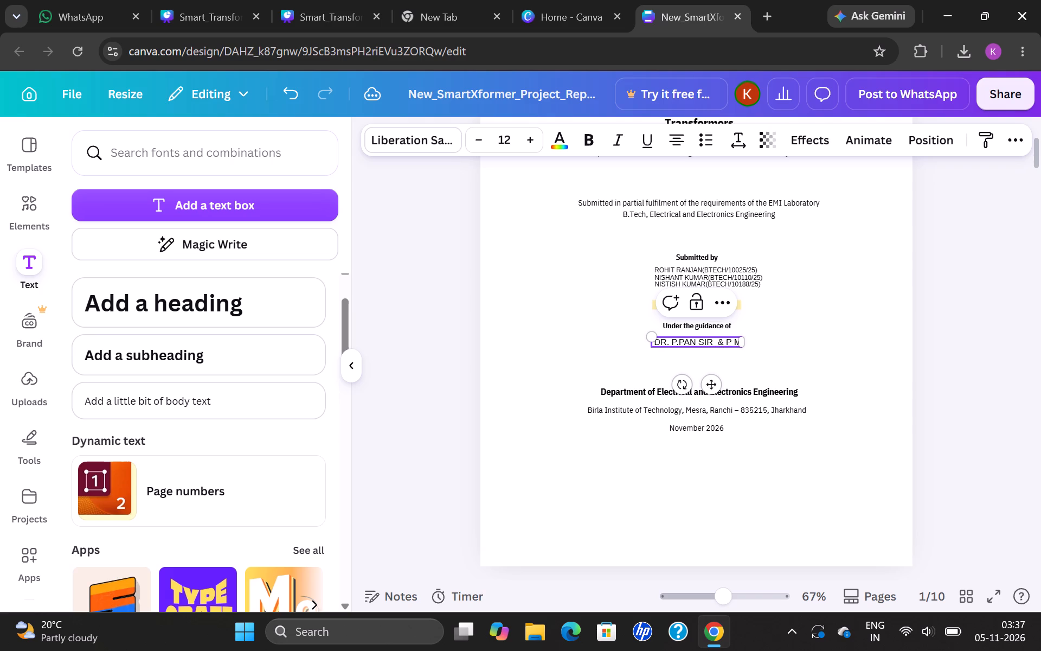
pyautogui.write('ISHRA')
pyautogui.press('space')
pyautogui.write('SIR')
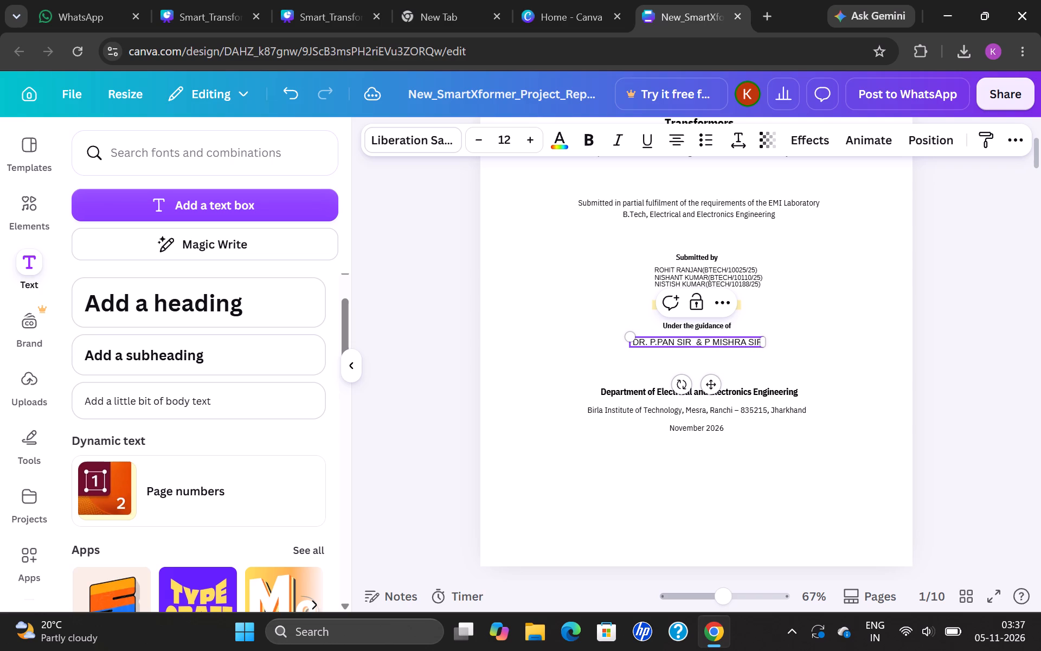
# Delete the empty yellow highlight bar between the student names and "Under the guidance of".
pyautogui.click(814, 350)
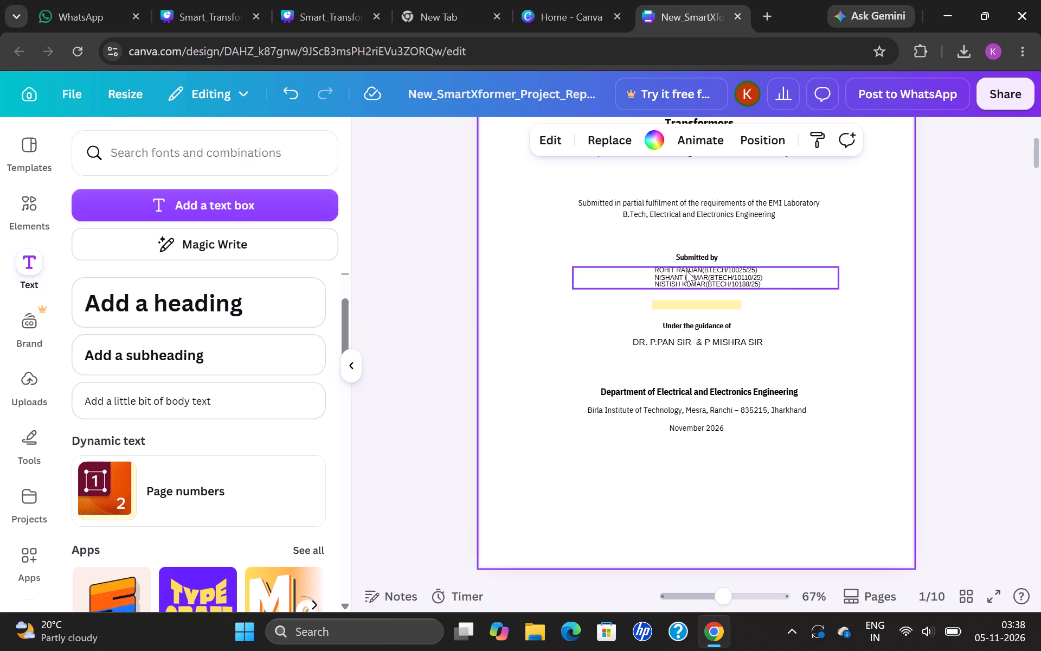
pyautogui.click(763, 280)
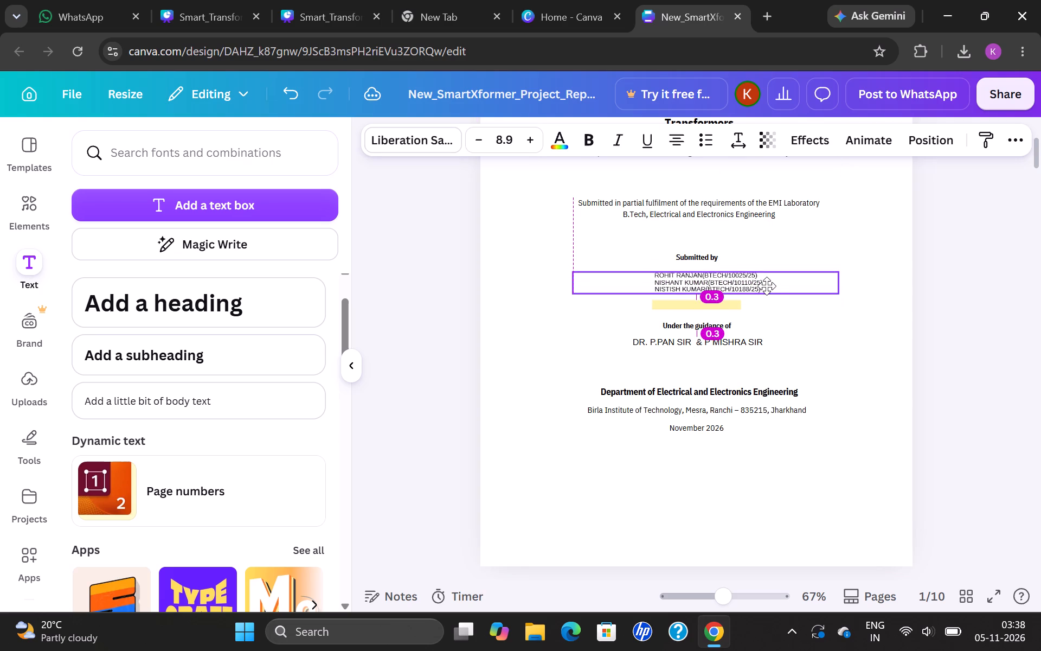
pyautogui.click(729, 305)
pyautogui.click(729, 305)
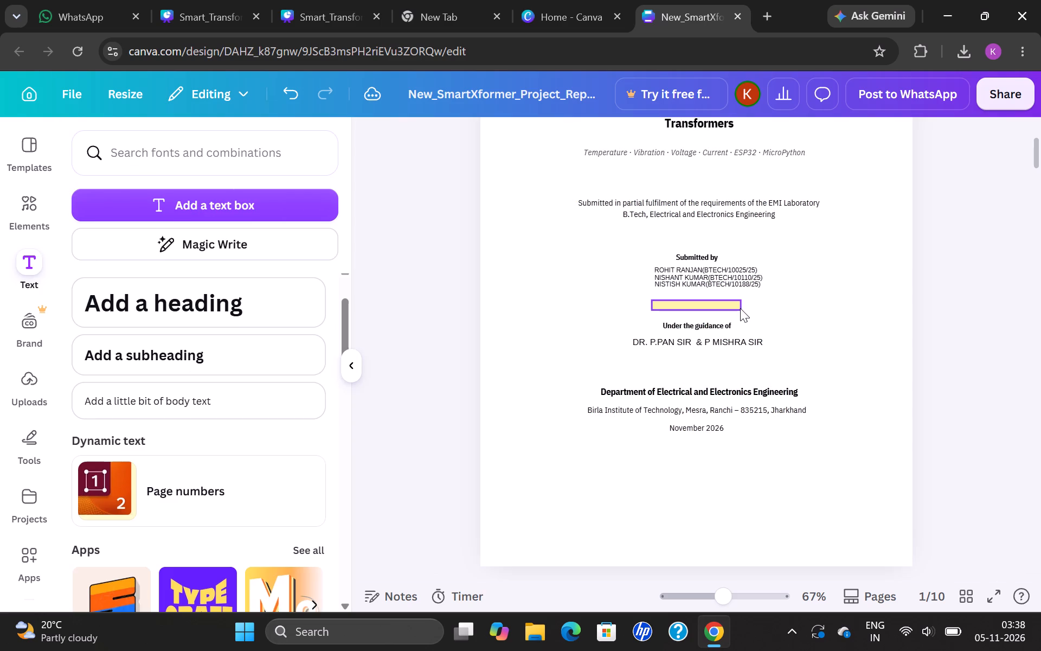
pyautogui.click(729, 305)
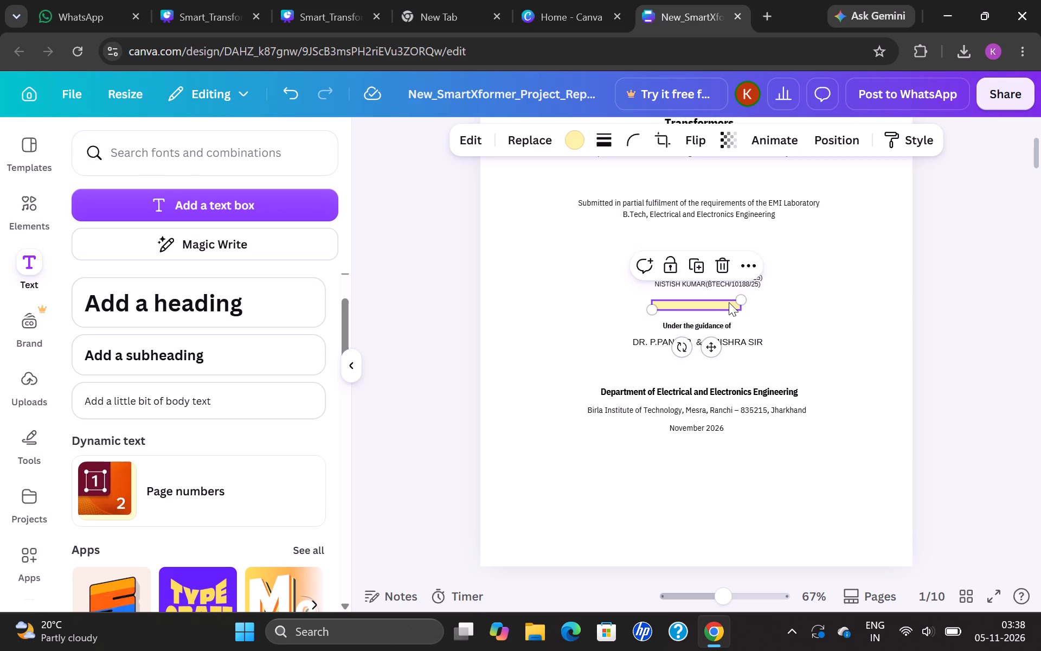
pyautogui.click(723, 270)
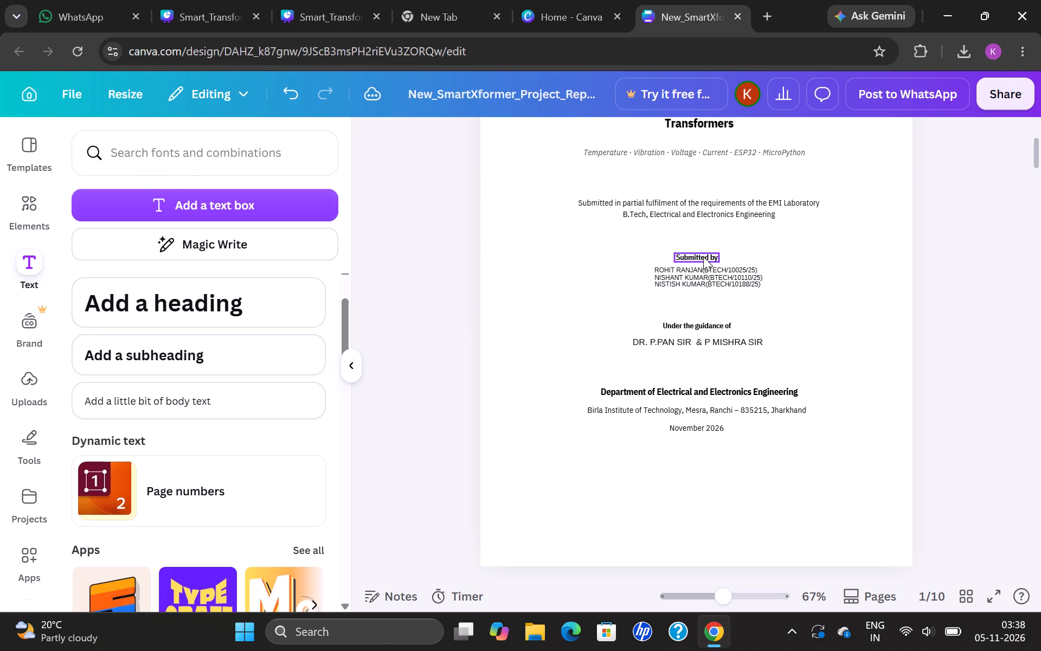
# Move the "Submitted by" heading up slightly, closer to the B.Tech line above it.
pyautogui.moveTo(703, 257); pyautogui.dragTo(704, 242)
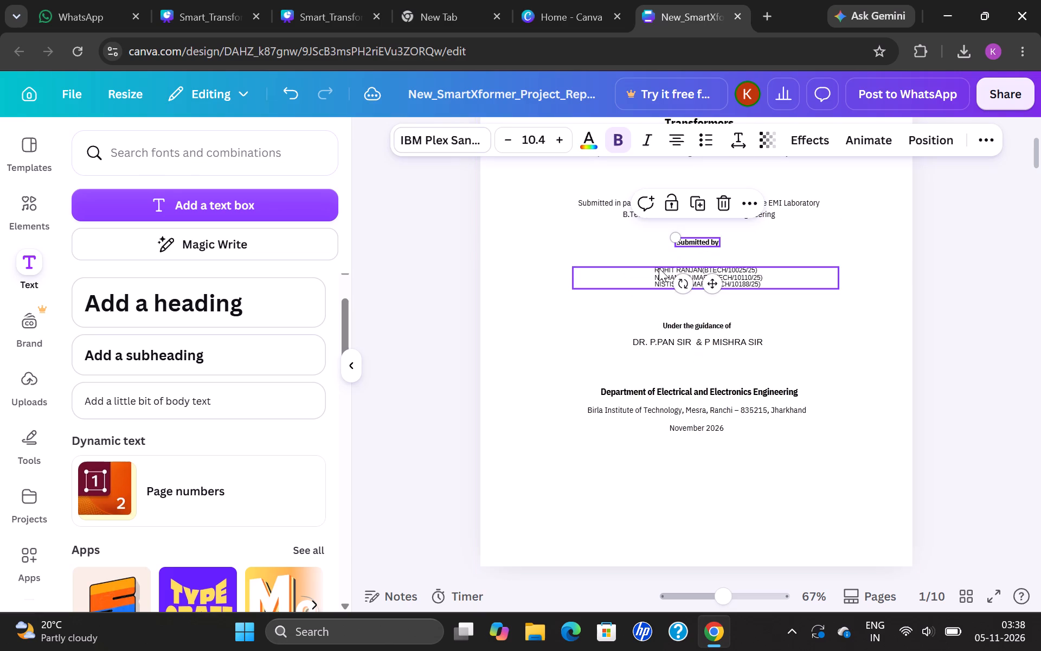
# Narrow the student names text box from its left side to a width of about 5.8.
pyautogui.click(659, 268)
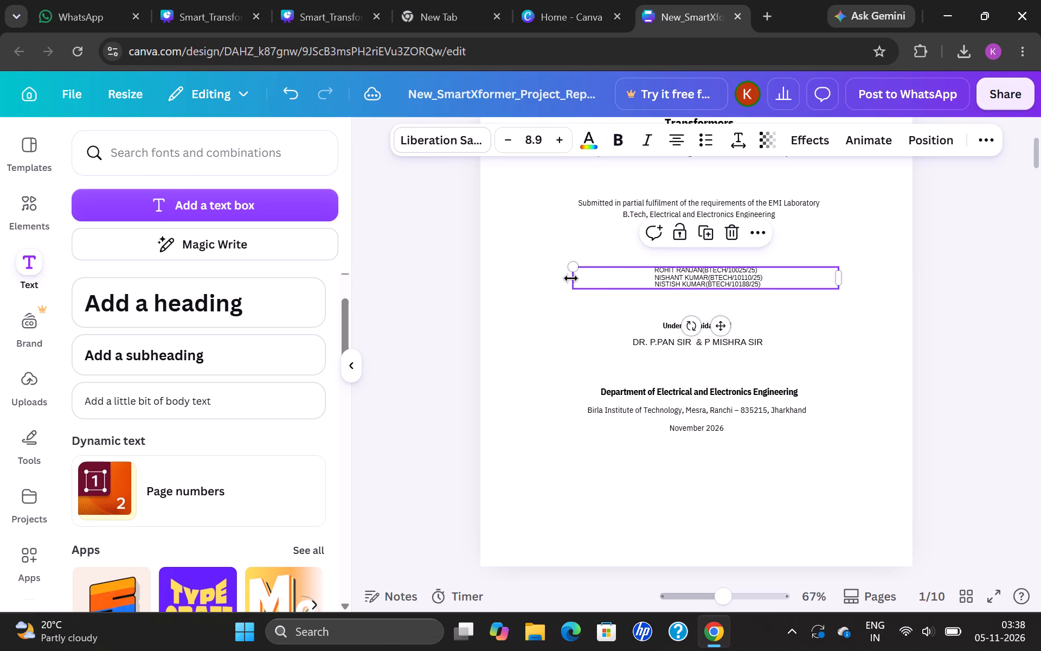
pyautogui.moveTo(571, 276); pyautogui.dragTo(683, 261)
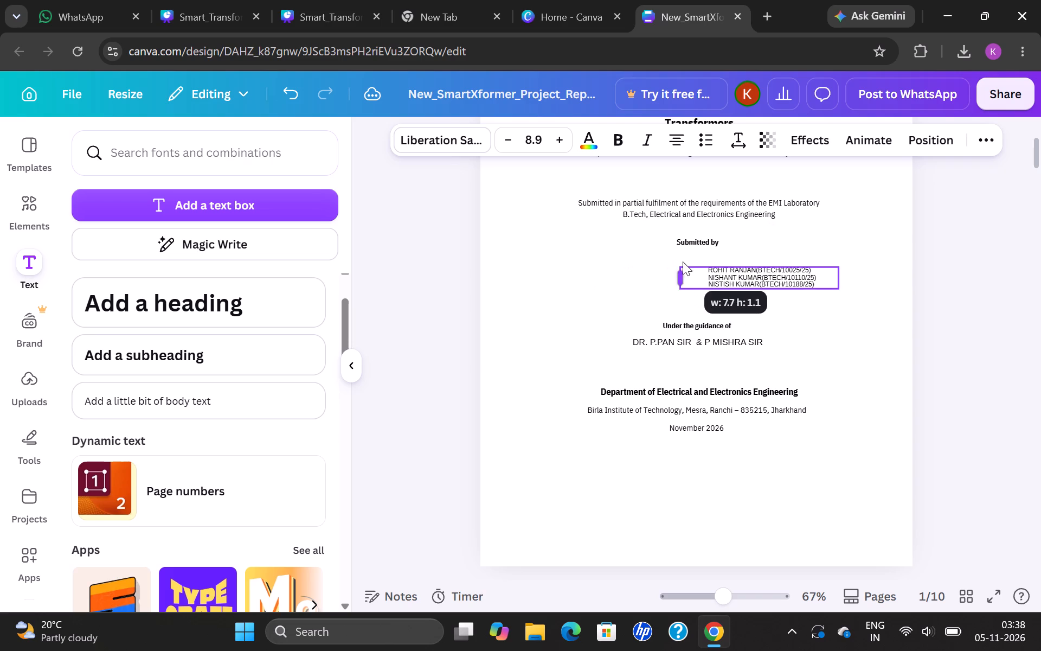
pyautogui.moveTo(683, 261); pyautogui.dragTo(716, 268)
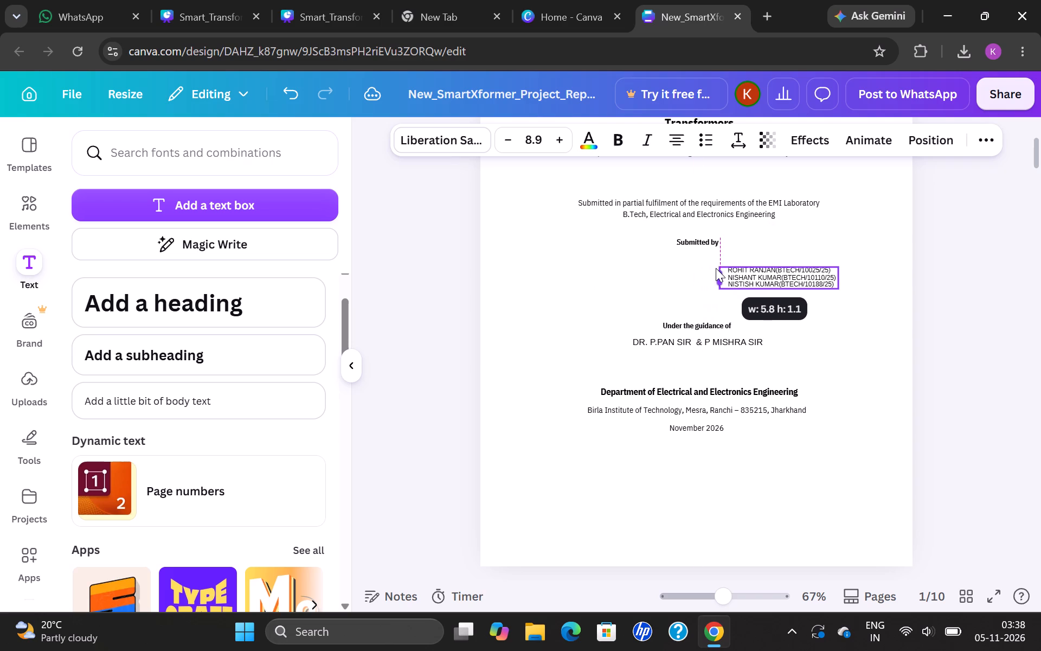
pyautogui.moveTo(716, 268); pyautogui.dragTo(716, 269)
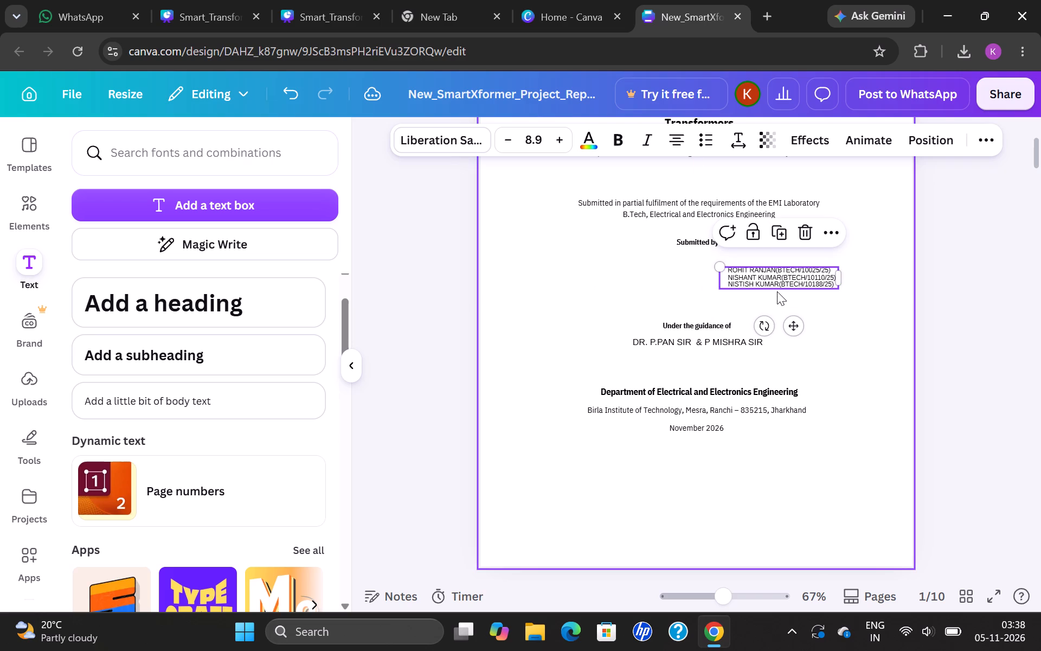
# Move the student names text box up and centre it directly beneath the "Submitted by" heading.
pyautogui.moveTo(773, 288); pyautogui.dragTo(774, 297)
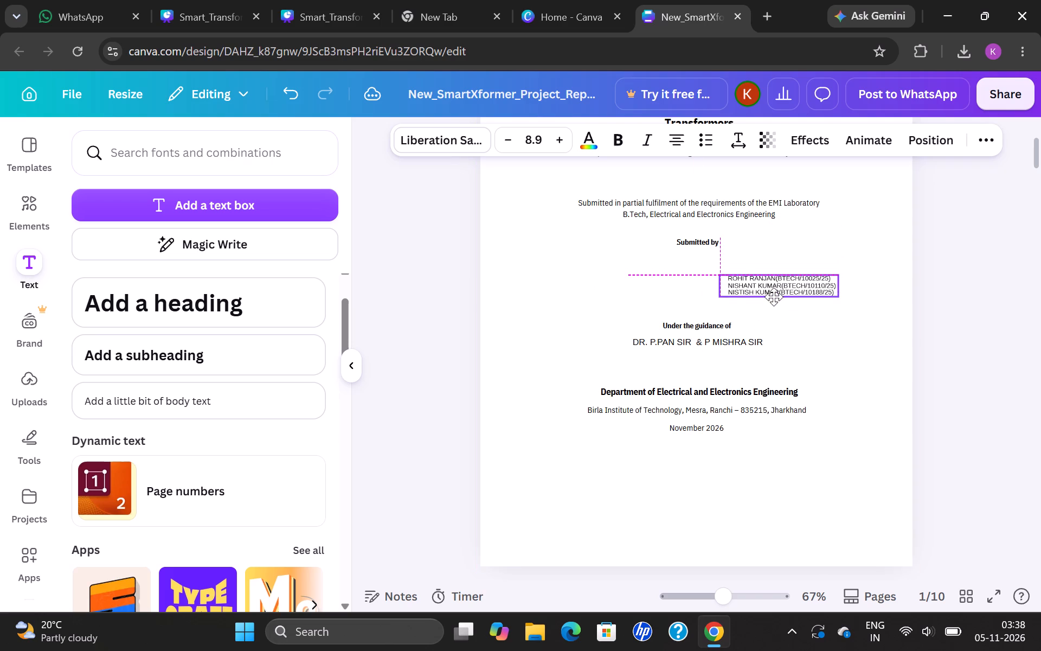
pyautogui.moveTo(774, 297); pyautogui.dragTo(698, 275)
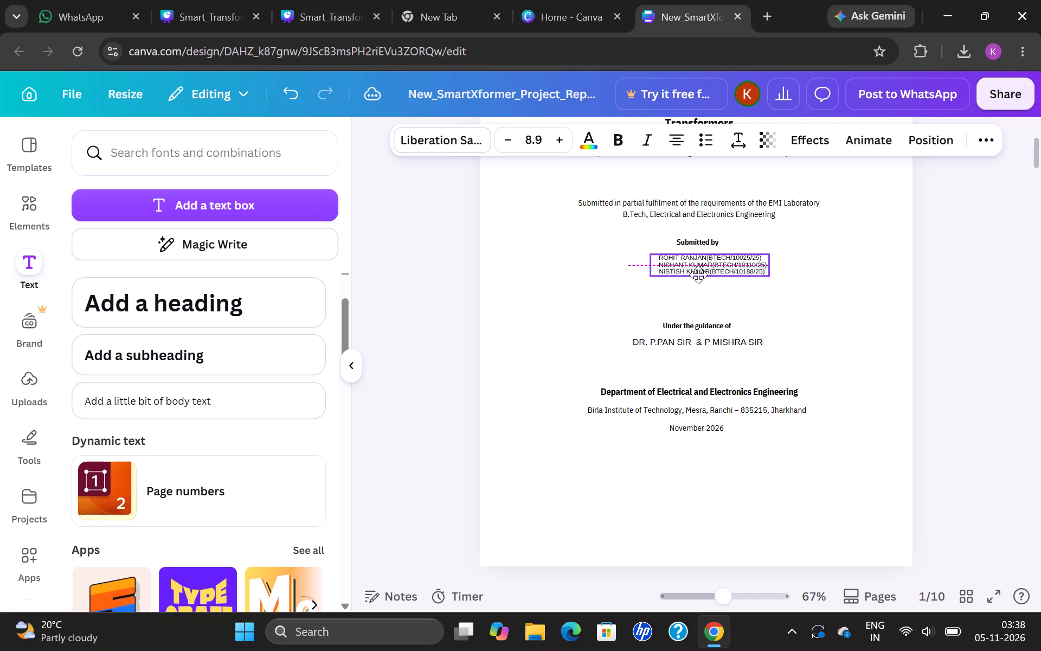
pyautogui.moveTo(698, 275); pyautogui.dragTo(697, 275)
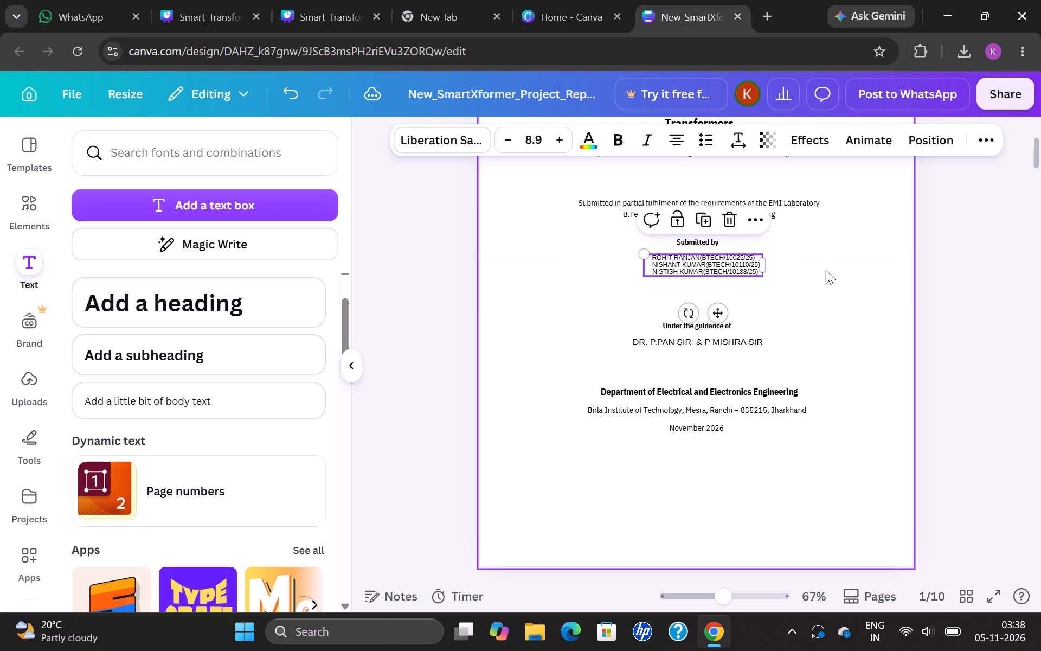
pyautogui.click(836, 270)
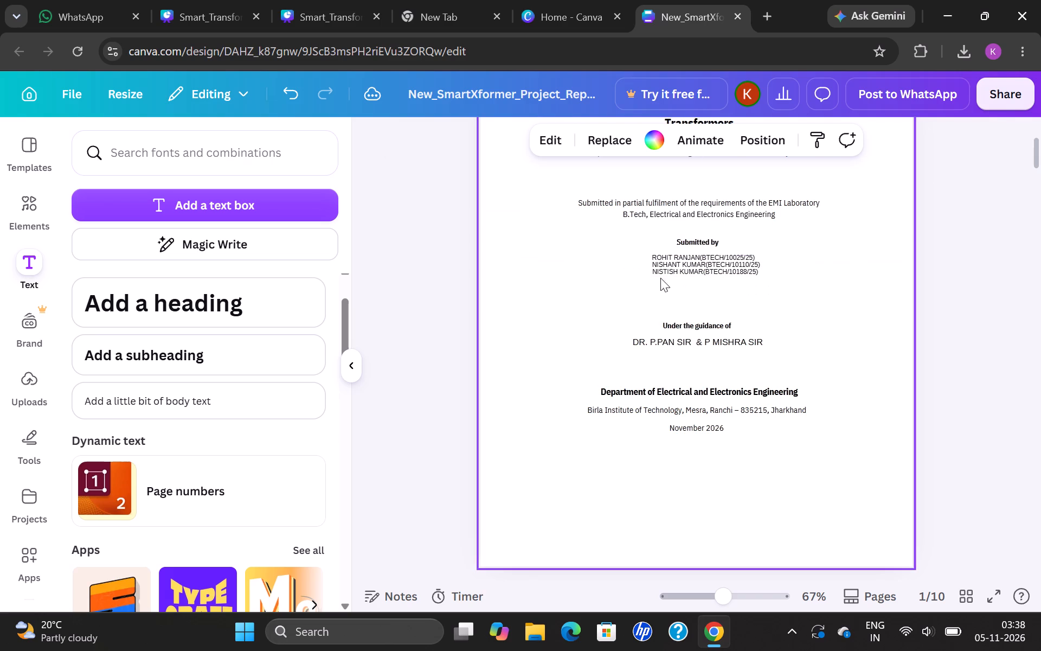
pyautogui.click(808, 270)
# Scale the student names text box up to a font size of about 10.6 and re-centre it beneath "Submitted by".
pyautogui.scroll(1, 800, 270)
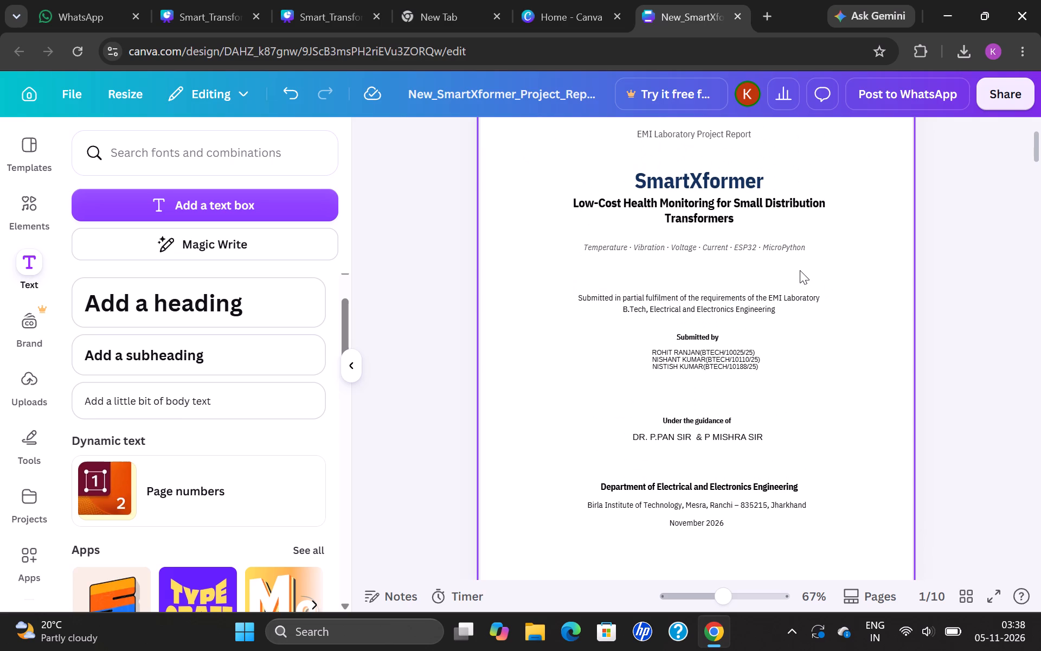
pyautogui.scroll(1, 800, 270)
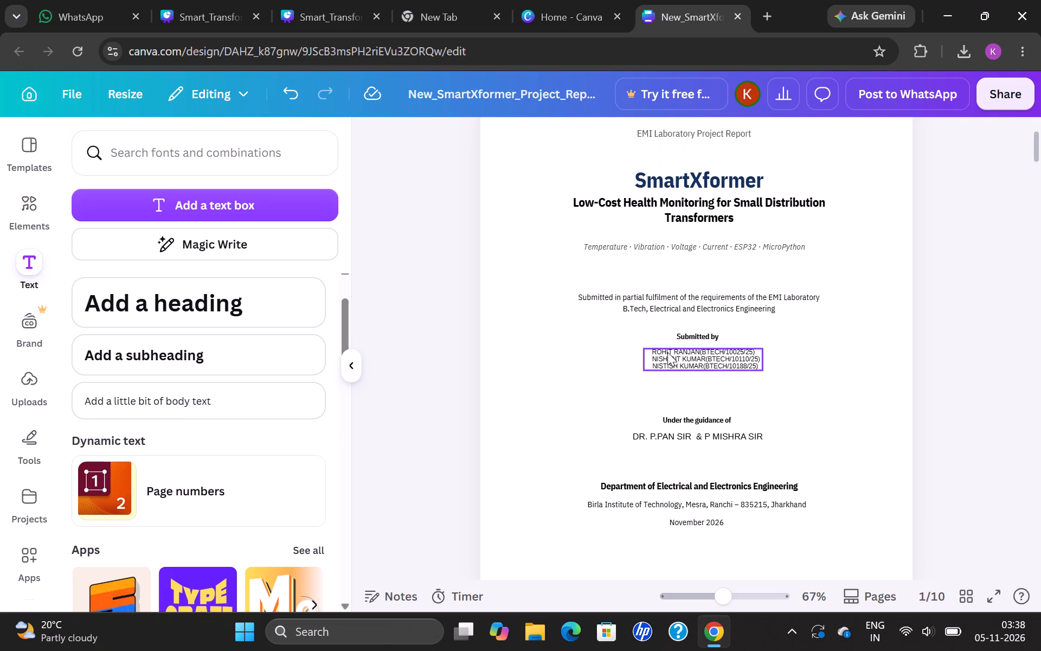
pyautogui.click(651, 346)
pyautogui.click(662, 353)
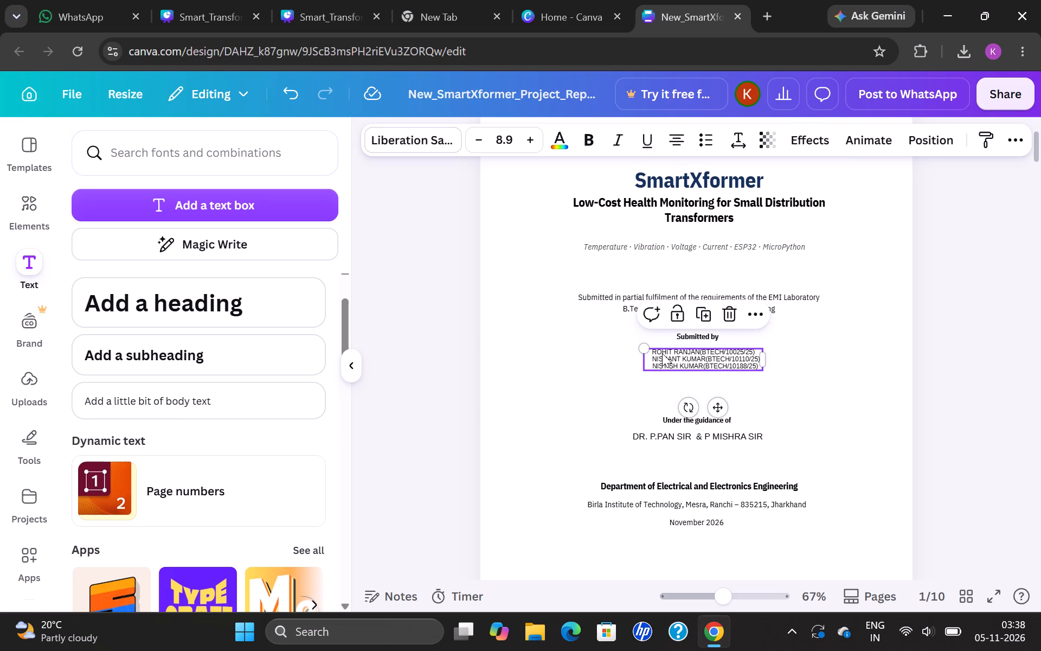
pyautogui.moveTo(647, 350); pyautogui.dragTo(626, 338)
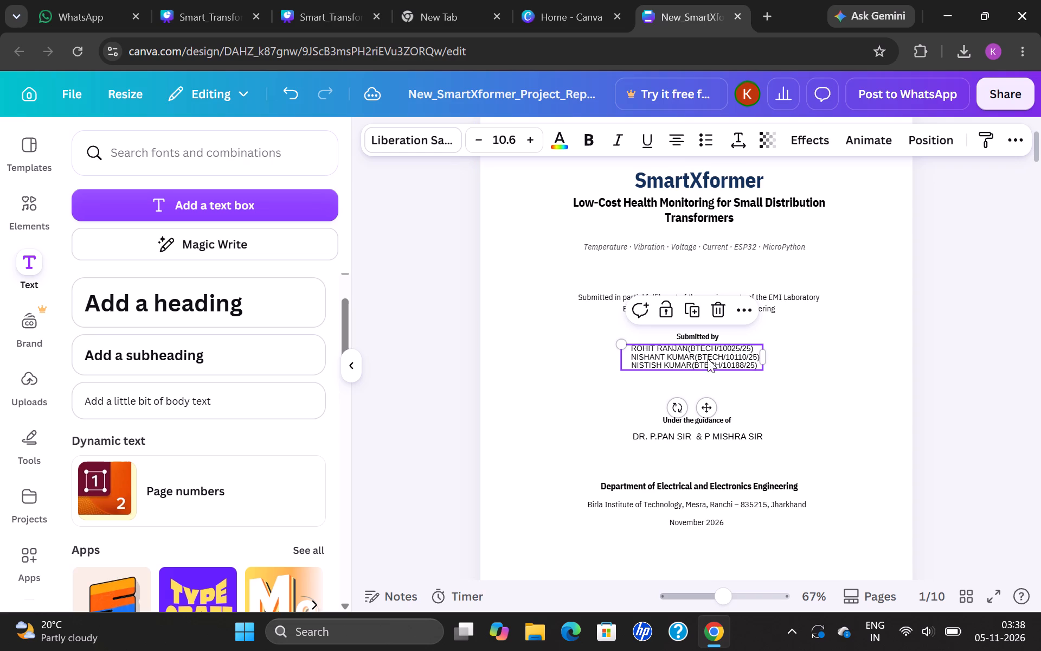
pyautogui.moveTo(689, 355); pyautogui.dragTo(698, 364)
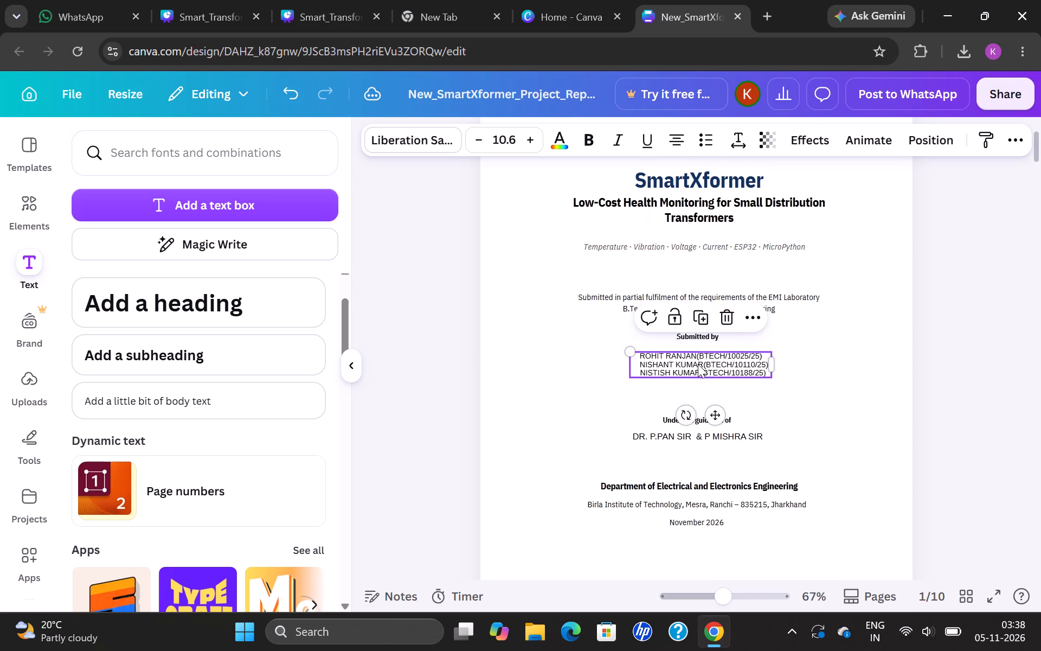
pyautogui.click(741, 343)
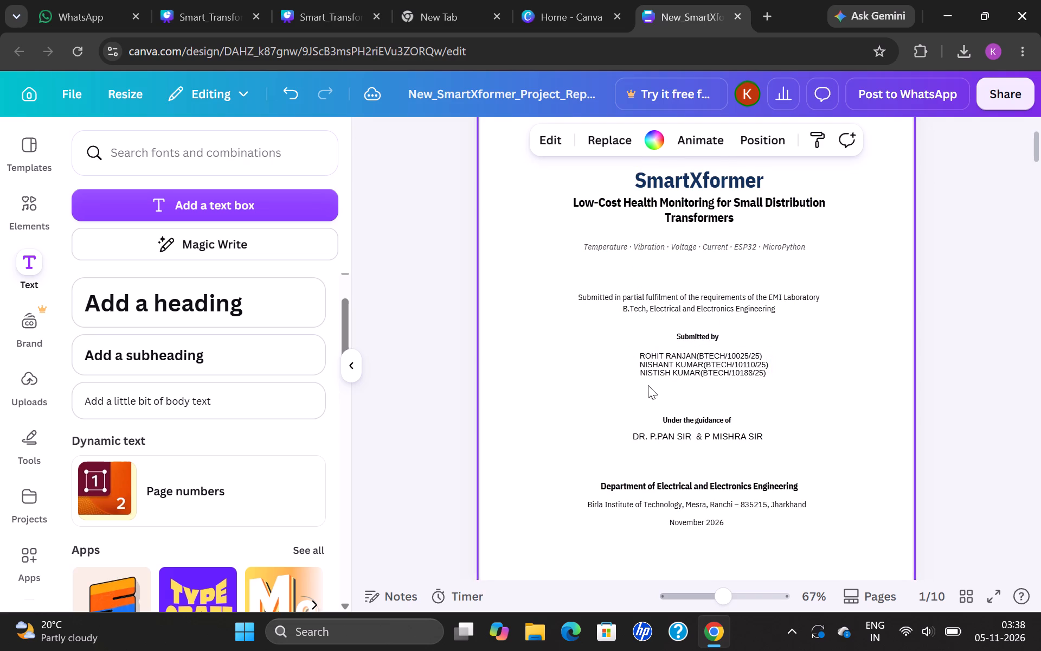
# Apply bulleted-list formatting to the first student's line in the names text box.
pyautogui.click(638, 359)
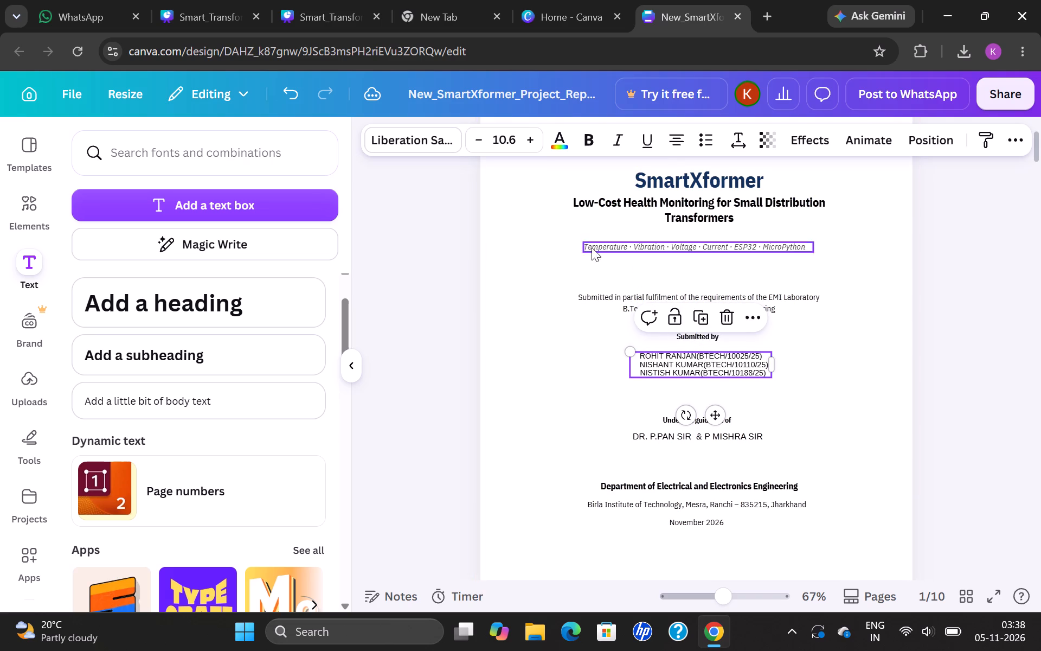
pyautogui.click(674, 355)
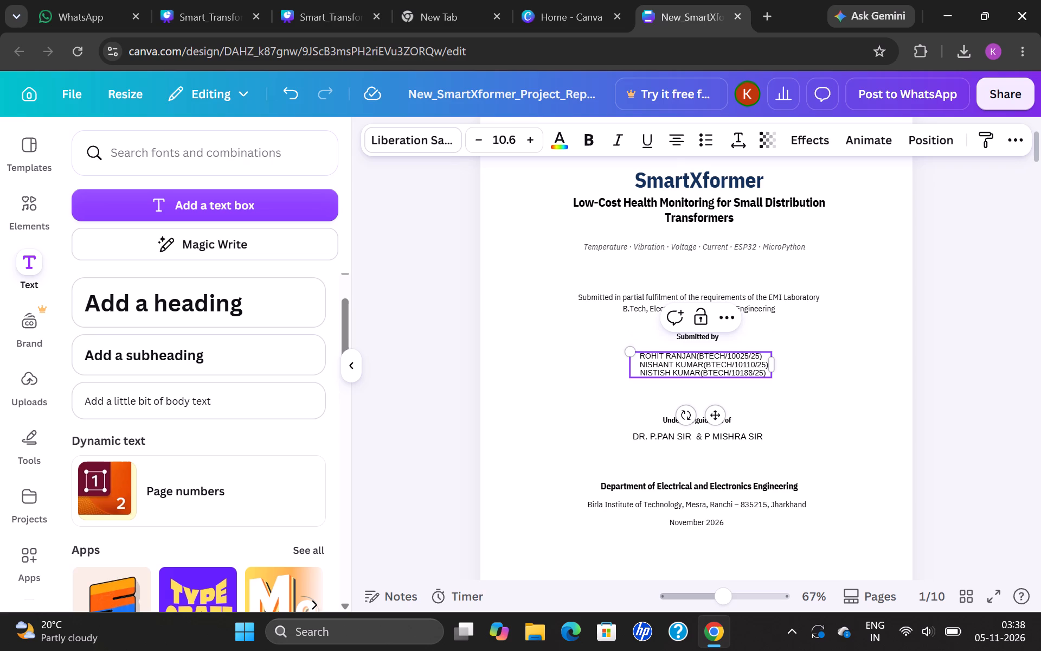
pyautogui.click(637, 359)
pyautogui.click(706, 135)
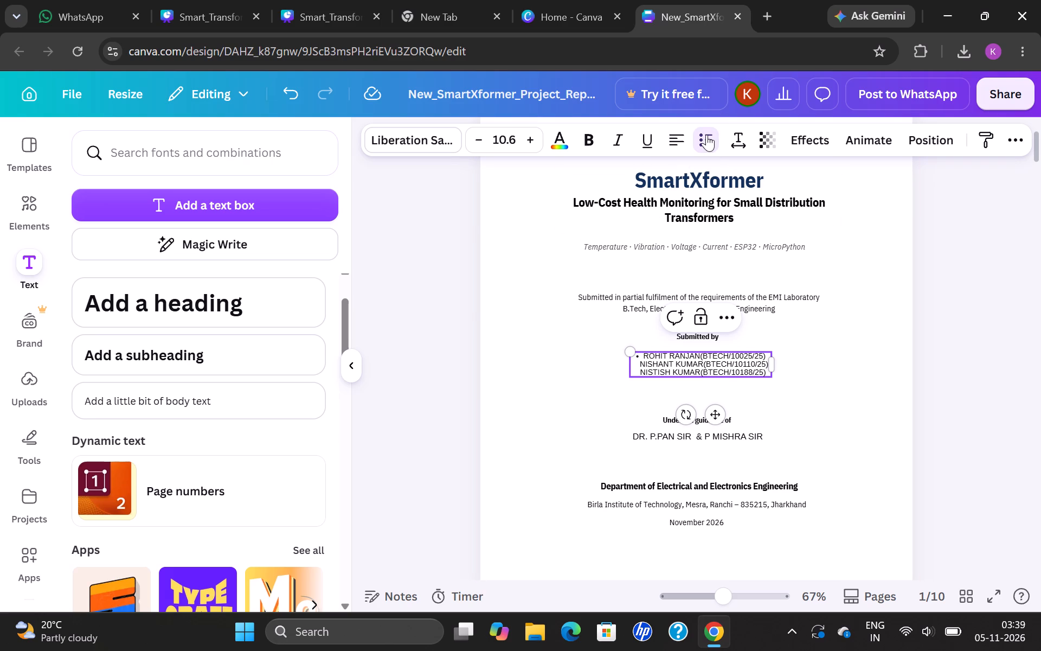
# Apply bullet points to the second and third team members' entries under "Submitted by".
pyautogui.click(635, 362)
pyautogui.click(703, 145)
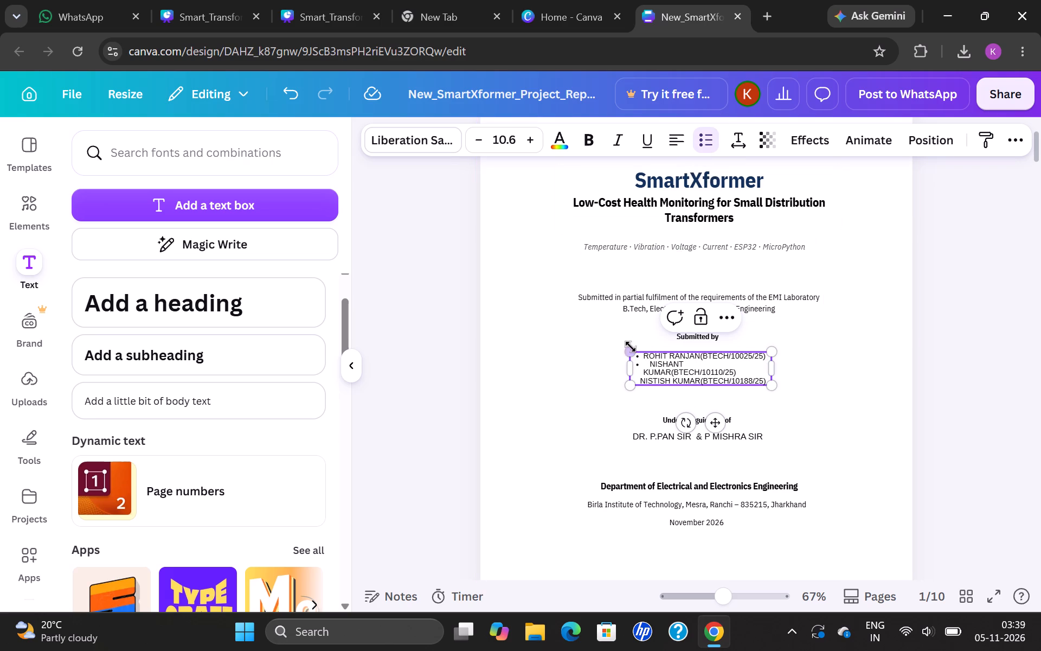
pyautogui.click(640, 381)
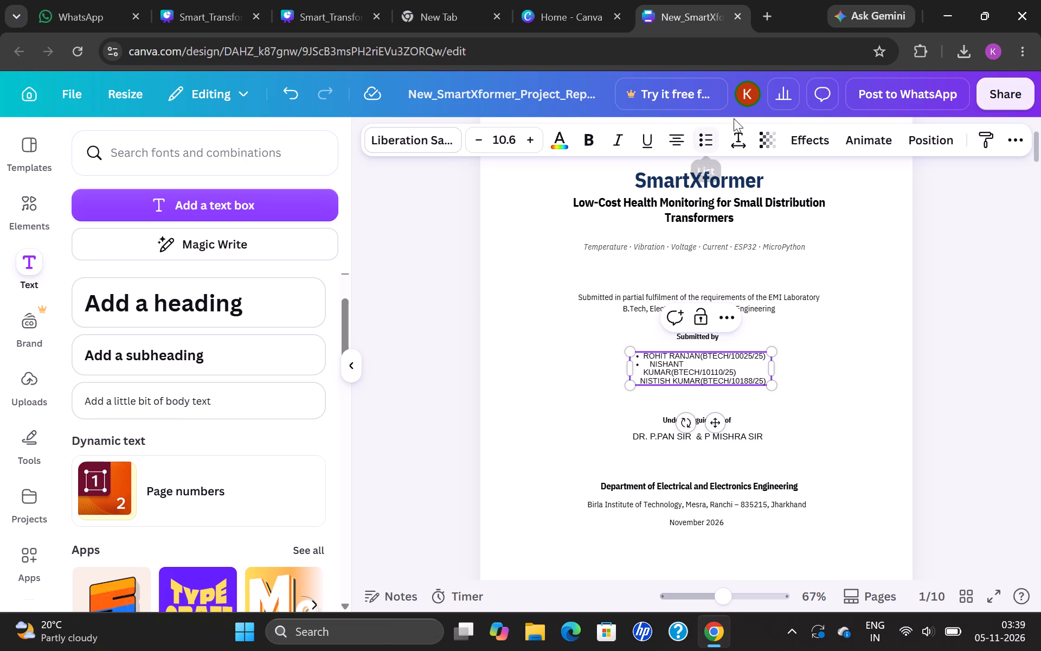
pyautogui.click(702, 136)
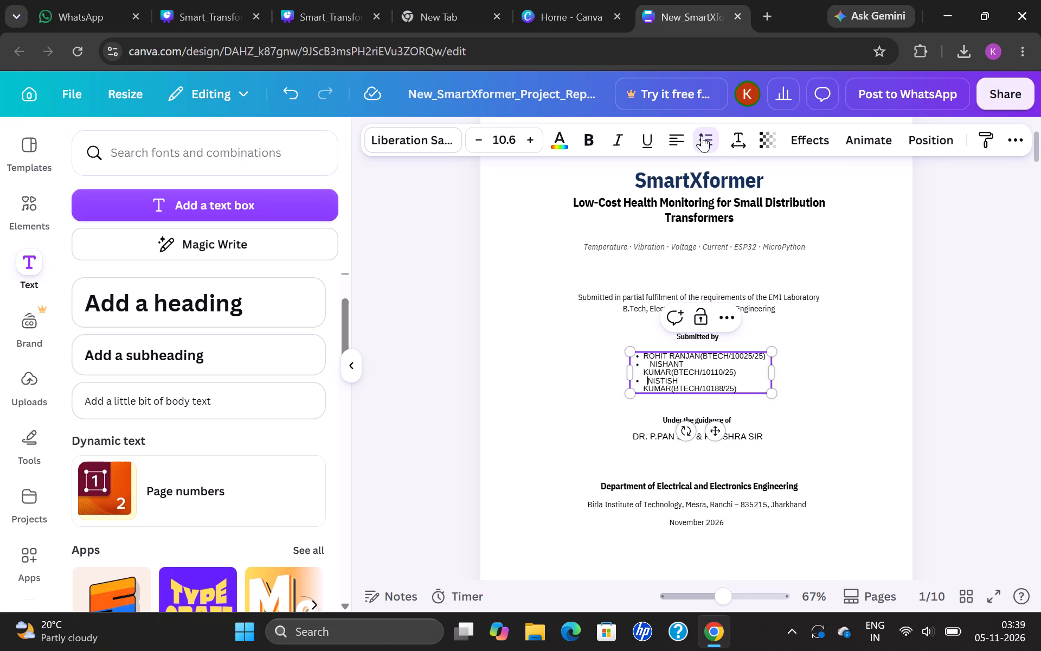
# Close the gap between the second team member's names and widen the list so each entry fits on one line.
pyautogui.click(641, 369)
pyautogui.press('BackSpace')
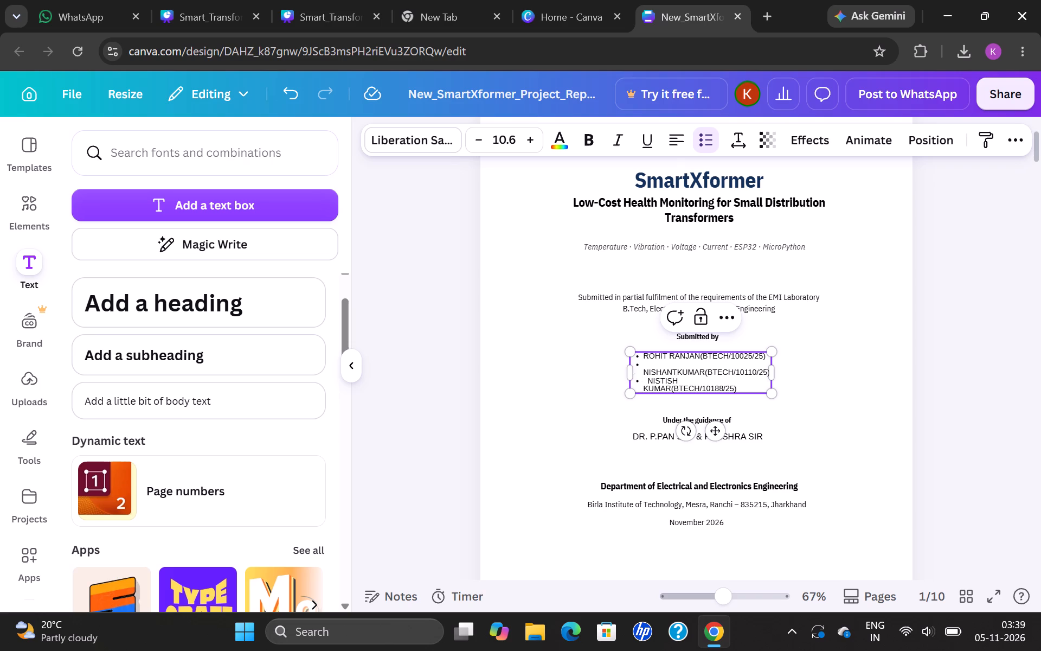
pyautogui.moveTo(628, 371); pyautogui.dragTo(607, 372)
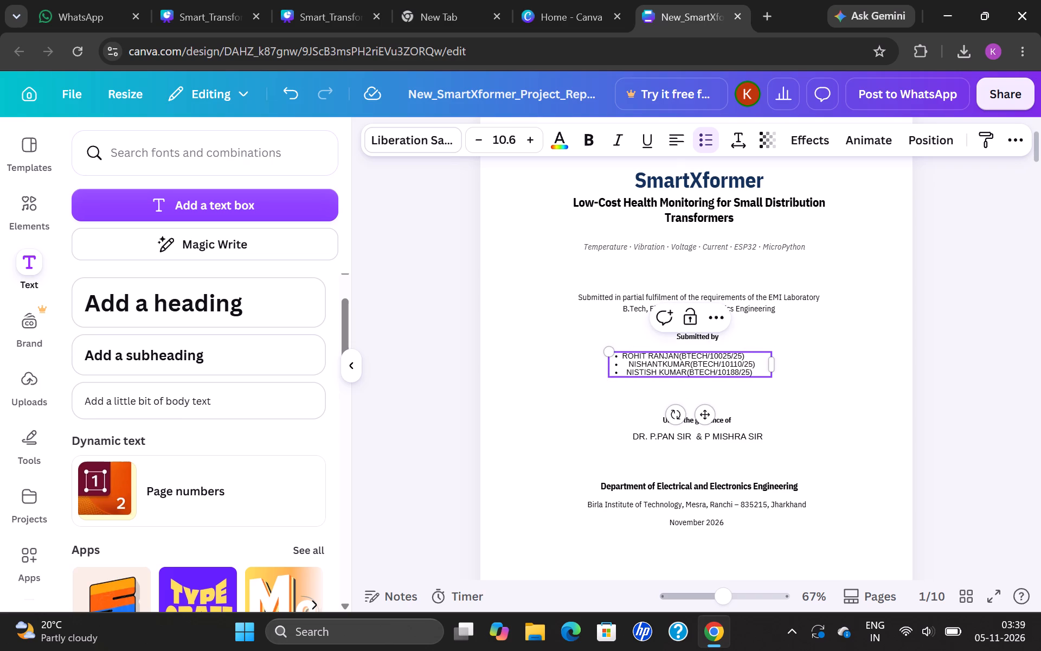
# Remove the leading spaces before the second and third bulleted team member entries.
pyautogui.click(620, 356)
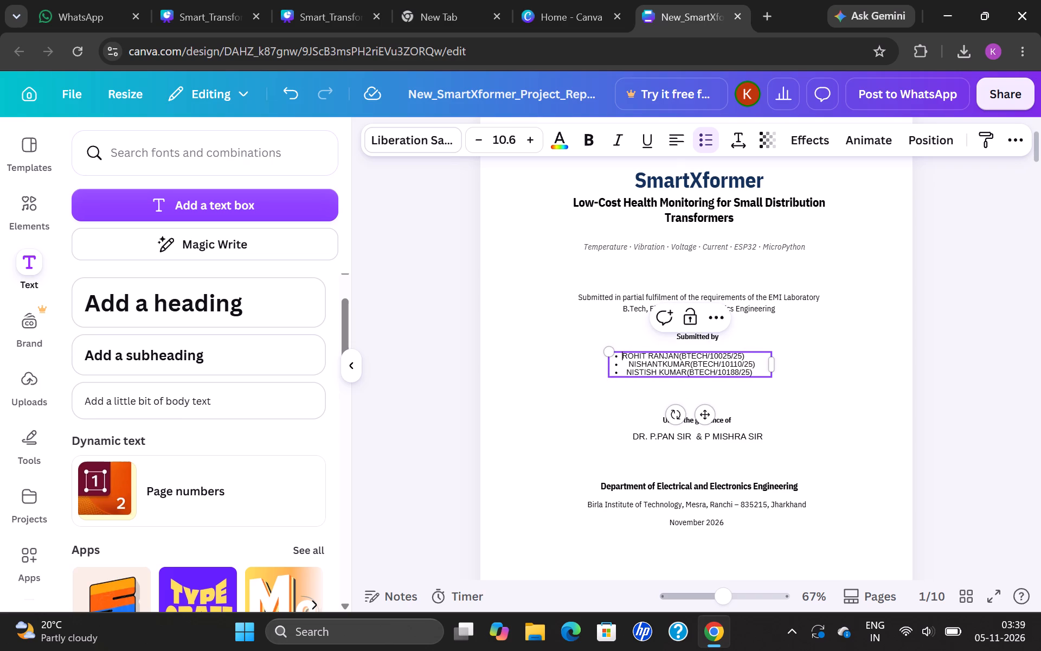
pyautogui.click(628, 365)
pyautogui.press('BackSpace')
pyautogui.press('BackSpace')
pyautogui.press('BackSpace')
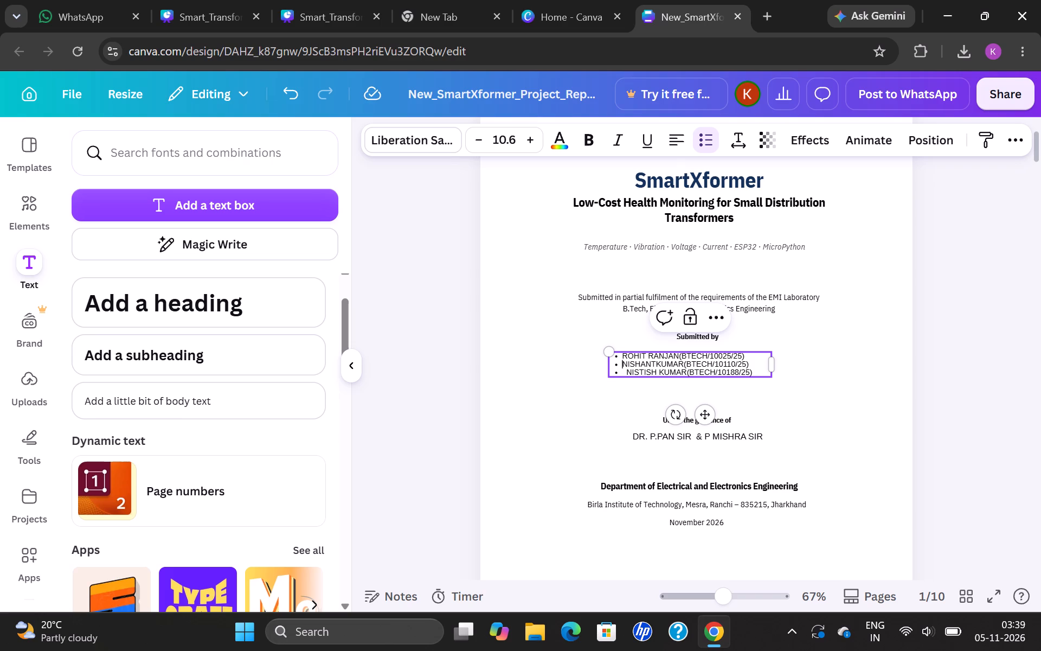
pyautogui.click(626, 372)
pyautogui.press('BackSpace')
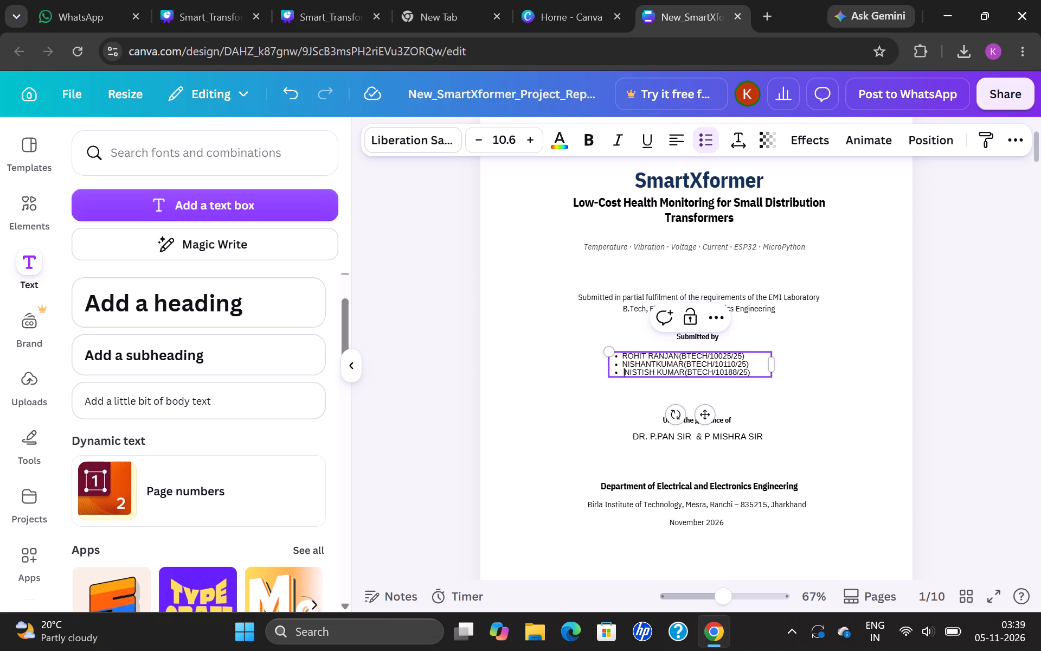
pyautogui.press('BackSpace')
# Narrow the team member list's text box slightly and centre it between "Submitted by" and "Under the guidance of".
pyautogui.moveTo(773, 366); pyautogui.dragTo(769, 365)
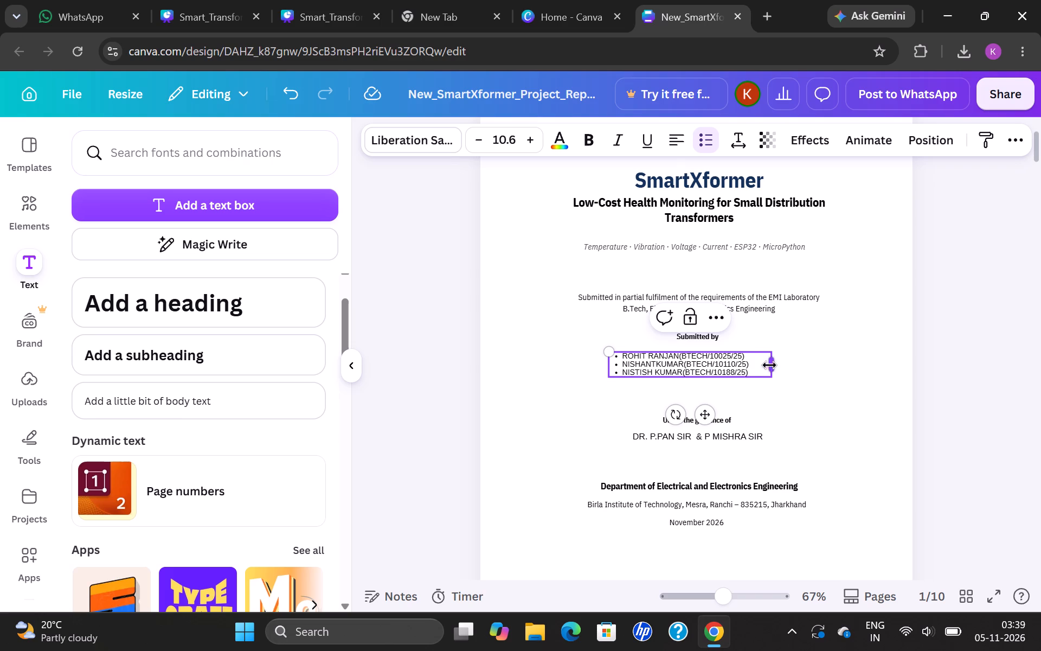
pyautogui.moveTo(769, 365); pyautogui.dragTo(757, 365)
pyautogui.click(856, 316)
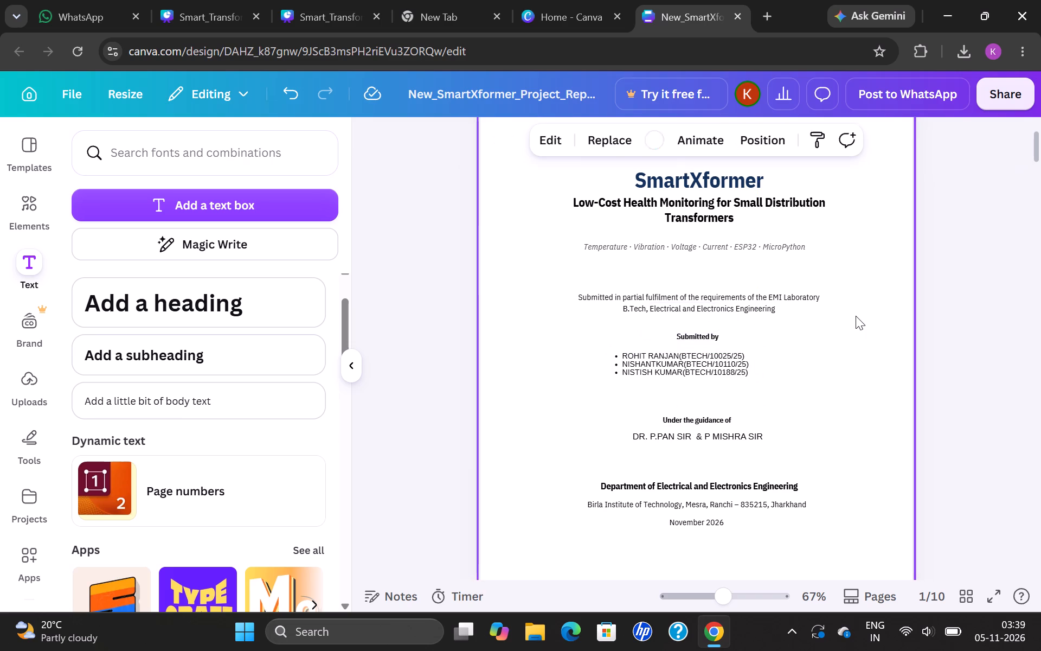
pyautogui.moveTo(661, 367); pyautogui.dragTo(685, 364)
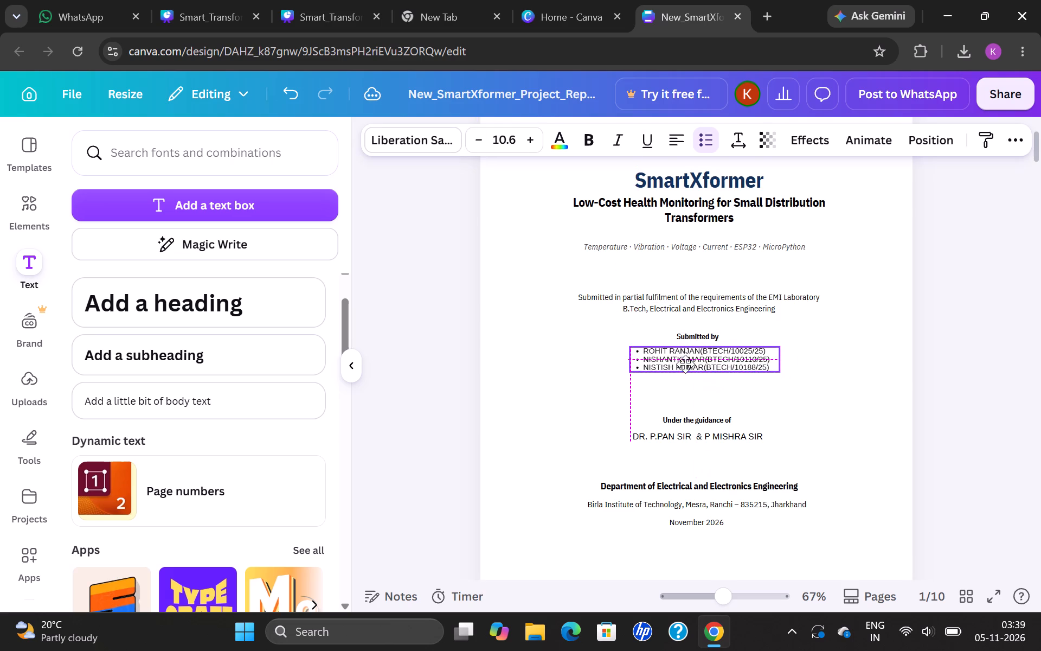
pyautogui.moveTo(685, 364); pyautogui.dragTo(687, 368)
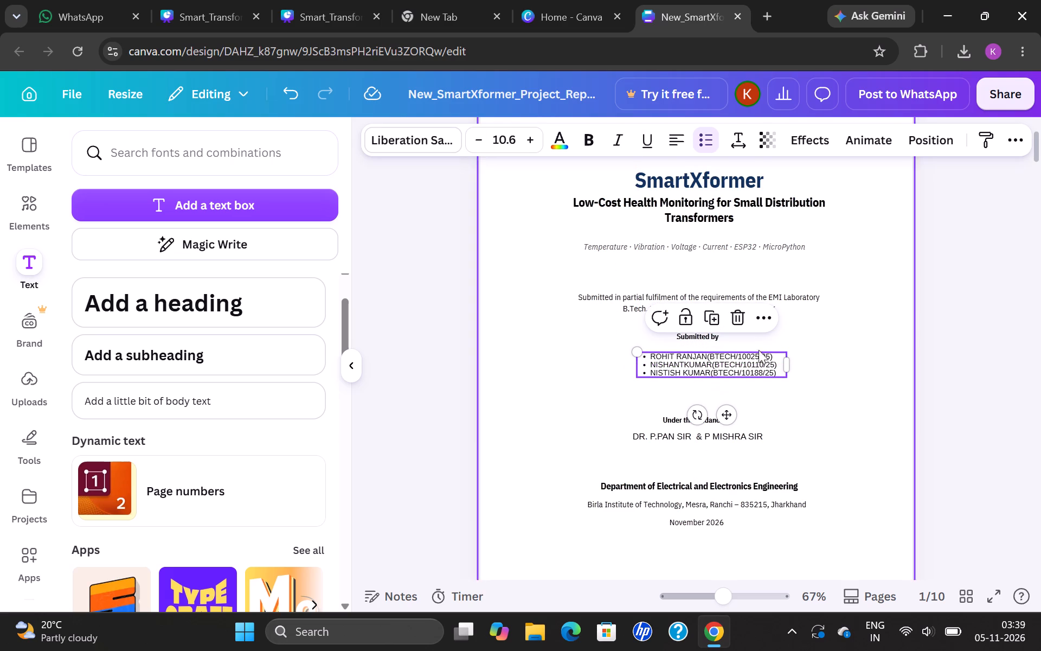
pyautogui.moveTo(708, 355); pyautogui.dragTo(692, 355)
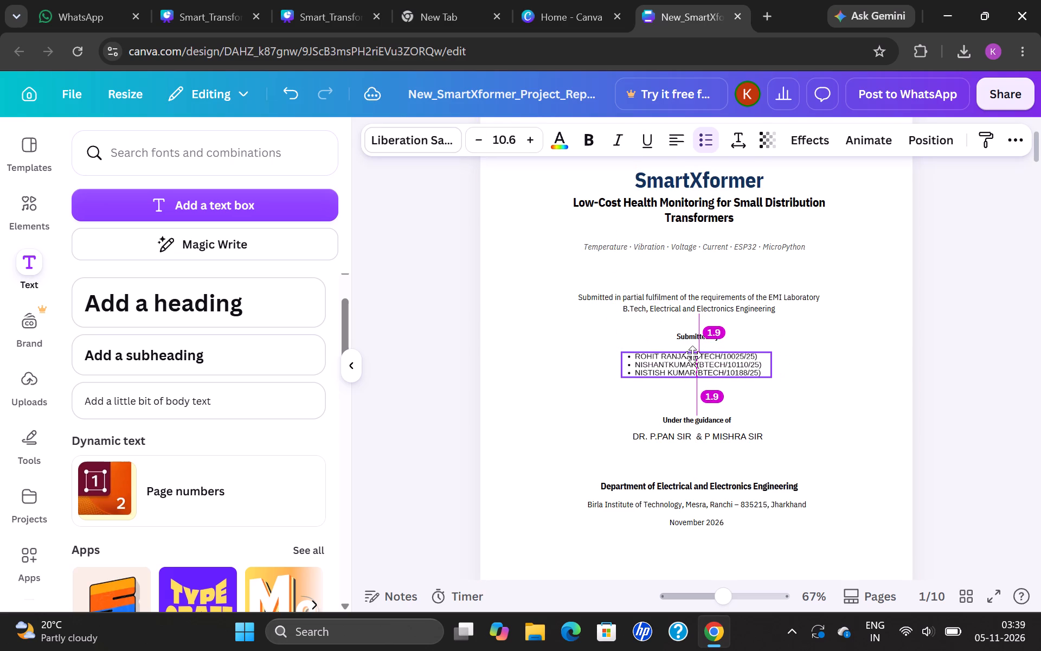
pyautogui.moveTo(692, 355); pyautogui.dragTo(692, 355)
pyautogui.click(787, 334)
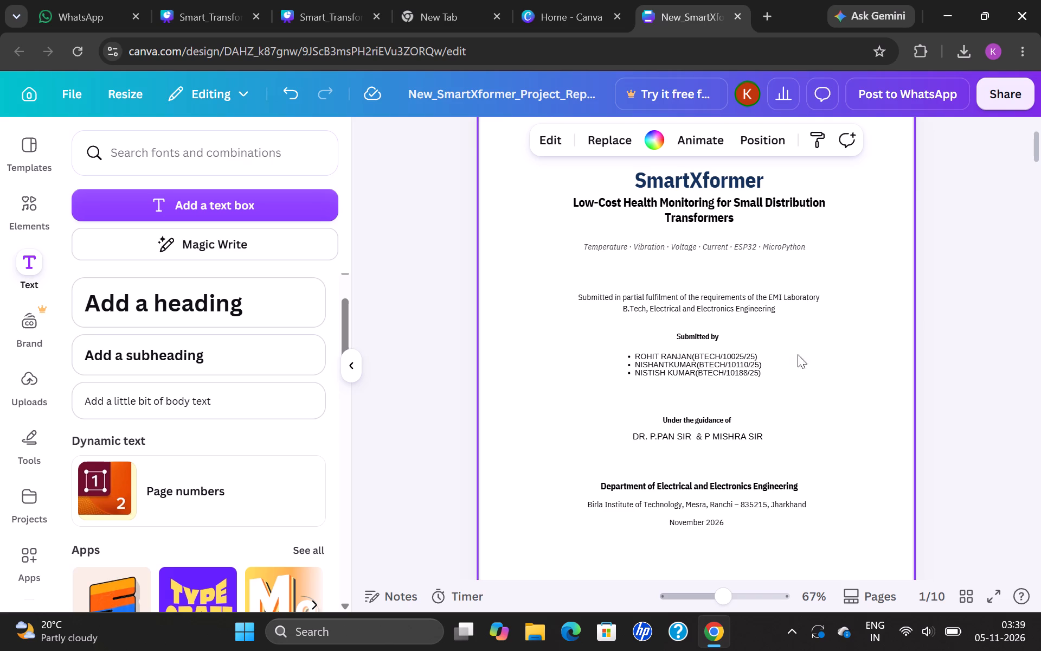
# Delete the "[Team member names and roll numbers]" placeholder, including its brackets, from the CERTIFICATE paragraph on page 2.
pyautogui.scroll(-2, 786, 413)
pyautogui.scroll(1, 786, 413)
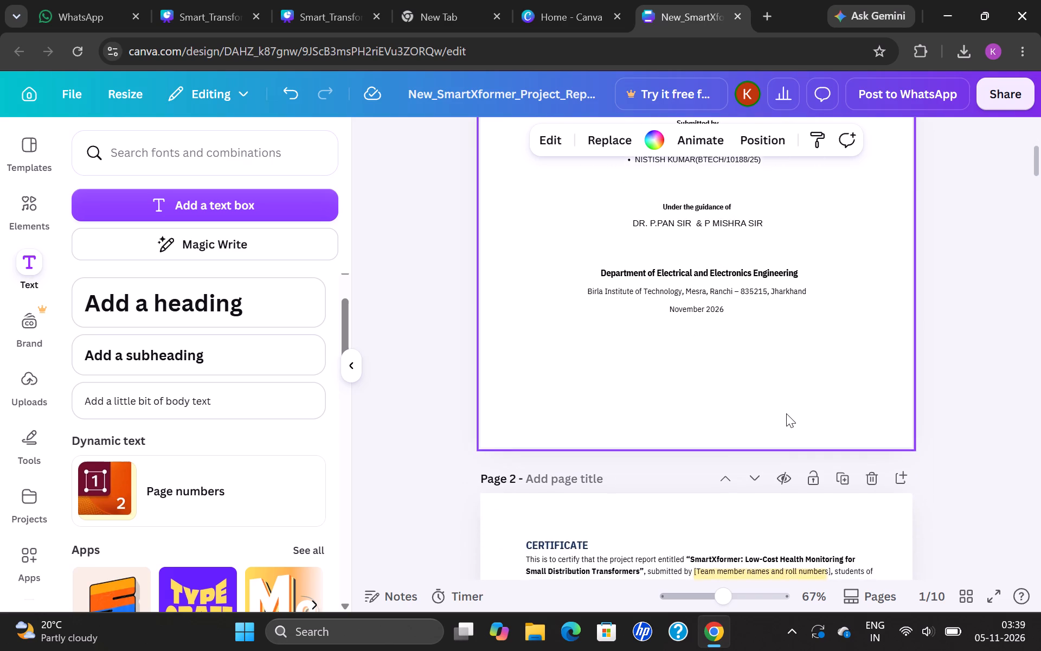
pyautogui.scroll(1, 786, 413)
pyautogui.scroll(-6, 786, 413)
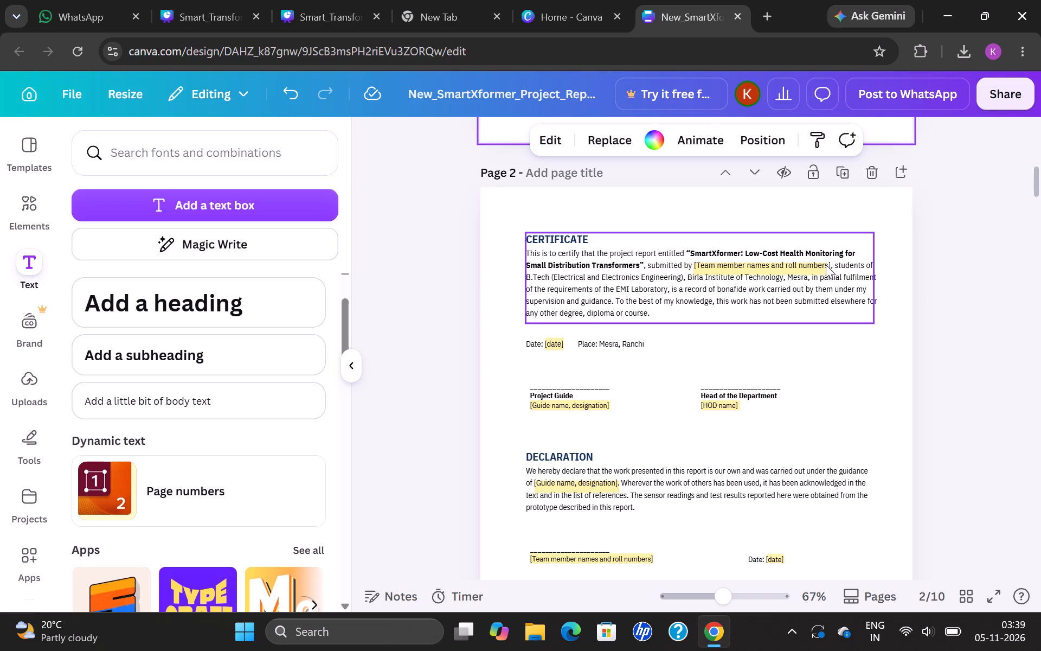
pyautogui.click(826, 265)
pyautogui.click(826, 265)
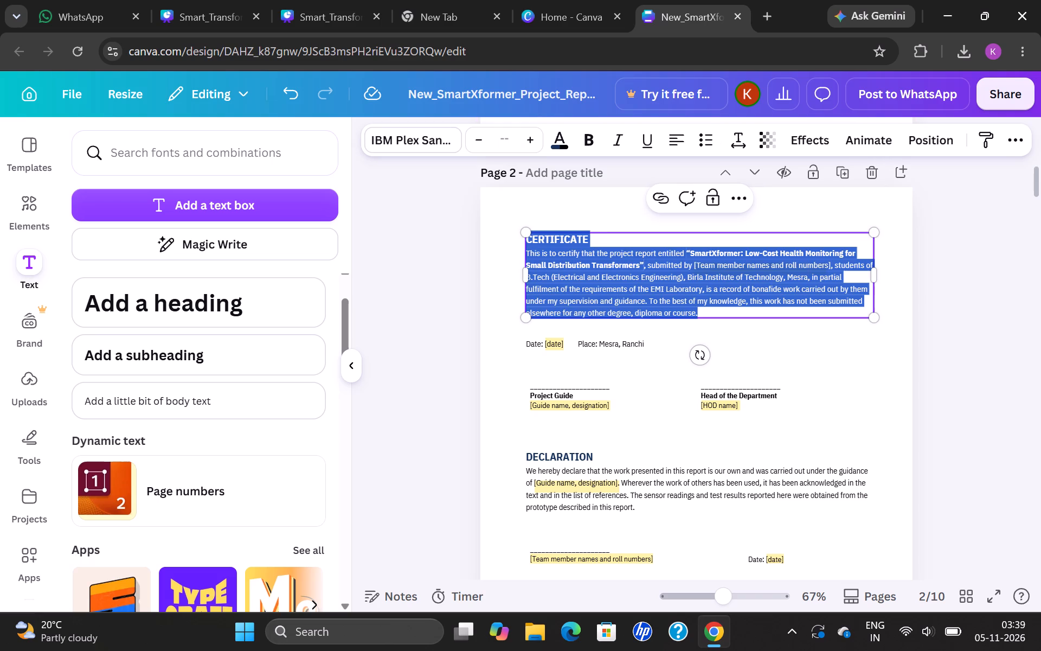
pyautogui.click(826, 265)
pyautogui.click(826, 265)
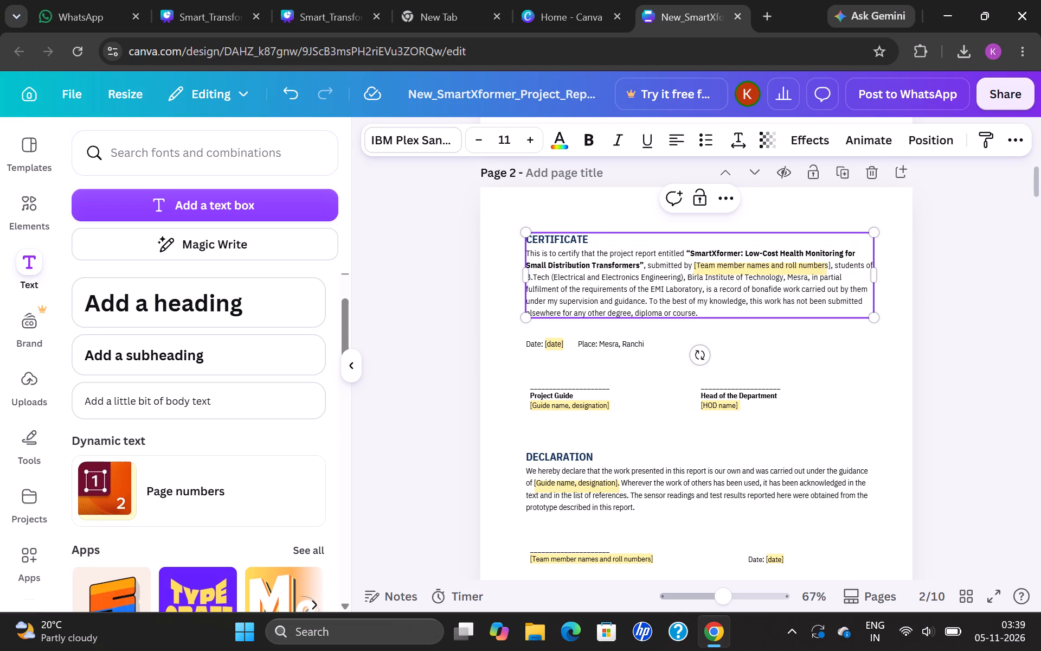
pyautogui.press('Right')
pyautogui.press('BackSpace')
pyautogui.press('BackSpace')
pyautogui.press('BackSpace')
pyautogui.press('BackSpace')
pyautogui.press('BackSpace')
pyautogui.press('BackSpace')
pyautogui.press('BackSpace')
pyautogui.press('BackSpace')
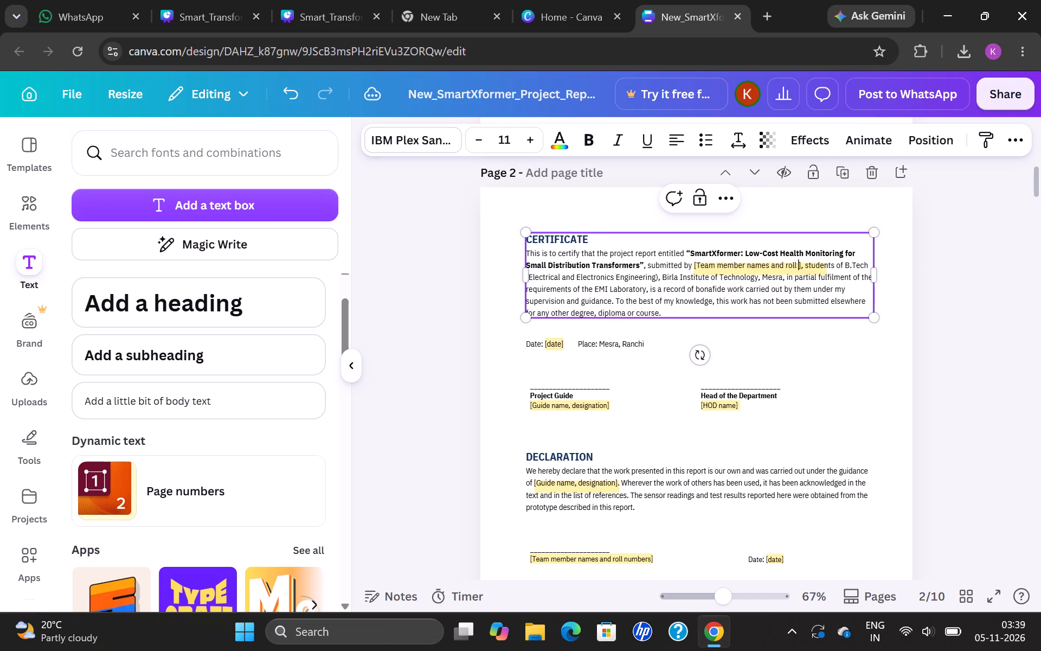
pyautogui.press('BackSpace')
pyautogui.press('BackSpace')
pyautogui.press('BackSpace')
pyautogui.press('BackSpace')
pyautogui.press('BackSpace')
pyautogui.press('BackSpace')
pyautogui.press('BackSpace')
pyautogui.press('BackSpace')
pyautogui.press('BackSpace')
pyautogui.press('BackSpace')
pyautogui.press('BackSpace')
pyautogui.press('BackSpace')
pyautogui.press('BackSpace')
pyautogui.press('BackSpace')
pyautogui.press('BackSpace')
pyautogui.press('BackSpace')
pyautogui.press('BackSpace')
pyautogui.press('BackSpace')
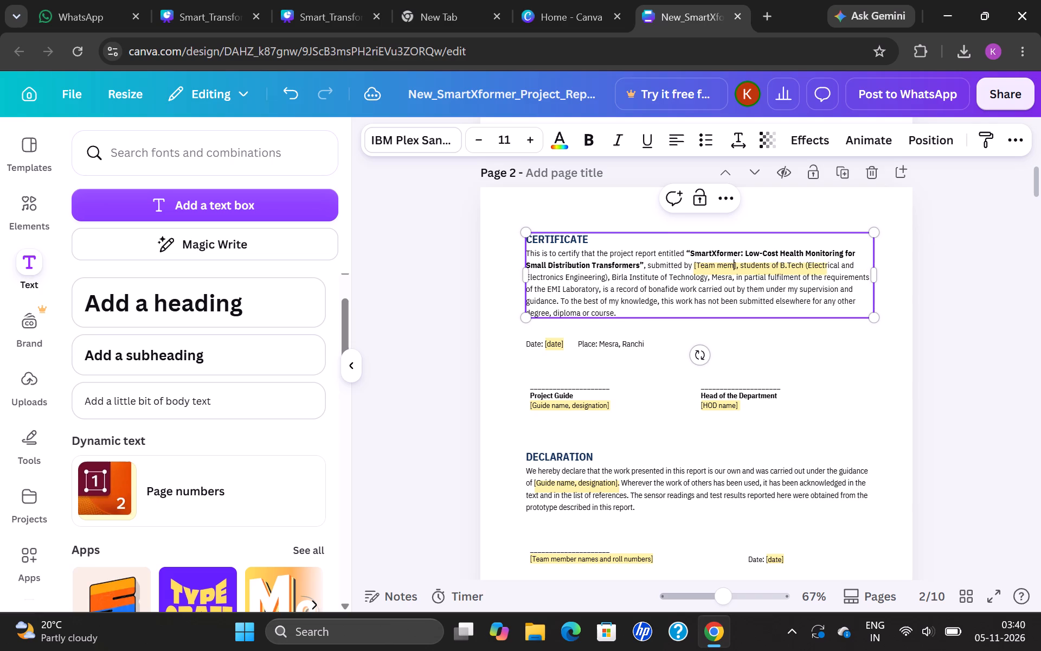
pyautogui.press('BackSpace')
pyautogui.press('BackSpace')
pyautogui.press('BackSpace')
pyautogui.press('BackSpace')
pyautogui.press('BackSpace')
pyautogui.press('BackSpace')
pyautogui.press('BackSpace')
pyautogui.press('BackSpace')
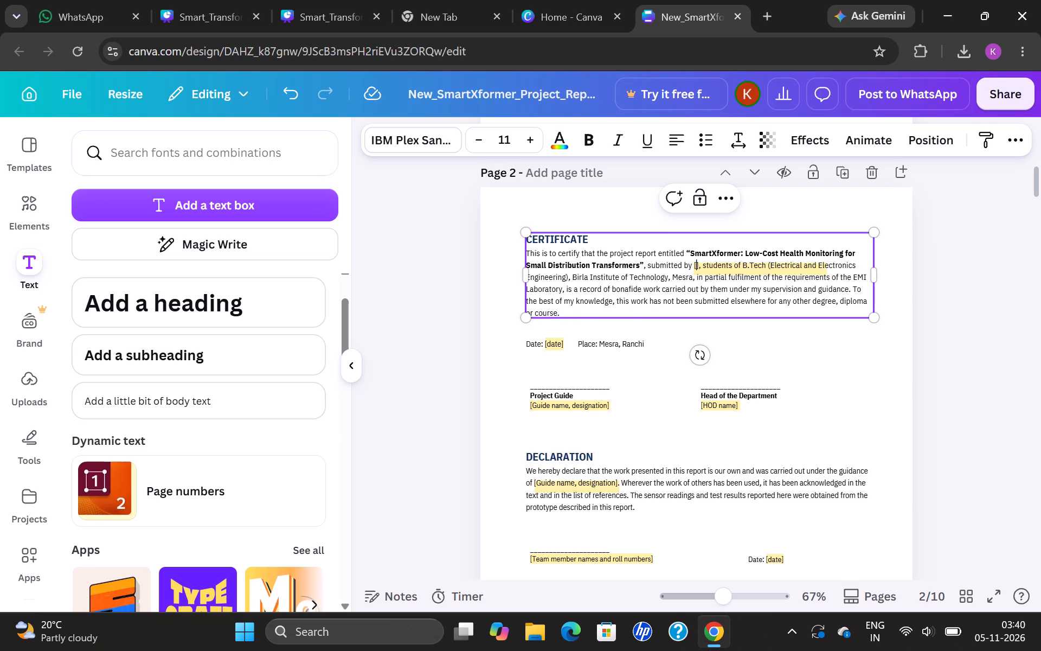
pyautogui.press('Right')
pyautogui.press('BackSpace')
pyautogui.press('BackSpace')
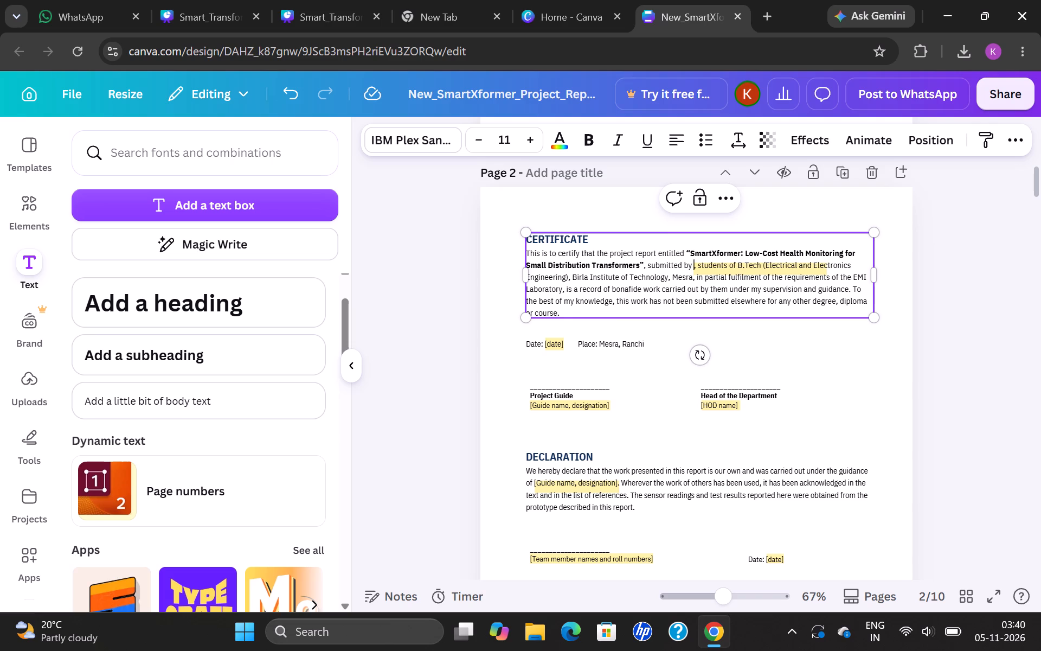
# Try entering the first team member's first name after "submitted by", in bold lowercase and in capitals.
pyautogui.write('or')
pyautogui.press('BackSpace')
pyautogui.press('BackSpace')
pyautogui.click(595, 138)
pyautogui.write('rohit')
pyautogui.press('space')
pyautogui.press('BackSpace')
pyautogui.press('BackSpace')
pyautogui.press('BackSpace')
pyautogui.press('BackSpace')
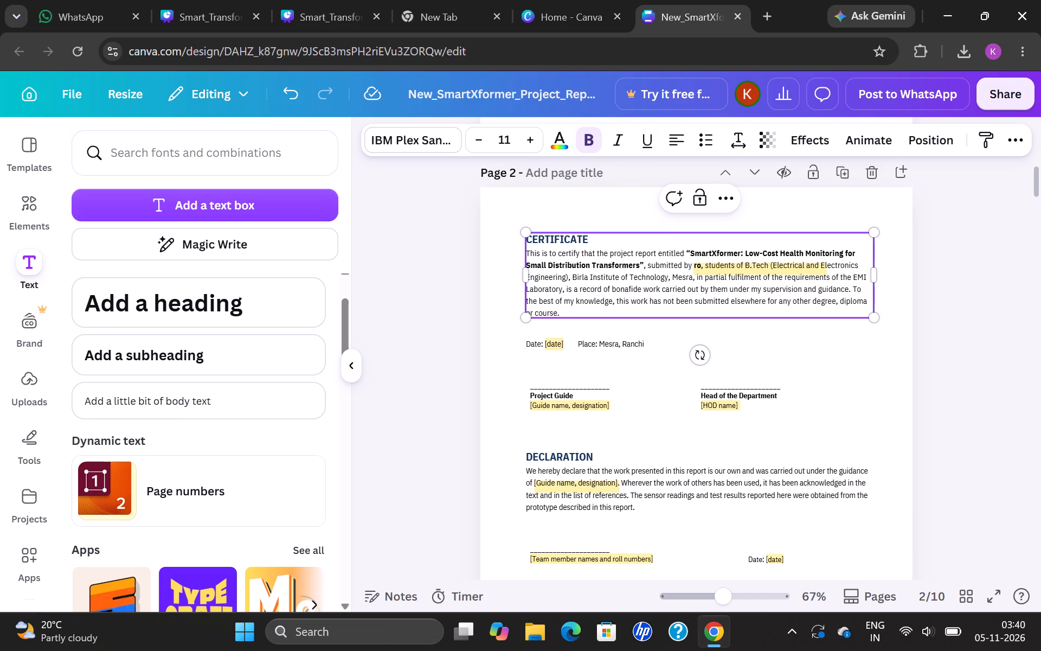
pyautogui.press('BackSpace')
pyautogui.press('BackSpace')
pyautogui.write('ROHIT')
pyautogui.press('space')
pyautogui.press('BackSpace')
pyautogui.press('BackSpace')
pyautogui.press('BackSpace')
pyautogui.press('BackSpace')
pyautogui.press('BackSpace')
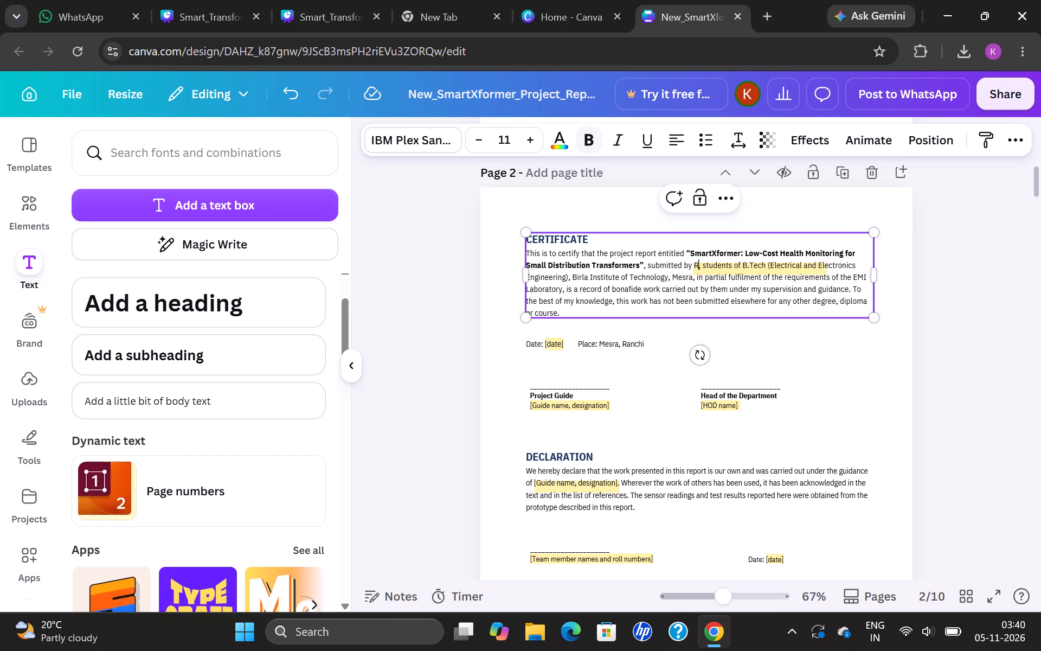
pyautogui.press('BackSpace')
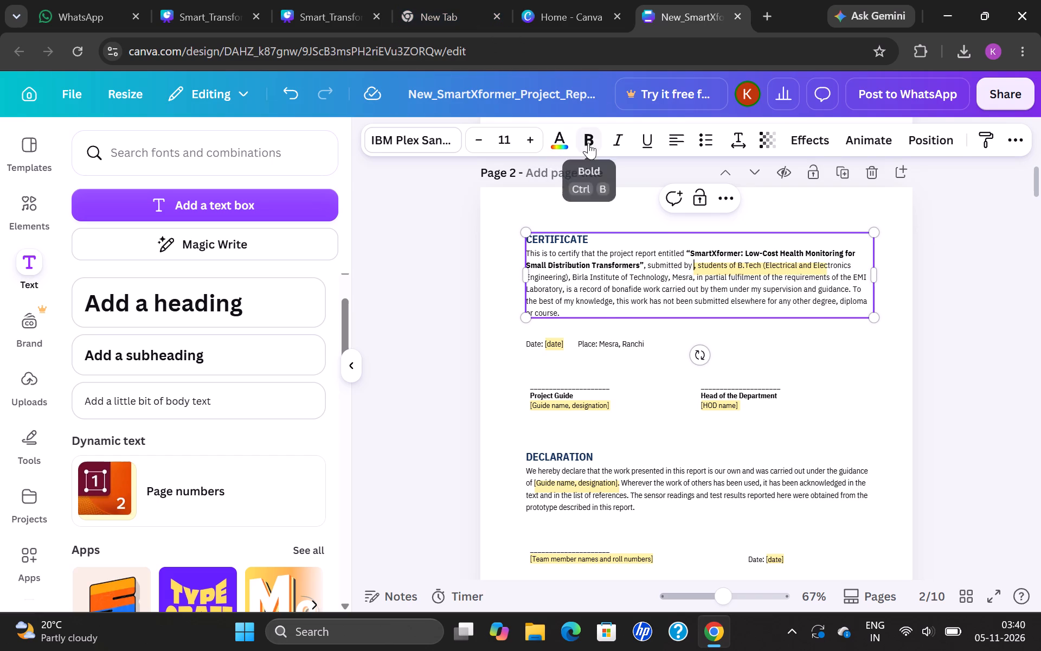
# Enter the first team member's first name in capitals after "submitted by" in the CERTIFICATE paragraph.
pyautogui.click(588, 143)
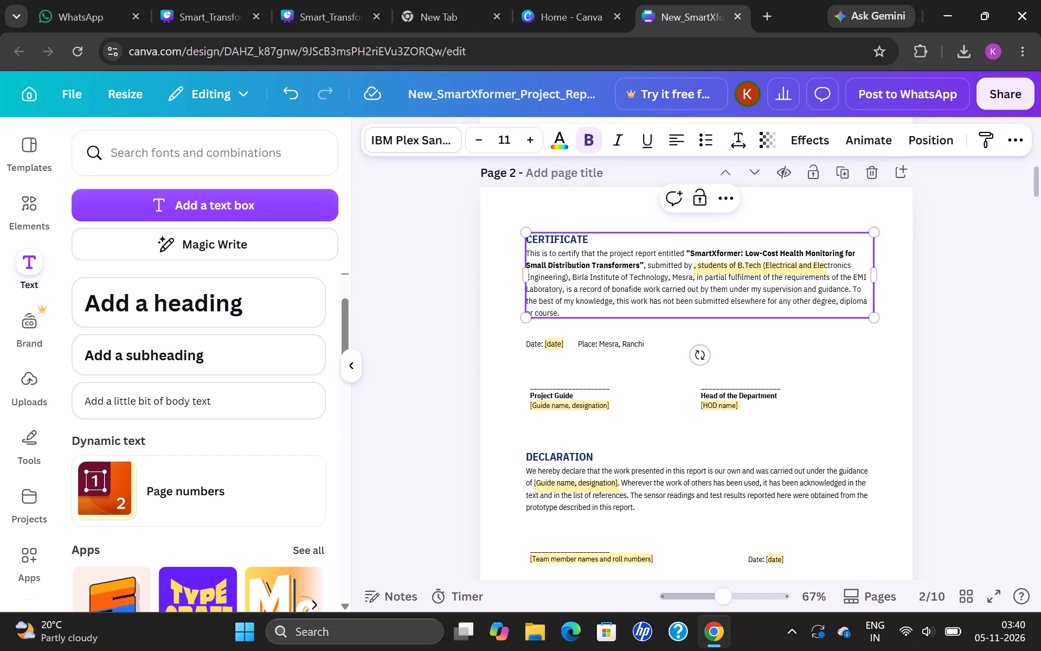
pyautogui.click(696, 265)
pyautogui.press('Left')
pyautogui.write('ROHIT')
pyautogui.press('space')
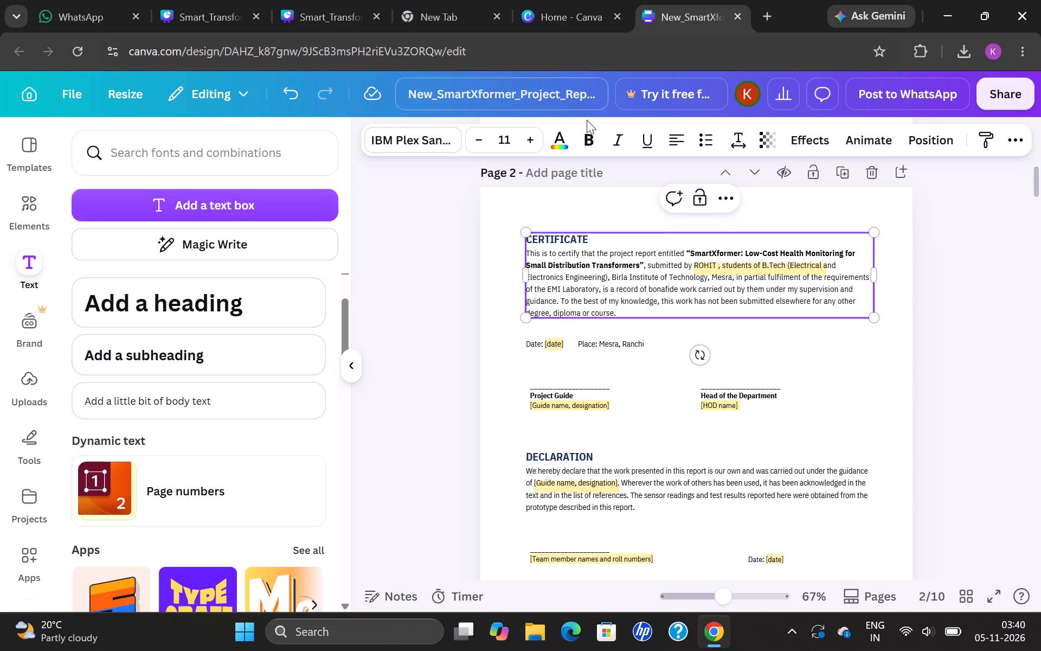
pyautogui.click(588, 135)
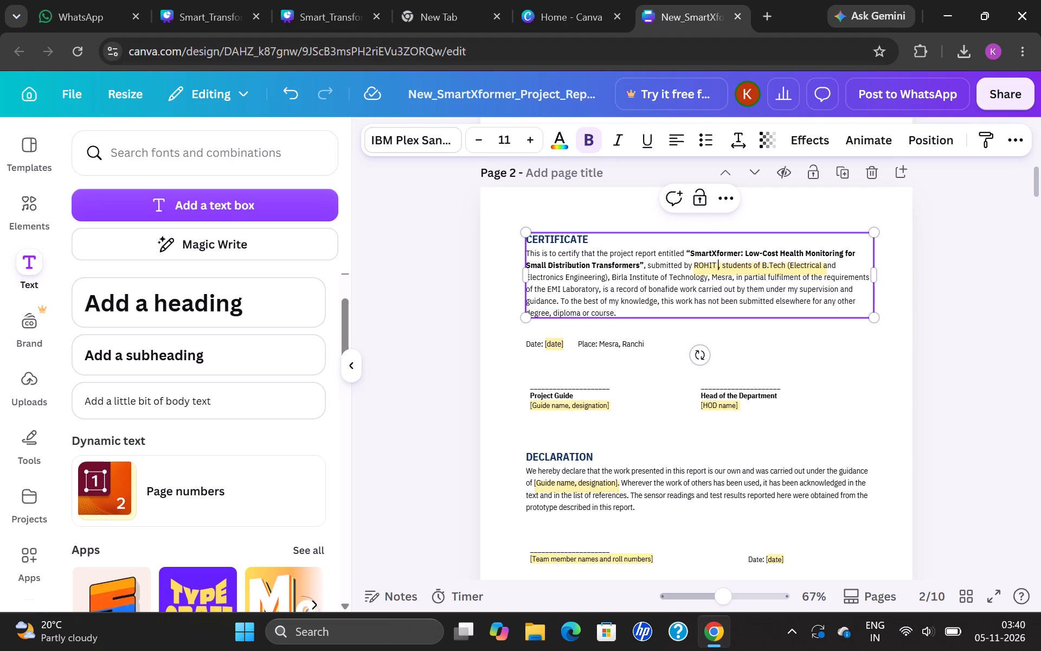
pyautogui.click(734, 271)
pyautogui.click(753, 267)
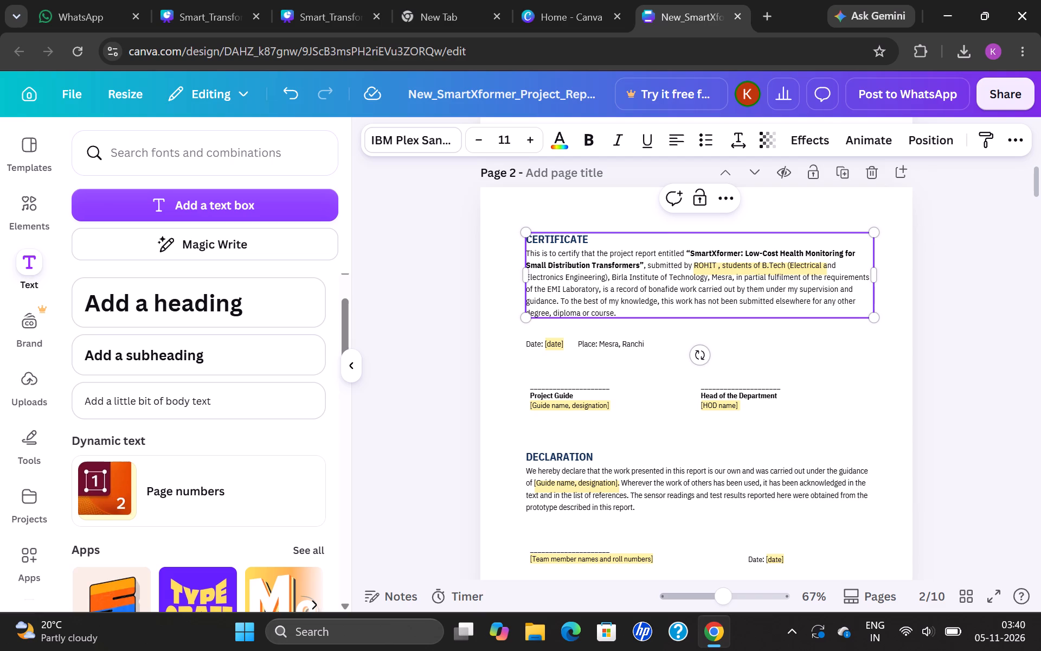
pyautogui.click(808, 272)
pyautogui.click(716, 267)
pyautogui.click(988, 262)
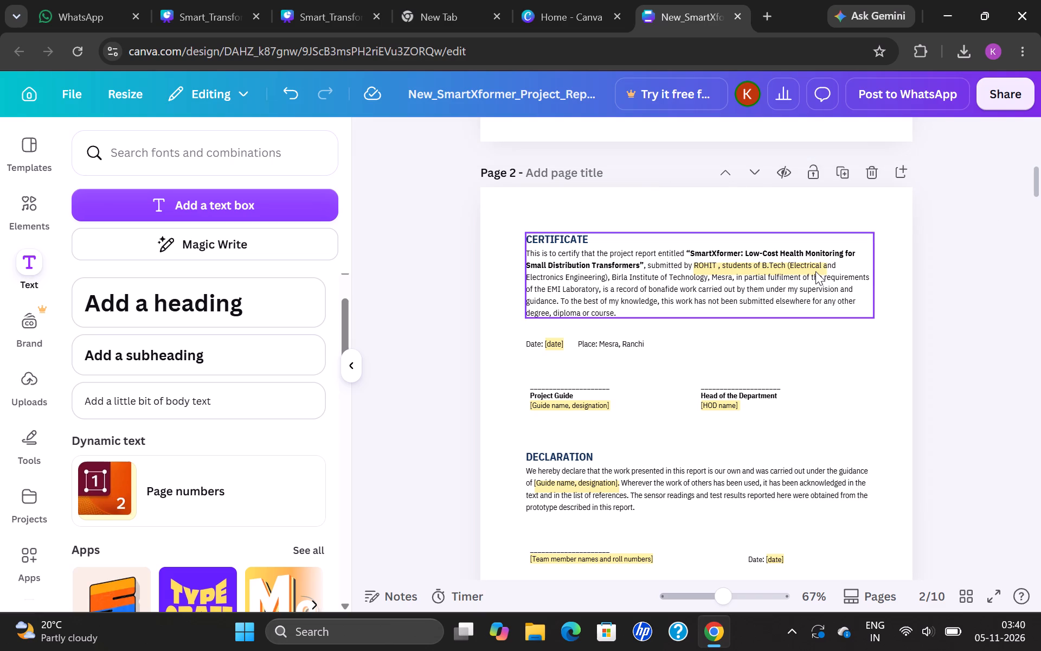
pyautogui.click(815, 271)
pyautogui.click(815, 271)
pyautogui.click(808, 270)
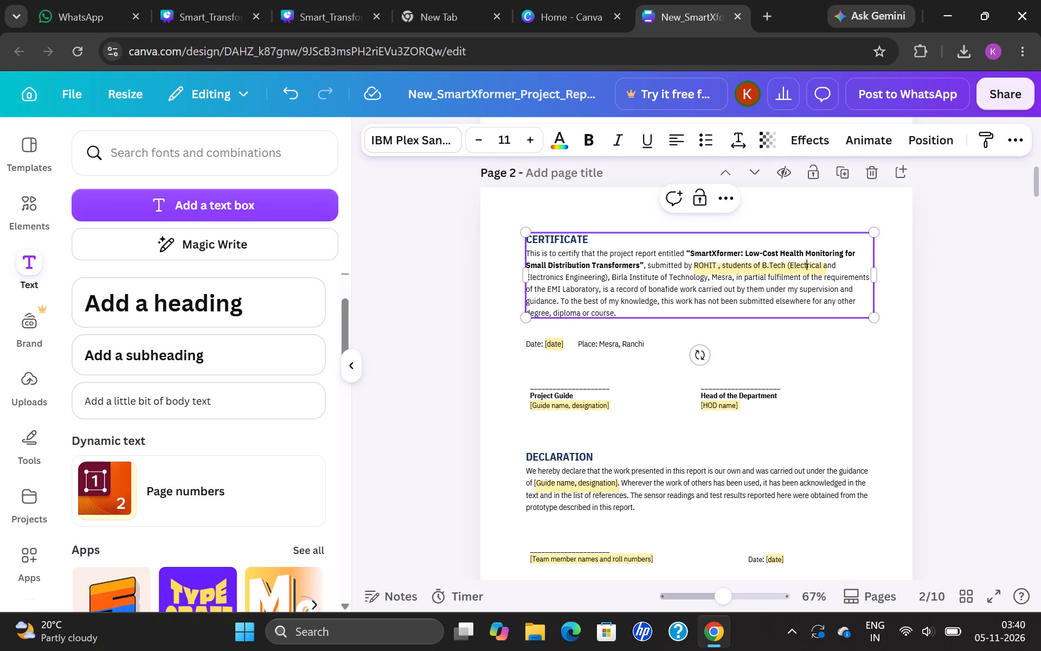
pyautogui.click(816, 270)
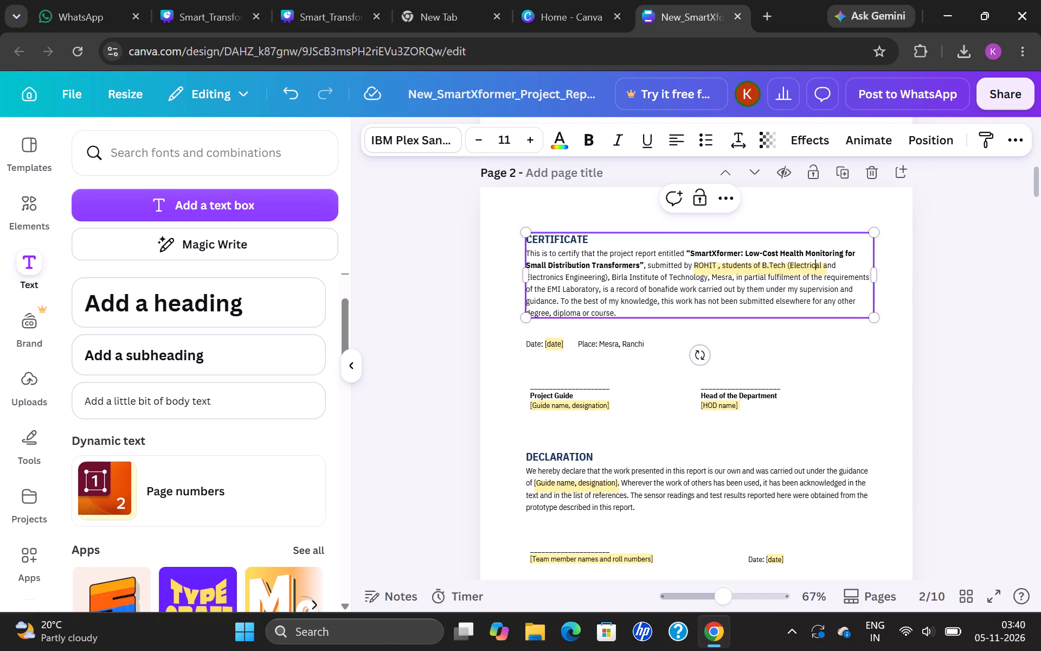
# Insert a run of spaces between the first team member's first name and the comma before "students of B.Tech".
pyautogui.click(719, 266)
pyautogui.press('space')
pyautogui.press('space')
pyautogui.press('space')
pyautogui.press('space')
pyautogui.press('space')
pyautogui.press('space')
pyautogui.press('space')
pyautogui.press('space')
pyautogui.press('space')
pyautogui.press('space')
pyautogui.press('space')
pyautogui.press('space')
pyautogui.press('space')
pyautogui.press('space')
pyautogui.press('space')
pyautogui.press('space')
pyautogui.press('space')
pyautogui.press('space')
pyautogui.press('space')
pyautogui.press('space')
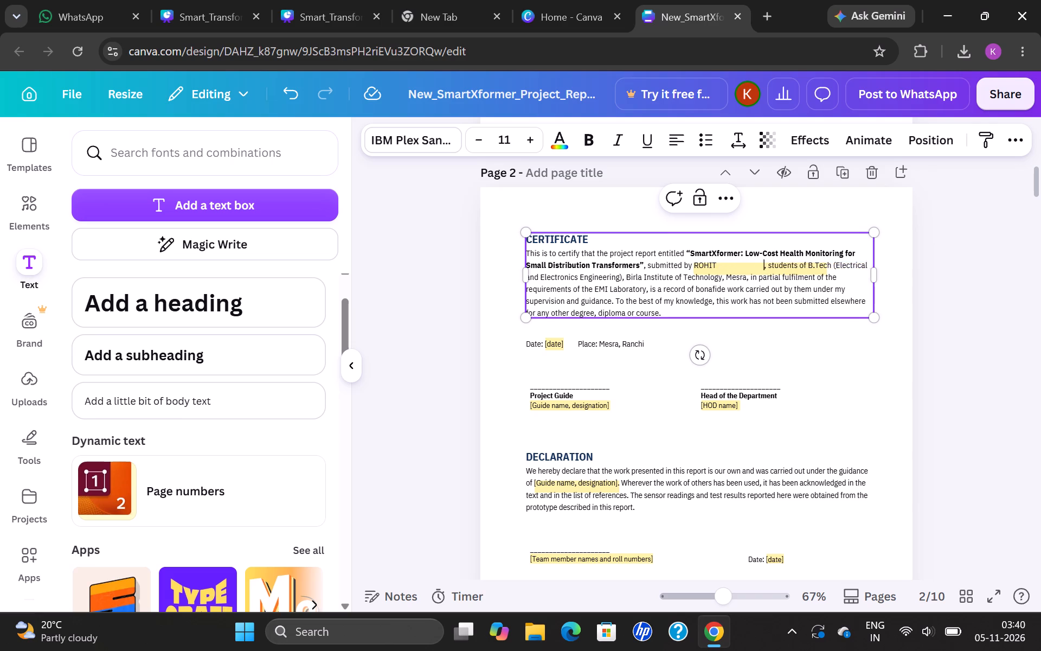
# Widen the blank space between the team member's first name and the comma after "submitted by" in the page 2 Certificate paragraph.
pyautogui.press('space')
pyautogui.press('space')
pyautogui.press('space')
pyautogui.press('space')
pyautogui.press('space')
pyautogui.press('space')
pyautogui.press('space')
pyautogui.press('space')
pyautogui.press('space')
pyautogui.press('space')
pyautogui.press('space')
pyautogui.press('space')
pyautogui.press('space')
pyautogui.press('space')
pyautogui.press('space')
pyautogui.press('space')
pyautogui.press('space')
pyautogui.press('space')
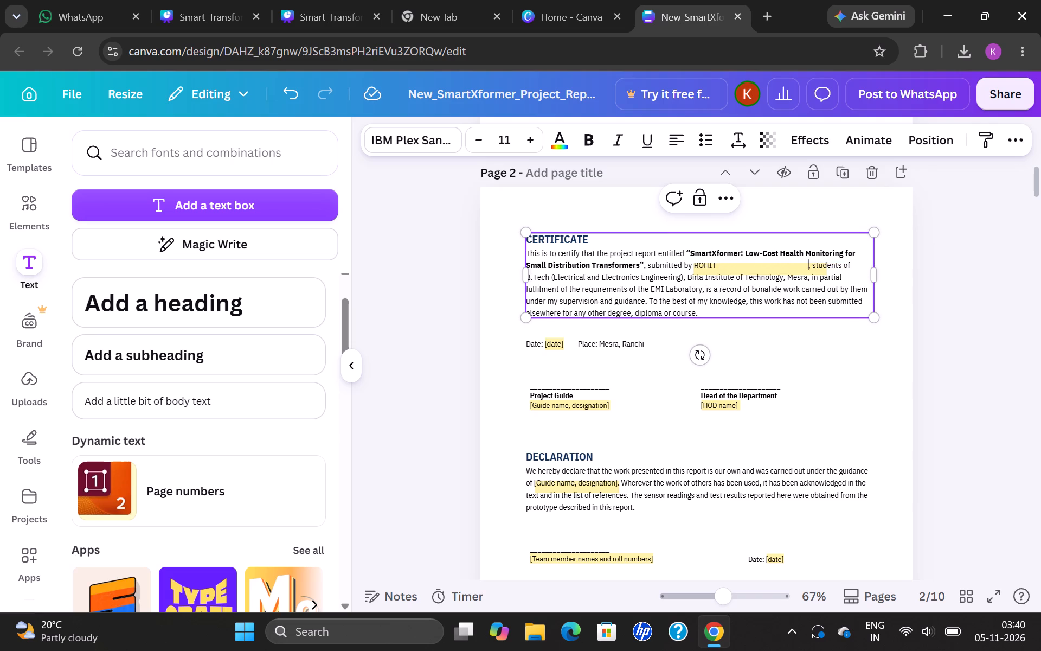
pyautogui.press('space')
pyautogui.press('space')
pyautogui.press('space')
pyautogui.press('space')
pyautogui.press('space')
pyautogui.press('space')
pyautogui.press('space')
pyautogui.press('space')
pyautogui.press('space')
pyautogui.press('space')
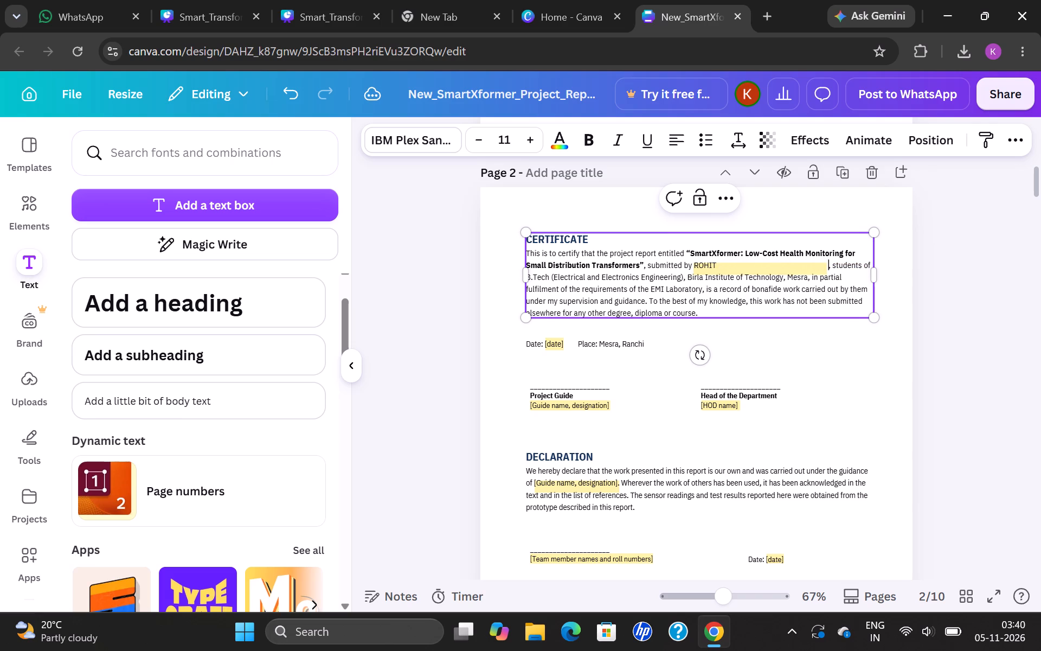
# Delete the team member's first name after "submitted by" in the Certificate paragraph.
pyautogui.click(718, 264)
pyautogui.press('BackSpace')
pyautogui.press('BackSpace')
pyautogui.press('BackSpace')
pyautogui.press('BackSpace')
pyautogui.press('BackSpace')
pyautogui.press('BackSpace')
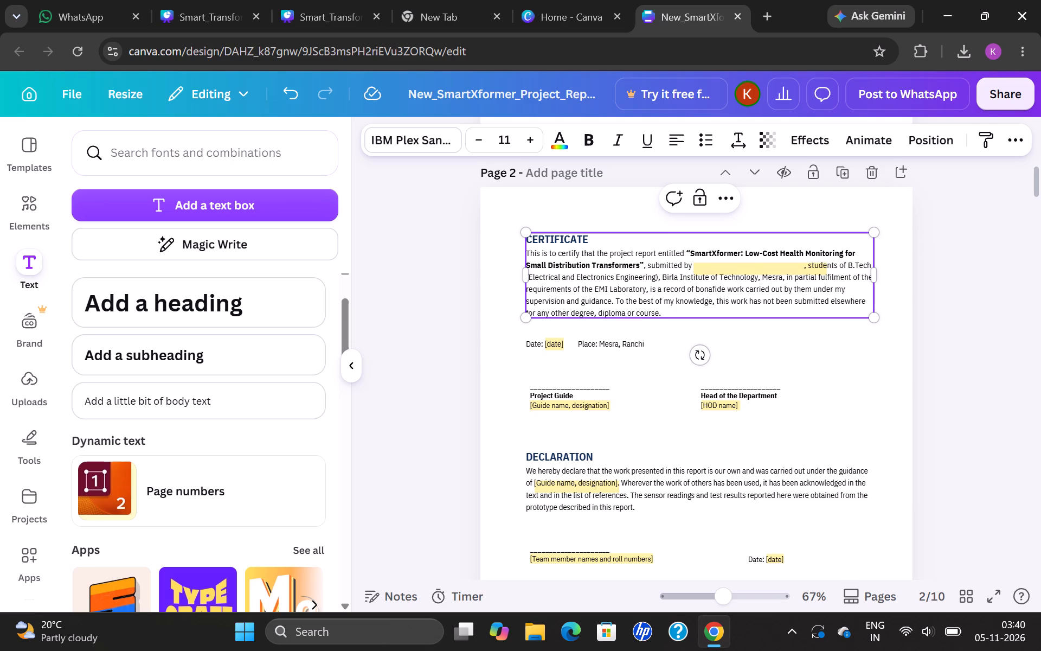
# Collapse the wide blank gap between "submitted by" and the comma in the Certificate paragraph to plain spacing.
pyautogui.click(747, 269)
pyautogui.click(748, 270)
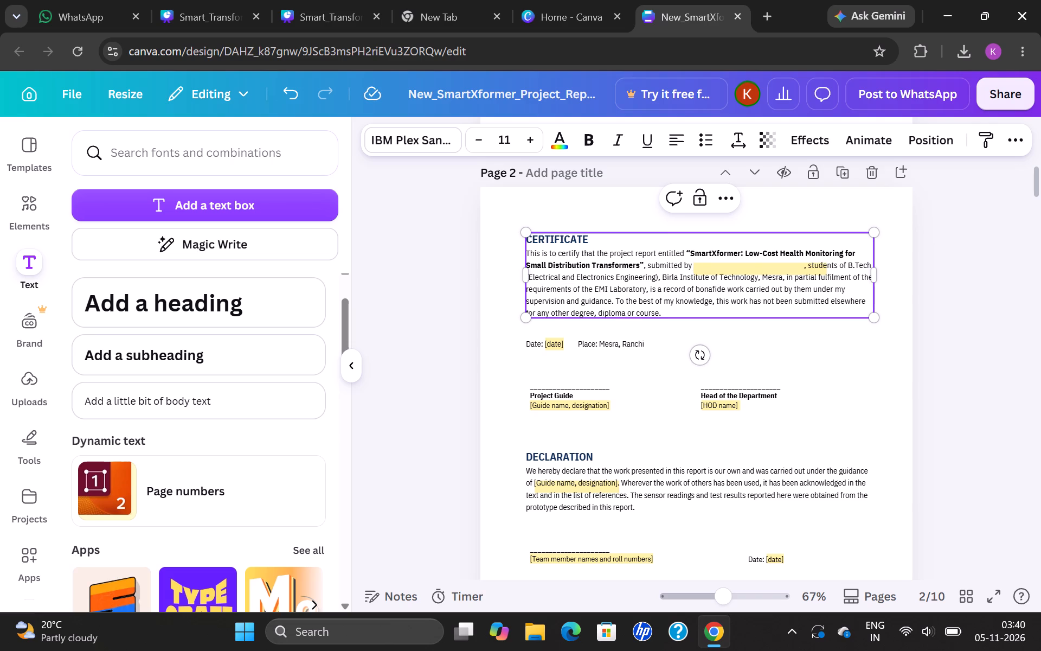
pyautogui.click(741, 265)
pyautogui.doubleClick(741, 265)
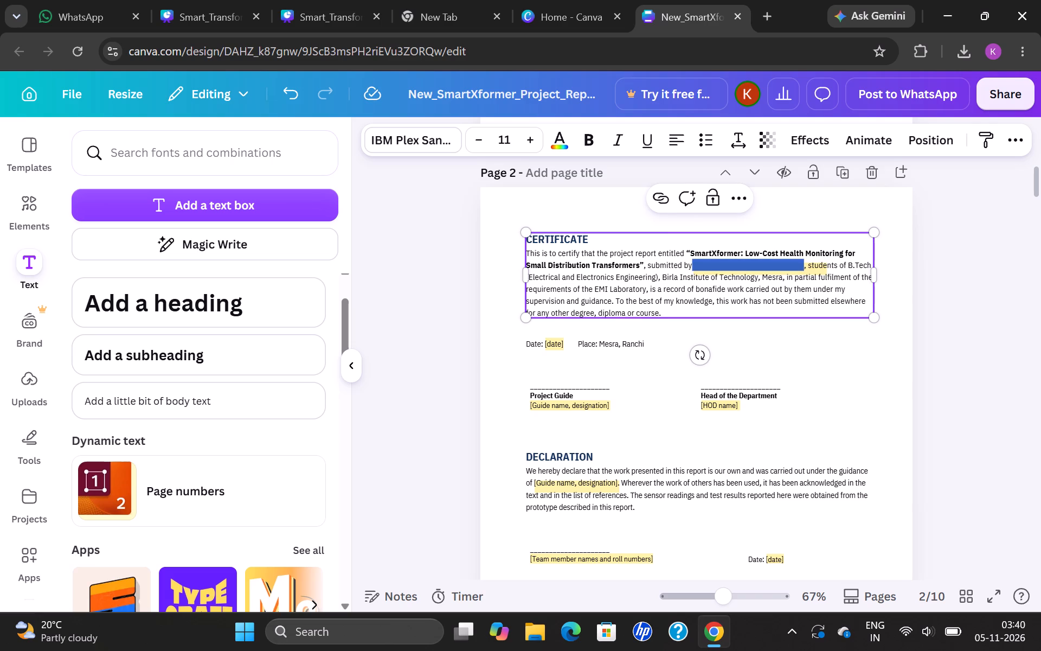
pyautogui.click(766, 265)
pyautogui.click(766, 265)
pyautogui.doubleClick(766, 265)
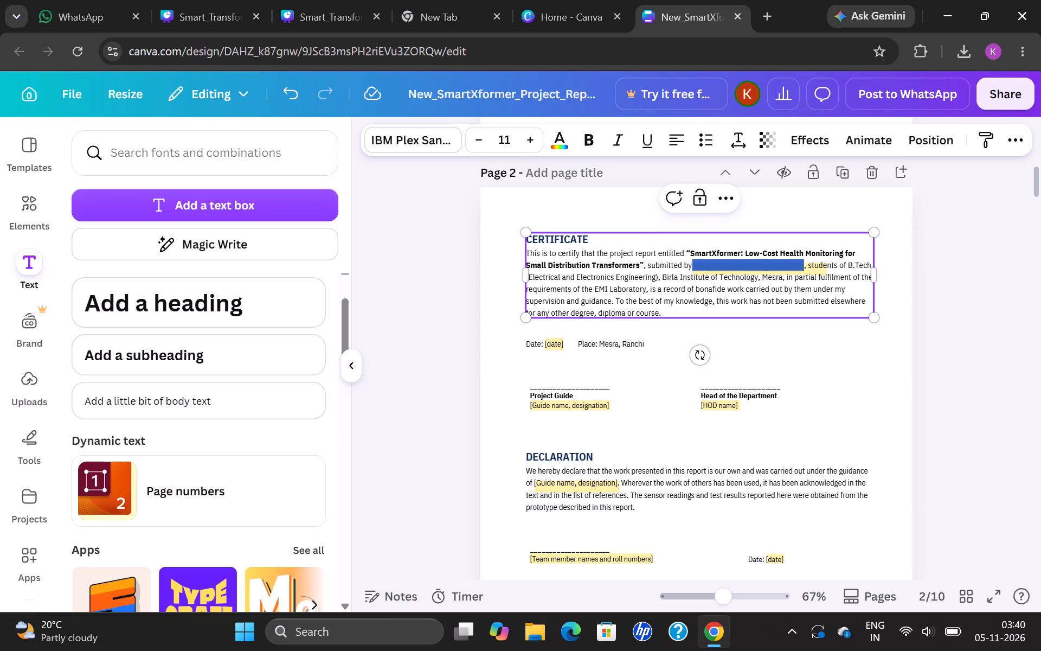
pyautogui.click(729, 199)
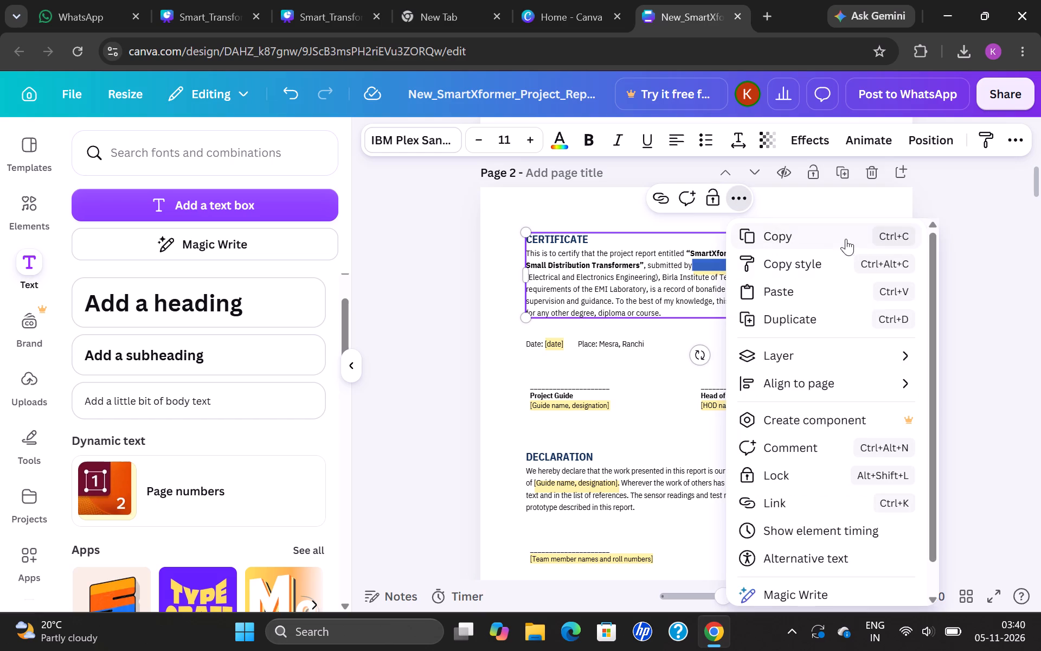
pyautogui.click(953, 312)
pyautogui.click(800, 263)
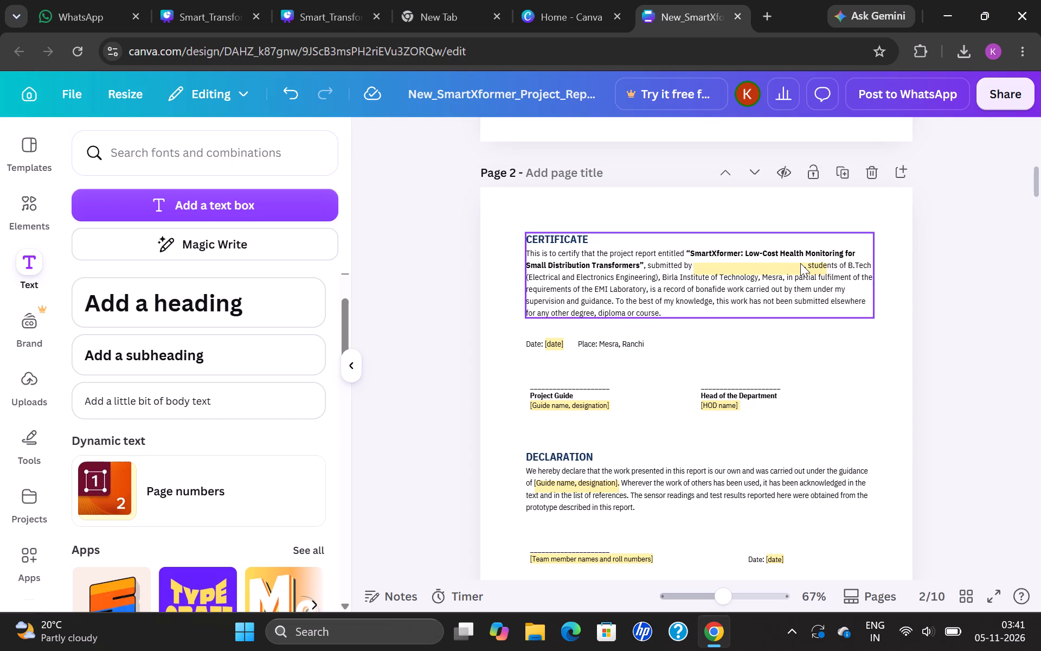
pyautogui.doubleClick(800, 263)
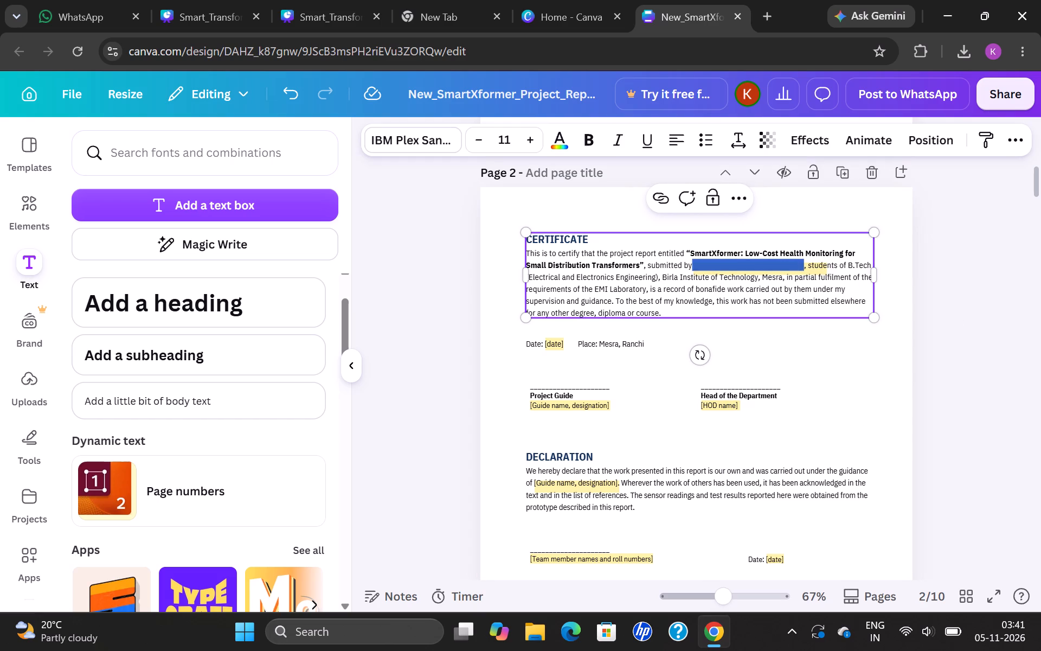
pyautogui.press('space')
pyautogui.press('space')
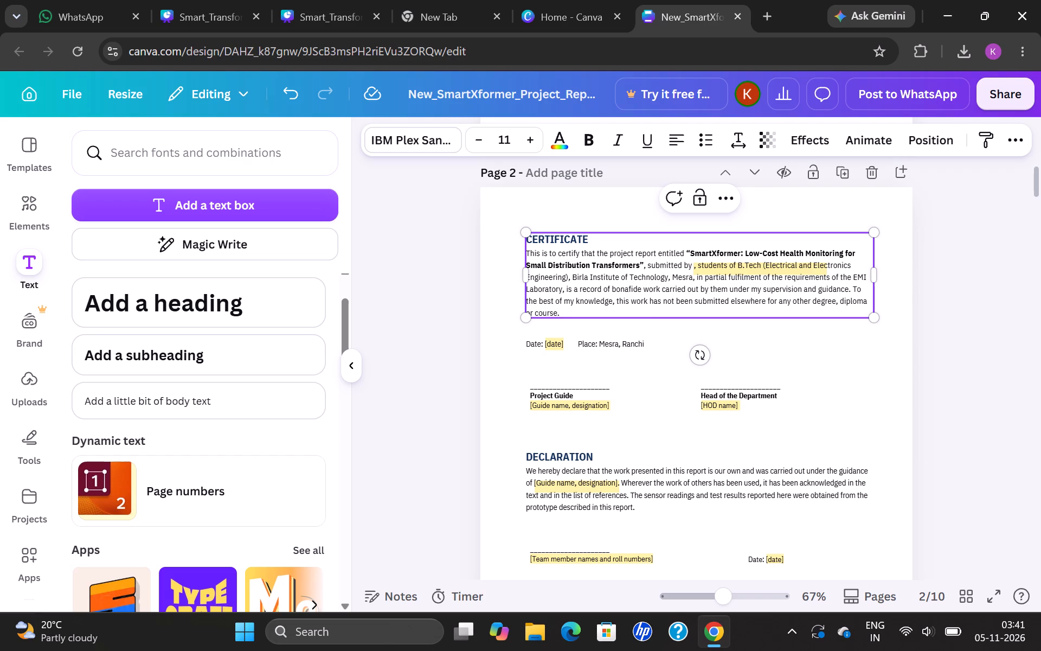
# Insert a wide run of blank spaces between the comma after "submitted by" and "students of B.Tech" in the Certificate paragraph.
pyautogui.click(702, 265)
pyautogui.press('Left')
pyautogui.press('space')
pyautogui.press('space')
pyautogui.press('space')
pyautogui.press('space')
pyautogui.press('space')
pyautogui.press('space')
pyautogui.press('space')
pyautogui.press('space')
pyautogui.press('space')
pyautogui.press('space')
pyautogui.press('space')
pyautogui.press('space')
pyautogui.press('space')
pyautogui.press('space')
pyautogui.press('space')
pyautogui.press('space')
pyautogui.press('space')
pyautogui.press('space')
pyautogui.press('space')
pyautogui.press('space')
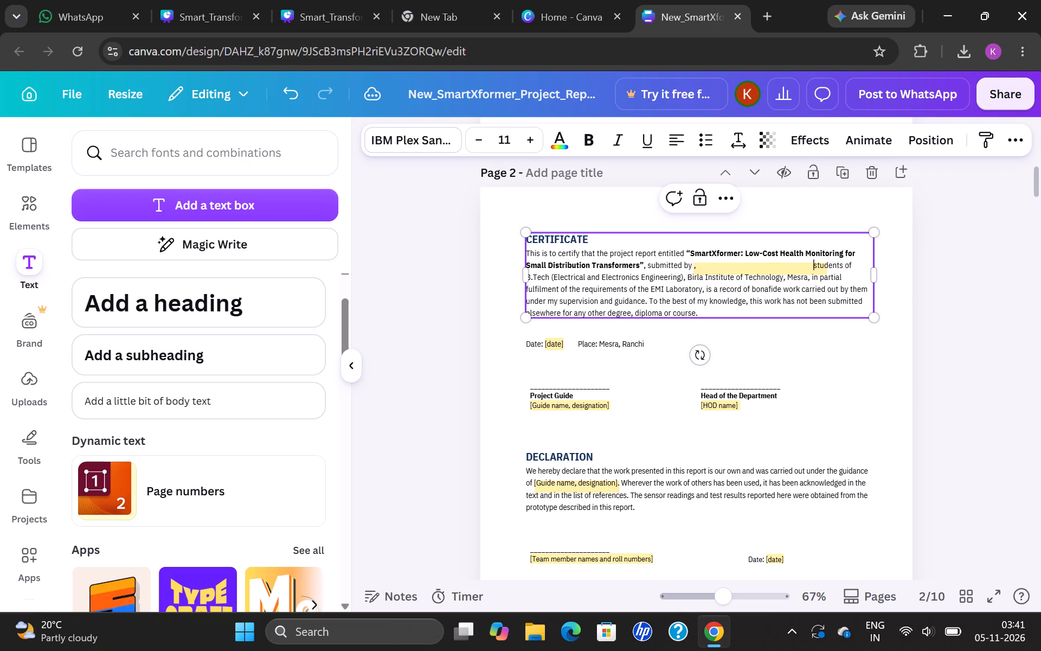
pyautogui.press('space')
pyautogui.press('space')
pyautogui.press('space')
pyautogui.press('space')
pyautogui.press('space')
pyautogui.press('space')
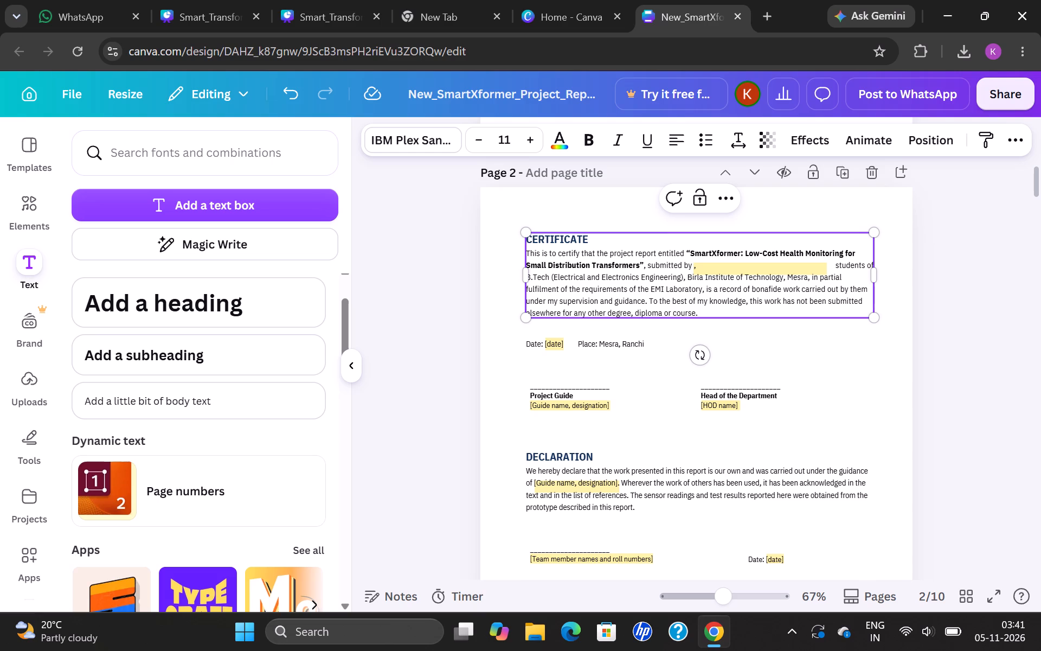
# Delete the comma after "submitted by" in the Certificate paragraph.
pyautogui.click(696, 263)
pyautogui.press('BackSpace')
pyautogui.click(696, 263)
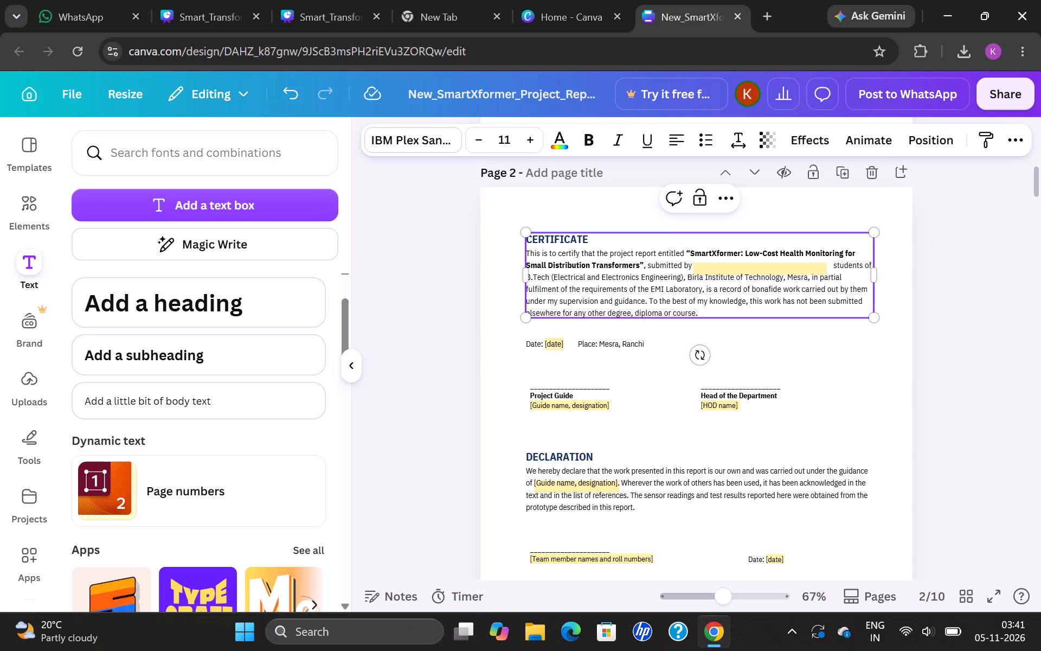
pyautogui.click(708, 269)
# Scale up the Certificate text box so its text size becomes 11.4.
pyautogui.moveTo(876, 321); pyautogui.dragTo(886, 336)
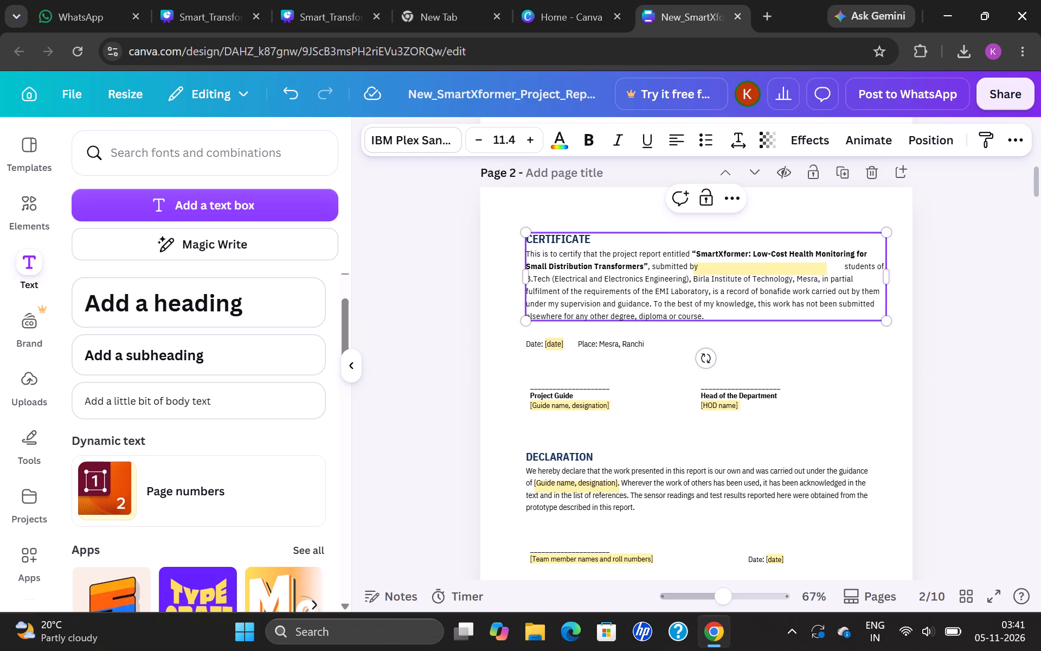
# Delete the word "by" after "submitted" in the Certificate paragraph.
pyautogui.click(737, 264)
pyautogui.click(697, 265)
pyautogui.press('BackSpace')
pyautogui.press('BackSpace')
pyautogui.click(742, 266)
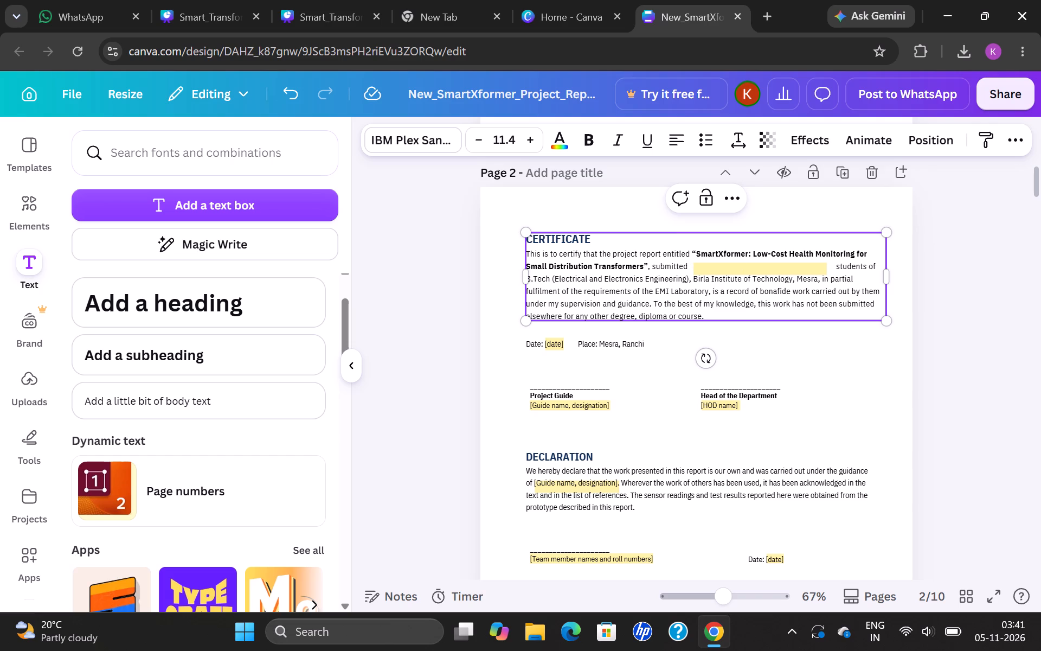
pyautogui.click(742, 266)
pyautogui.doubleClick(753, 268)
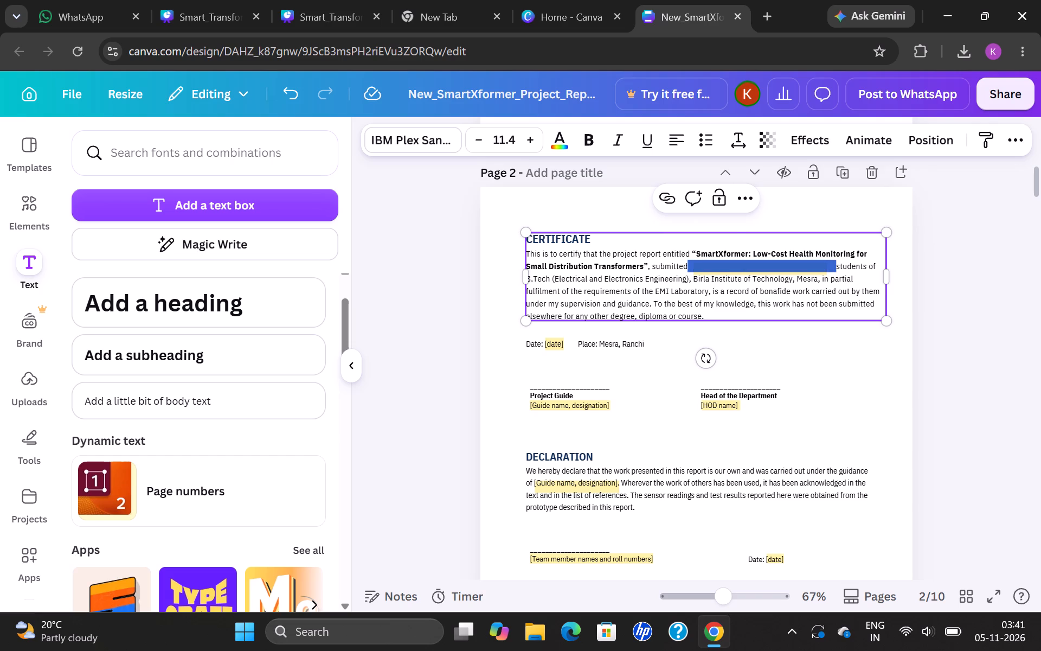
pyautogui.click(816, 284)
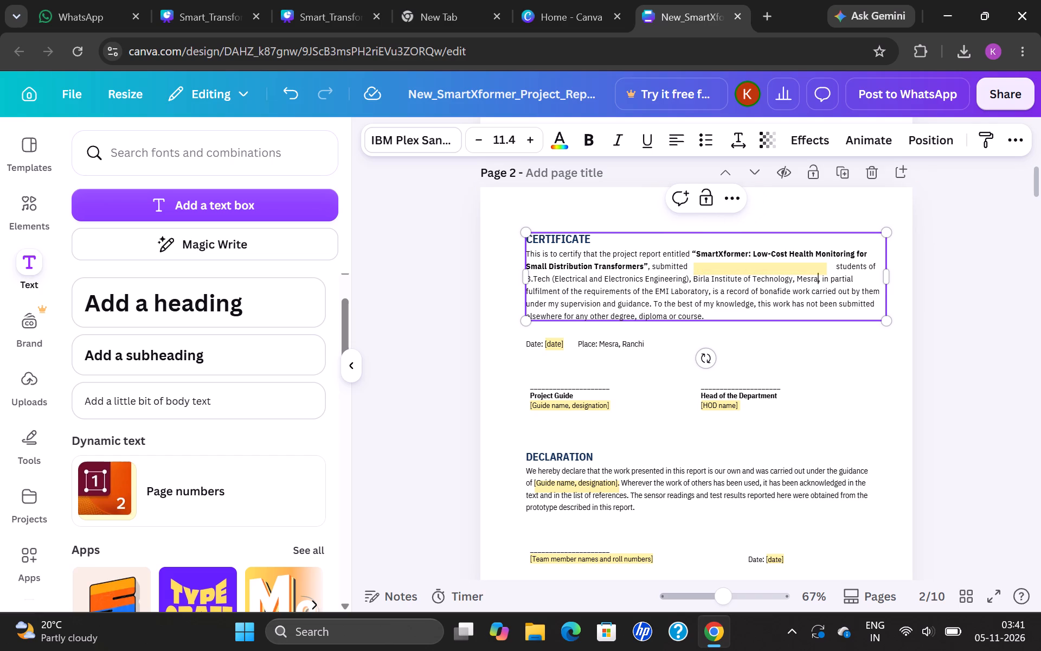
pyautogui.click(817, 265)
# Scale up the Certificate text box so its text size becomes 11.9.
pyautogui.moveTo(889, 323); pyautogui.dragTo(902, 347)
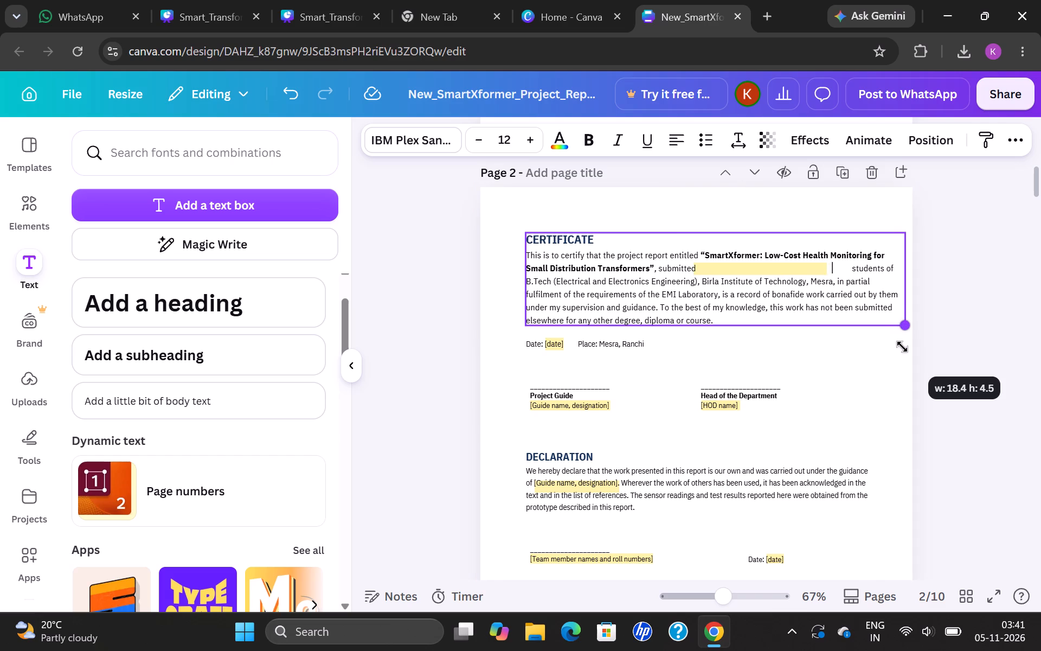
pyautogui.moveTo(902, 347); pyautogui.dragTo(898, 346)
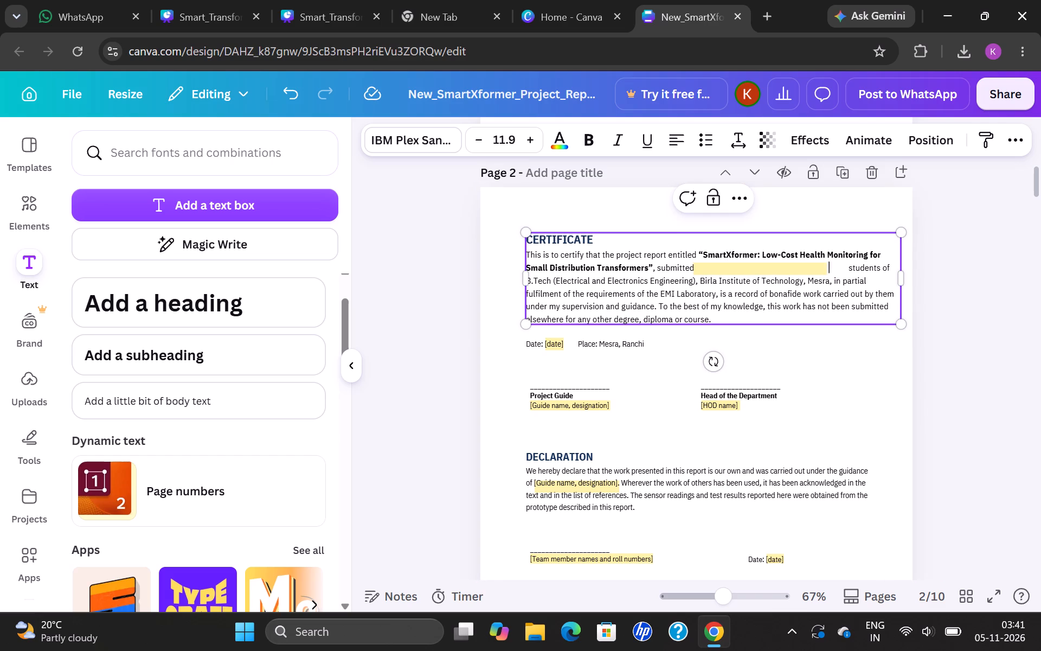
# Add a space after "submitted" in the Certificate paragraph and select the whole blank gap before "students of".
pyautogui.click(696, 268)
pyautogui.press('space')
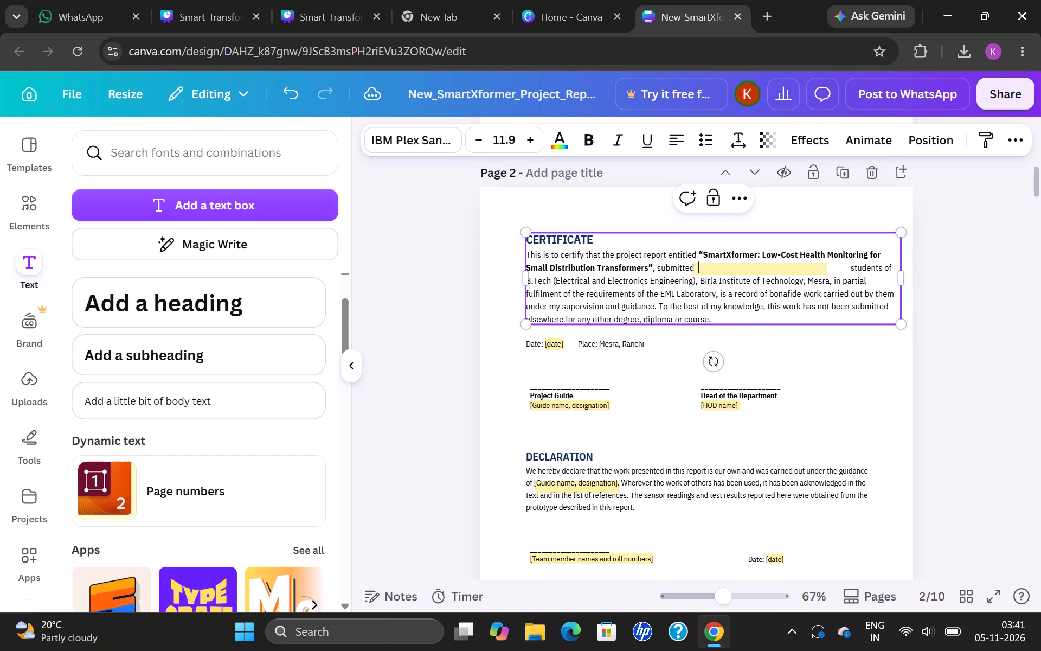
pyautogui.click(696, 268)
pyautogui.doubleClick(696, 268)
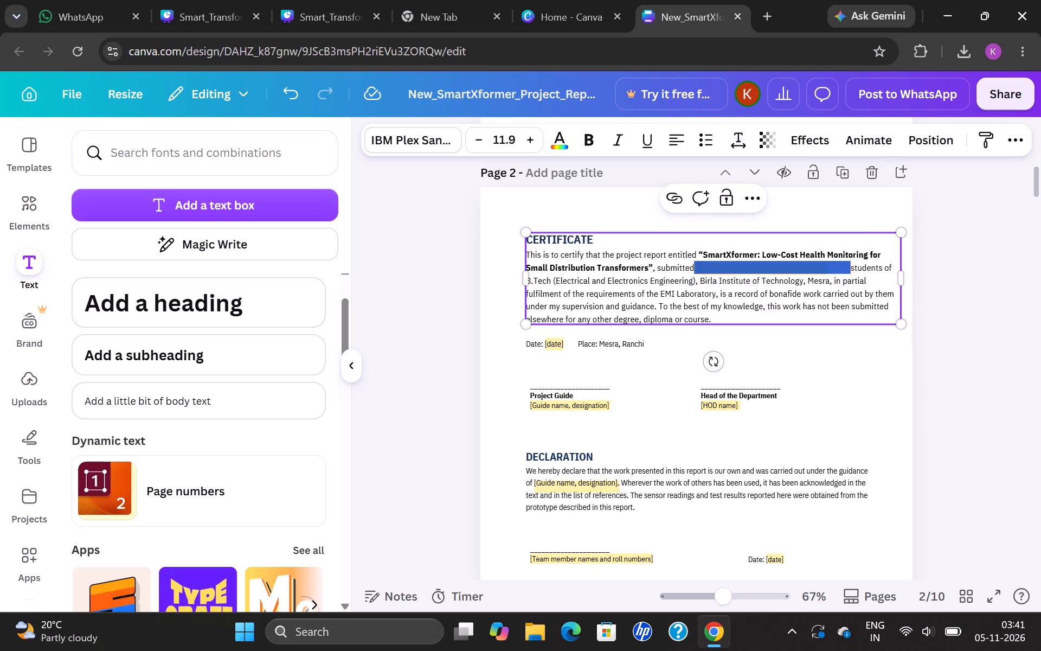
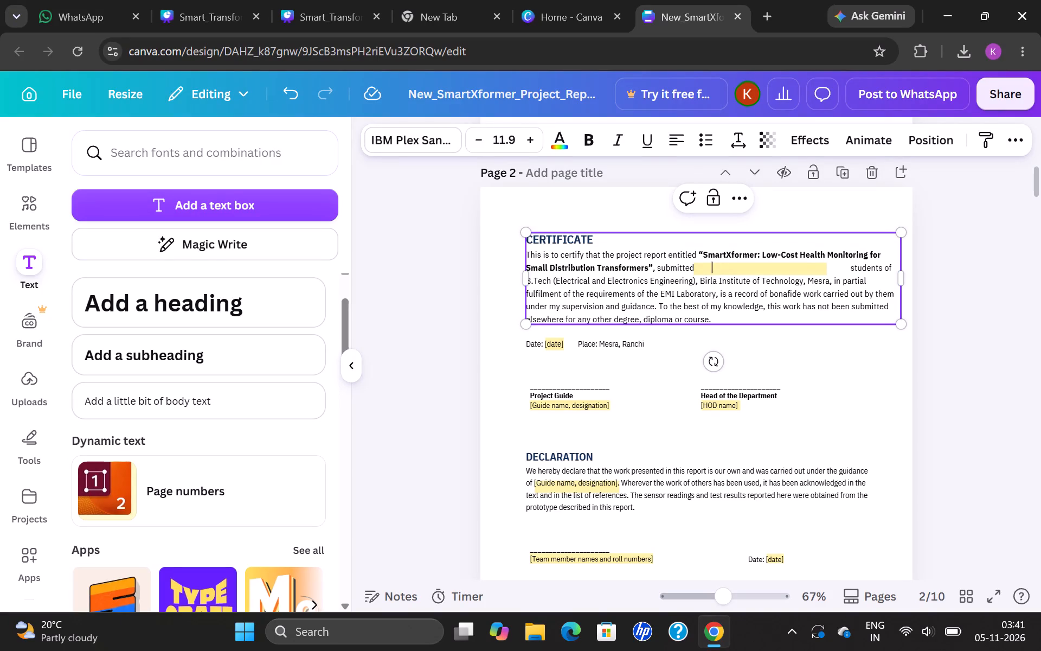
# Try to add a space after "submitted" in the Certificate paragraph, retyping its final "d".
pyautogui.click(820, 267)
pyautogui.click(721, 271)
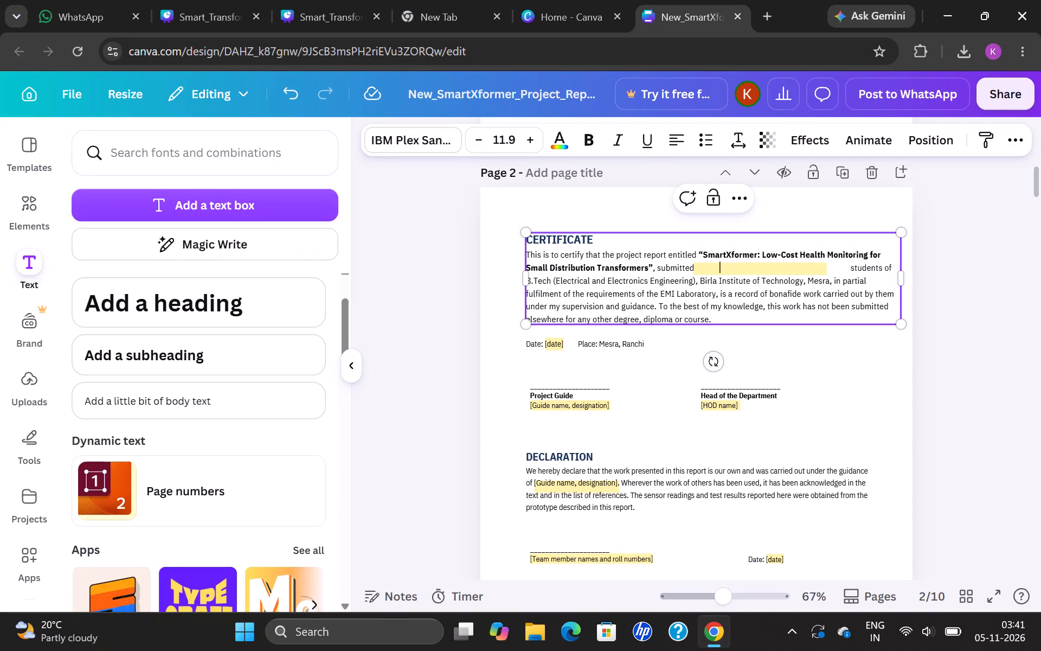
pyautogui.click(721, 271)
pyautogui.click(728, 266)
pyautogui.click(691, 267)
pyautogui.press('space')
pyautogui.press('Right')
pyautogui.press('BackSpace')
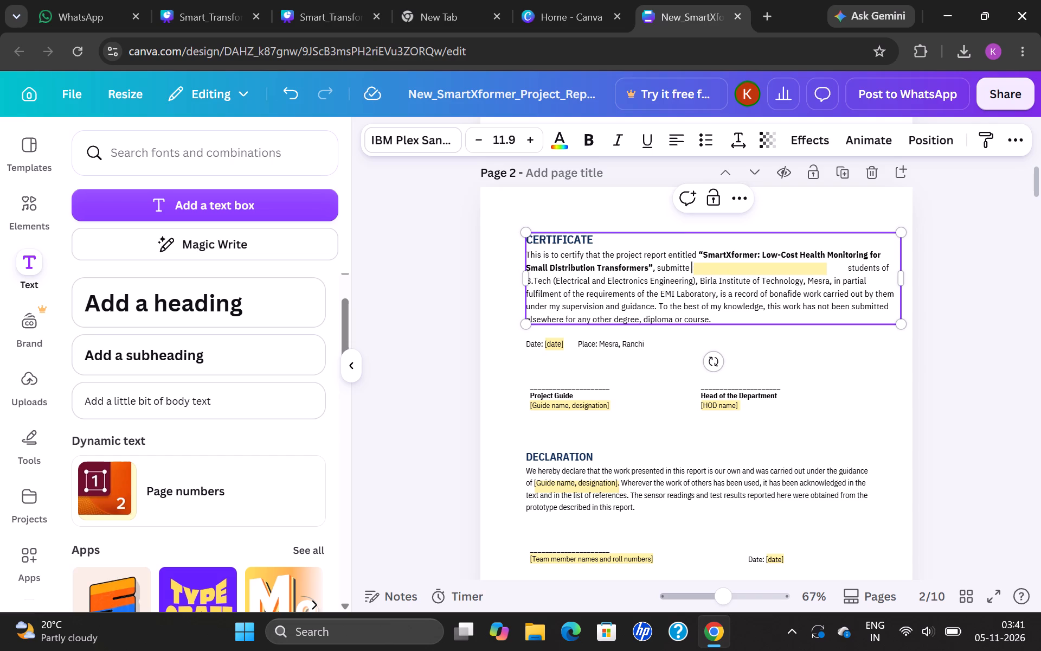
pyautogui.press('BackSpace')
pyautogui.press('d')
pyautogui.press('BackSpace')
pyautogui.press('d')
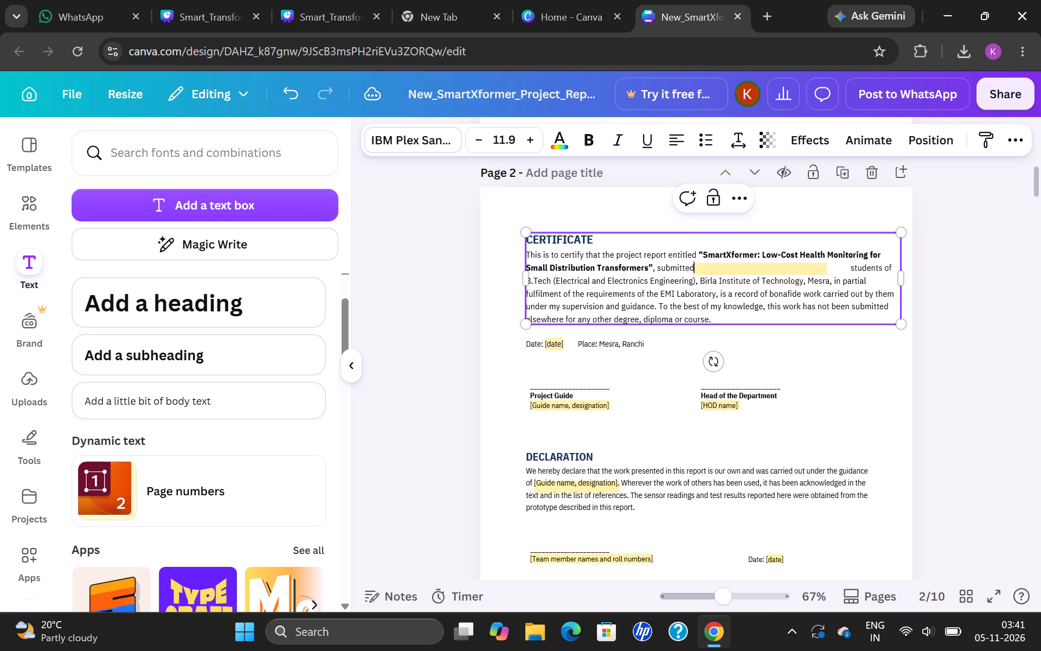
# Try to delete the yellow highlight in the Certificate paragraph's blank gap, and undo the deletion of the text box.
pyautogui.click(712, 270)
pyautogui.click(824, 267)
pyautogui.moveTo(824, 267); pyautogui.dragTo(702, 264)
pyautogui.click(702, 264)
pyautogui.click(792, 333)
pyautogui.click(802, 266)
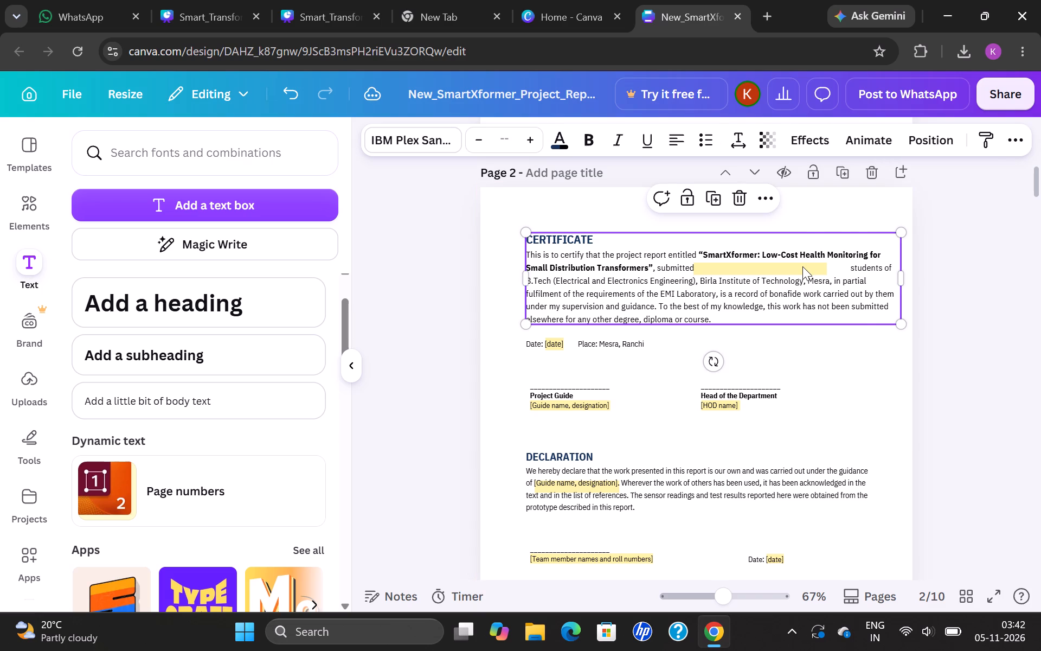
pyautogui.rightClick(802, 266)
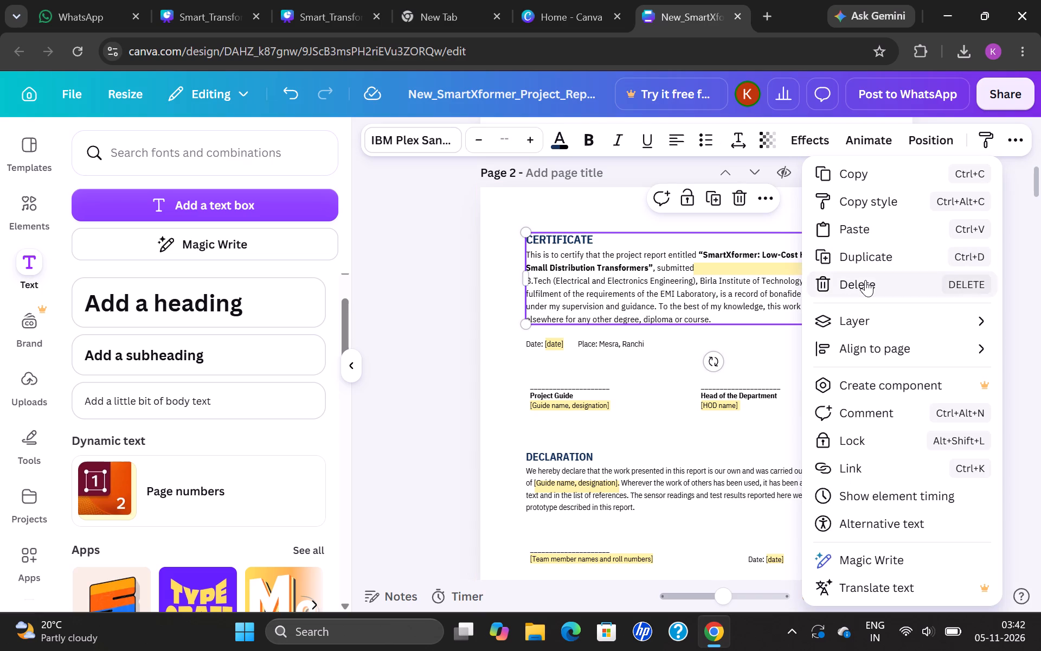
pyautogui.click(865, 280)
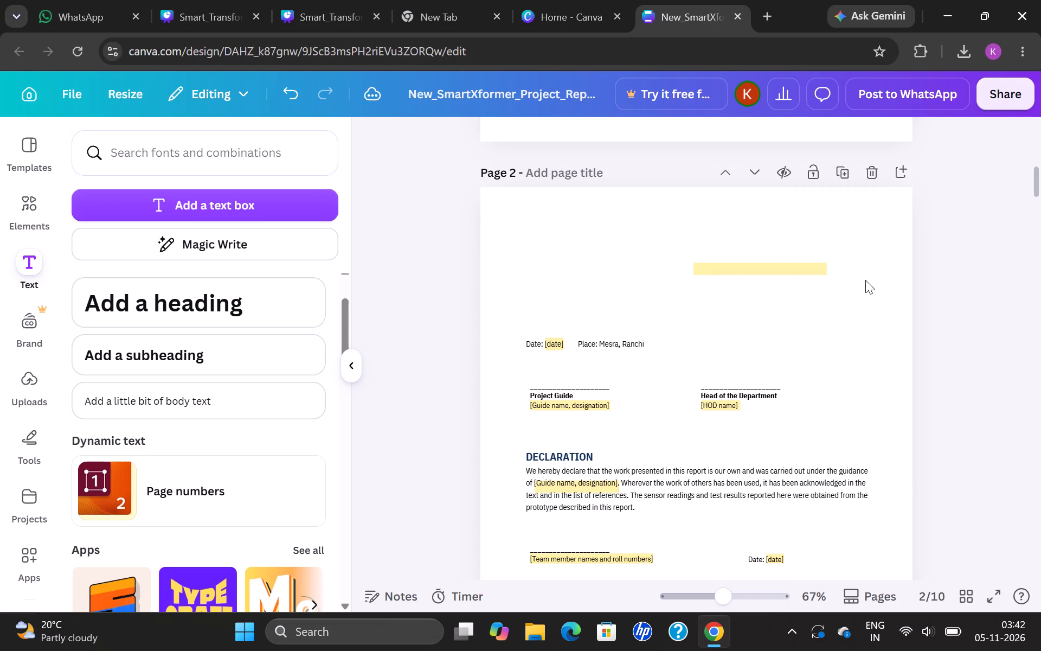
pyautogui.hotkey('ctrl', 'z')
# Add one more space after "submitted" in the Certificate paragraph.
pyautogui.click(786, 267)
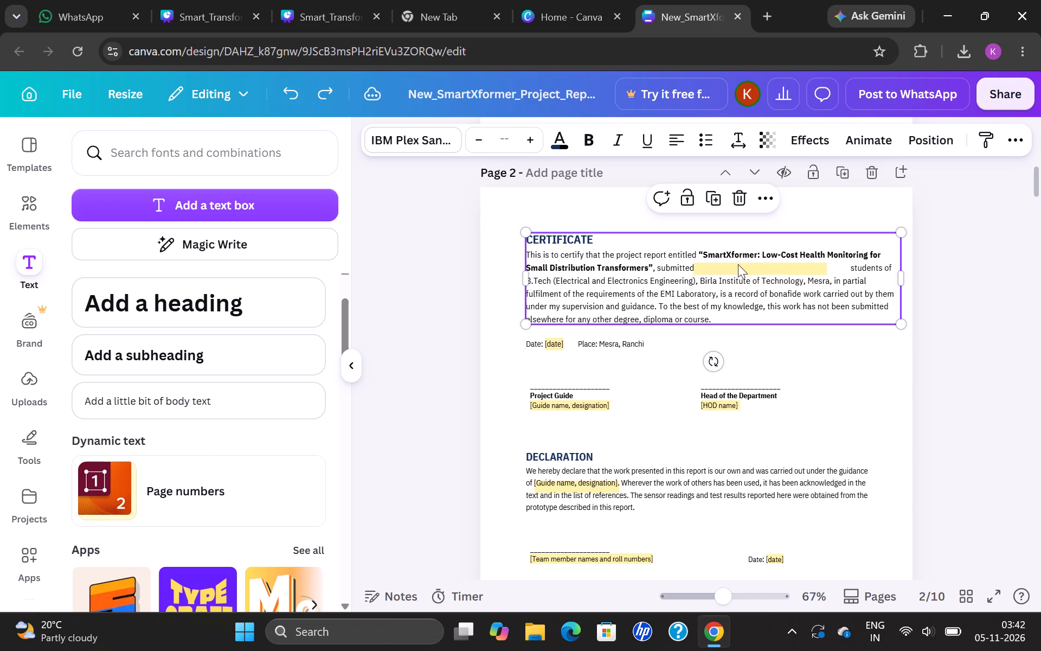
pyautogui.click(700, 265)
pyautogui.click(696, 265)
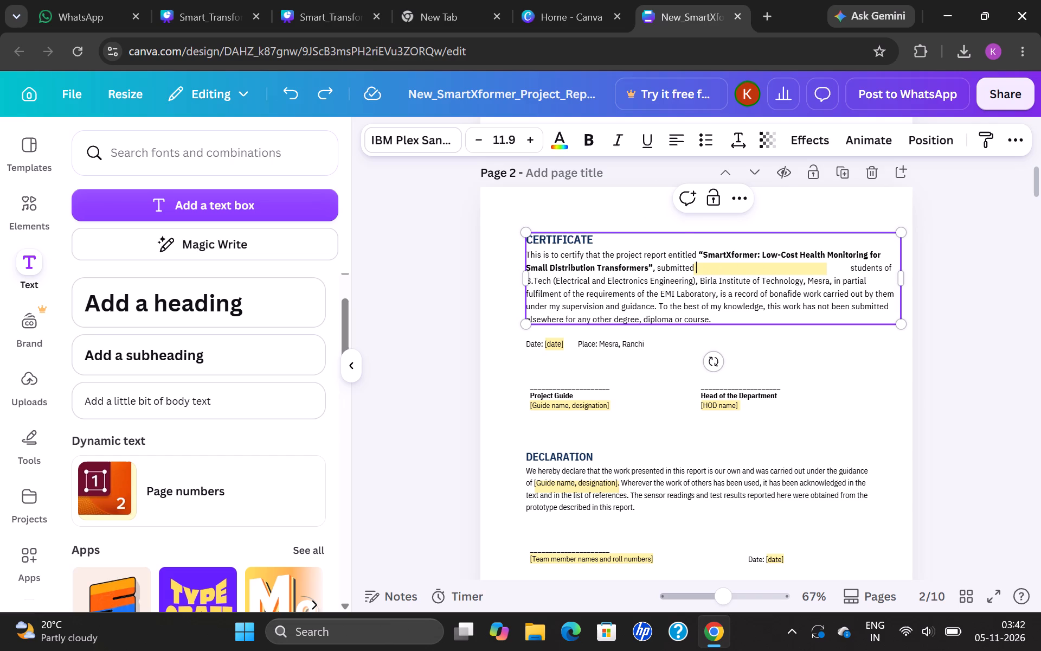
pyautogui.press('space')
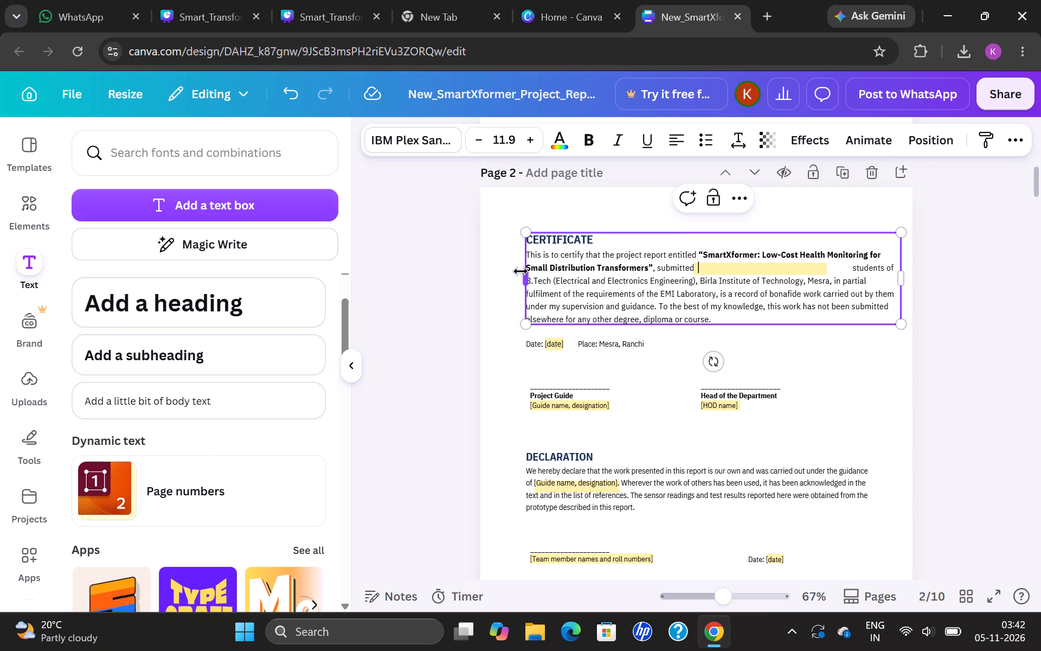
# Widen the Certificate text box slightly by extending its left edge outward.
pyautogui.moveTo(522, 271); pyautogui.dragTo(510, 271)
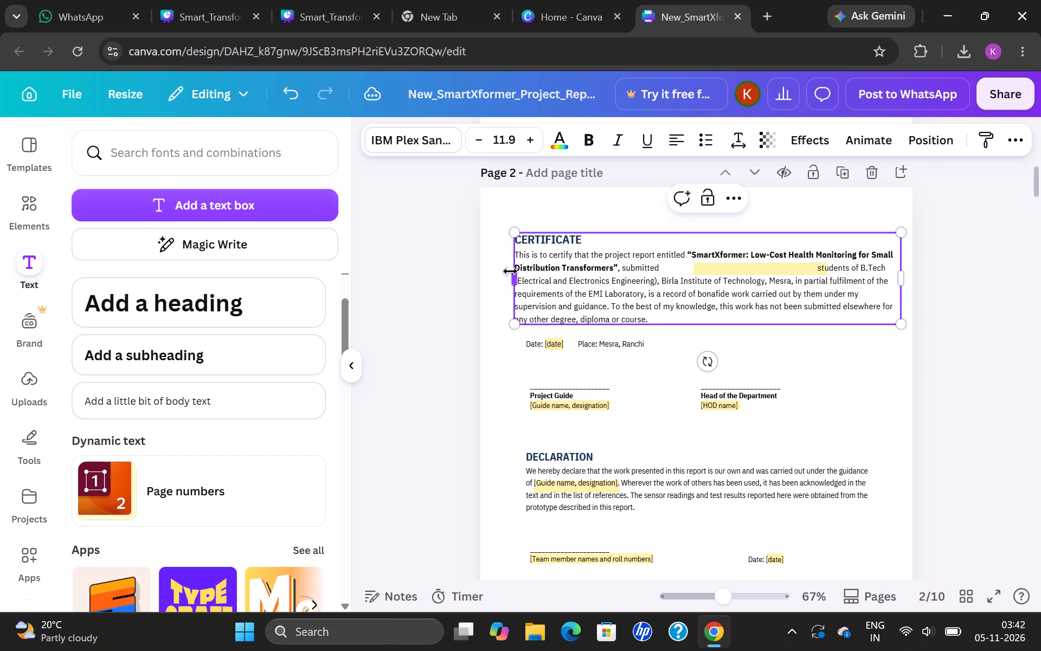
# Insert six spaces before "students of" in the Certificate paragraph so the words clear the yellow highlight.
pyautogui.click(710, 269)
pyautogui.click(747, 266)
pyautogui.click(809, 266)
pyautogui.press('space')
pyautogui.press('space')
pyautogui.press('space')
pyautogui.press('space')
pyautogui.press('space')
pyautogui.press('space')
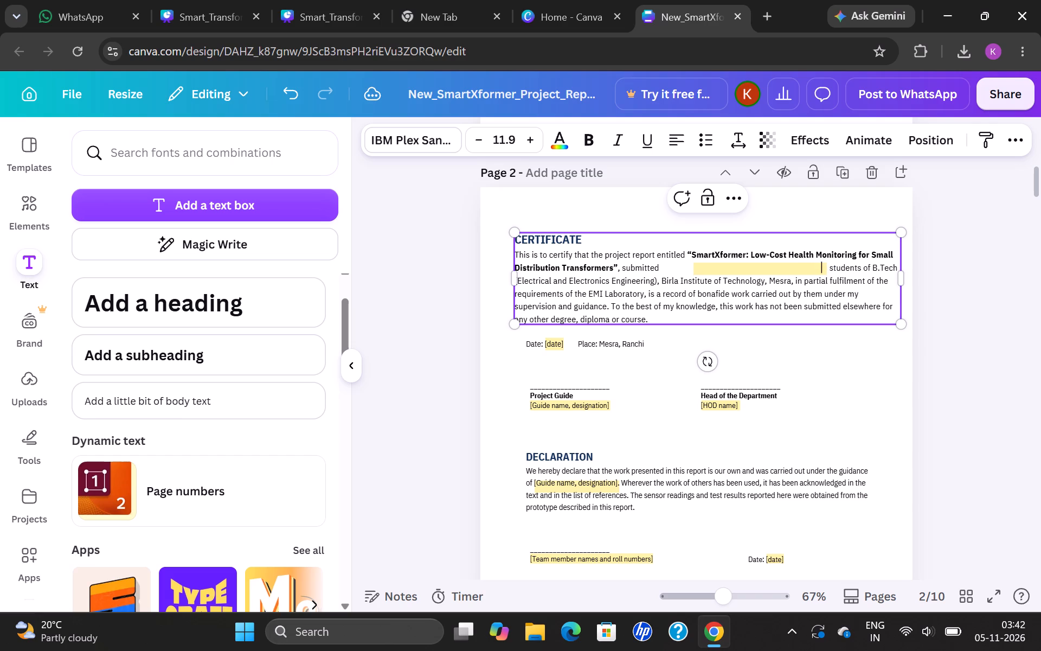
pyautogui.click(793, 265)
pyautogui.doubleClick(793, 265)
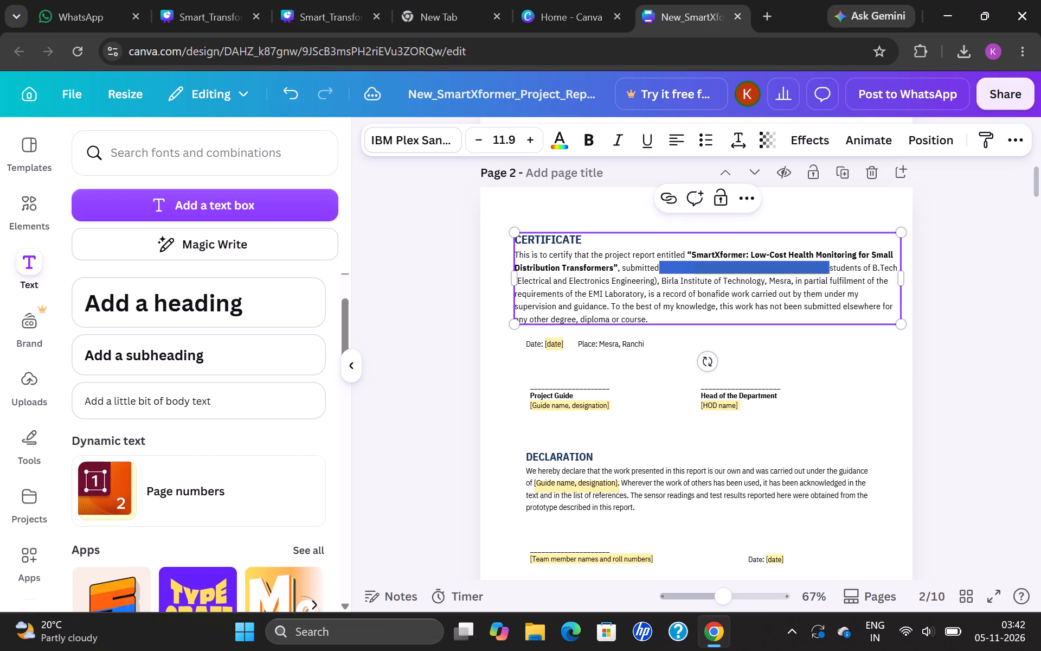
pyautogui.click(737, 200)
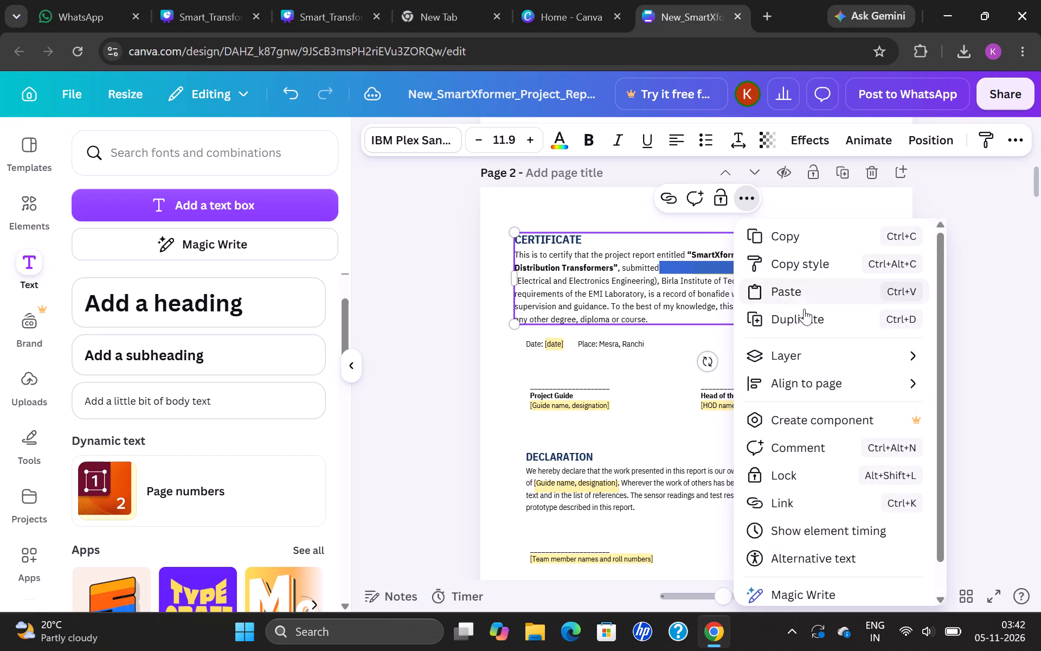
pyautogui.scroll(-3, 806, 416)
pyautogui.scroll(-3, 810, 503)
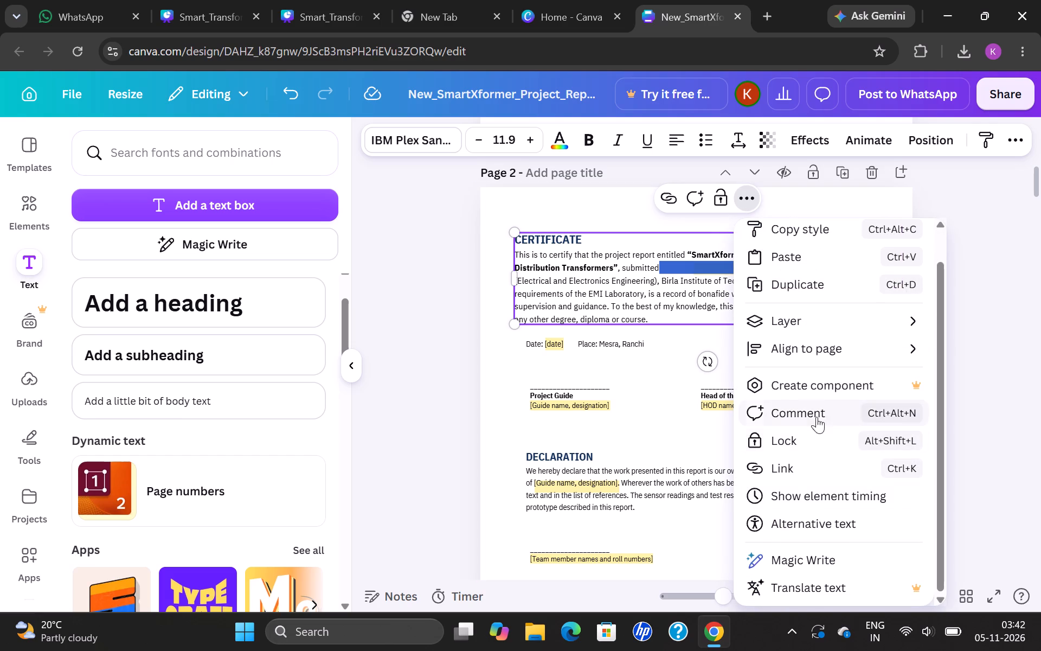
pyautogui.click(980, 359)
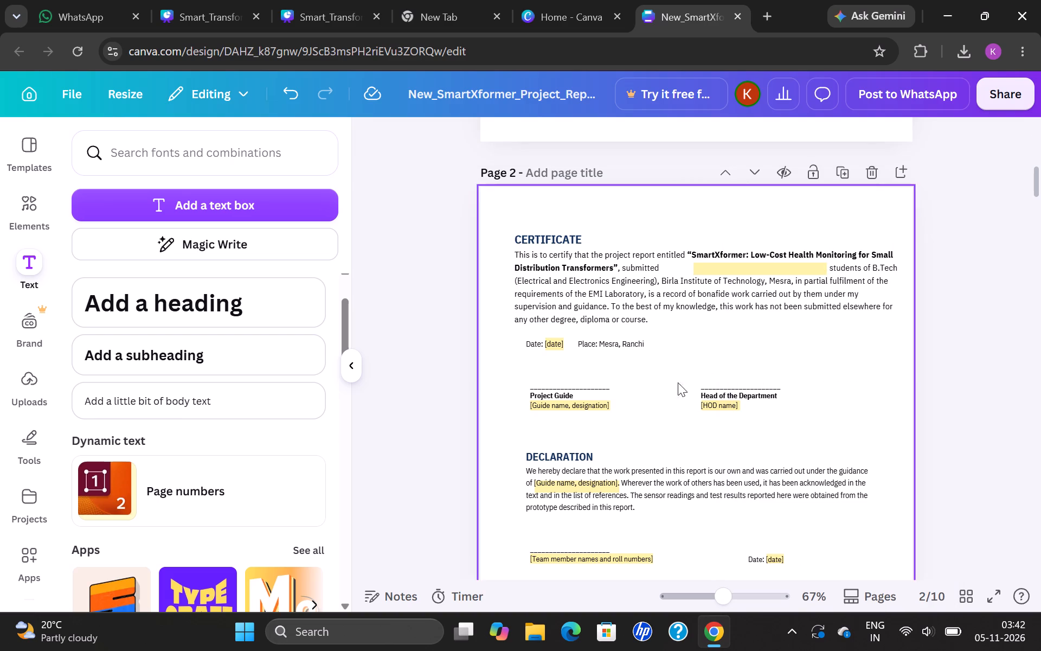
# Review the report from the certificate page through the acknowledgement and abstract page, and check the team and guide details on the cover.
pyautogui.scroll(-4, 573, 418)
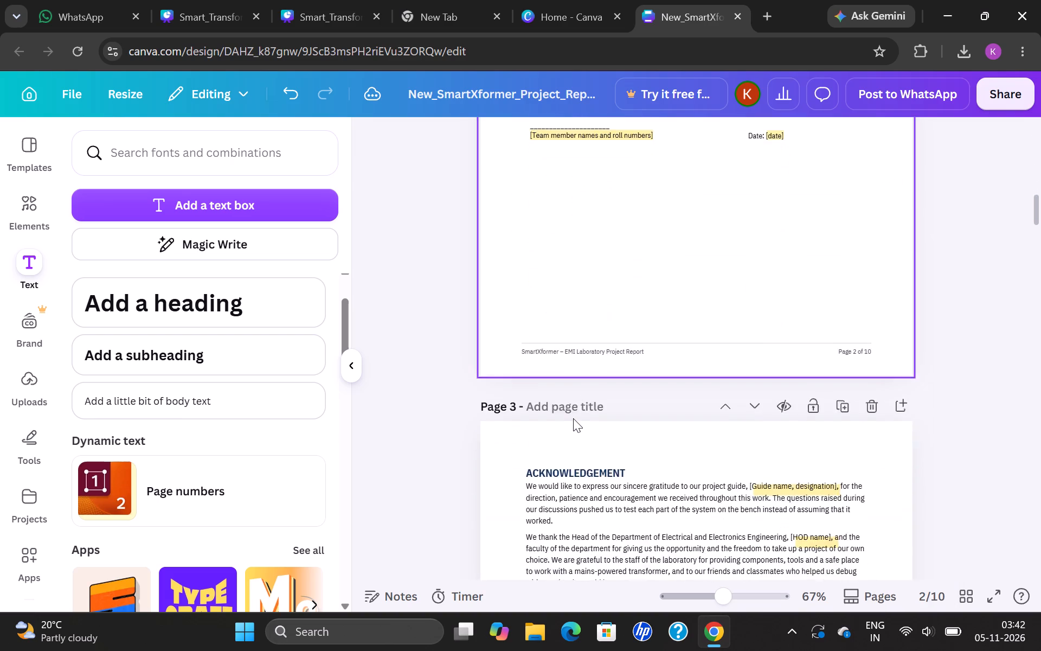
pyautogui.scroll(-4, 573, 418)
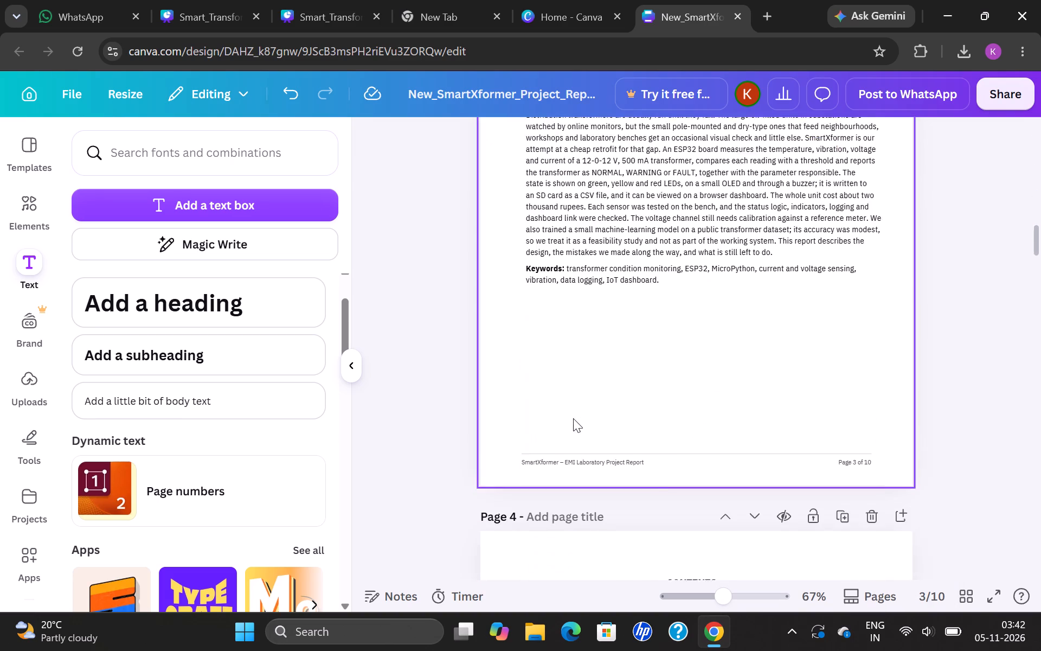
pyautogui.scroll(-1, 573, 418)
pyautogui.scroll(2, 573, 418)
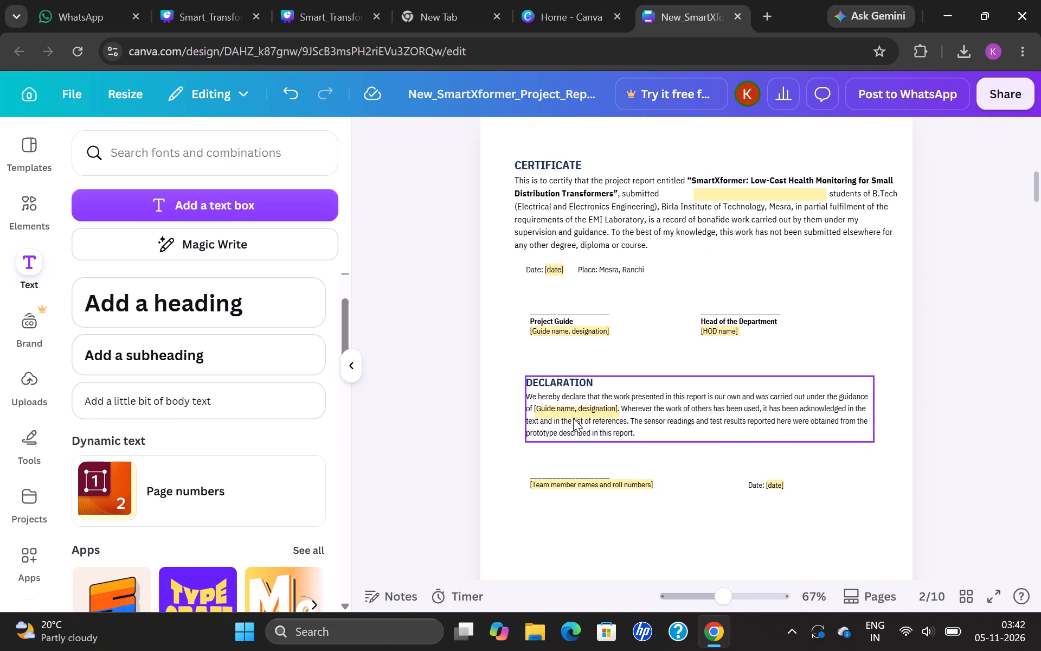
pyautogui.scroll(1, 573, 418)
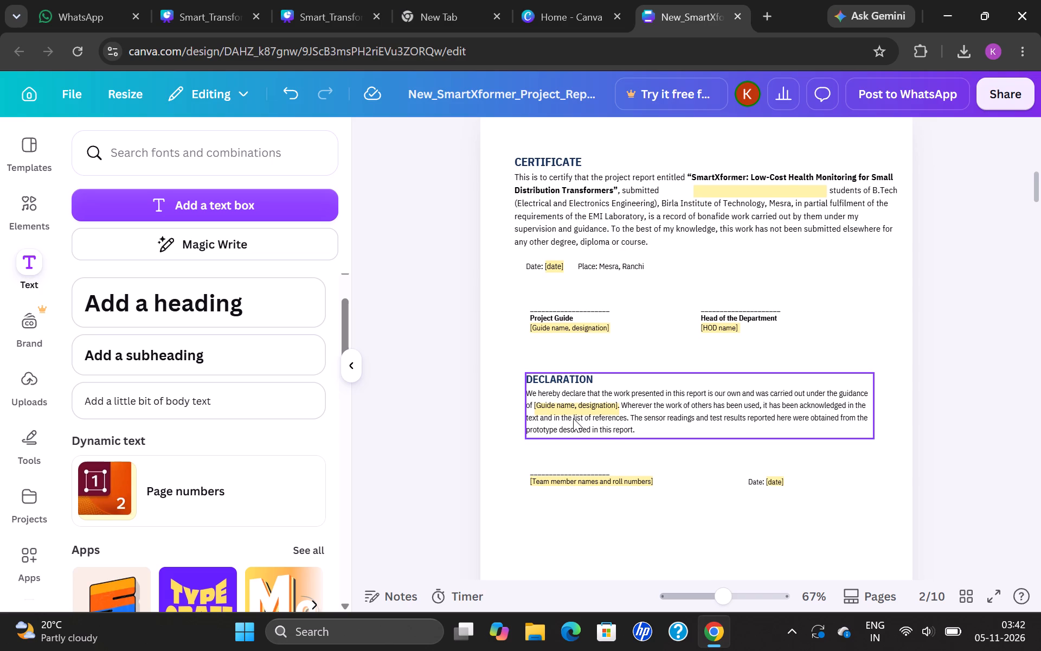
pyautogui.scroll(1, 573, 418)
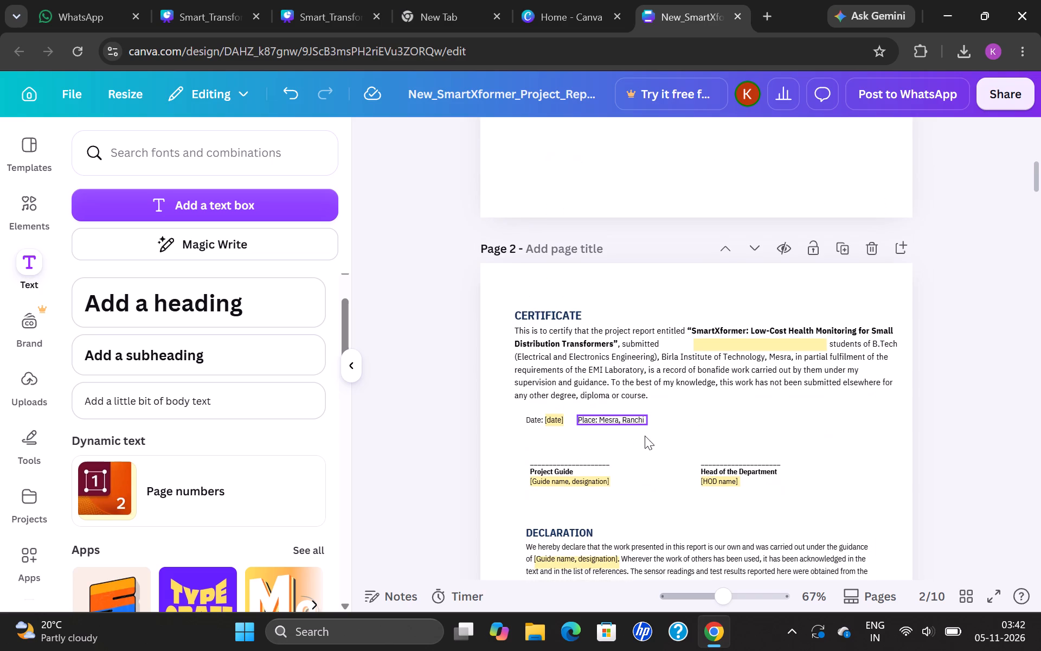
pyautogui.scroll(6, 645, 438)
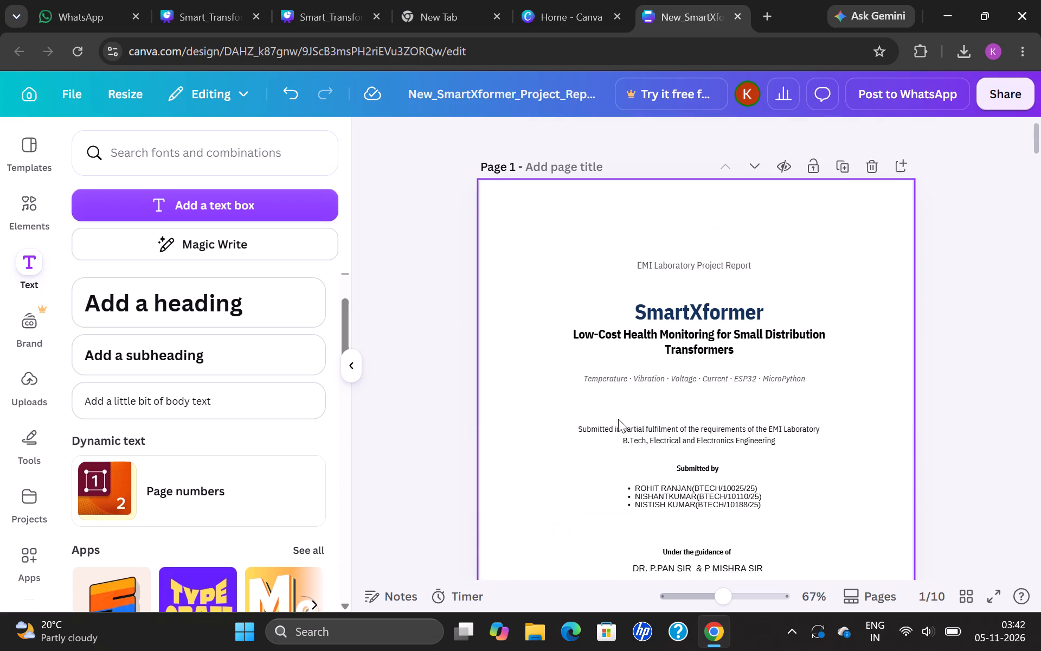
pyautogui.scroll(-1, 544, 347)
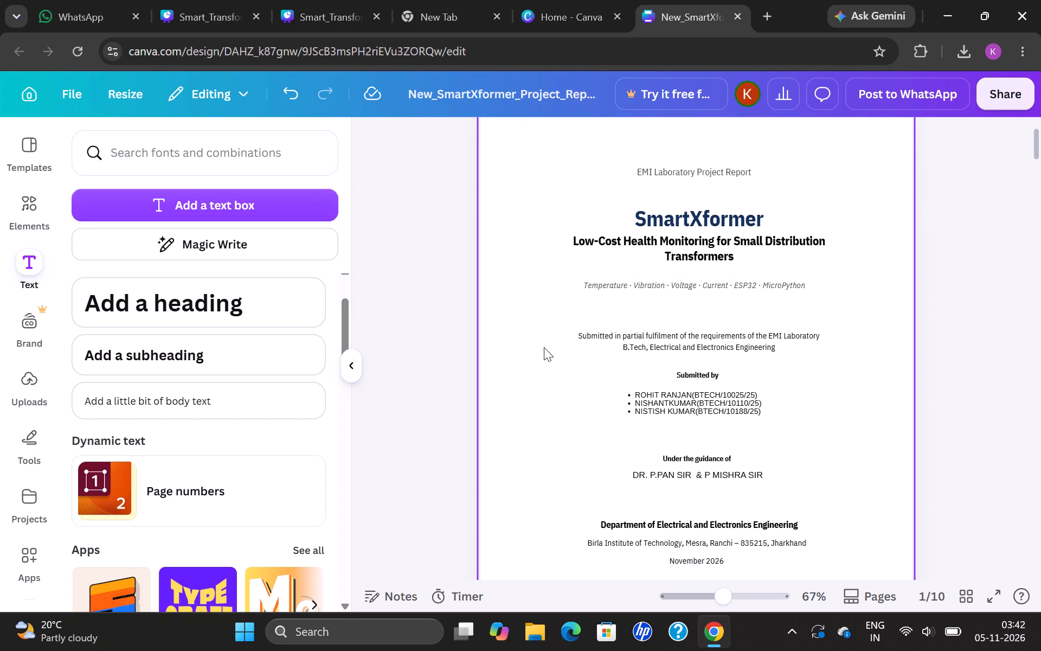
pyautogui.scroll(-1, 544, 347)
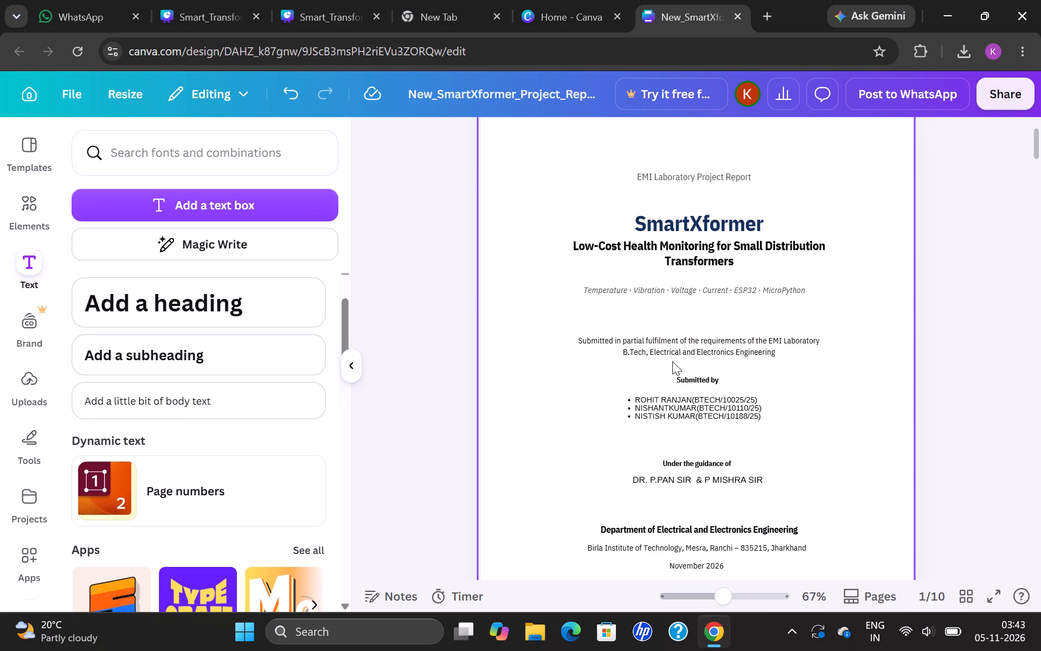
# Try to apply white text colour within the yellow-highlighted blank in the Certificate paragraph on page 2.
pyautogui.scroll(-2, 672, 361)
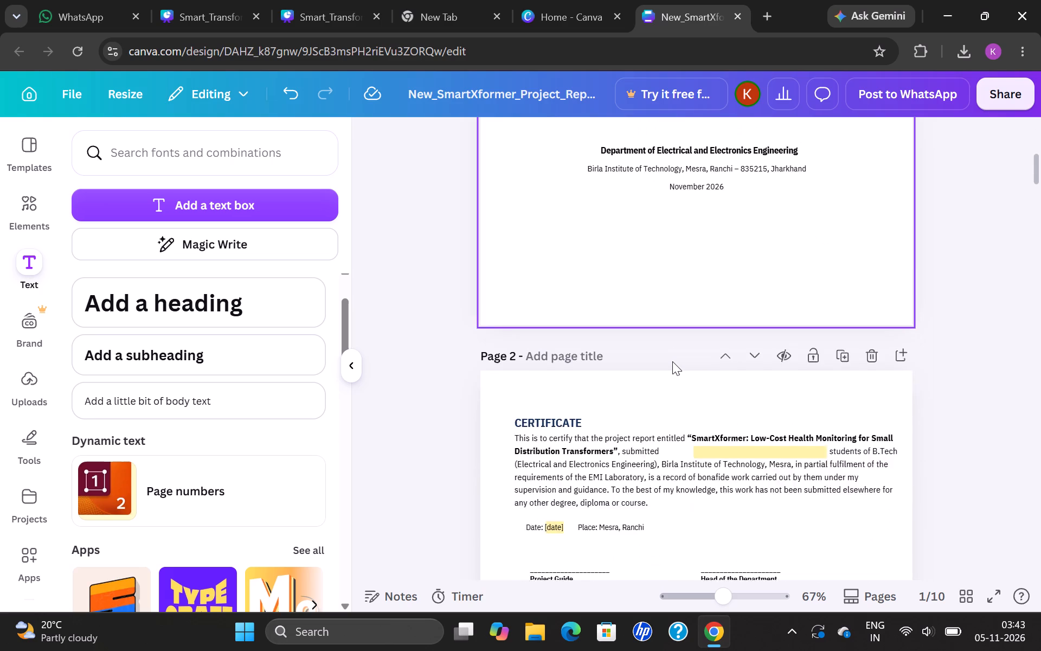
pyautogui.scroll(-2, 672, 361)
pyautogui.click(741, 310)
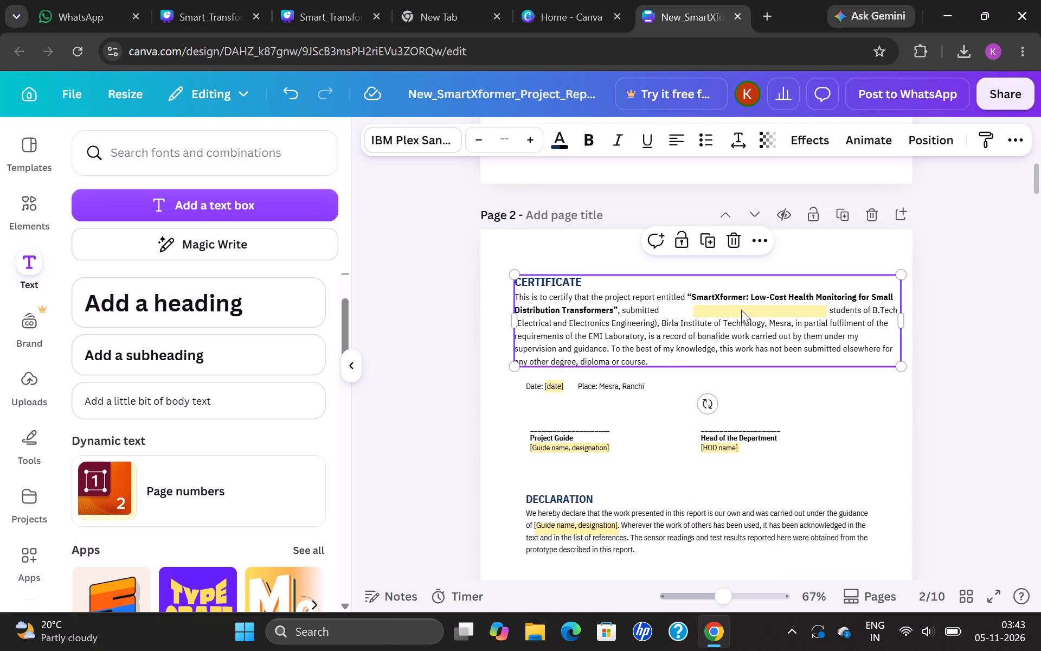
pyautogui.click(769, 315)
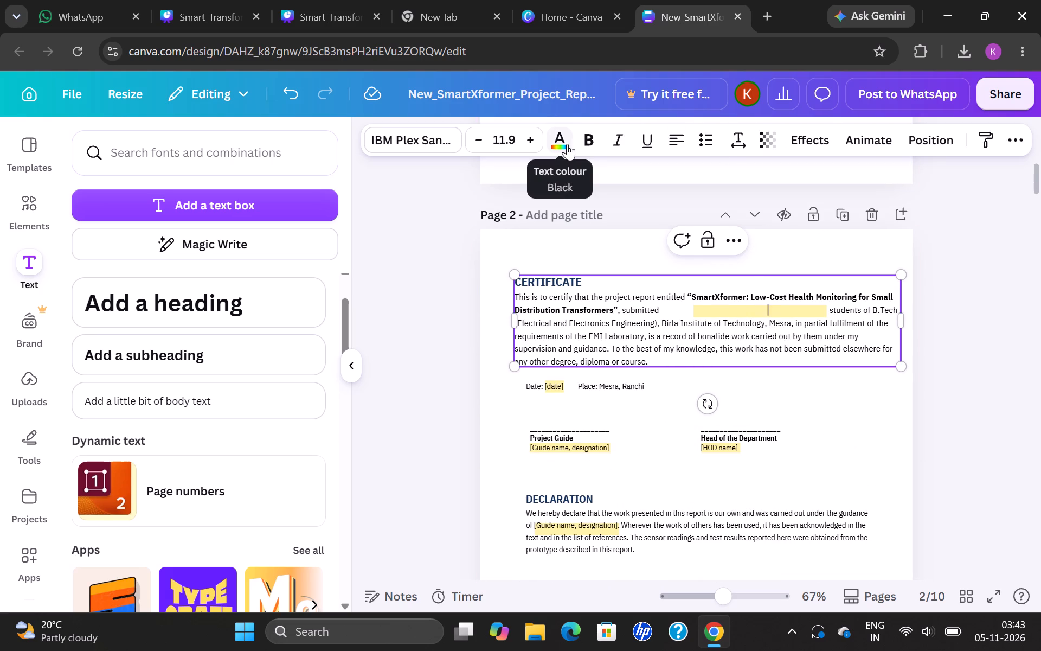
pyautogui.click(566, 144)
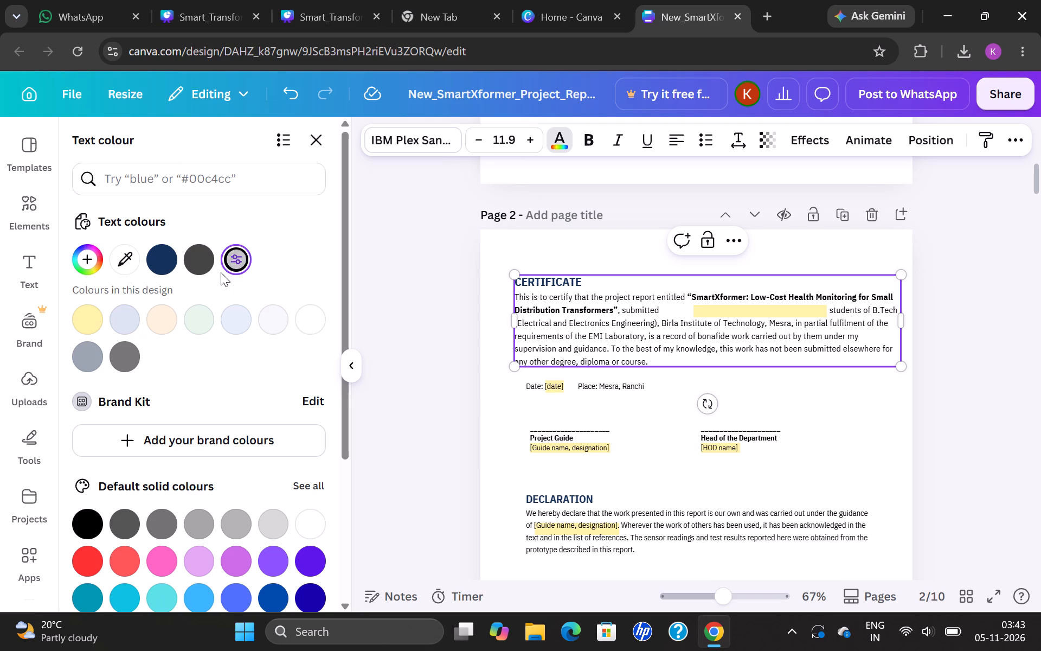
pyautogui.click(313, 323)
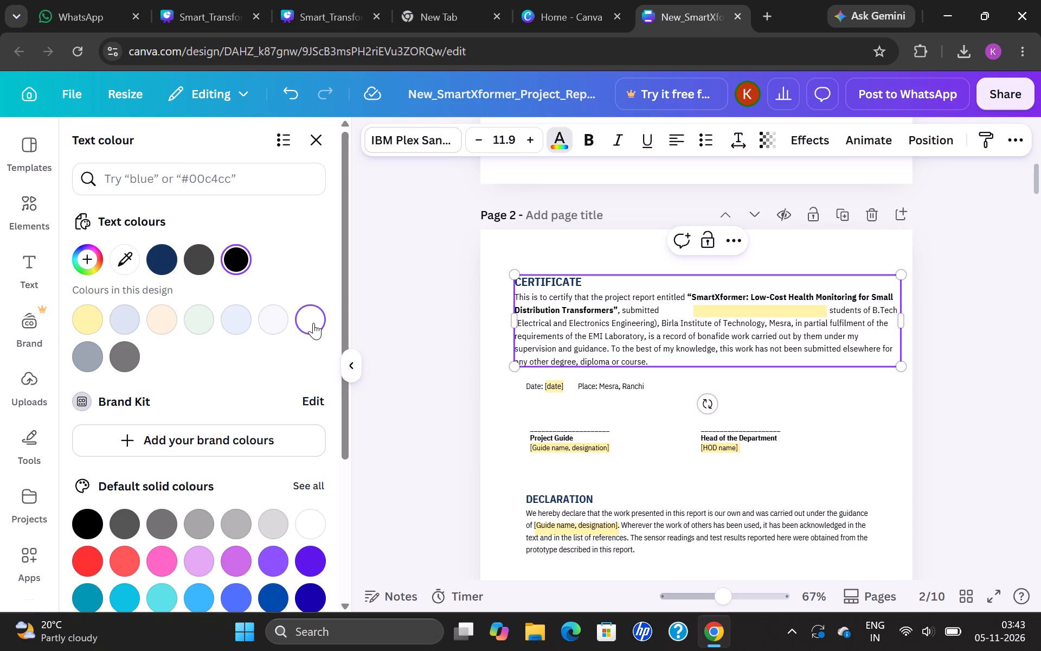
# Paste the clipboard's Canva link onto the middle stretch of the yellow-highlighted blank in the Certificate paragraph, allowing clipboard access.
pyautogui.click(709, 314)
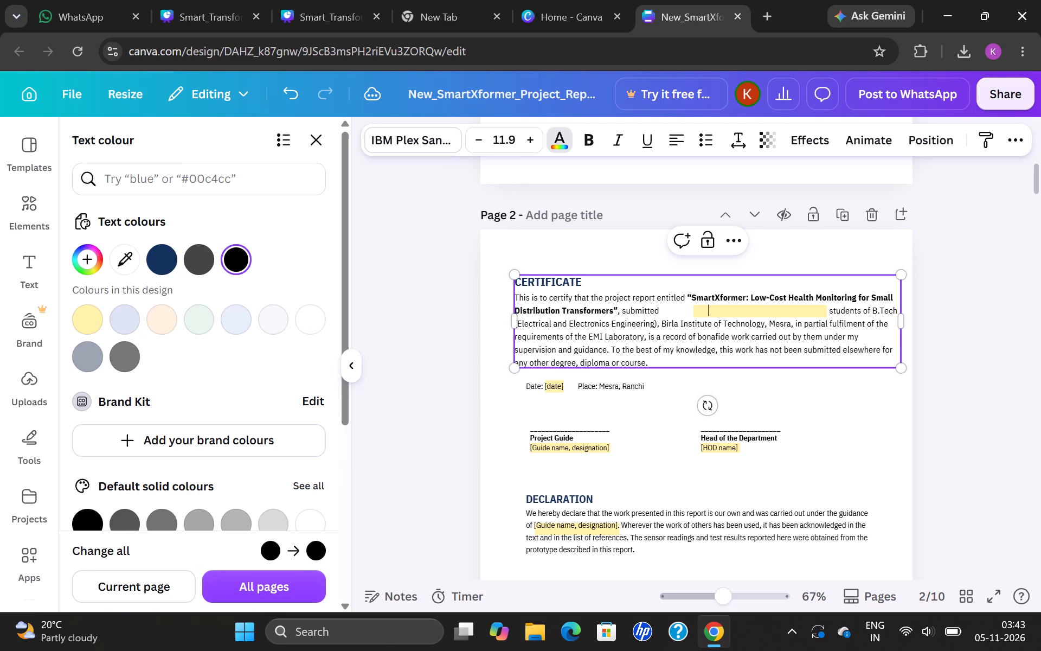
pyautogui.moveTo(715, 314); pyautogui.dragTo(741, 315)
pyautogui.moveTo(741, 315); pyautogui.dragTo(804, 312)
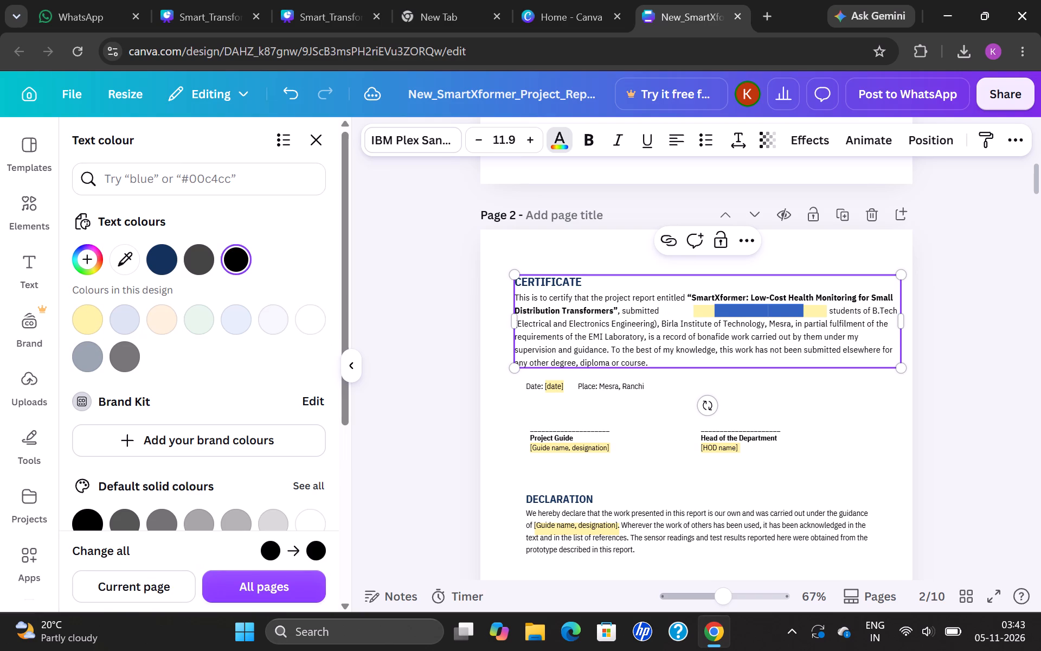
pyautogui.click(751, 243)
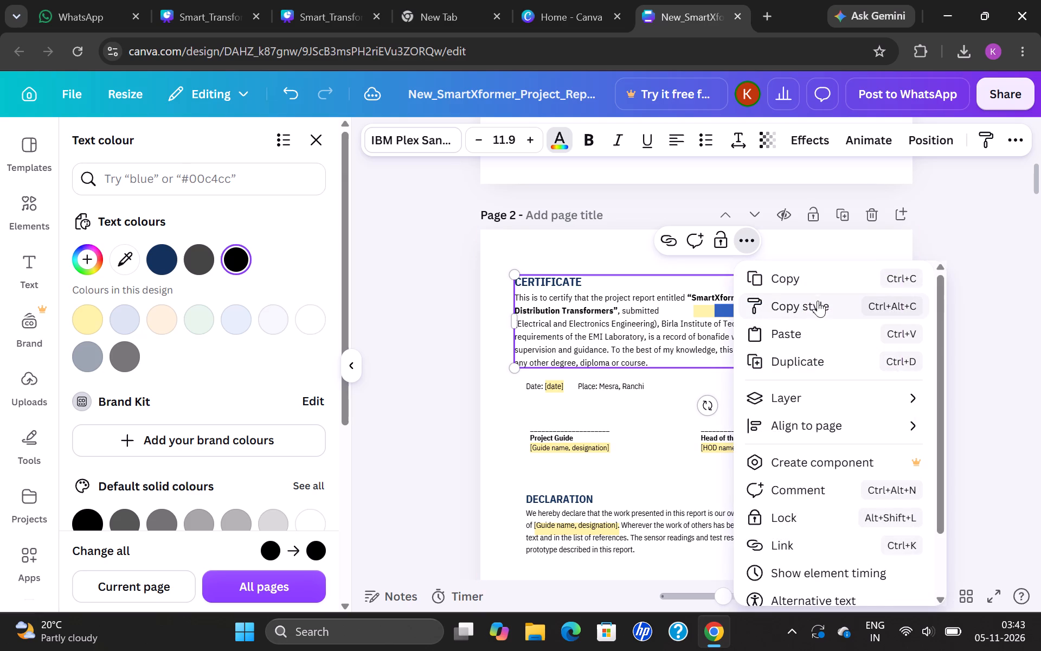
pyautogui.click(794, 334)
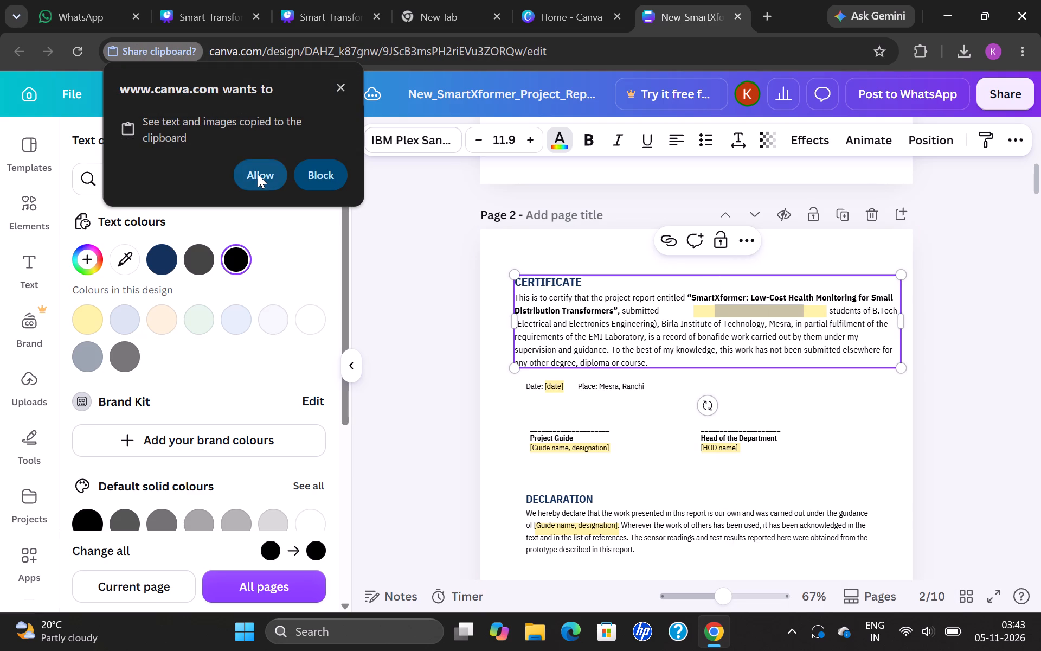
pyautogui.click(257, 174)
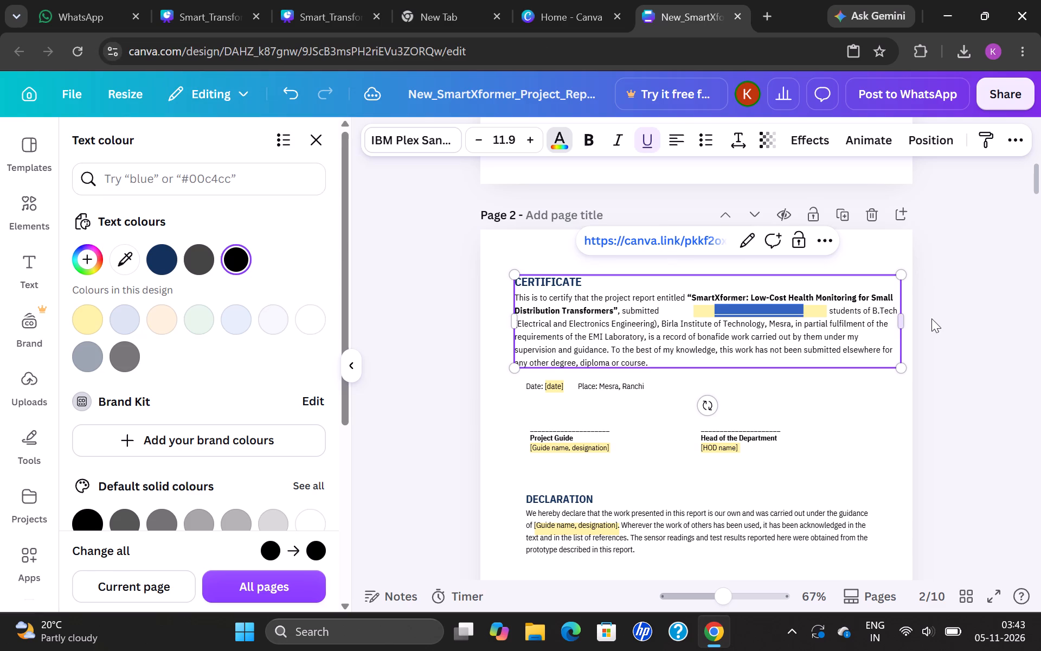
pyautogui.click(982, 327)
pyautogui.click(1040, 321)
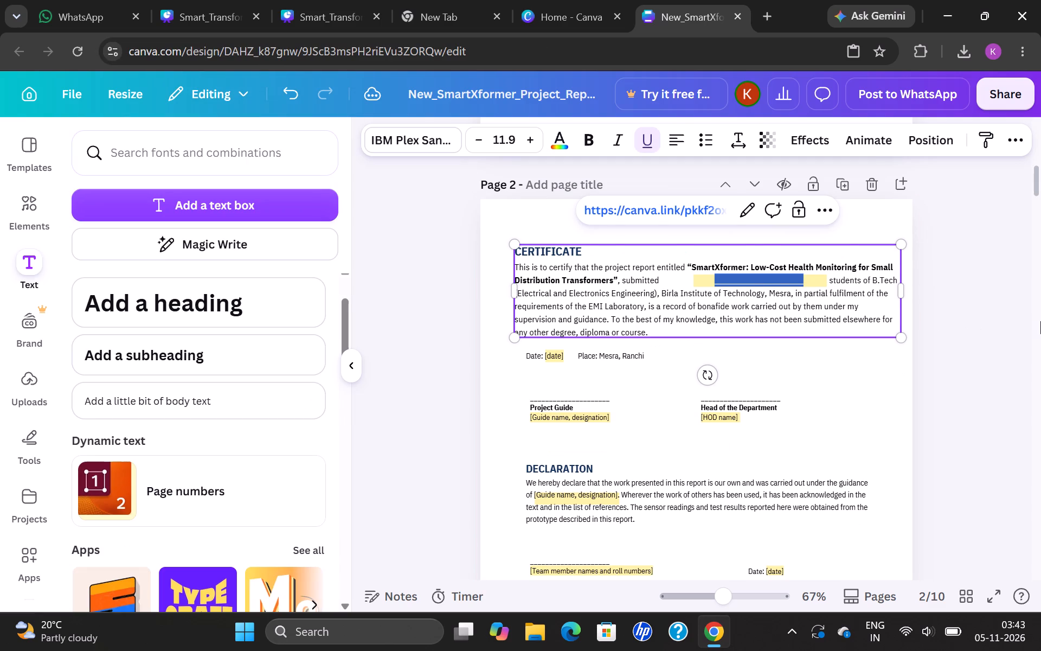
pyautogui.click(947, 306)
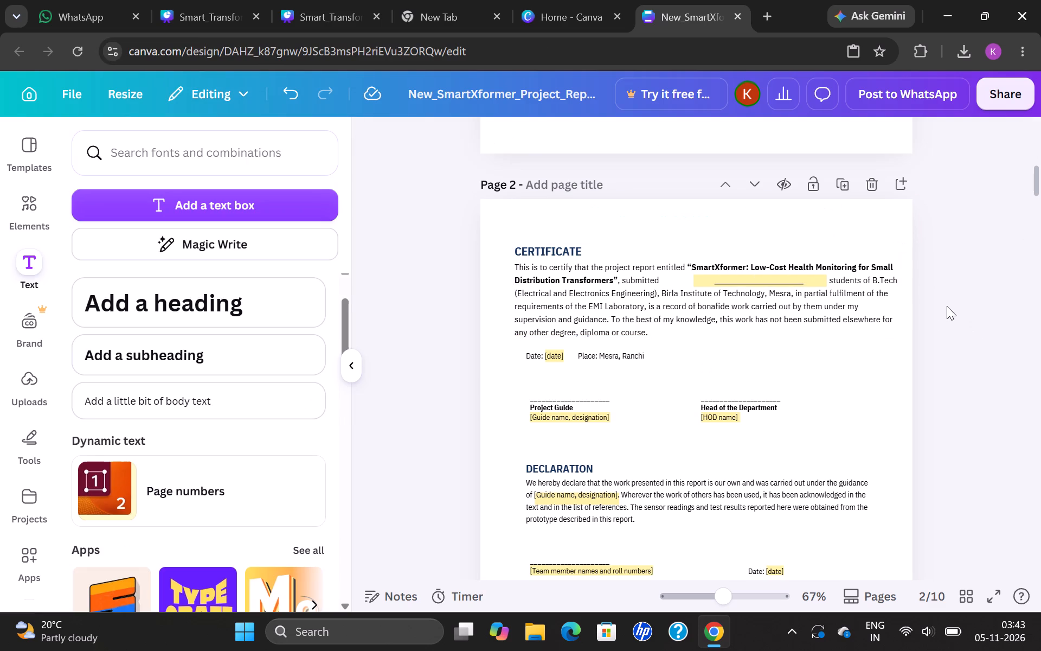
# Replace the linked blank between "submitted" and "students" in the Certificate paragraph with a single space.
pyautogui.click(793, 284)
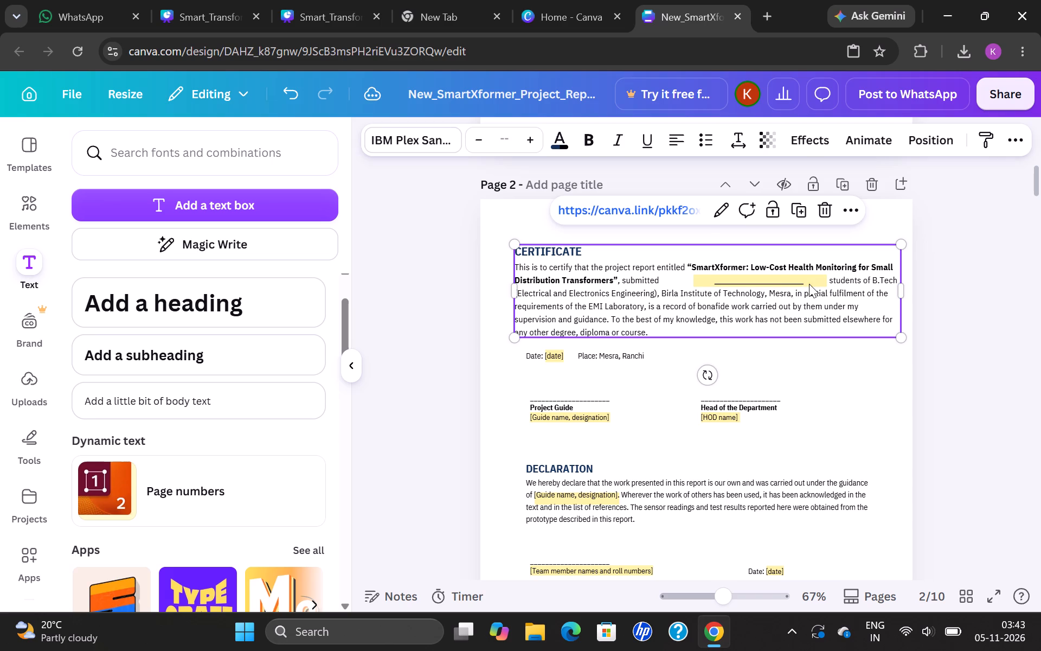
pyautogui.click(687, 275)
pyautogui.click(706, 283)
pyautogui.moveTo(706, 283); pyautogui.dragTo(794, 277)
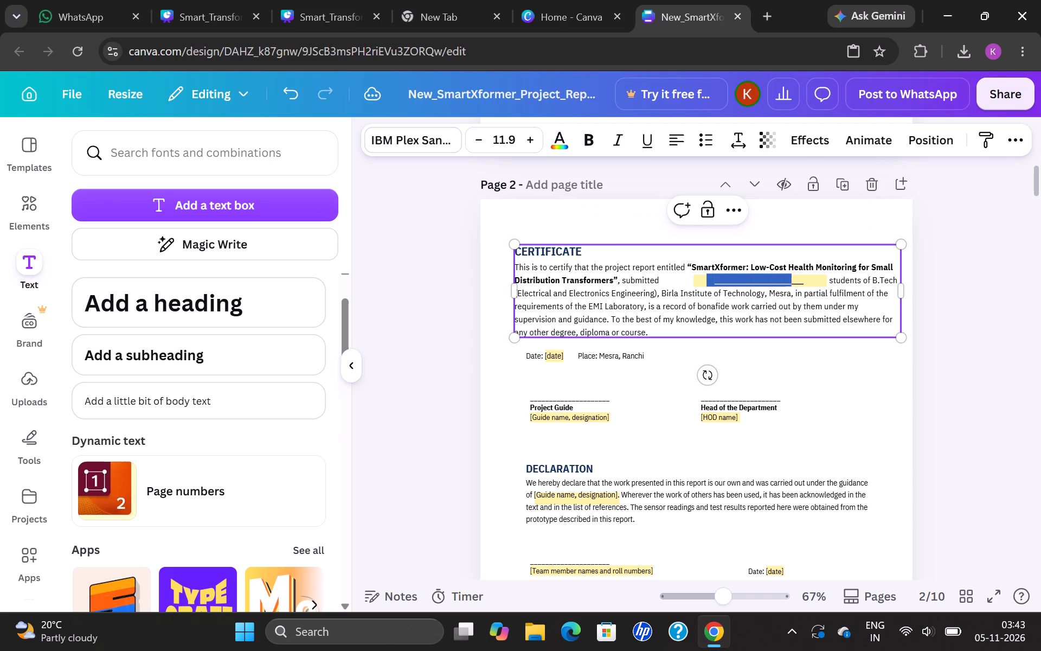
pyautogui.moveTo(794, 277); pyautogui.dragTo(708, 281)
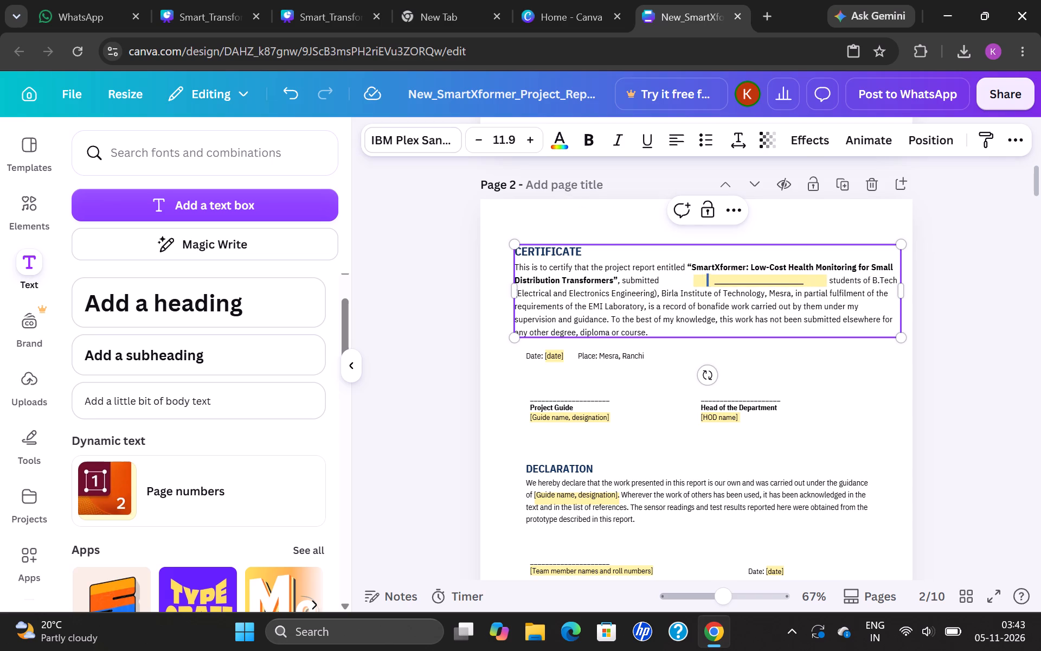
pyautogui.moveTo(708, 281); pyautogui.dragTo(697, 279)
pyautogui.click(691, 278)
pyautogui.moveTo(691, 278); pyautogui.dragTo(779, 276)
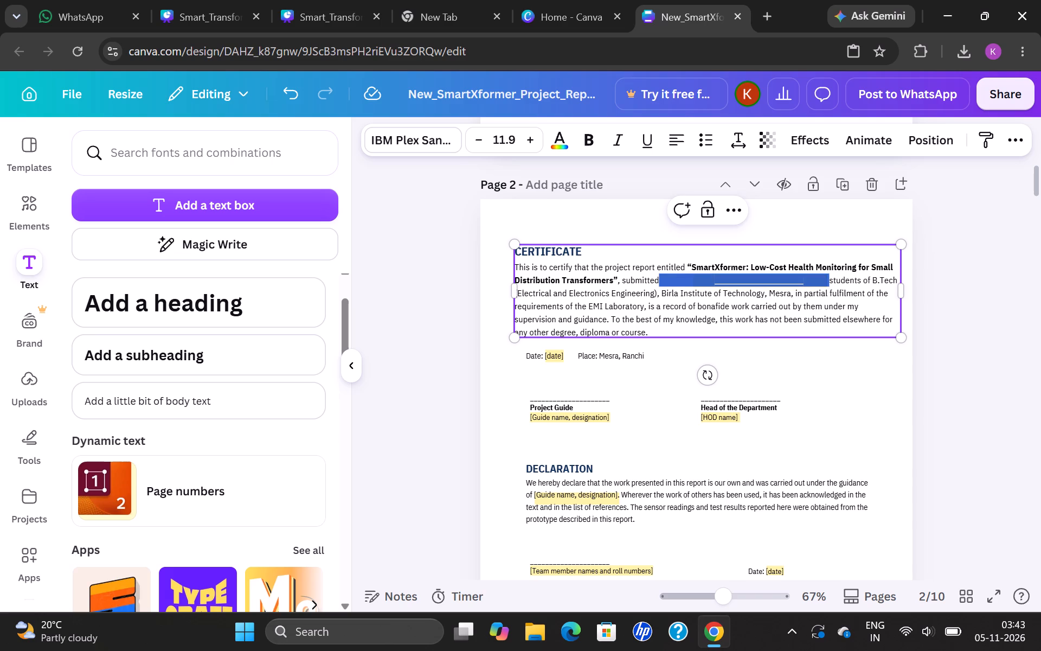
pyautogui.moveTo(779, 276); pyautogui.dragTo(821, 277)
pyautogui.press('BackSpace')
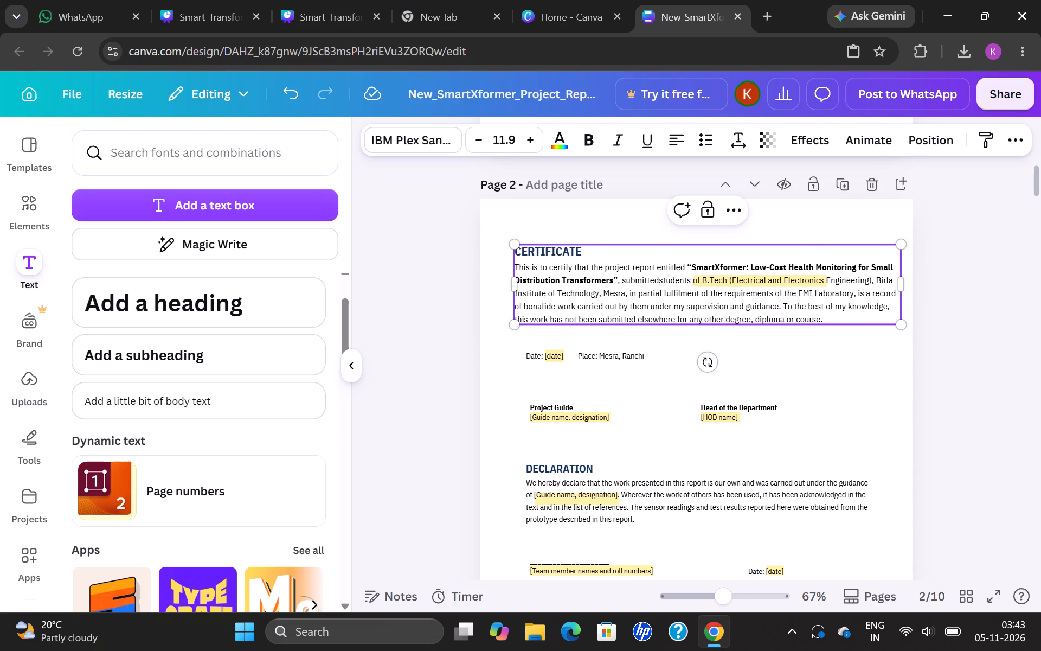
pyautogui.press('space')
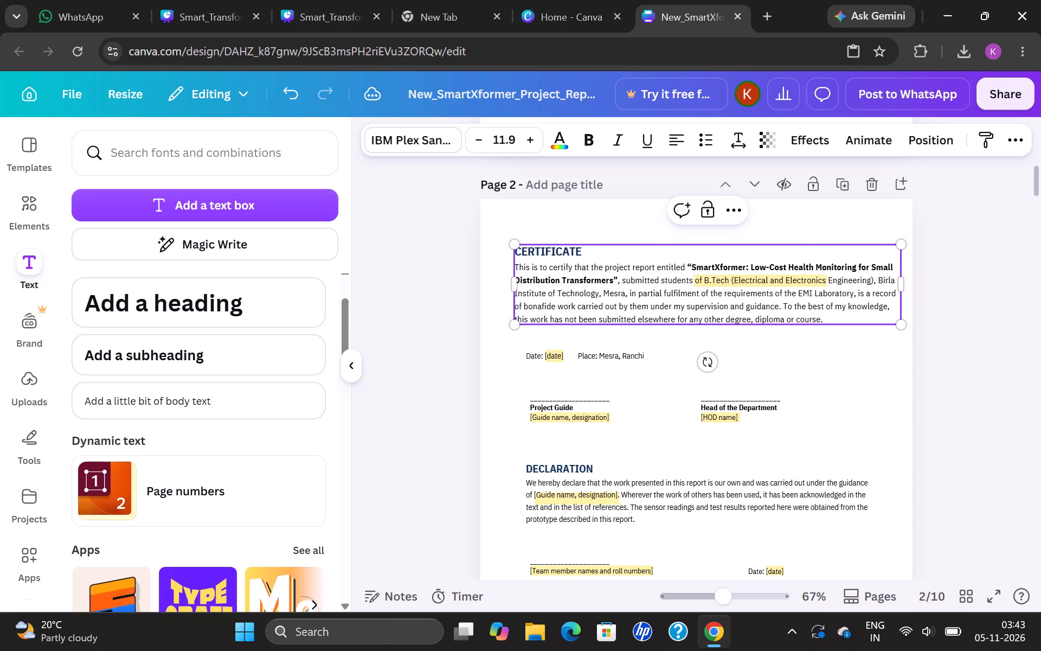
# Open the public view link options for sharing the report design.
pyautogui.click(1000, 100)
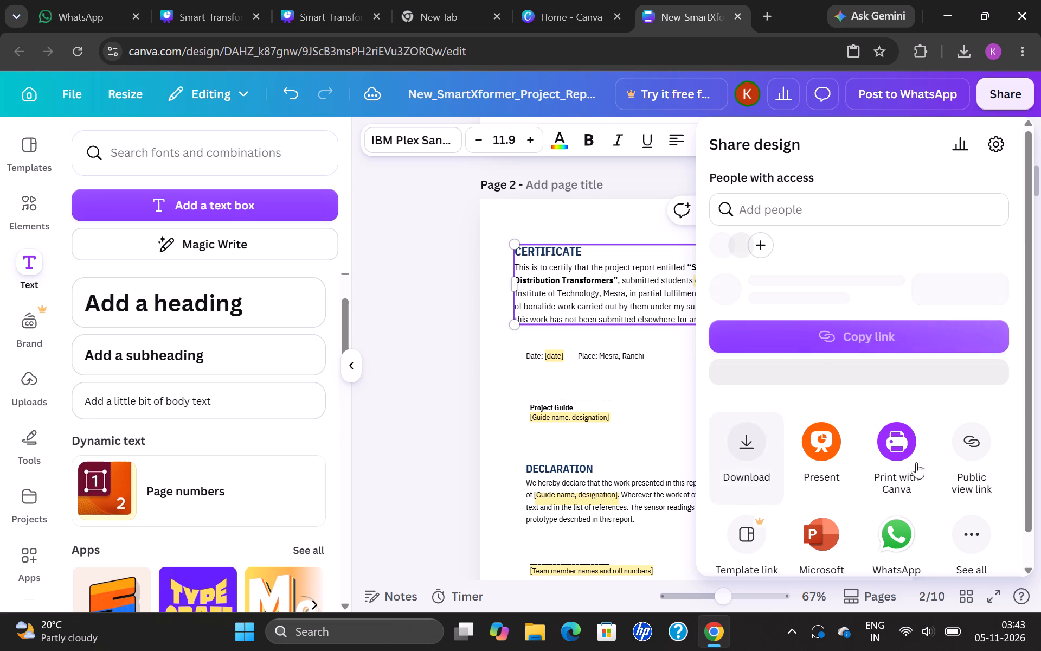
pyautogui.click(974, 446)
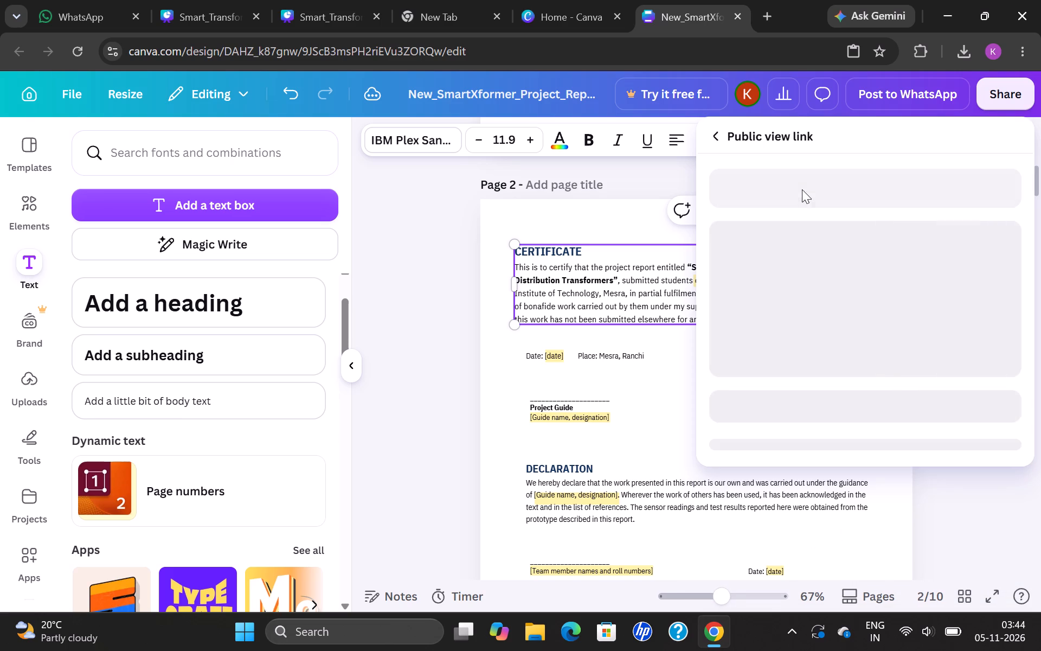
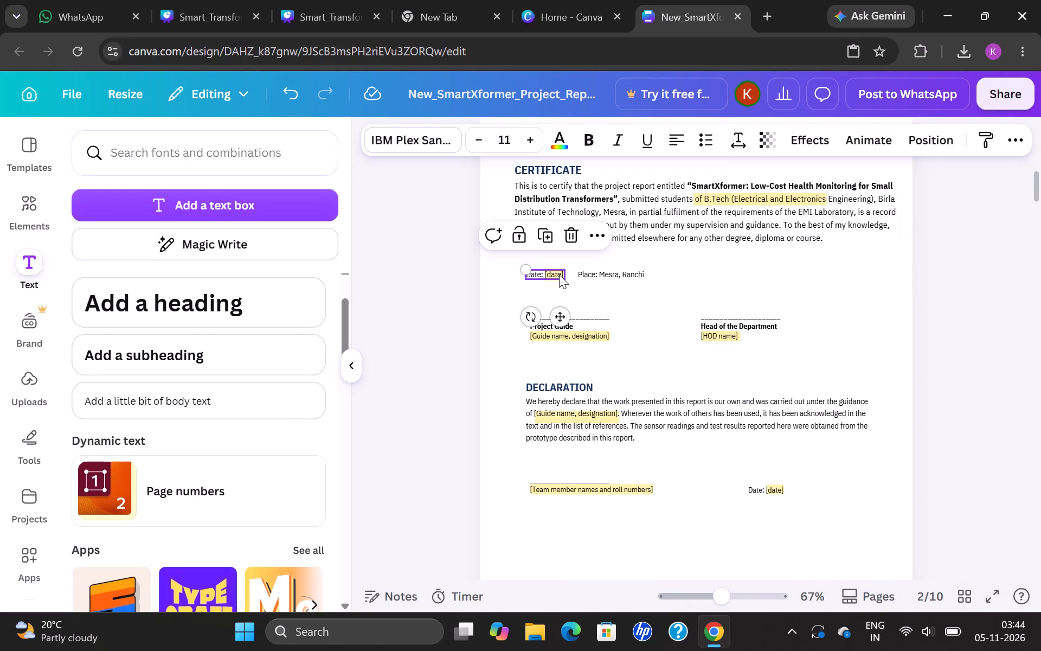
# Widen the "Date: [date]" text box in the Certificate section slightly and open its date placeholder for editing.
pyautogui.click(559, 275)
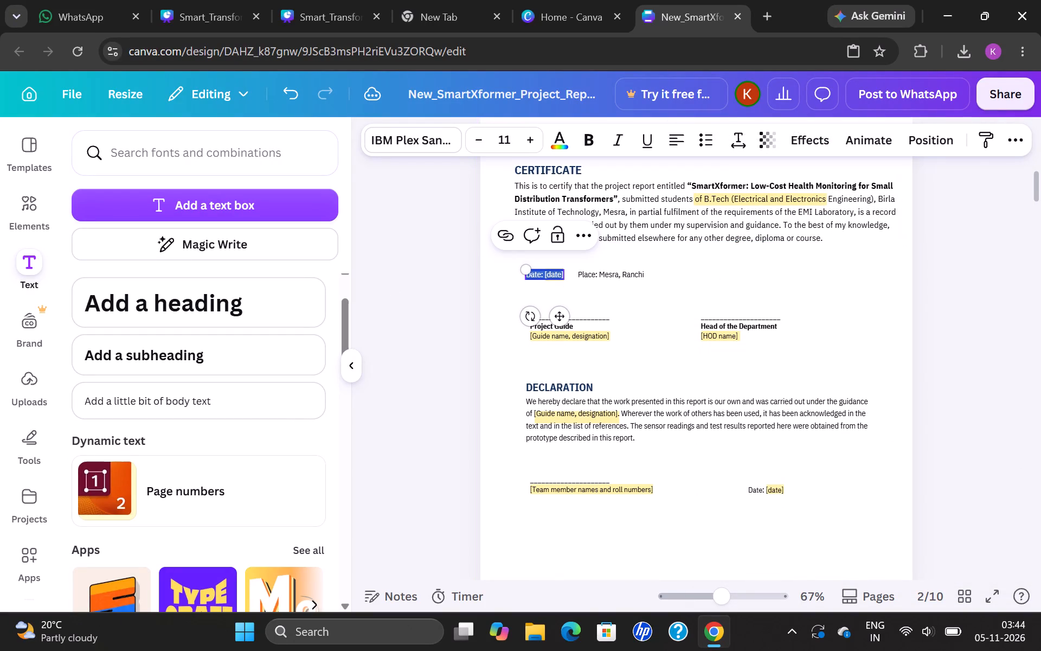
pyautogui.moveTo(564, 278); pyautogui.dragTo(573, 279)
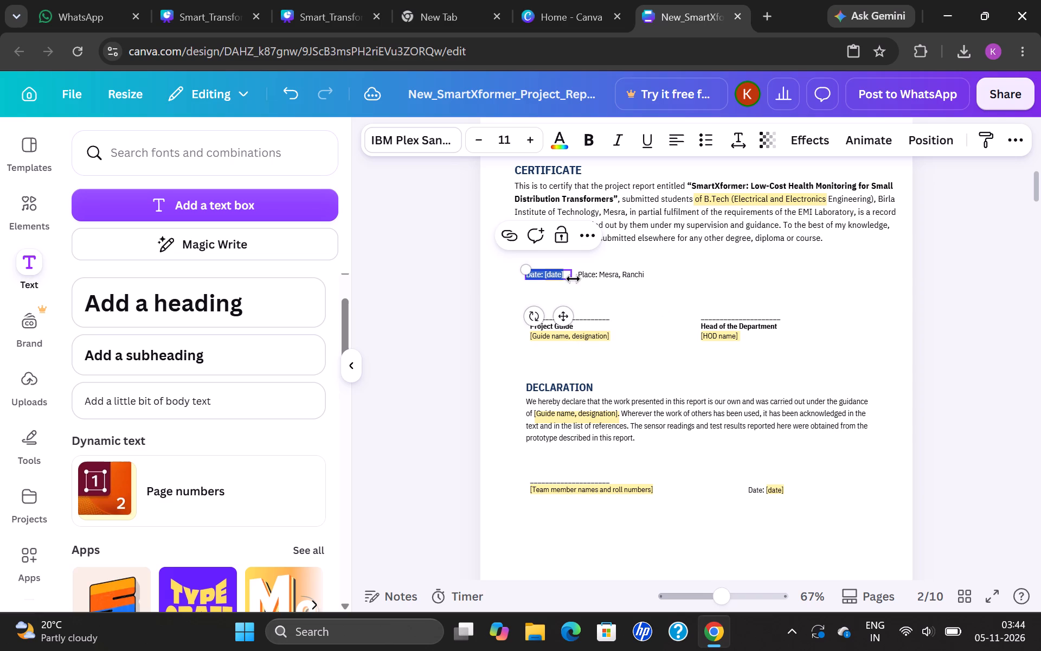
pyautogui.click(558, 274)
pyautogui.click(558, 274)
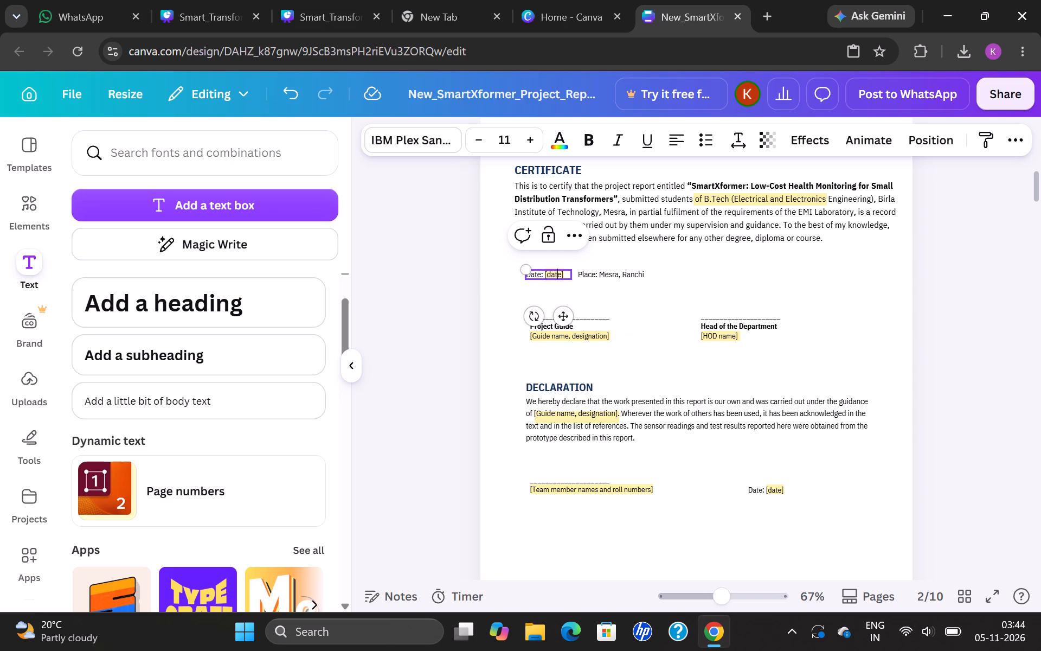
# Move the yellow highlight rectangle out from behind the [date] placeholder under the Certificate paragraph and delete it.
pyautogui.click(563, 274)
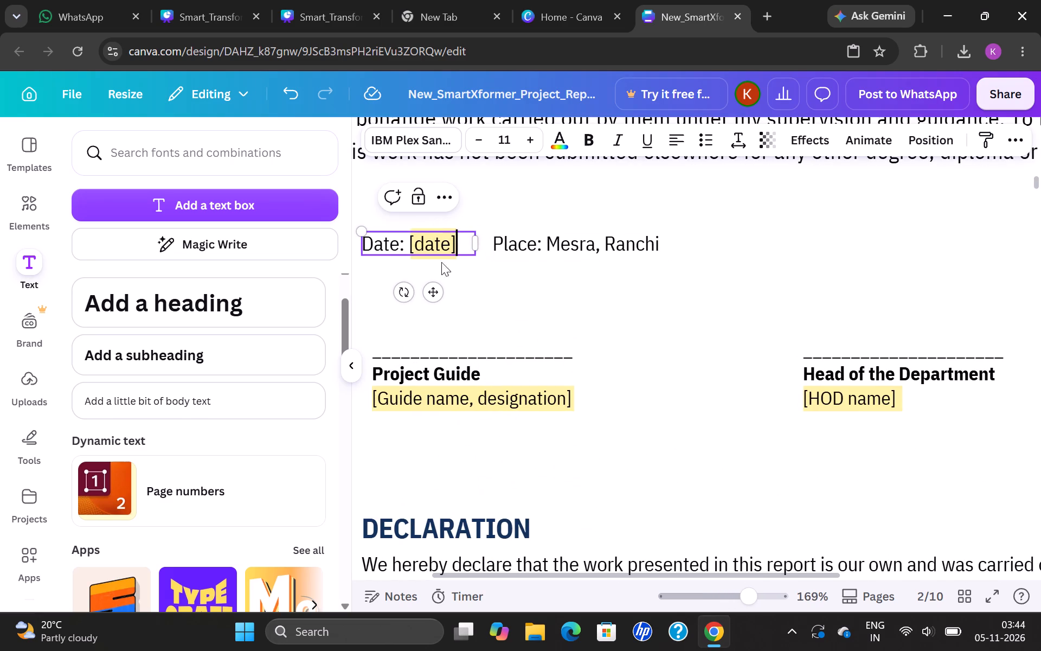
pyautogui.click(440, 260)
pyautogui.click(439, 252)
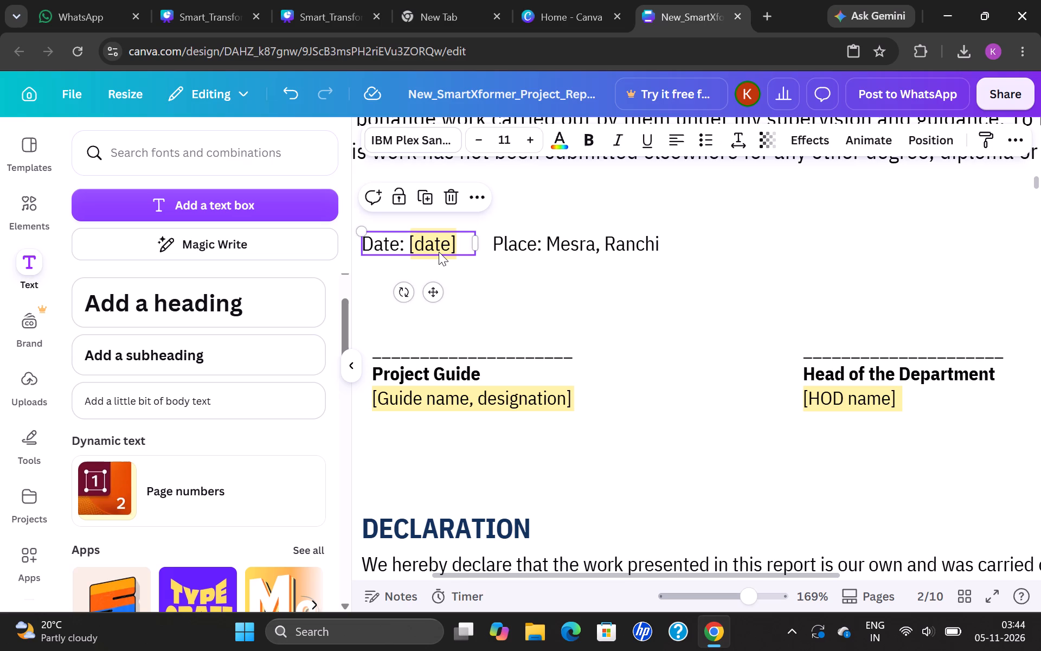
pyautogui.click(449, 242)
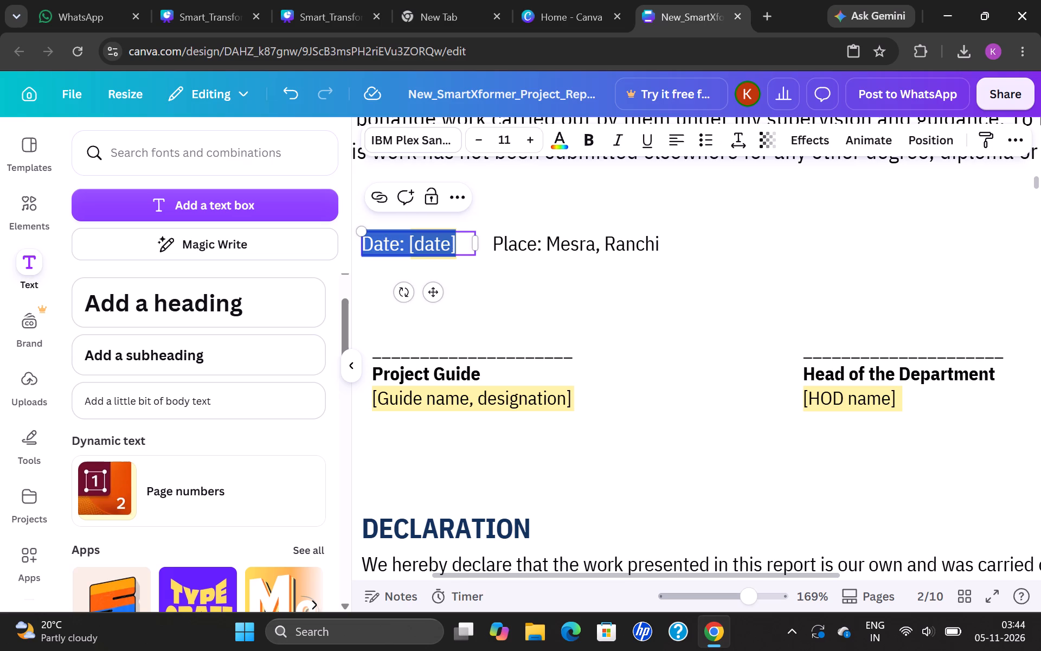
pyautogui.click(452, 259)
pyautogui.moveTo(425, 244); pyautogui.dragTo(477, 270)
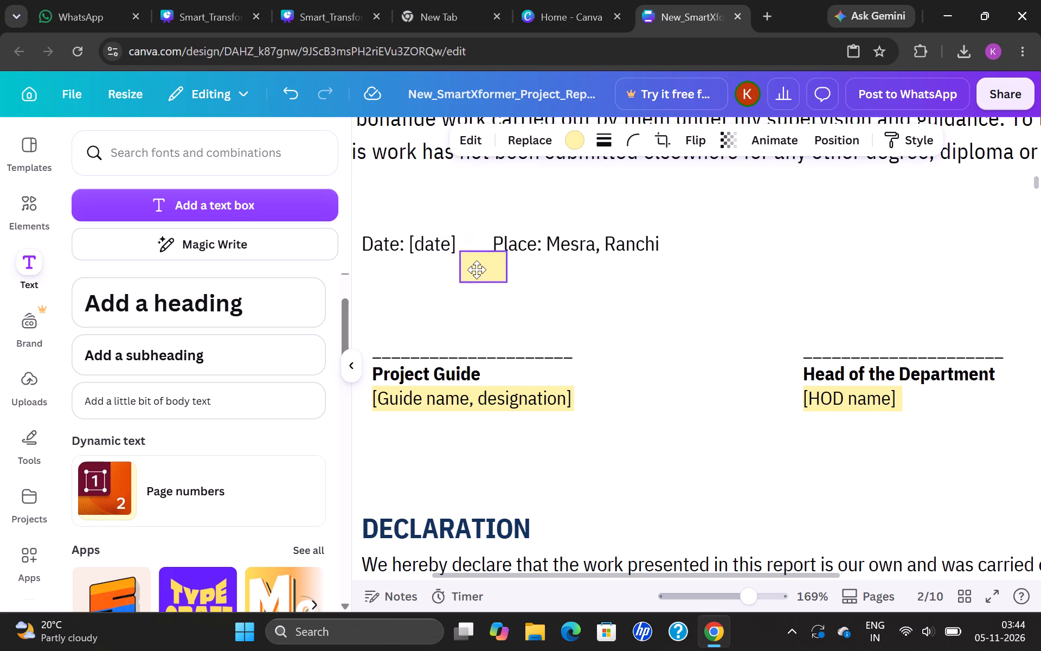
pyautogui.moveTo(477, 270); pyautogui.dragTo(481, 277)
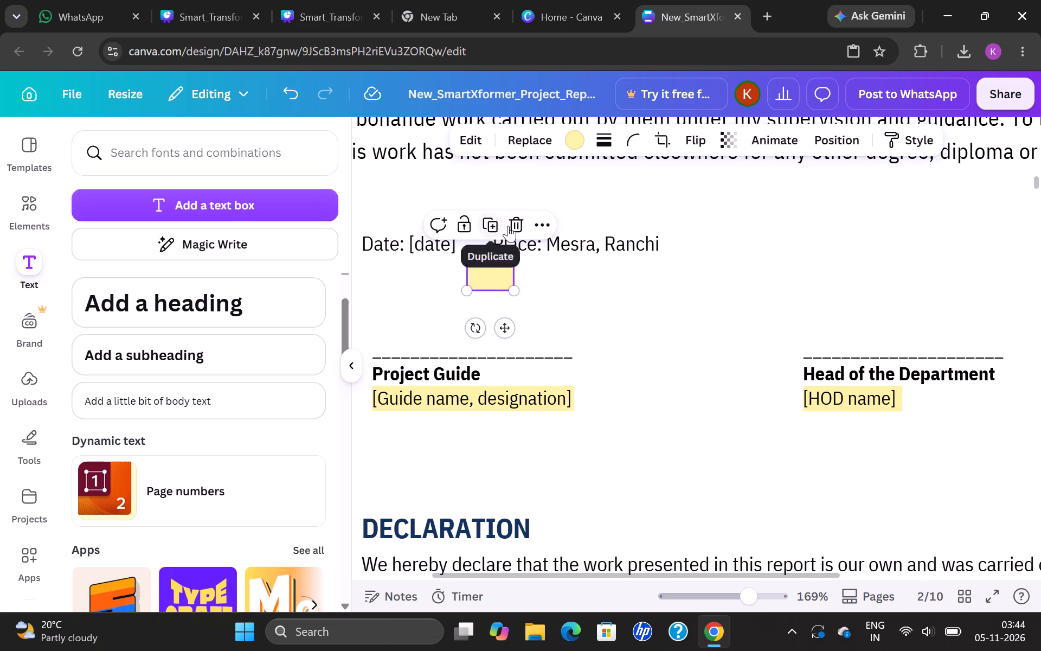
pyautogui.click(508, 226)
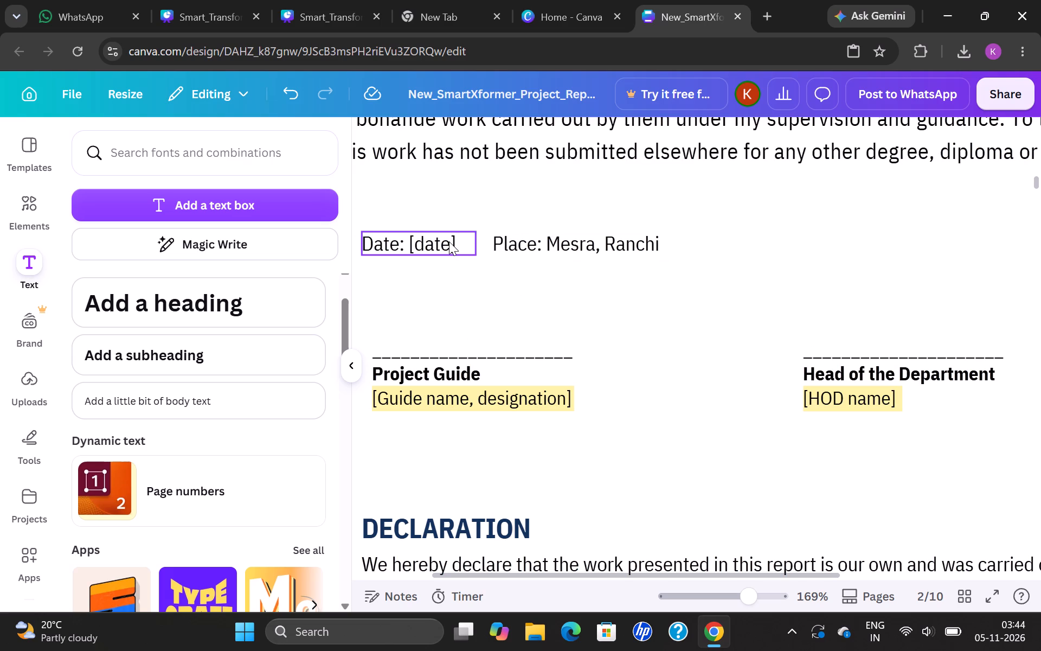
# Replace the [date] placeholder under the Certificate paragraph with 05/11/26.
pyautogui.click(449, 241)
pyautogui.click(461, 241)
pyautogui.click(461, 241)
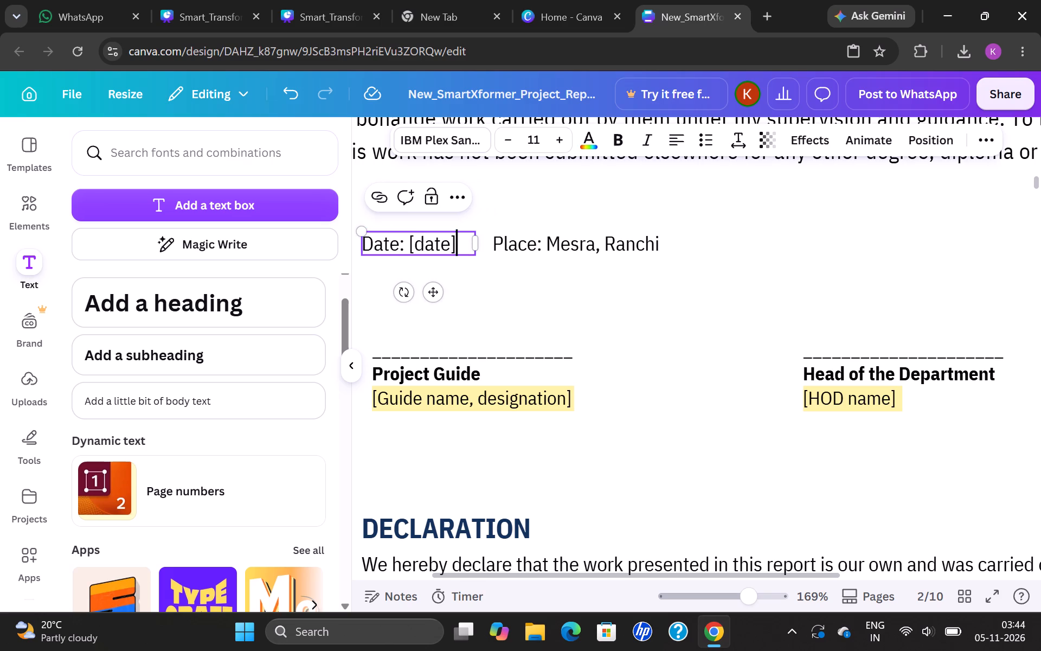
pyautogui.press('BackSpace')
pyautogui.press('BackSpace')
pyautogui.press('BackSpace')
pyautogui.press('BackSpace')
pyautogui.press('BackSpace')
pyautogui.press('BackSpace')
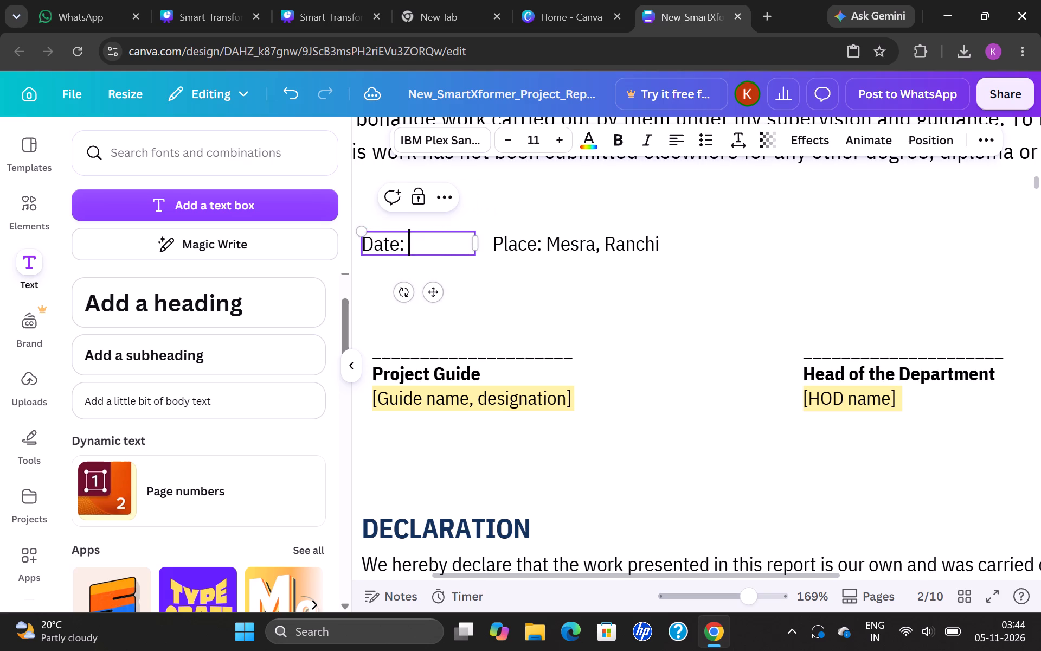
pyautogui.press('BackSpace')
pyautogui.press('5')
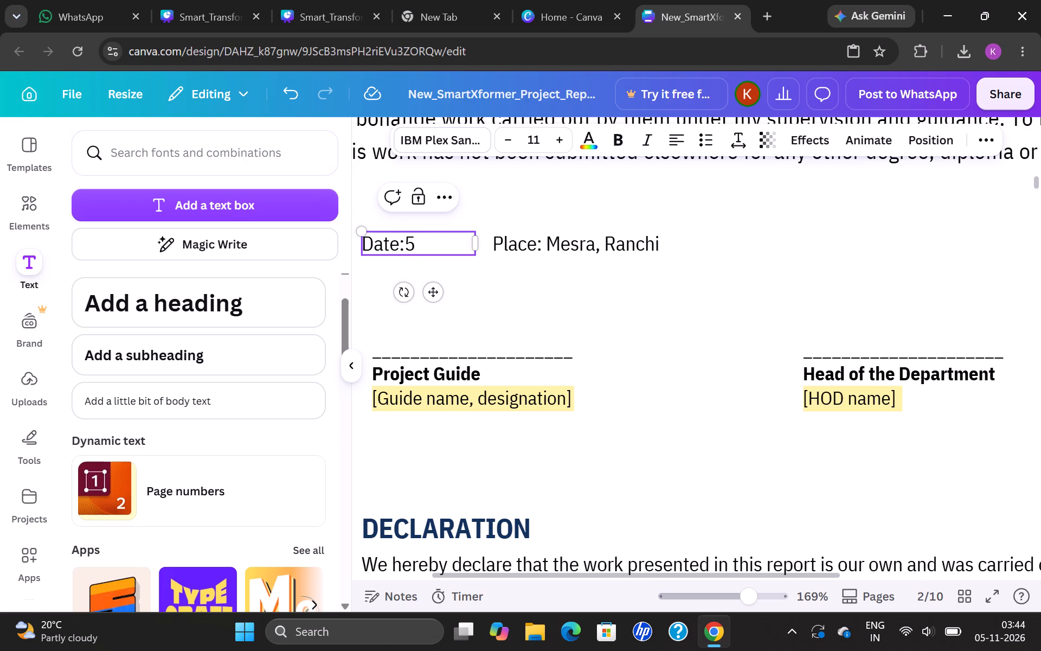
pyautogui.press('BackSpace')
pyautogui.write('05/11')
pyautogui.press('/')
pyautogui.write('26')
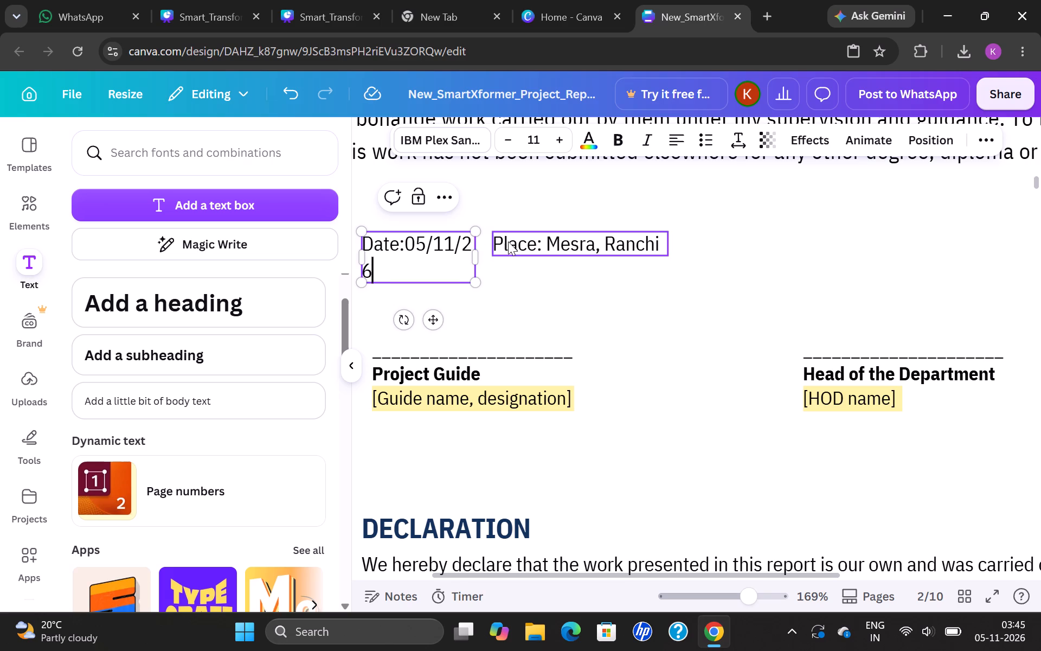
# Move the "Place: Mesra, Ranchi" text box farther right to leave more room beside the certificate date.
pyautogui.moveTo(504, 241); pyautogui.dragTo(574, 241)
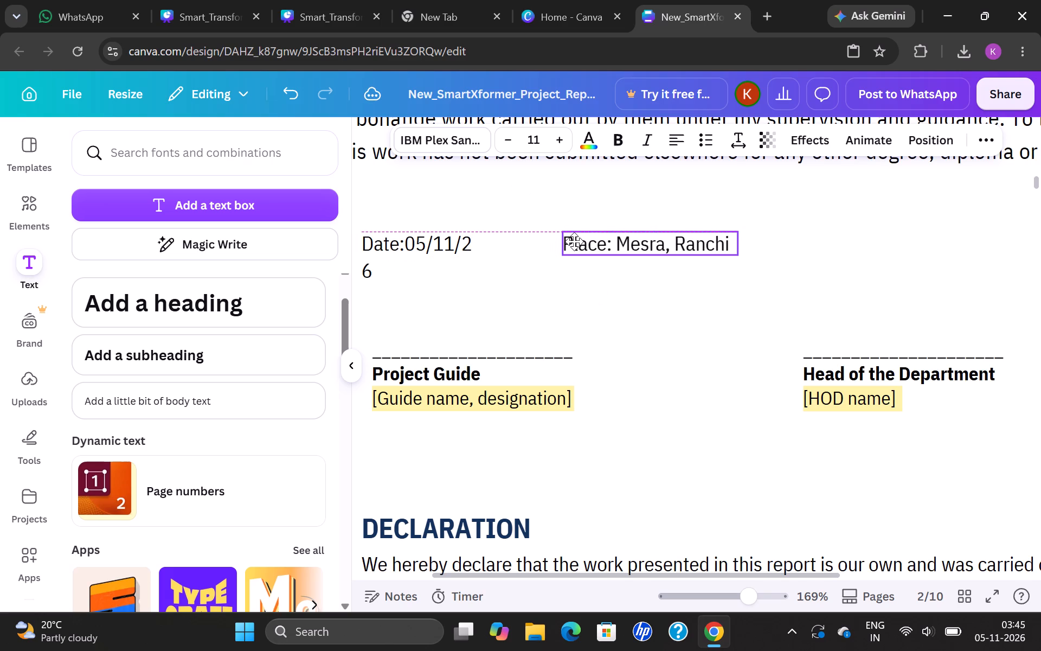
pyautogui.moveTo(574, 241); pyautogui.dragTo(574, 244)
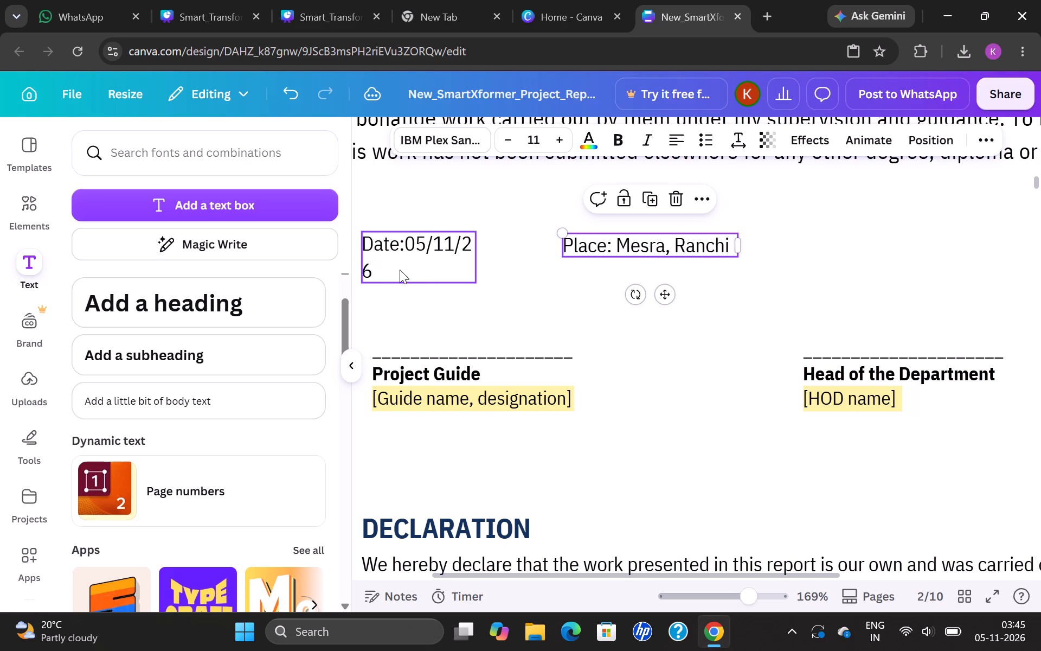
# Widen the certificate's date text box so that "Date:05/11/26" fits on a single line.
pyautogui.click(390, 269)
pyautogui.click(390, 269)
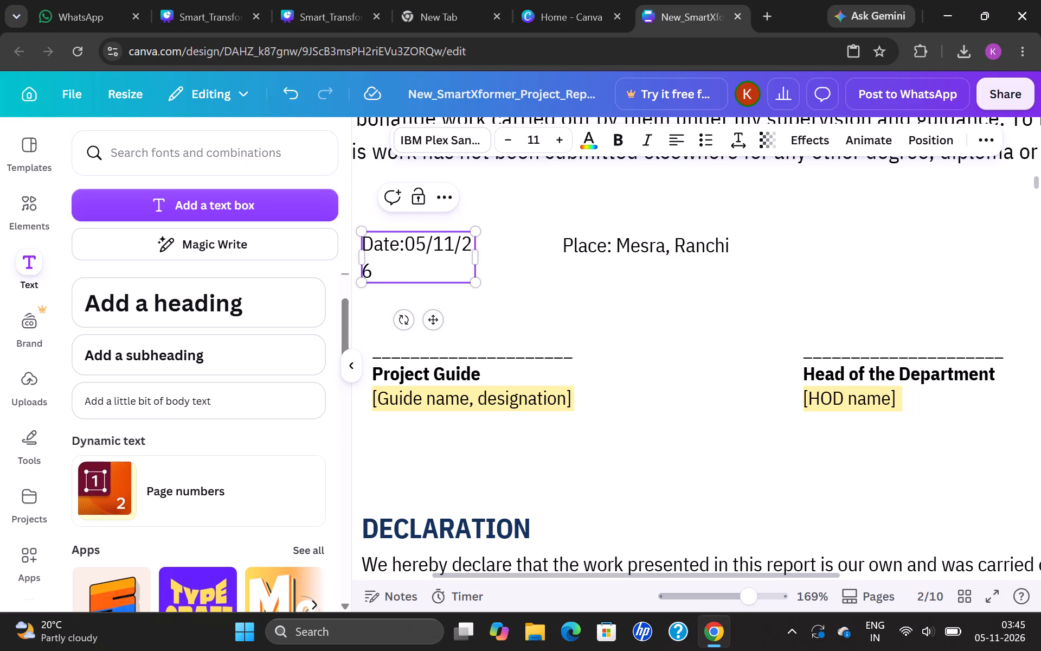
pyautogui.press('BackSpace')
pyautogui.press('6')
pyautogui.click(473, 258)
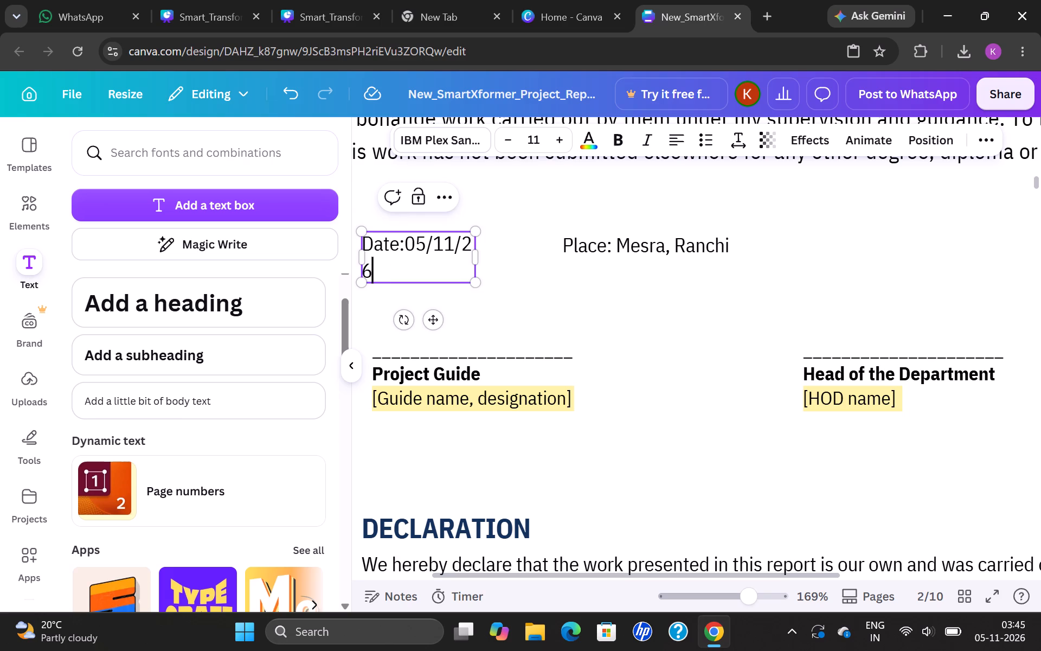
pyautogui.click(472, 256)
pyautogui.moveTo(475, 257); pyautogui.dragTo(491, 256)
pyautogui.click(553, 281)
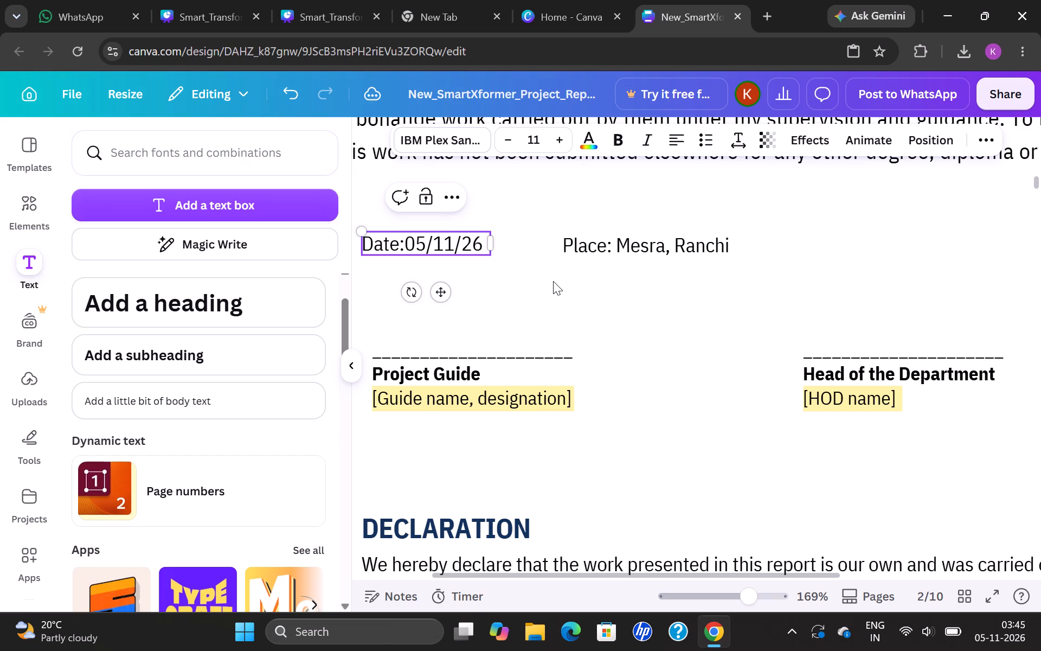
# Insert a run of spaces after "students" in the Certificate paragraph so "of B.Tech" moves past the yellow highlight.
pyautogui.scroll(1, 551, 302)
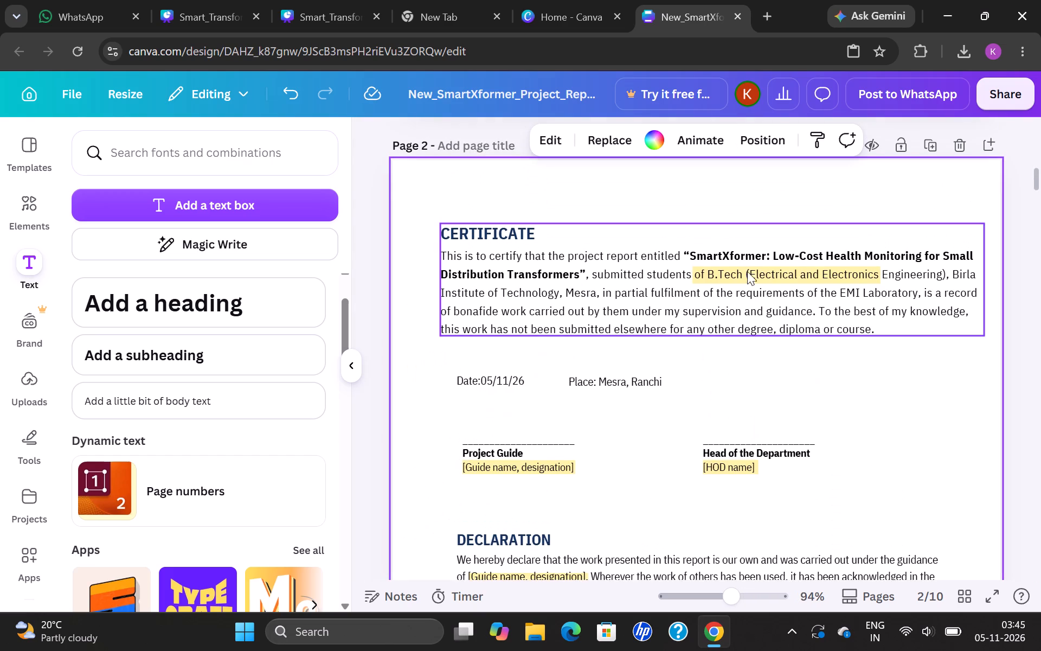
pyautogui.click(696, 271)
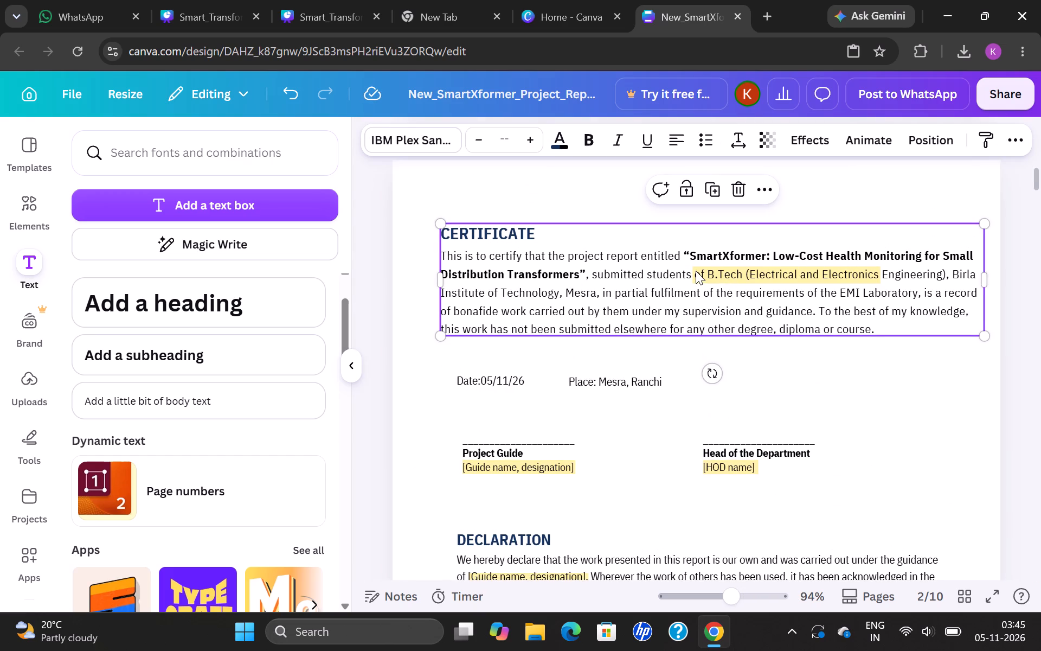
pyautogui.click(687, 271)
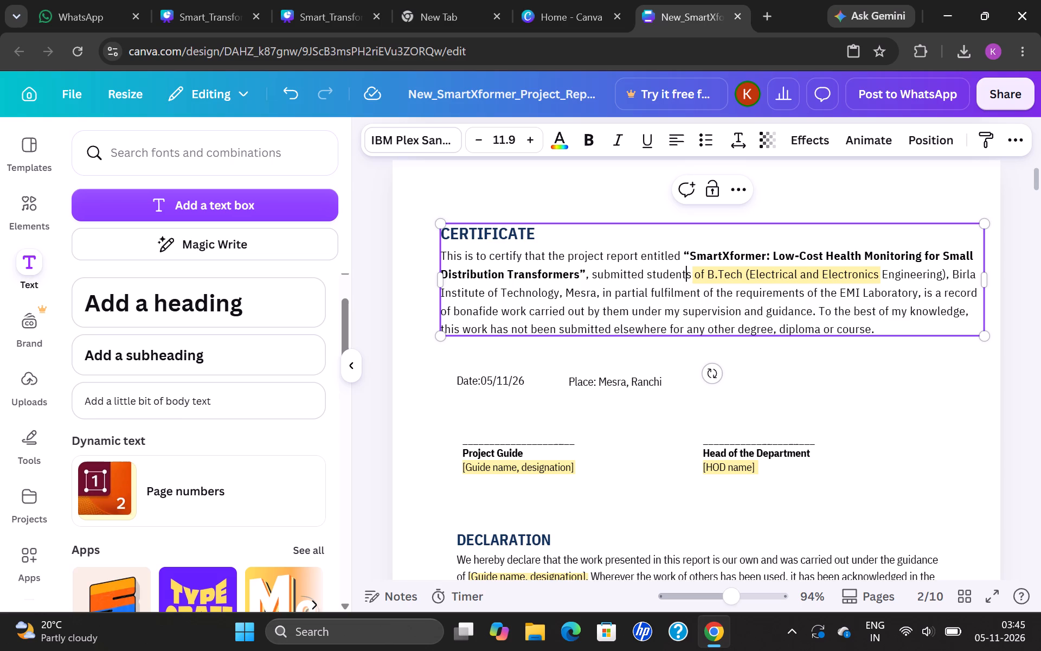
pyautogui.click(691, 276)
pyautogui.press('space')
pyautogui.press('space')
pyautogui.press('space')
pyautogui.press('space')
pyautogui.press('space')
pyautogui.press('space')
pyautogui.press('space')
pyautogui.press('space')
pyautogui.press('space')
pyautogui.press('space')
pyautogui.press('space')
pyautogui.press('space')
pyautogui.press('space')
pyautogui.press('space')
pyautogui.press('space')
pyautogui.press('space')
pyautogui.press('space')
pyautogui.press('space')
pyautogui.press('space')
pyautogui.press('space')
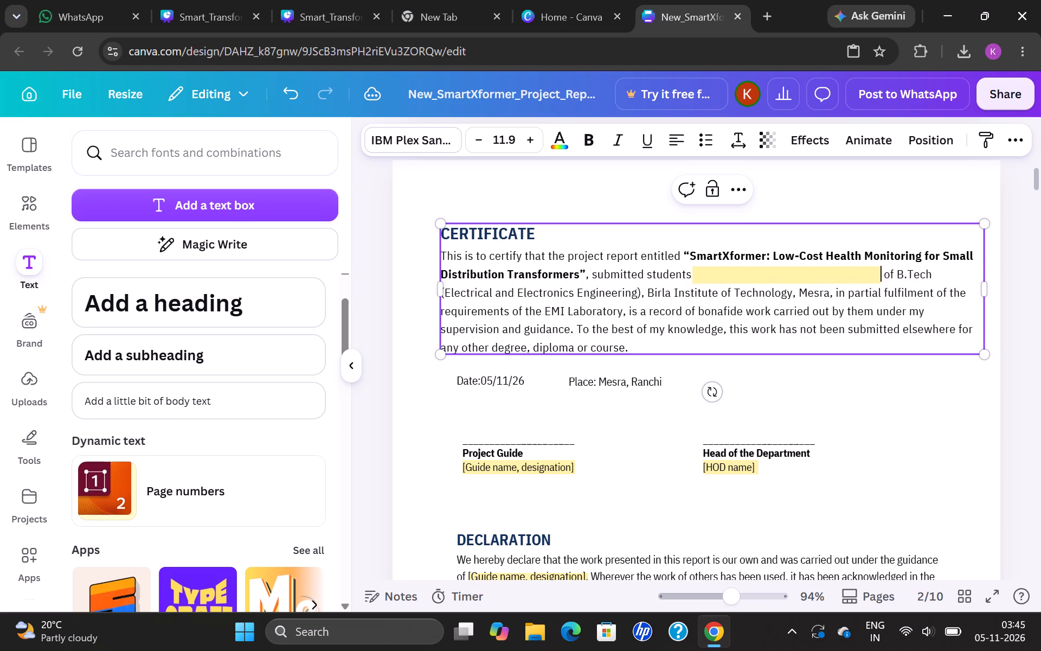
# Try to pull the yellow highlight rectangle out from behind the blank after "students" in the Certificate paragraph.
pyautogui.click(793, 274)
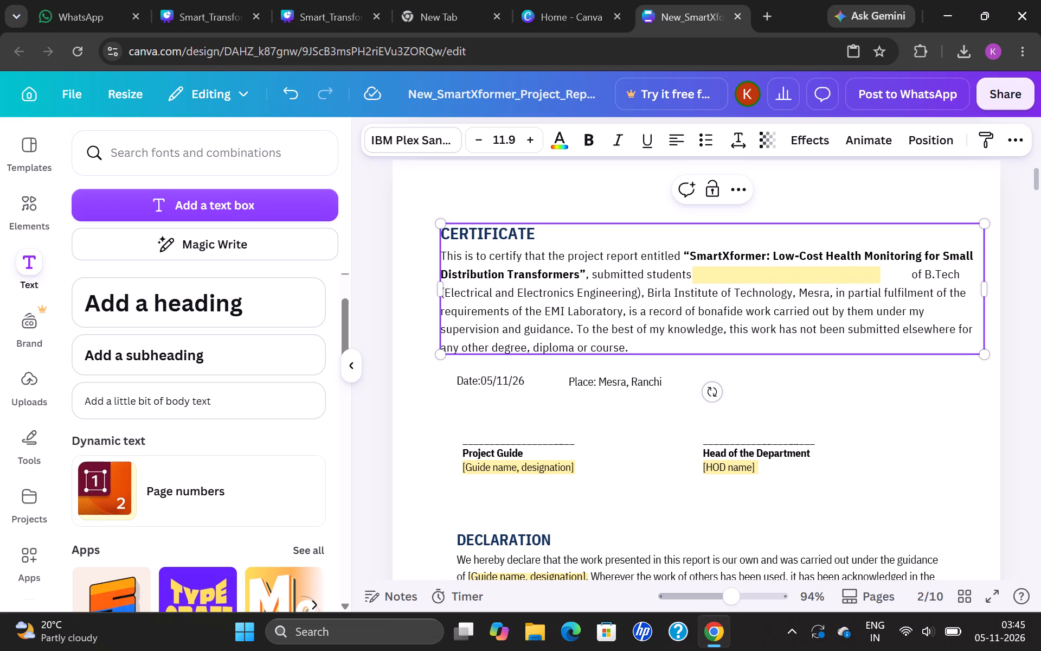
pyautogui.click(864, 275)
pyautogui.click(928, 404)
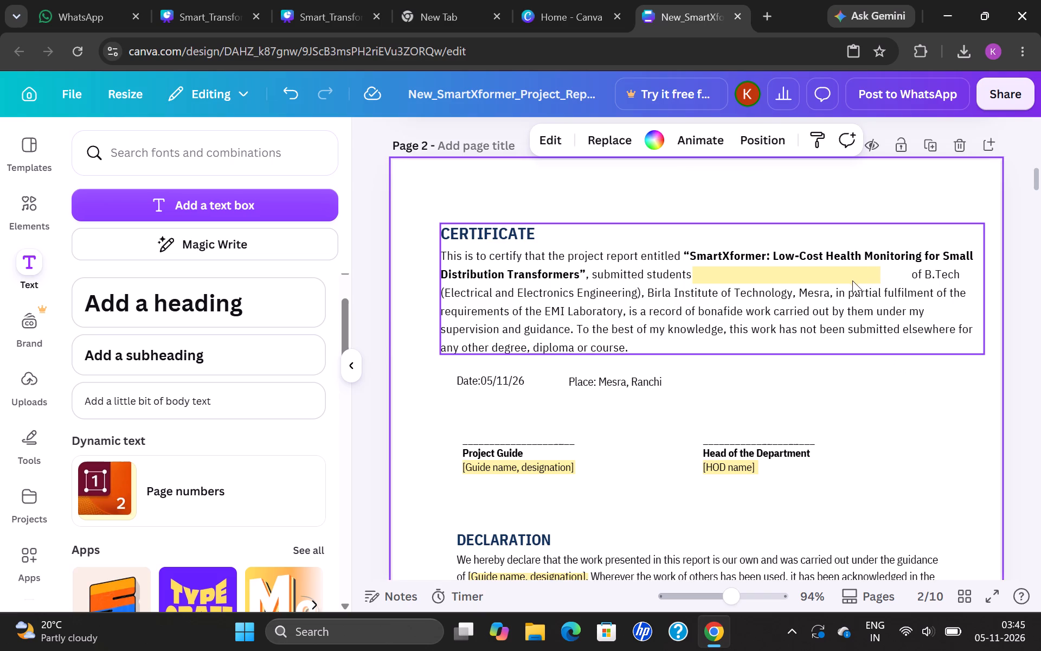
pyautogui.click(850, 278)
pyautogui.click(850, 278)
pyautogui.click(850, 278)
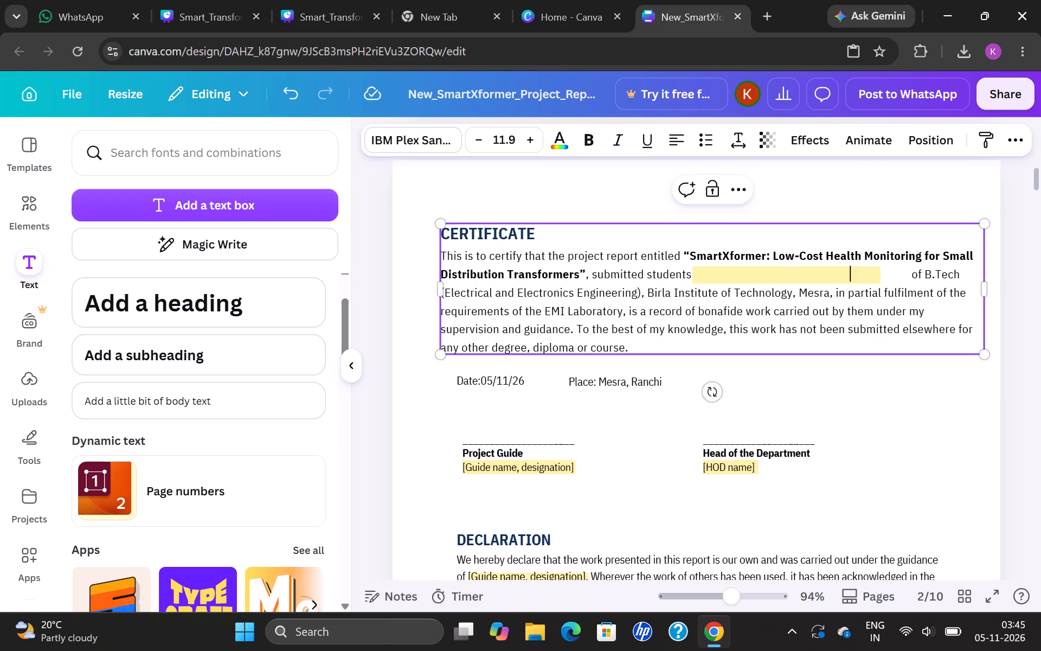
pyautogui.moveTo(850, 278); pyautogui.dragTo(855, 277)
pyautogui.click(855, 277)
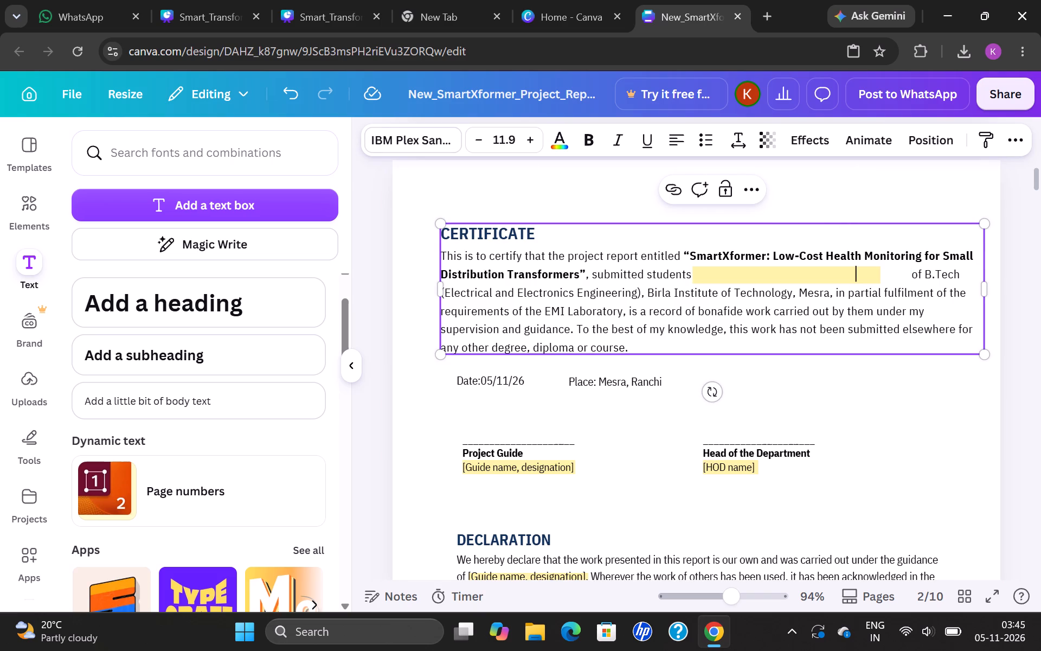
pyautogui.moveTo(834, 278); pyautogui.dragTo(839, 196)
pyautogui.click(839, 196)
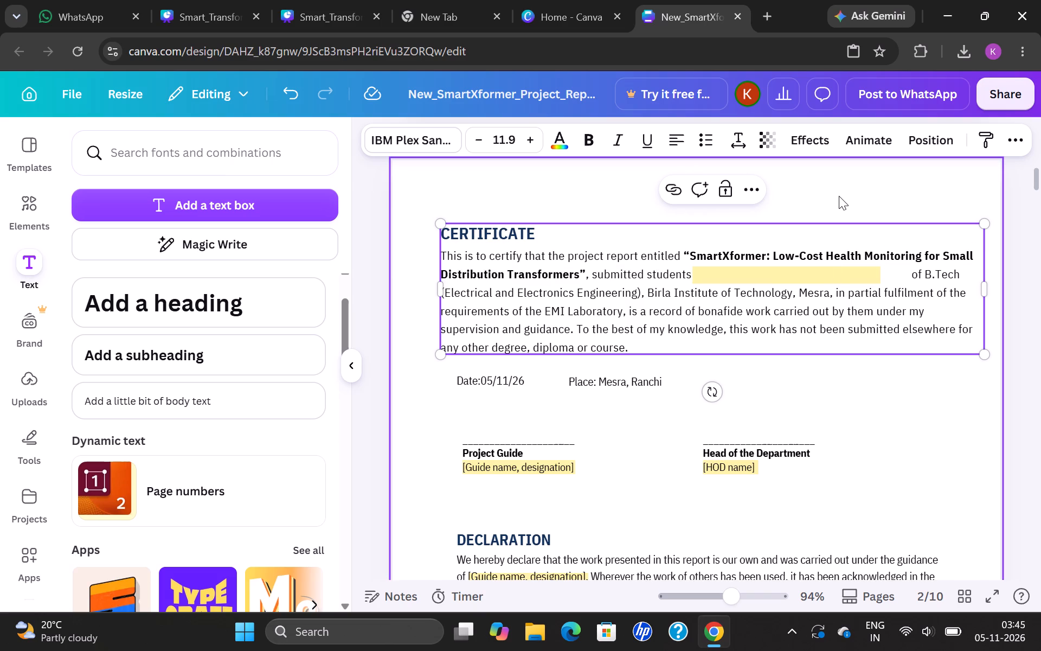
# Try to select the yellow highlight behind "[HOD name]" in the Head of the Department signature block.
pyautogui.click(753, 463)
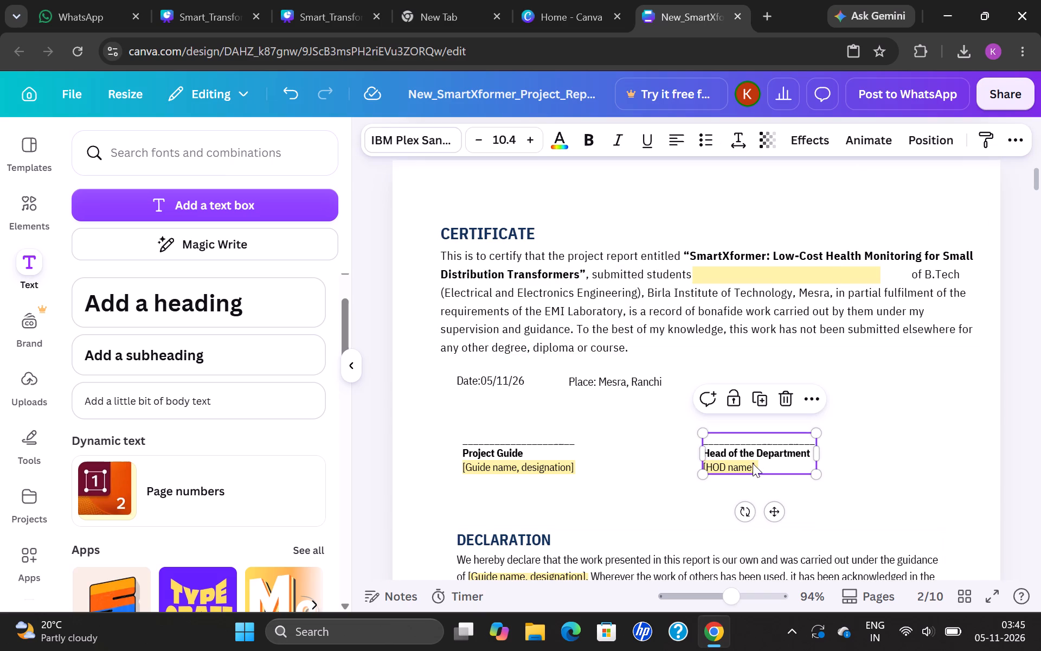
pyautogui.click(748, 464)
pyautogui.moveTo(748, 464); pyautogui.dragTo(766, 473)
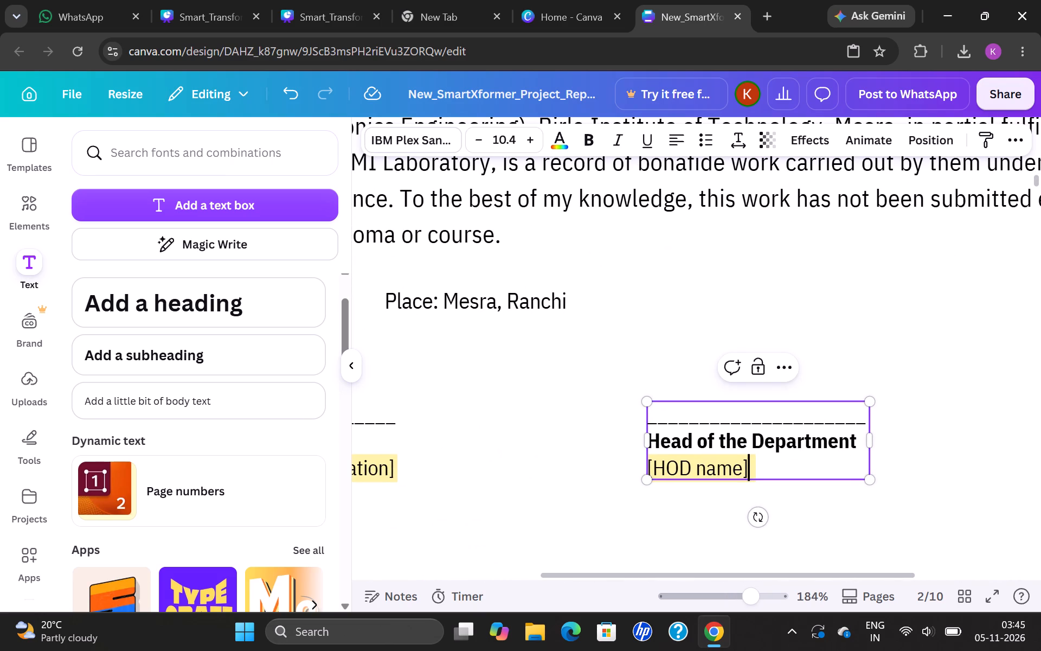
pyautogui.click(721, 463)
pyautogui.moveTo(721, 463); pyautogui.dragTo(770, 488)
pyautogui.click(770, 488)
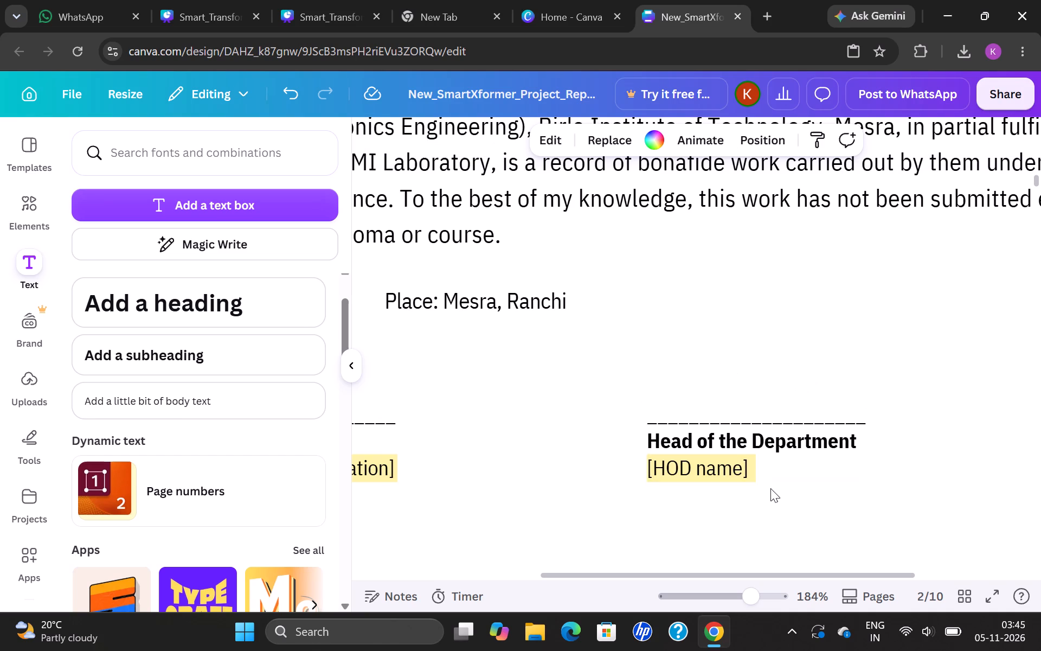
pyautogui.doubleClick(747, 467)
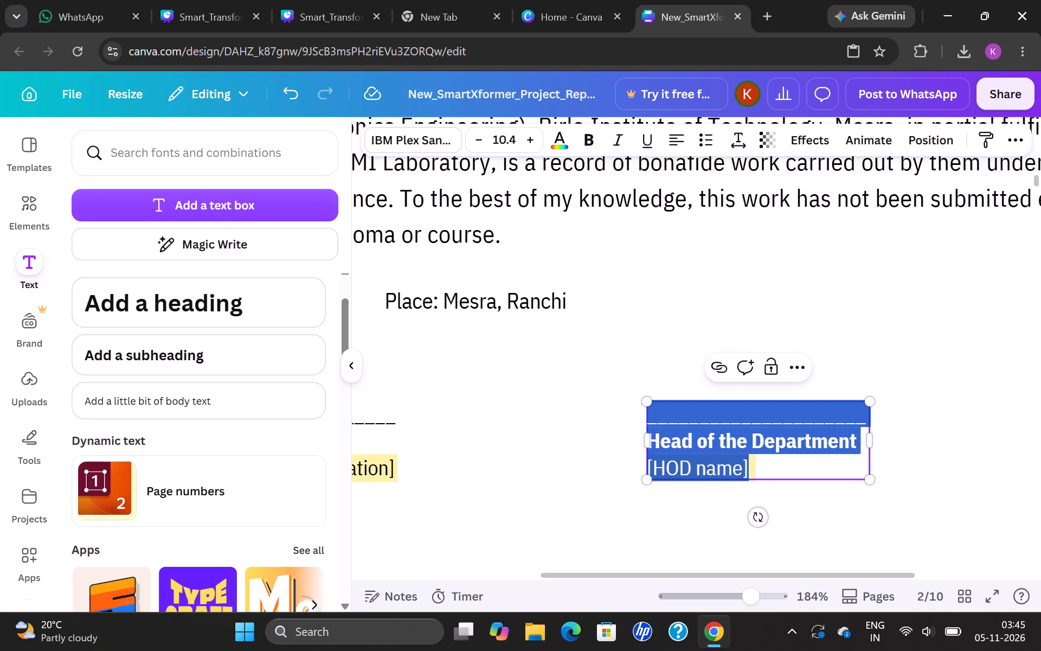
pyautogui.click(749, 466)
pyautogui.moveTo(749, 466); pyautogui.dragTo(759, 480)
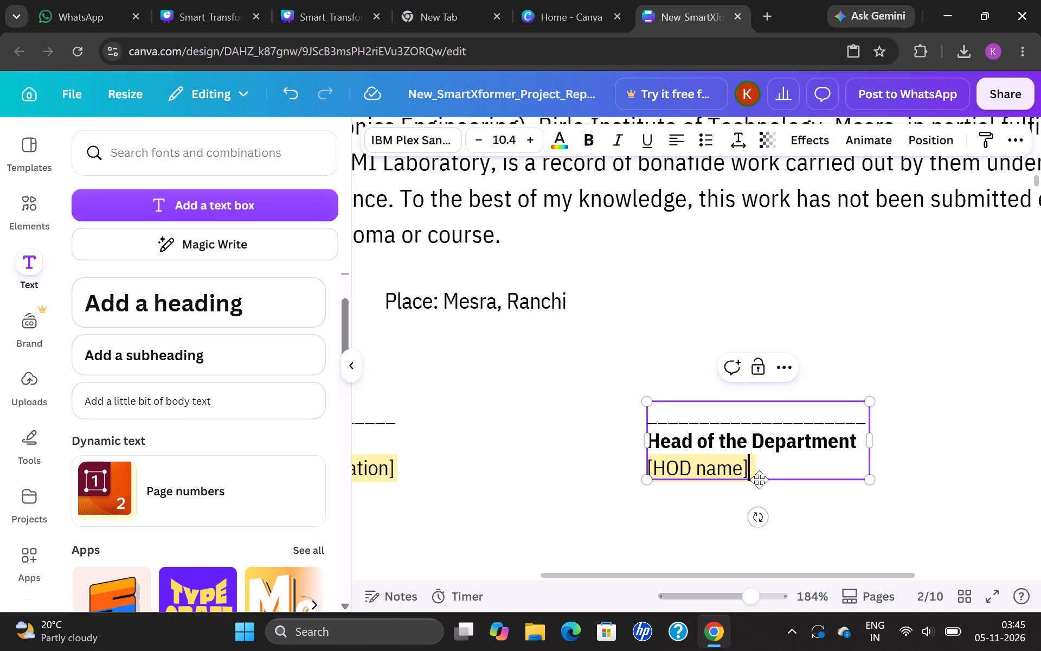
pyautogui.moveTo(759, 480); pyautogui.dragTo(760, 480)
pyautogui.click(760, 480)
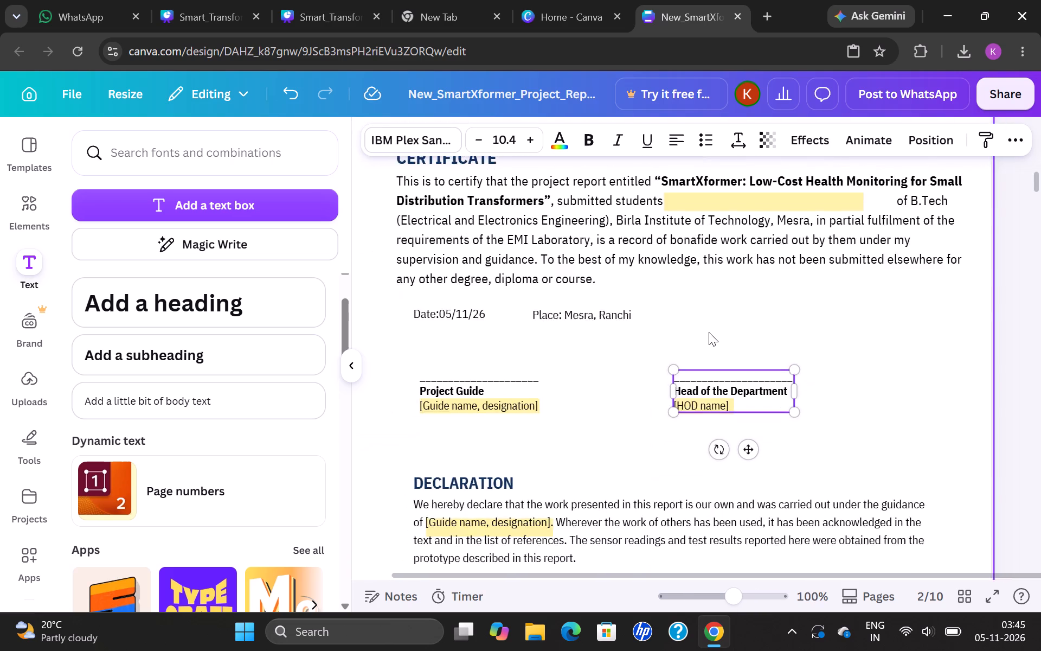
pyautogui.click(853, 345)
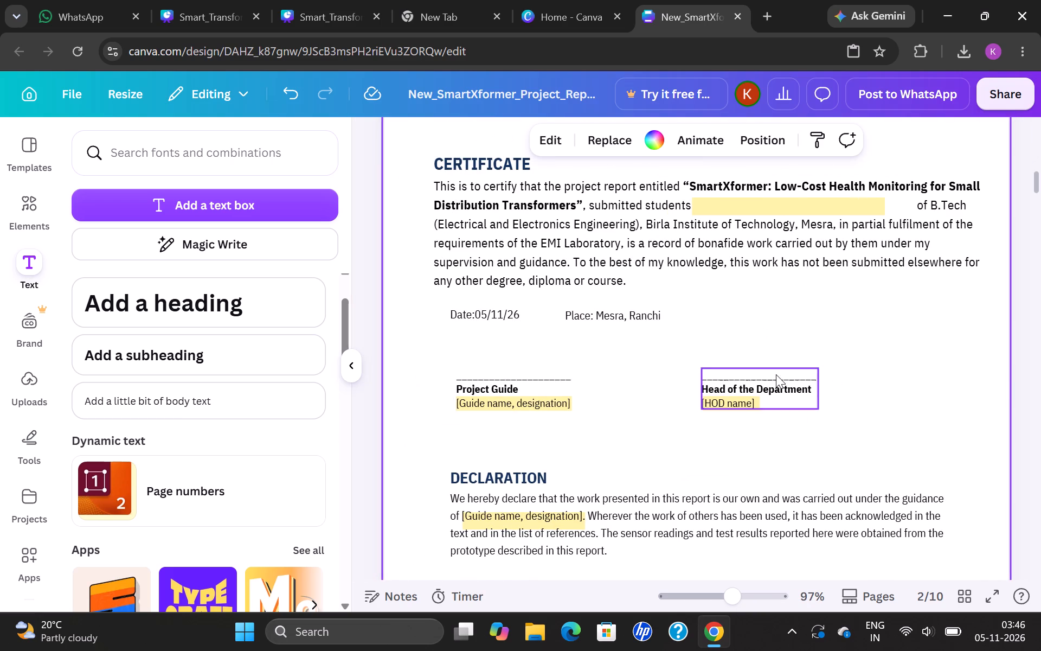
# Delete the Head of the Department signature block from the certificate, together with the yellow highlight behind it.
pyautogui.click(752, 401)
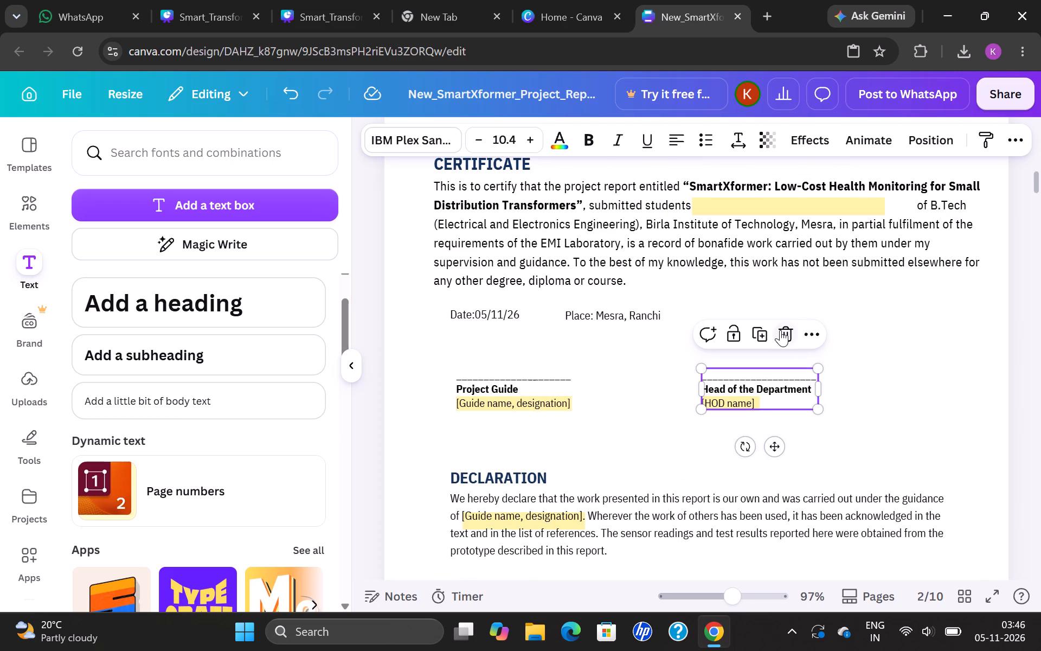
pyautogui.click(781, 330)
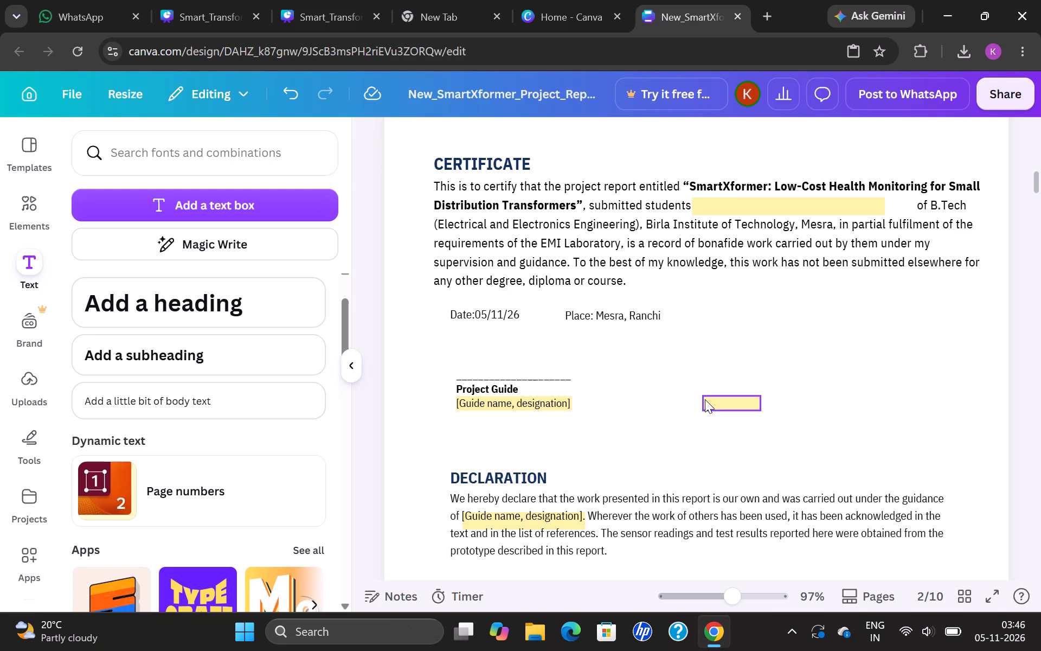
pyautogui.click(705, 399)
pyautogui.click(760, 366)
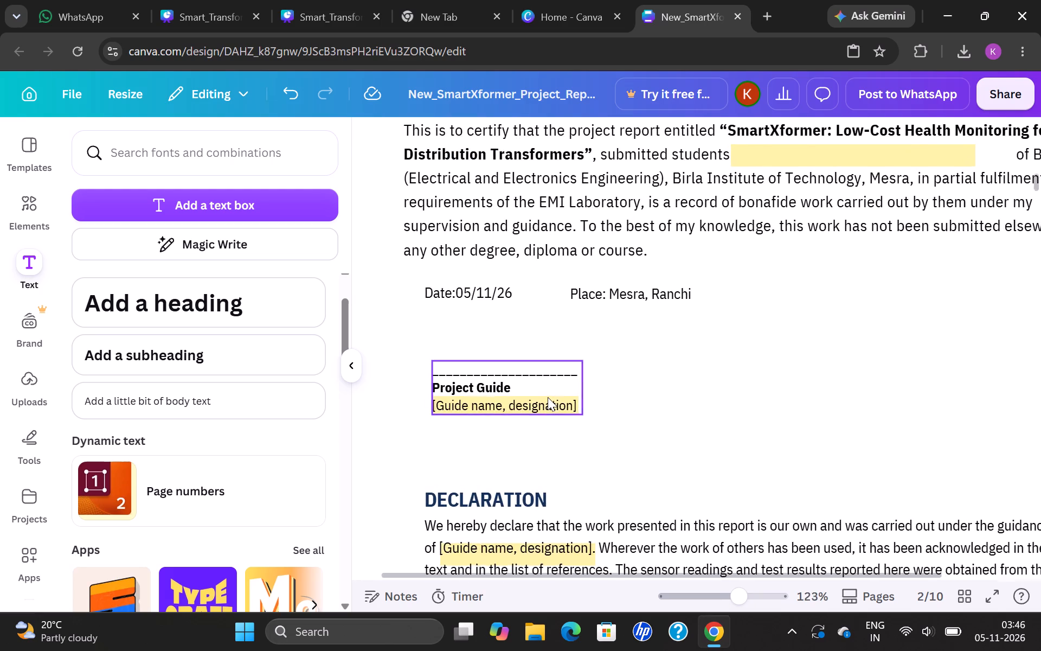
# Move the Project Guide signature block aside and delete the yellow highlight rectangle that was behind it.
pyautogui.click(512, 403)
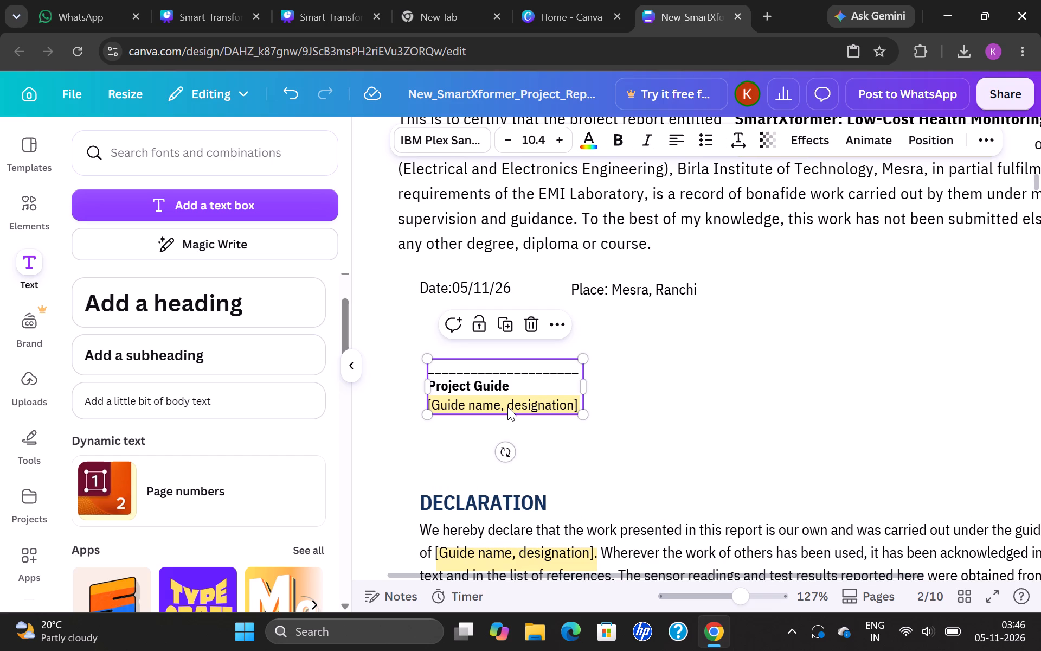
pyautogui.click(507, 407)
pyautogui.click(663, 409)
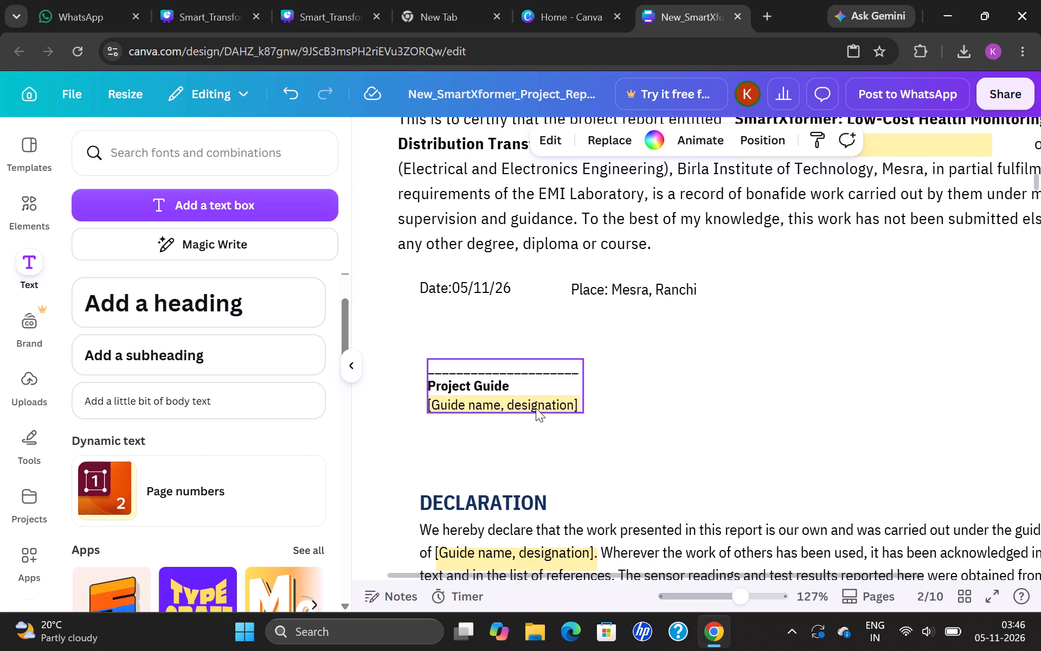
pyautogui.click(535, 410)
pyautogui.moveTo(535, 410); pyautogui.dragTo(700, 399)
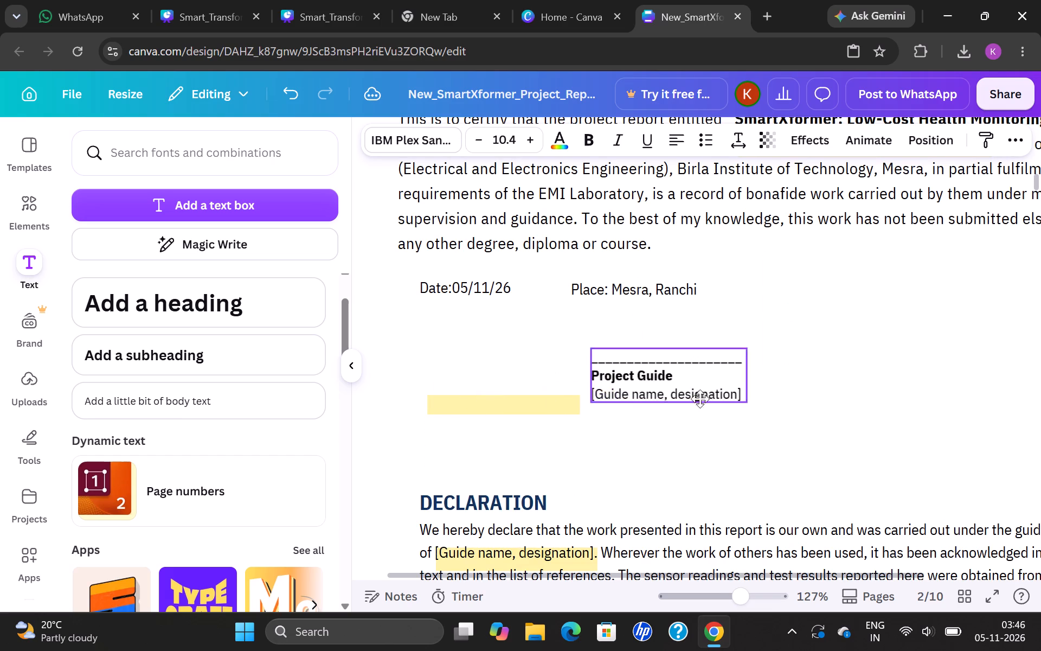
pyautogui.moveTo(700, 399); pyautogui.dragTo(729, 405)
pyautogui.click(540, 406)
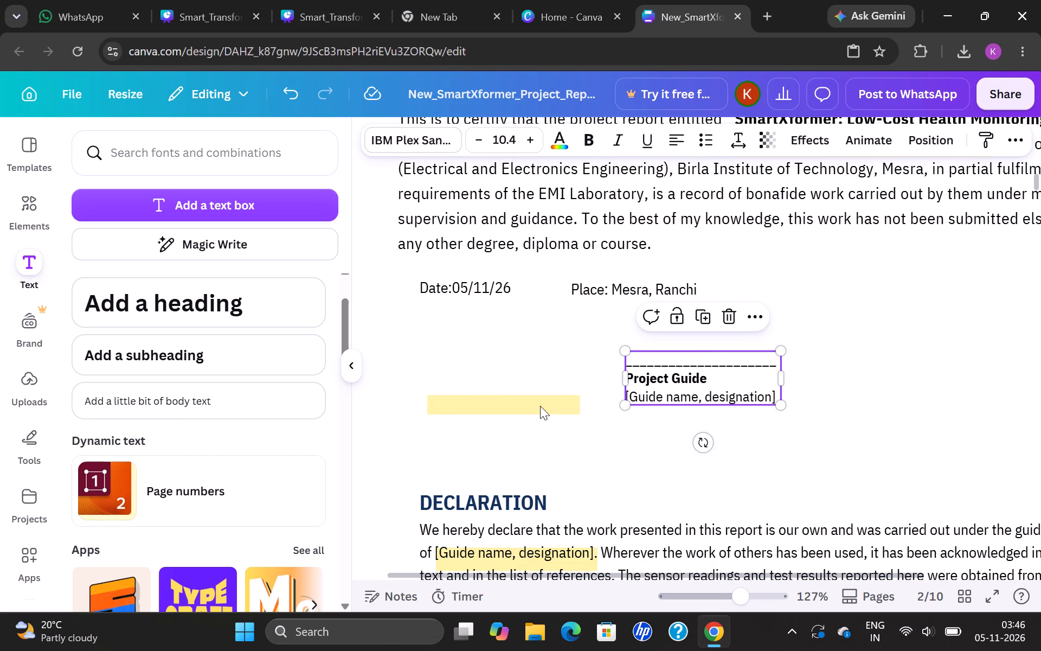
pyautogui.click(530, 368)
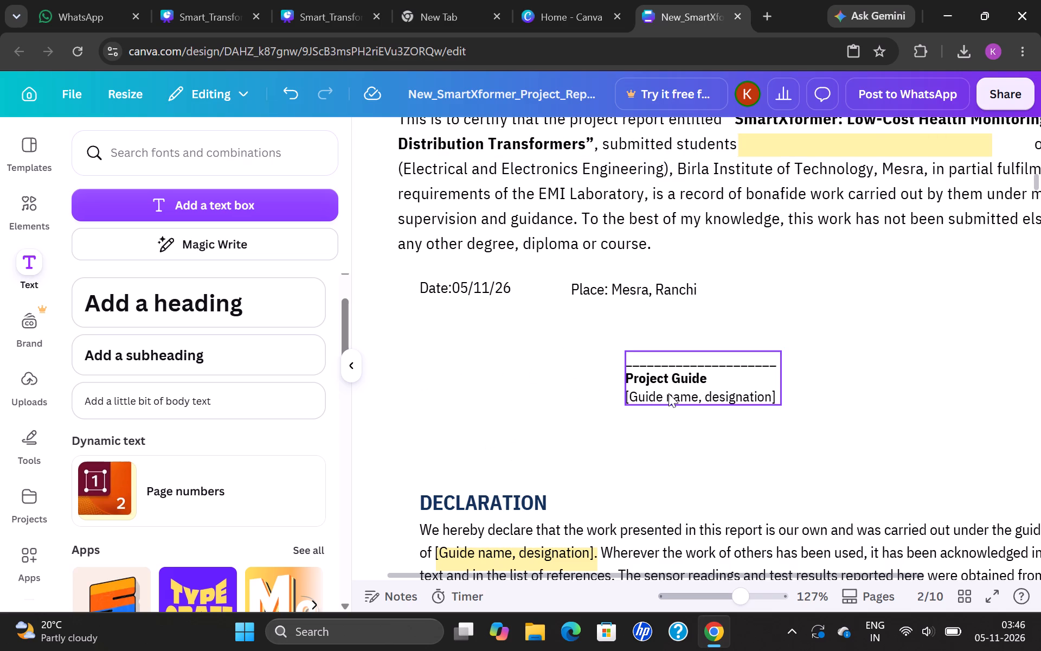
# Move the Project Guide signature block back under the certificate date, aligned with the date's left edge.
pyautogui.moveTo(670, 393); pyautogui.dragTo(464, 398)
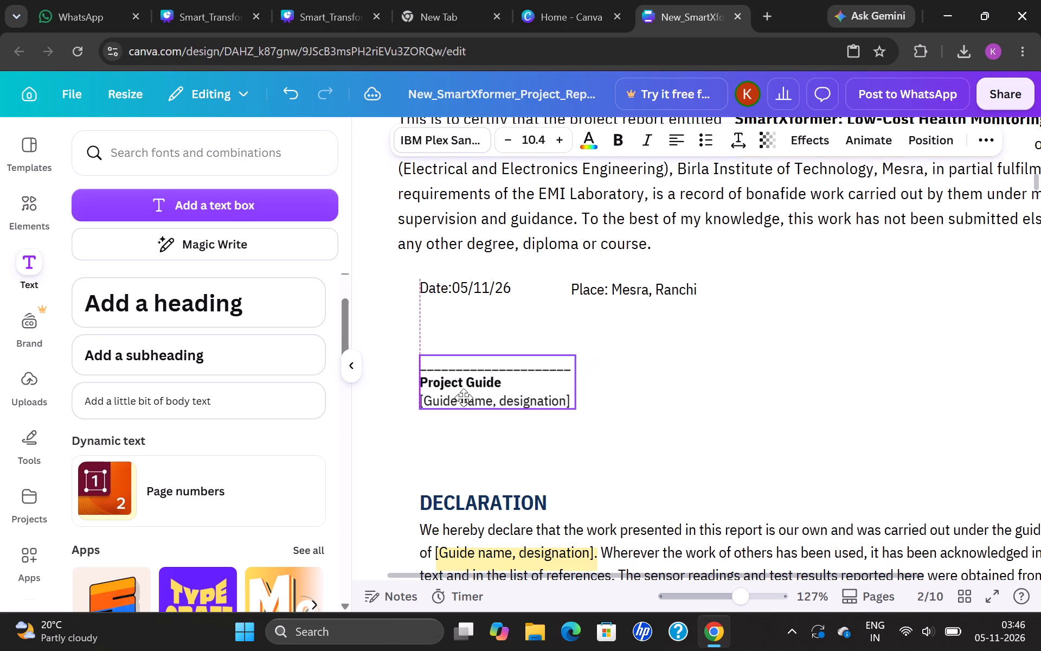
pyautogui.moveTo(464, 398); pyautogui.dragTo(467, 398)
# Replace "[Guide name, designation]" under Project Guide with the guide's name in bold capitals, prefixed by "DR".
pyautogui.click(570, 378)
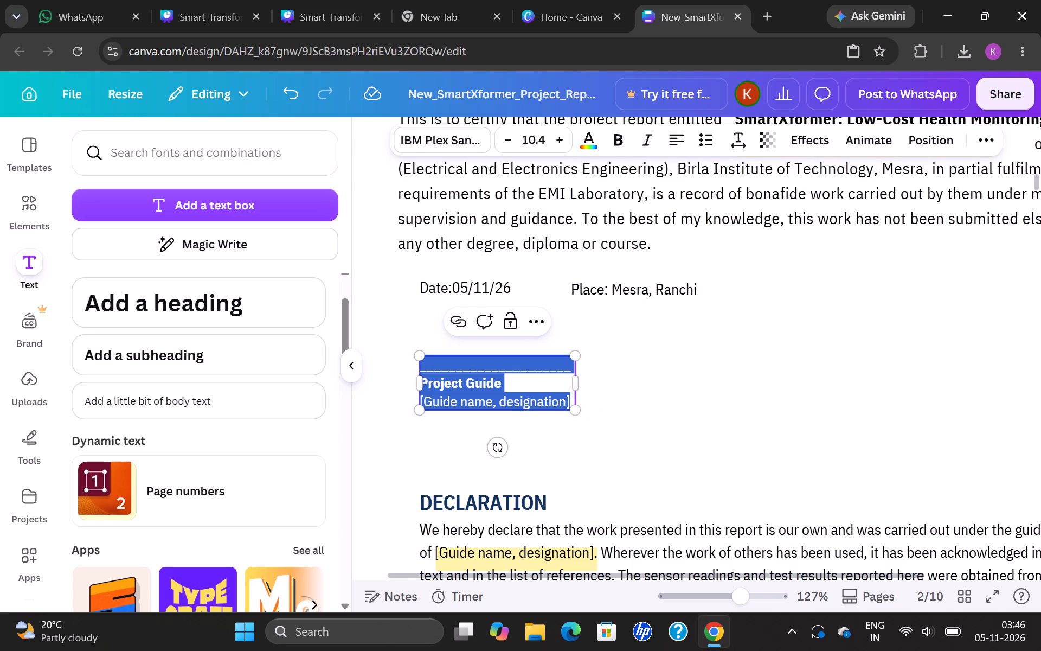
pyautogui.click(562, 399)
pyautogui.click(562, 401)
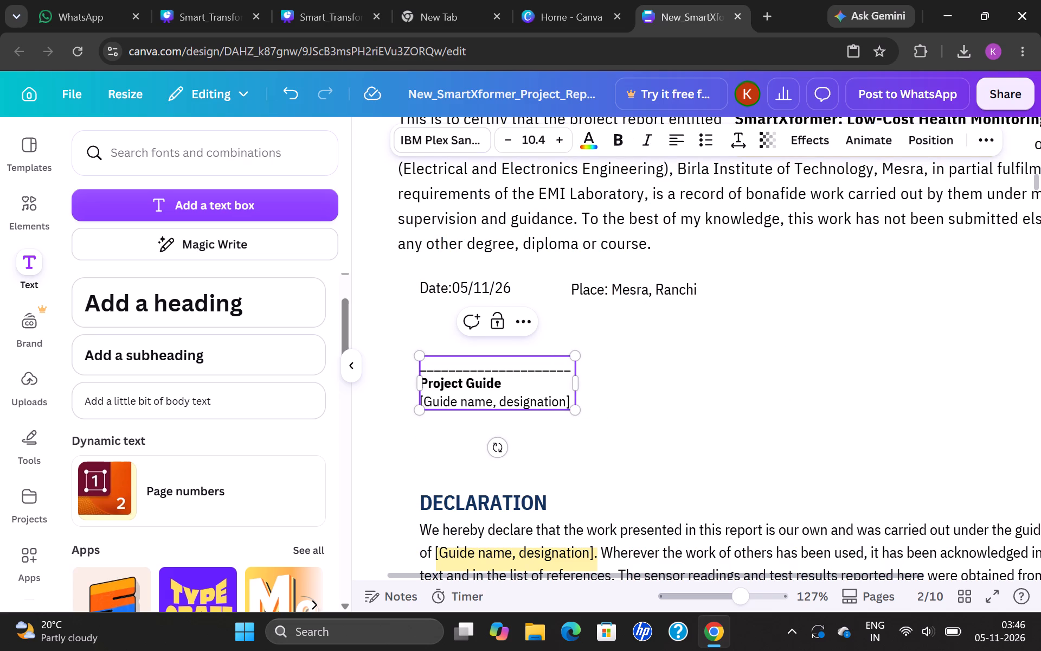
pyautogui.press('Right')
pyautogui.press('BackSpace')
pyautogui.press('BackSpace')
pyautogui.press('BackSpace')
pyautogui.press('BackSpace')
pyautogui.press('BackSpace')
pyautogui.press('BackSpace')
pyautogui.press('BackSpace')
pyautogui.press('BackSpace')
pyautogui.press('BackSpace')
pyautogui.press('BackSpace')
pyautogui.press('BackSpace')
pyautogui.press('BackSpace')
pyautogui.press('BackSpace')
pyautogui.press('BackSpace')
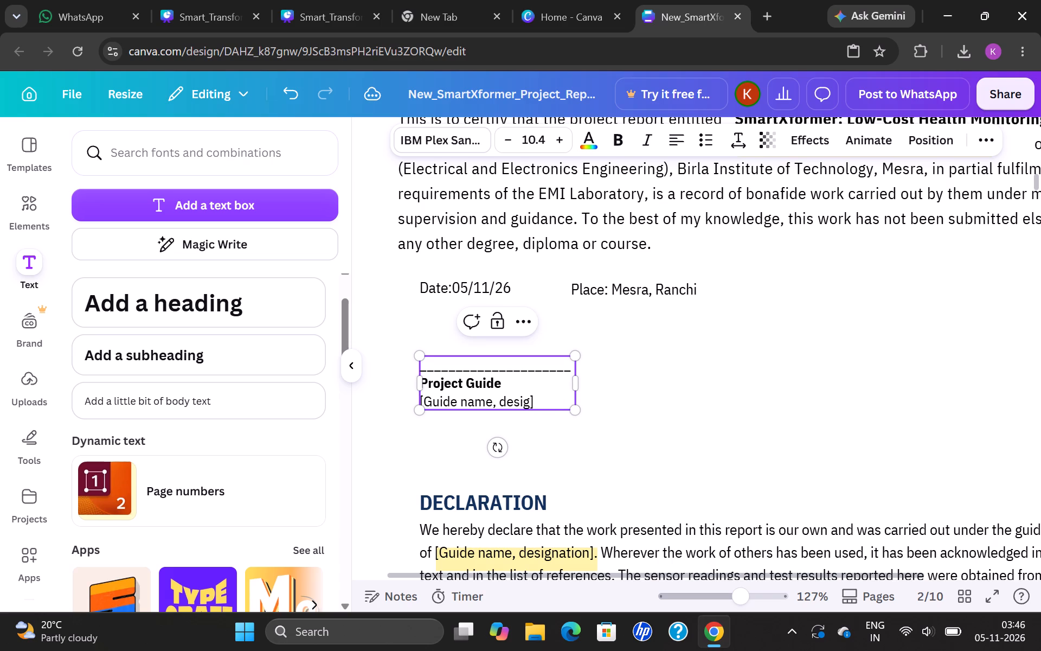
pyautogui.press('BackSpace')
pyautogui.press('BackSpace')
pyautogui.press('BackSpace')
pyautogui.press('BackSpace')
pyautogui.press('BackSpace')
pyautogui.press('BackSpace')
pyautogui.press('BackSpace')
pyautogui.press('BackSpace')
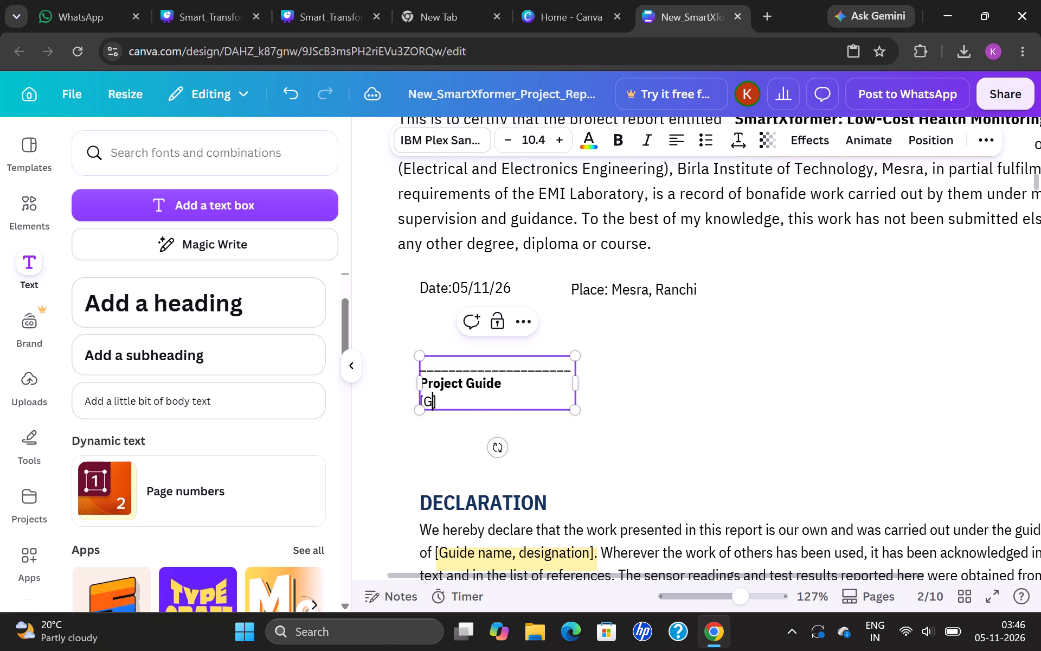
pyautogui.press('BackSpace')
pyautogui.press('Right')
pyautogui.press('BackSpace')
pyautogui.press('BackSpace')
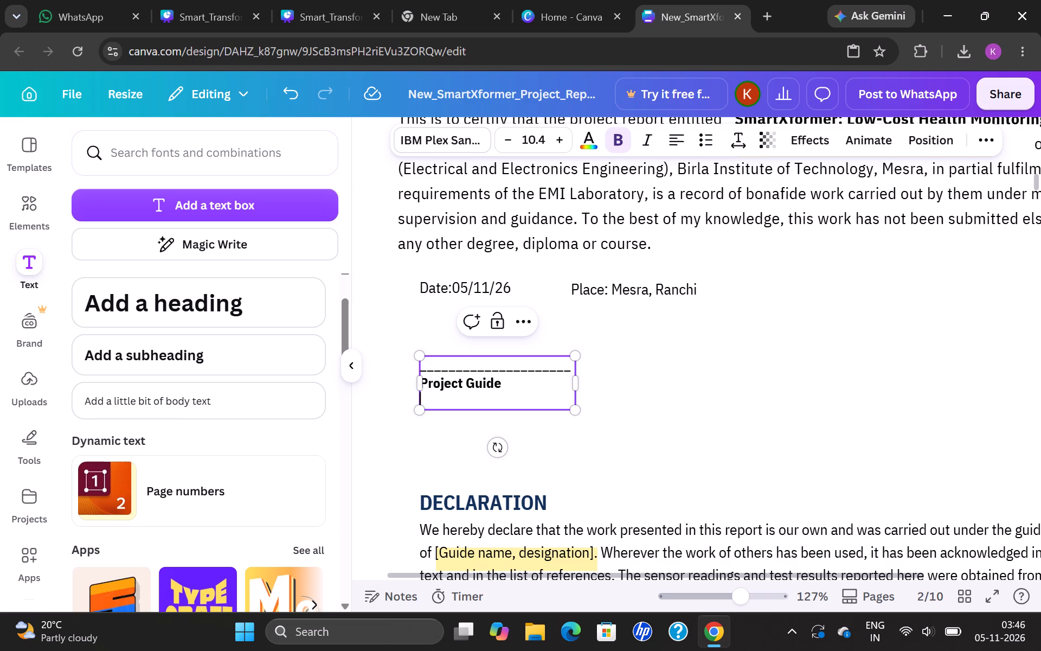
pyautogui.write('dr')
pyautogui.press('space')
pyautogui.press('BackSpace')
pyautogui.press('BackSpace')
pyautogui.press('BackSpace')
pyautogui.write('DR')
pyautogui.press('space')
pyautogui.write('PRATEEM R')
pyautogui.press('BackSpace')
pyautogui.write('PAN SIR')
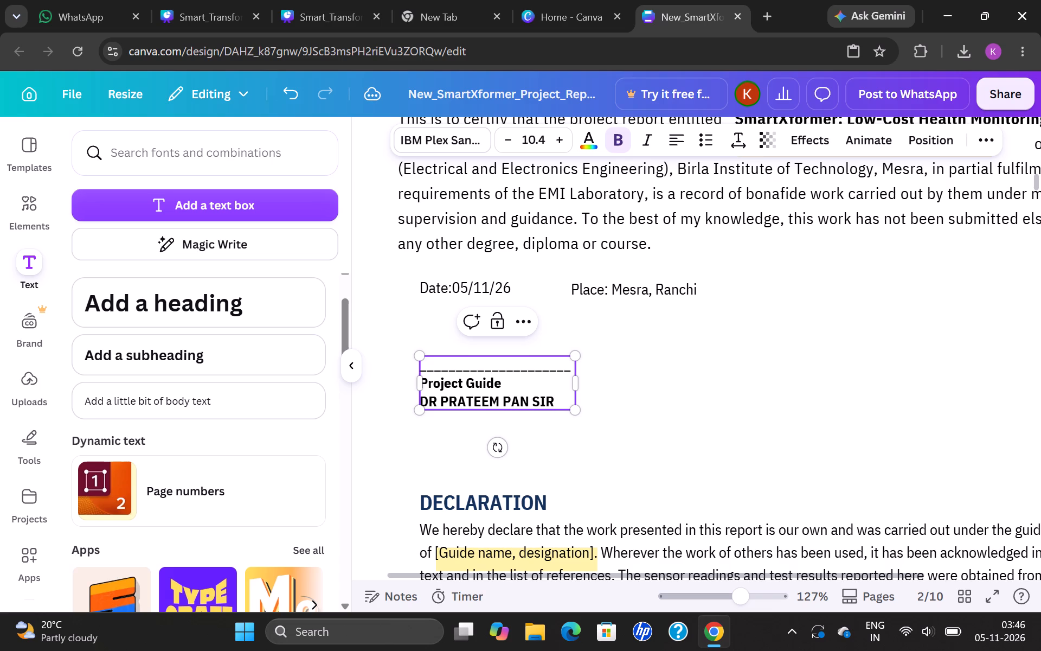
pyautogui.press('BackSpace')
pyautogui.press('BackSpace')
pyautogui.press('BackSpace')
pyautogui.click(627, 397)
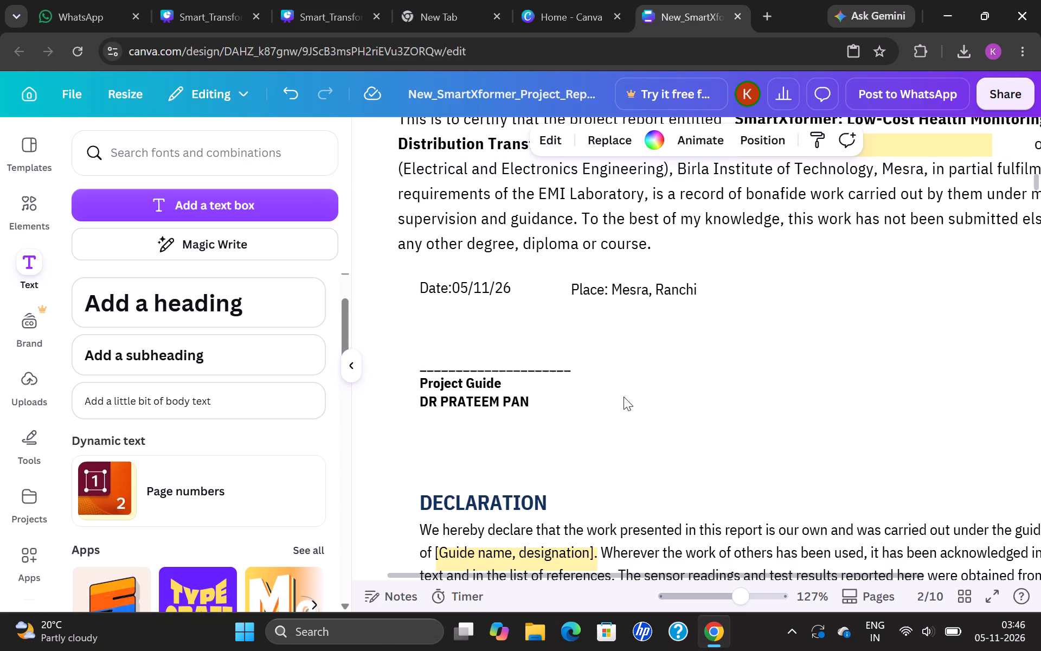
pyautogui.click(491, 405)
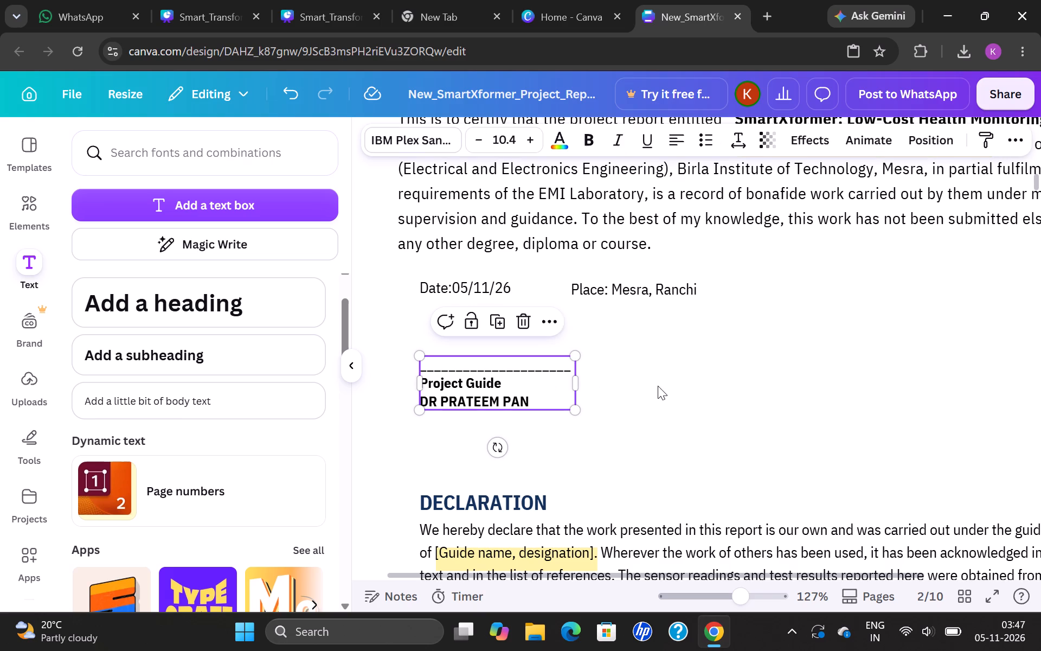
pyautogui.click(658, 386)
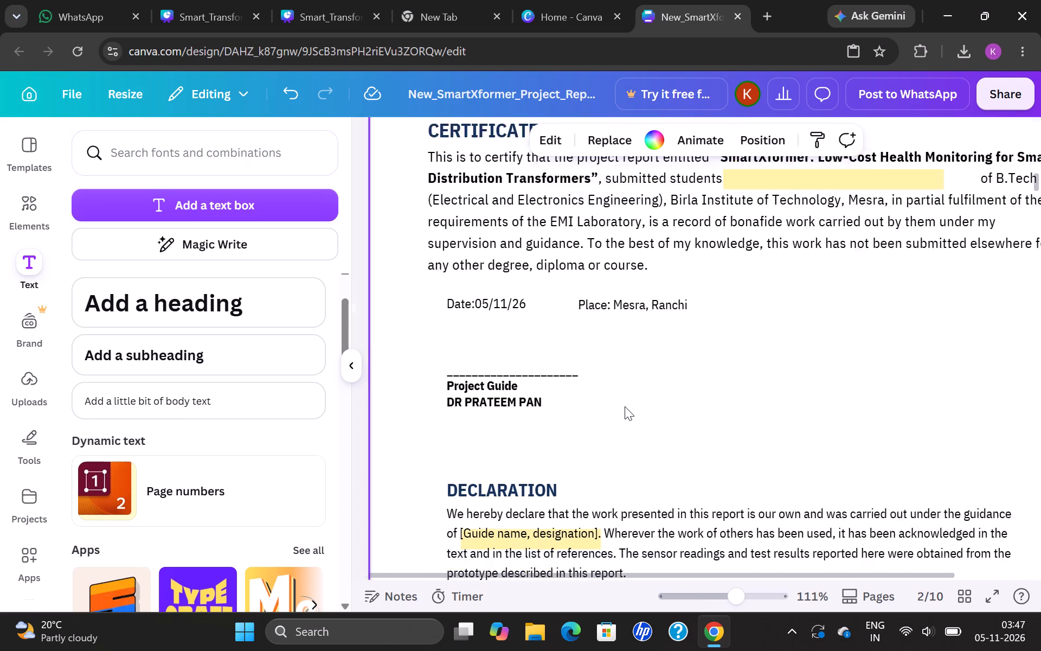
# Enlarge the Certificate text box very slightly from its lower-right corner.
pyautogui.scroll(1, 607, 382)
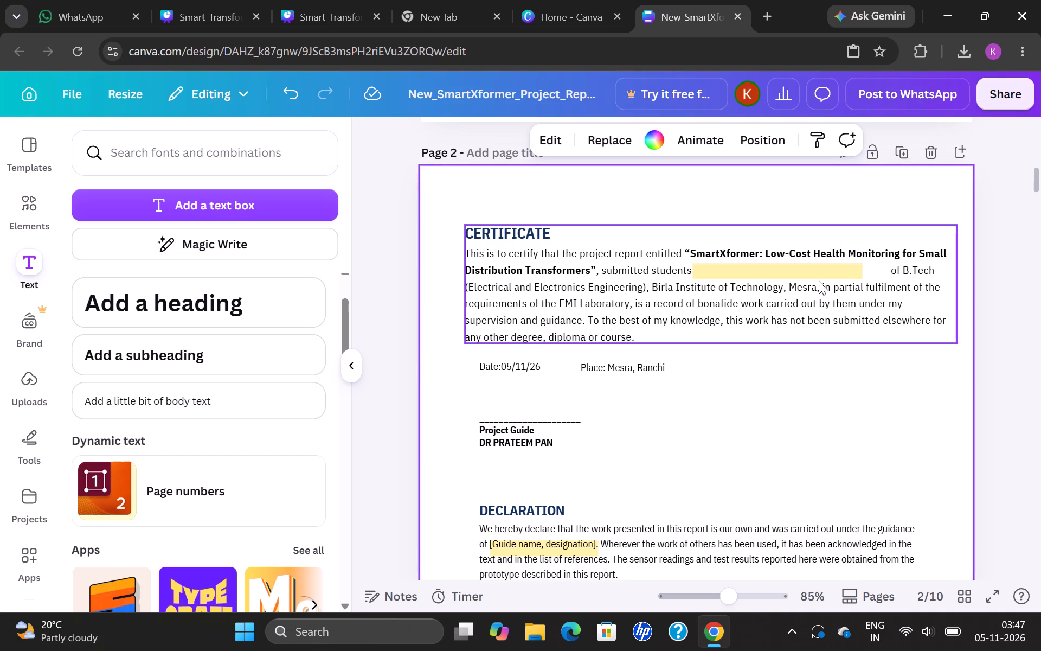
pyautogui.click(793, 265)
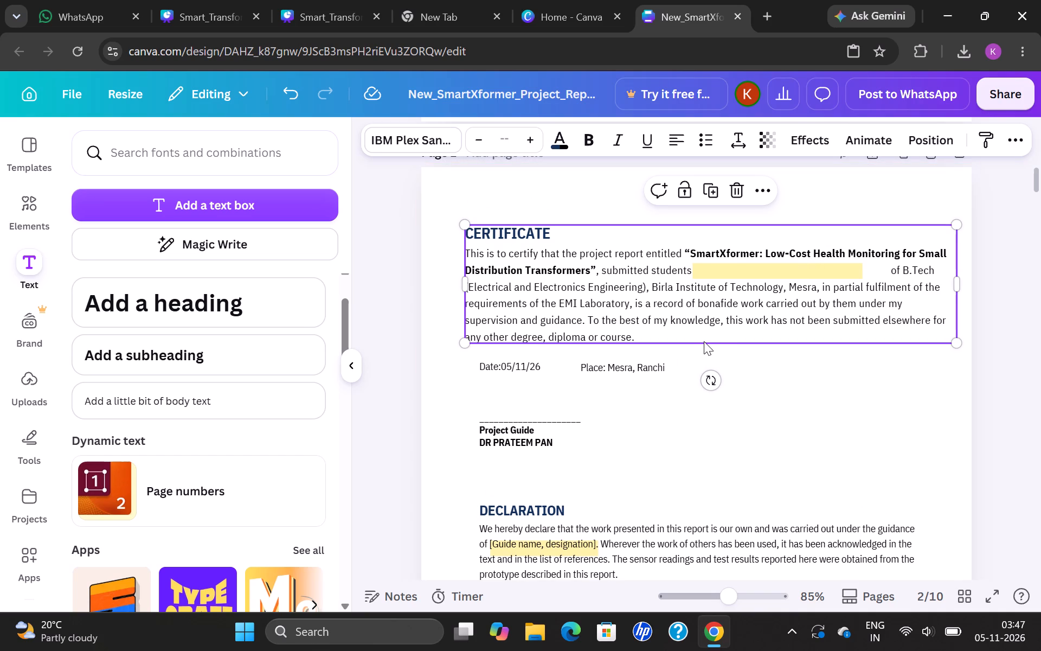
pyautogui.click(703, 344)
pyautogui.click(703, 344)
pyautogui.moveTo(703, 344); pyautogui.dragTo(701, 359)
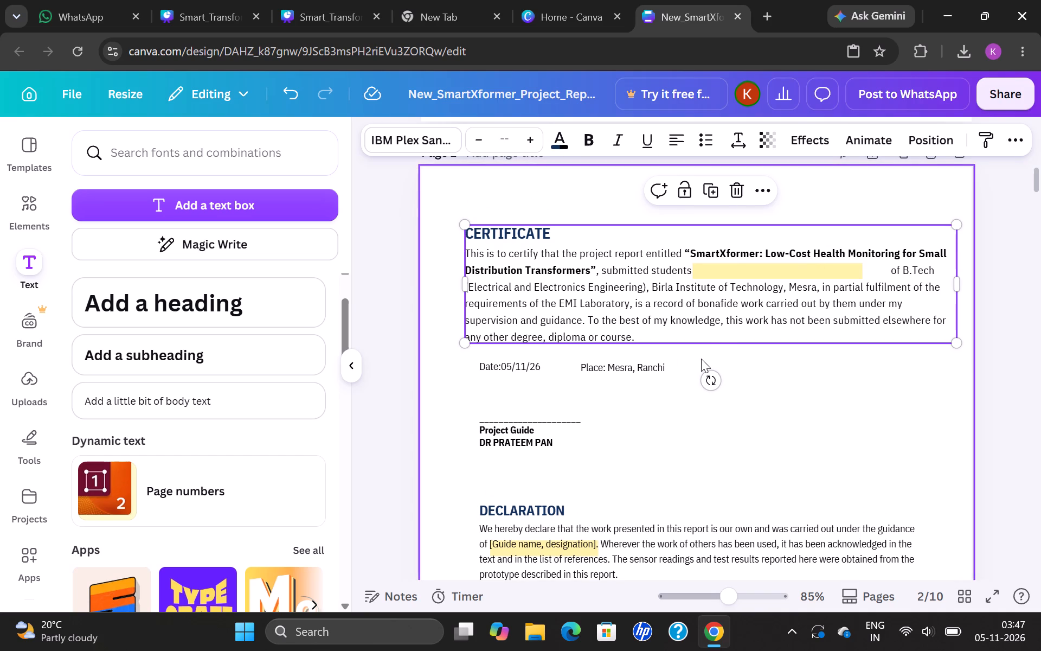
pyautogui.moveTo(959, 342); pyautogui.dragTo(959, 347)
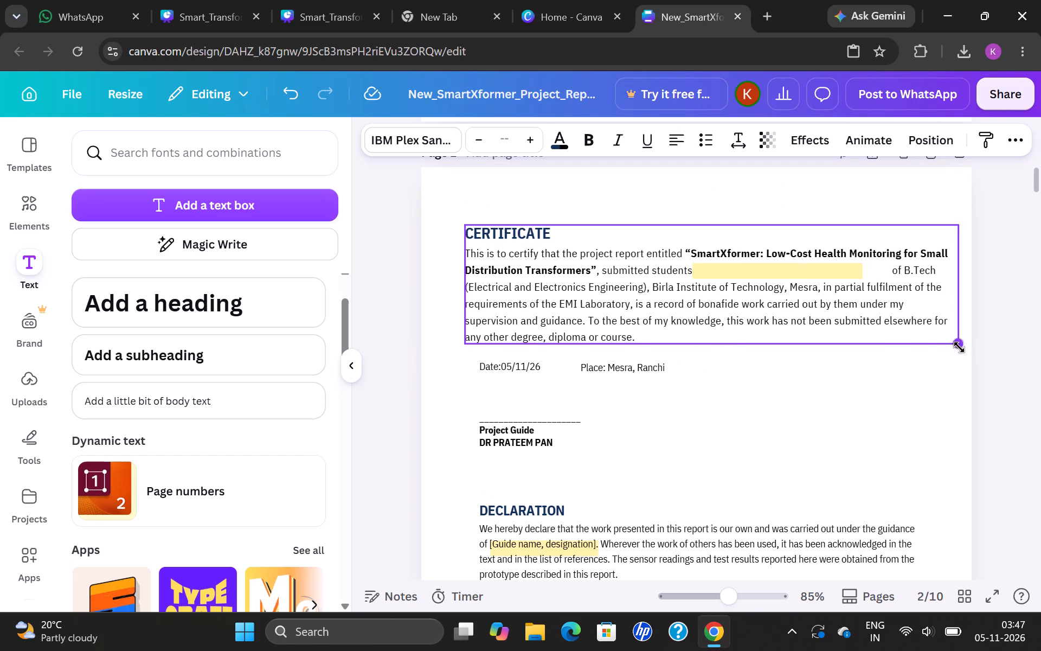
pyautogui.moveTo(959, 347); pyautogui.dragTo(960, 351)
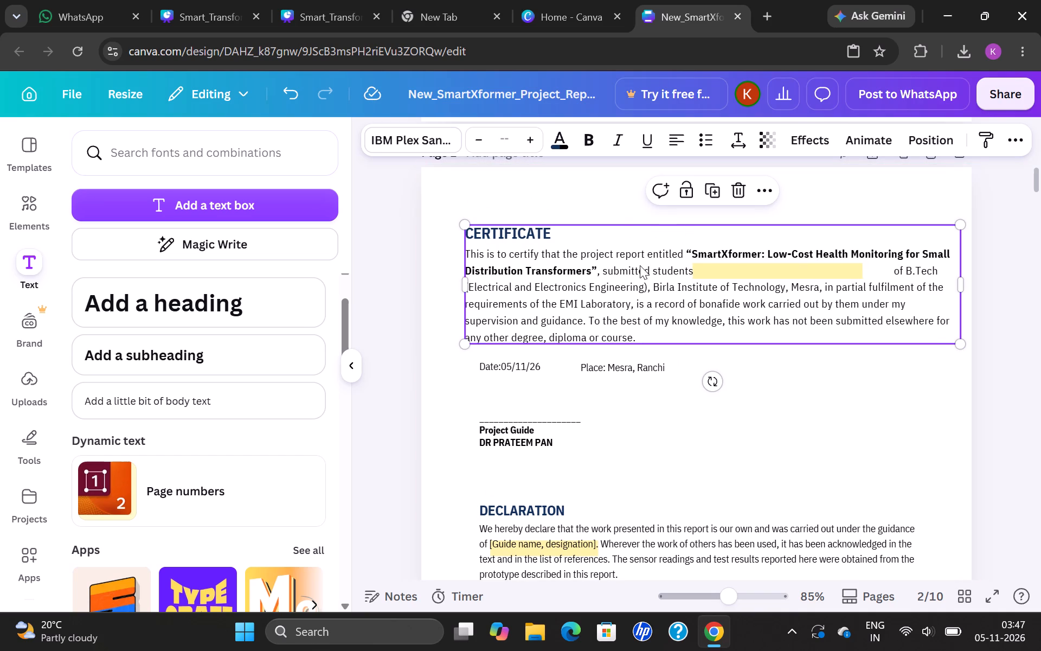
# Change "students" to "student" followed by a space before the yellow highlight in the Certificate paragraph.
pyautogui.click(749, 272)
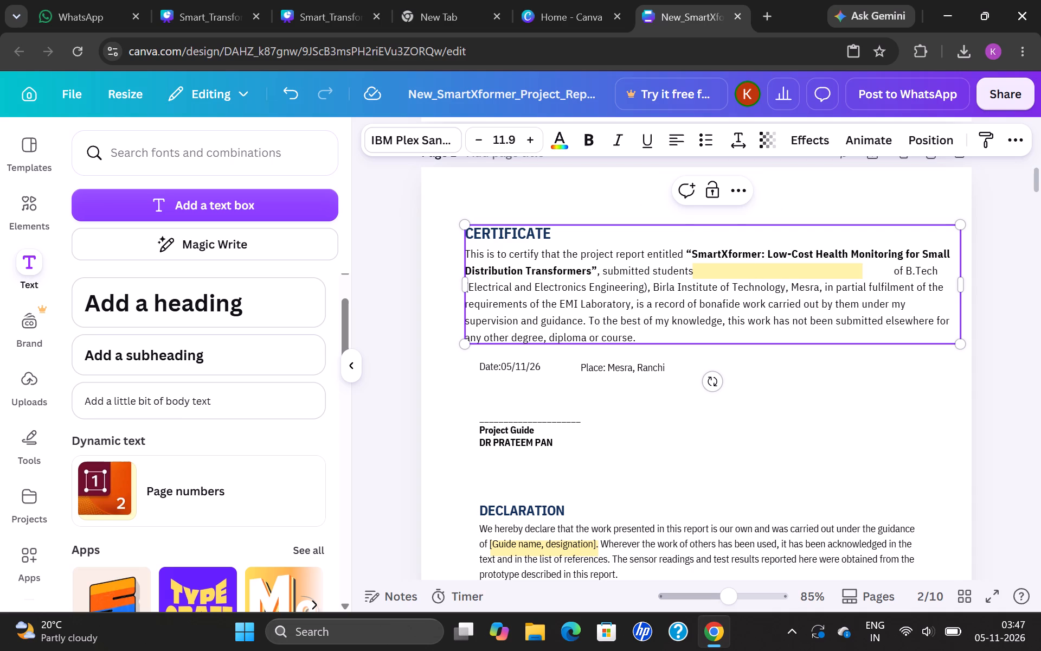
pyautogui.click(691, 271)
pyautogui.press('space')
pyautogui.press('BackSpace')
pyautogui.press('Right')
pyautogui.press('BackSpace')
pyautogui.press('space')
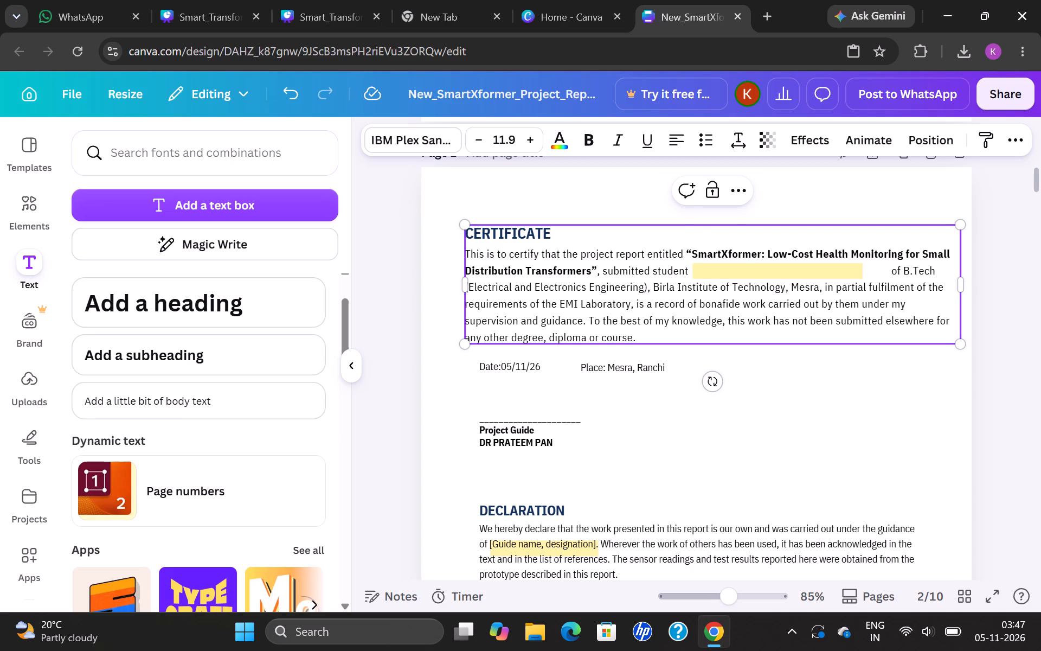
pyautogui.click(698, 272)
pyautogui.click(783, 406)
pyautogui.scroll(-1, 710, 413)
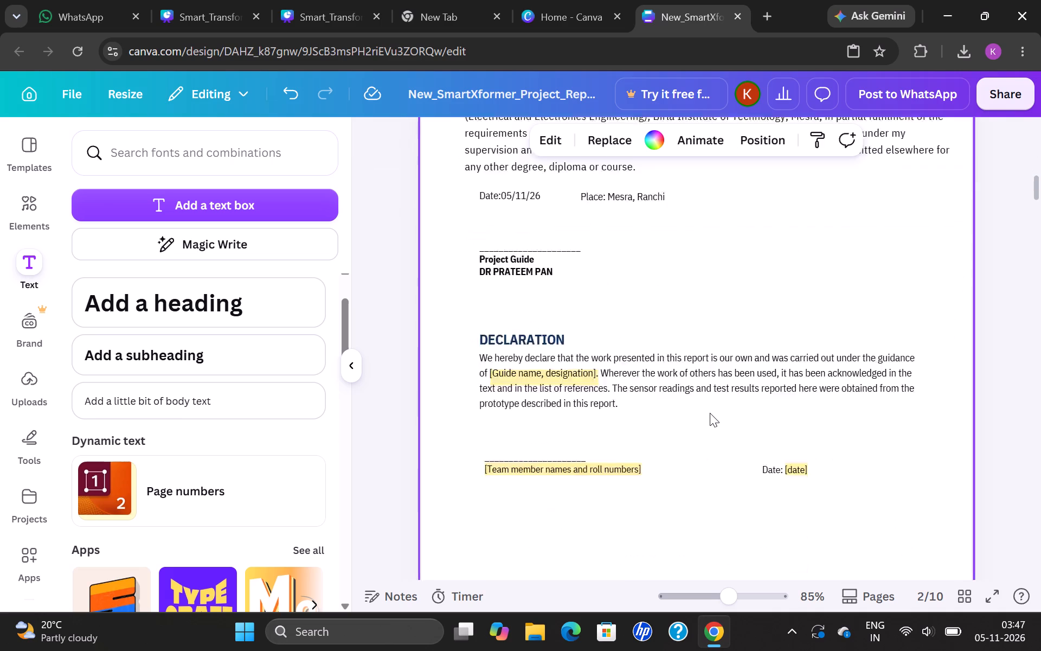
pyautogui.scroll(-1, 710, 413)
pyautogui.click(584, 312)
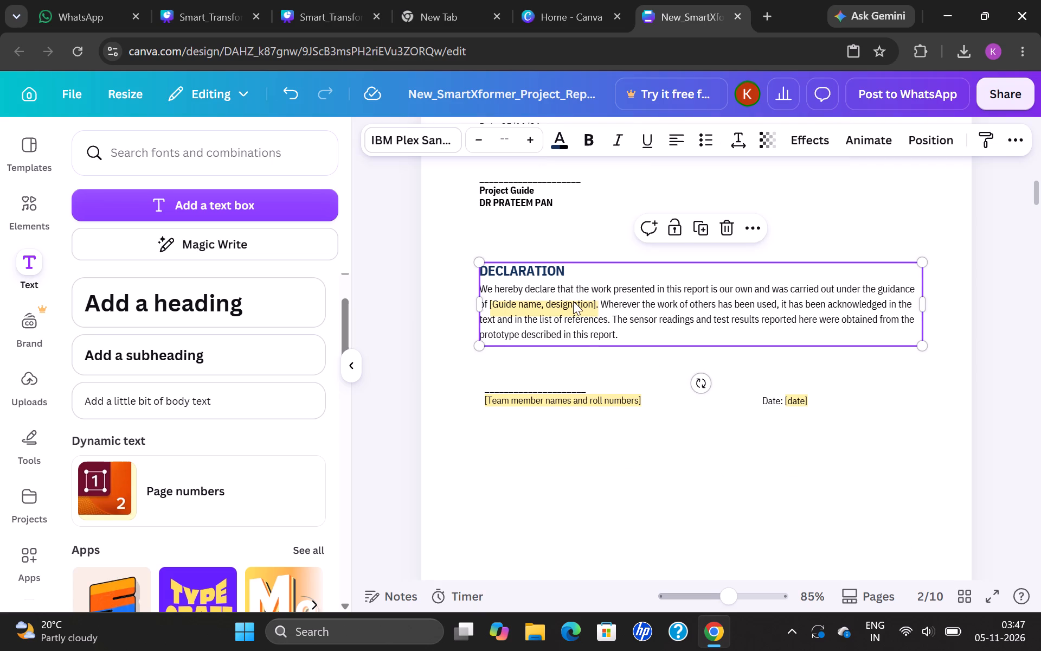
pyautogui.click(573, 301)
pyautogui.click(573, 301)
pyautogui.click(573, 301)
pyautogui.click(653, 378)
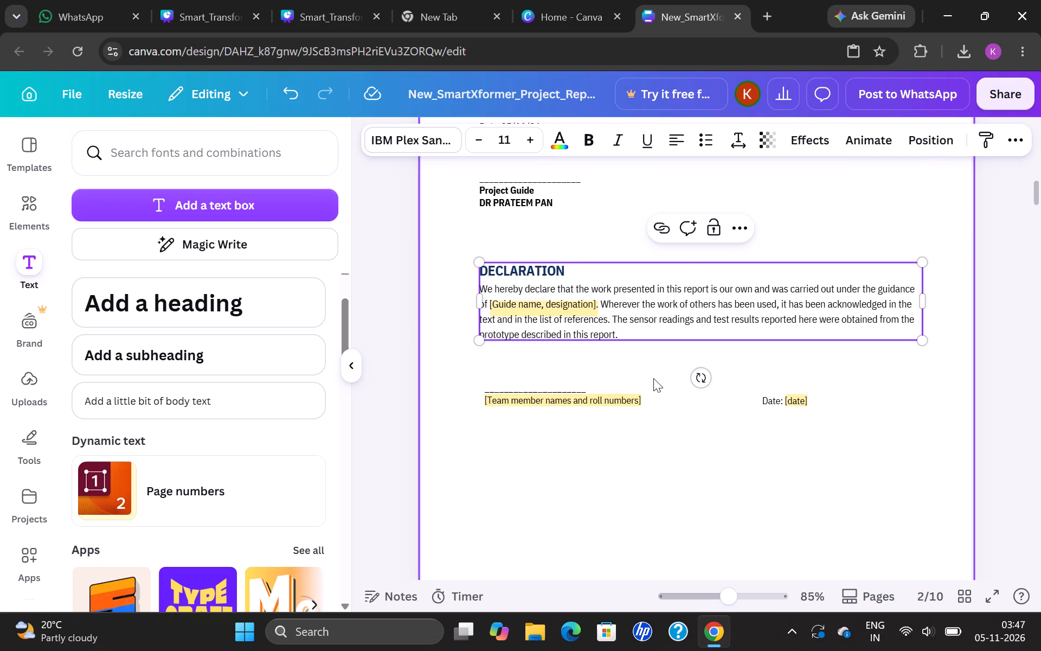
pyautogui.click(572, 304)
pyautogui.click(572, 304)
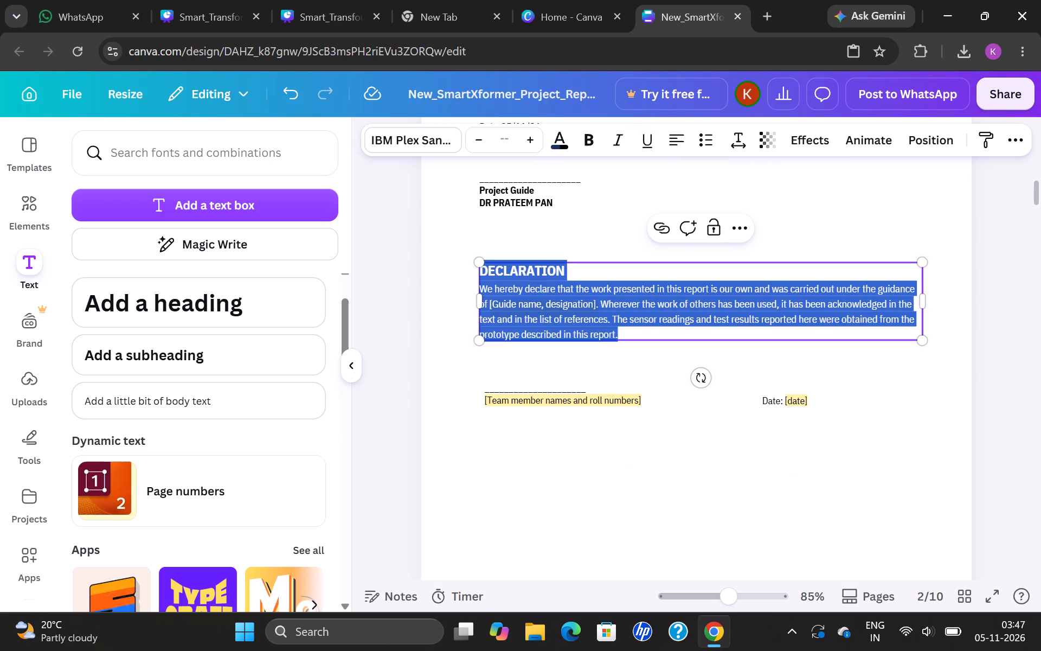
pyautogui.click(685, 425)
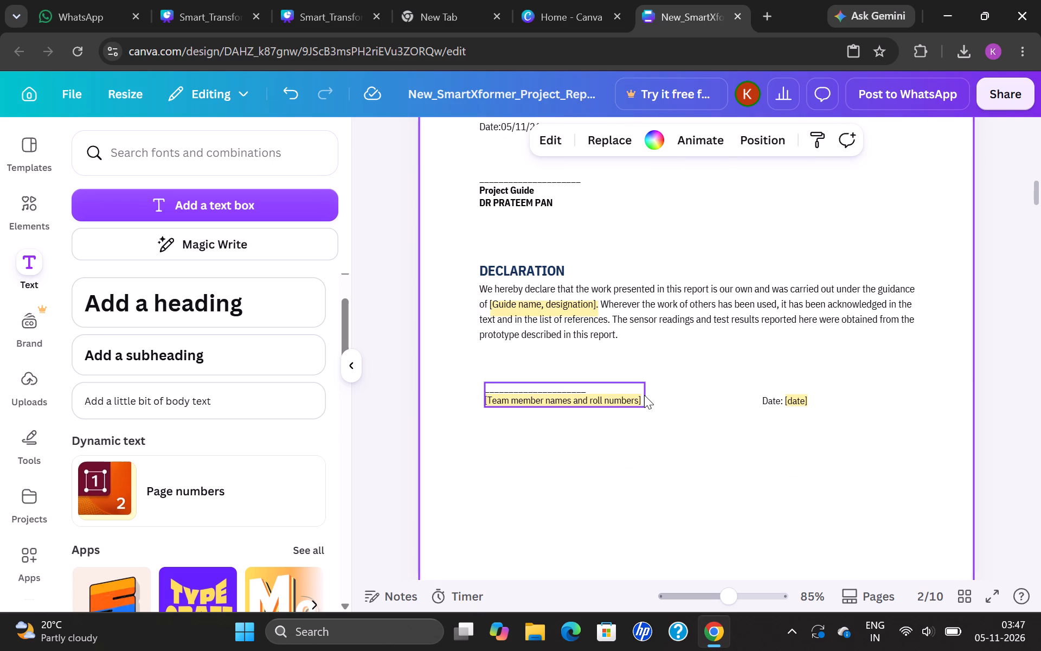
# Review the layout of the Certificate and Declaration sections on page 2.
pyautogui.click(652, 404)
pyautogui.scroll(1, 591, 341)
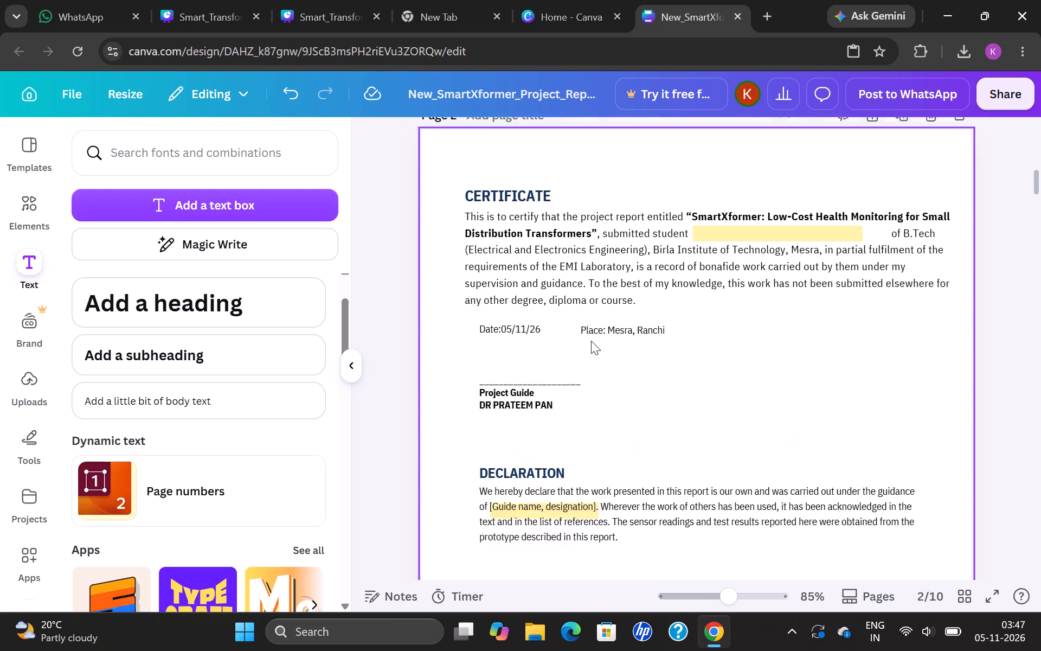
pyautogui.scroll(2, 591, 341)
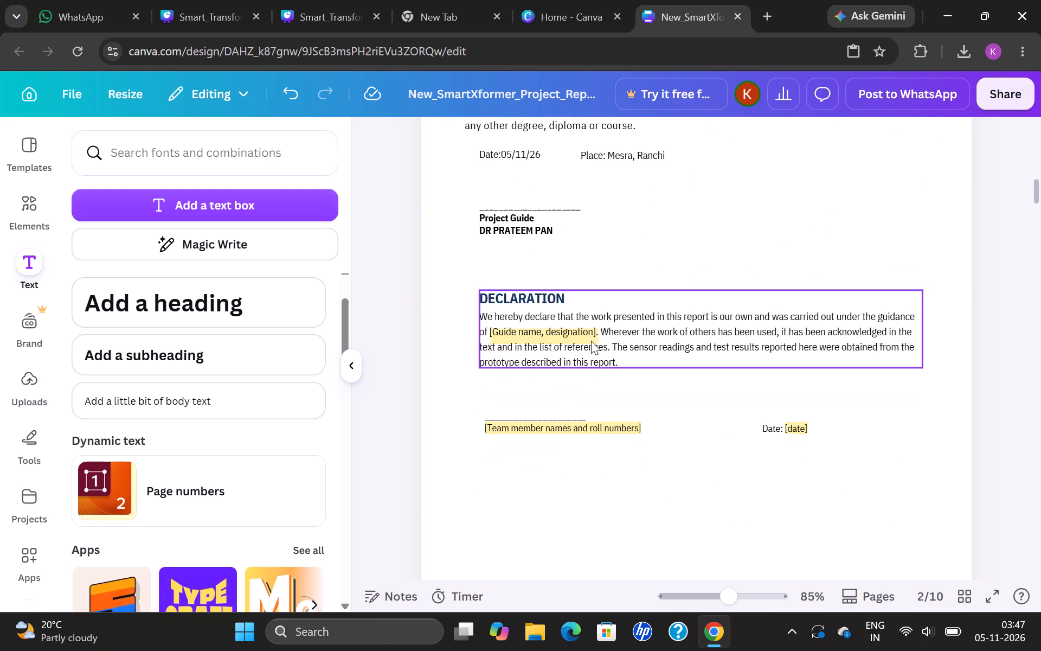
pyautogui.scroll(1, 591, 341)
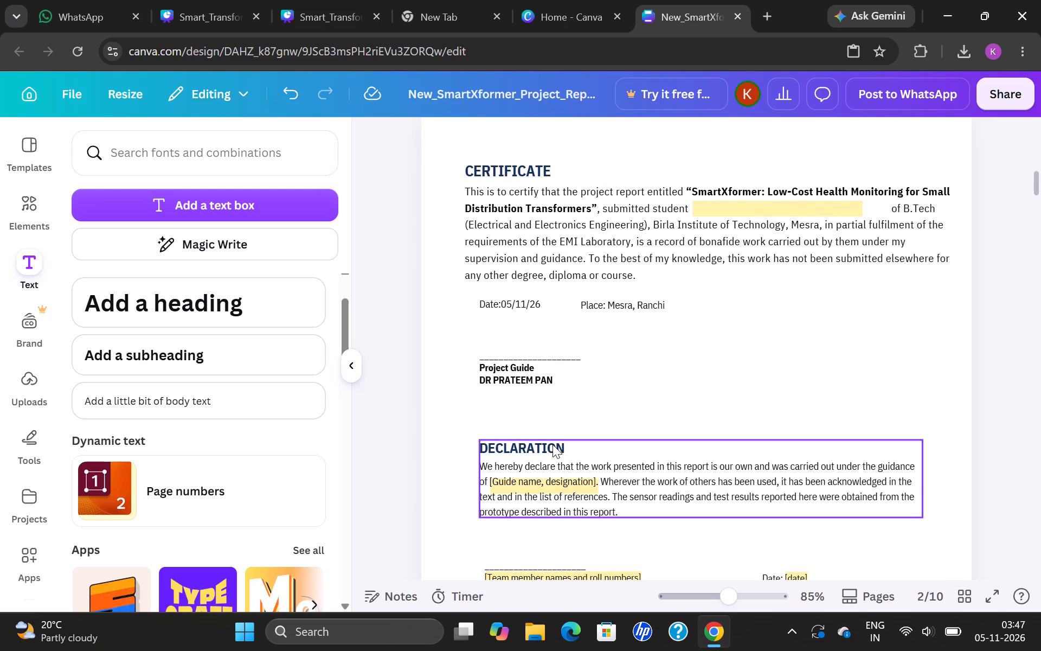
pyautogui.scroll(-2, 552, 444)
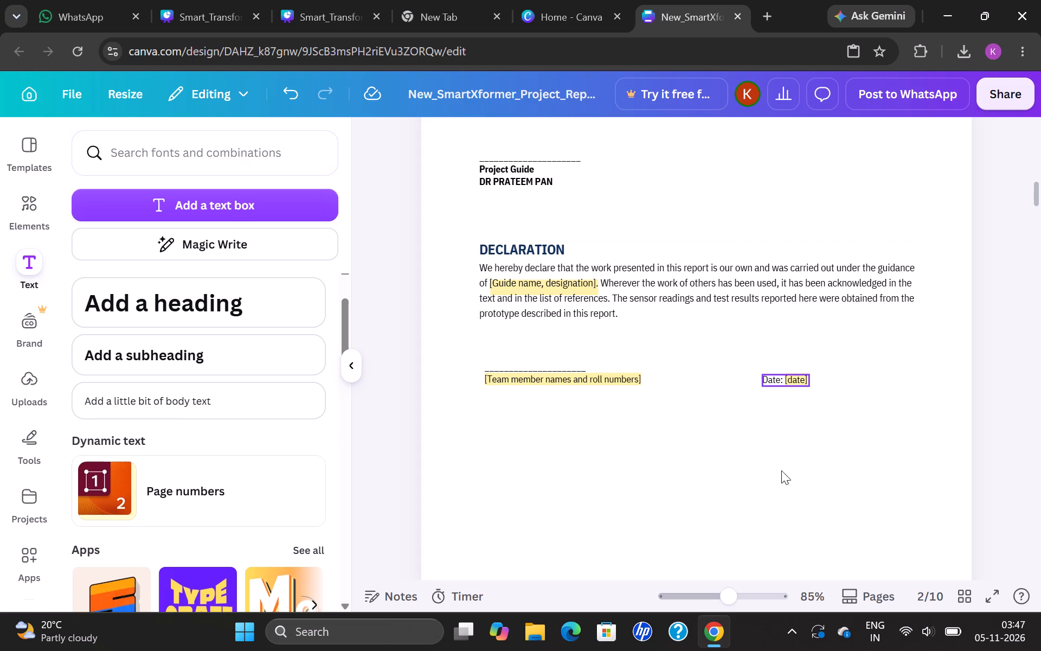
pyautogui.click(350, 360)
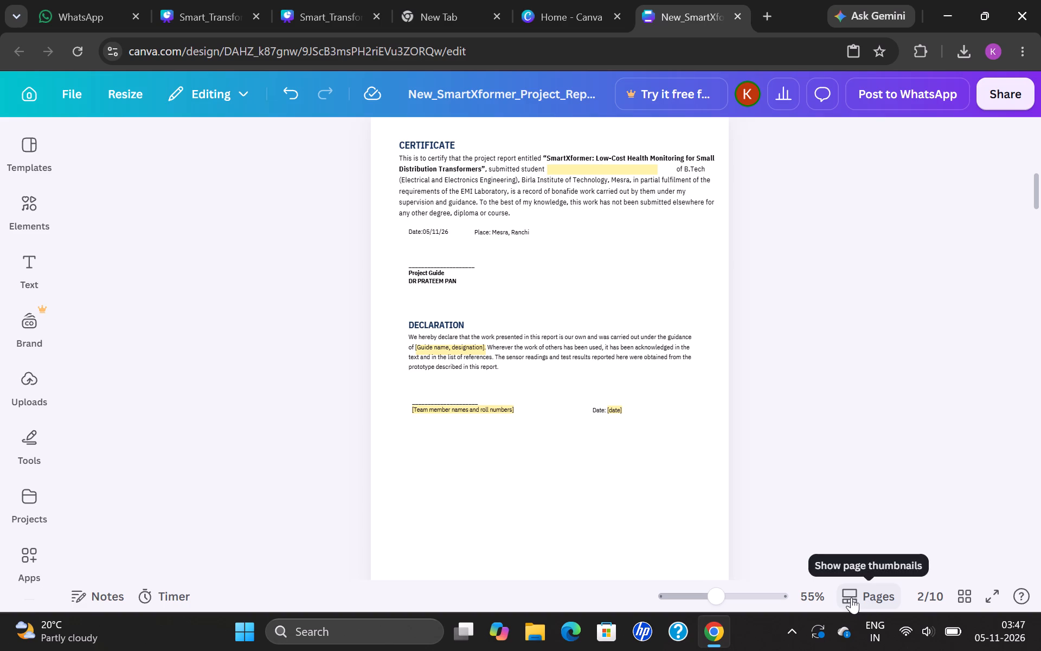
pyautogui.scroll(-1, 652, 510)
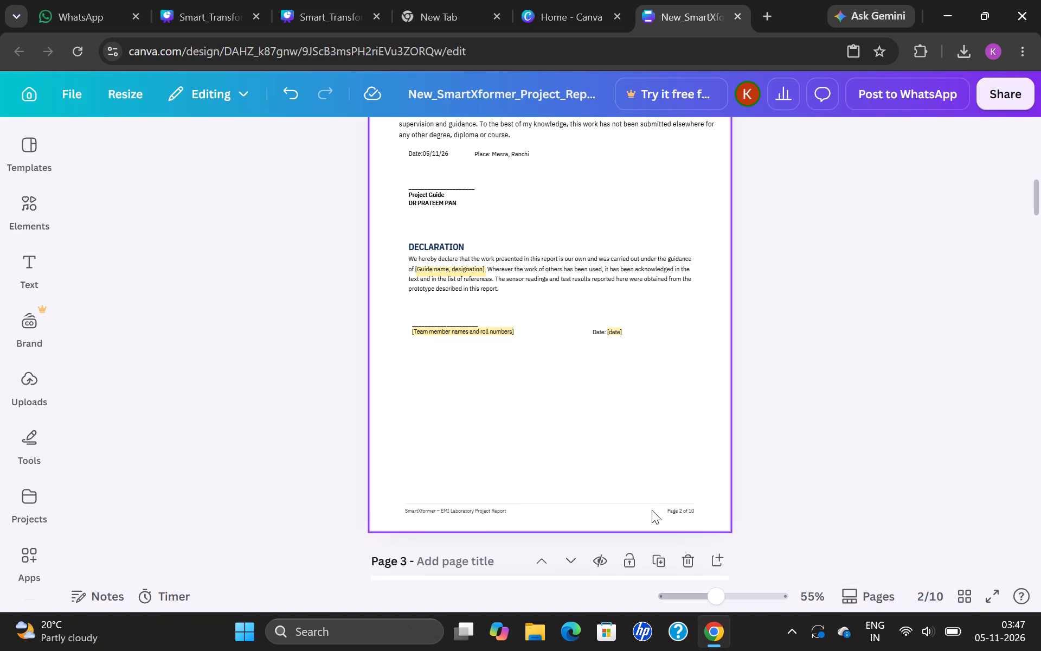
pyautogui.scroll(-1, 652, 510)
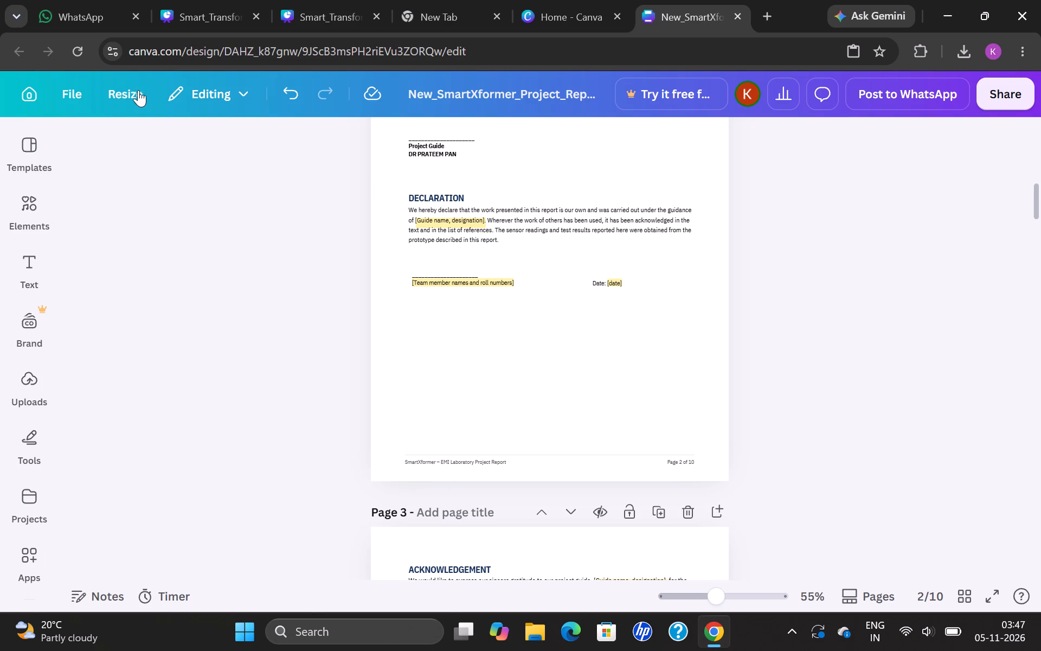
pyautogui.click(230, 94)
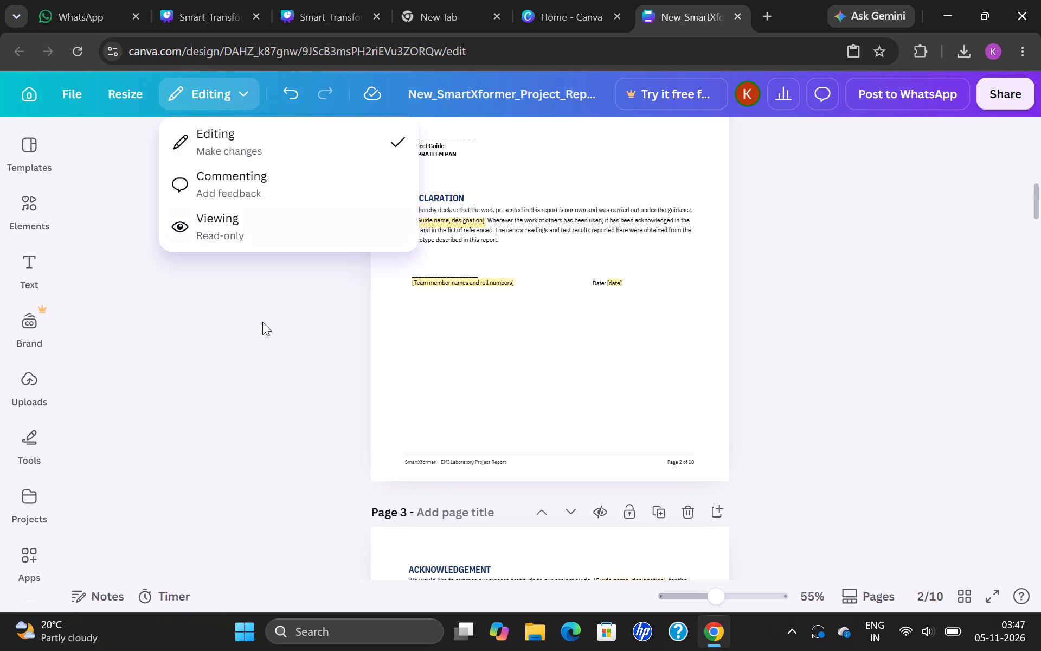
pyautogui.click(263, 346)
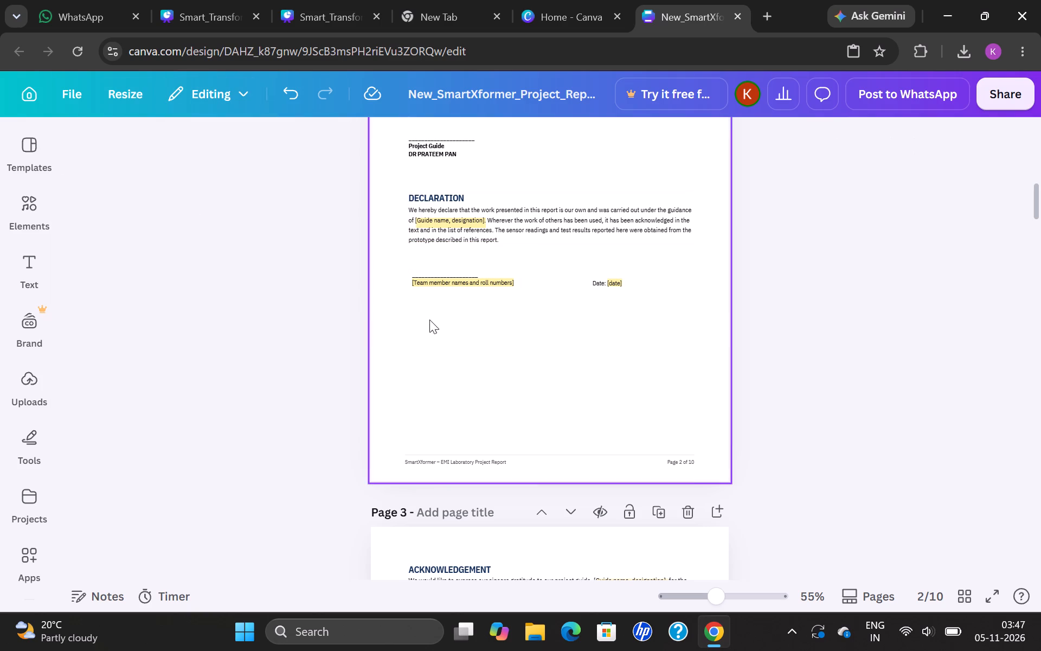
# Add a blank page directly after page 2, before the Acknowledgement page.
pyautogui.scroll(-1, 628, 495)
pyautogui.scroll(3, 651, 333)
pyautogui.scroll(-1, 651, 333)
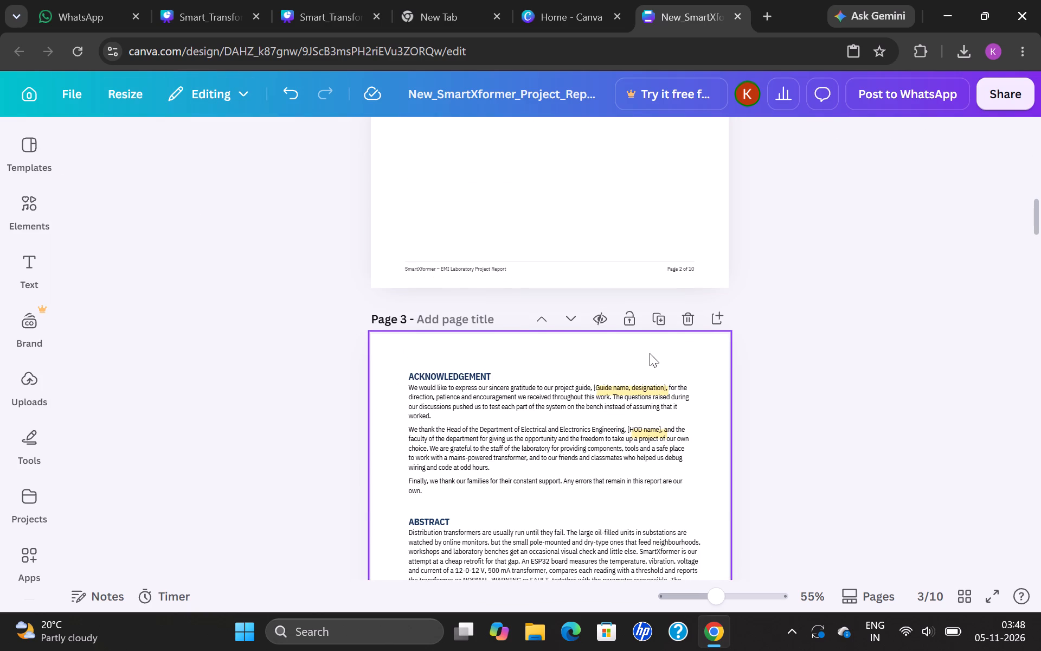
pyautogui.scroll(4, 650, 353)
pyautogui.click(719, 167)
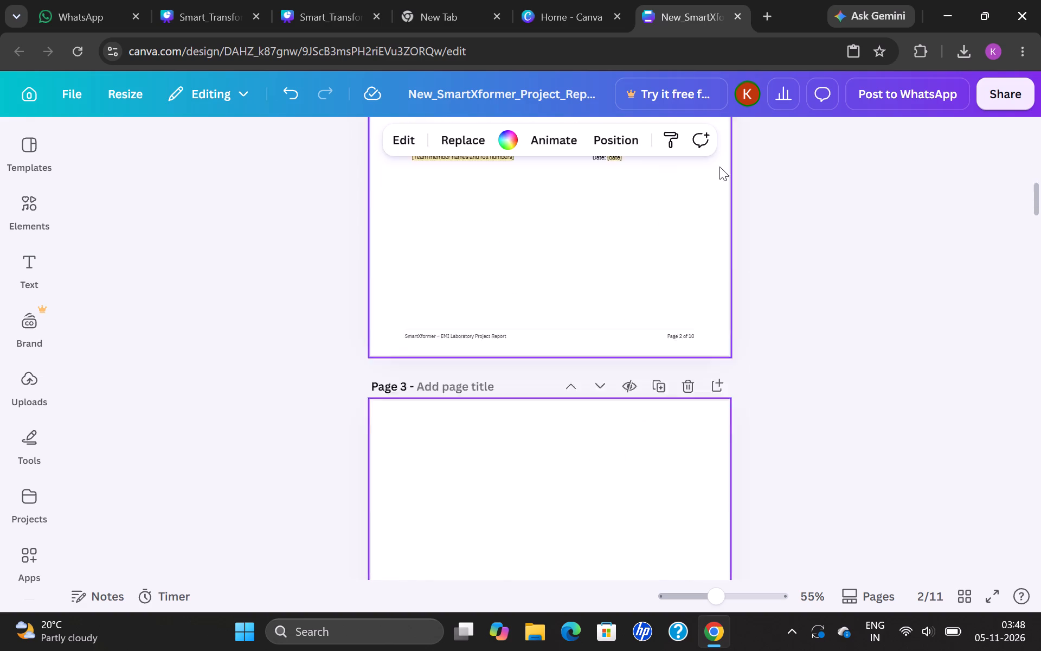
# Copy the whole Declaration section on page 2, including its signature block, date line and yellow highlights.
pyautogui.scroll(4, 634, 210)
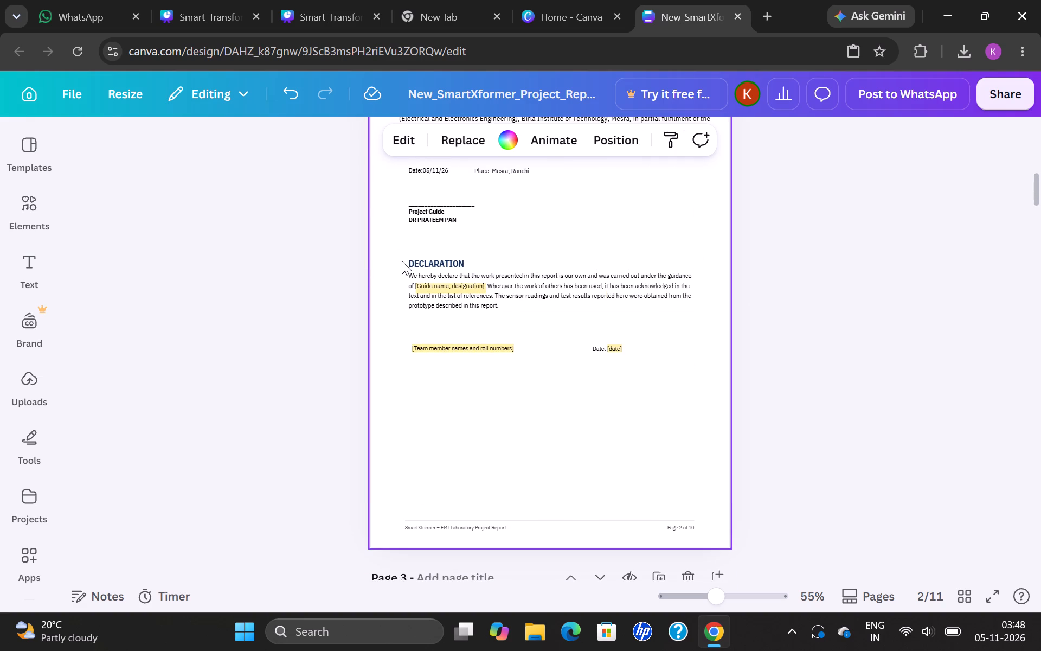
pyautogui.moveTo(401, 258); pyautogui.dragTo(683, 367)
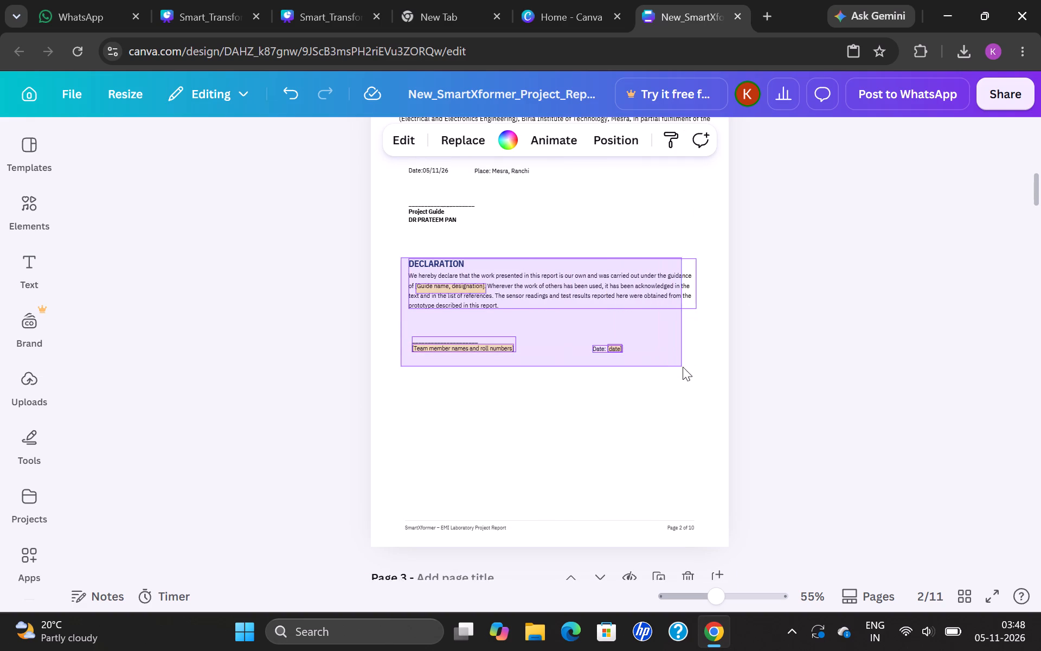
pyautogui.moveTo(683, 367); pyautogui.dragTo(705, 369)
pyautogui.hotkey('ctrl', 'c')
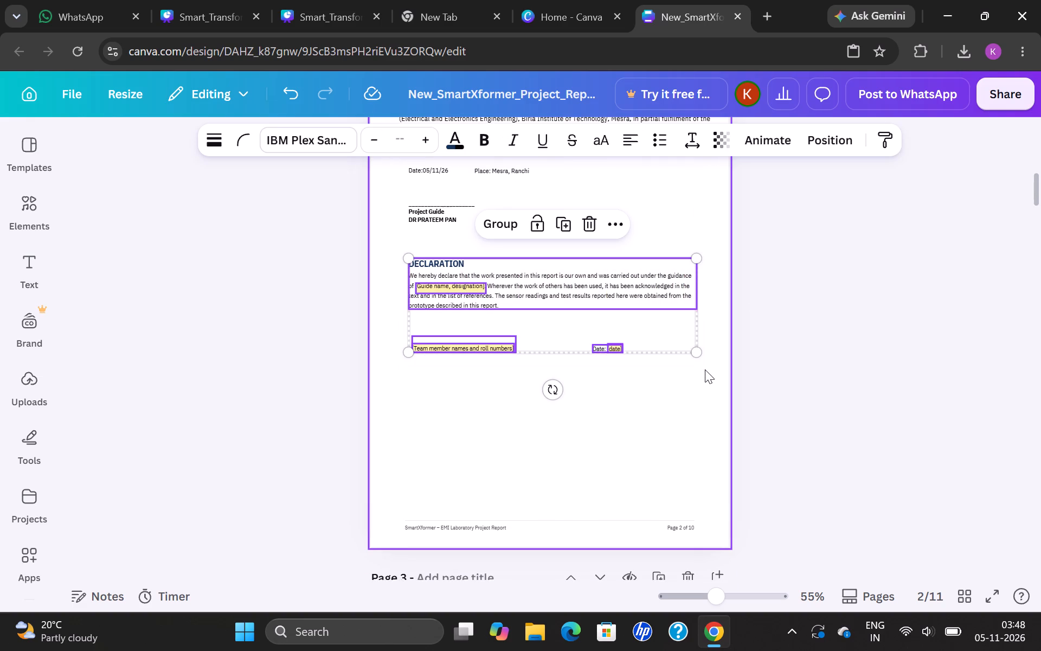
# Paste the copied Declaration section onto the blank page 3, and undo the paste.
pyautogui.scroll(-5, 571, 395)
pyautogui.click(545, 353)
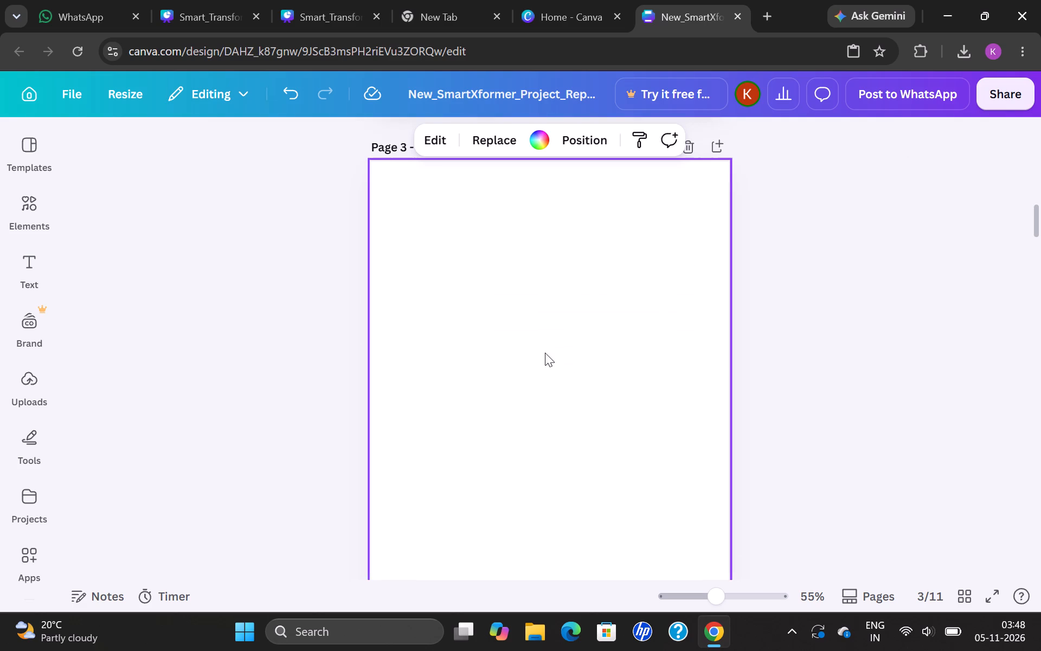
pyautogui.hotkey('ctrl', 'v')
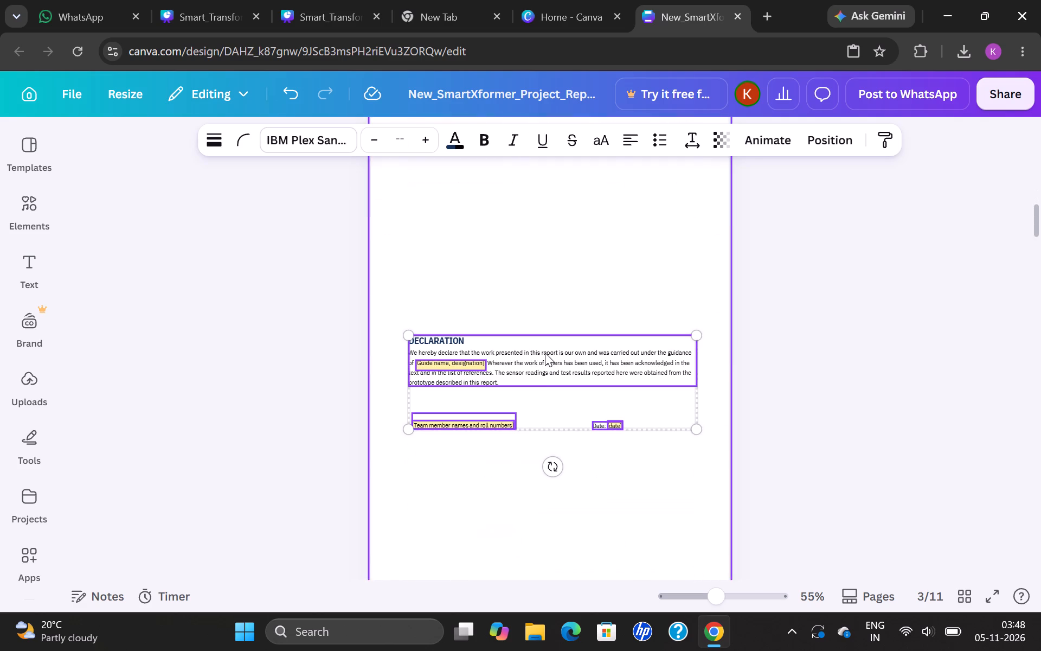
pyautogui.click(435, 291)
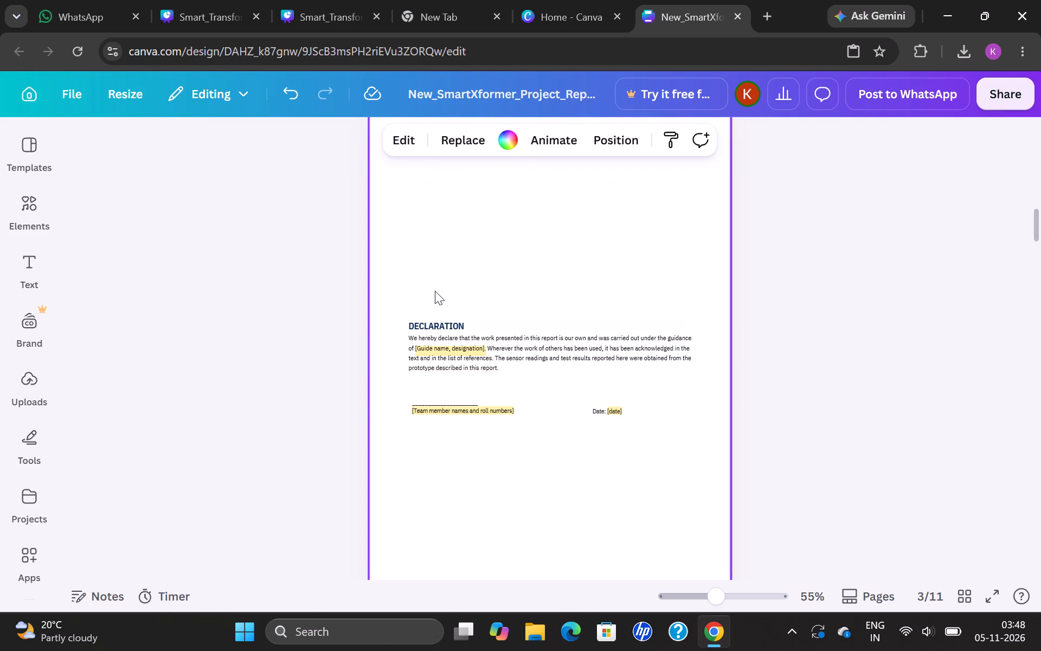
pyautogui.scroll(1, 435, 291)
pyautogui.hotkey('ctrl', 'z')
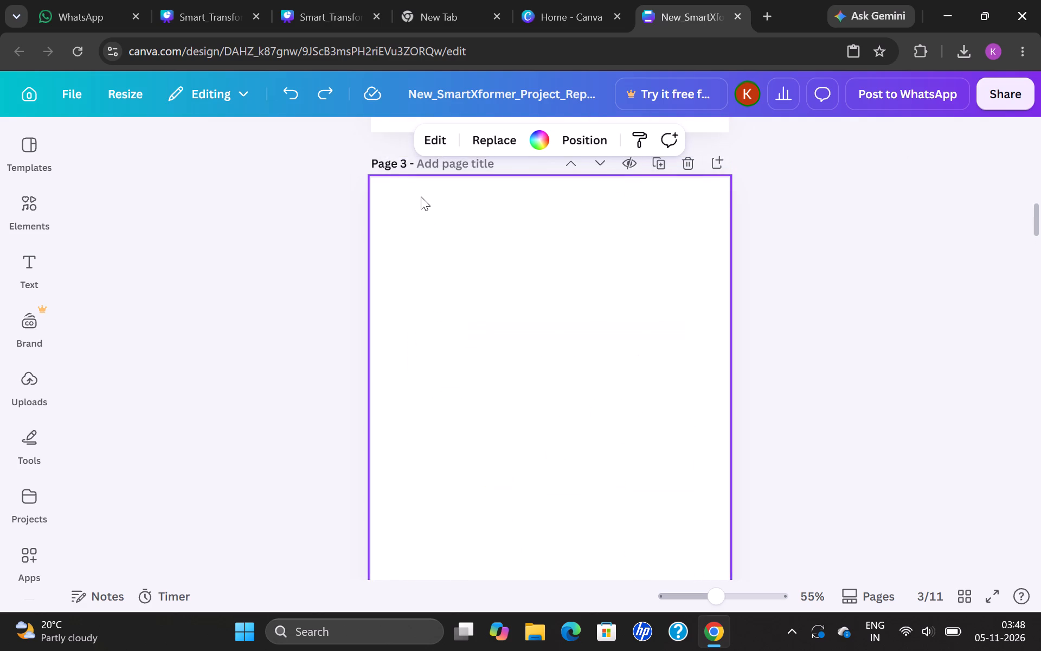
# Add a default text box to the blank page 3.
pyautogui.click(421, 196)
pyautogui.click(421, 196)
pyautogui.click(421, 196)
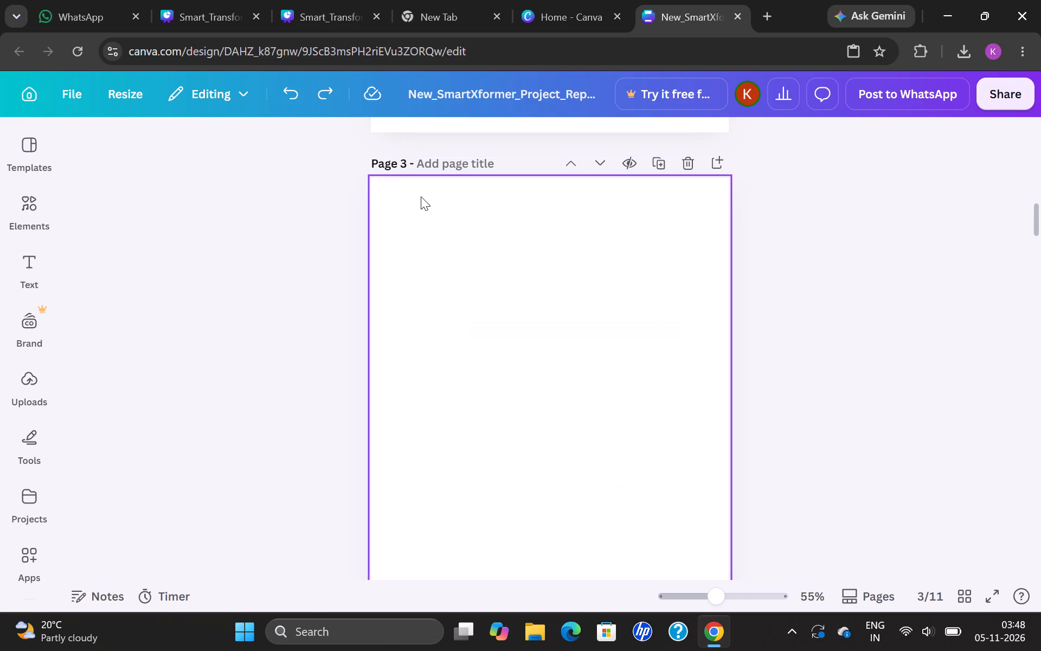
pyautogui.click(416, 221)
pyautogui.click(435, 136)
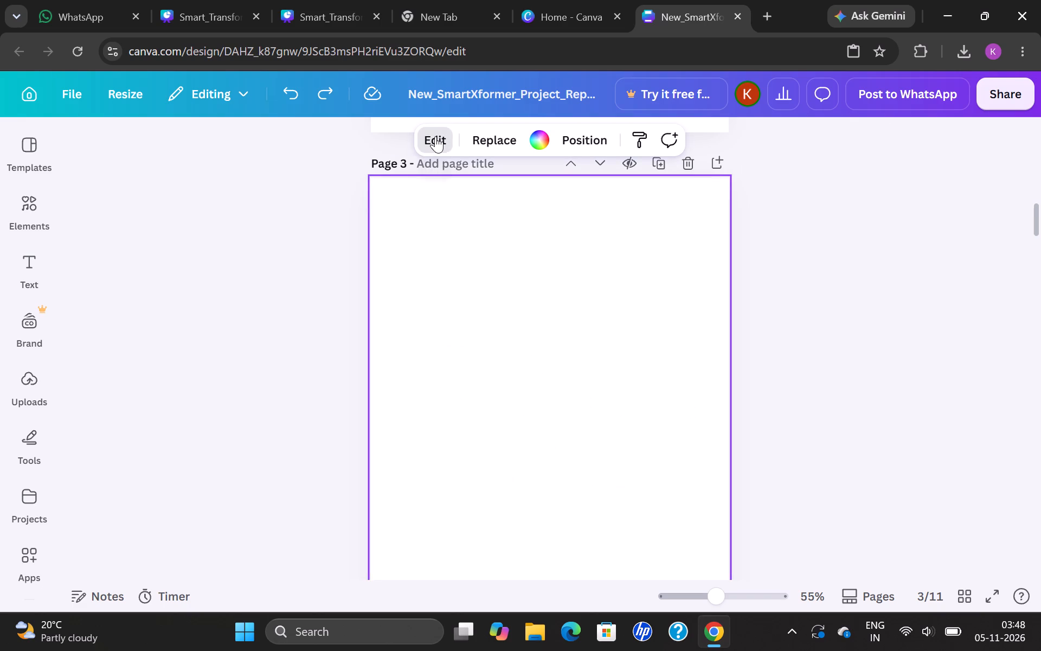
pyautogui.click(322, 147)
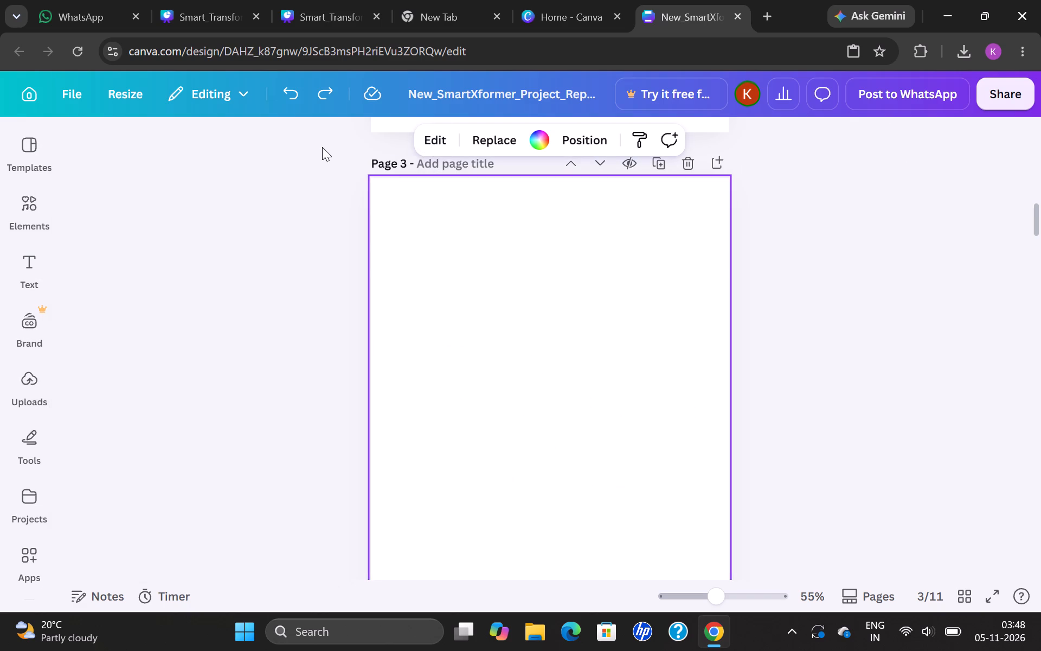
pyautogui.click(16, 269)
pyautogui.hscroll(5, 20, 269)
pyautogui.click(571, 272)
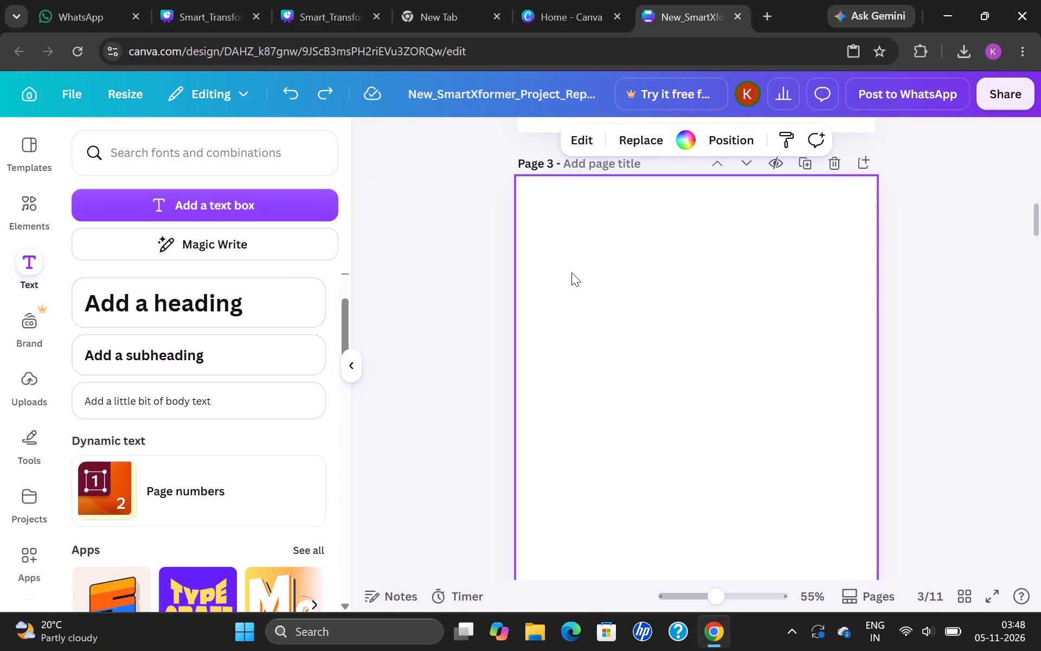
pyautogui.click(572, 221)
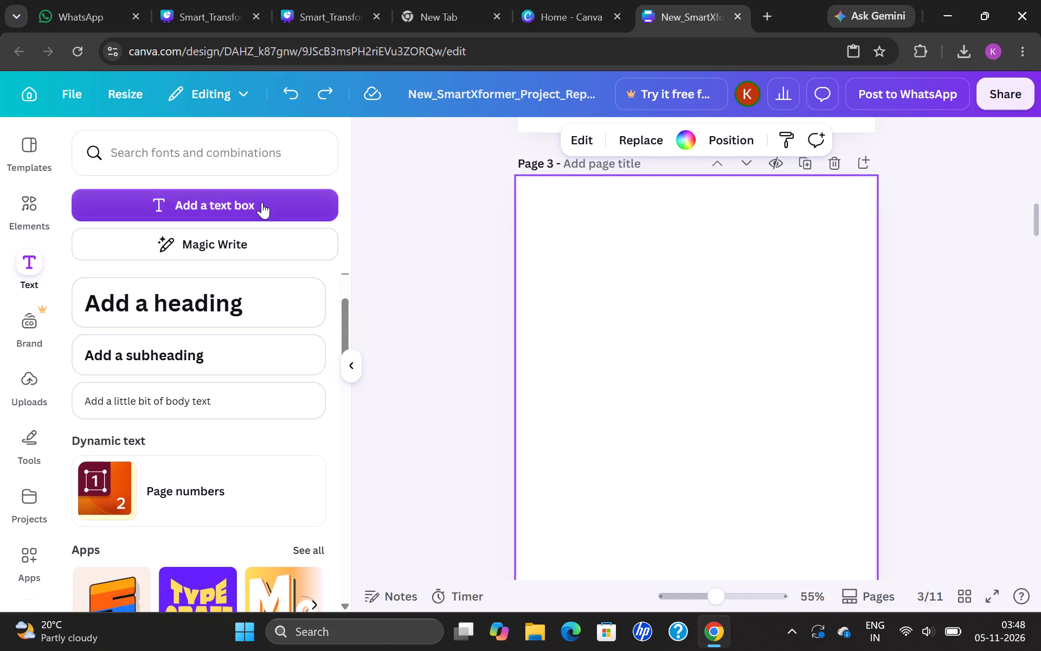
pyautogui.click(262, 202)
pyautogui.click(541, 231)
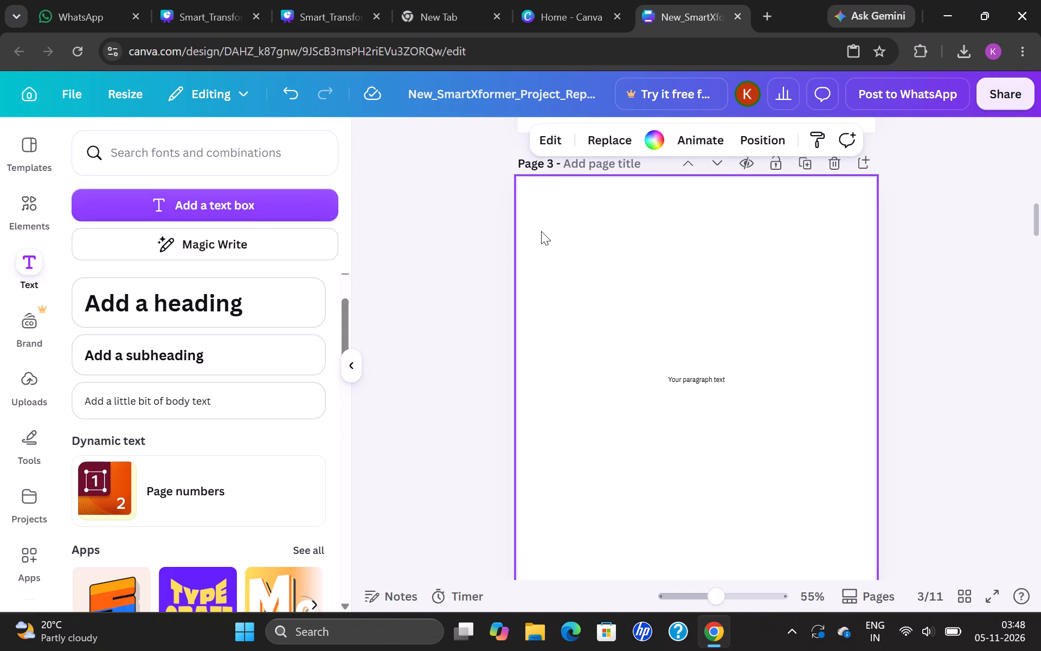
# Paste the copied Declaration section, with its signature and date lines, onto page 3.
pyautogui.click(541, 231)
pyautogui.hotkey('ctrl', 'c')
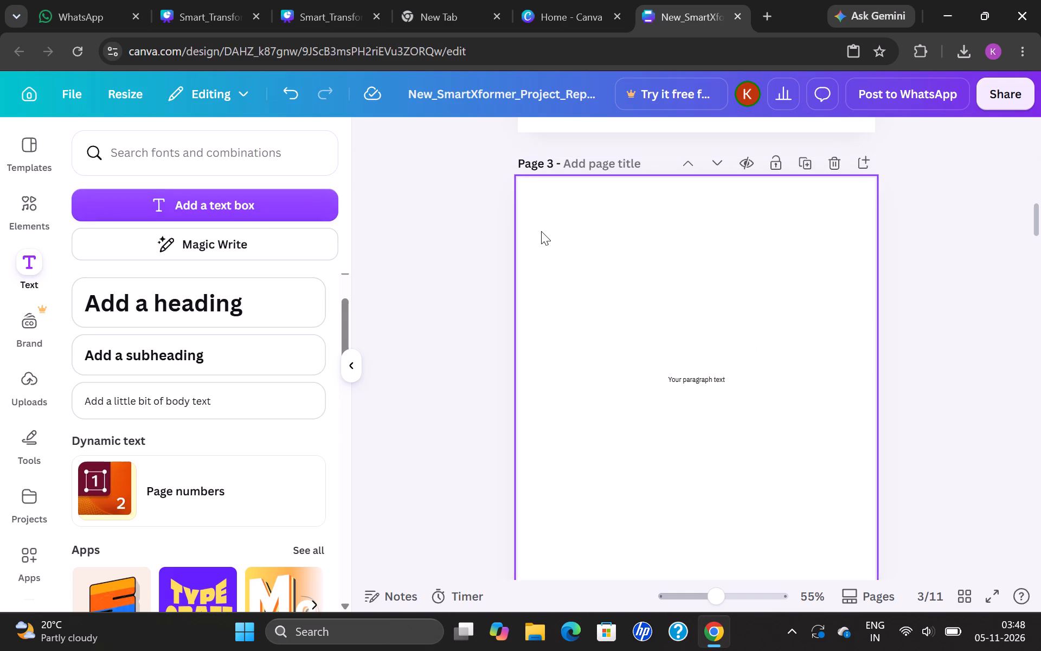
pyautogui.hotkey('ctrl', 'v')
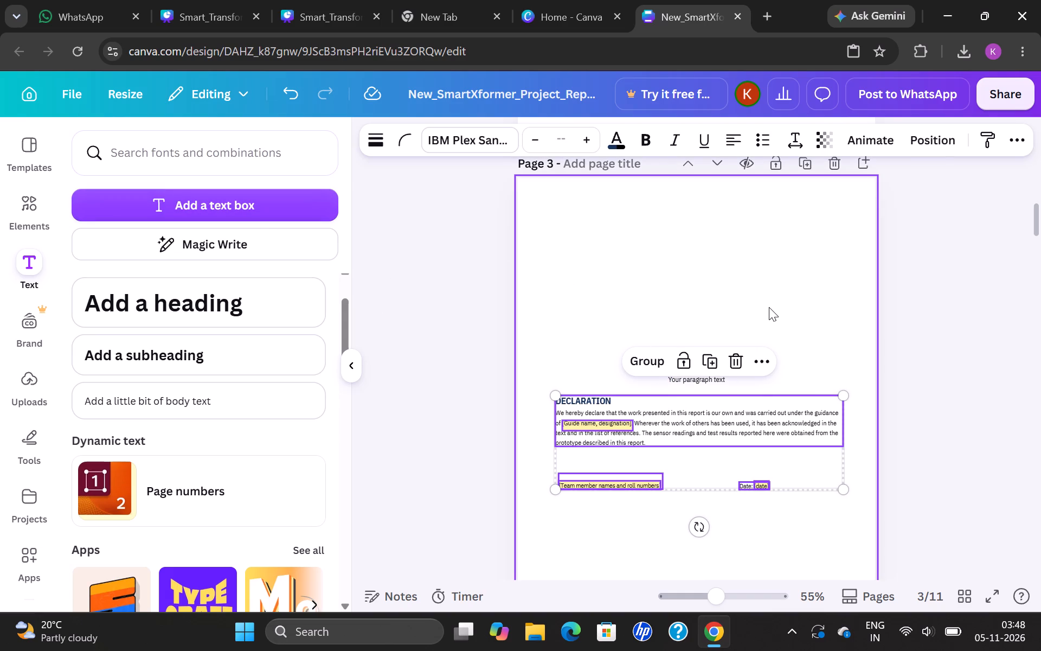
pyautogui.click(769, 304)
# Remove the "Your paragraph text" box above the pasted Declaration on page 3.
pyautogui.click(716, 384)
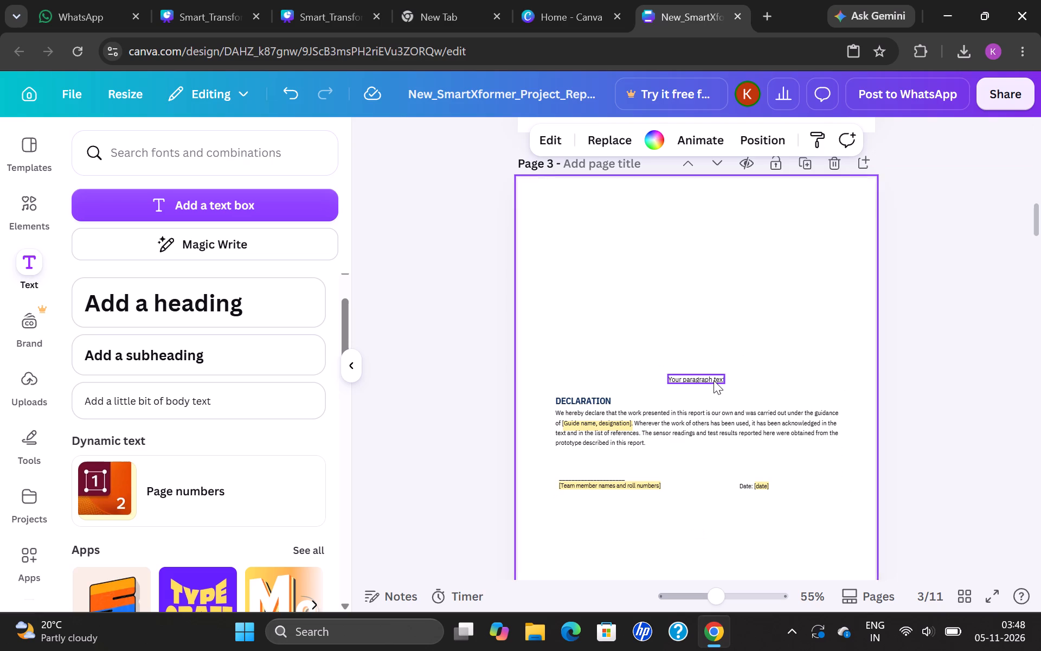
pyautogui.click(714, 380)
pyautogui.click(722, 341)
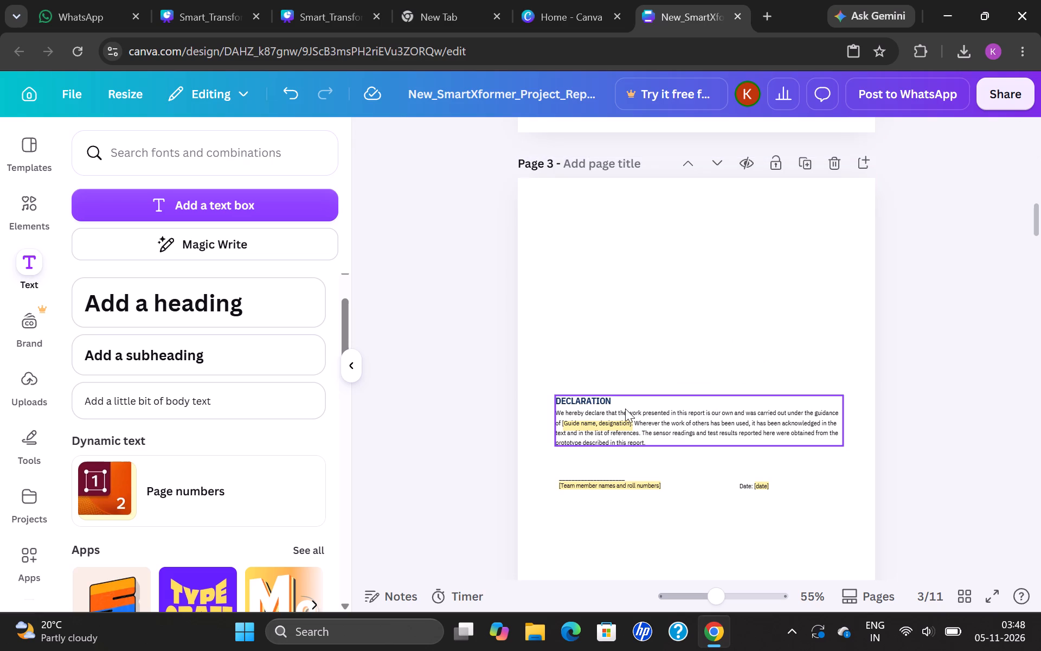
# Move the Declaration heading and paragraph to the upper part of page 3, near the left margin.
pyautogui.moveTo(622, 415); pyautogui.dragTo(610, 218)
pyautogui.click(669, 328)
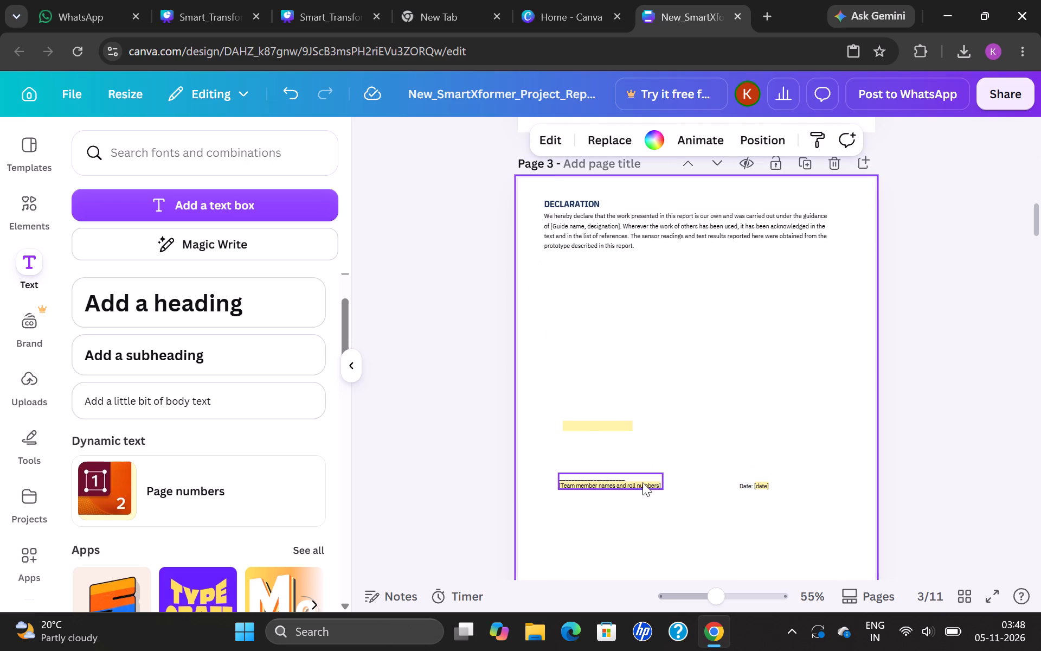
# Move the team-member signature block and the date line up beneath the Declaration paragraph, roughly level with each other.
pyautogui.click(634, 487)
pyautogui.moveTo(634, 484); pyautogui.dragTo(625, 325)
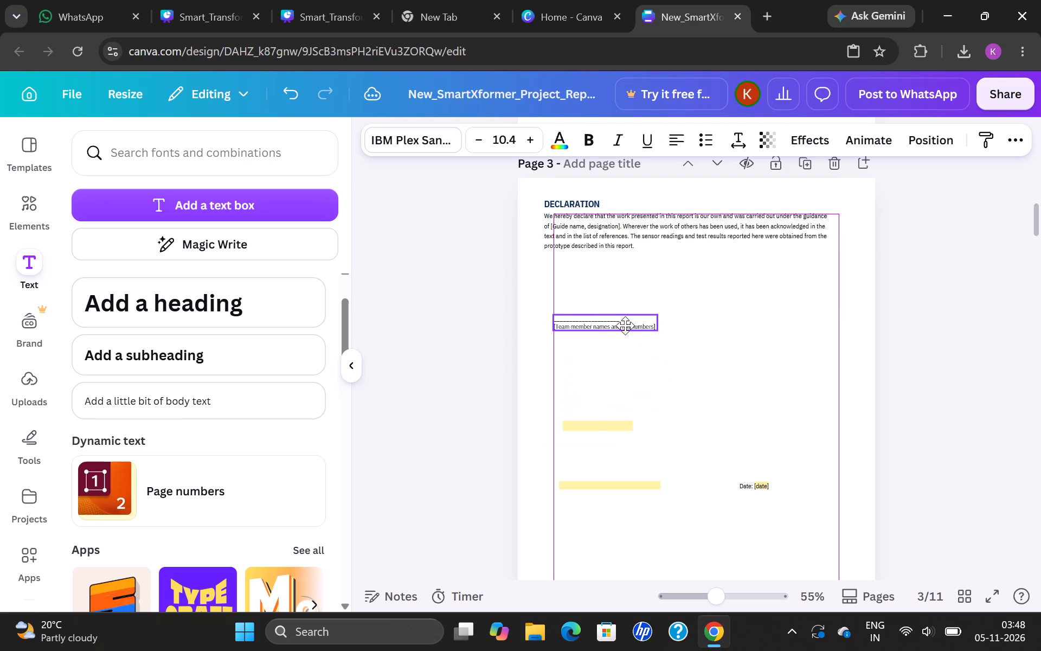
pyautogui.moveTo(625, 325); pyautogui.dragTo(628, 327)
pyautogui.click(755, 397)
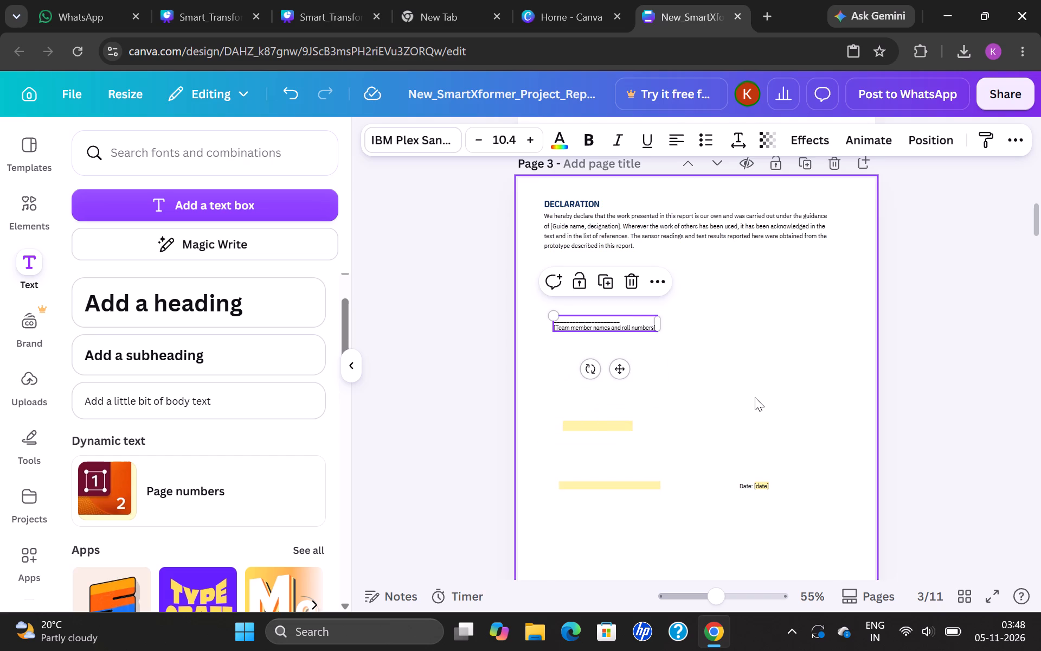
pyautogui.moveTo(753, 486); pyautogui.dragTo(765, 345)
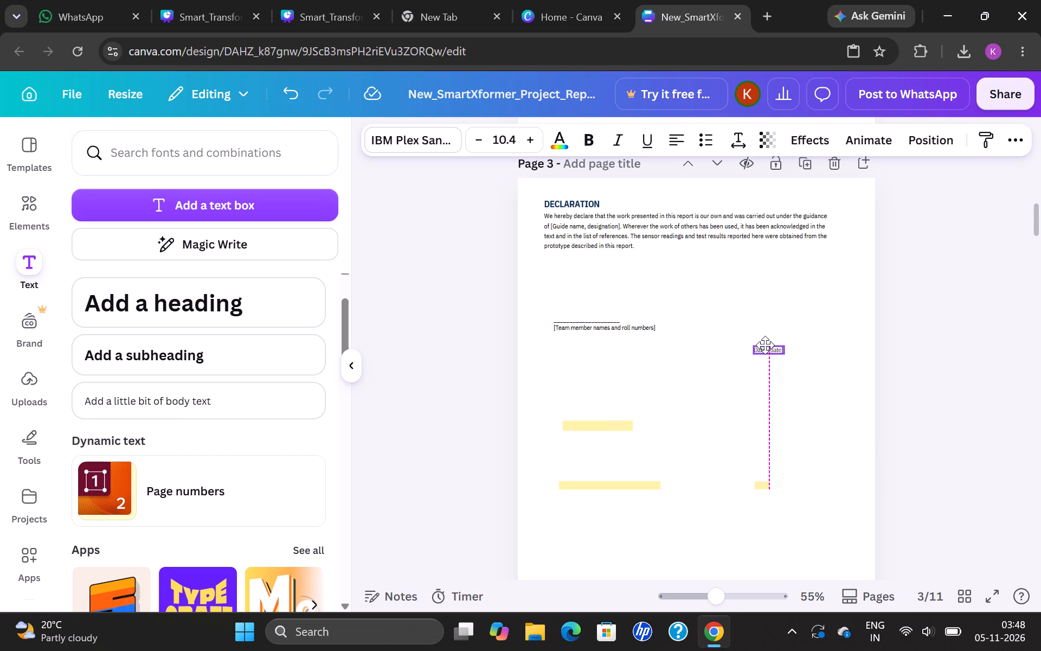
pyautogui.moveTo(765, 345); pyautogui.dragTo(762, 324)
# Replace the bracketed date placeholder on page 3 with 05/11/26, leaving no brackets.
pyautogui.click(762, 324)
pyautogui.click(766, 324)
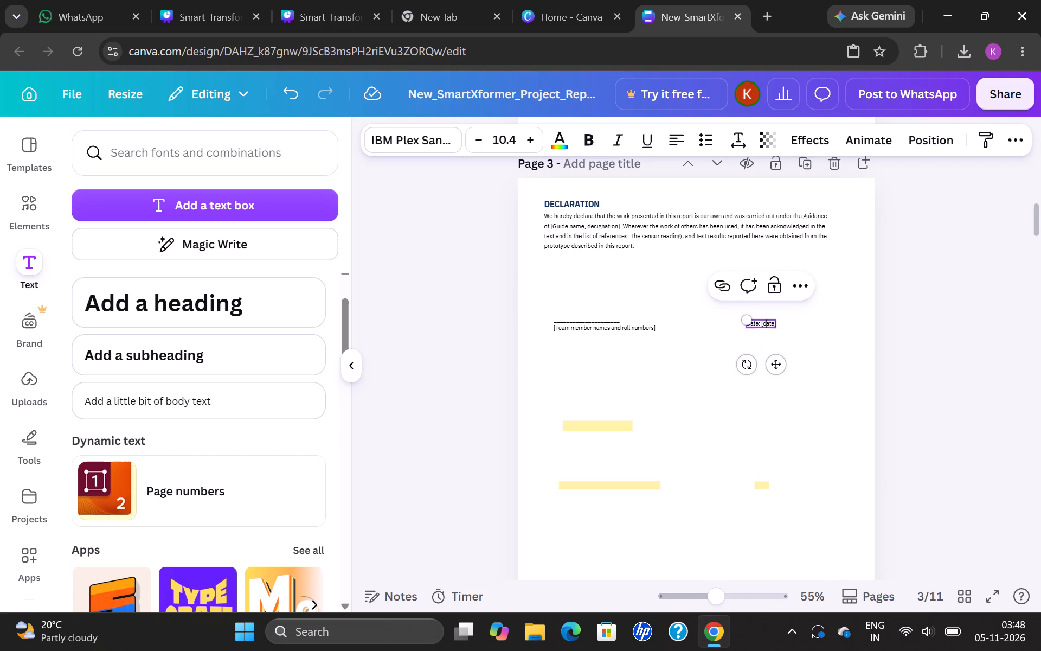
pyautogui.scroll(1, 766, 324)
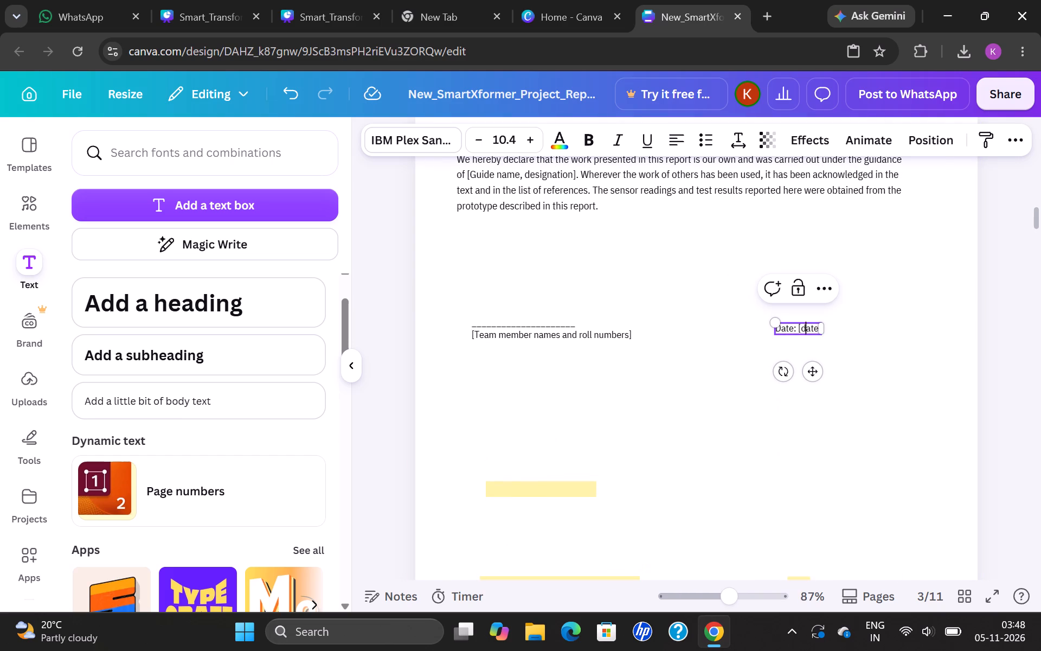
pyautogui.click(815, 329)
pyautogui.press('Right')
pyautogui.press('Right')
pyautogui.press('BackSpace')
pyautogui.press('BackSpace')
pyautogui.press('BackSpace')
pyautogui.press('BackSpace')
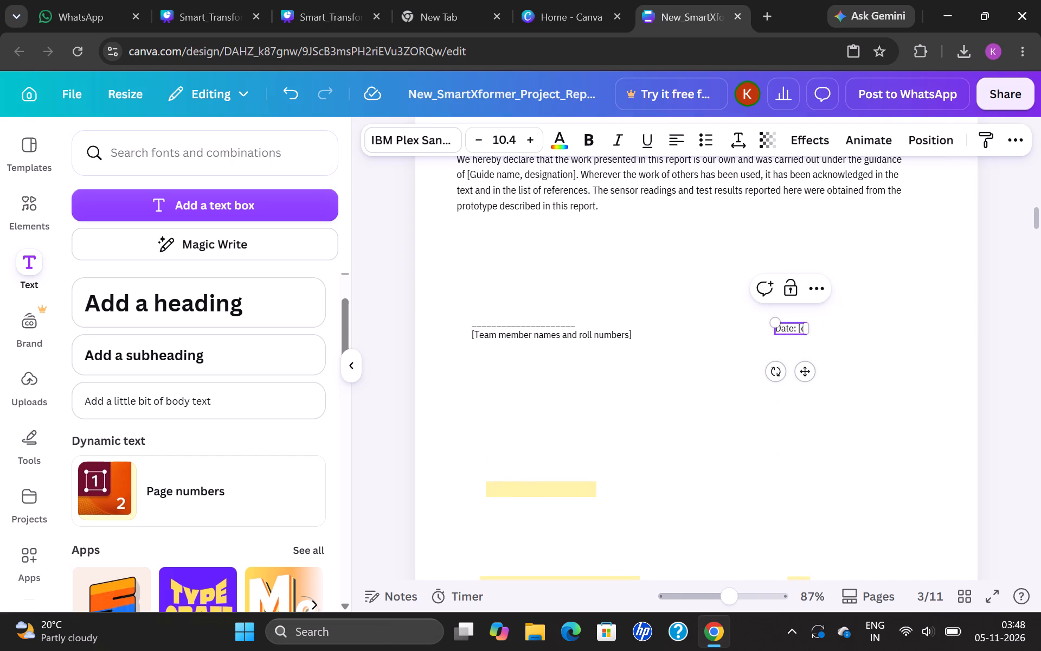
pyautogui.press('BackSpace')
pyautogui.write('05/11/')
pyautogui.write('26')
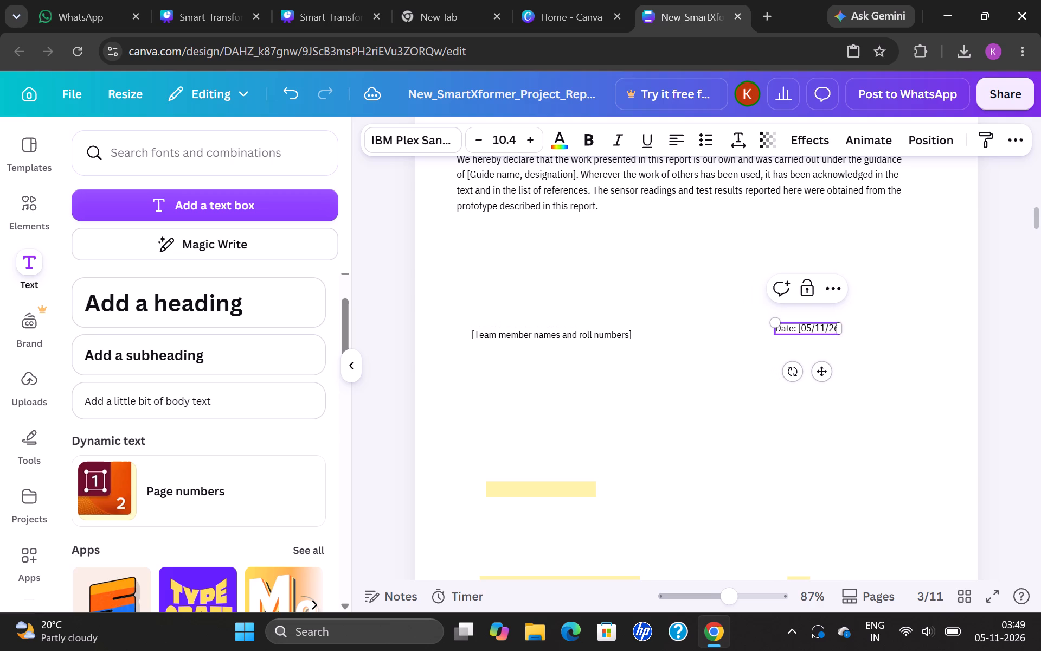
pyautogui.moveTo(804, 375); pyautogui.dragTo(804, 324)
pyautogui.click(804, 324)
pyautogui.press('Left')
pyautogui.press('BackSpace')
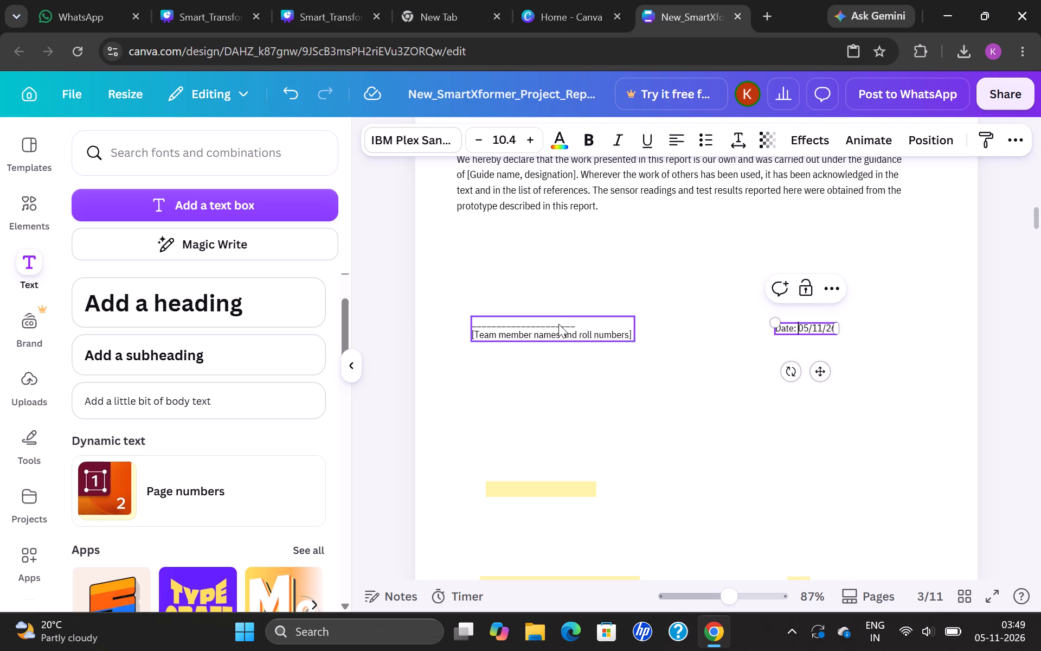
# Narrow the team-member signature text box slightly so its placeholder wraps onto a second line.
pyautogui.click(627, 331)
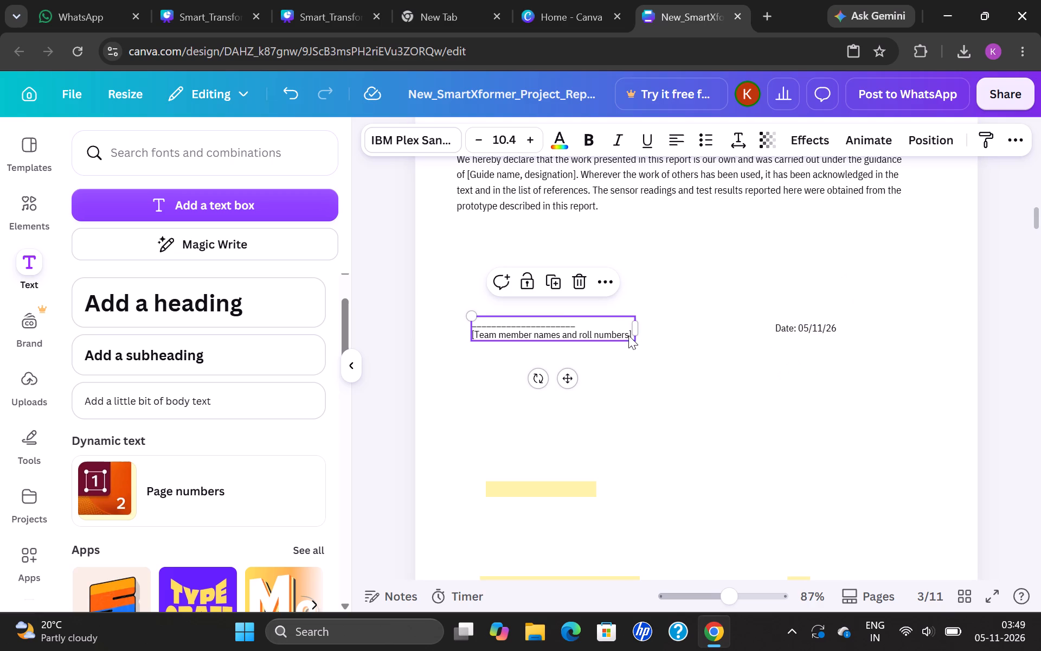
pyautogui.click(628, 335)
pyautogui.moveTo(633, 325); pyautogui.dragTo(627, 338)
pyautogui.click(627, 338)
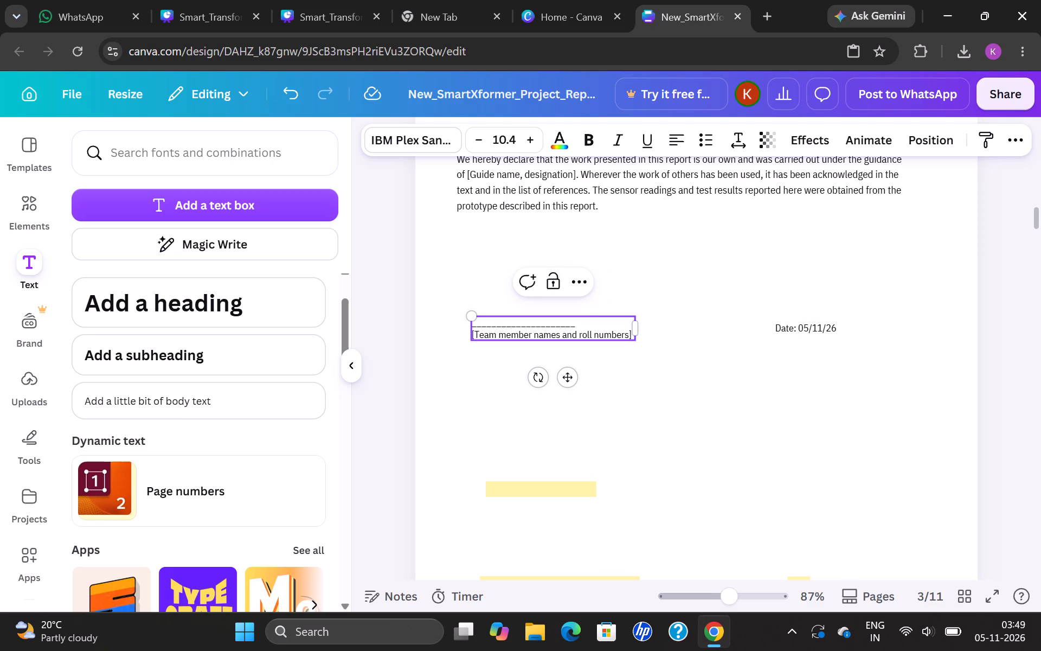
pyautogui.moveTo(634, 332); pyautogui.dragTo(626, 337)
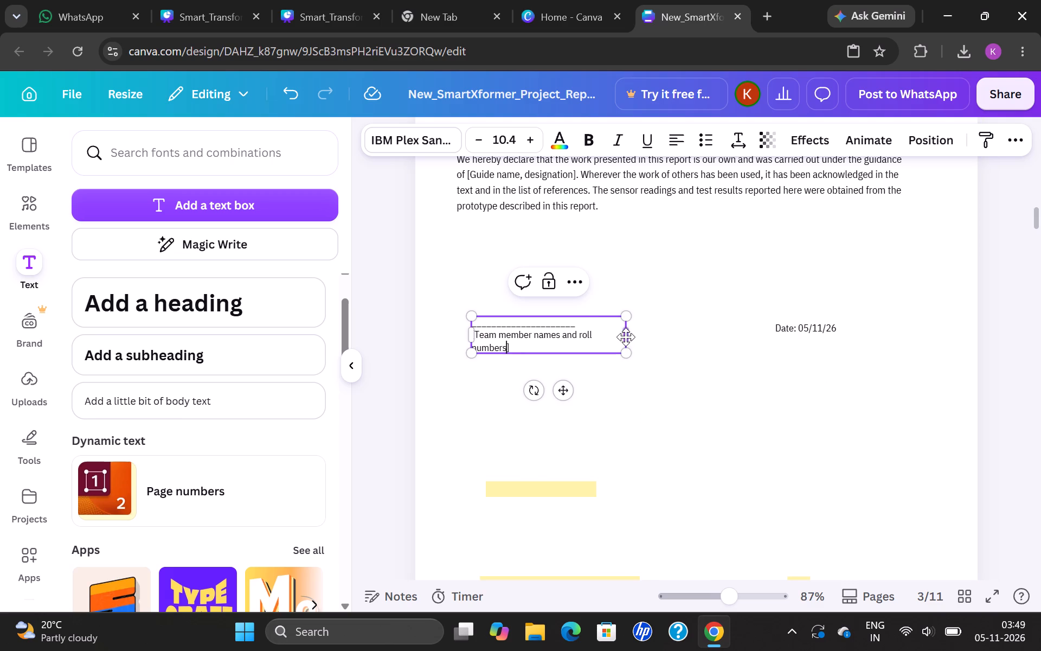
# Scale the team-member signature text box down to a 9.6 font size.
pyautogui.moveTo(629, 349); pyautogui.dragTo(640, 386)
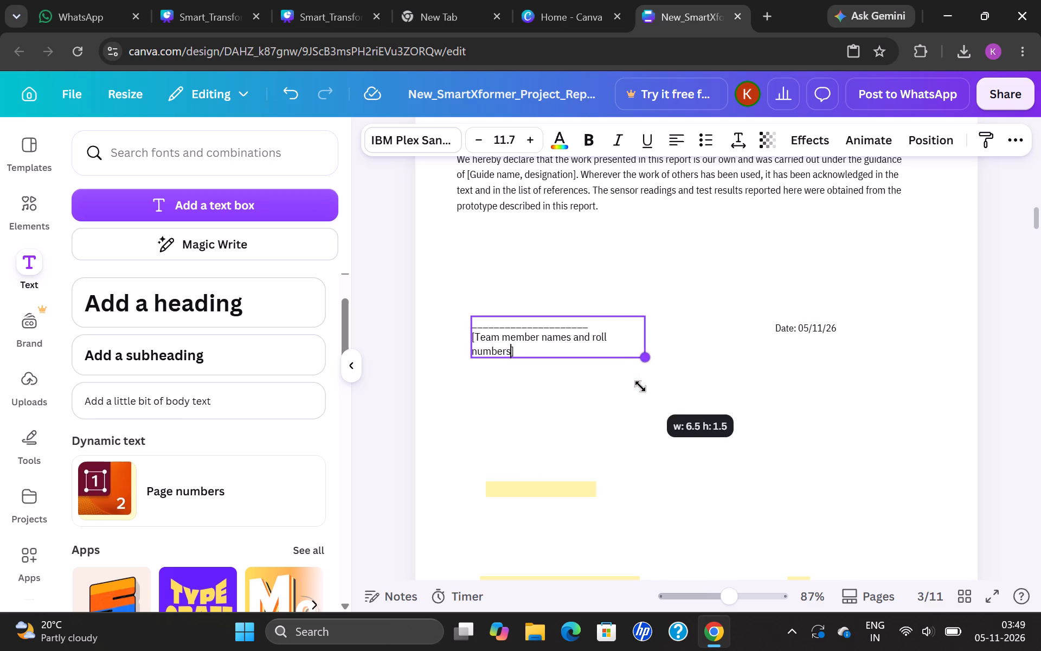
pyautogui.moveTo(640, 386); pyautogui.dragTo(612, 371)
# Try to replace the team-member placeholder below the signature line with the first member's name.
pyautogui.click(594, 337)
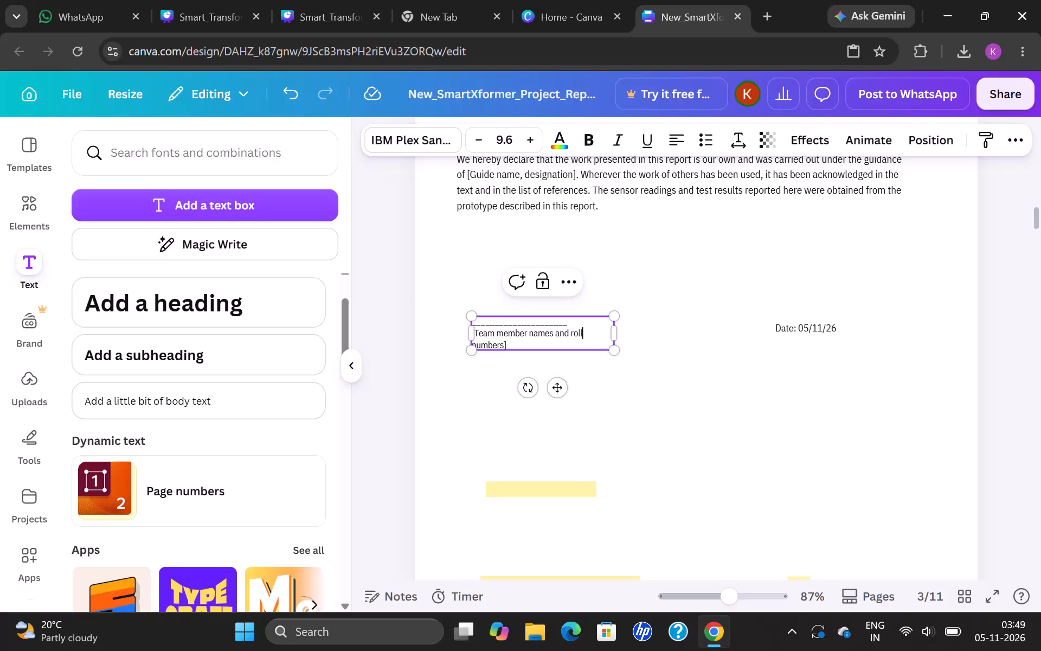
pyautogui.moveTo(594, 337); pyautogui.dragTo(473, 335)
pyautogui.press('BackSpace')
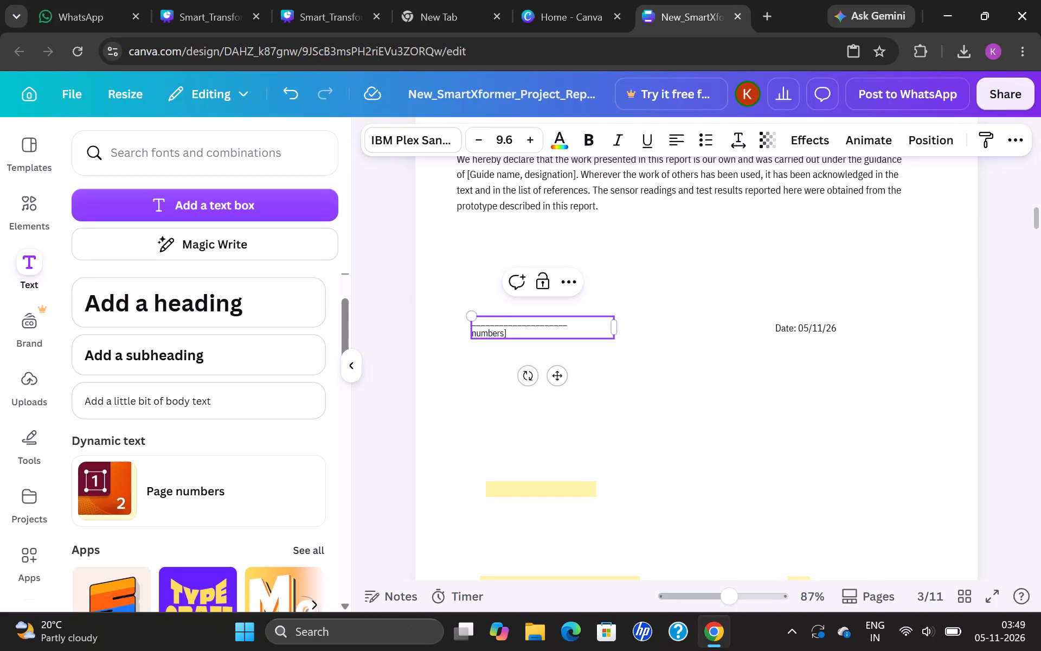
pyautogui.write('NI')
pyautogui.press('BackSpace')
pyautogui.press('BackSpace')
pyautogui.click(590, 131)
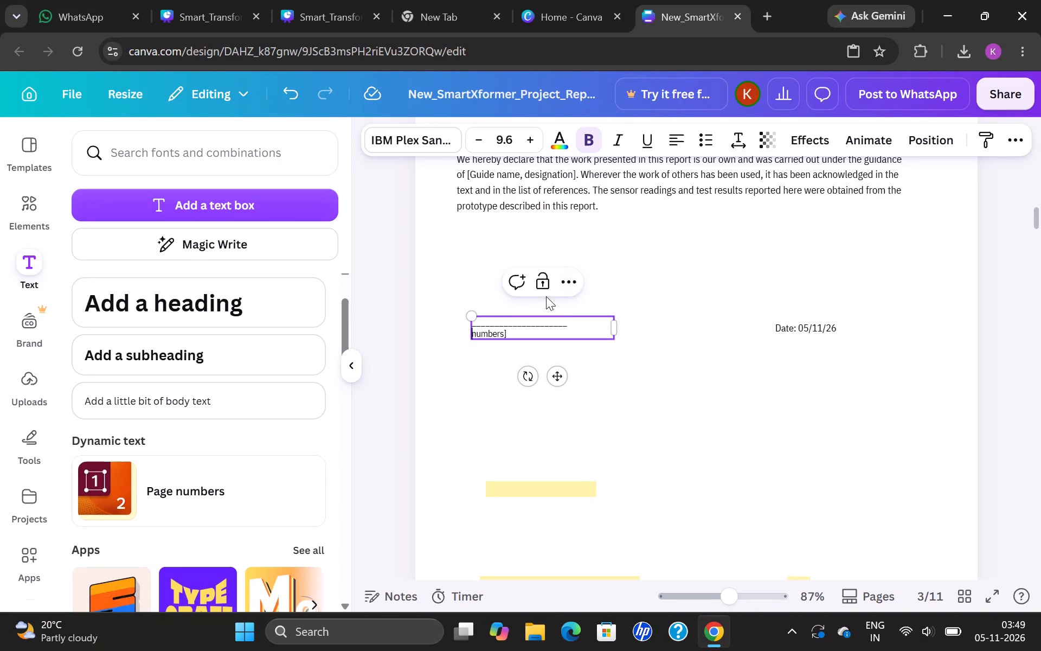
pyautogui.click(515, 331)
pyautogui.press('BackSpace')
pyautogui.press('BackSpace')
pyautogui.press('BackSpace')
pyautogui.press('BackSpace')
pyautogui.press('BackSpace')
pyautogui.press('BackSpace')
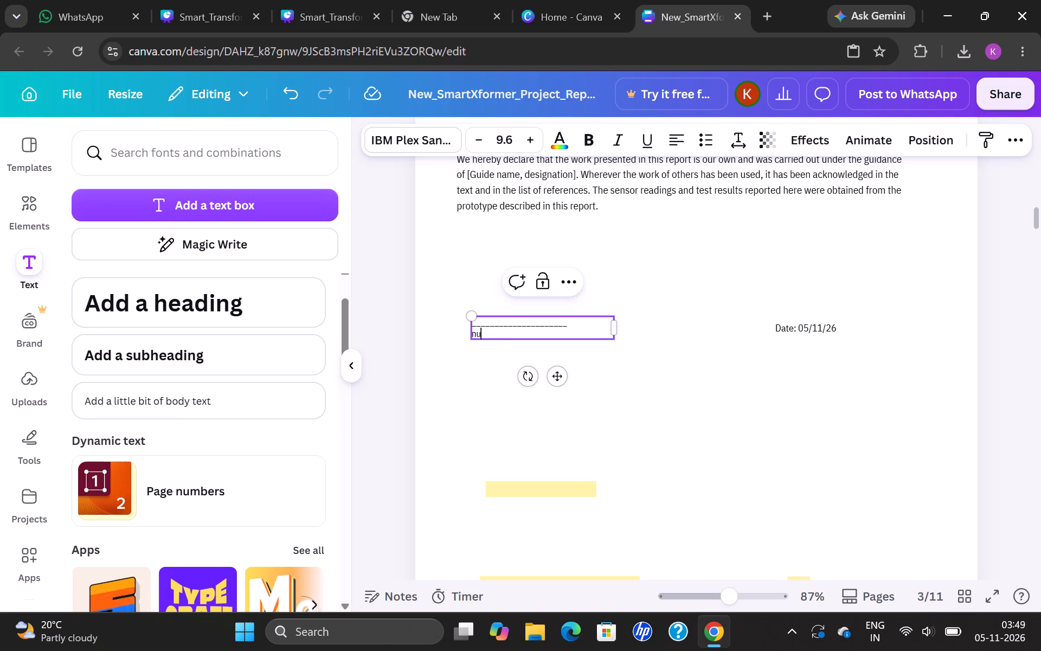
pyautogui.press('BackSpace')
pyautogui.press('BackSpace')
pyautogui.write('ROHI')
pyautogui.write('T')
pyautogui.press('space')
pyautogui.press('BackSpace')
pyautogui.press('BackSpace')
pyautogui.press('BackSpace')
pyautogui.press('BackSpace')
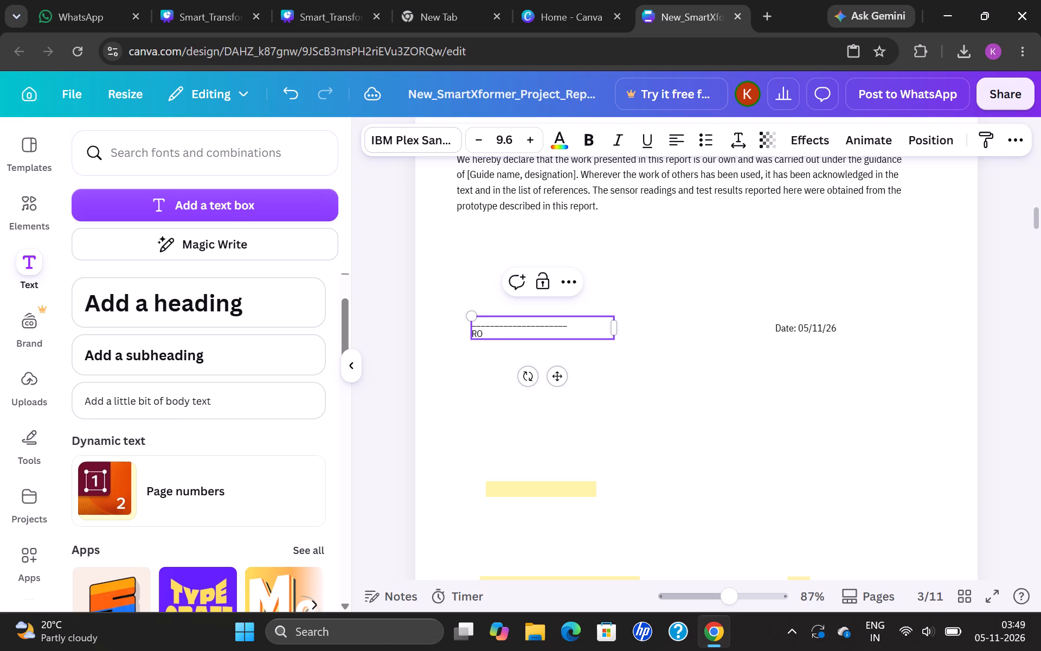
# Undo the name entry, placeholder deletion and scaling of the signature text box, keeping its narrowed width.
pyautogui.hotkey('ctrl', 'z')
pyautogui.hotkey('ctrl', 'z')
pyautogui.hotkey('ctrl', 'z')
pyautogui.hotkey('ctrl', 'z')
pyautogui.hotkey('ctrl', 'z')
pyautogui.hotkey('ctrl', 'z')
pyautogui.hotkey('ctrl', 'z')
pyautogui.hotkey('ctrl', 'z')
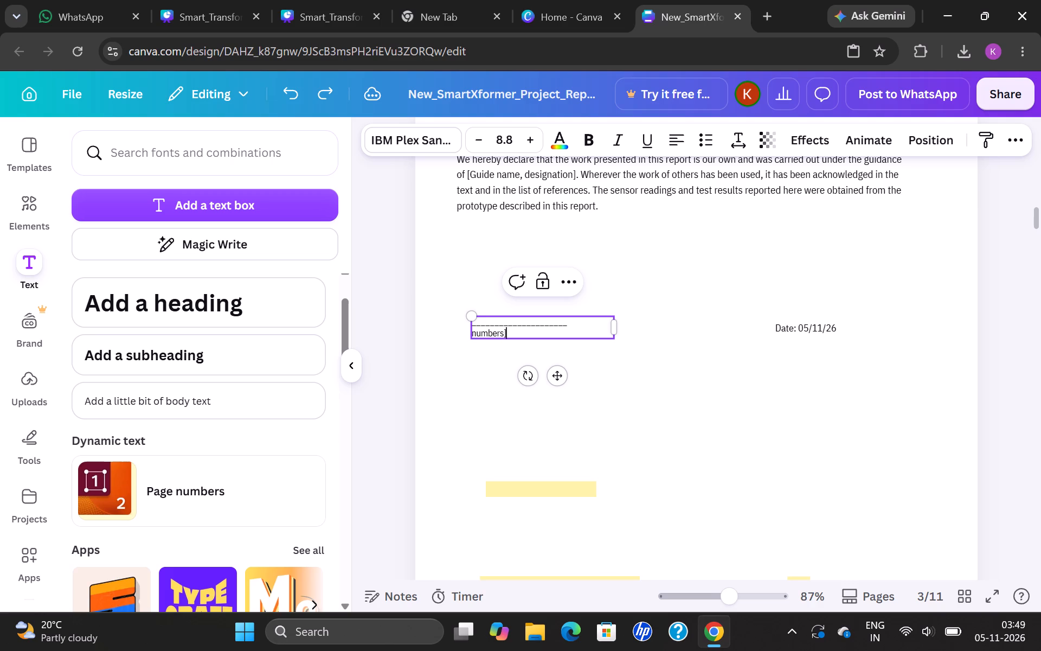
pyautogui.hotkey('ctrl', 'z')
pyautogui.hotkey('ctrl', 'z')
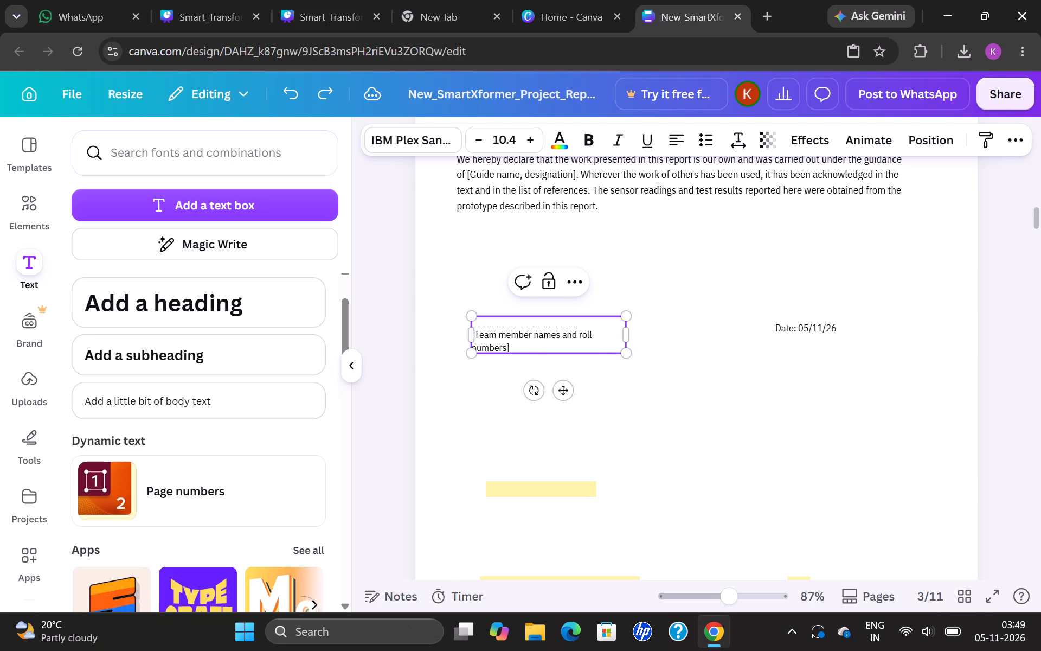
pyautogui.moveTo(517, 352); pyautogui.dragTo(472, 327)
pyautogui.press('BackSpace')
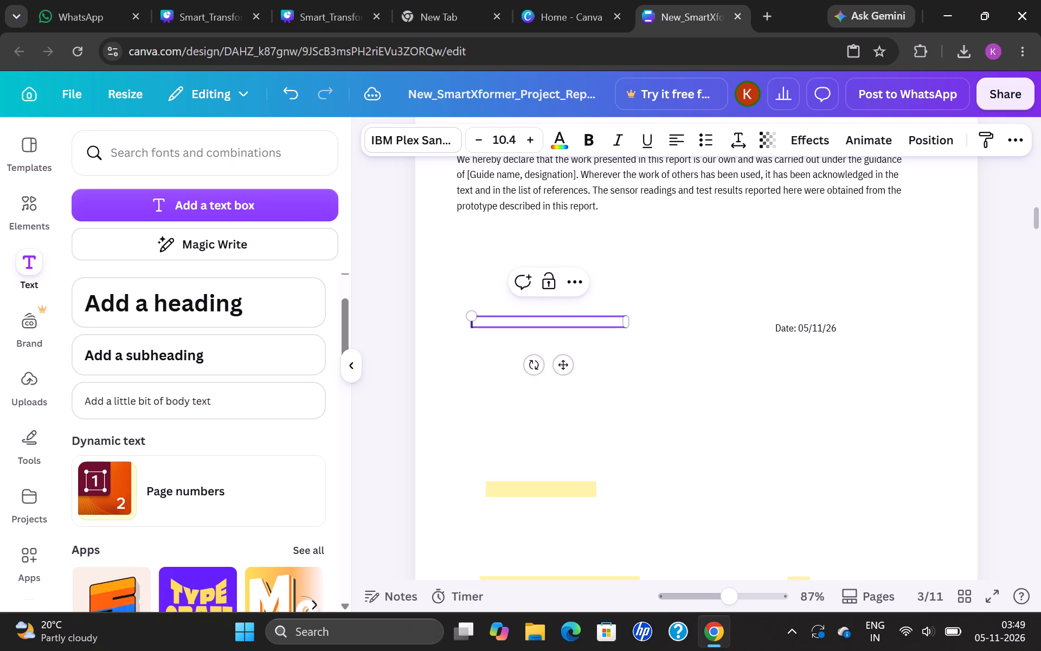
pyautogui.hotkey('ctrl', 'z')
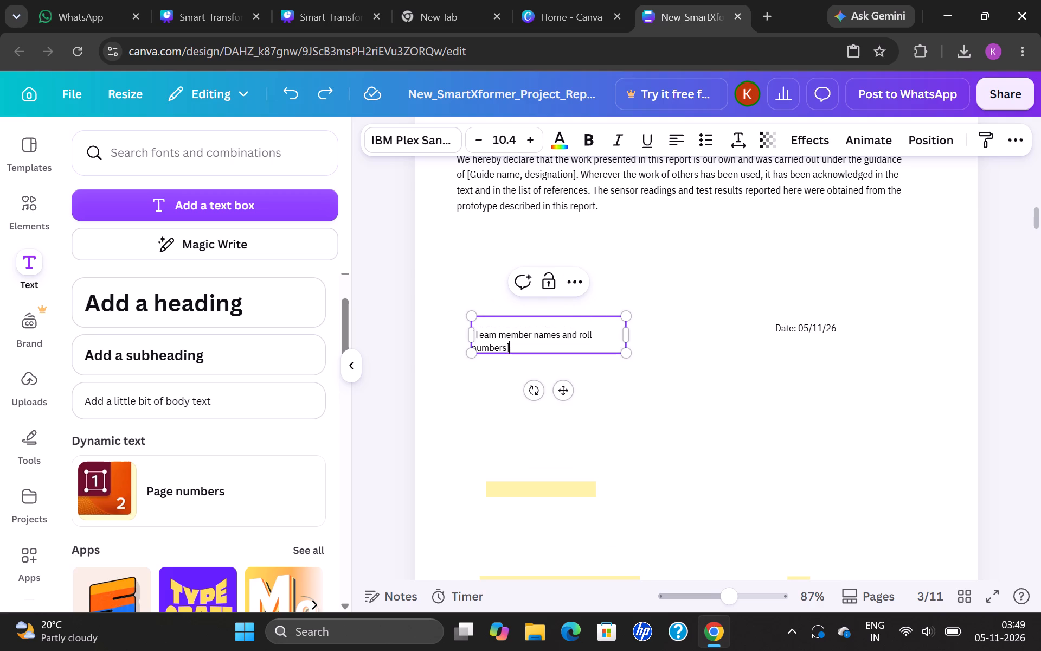
# Replace the team-member placeholder below the signature line with the first member's name and bracketed roll number in bold.
pyautogui.moveTo(511, 350); pyautogui.dragTo(477, 333)
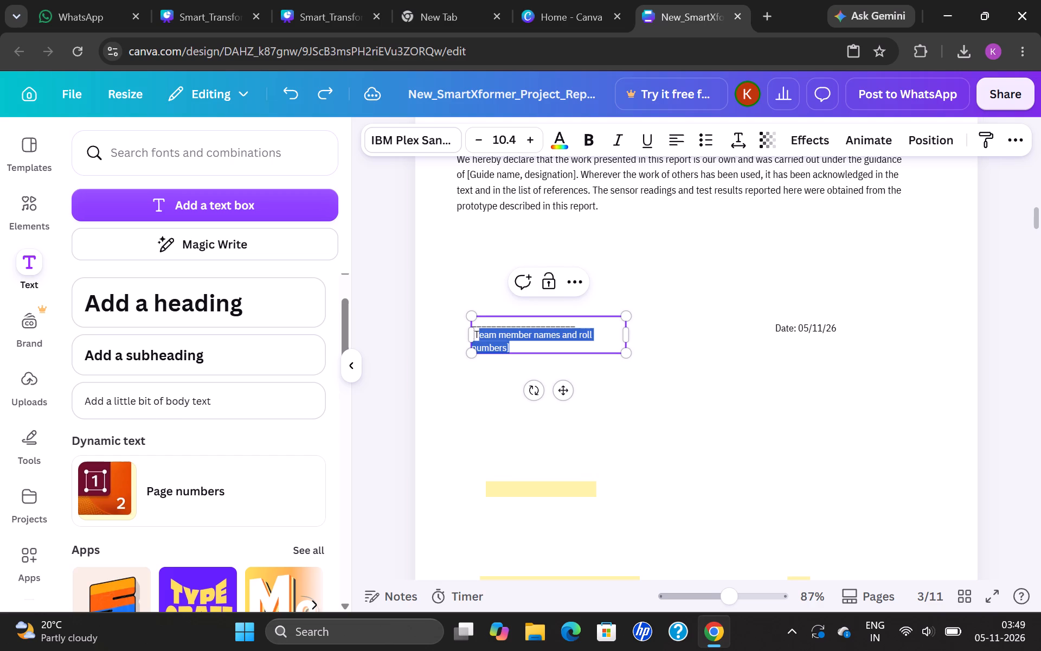
pyautogui.moveTo(477, 333); pyautogui.dragTo(473, 336)
pyautogui.press('BackSpace')
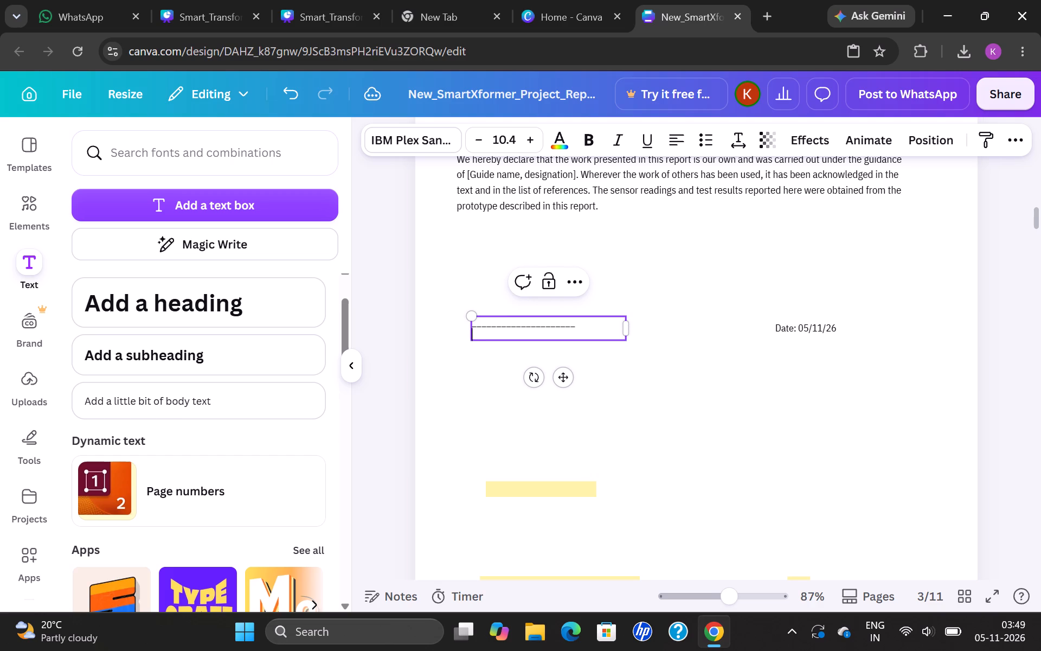
pyautogui.click(587, 133)
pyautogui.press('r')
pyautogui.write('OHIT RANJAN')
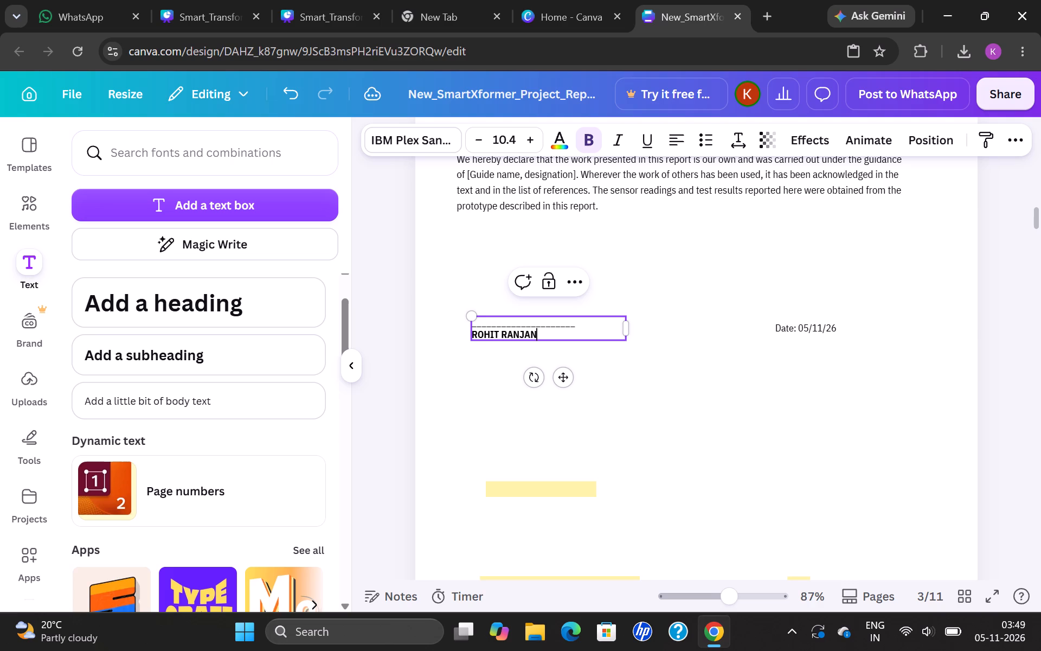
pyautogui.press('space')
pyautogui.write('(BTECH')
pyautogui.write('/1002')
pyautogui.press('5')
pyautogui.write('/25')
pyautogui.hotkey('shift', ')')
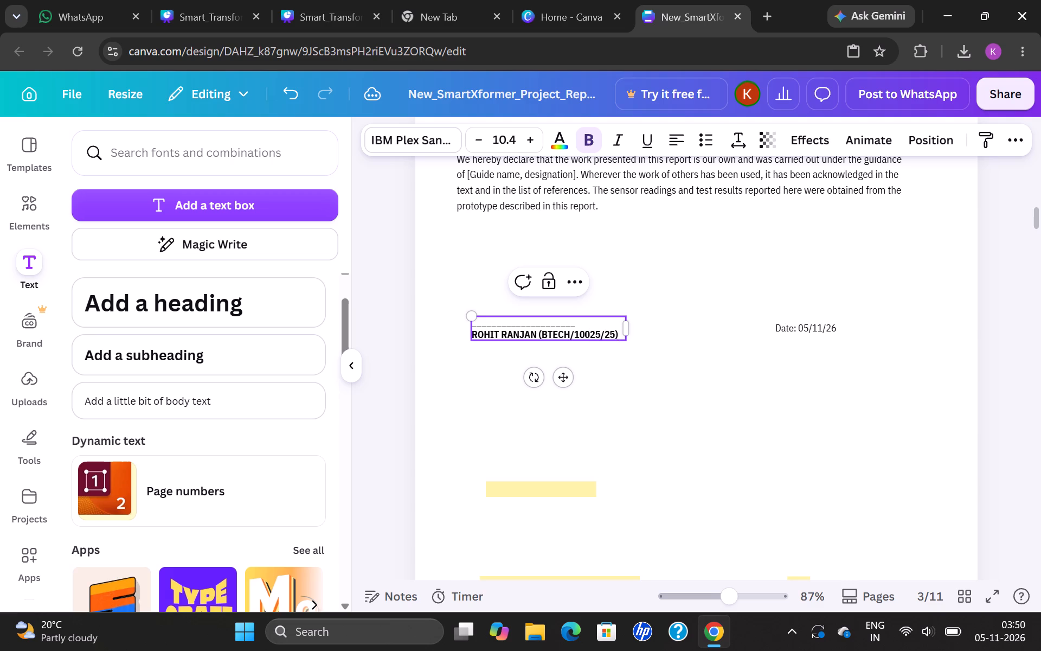
# Add the second and third team members' names with bracketed roll numbers on separate lines below the first member's entry.
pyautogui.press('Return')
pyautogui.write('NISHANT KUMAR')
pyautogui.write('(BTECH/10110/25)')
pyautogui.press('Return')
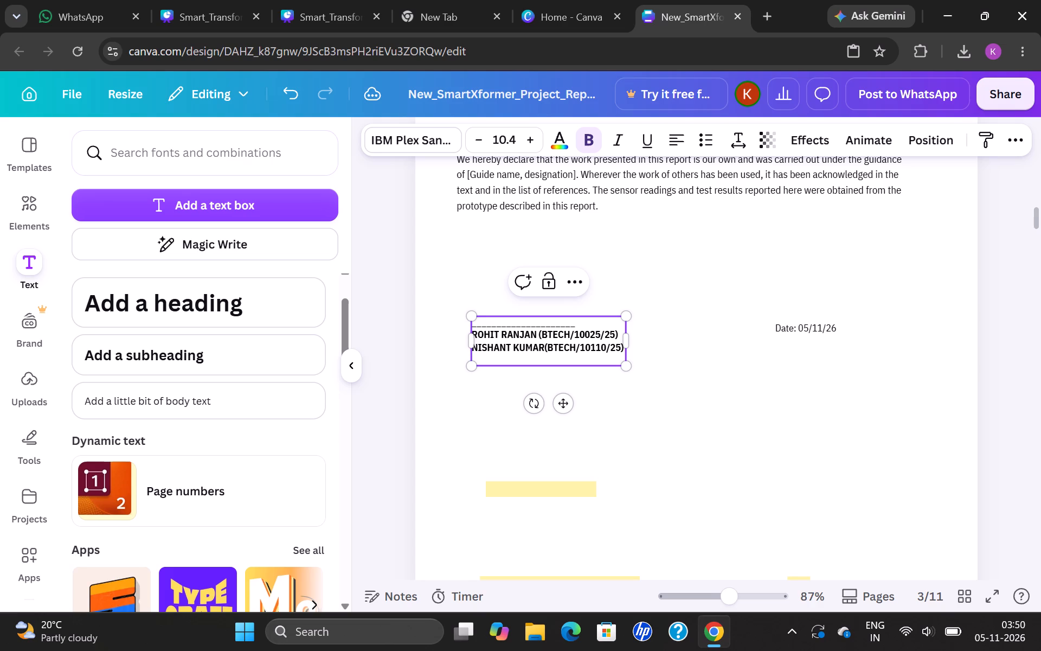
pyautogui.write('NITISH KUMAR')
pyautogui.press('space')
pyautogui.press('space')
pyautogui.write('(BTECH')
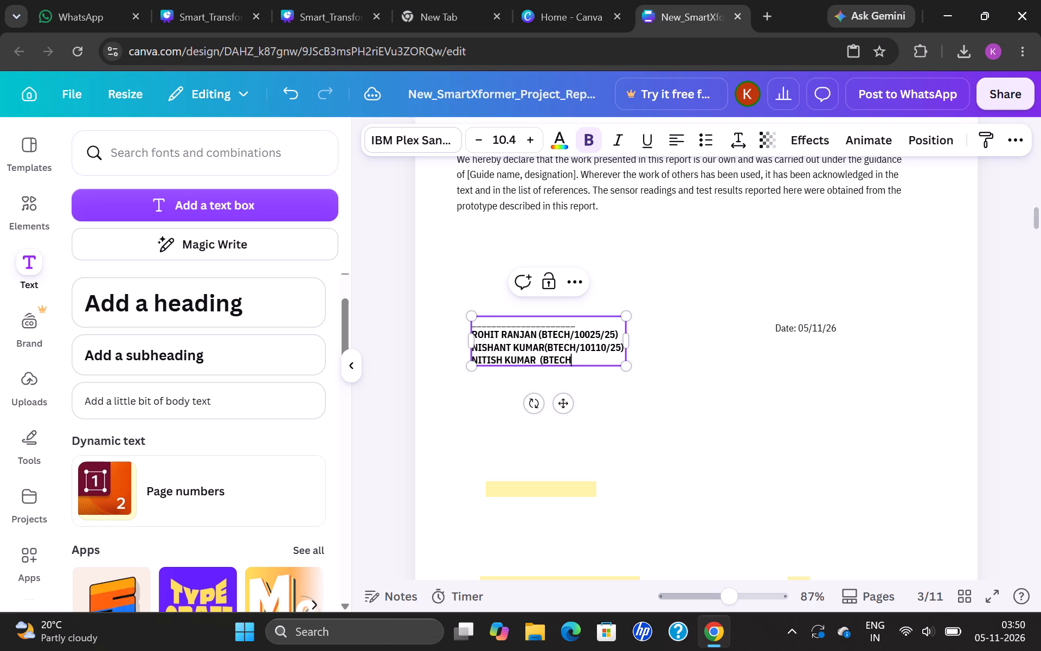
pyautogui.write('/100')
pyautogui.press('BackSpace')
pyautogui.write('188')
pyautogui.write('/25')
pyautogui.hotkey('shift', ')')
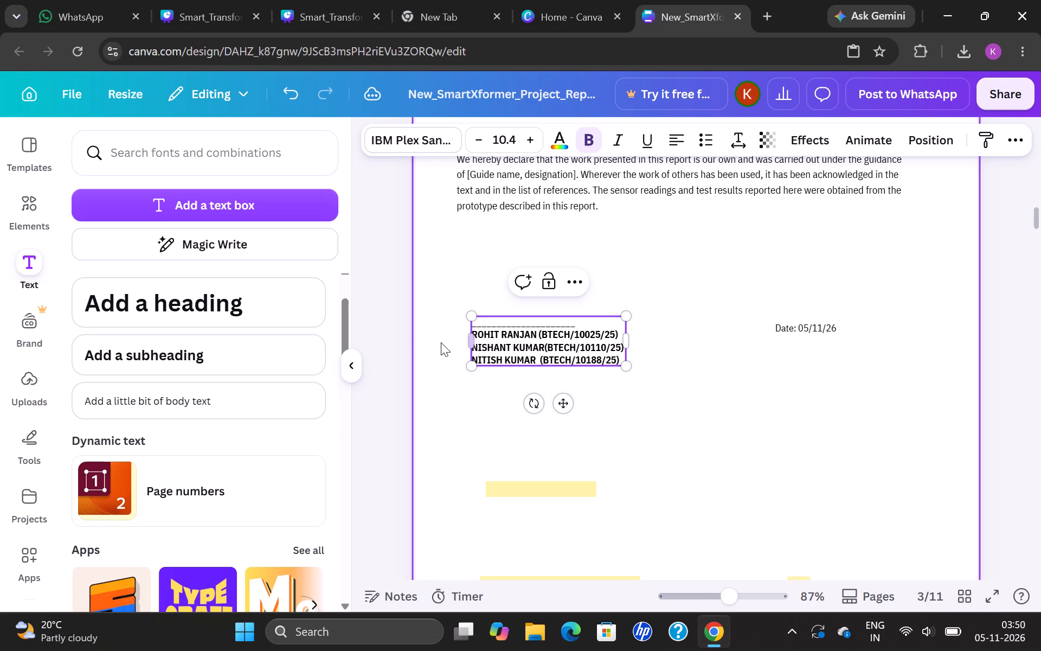
# Space the first member's roll number away from the name and widen the signature text box so the entry fits one line.
pyautogui.click(538, 337)
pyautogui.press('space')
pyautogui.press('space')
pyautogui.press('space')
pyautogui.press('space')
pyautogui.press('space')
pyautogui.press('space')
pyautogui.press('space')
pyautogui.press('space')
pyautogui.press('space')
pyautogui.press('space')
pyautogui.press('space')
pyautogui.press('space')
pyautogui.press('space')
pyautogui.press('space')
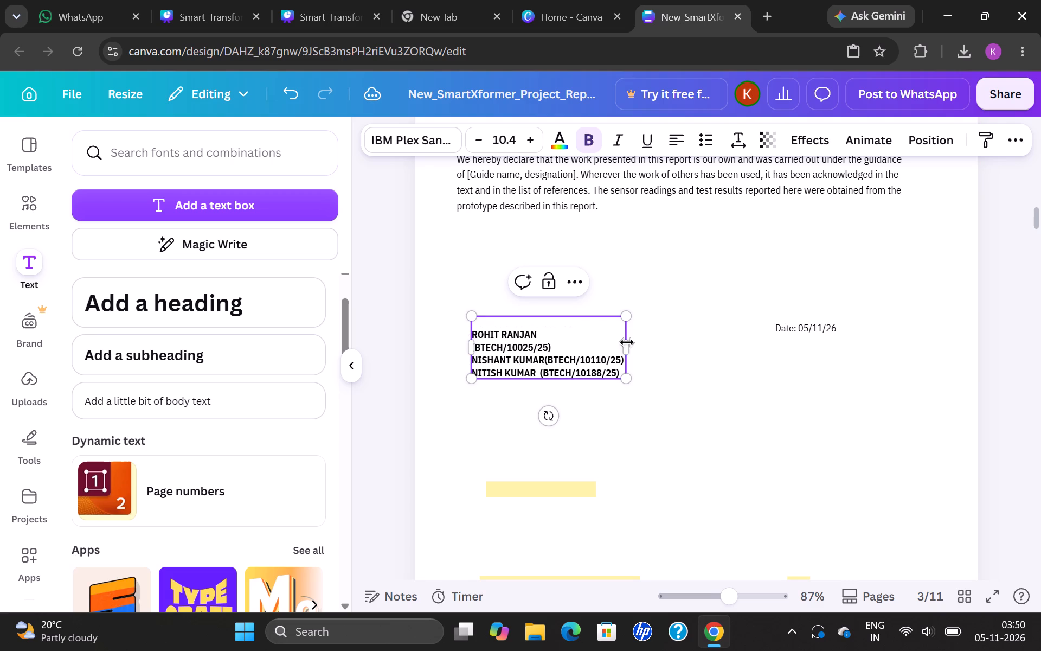
pyautogui.moveTo(628, 344); pyautogui.dragTo(718, 344)
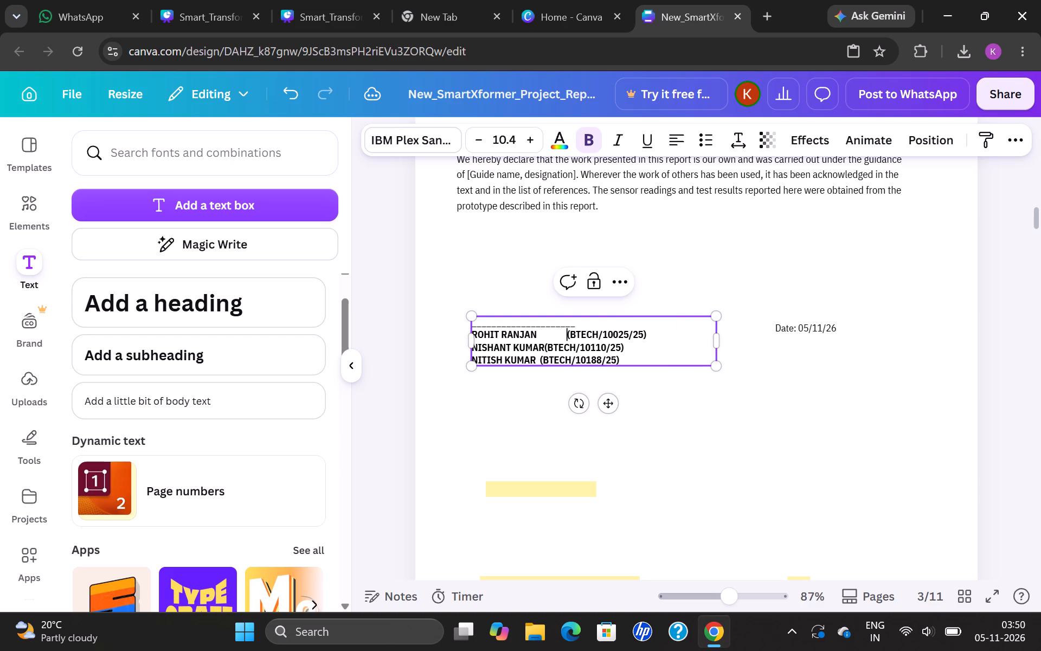
# Add spacing after the second member's name so the roll number lines up with the first member's.
pyautogui.click(544, 347)
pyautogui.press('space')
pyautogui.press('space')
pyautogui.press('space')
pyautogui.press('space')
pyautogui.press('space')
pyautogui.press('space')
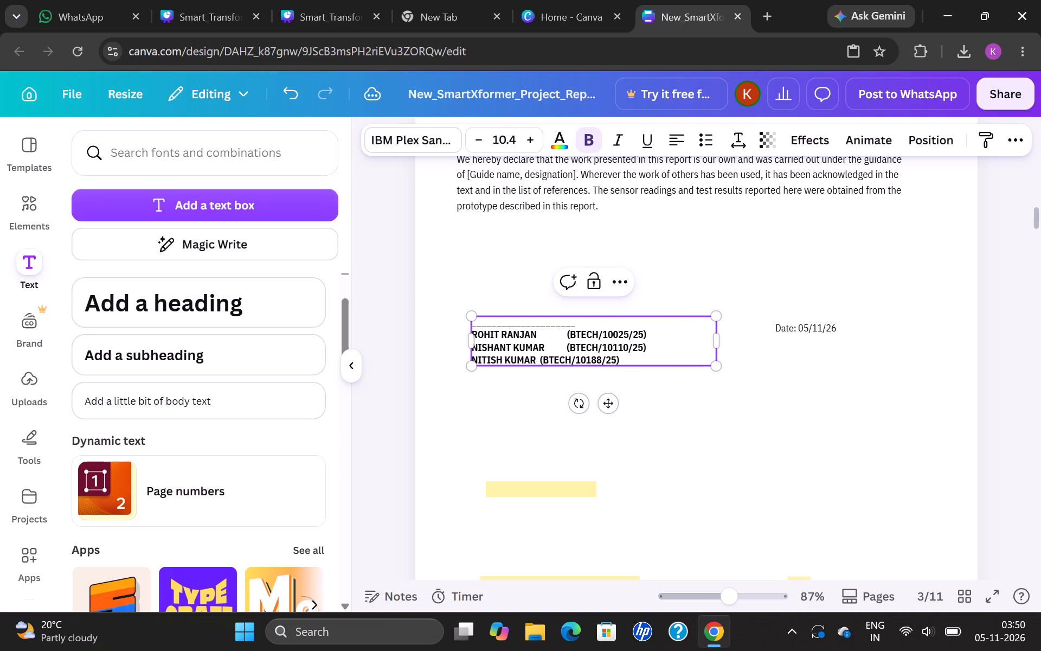
# Add spacing after the third member's name so the roll number lines up with the two above.
pyautogui.click(538, 359)
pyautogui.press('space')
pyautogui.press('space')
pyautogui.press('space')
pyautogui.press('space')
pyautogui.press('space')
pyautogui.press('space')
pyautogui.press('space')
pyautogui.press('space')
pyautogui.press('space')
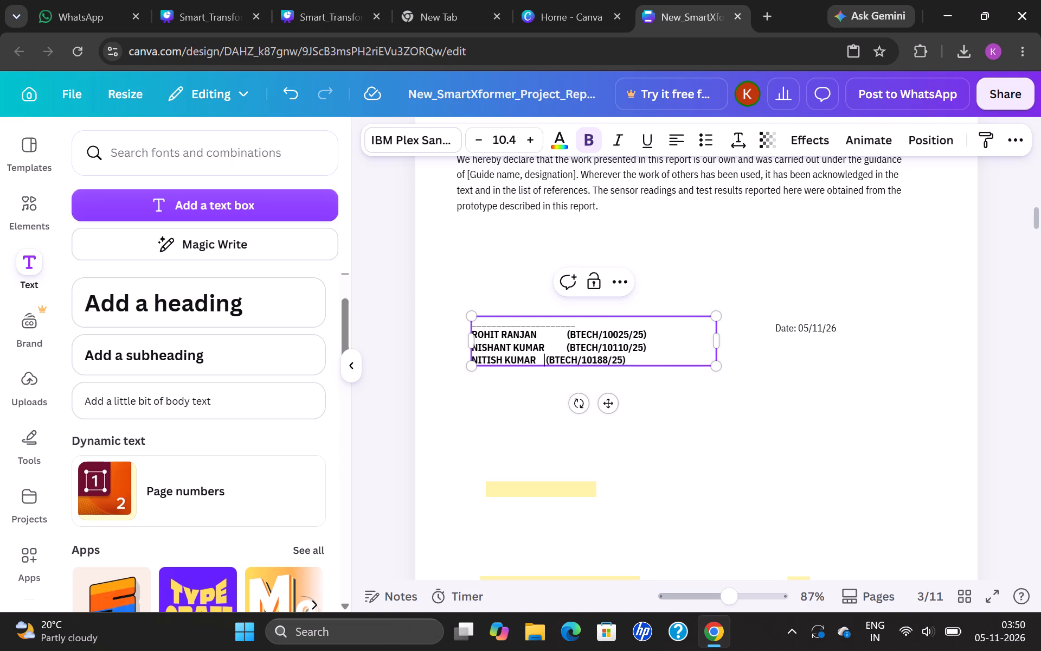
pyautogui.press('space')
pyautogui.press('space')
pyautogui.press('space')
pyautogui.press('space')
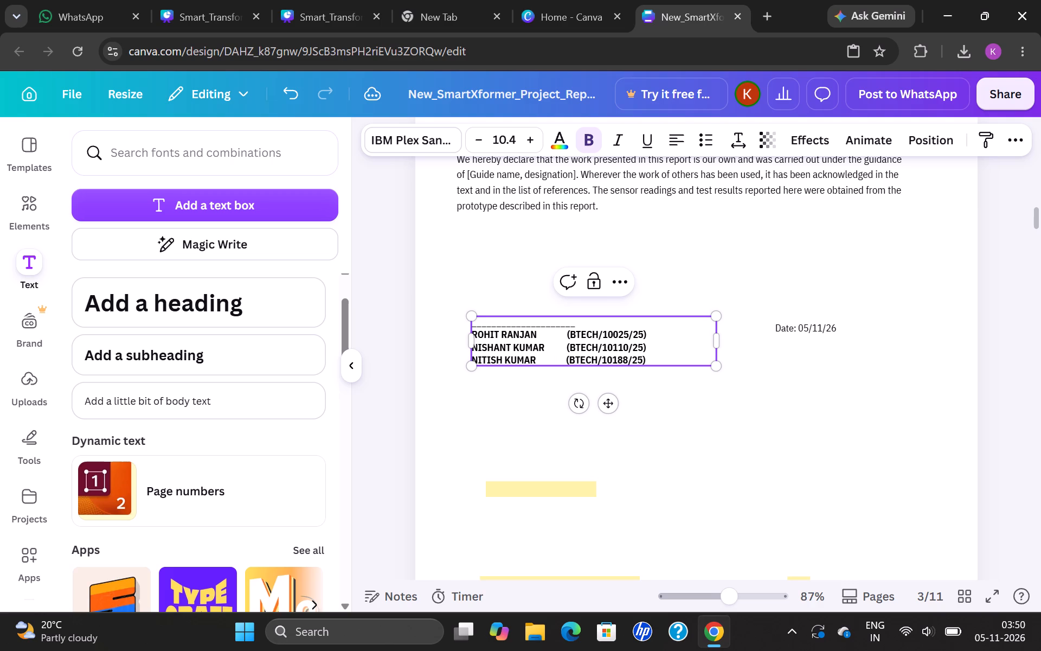
# Narrow the signature text box so it ends just past the roll numbers.
pyautogui.moveTo(717, 341); pyautogui.dragTo(664, 340)
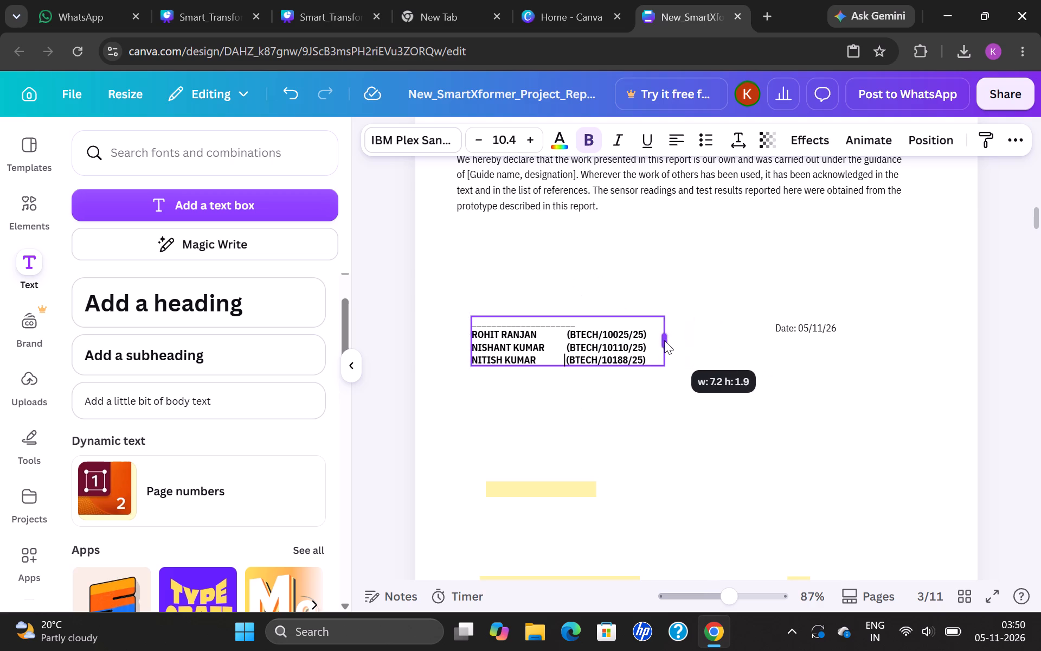
pyautogui.moveTo(664, 340); pyautogui.dragTo(654, 341)
pyautogui.click(664, 398)
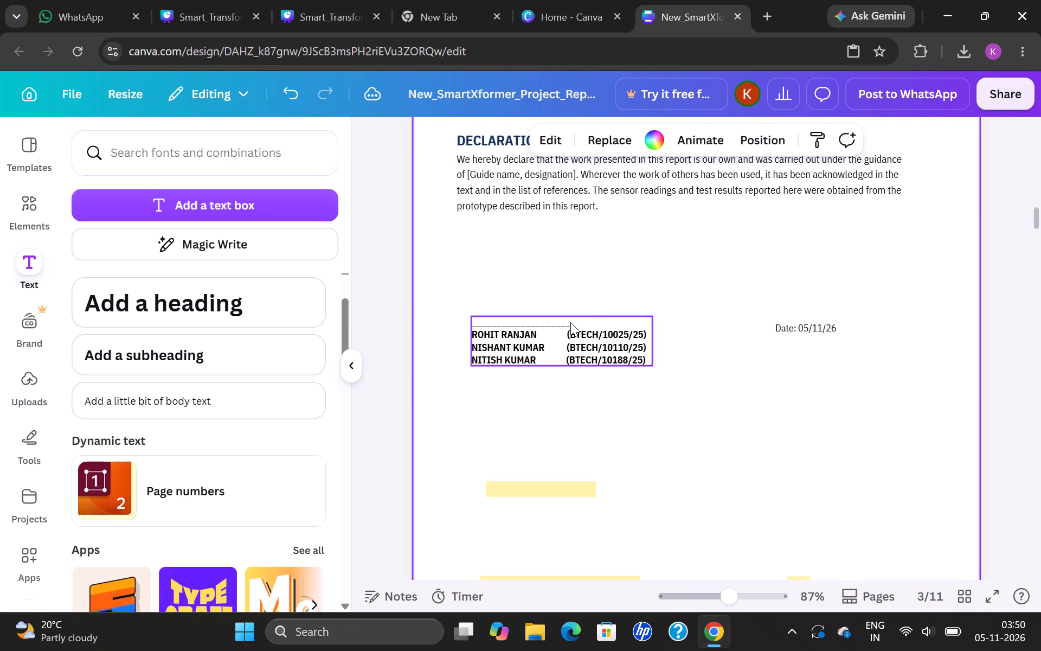
pyautogui.click(678, 401)
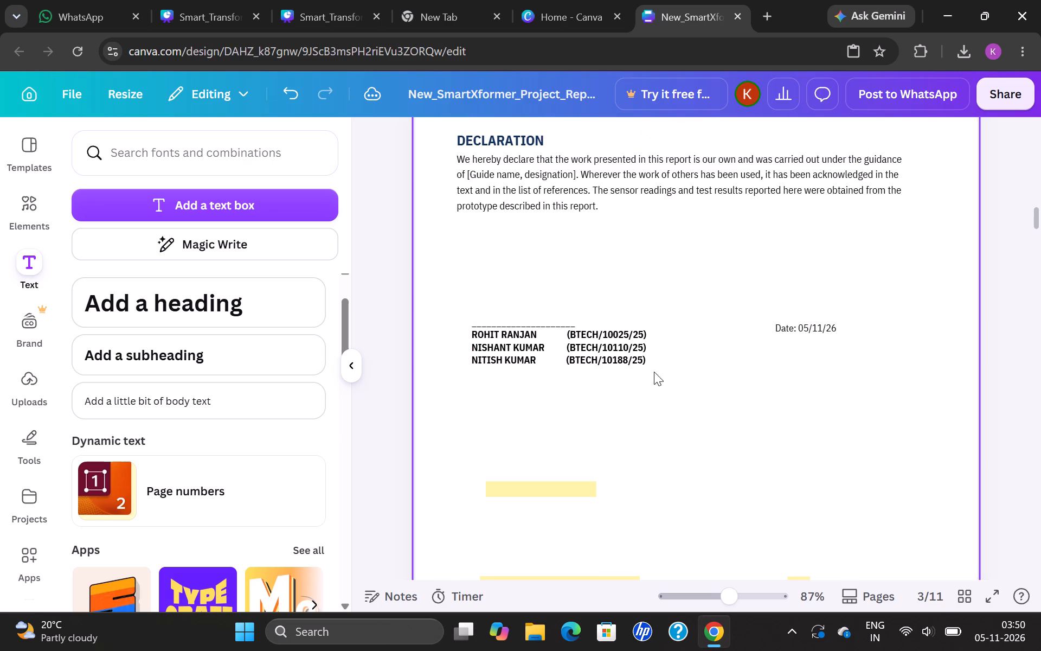
pyautogui.click(639, 425)
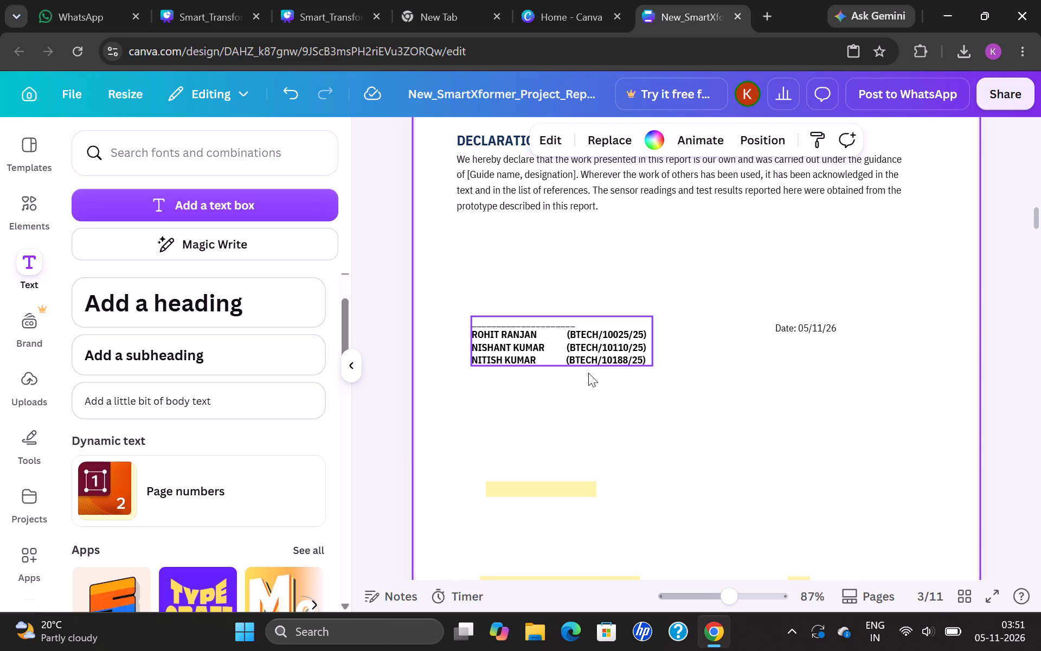
# Open up space below the first member's entry and paste a copy of the top signature line there.
pyautogui.scroll(1, 642, 412)
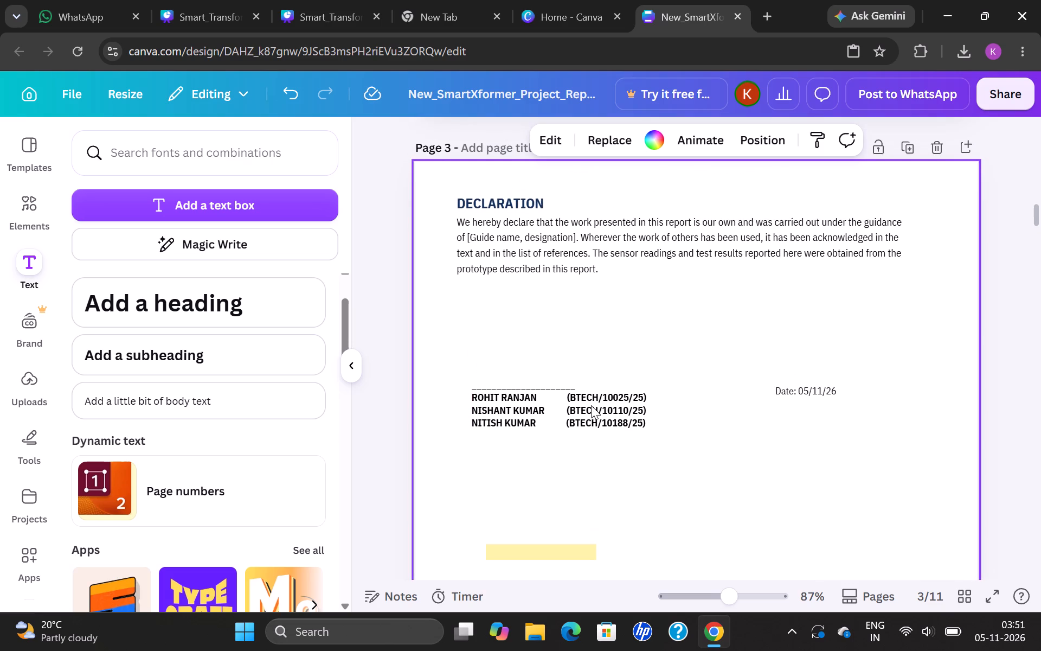
pyautogui.click(645, 395)
pyautogui.click(645, 395)
pyautogui.click(645, 395)
pyautogui.press('Return')
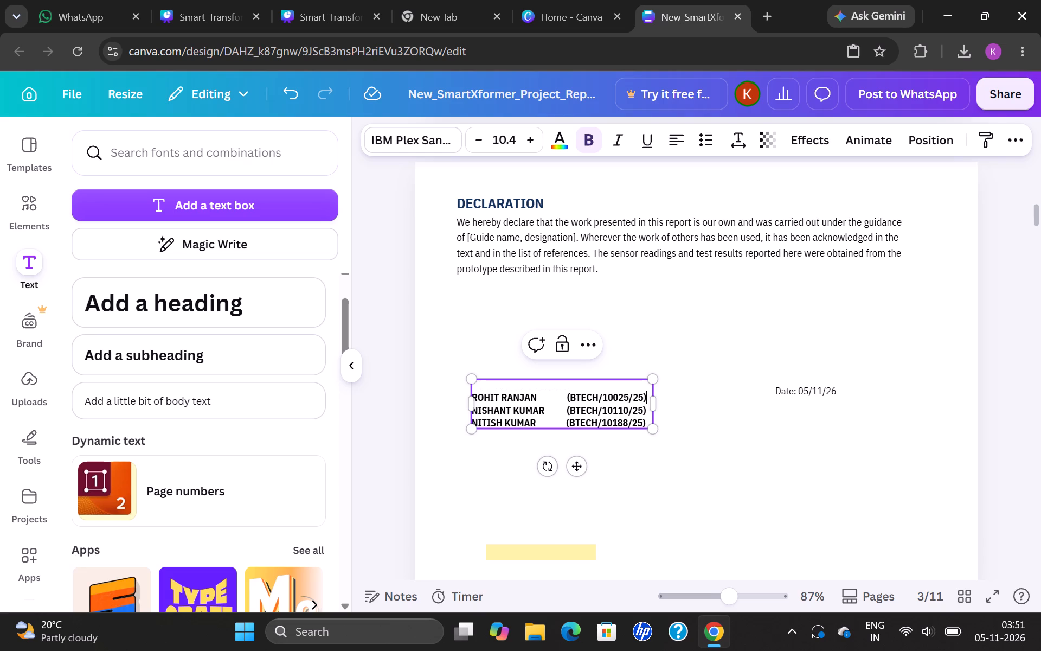
pyautogui.moveTo(579, 388); pyautogui.dragTo(511, 384)
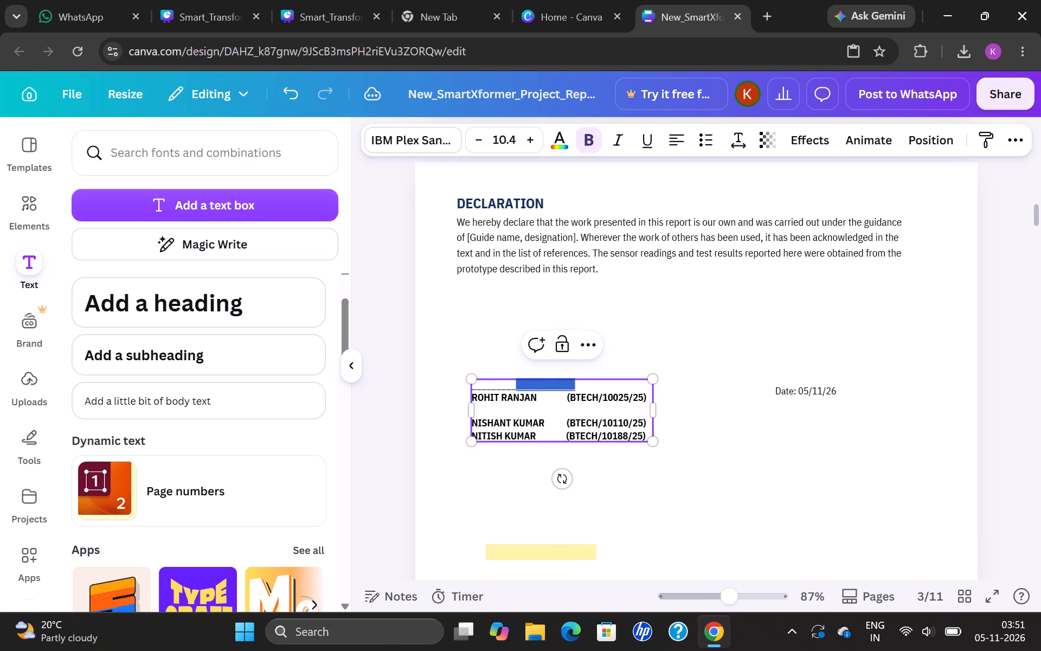
pyautogui.moveTo(511, 384); pyautogui.dragTo(475, 382)
pyautogui.hotkey('ctrl', 'c')
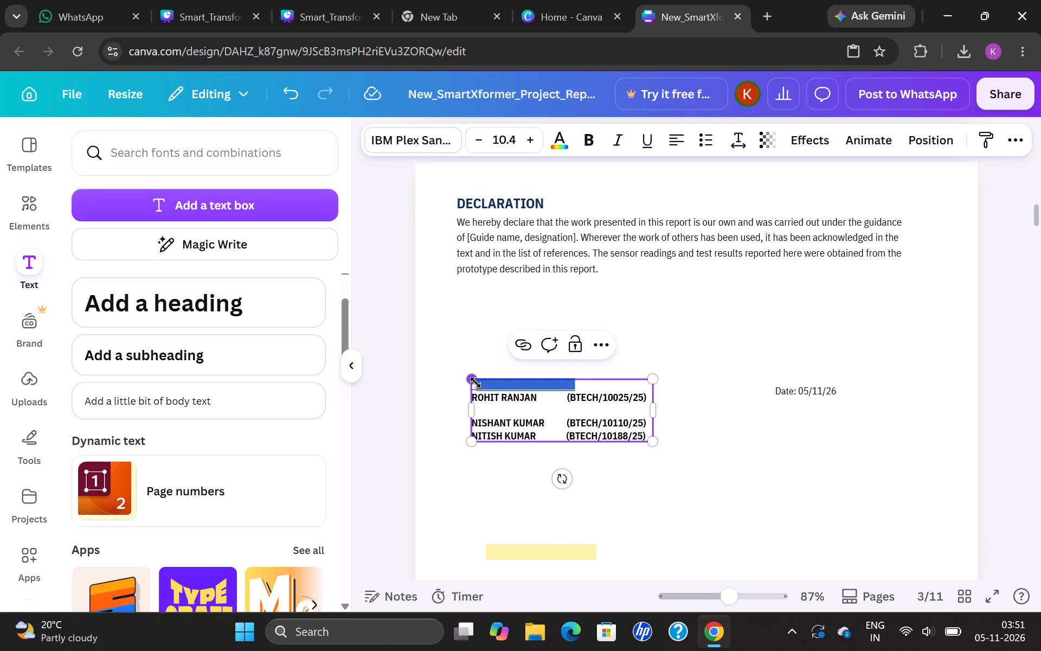
pyautogui.click(487, 413)
pyautogui.click(487, 413)
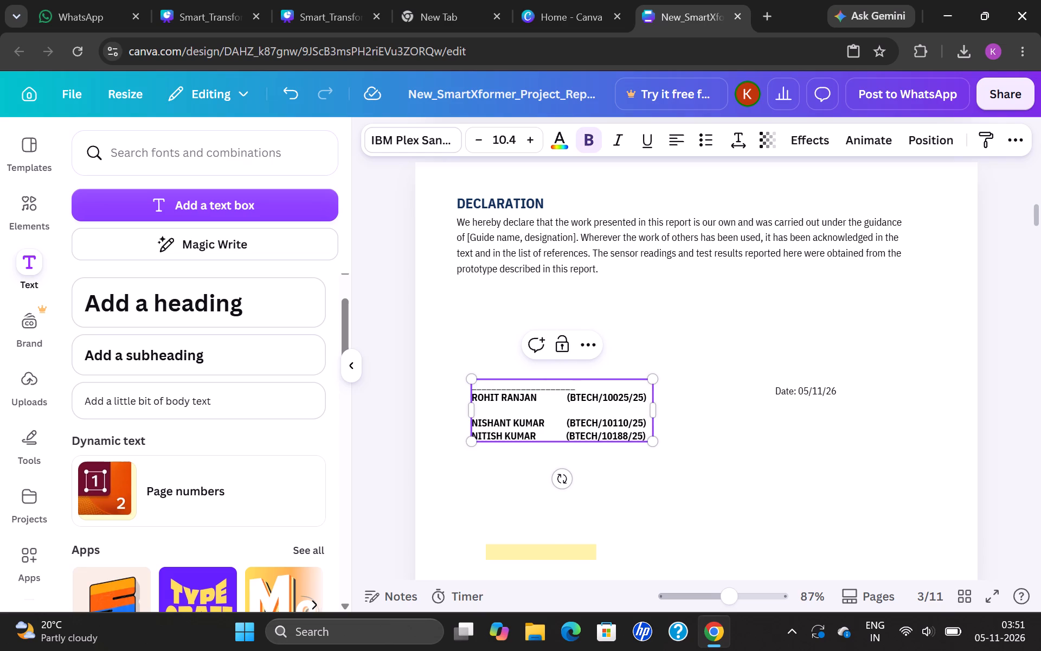
pyautogui.click(487, 413)
pyautogui.click(616, 401)
pyautogui.click(515, 407)
pyautogui.click(515, 407)
pyautogui.click(650, 399)
pyautogui.press('Return')
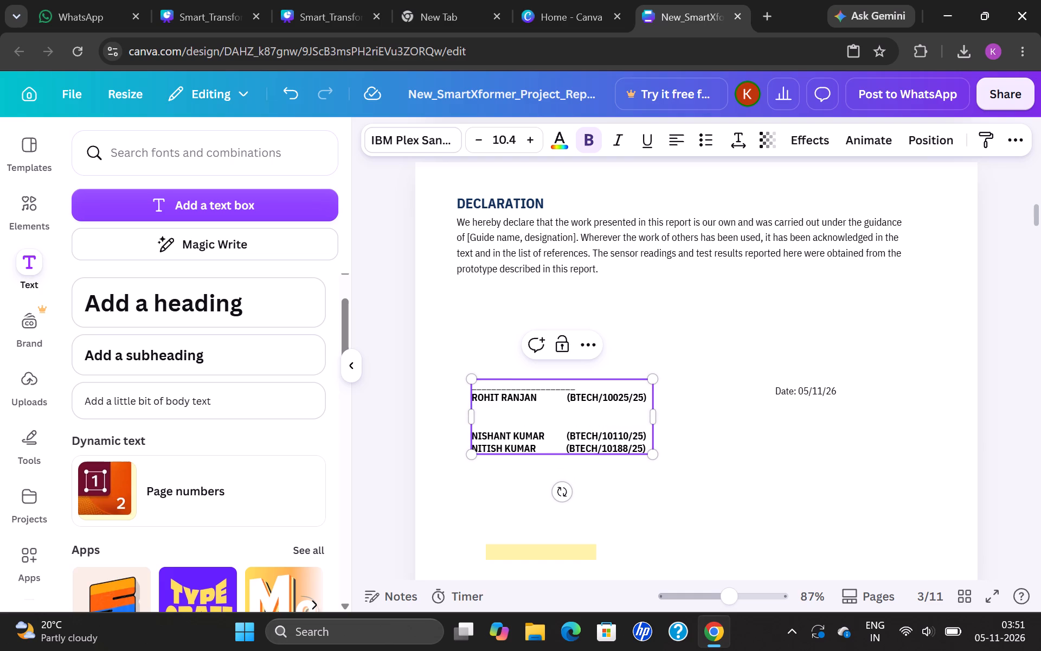
pyautogui.hotkey('ctrl', 'v')
# Shift the signature text box slightly left and up to line up with the declaration paragraph's left edge.
pyautogui.moveTo(581, 391); pyautogui.dragTo(470, 384)
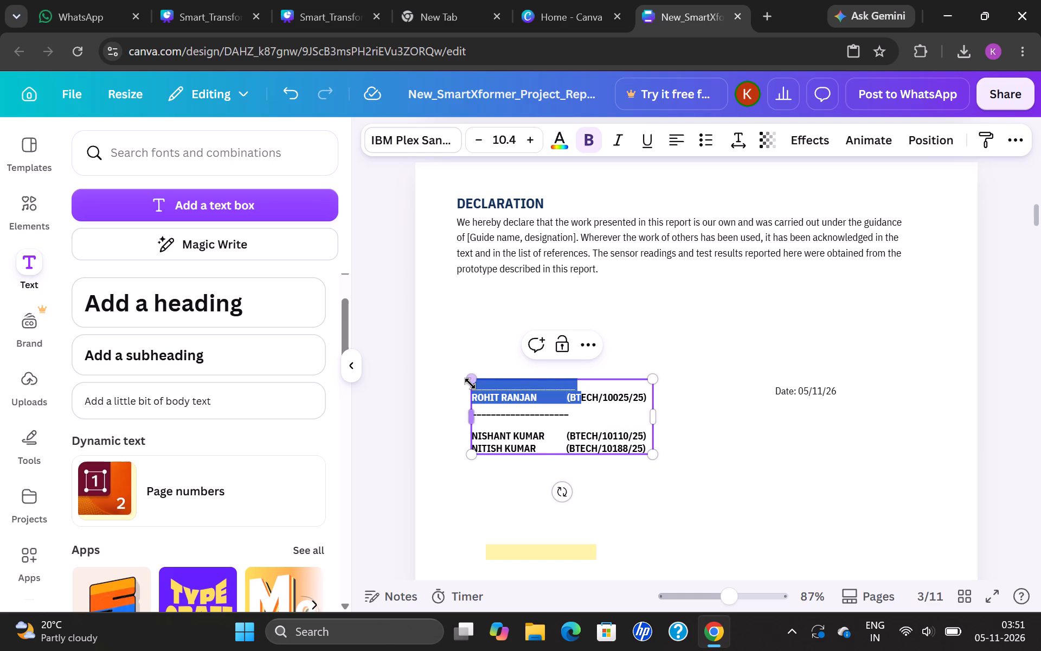
pyautogui.click(676, 313)
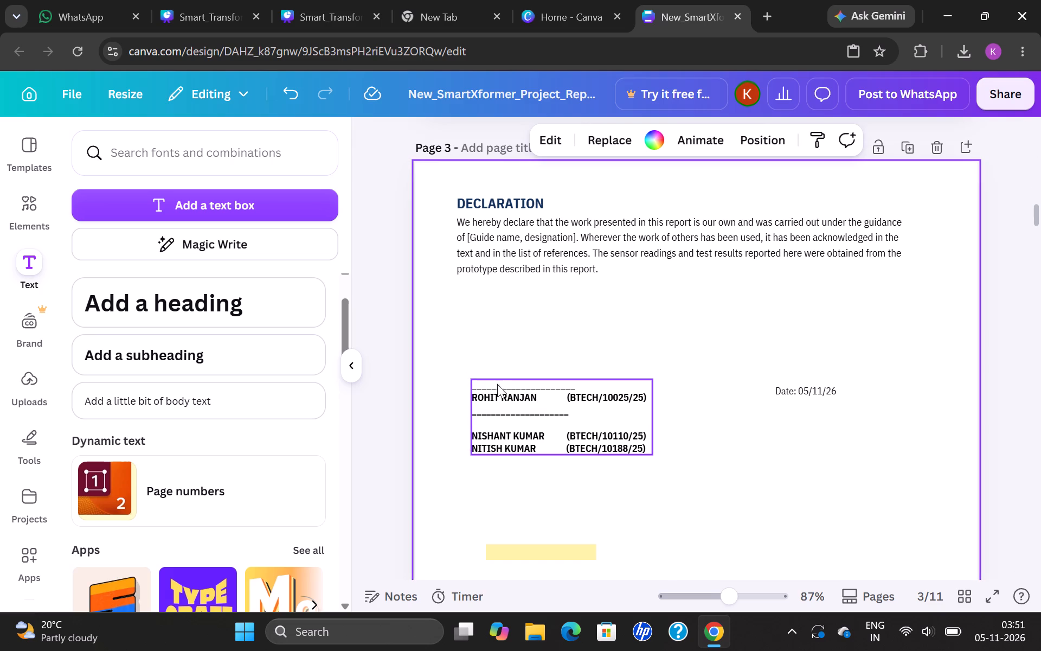
pyautogui.moveTo(573, 386); pyautogui.dragTo(558, 383)
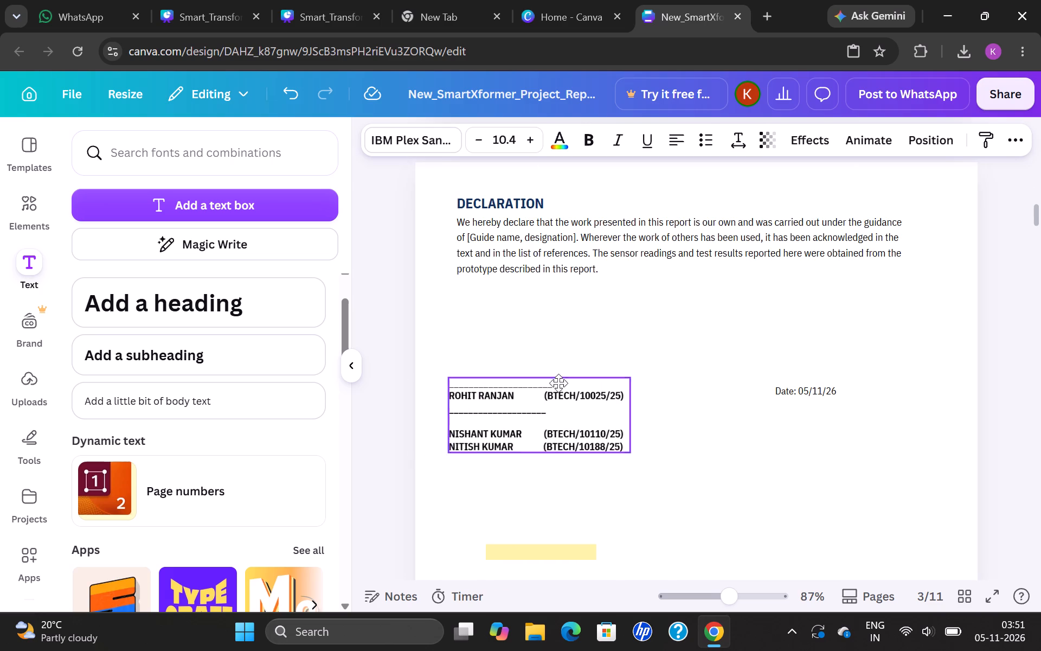
pyautogui.moveTo(558, 383); pyautogui.dragTo(560, 380)
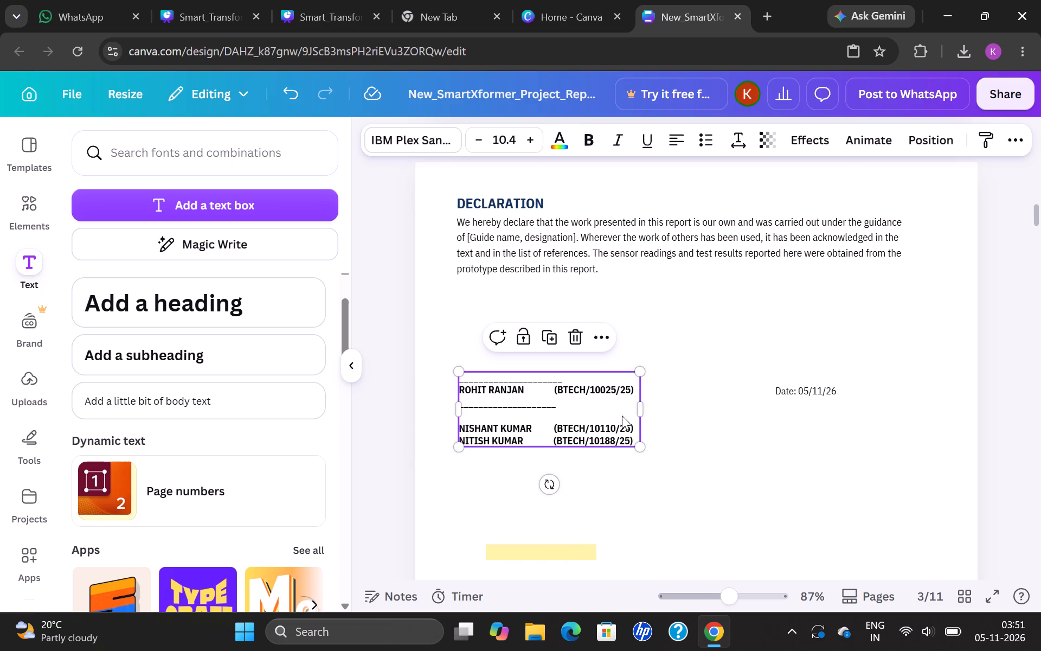
# Paste another copy of the signature line on its own line between the second and third members' entries.
pyautogui.click(633, 424)
pyautogui.click(633, 424)
pyautogui.press('Return')
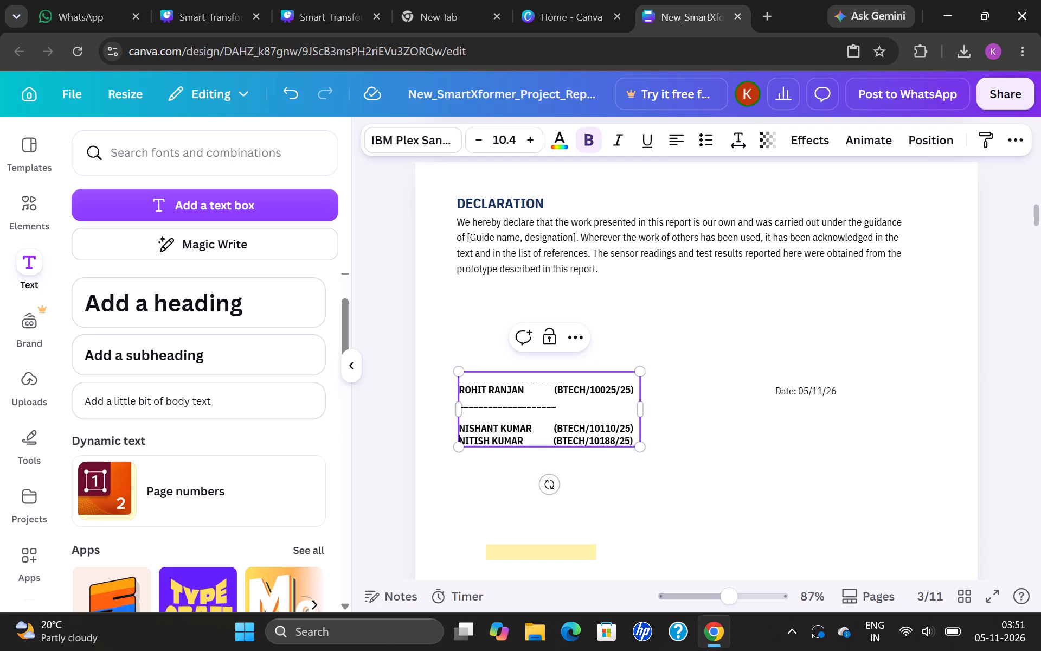
pyautogui.click(632, 426)
pyautogui.press('Return')
pyautogui.hotkey('ctrl', 'v')
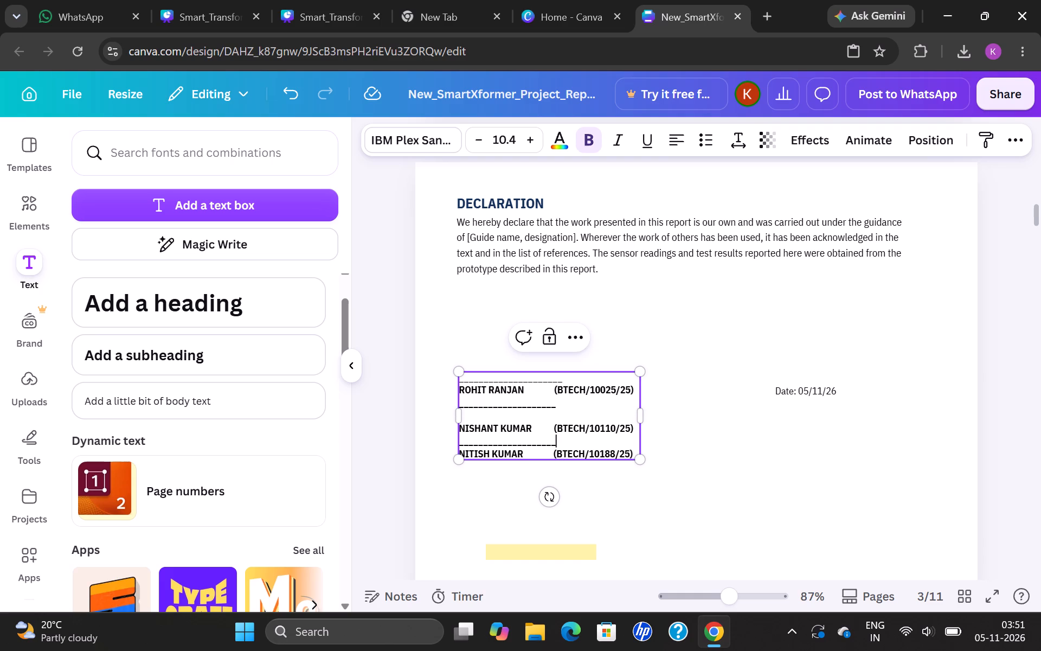
pyautogui.click(487, 400)
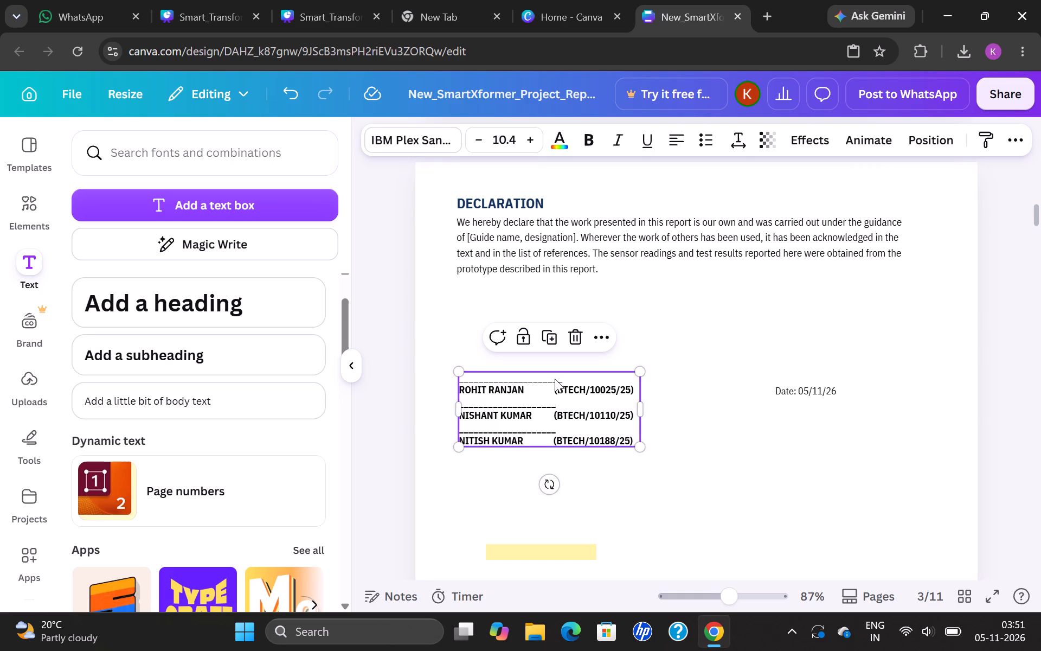
pyautogui.moveTo(455, 370); pyautogui.dragTo(447, 356)
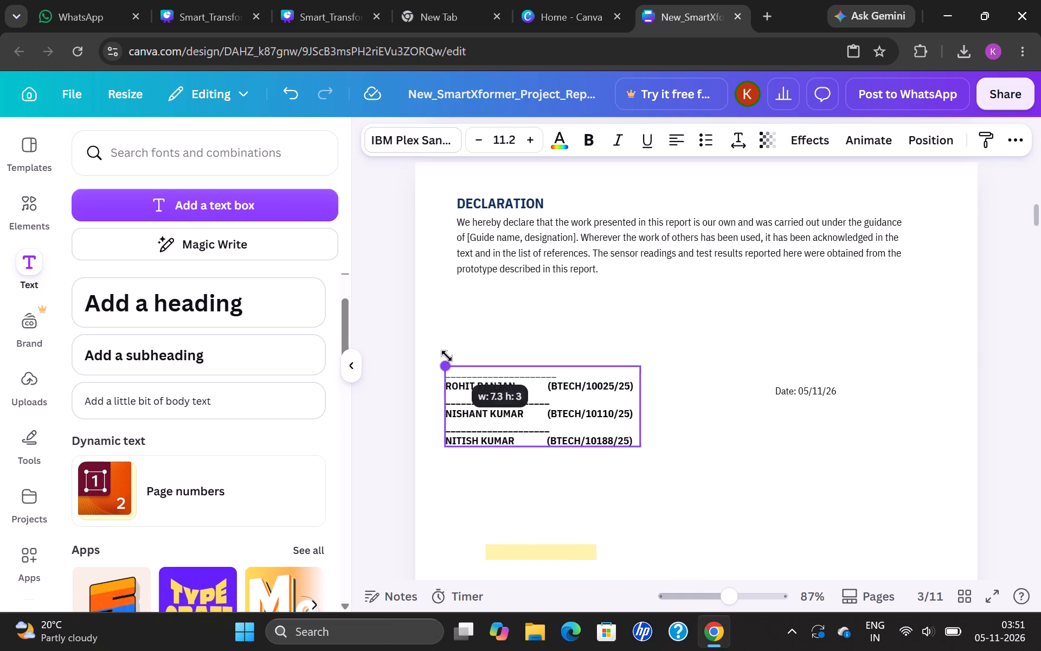
pyautogui.moveTo(447, 356); pyautogui.dragTo(451, 363)
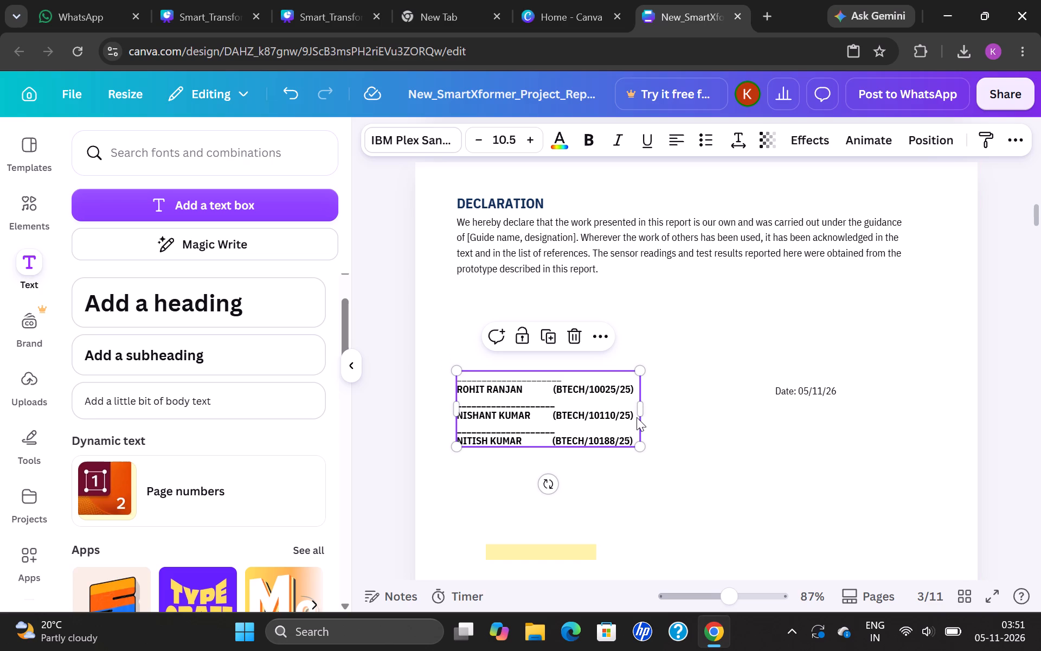
pyautogui.click(681, 418)
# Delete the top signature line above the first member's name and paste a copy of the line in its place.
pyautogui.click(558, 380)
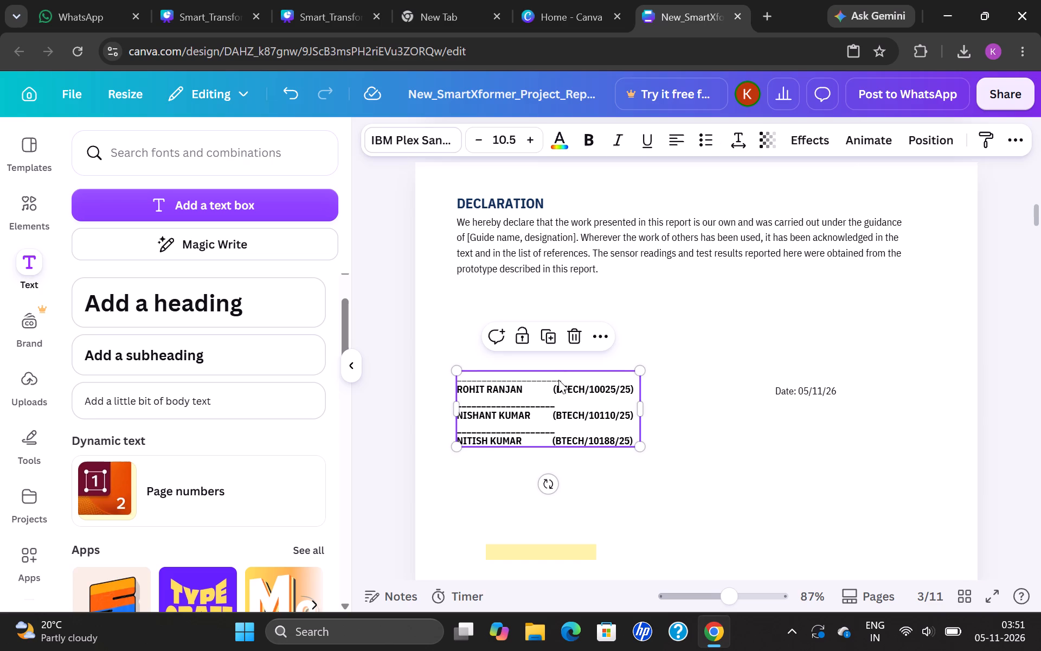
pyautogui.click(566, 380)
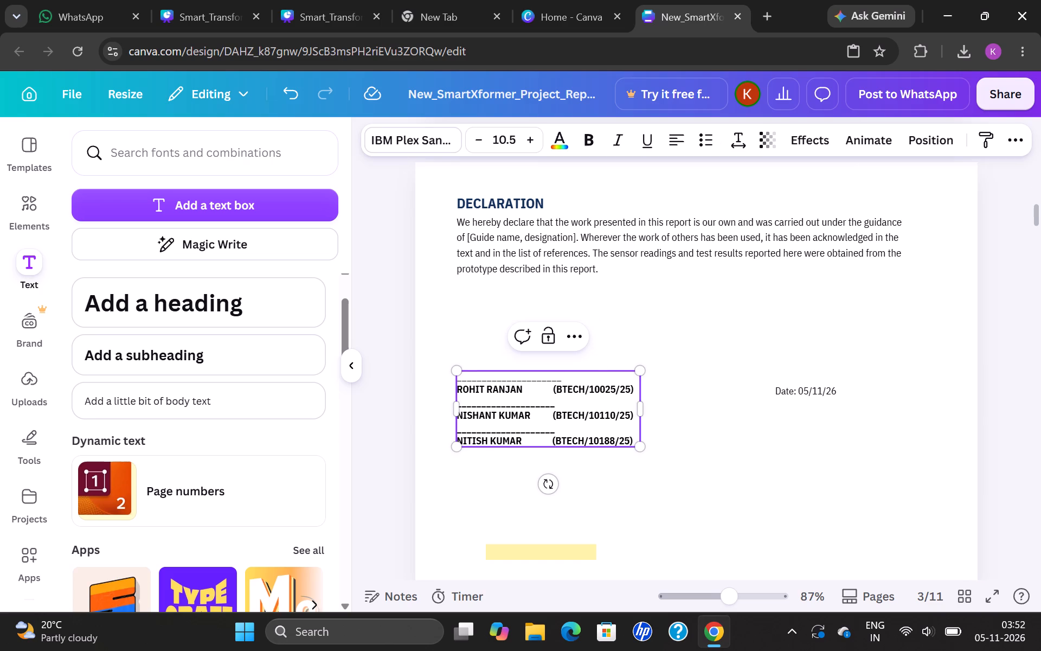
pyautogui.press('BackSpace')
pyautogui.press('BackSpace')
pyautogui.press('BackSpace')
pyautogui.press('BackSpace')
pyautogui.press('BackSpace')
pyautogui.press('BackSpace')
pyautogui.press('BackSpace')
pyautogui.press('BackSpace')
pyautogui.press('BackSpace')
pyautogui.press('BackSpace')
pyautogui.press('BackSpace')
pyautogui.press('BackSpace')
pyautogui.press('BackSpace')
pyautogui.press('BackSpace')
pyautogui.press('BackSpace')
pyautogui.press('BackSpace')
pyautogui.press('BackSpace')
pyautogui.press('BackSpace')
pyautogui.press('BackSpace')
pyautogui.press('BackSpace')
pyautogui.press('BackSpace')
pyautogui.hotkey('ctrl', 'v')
# Clear the top signature line, turn on bold, and paste the signature line again above the first member's name.
pyautogui.press('BackSpace')
pyautogui.press('BackSpace')
pyautogui.press('BackSpace')
pyautogui.press('BackSpace')
pyautogui.press('BackSpace')
pyautogui.press('BackSpace')
pyautogui.press('BackSpace')
pyautogui.press('BackSpace')
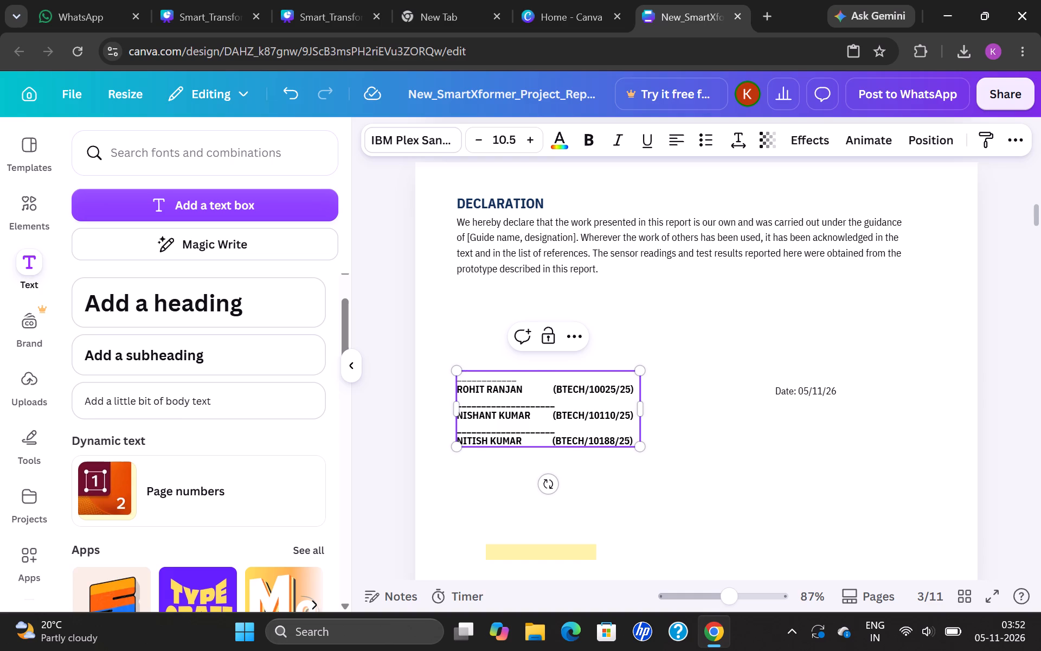
pyautogui.press('BackSpace')
pyautogui.press('BackSpace')
pyautogui.press('BackSpace')
pyautogui.press('BackSpace')
pyautogui.press('BackSpace')
pyautogui.press('BackSpace')
pyautogui.press('BackSpace')
pyautogui.press('BackSpace')
pyautogui.press('BackSpace')
pyautogui.press('BackSpace')
pyautogui.press('BackSpace')
pyautogui.press('BackSpace')
pyautogui.click(587, 148)
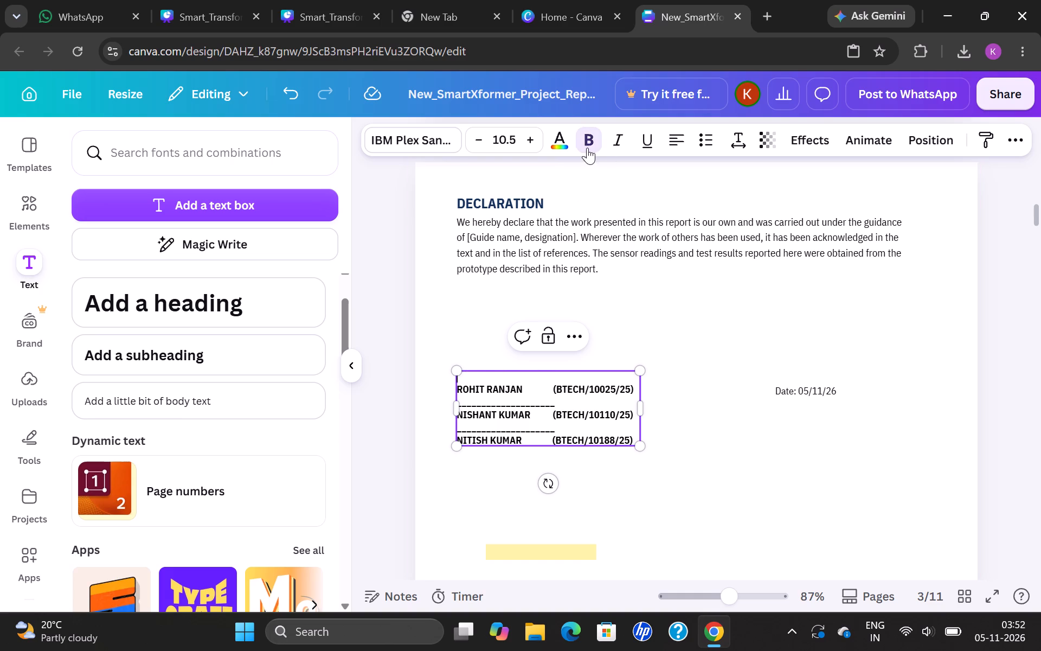
pyautogui.click(486, 379)
pyautogui.hotkey('ctrl', 'v')
pyautogui.click(653, 333)
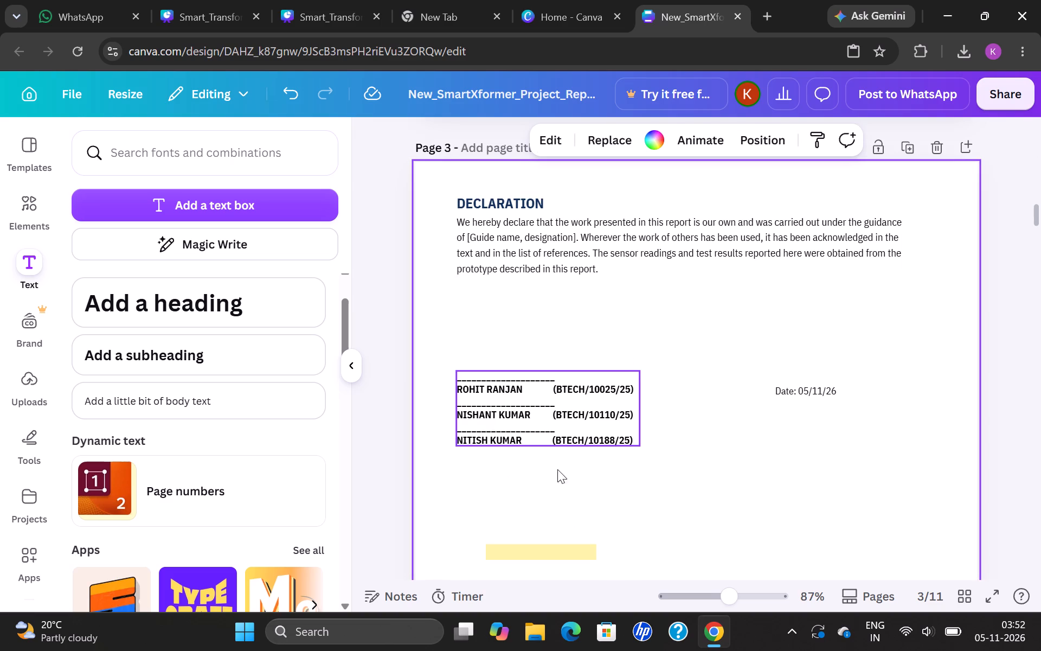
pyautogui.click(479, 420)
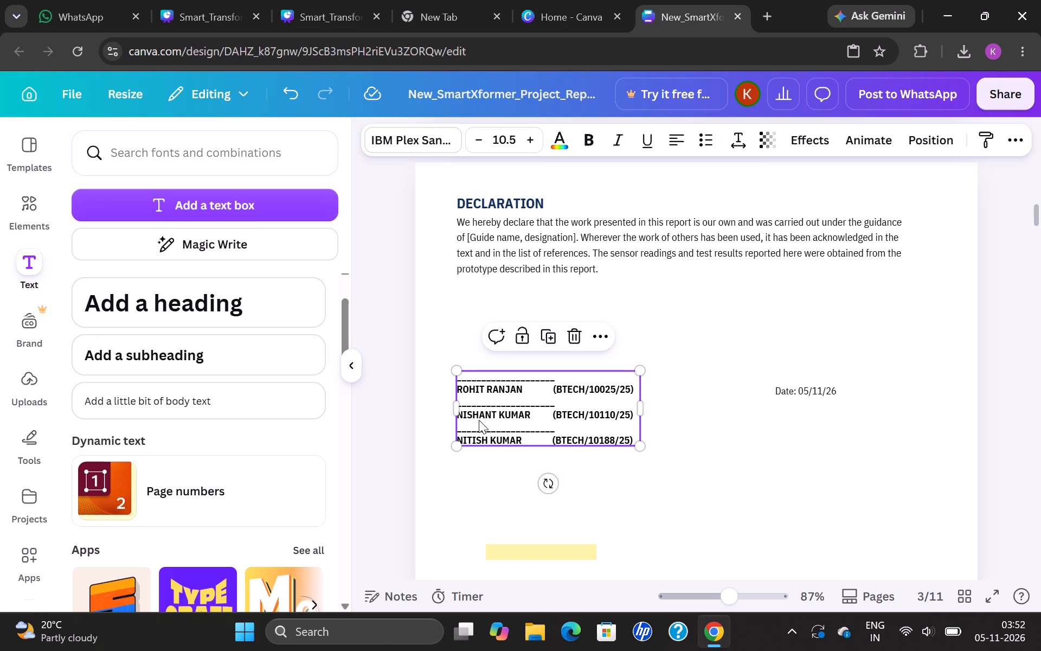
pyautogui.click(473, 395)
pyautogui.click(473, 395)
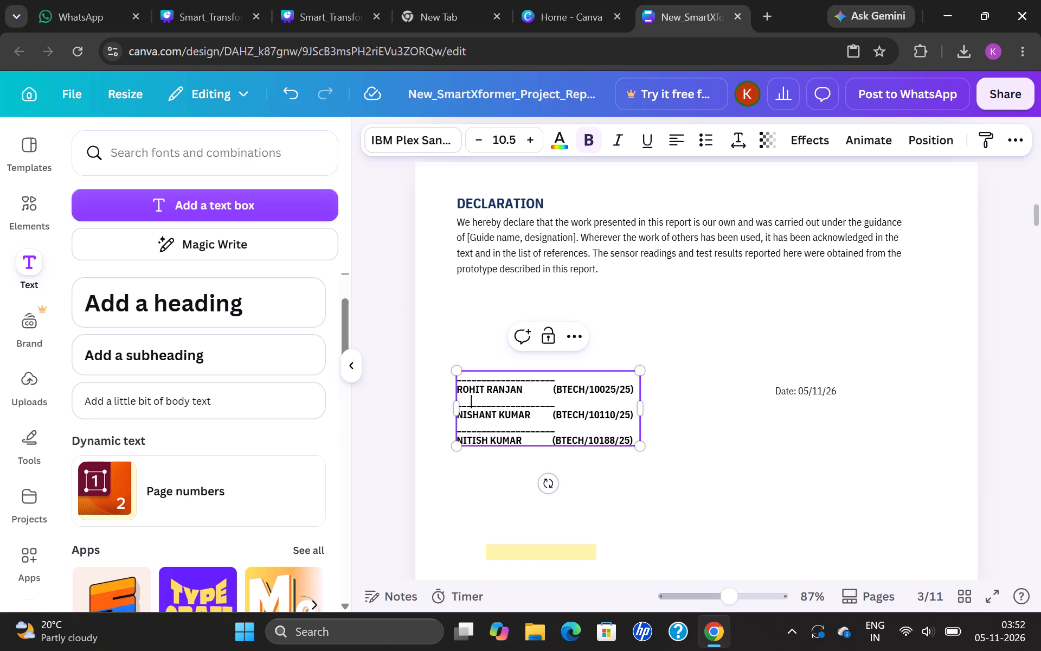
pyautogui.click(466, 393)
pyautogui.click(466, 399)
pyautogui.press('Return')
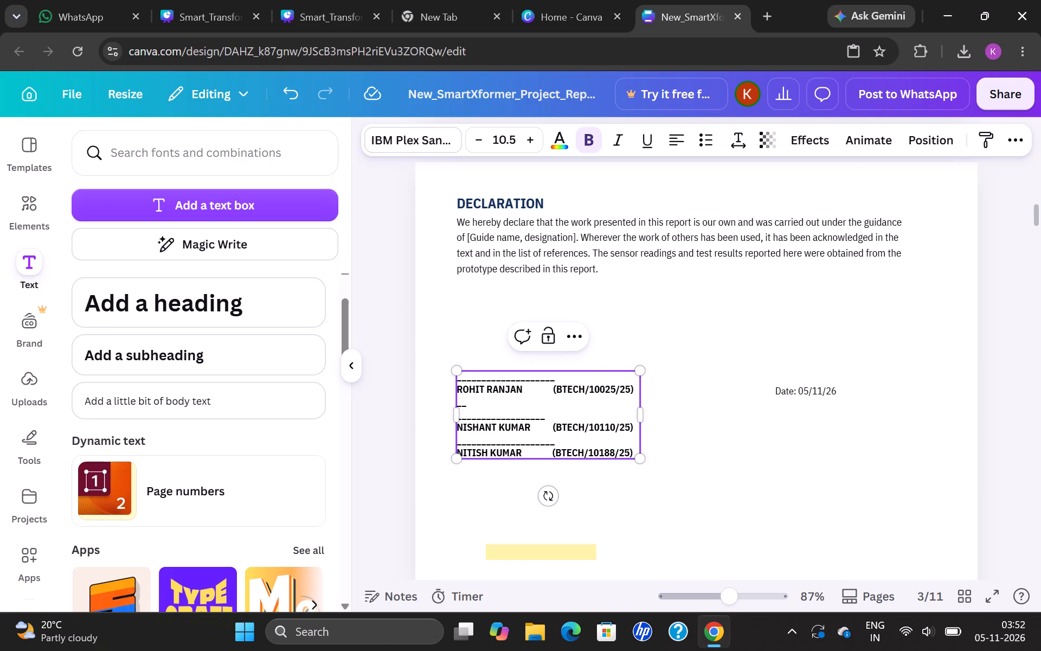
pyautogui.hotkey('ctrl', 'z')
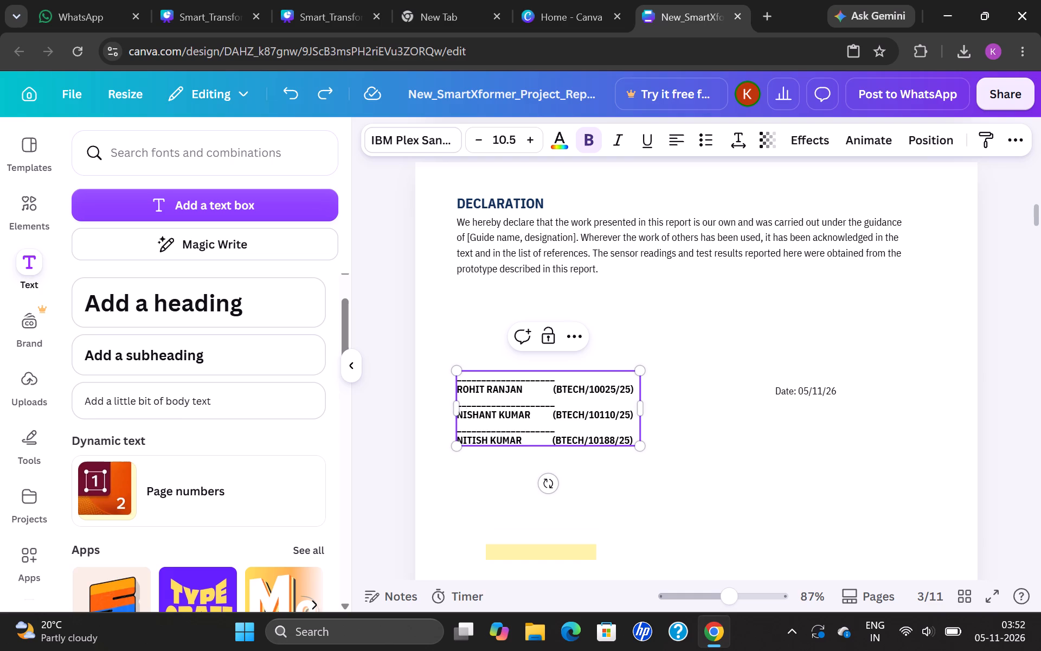
# Insert a blank line between the first member's entry and the second member's signature line.
pyautogui.click(459, 398)
pyautogui.press('Return')
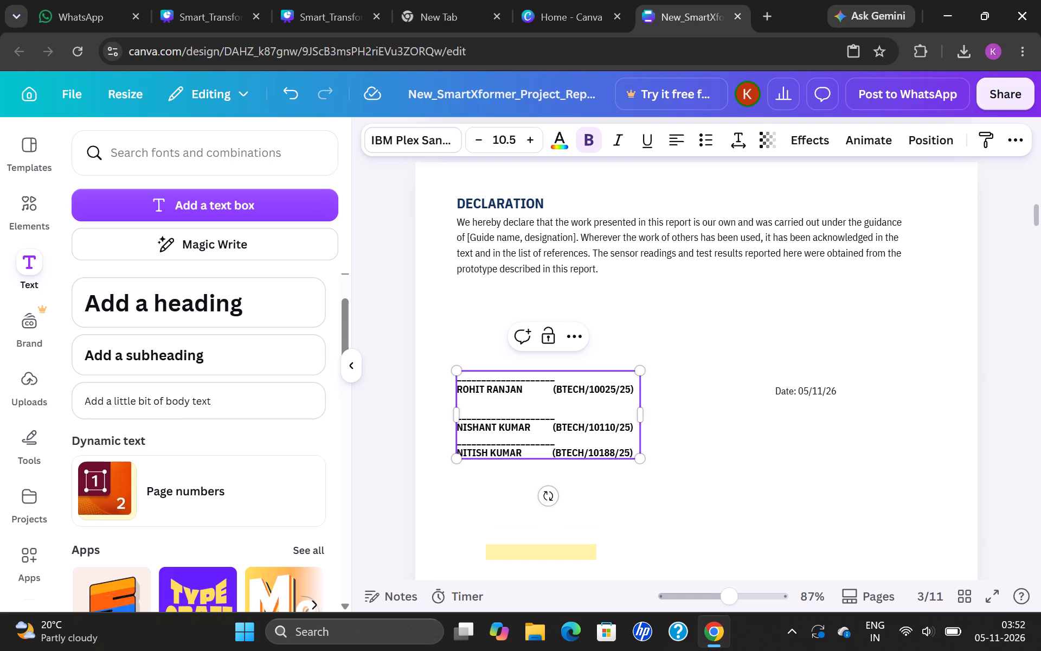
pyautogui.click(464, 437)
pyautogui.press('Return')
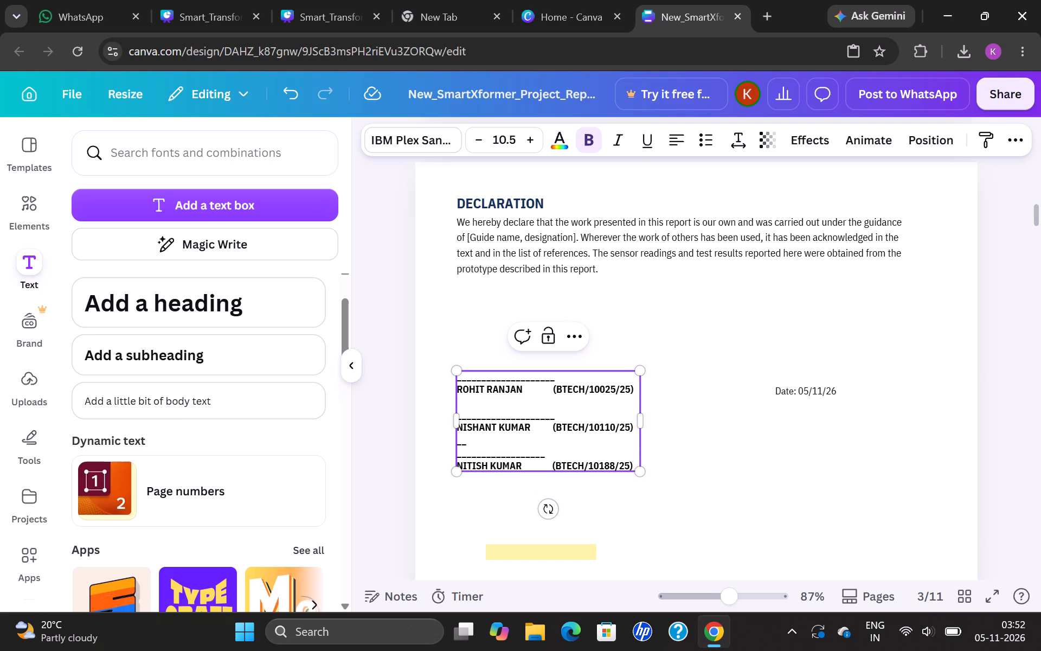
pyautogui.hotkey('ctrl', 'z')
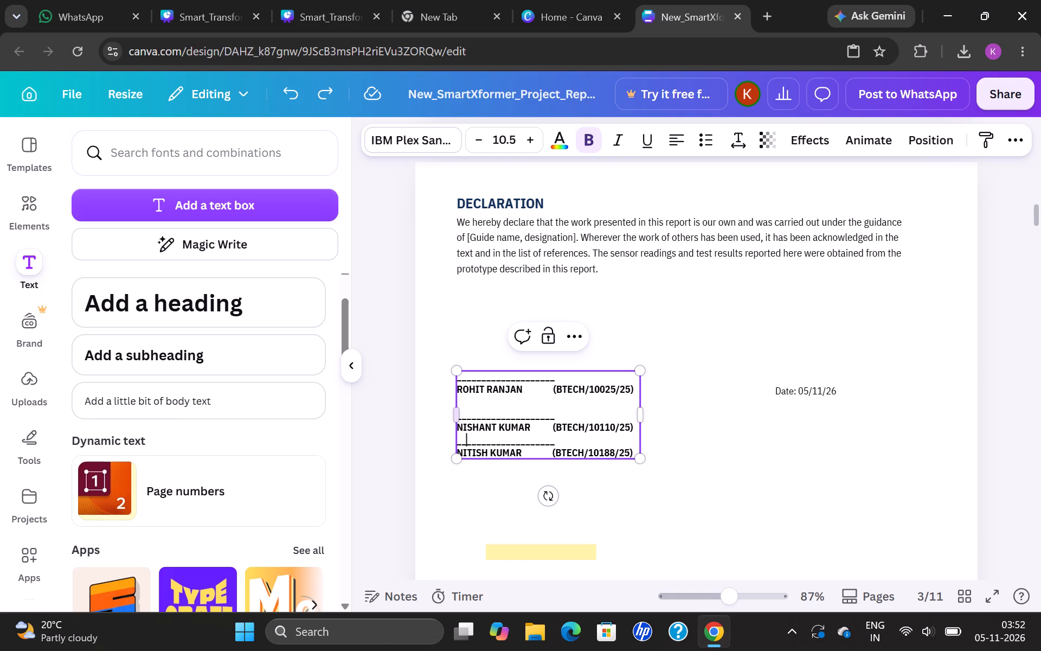
# Insert a blank line between the second member's entry and the third member's signature line.
pyautogui.click(460, 433)
pyautogui.press('BackSpace')
pyautogui.press('Return')
pyautogui.click(637, 292)
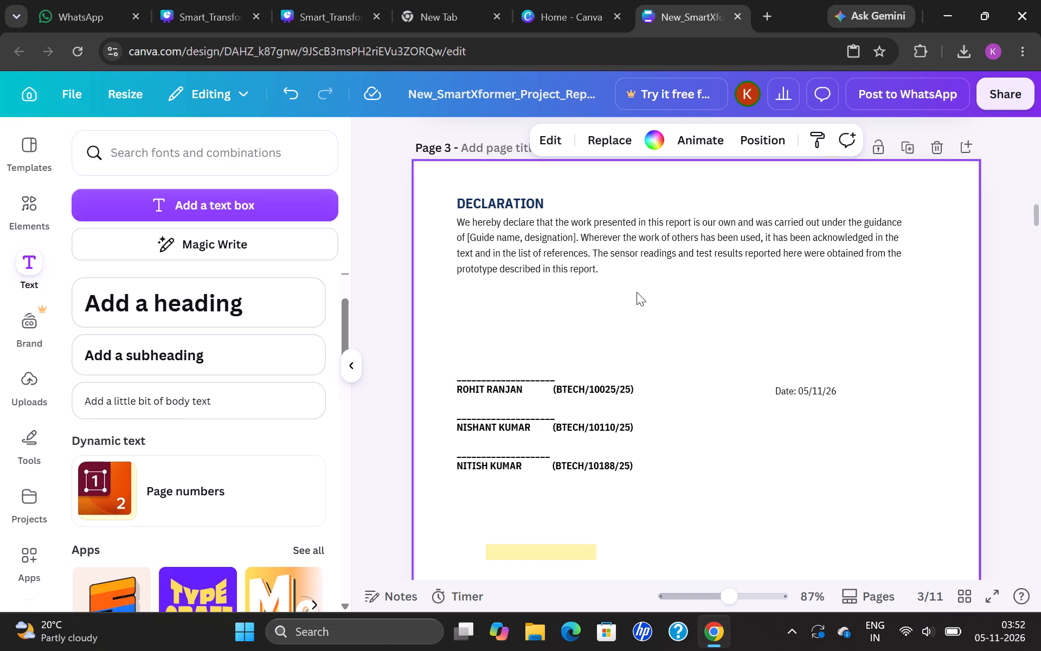
# Remove the extra spaces between the first member's name and roll number, leaving only a narrow gap.
pyautogui.click(549, 390)
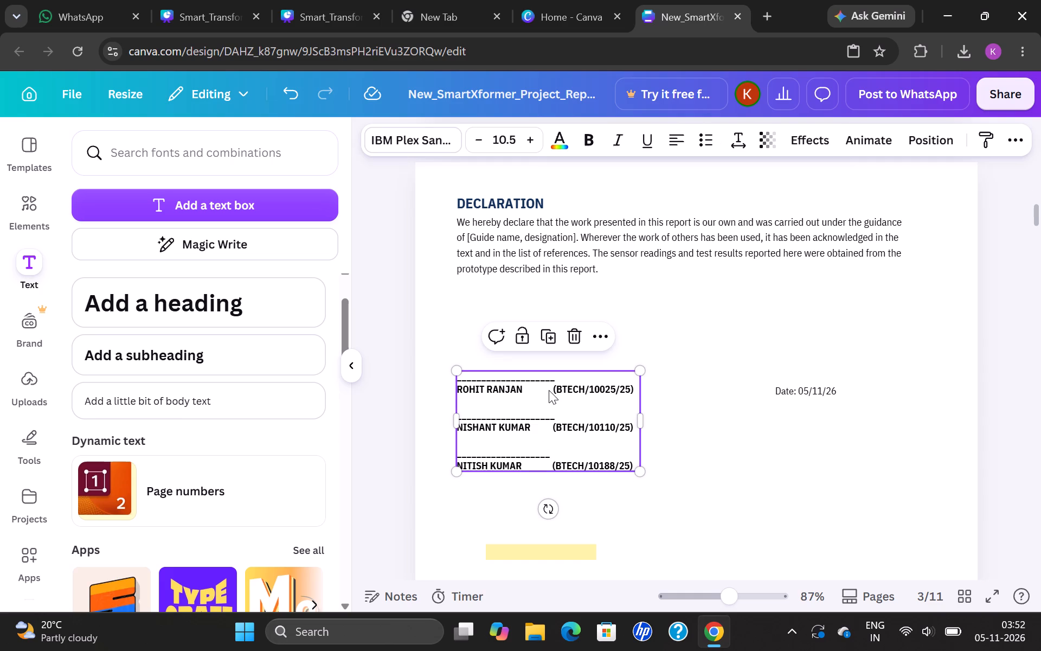
pyautogui.click(549, 390)
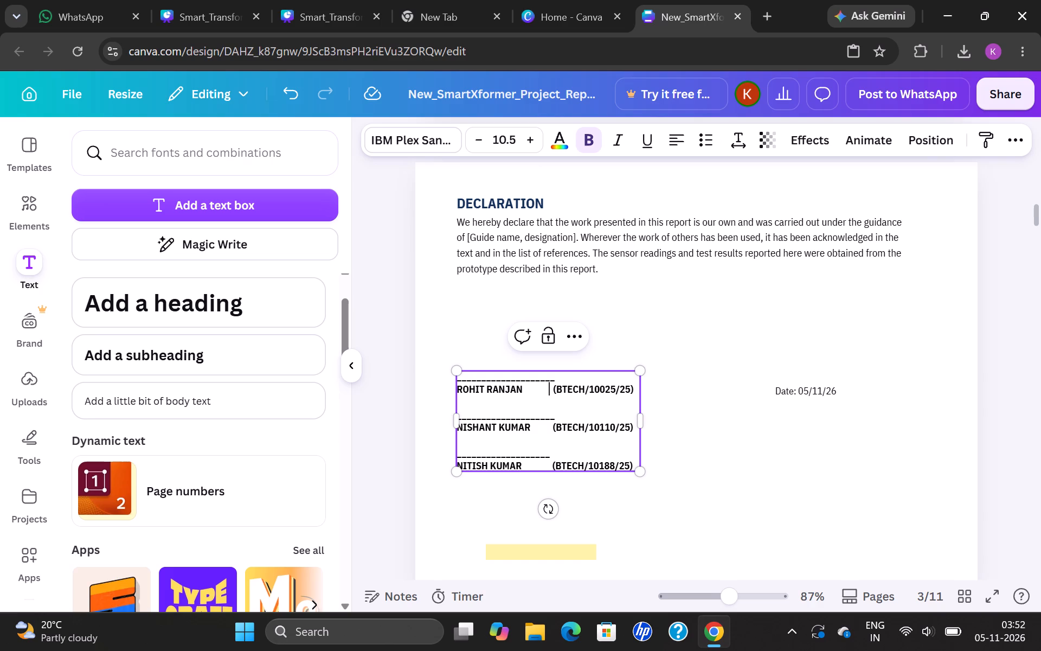
pyautogui.press('BackSpace')
pyautogui.press('BackSpace')
pyautogui.press('BackSpace')
pyautogui.press('BackSpace')
pyautogui.press('BackSpace')
pyautogui.press('BackSpace')
pyautogui.press('BackSpace')
pyautogui.press('BackSpace')
pyautogui.press('BackSpace')
pyautogui.press('BackSpace')
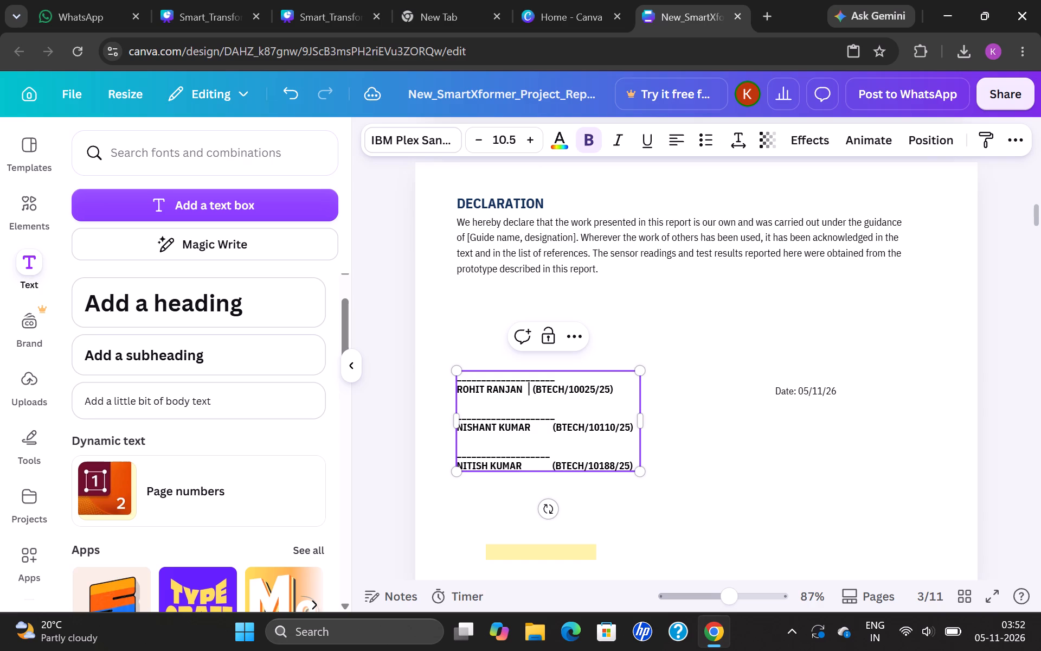
pyautogui.press('BackSpace')
pyautogui.press('BackSpace')
pyautogui.press('BackSpace')
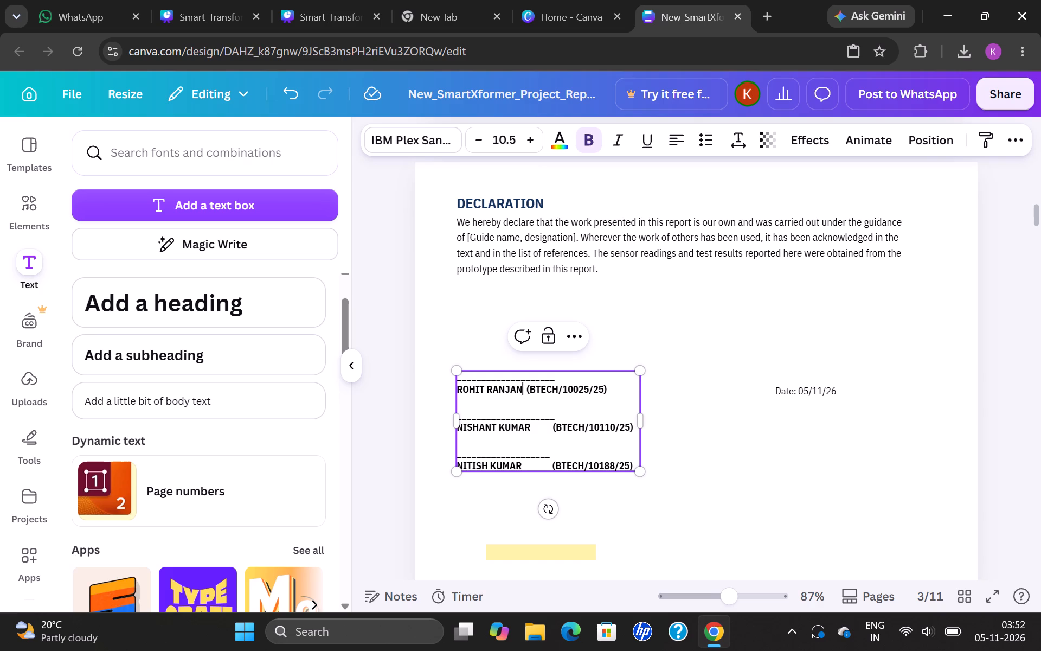
# Remove the extra spaces between the second member's name and roll number, leaving only a narrow gap.
pyautogui.click(554, 424)
pyautogui.press('BackSpace')
pyautogui.press('BackSpace')
pyautogui.press('BackSpace')
pyautogui.press('BackSpace')
pyautogui.press('BackSpace')
pyautogui.press('BackSpace')
pyautogui.press('BackSpace')
pyautogui.press('BackSpace')
pyautogui.press('BackSpace')
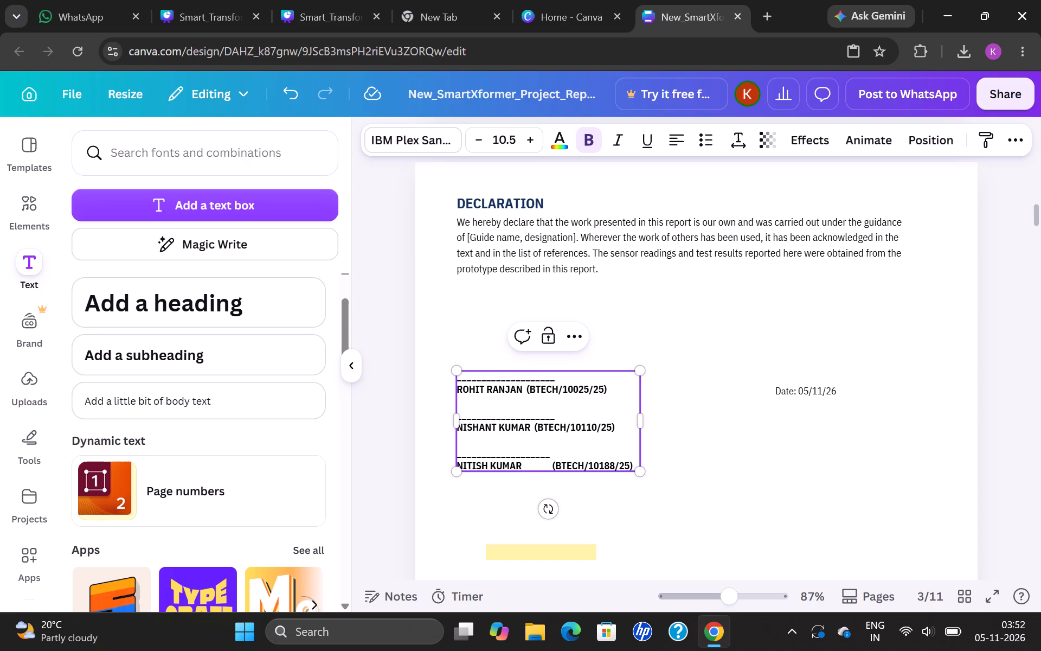
# Remove the extra spaces between the third member's name and roll number, leaving only a narrow gap.
pyautogui.click(552, 468)
pyautogui.press('BackSpace')
pyautogui.press('BackSpace')
pyautogui.press('BackSpace')
pyautogui.press('BackSpace')
pyautogui.press('BackSpace')
pyautogui.press('BackSpace')
pyautogui.press('BackSpace')
pyautogui.press('BackSpace')
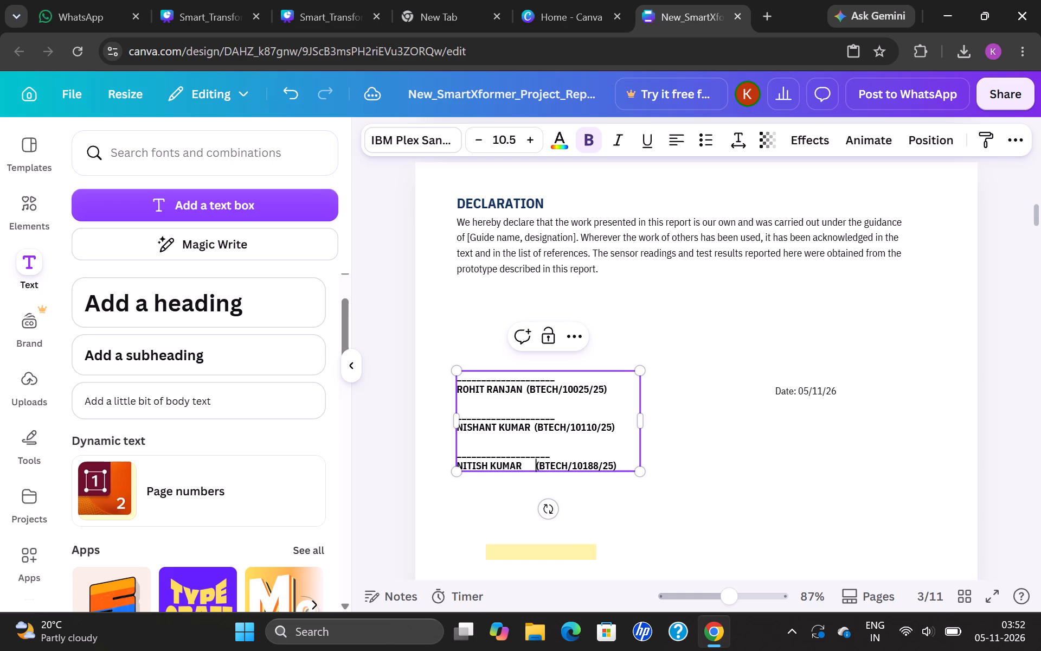
pyautogui.press('BackSpace')
pyautogui.press('BackSpace')
pyautogui.press('BackSpace')
pyautogui.press('BackSpace')
pyautogui.press('BackSpace')
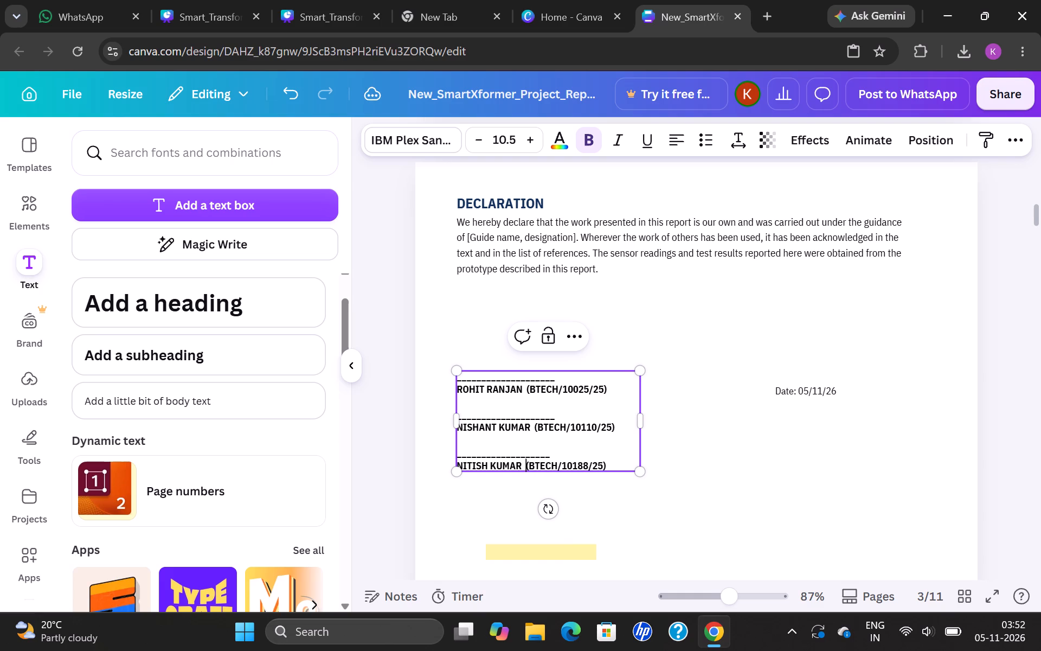
# Delete one more space between the second member's name and roll number.
pyautogui.click(531, 425)
pyautogui.press('Right')
pyautogui.press('BackSpace')
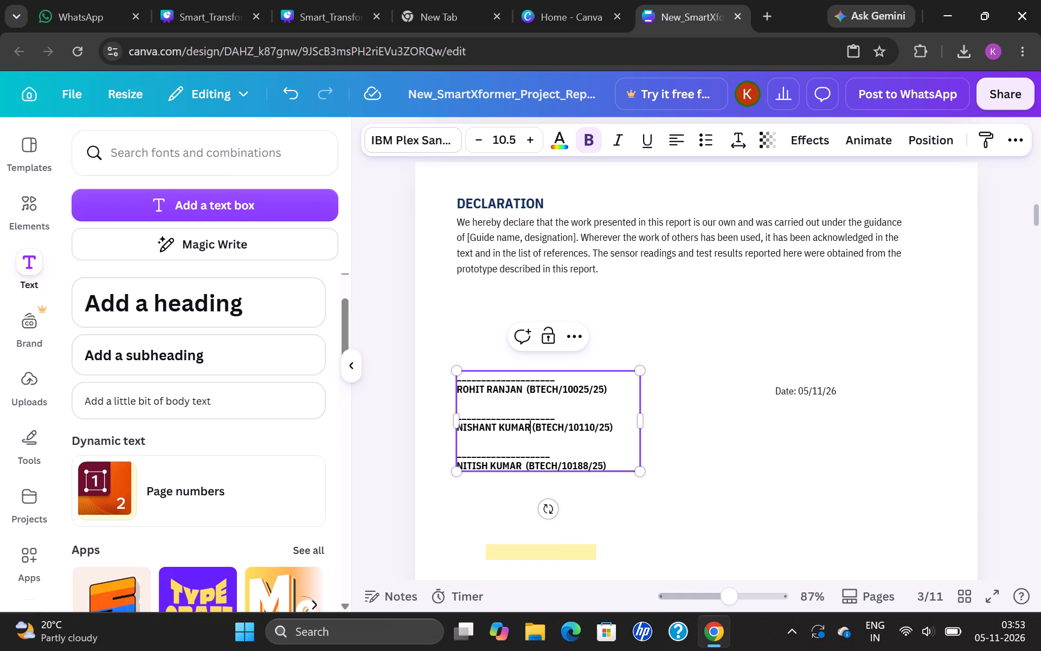
pyautogui.click(667, 314)
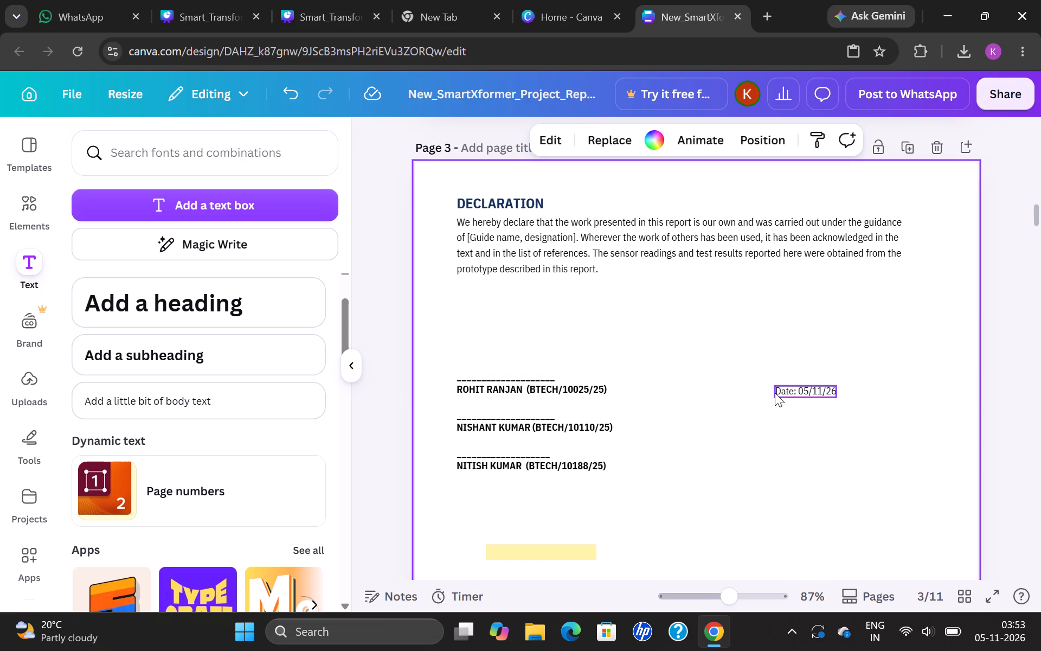
# Make the date text on the Declaration page bold.
pyautogui.click(803, 388)
pyautogui.click(586, 135)
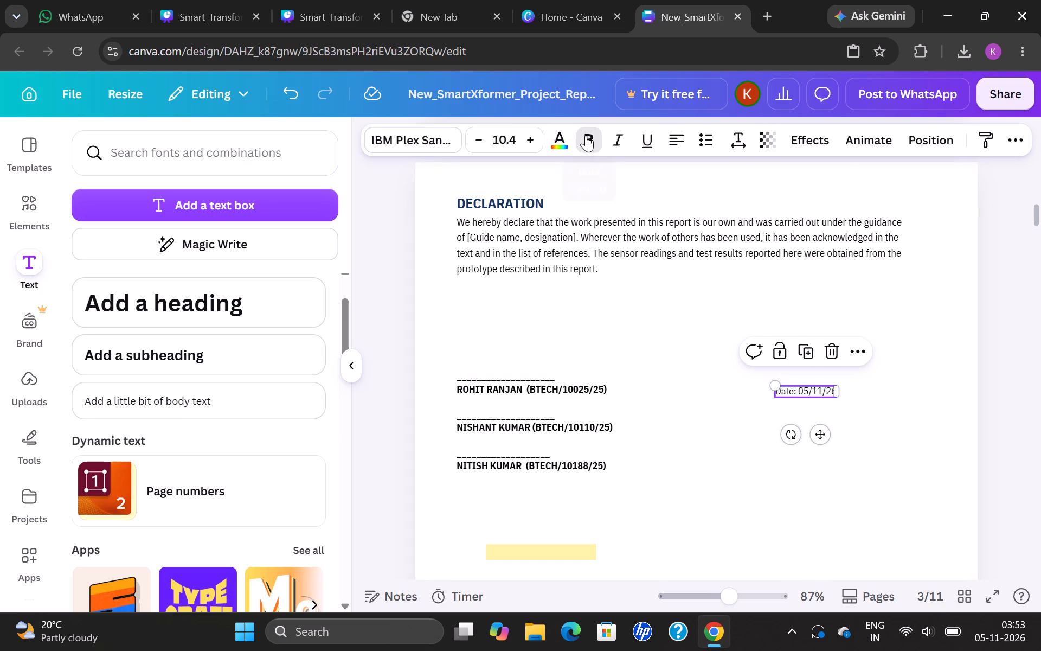
pyautogui.click(898, 227)
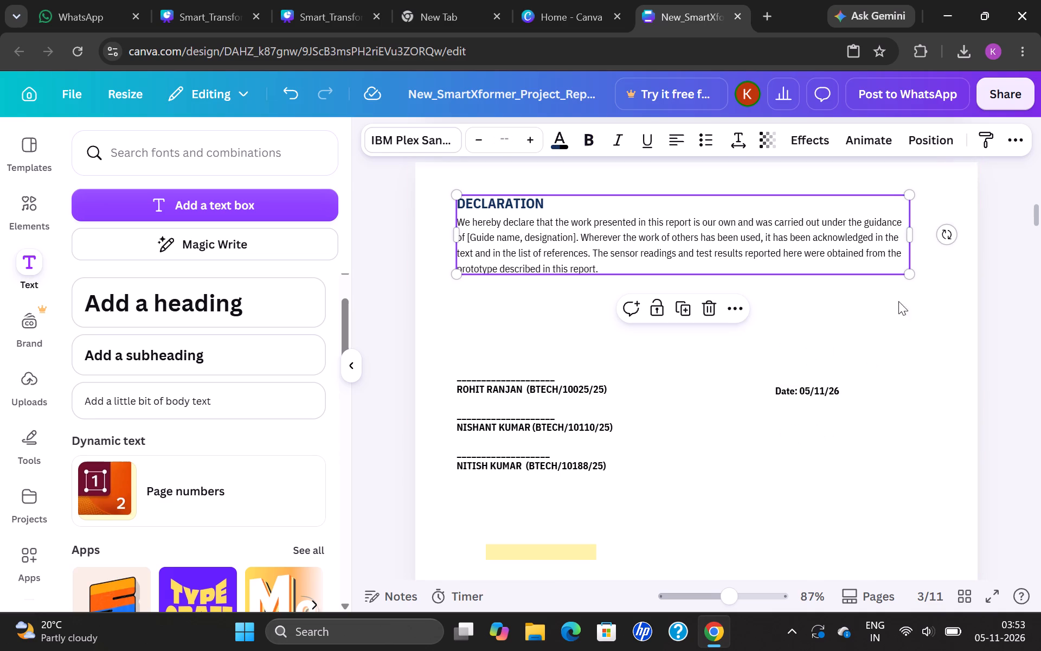
pyautogui.click(899, 330)
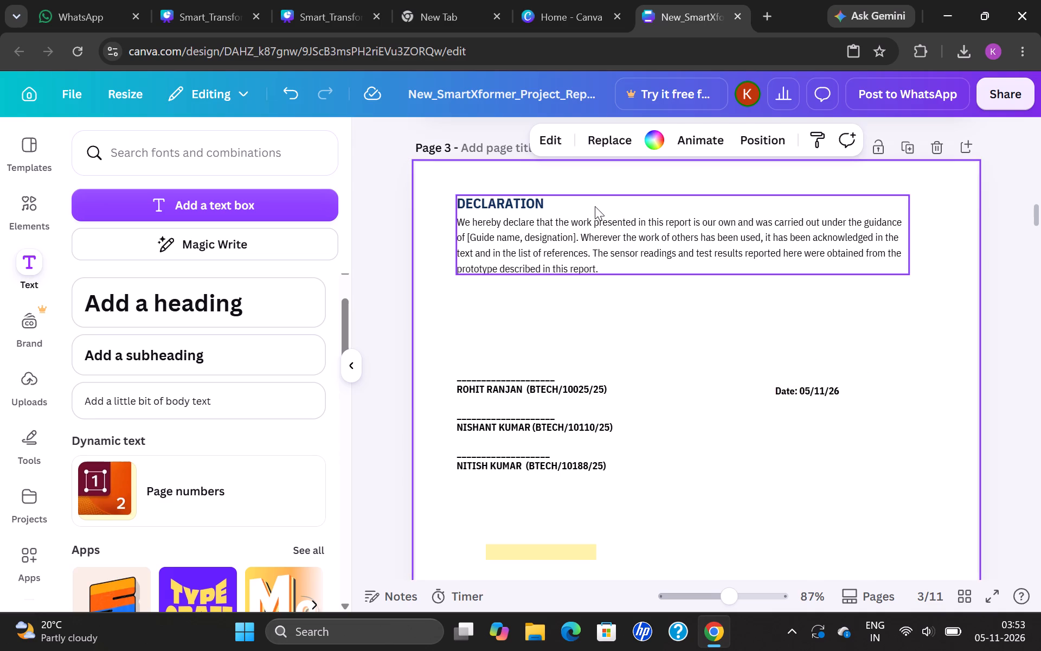
# Enlarge the Declaration page's date text to font size 13.4 and shift it slightly up and to the right.
pyautogui.click(815, 392)
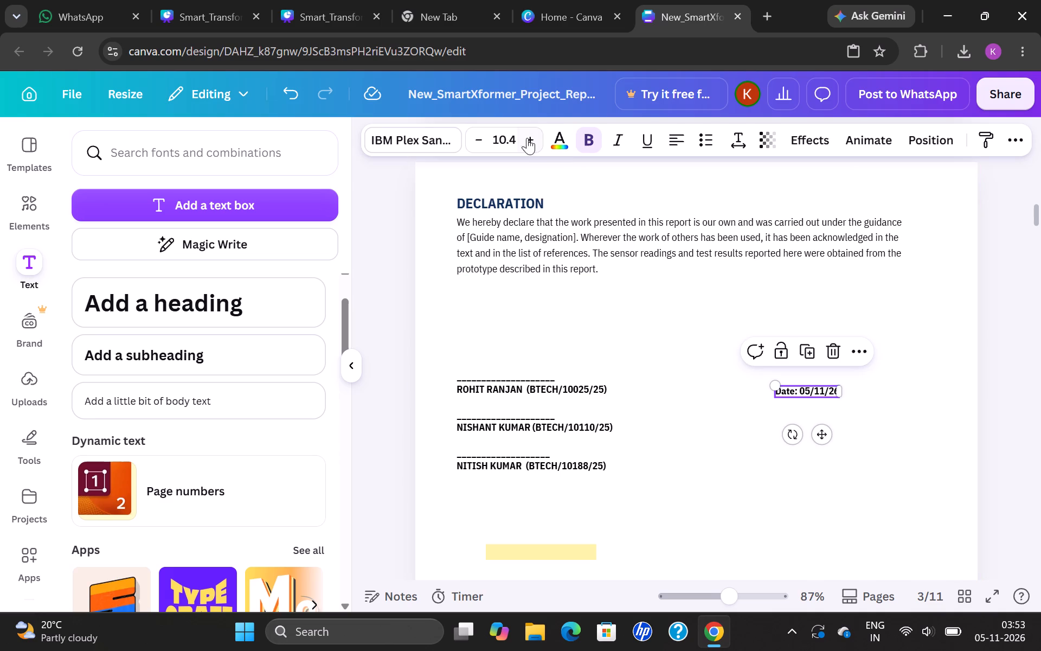
pyautogui.tripleClick(520, 135)
pyautogui.click(520, 135)
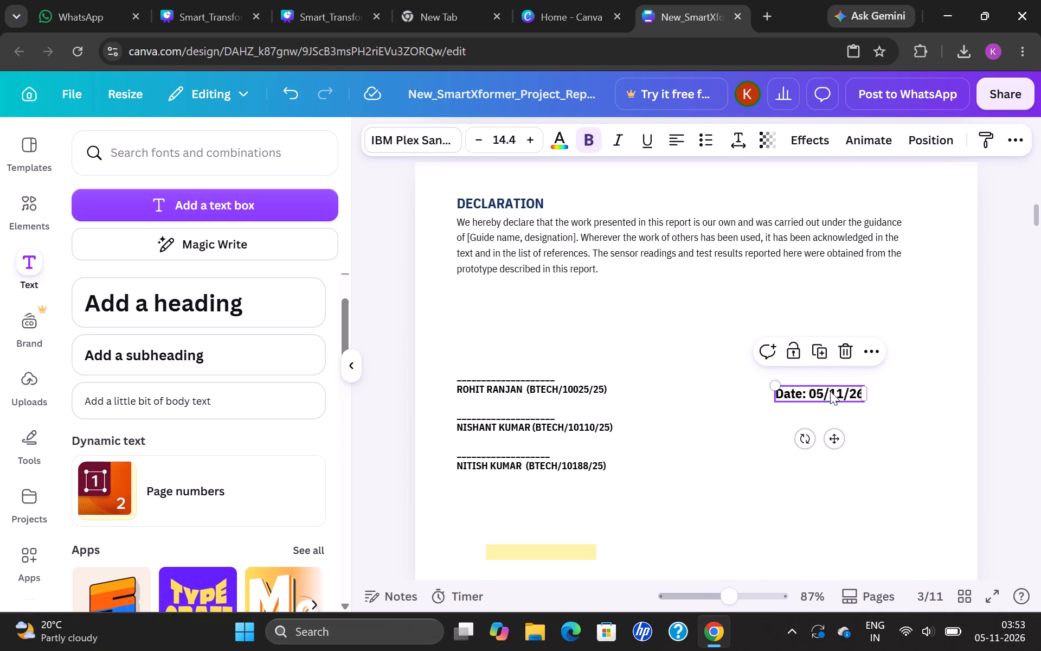
pyautogui.moveTo(830, 391); pyautogui.dragTo(836, 373)
pyautogui.click(836, 373)
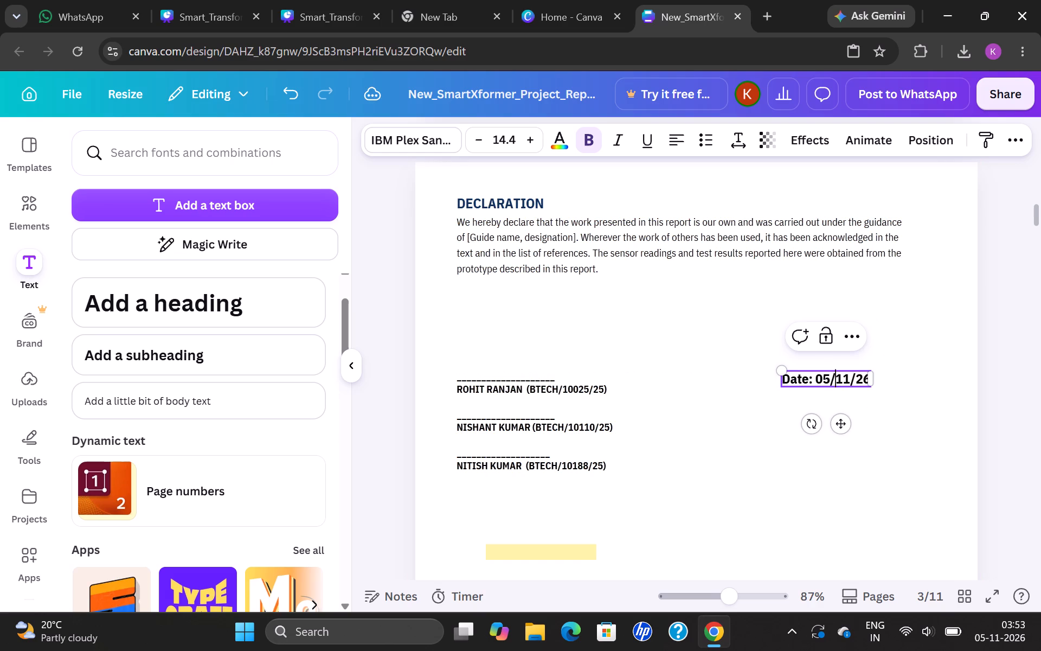
pyautogui.click(474, 138)
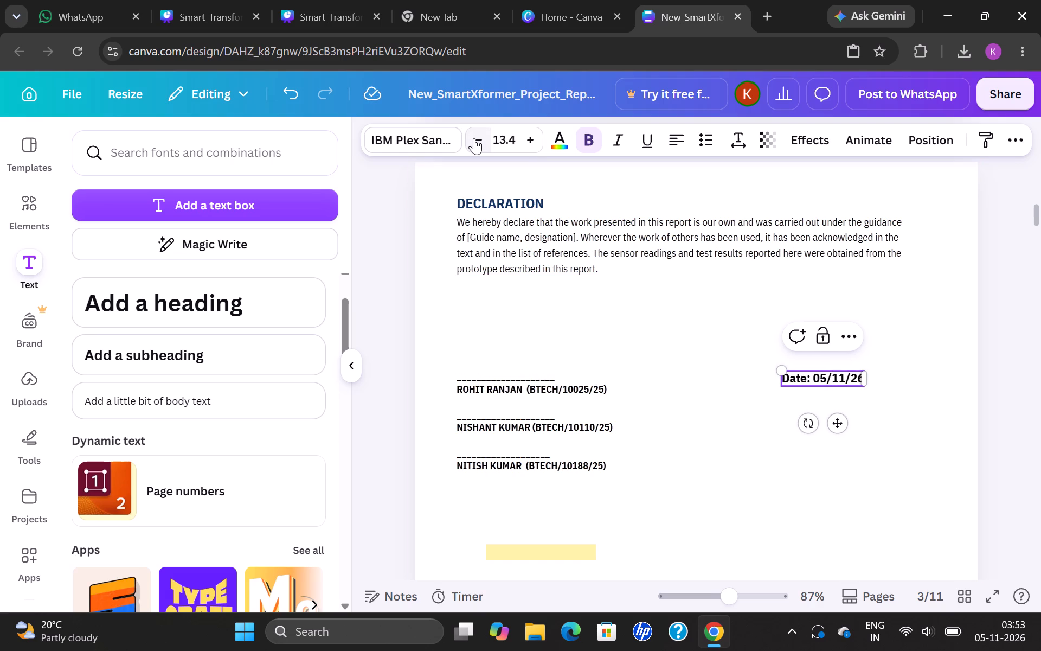
pyautogui.click(907, 278)
# Nudge the Declaration heading and paragraph text box slightly right and increase its font size by one increment.
pyautogui.scroll(-1, 751, 309)
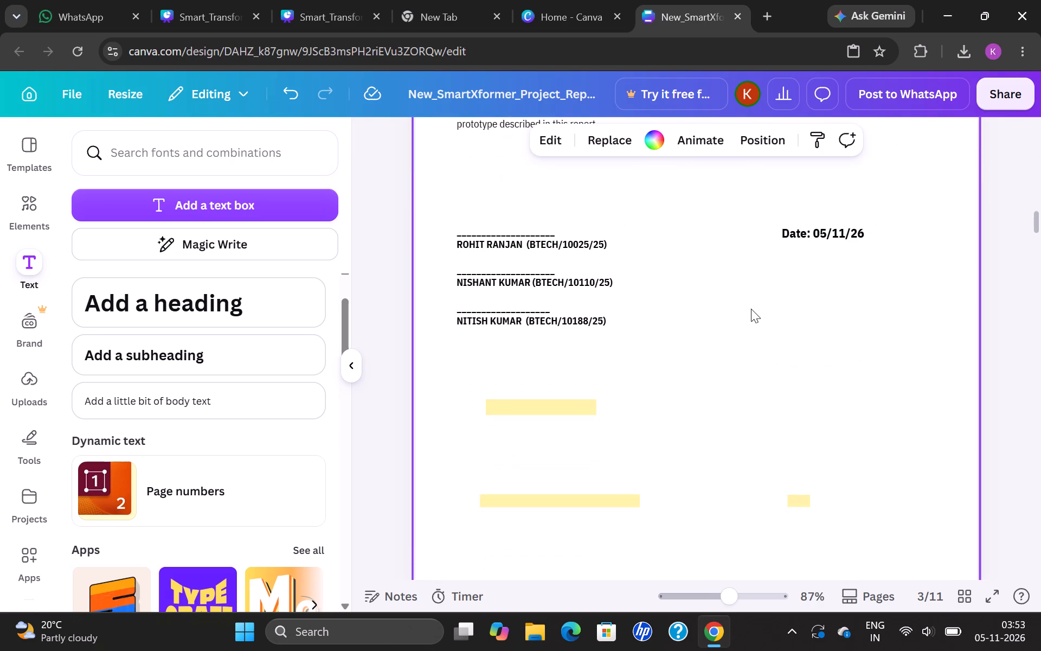
pyautogui.scroll(-1, 751, 309)
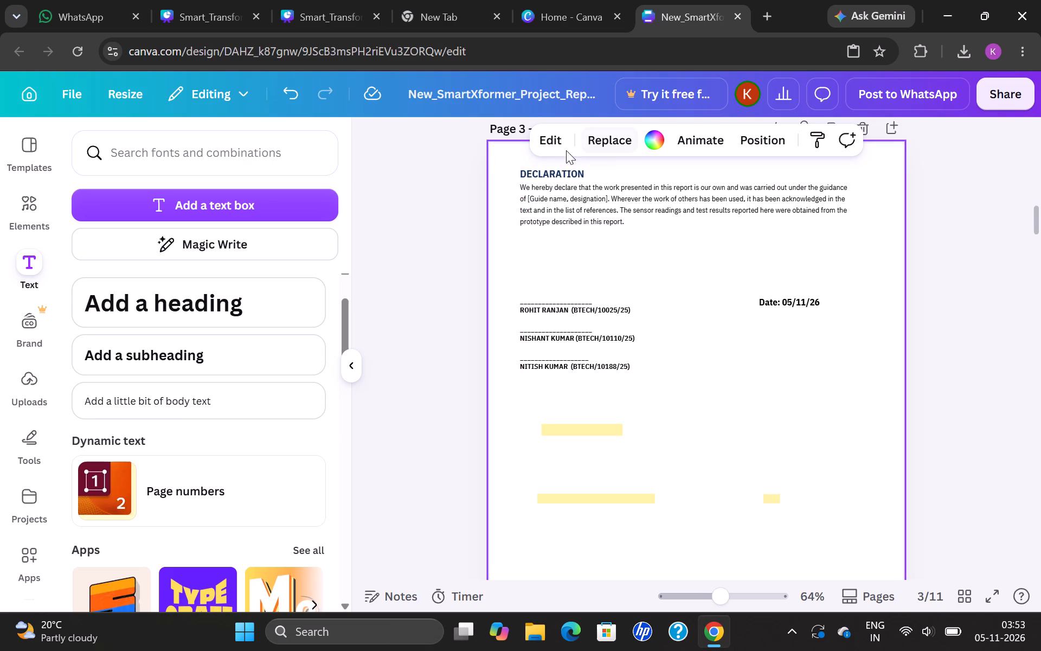
pyautogui.click(561, 175)
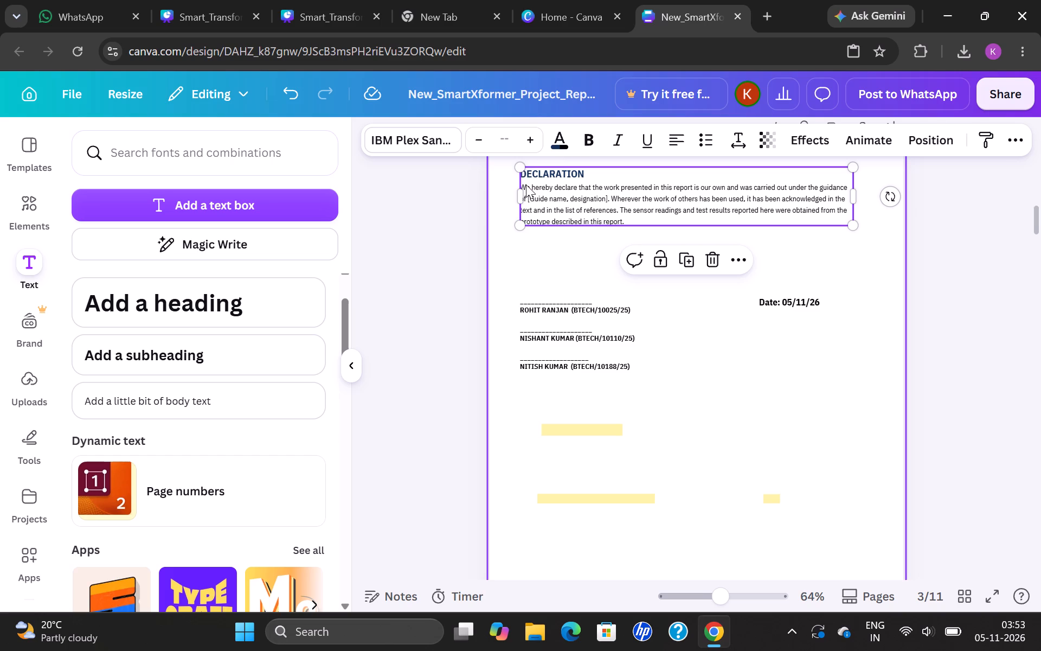
pyautogui.moveTo(524, 183); pyautogui.dragTo(532, 184)
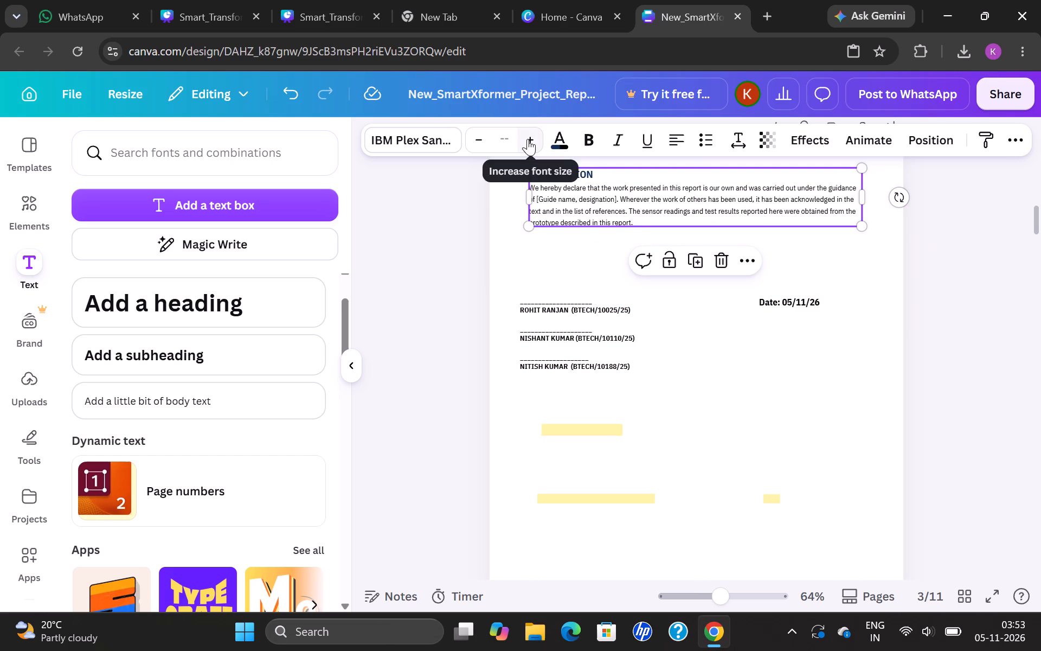
pyautogui.click(528, 139)
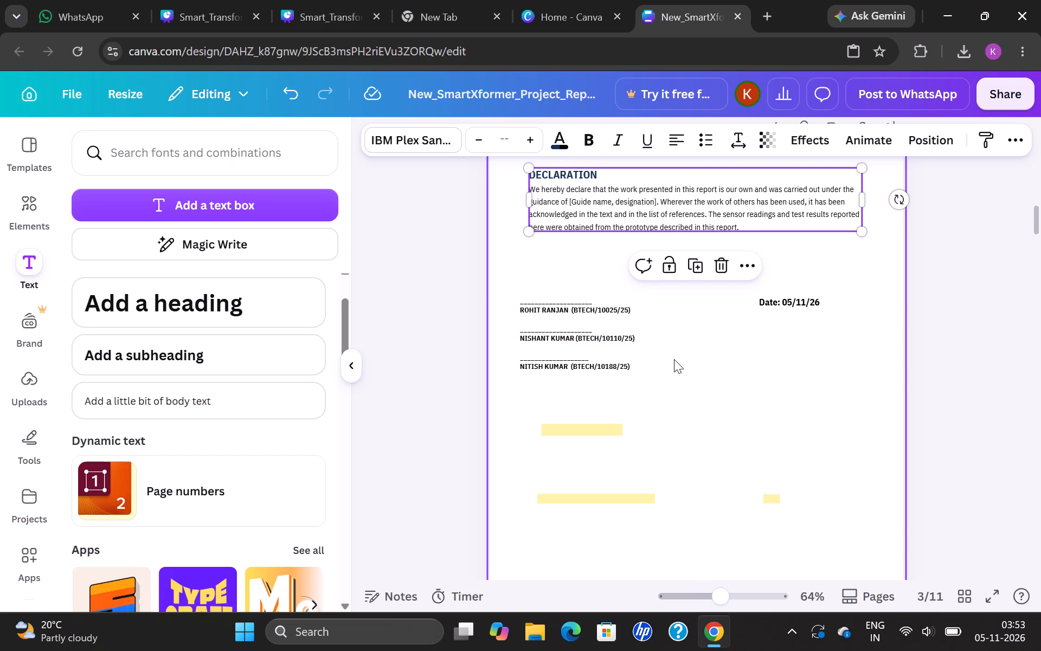
# Move the member signature block down so it sits lower than the date.
pyautogui.moveTo(589, 340); pyautogui.dragTo(589, 373)
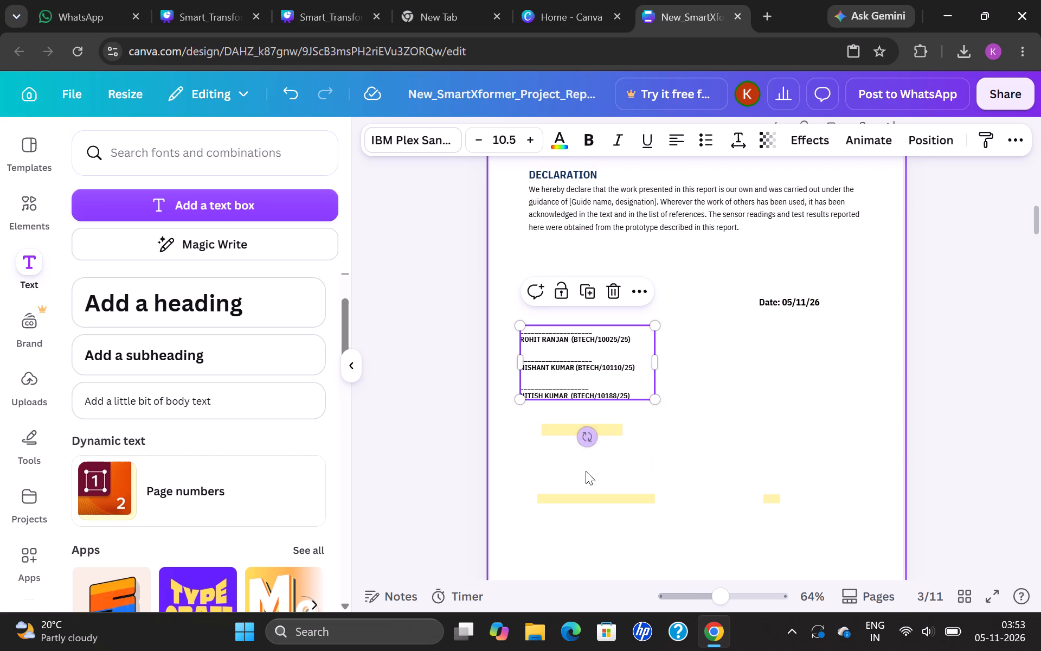
# Delete the three leftover yellow highlight bars below the signatures on page 3.
pyautogui.click(610, 436)
pyautogui.click(609, 430)
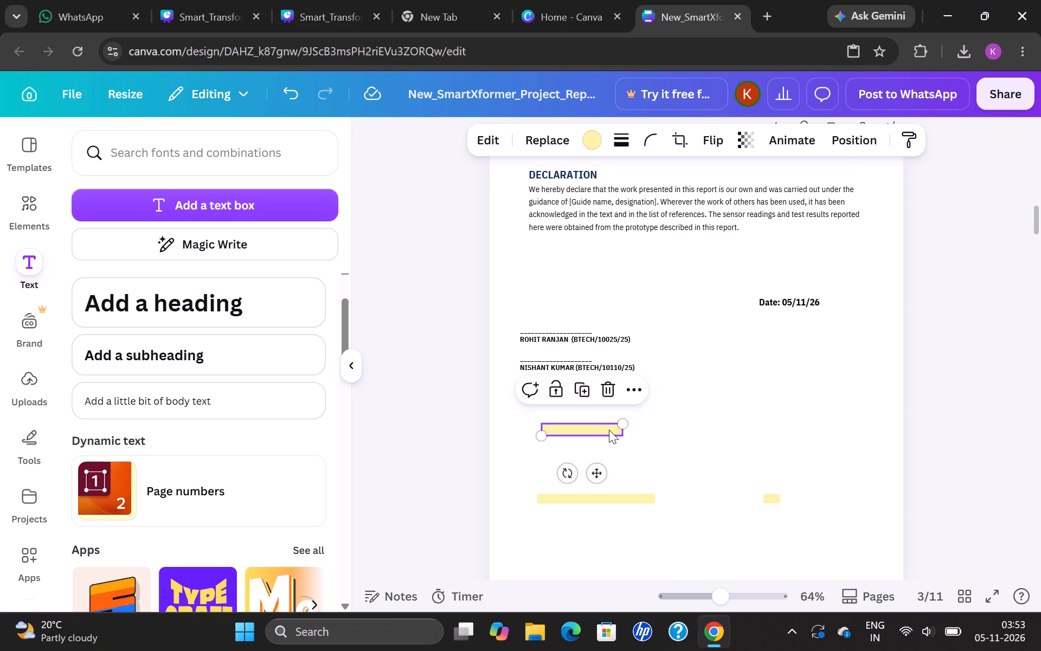
pyautogui.click(613, 389)
pyautogui.click(597, 501)
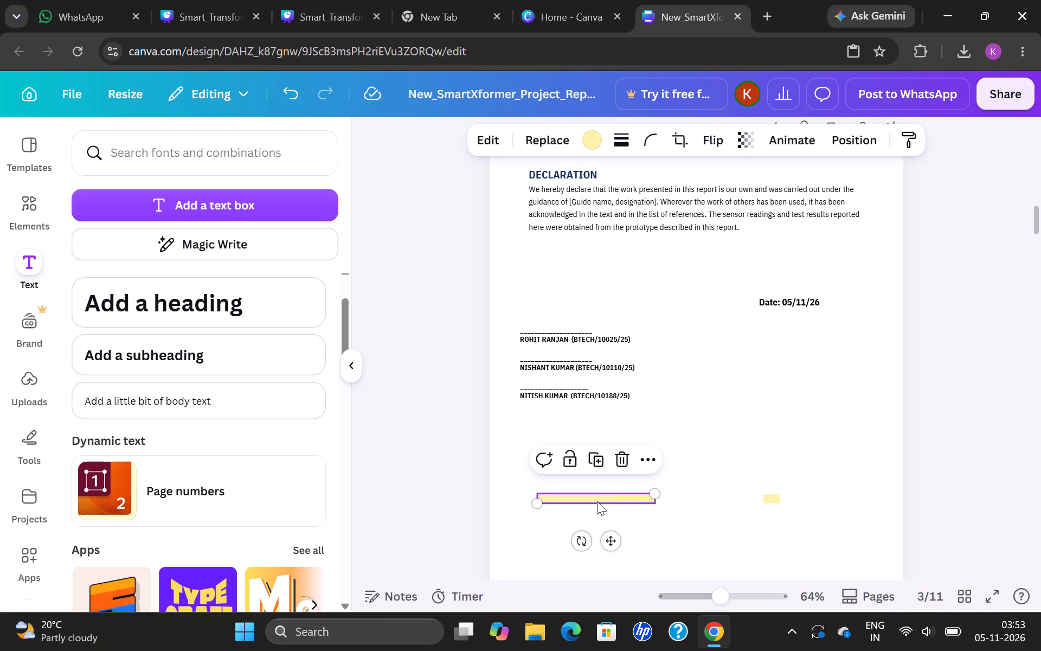
pyautogui.click(619, 459)
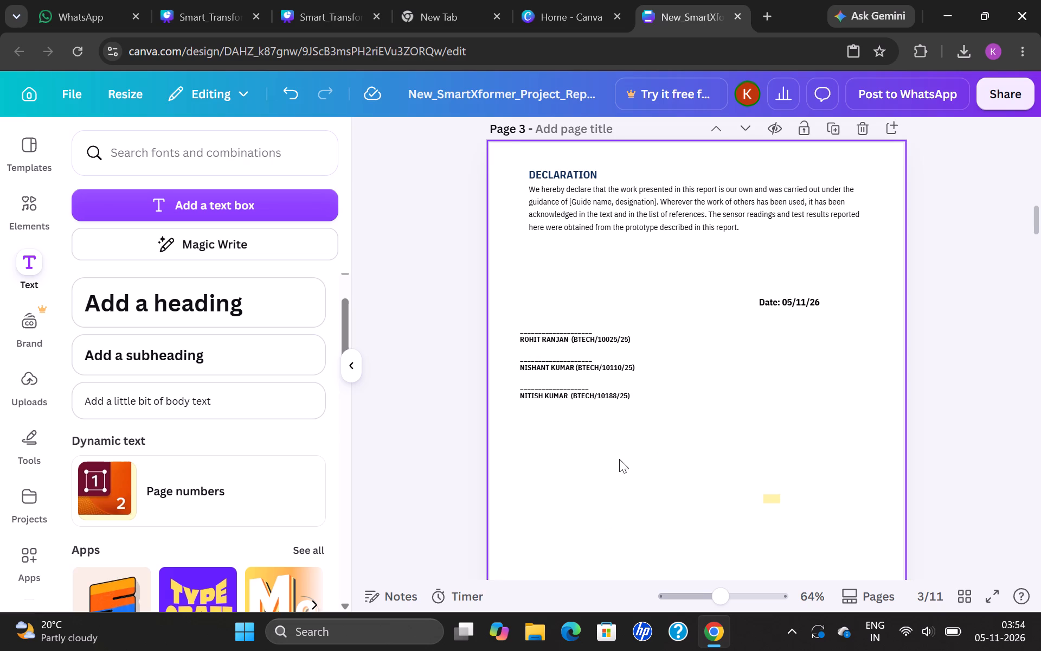
pyautogui.click(773, 498)
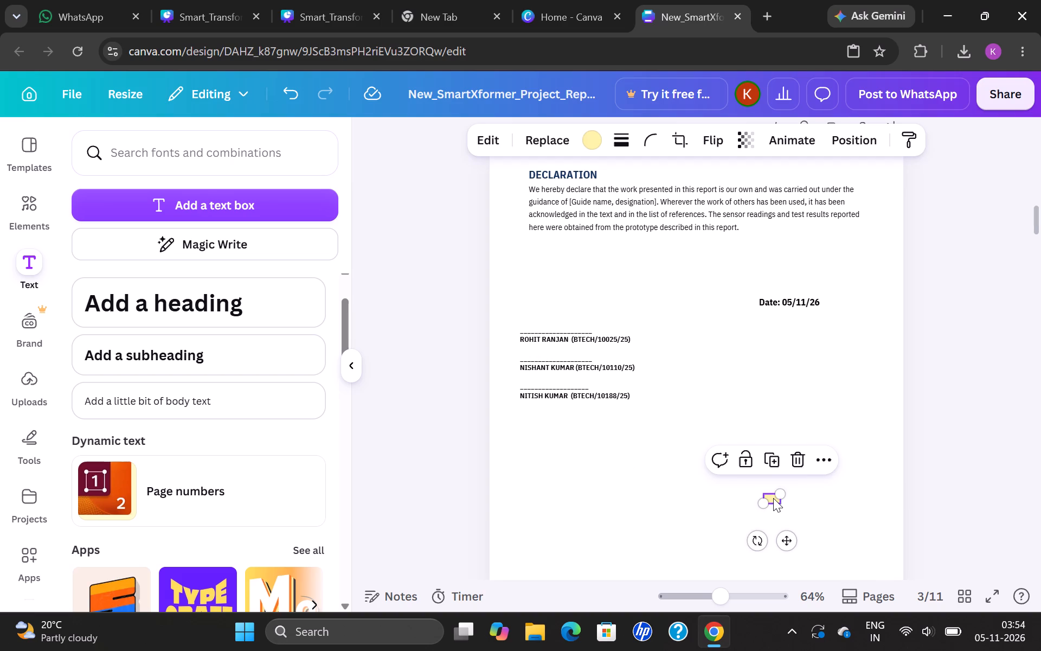
pyautogui.click(798, 458)
# Delete the duplicate Declaration text, date placeholder and team member signature placeholder from the Certificate page.
pyautogui.scroll(1, 729, 452)
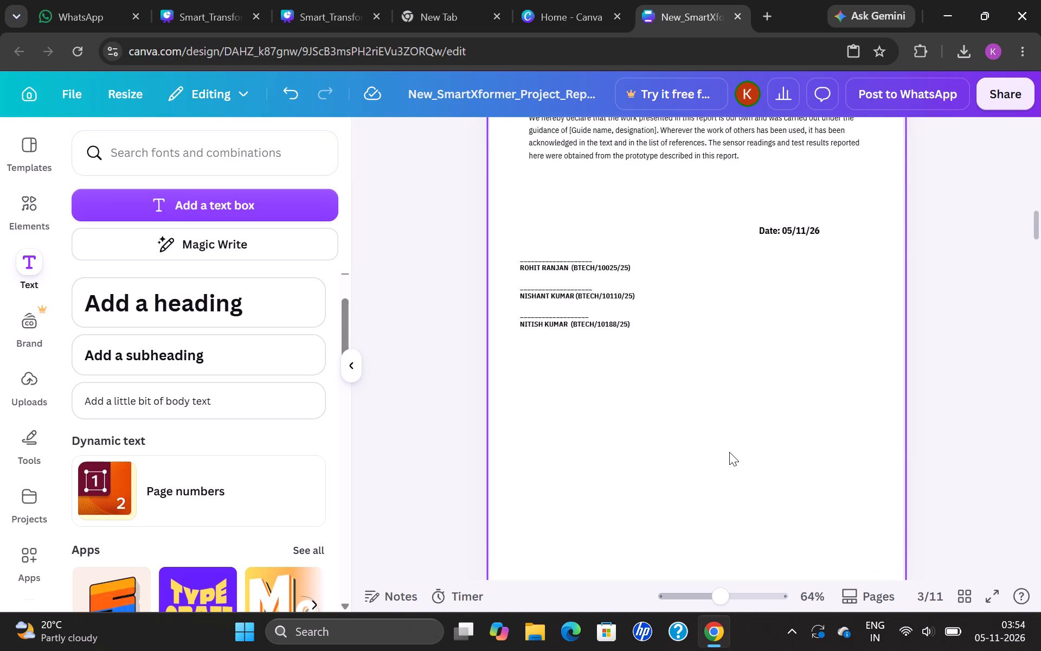
pyautogui.scroll(1, 729, 452)
pyautogui.doubleClick(530, 299)
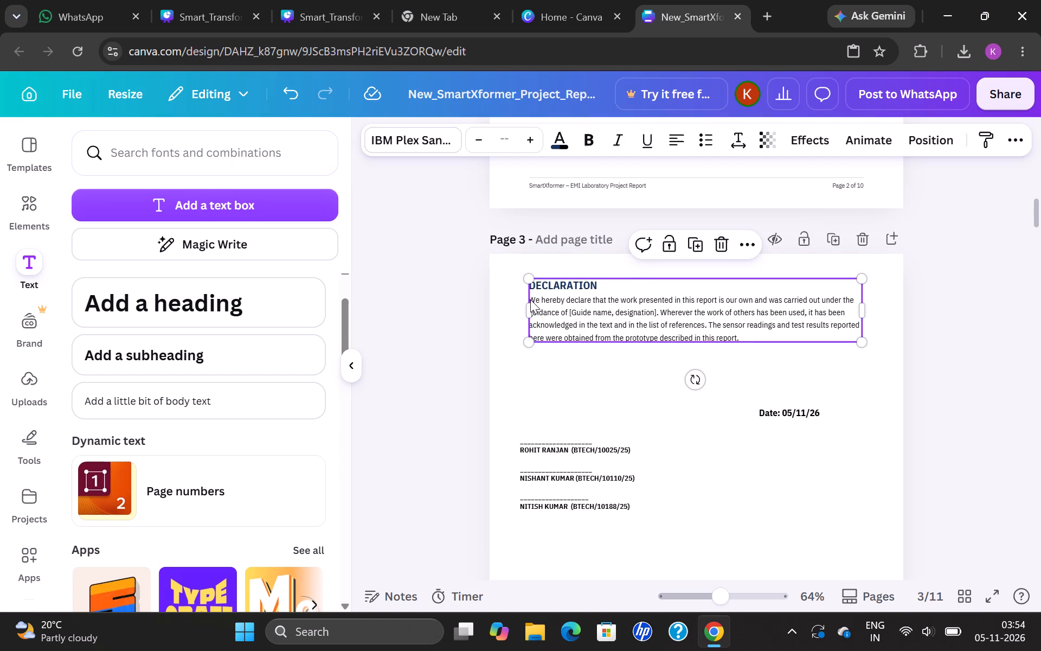
pyautogui.click(579, 369)
pyautogui.scroll(2, 579, 369)
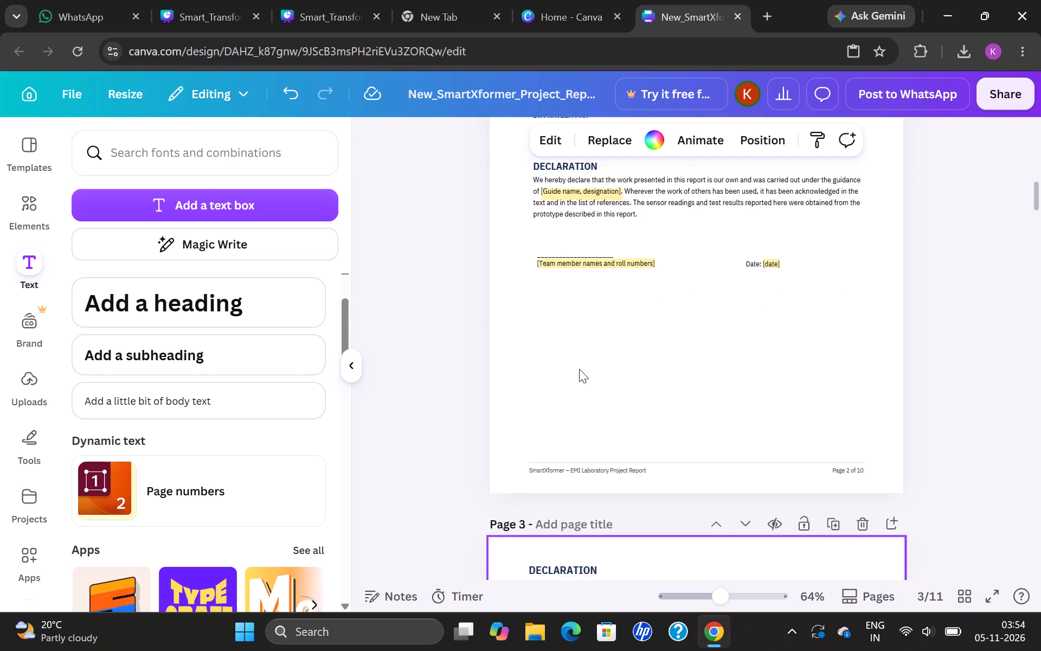
pyautogui.scroll(3, 579, 369)
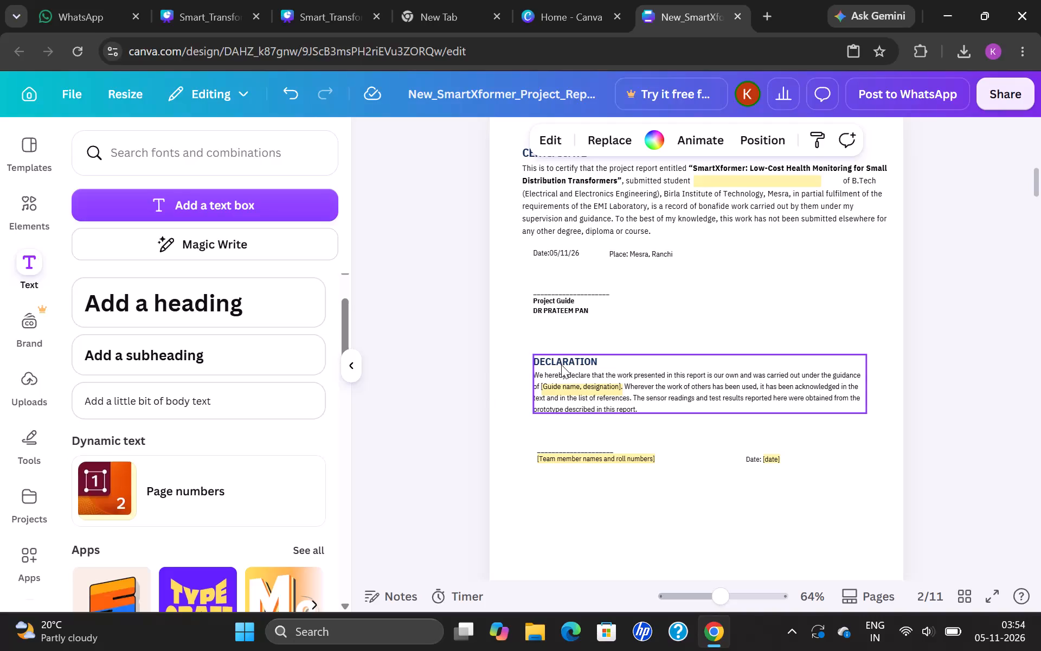
pyautogui.click(537, 361)
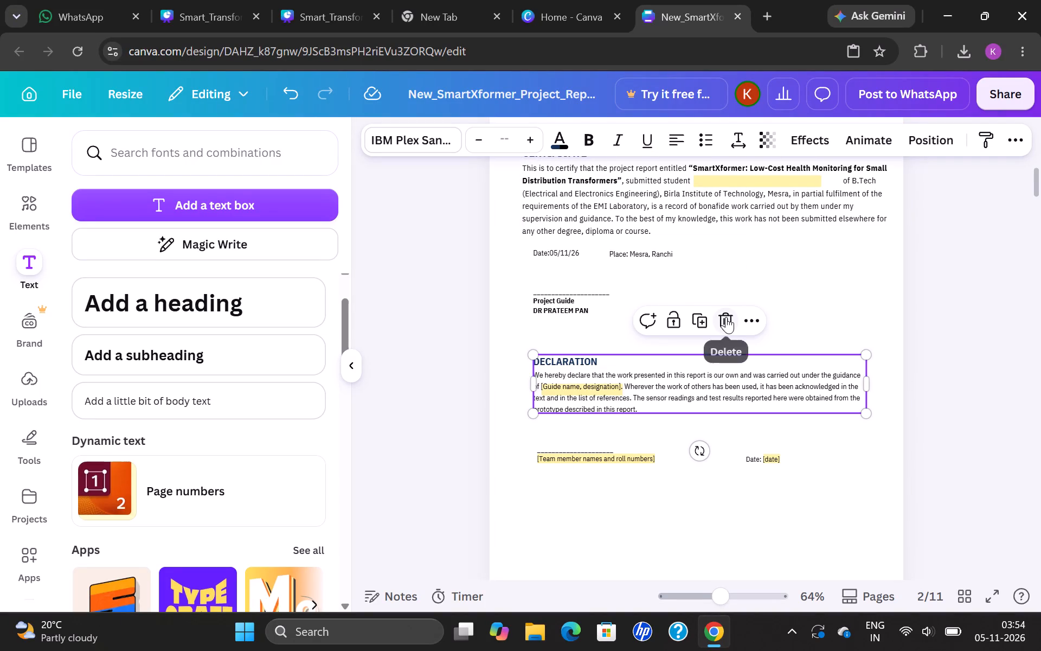
pyautogui.click(726, 317)
pyautogui.click(760, 465)
pyautogui.click(773, 454)
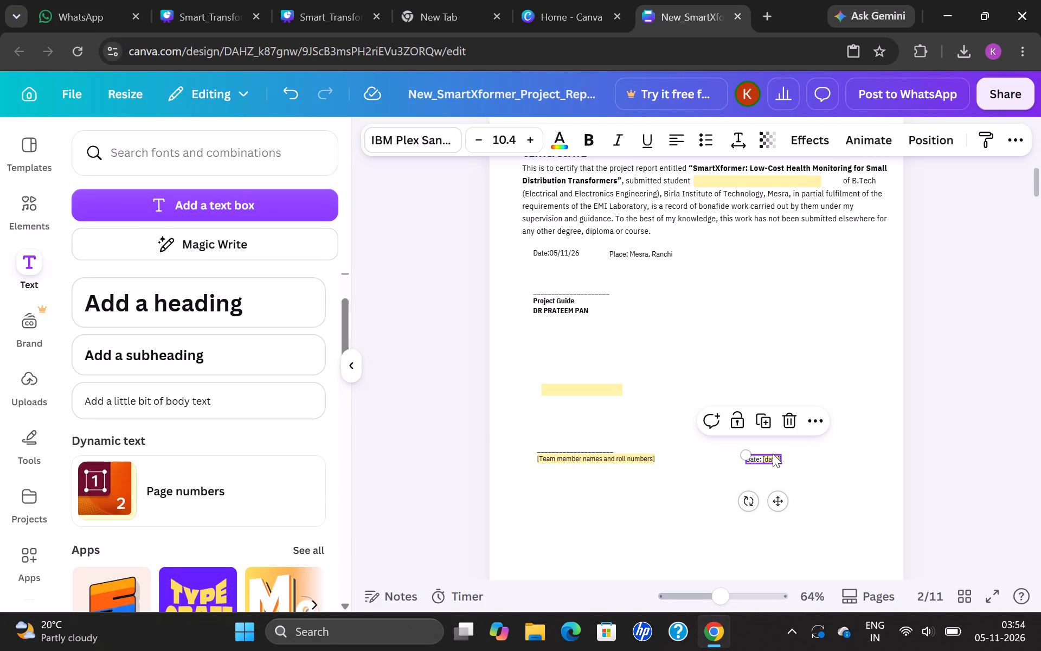
pyautogui.click(781, 423)
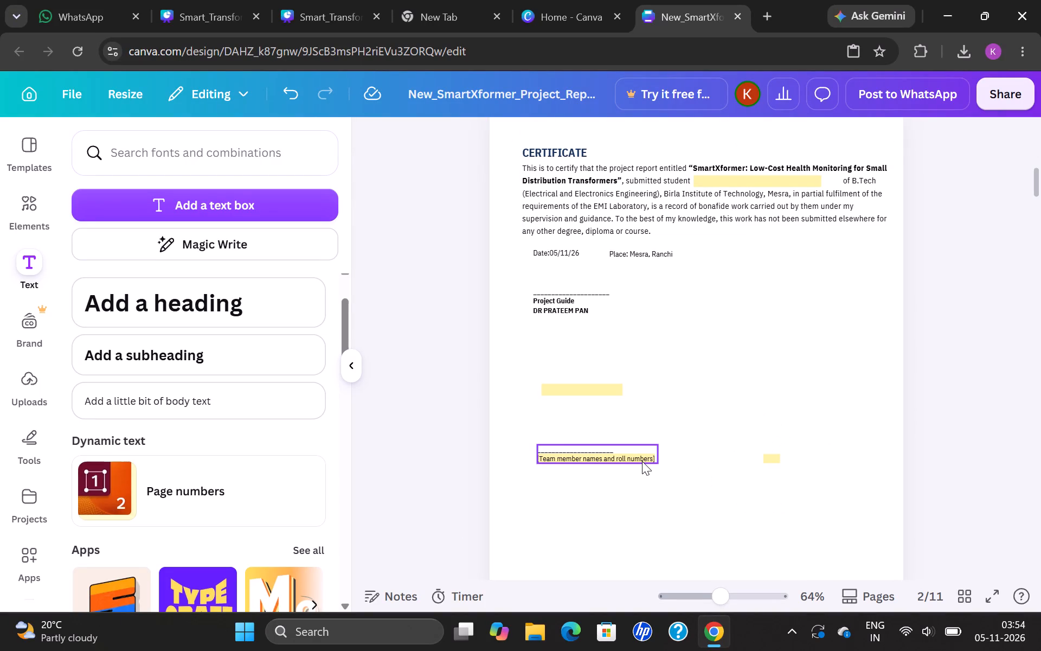
pyautogui.click(642, 461)
pyautogui.click(616, 414)
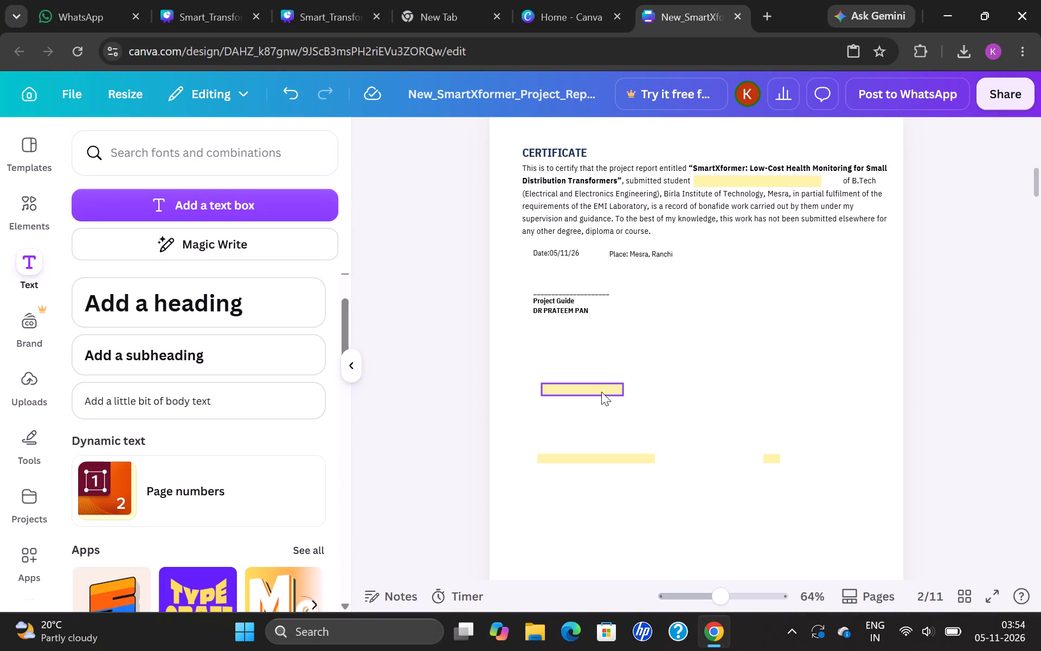
# Delete the three leftover yellow highlight bars from the lower part of the Certificate page.
pyautogui.click(601, 391)
pyautogui.click(606, 352)
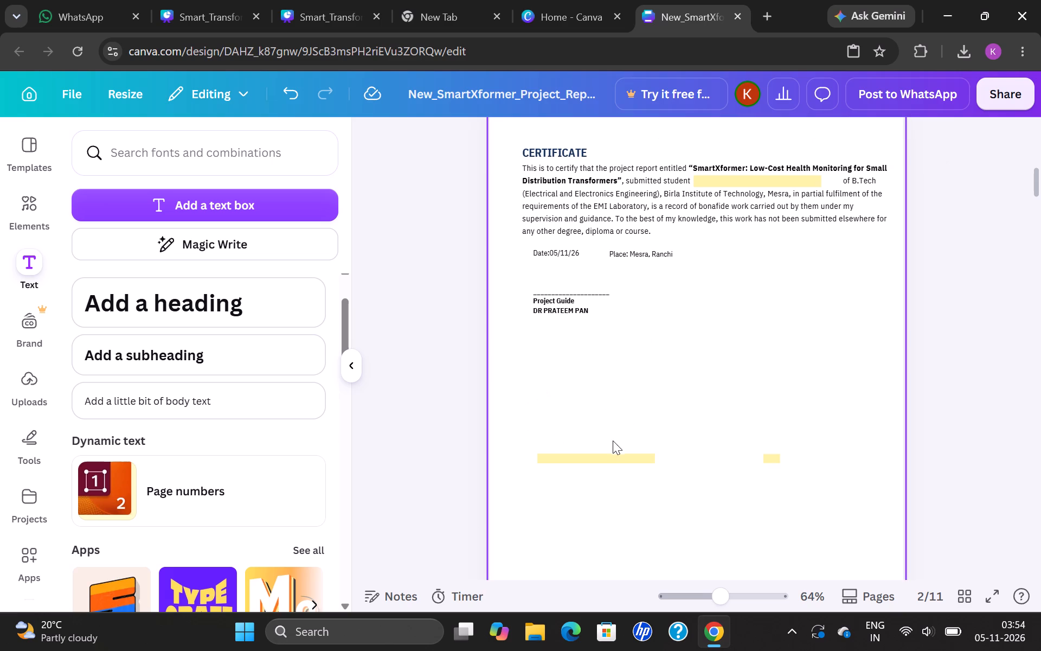
pyautogui.click(618, 461)
pyautogui.click(623, 426)
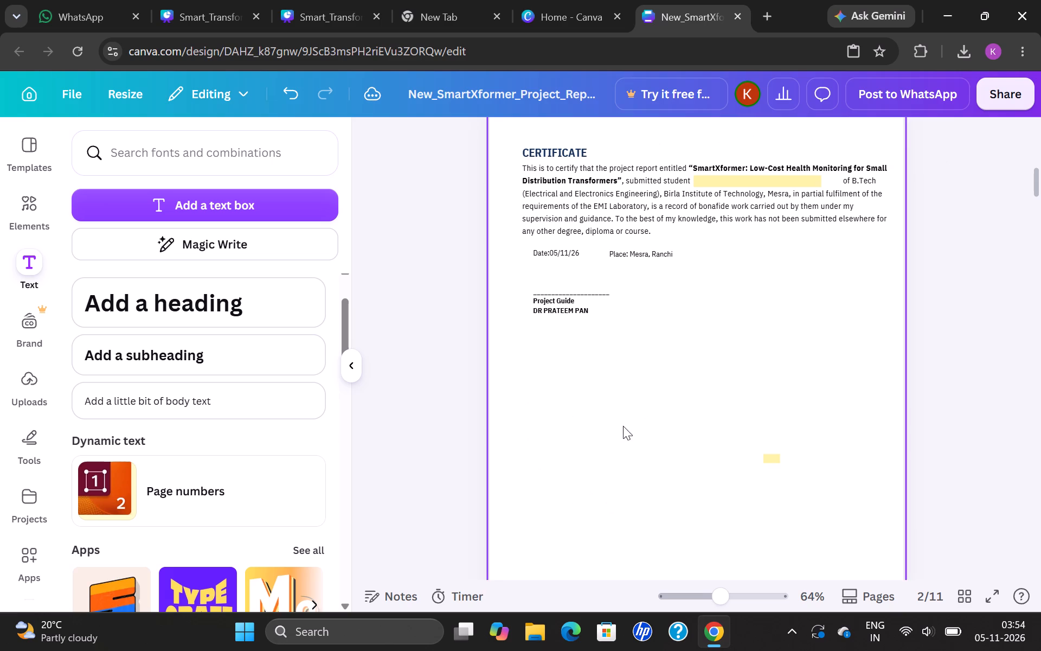
pyautogui.click(771, 460)
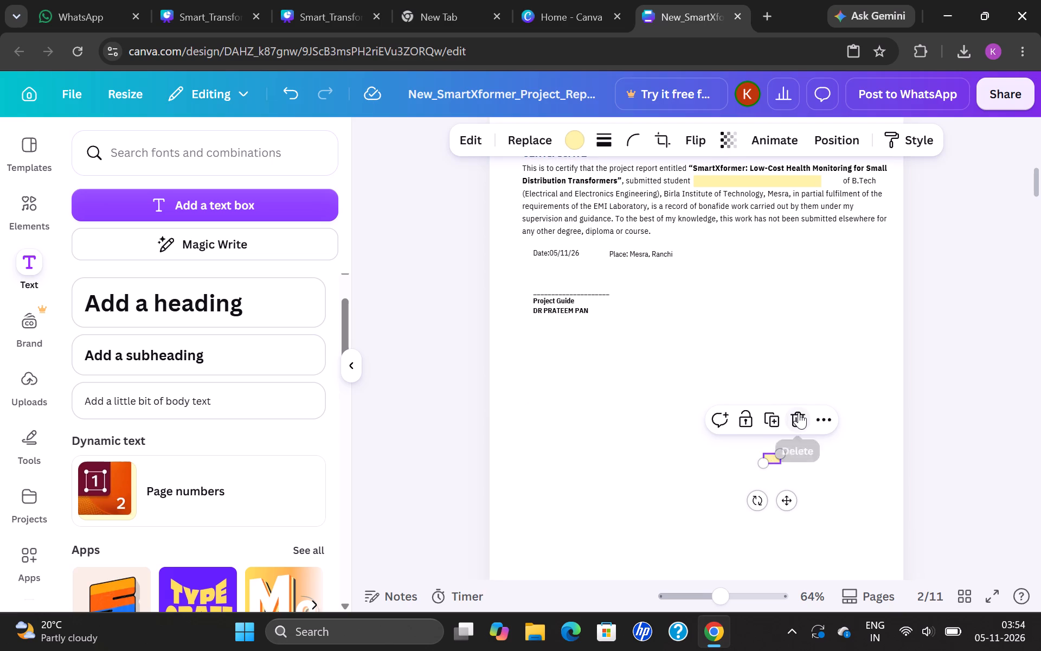
pyautogui.click(799, 412)
pyautogui.scroll(1, 734, 385)
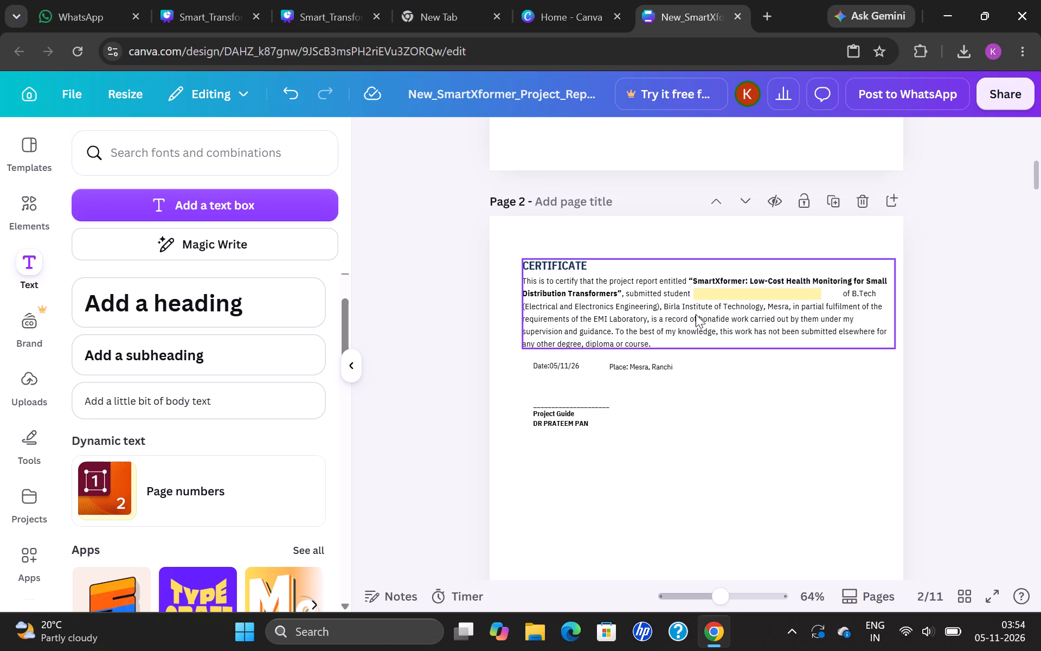
# Enlarge the Certificate text block on page 2 slightly, bringing its body text to size 12.2.
pyautogui.click(697, 284)
pyautogui.click(699, 290)
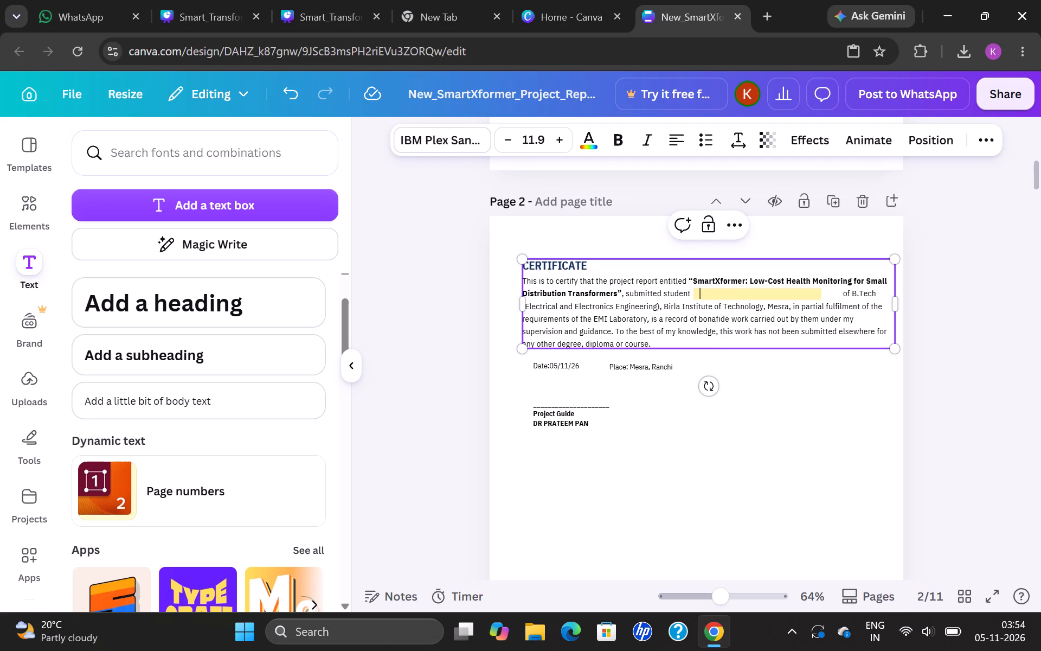
pyautogui.click(693, 294)
pyautogui.moveTo(522, 254); pyautogui.dragTo(614, 412)
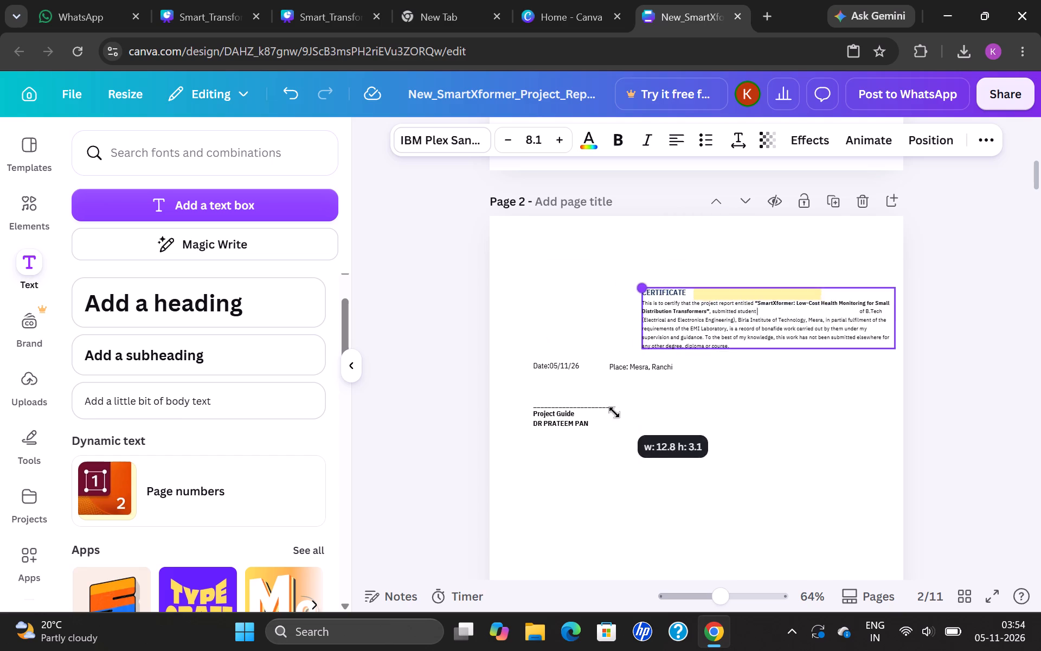
pyautogui.moveTo(614, 412); pyautogui.dragTo(500, 325)
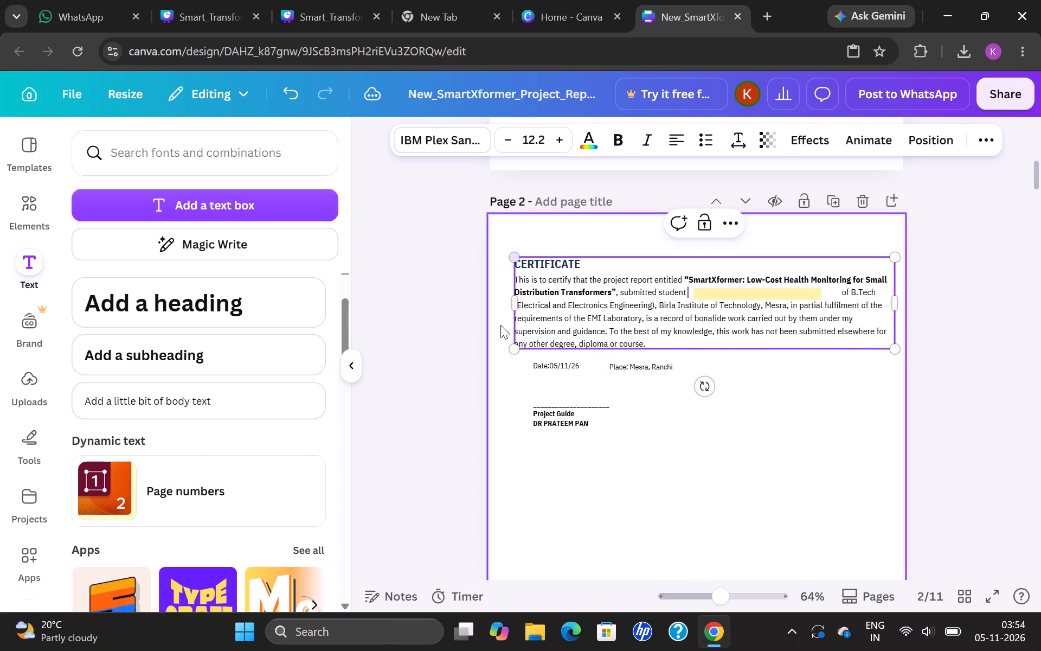
pyautogui.click(625, 413)
# Move the Project Guide signature block lower on the Certificate page, leaving more space below the date.
pyautogui.scroll(-1, 648, 419)
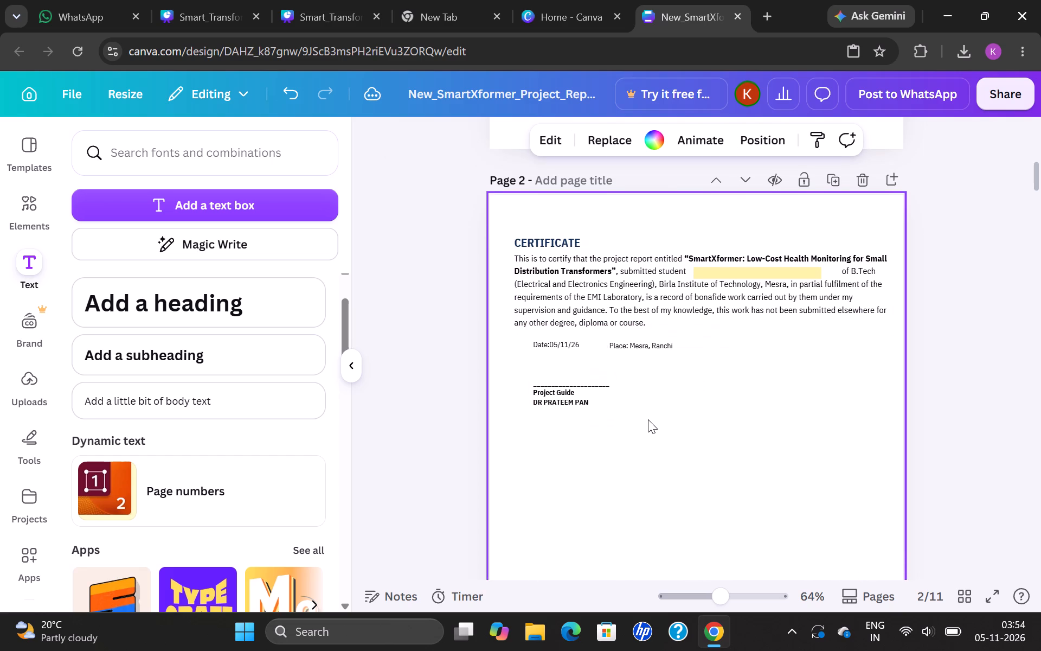
pyautogui.scroll(-1, 648, 419)
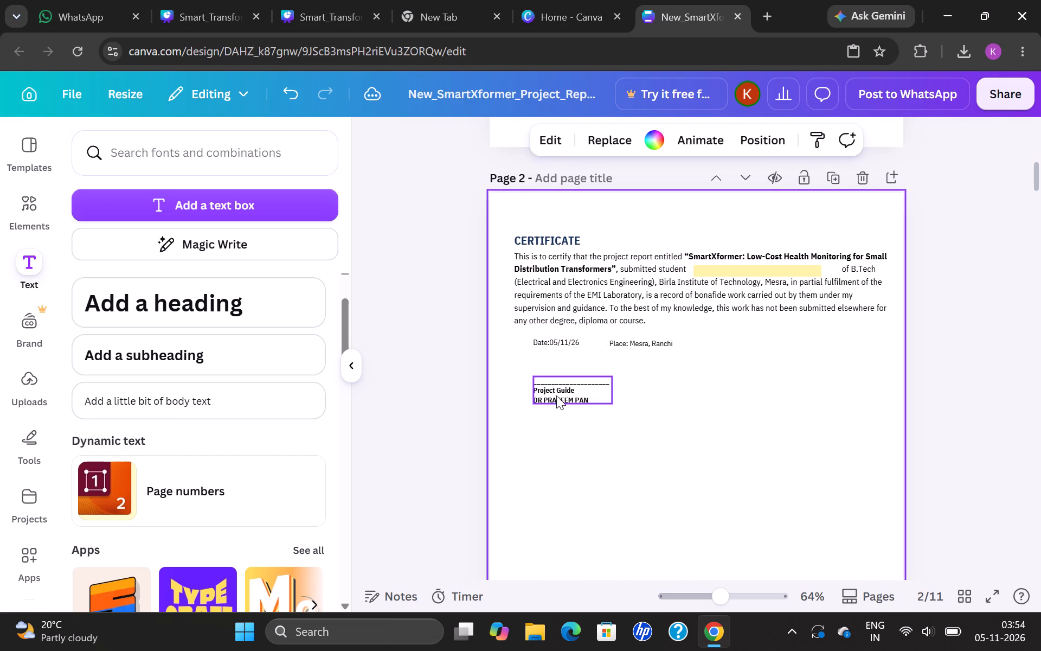
pyautogui.moveTo(541, 384); pyautogui.dragTo(539, 496)
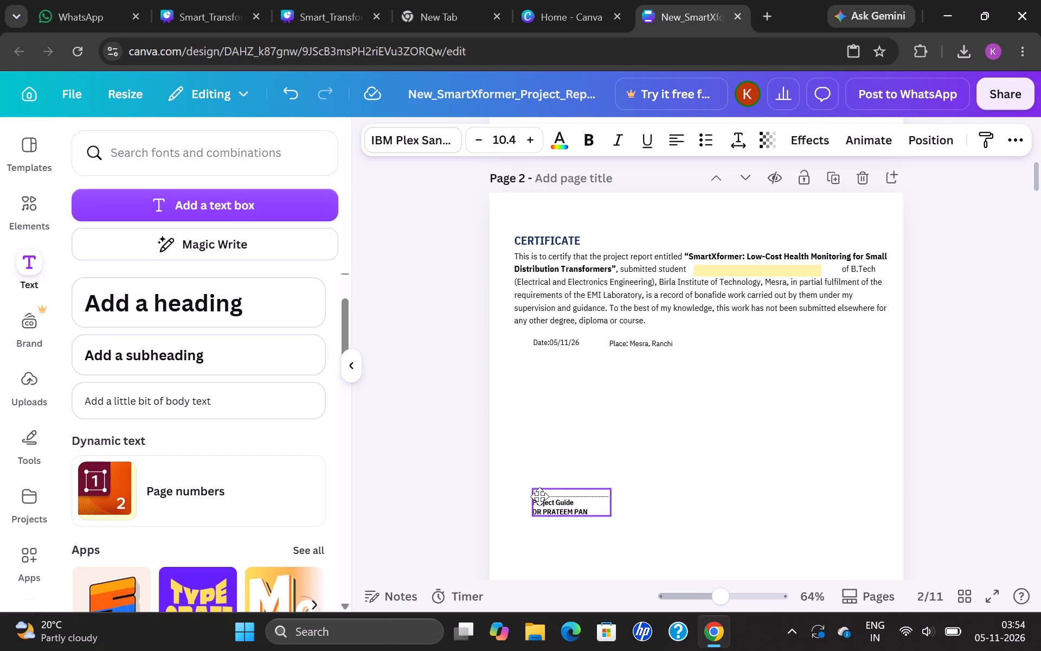
pyautogui.moveTo(539, 496); pyautogui.dragTo(538, 435)
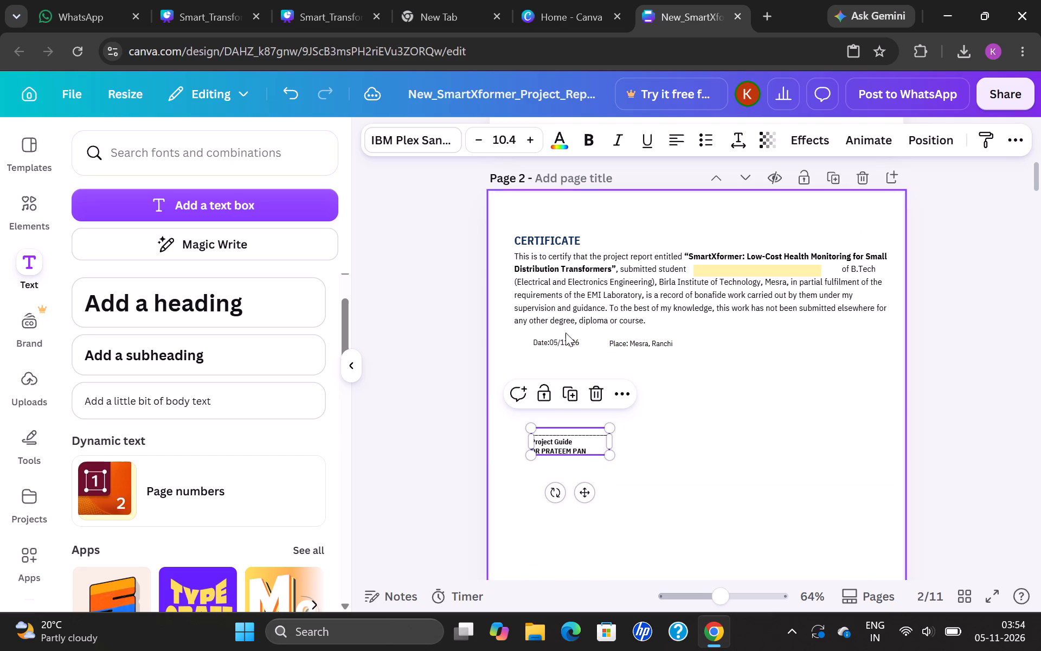
# Move the Certificate's date slightly down and its place line across to the right side of the page.
pyautogui.moveTo(562, 337); pyautogui.dragTo(560, 360)
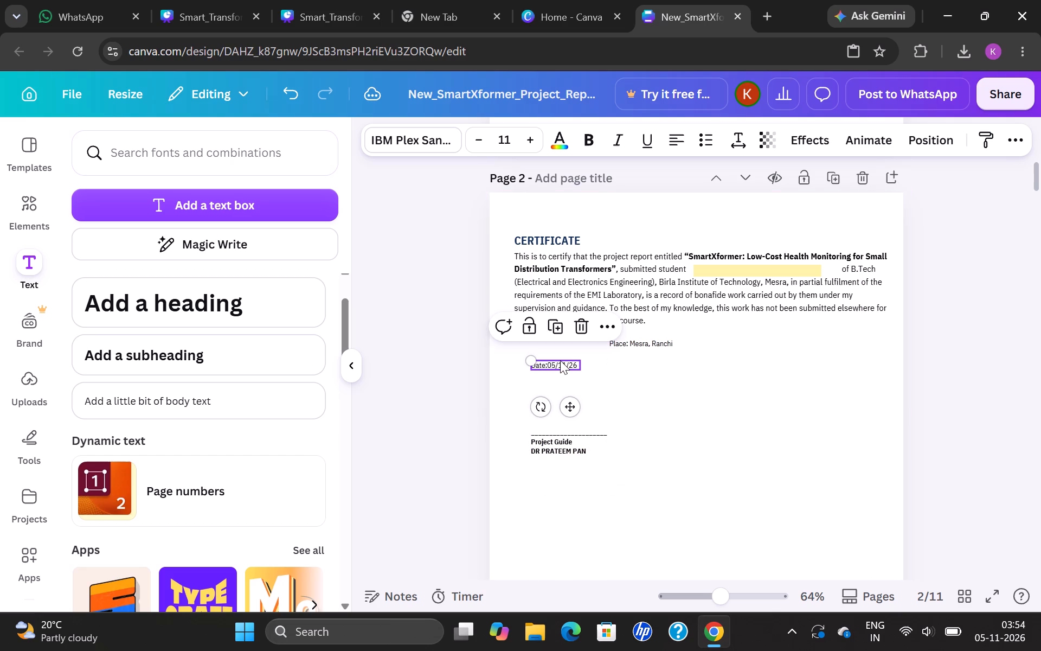
pyautogui.moveTo(639, 343); pyautogui.dragTo(793, 361)
pyautogui.click(942, 349)
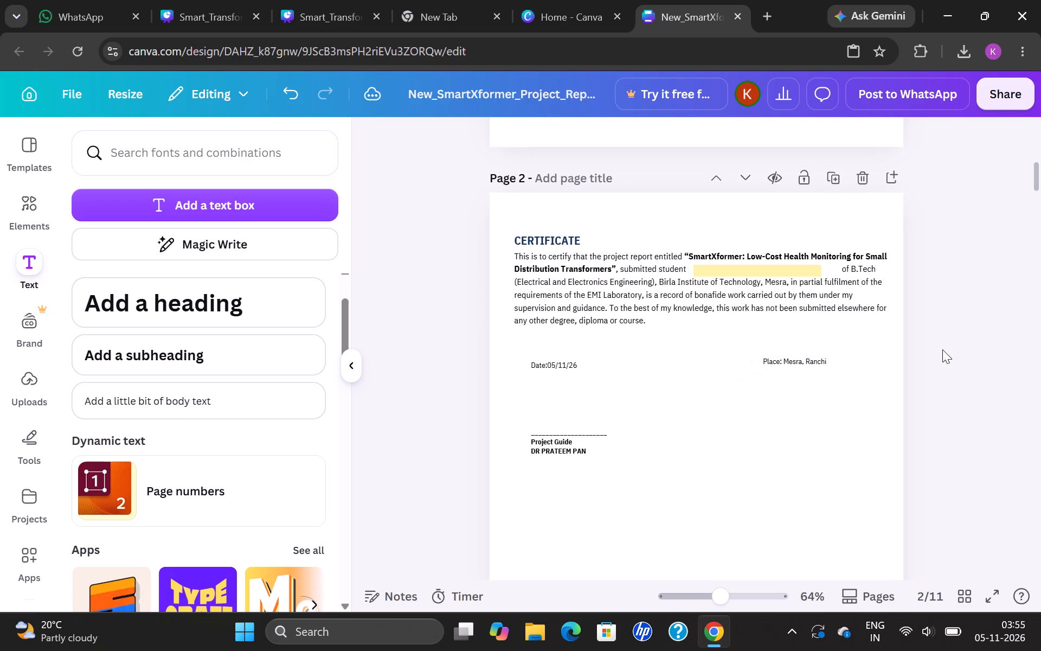
# Move the Declaration's date to the left margin between the text and signatures, aligned with the member signature block's left edge.
pyautogui.scroll(-4, 755, 387)
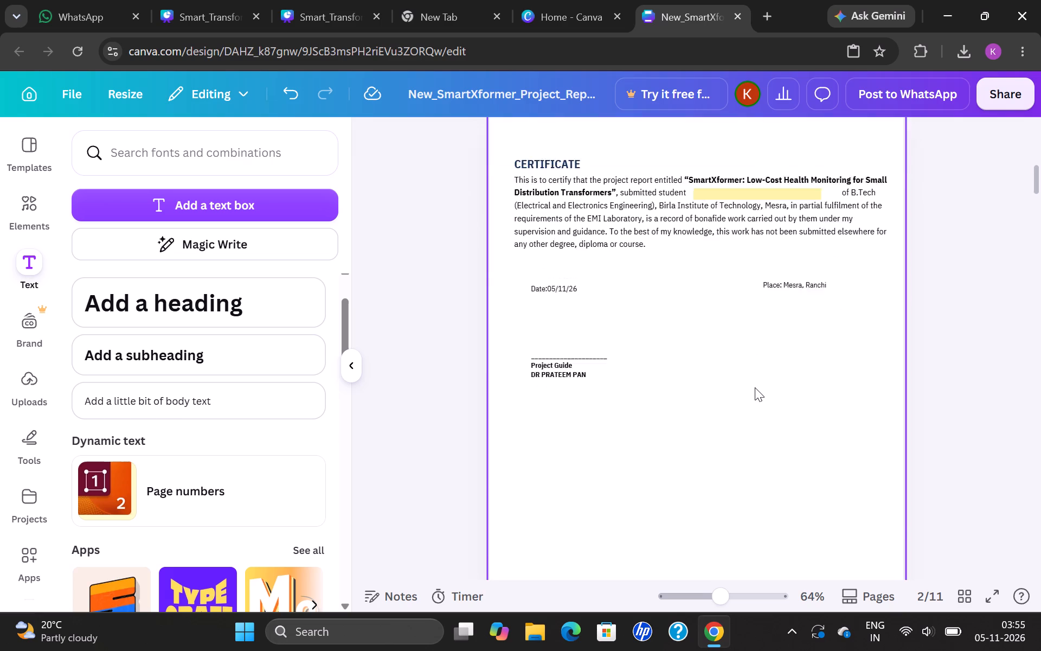
pyautogui.scroll(-2, 755, 387)
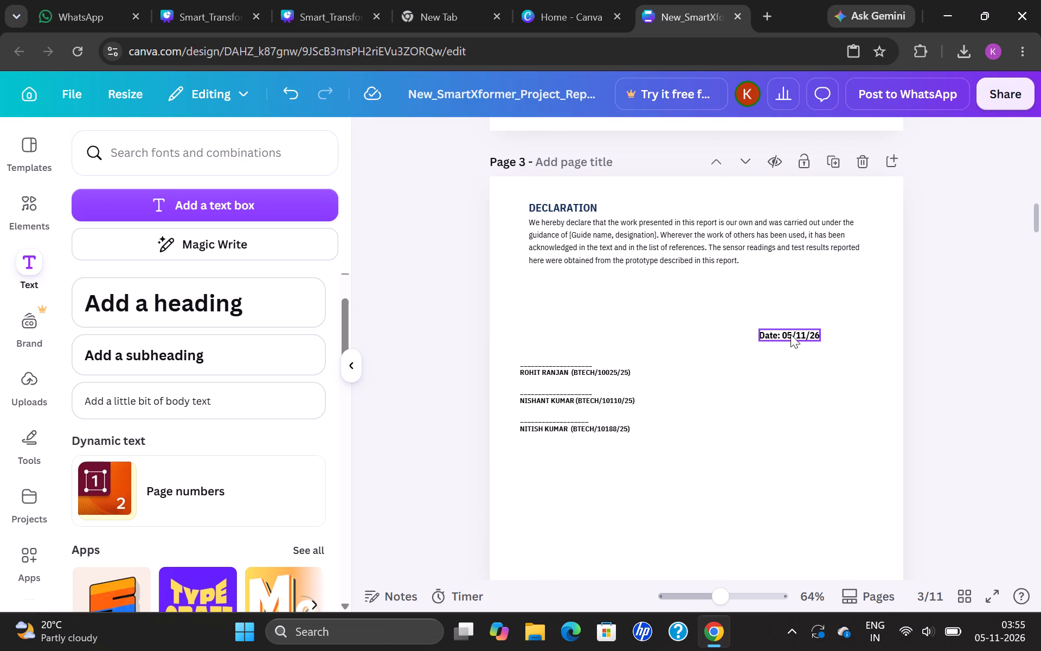
pyautogui.moveTo(791, 334); pyautogui.dragTo(553, 299)
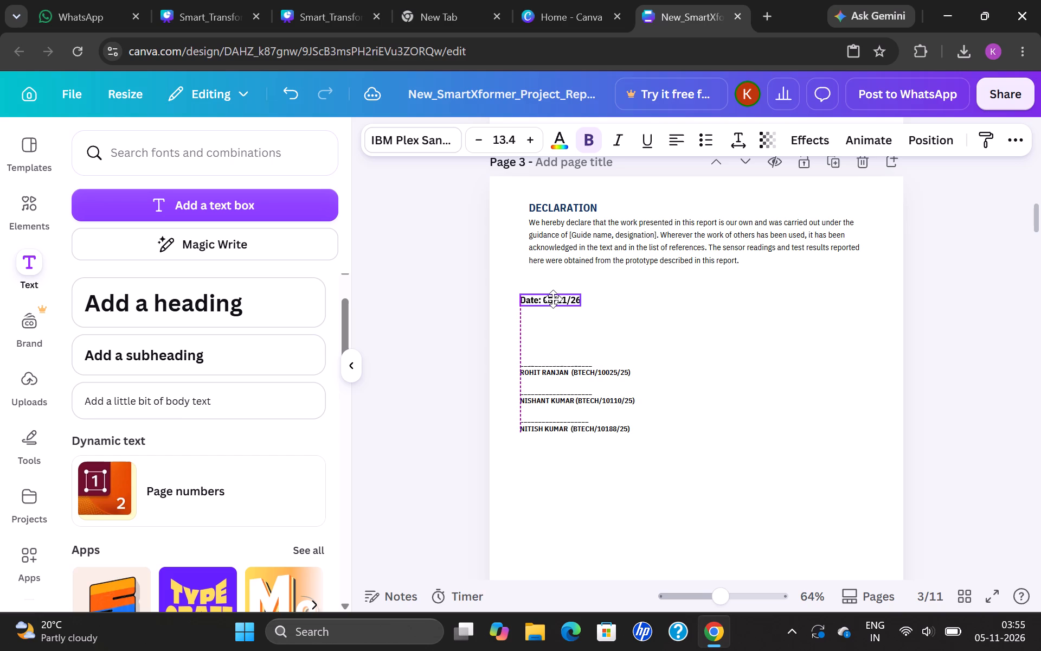
pyautogui.moveTo(553, 299); pyautogui.dragTo(554, 299)
pyautogui.click(646, 296)
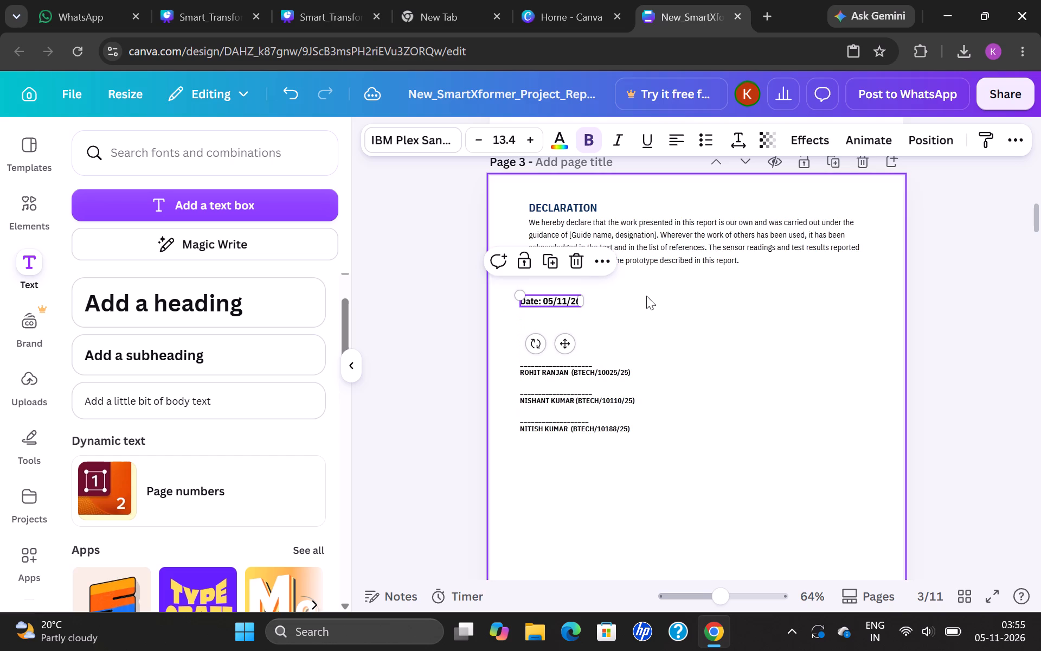
pyautogui.click(538, 302)
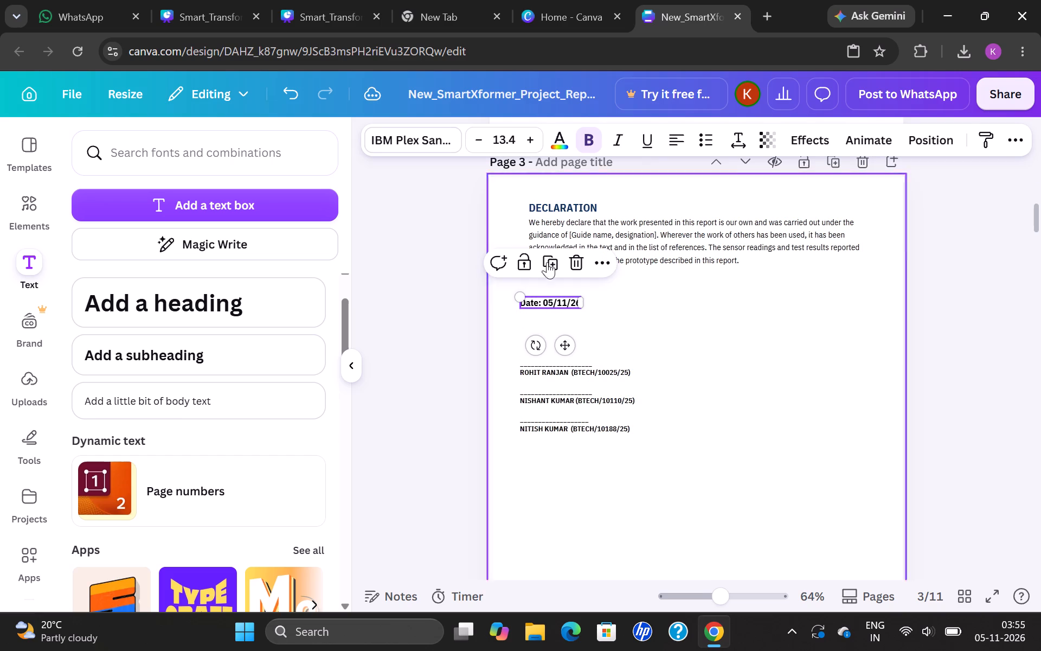
# Align the Declaration text block's left edge with the date and signatures, and enlarge the block slightly towards the right margin.
pyautogui.moveTo(550, 227); pyautogui.dragTo(543, 227)
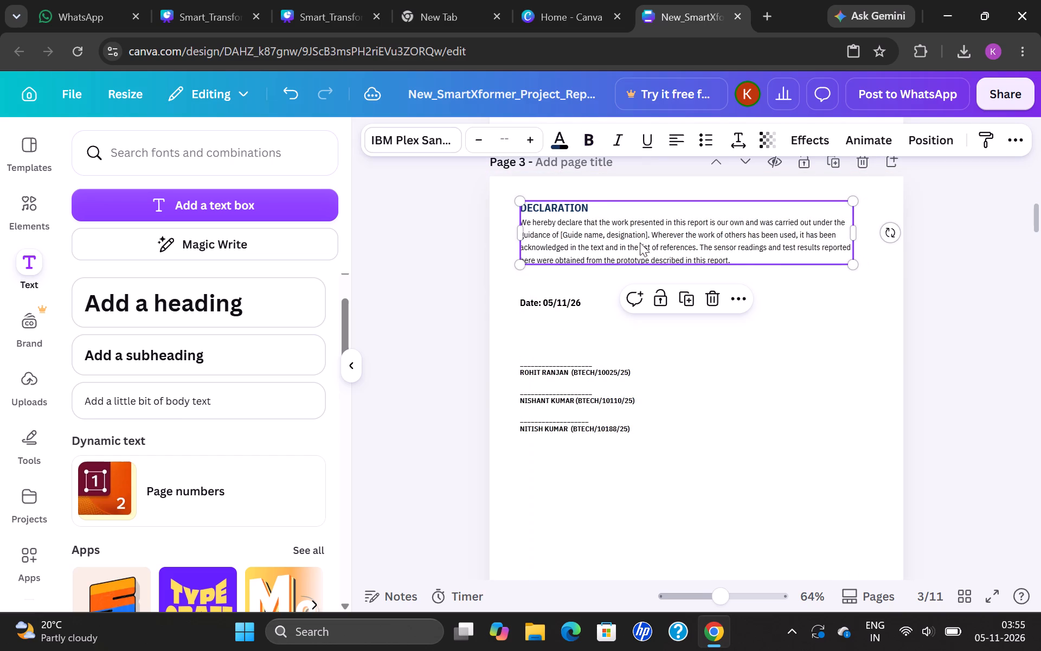
pyautogui.moveTo(853, 262); pyautogui.dragTo(856, 263)
pyautogui.moveTo(856, 263); pyautogui.dragTo(874, 286)
pyautogui.click(976, 284)
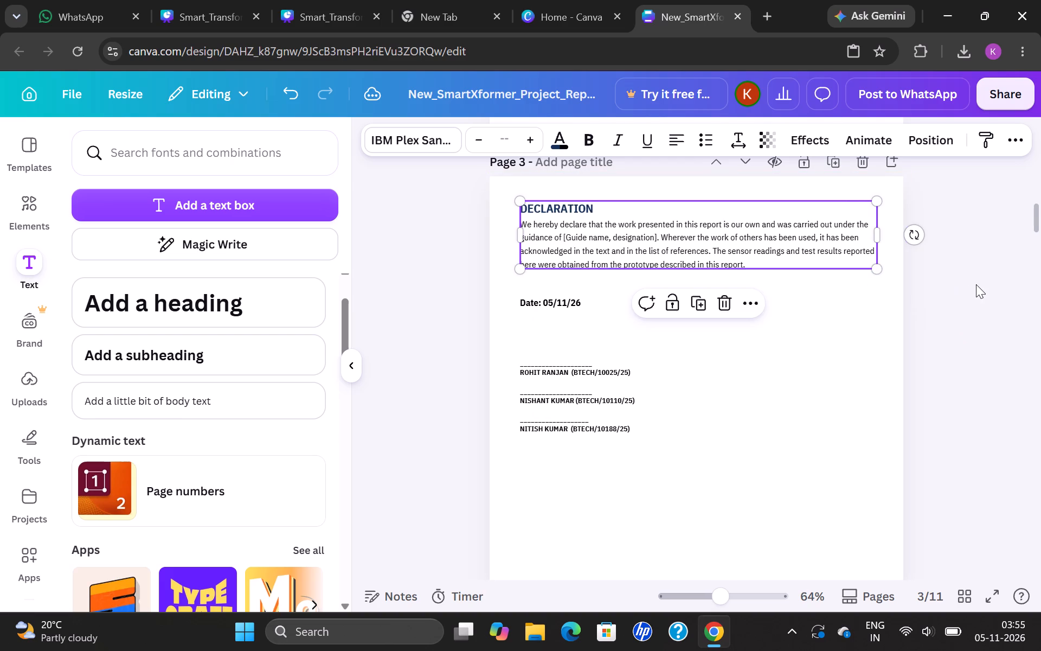
# Copy the Certificate text, highlight bar, date, place and guide signature block from page 2, and delete that page.
pyautogui.scroll(3, 767, 357)
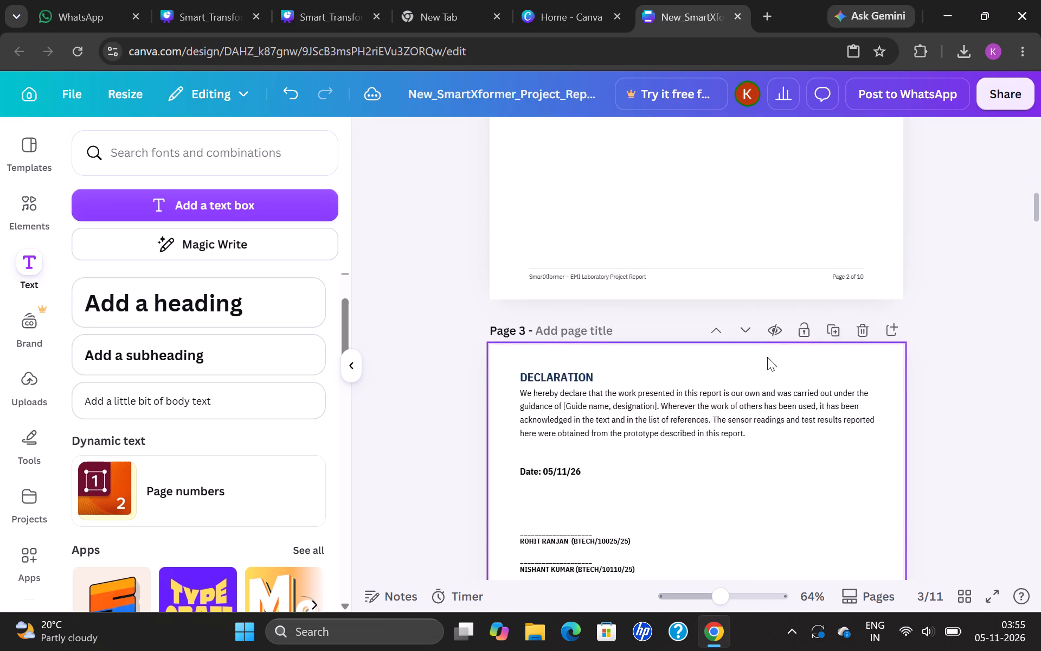
pyautogui.scroll(2, 767, 357)
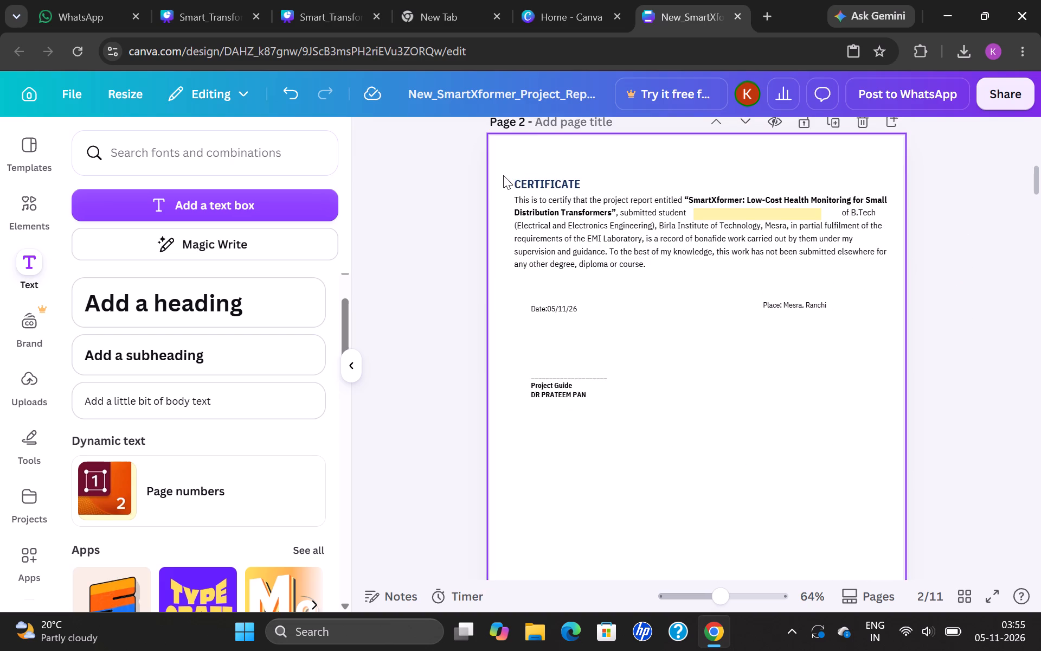
pyautogui.moveTo(506, 157); pyautogui.dragTo(846, 429)
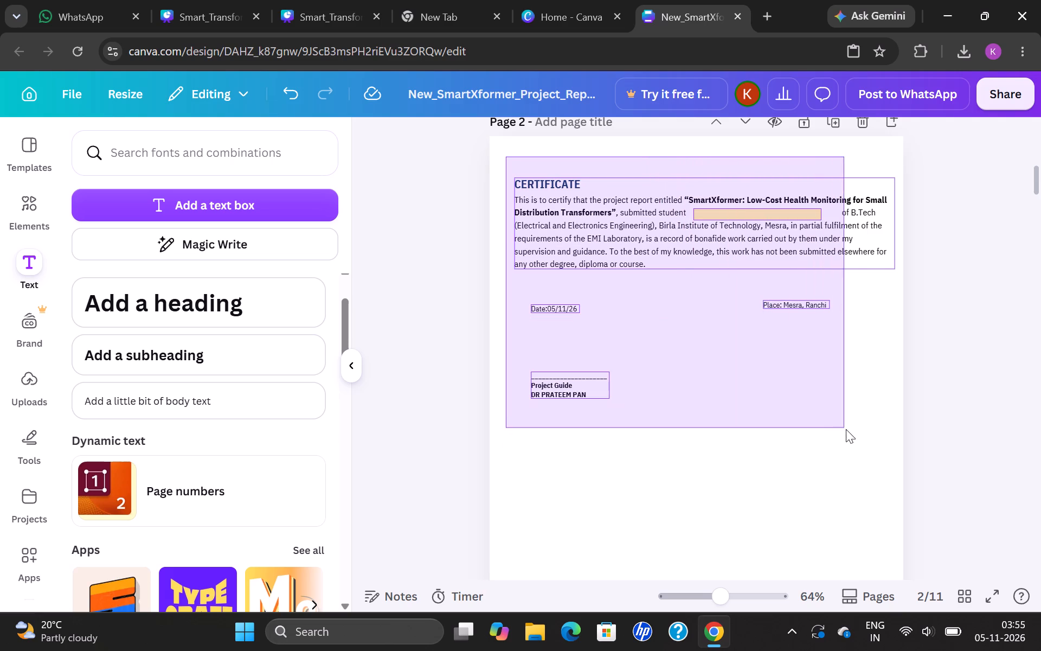
pyautogui.moveTo(846, 429); pyautogui.dragTo(894, 437)
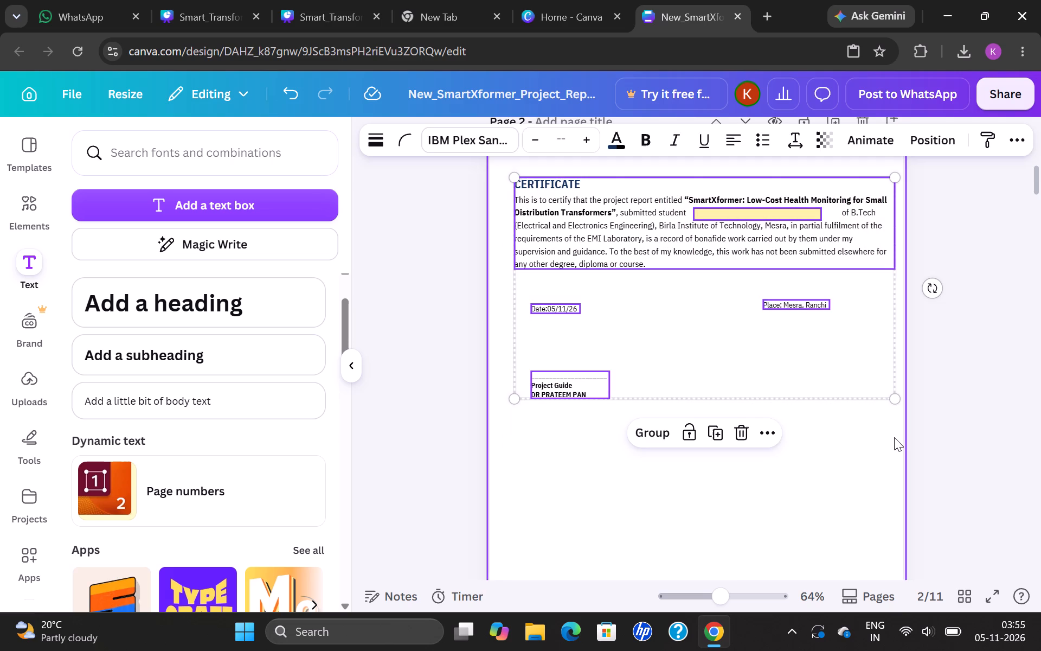
pyautogui.hotkey('ctrl', 'c')
pyautogui.scroll(3, 806, 286)
pyautogui.click(857, 437)
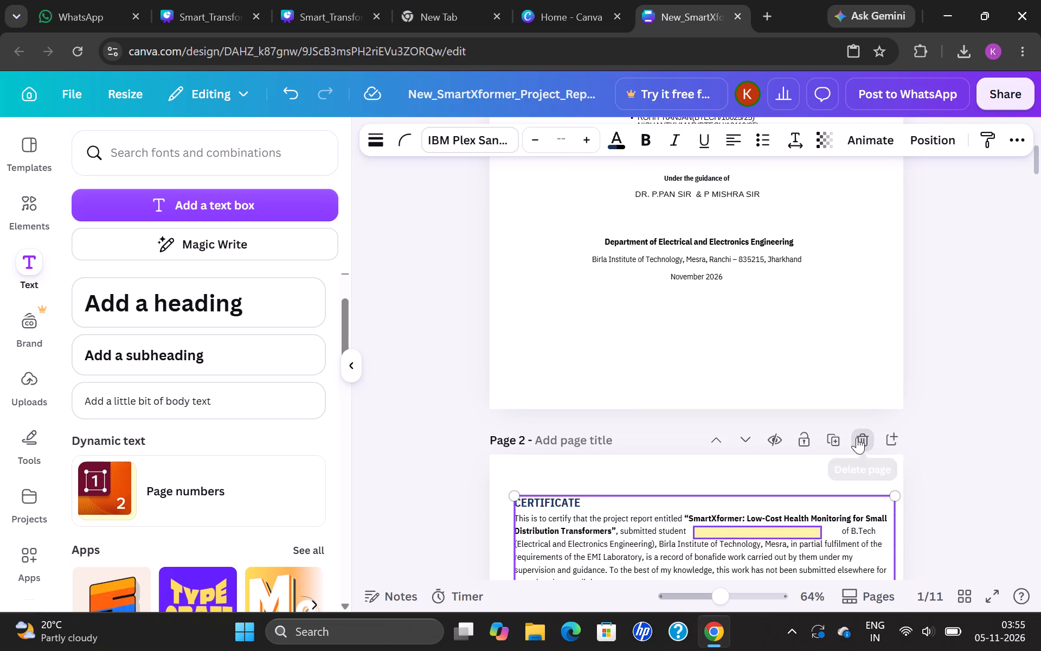
# Add a blank page after the cover page and paste the copied Certificate contents onto it.
pyautogui.scroll(5, 857, 437)
pyautogui.click(888, 172)
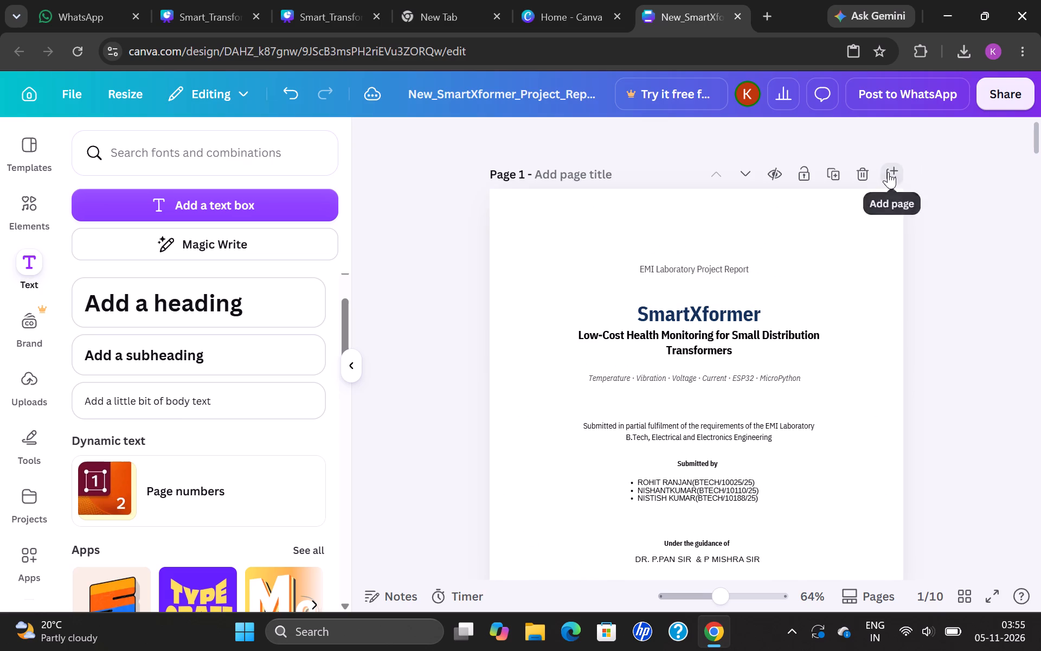
pyautogui.scroll(-1, 762, 322)
pyautogui.click(756, 321)
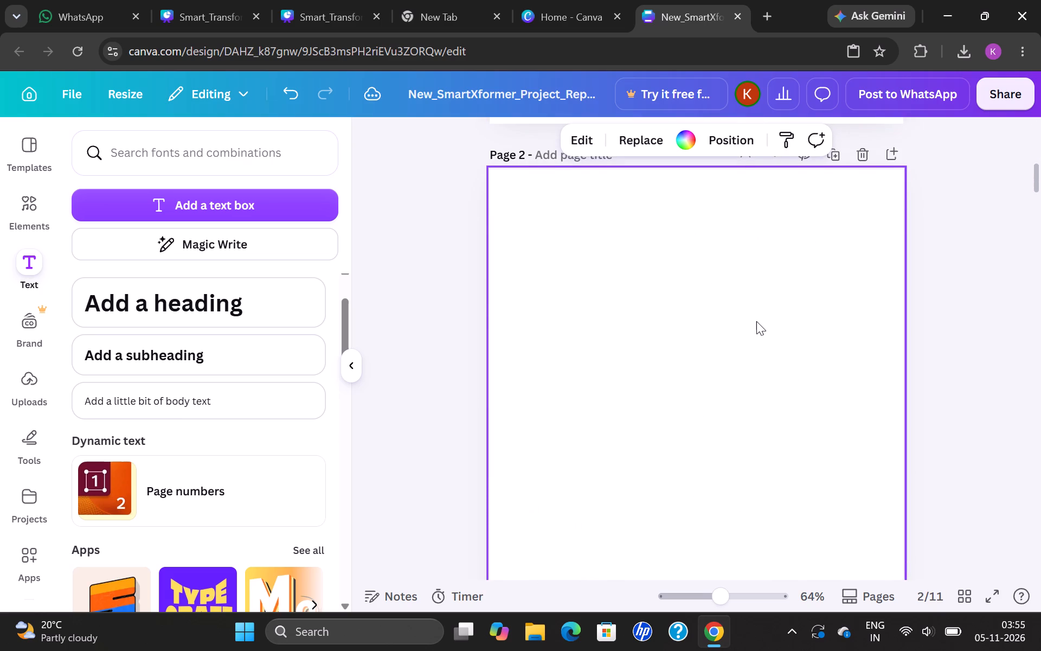
pyautogui.hotkey('ctrl', 'v')
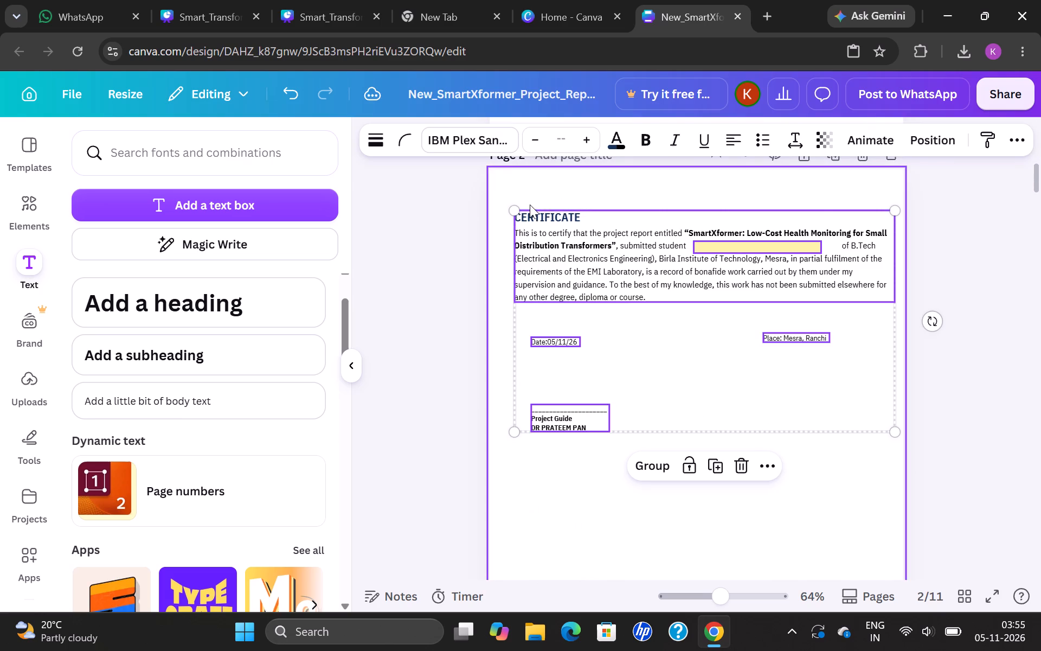
# Enlarge the pasted Certificate contents slightly, extending them together towards the page's upper-left corner.
pyautogui.moveTo(514, 211); pyautogui.dragTo(511, 187)
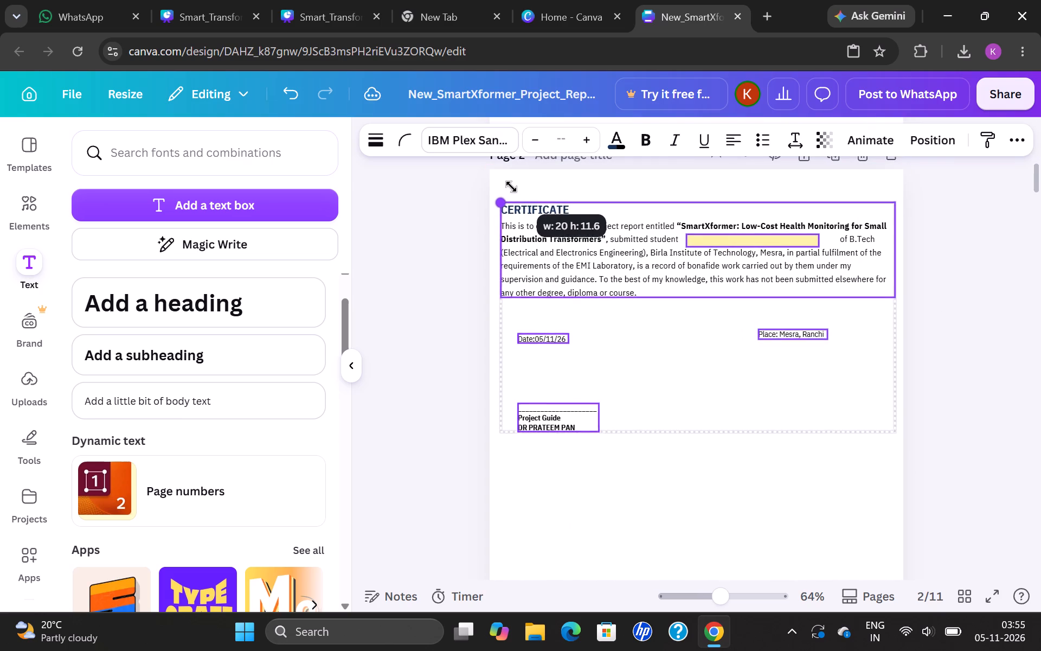
pyautogui.moveTo(511, 187); pyautogui.dragTo(511, 189)
pyautogui.click(604, 311)
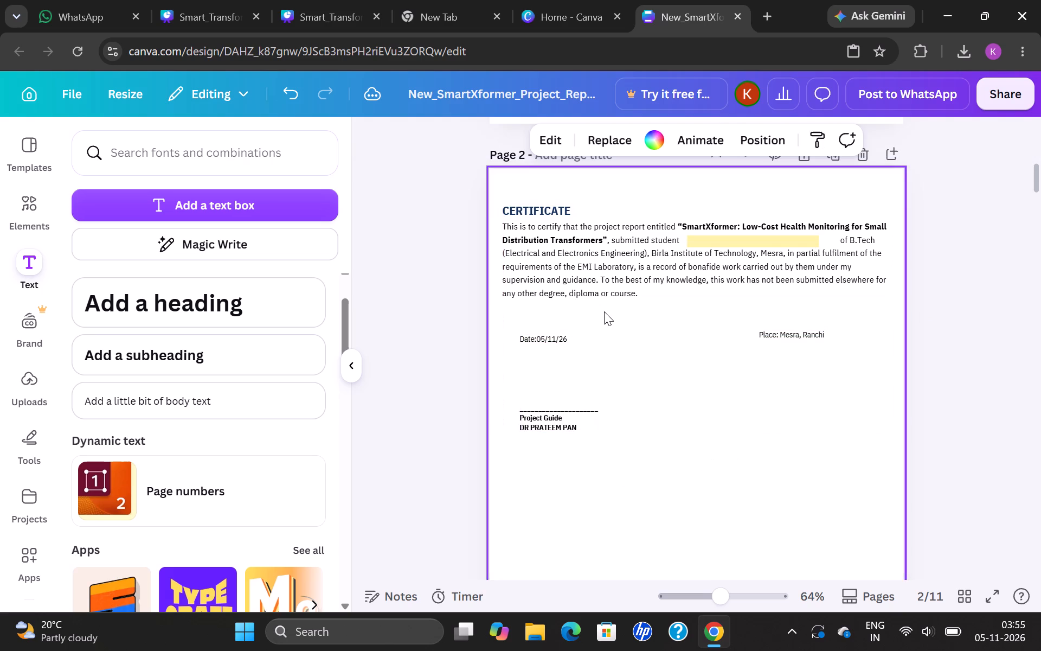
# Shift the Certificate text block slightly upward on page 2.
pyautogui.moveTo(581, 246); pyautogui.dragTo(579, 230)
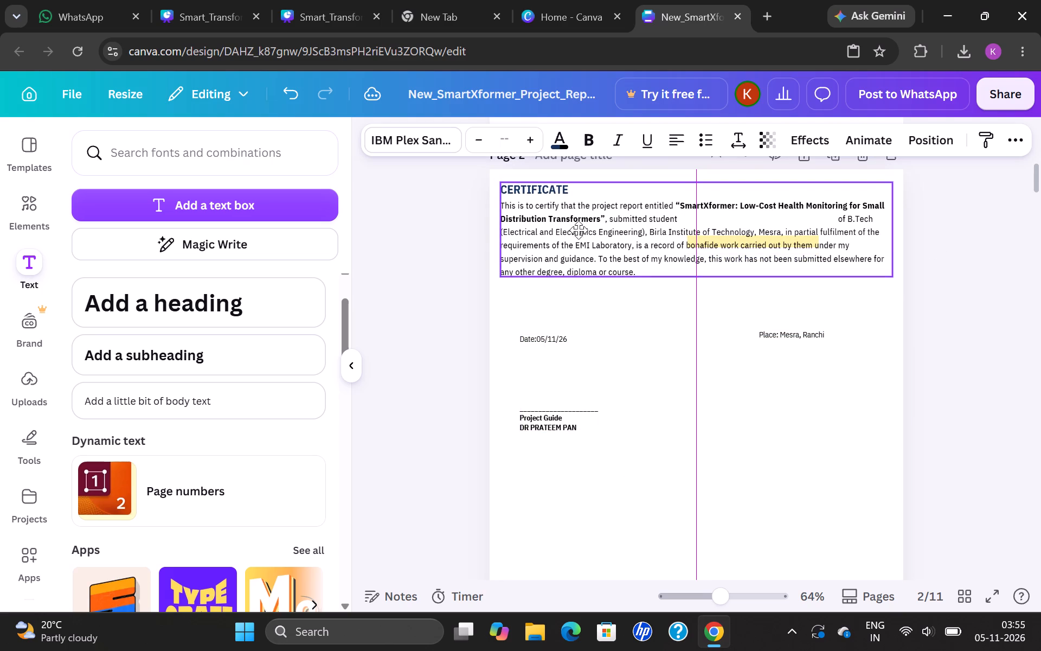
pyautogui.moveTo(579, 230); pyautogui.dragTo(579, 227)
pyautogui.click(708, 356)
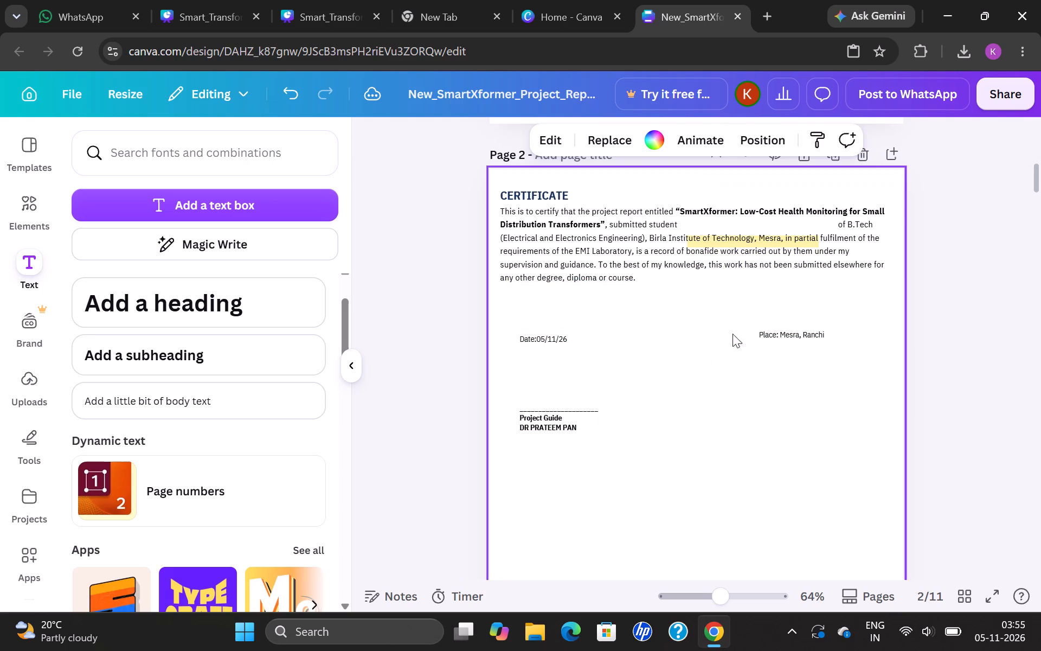
# Move the Certificate text block below the guide signature on page 2 to expose the yellow highlight bar, and delete the bar.
pyautogui.click(773, 237)
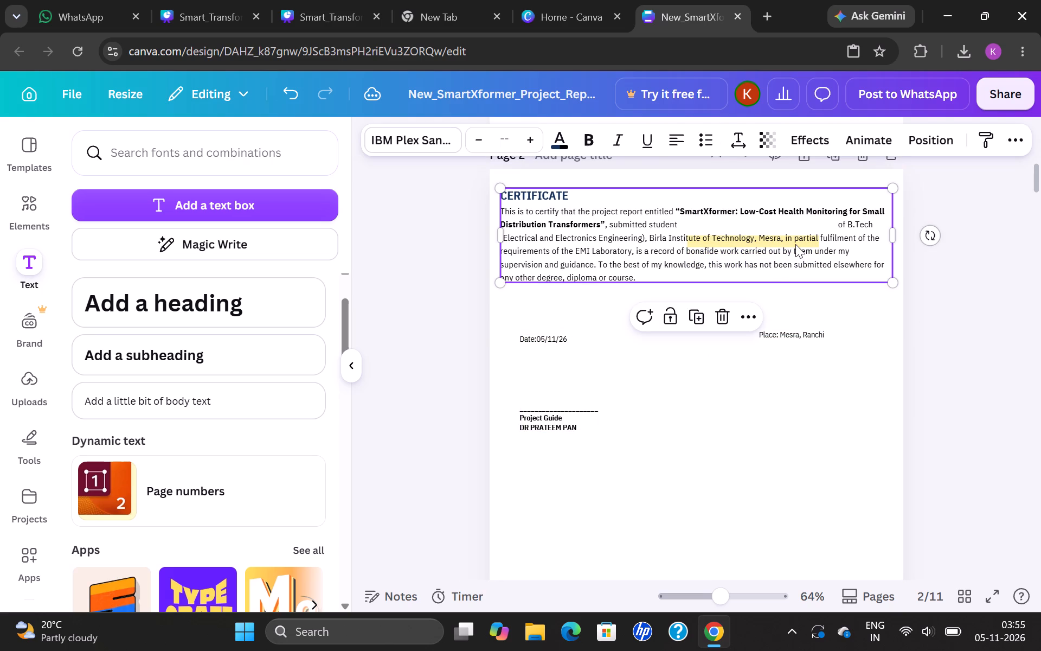
pyautogui.click(731, 249)
pyautogui.scroll(1, 731, 249)
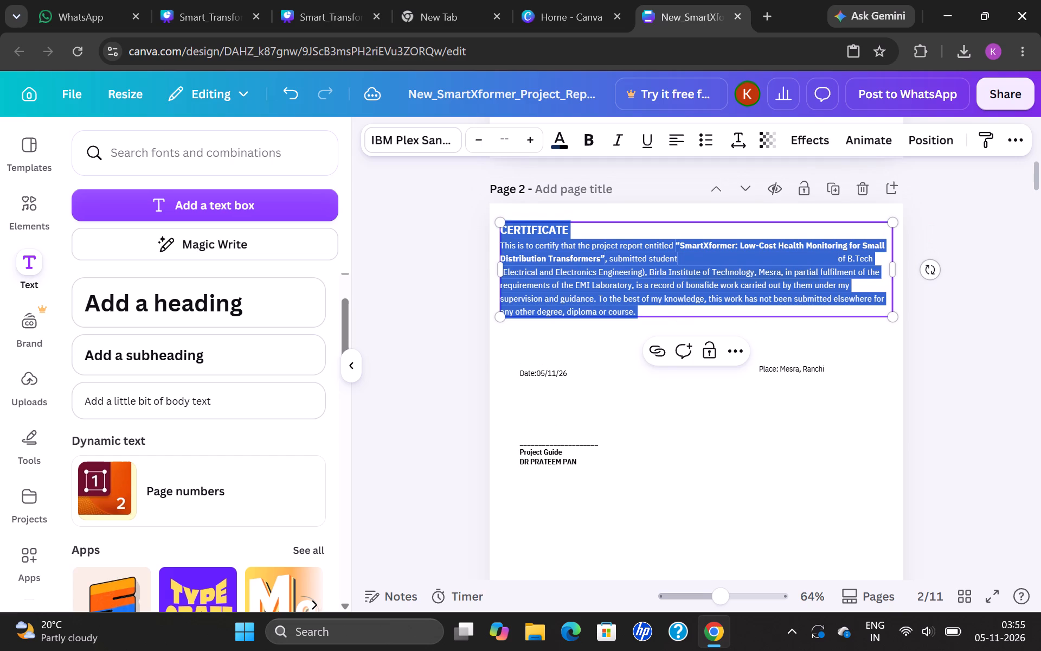
pyautogui.click(731, 283)
pyautogui.moveTo(731, 283); pyautogui.dragTo(742, 354)
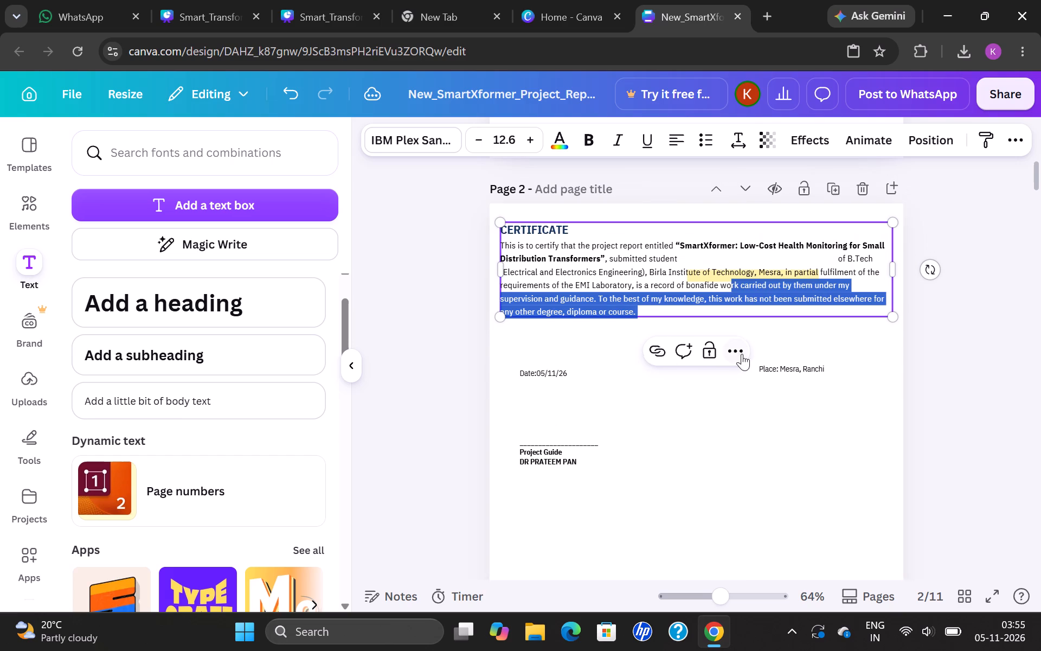
pyautogui.click(742, 354)
pyautogui.moveTo(708, 242); pyautogui.dragTo(718, 352)
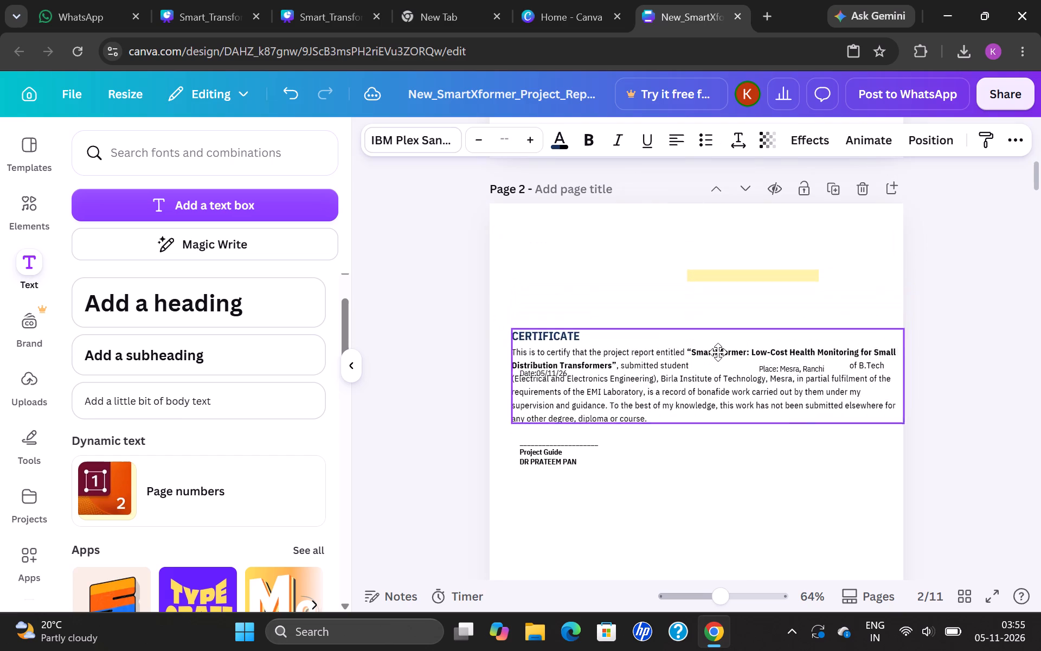
pyautogui.moveTo(718, 352); pyautogui.dragTo(714, 503)
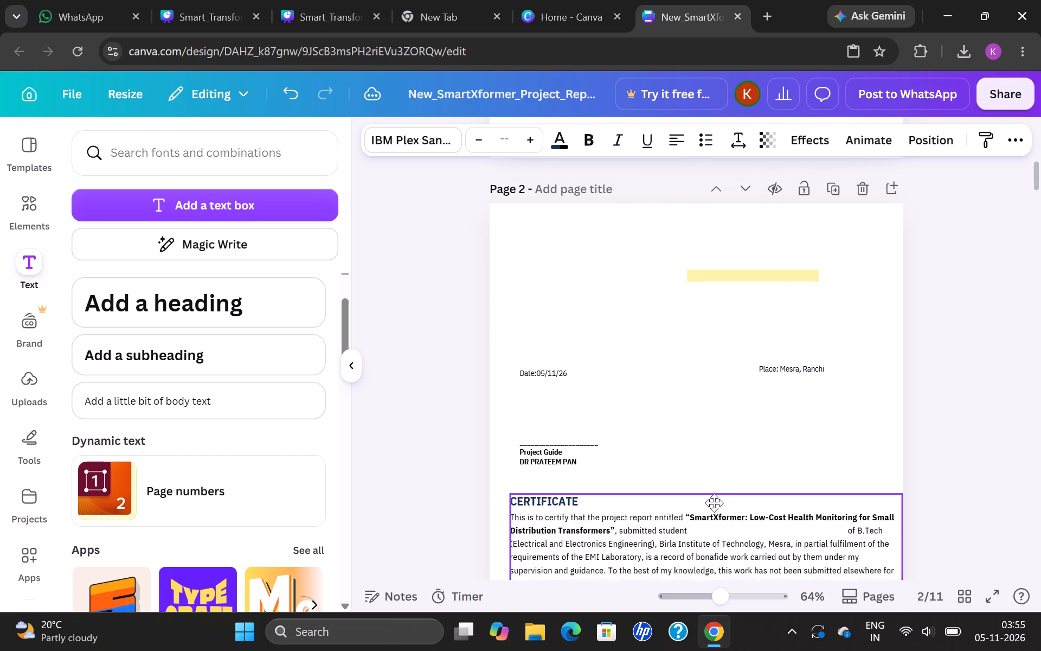
pyautogui.moveTo(714, 503); pyautogui.dragTo(712, 503)
pyautogui.click(712, 503)
pyautogui.click(746, 279)
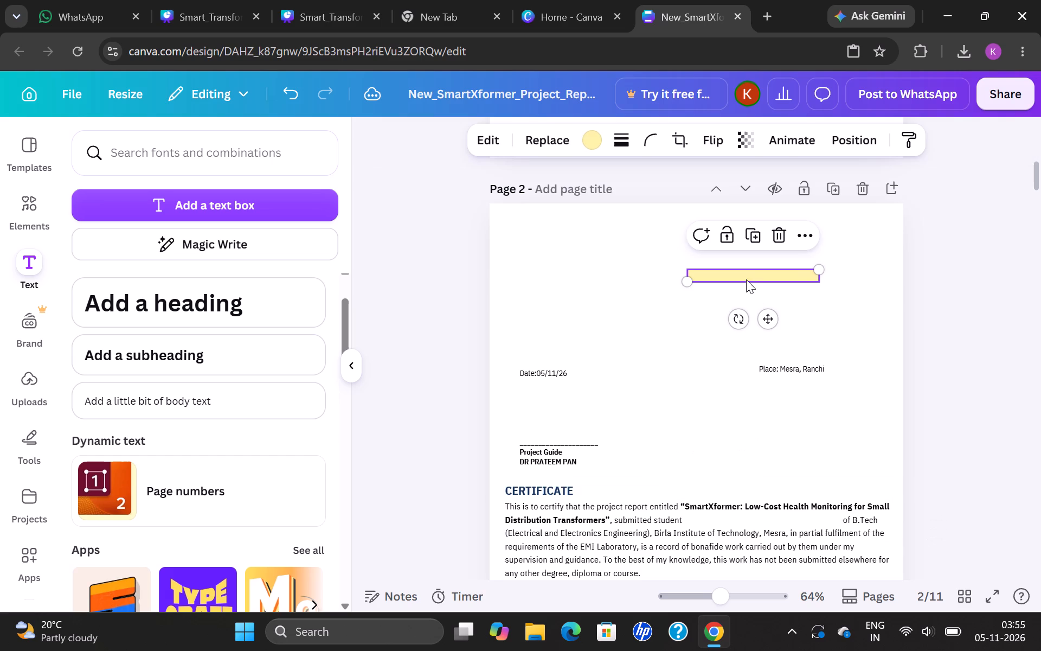
pyautogui.click(779, 240)
# Move the Certificate text block back to the top of page 2, above the date and place.
pyautogui.moveTo(672, 537); pyautogui.dragTo(670, 278)
pyautogui.click(895, 343)
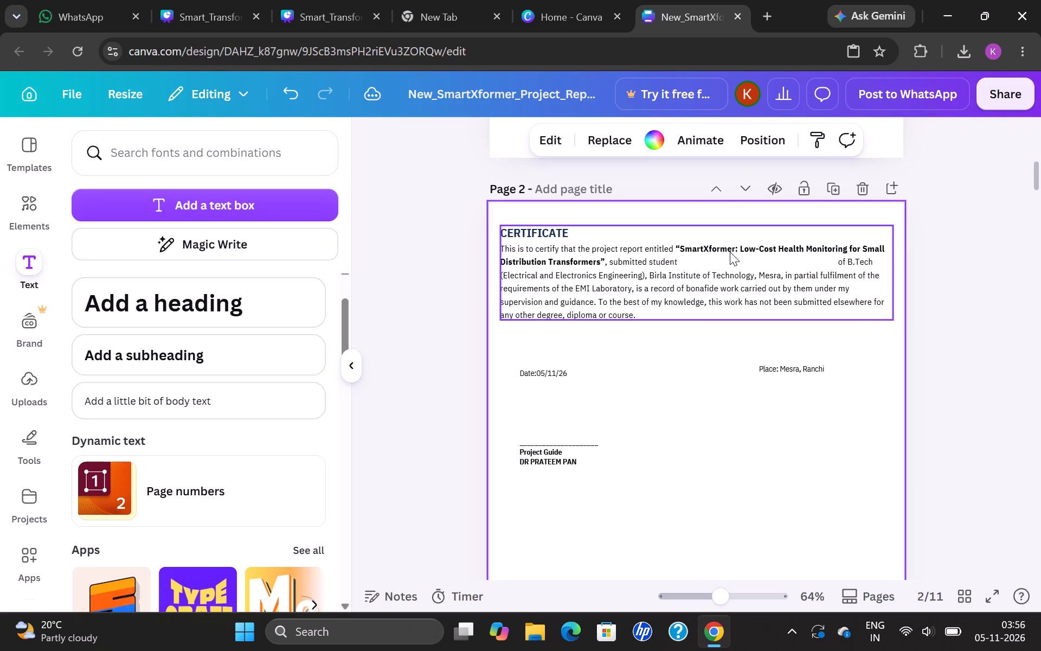
# Remove the extra spaces after "student" in the Certificate sentence and change the word to "students" followed by a space.
pyautogui.click(703, 254)
pyautogui.click(692, 256)
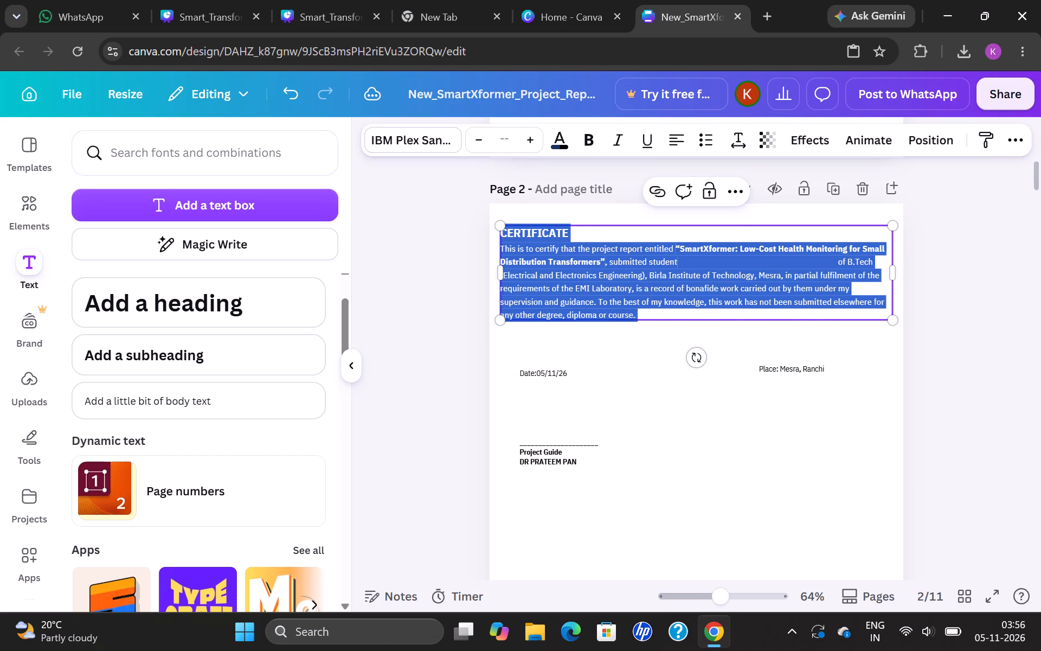
pyautogui.click(692, 256)
pyautogui.click(692, 257)
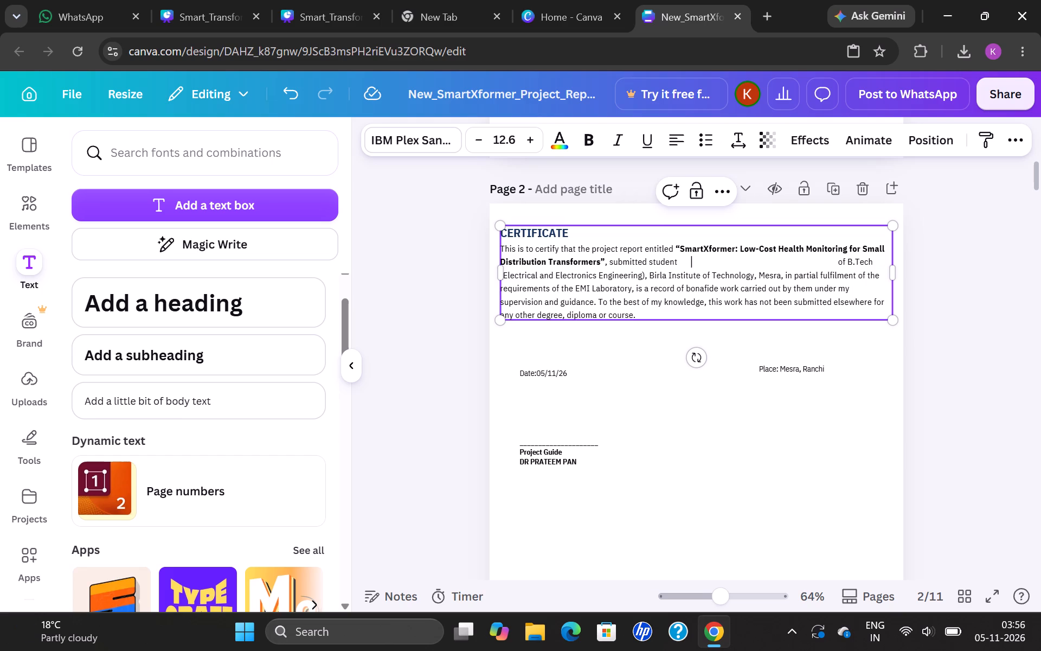
pyautogui.press('BackSpace')
pyautogui.press('BackSpace')
pyautogui.press('BackSpace')
pyautogui.press('BackSpace')
pyautogui.press('BackSpace')
pyautogui.press('BackSpace')
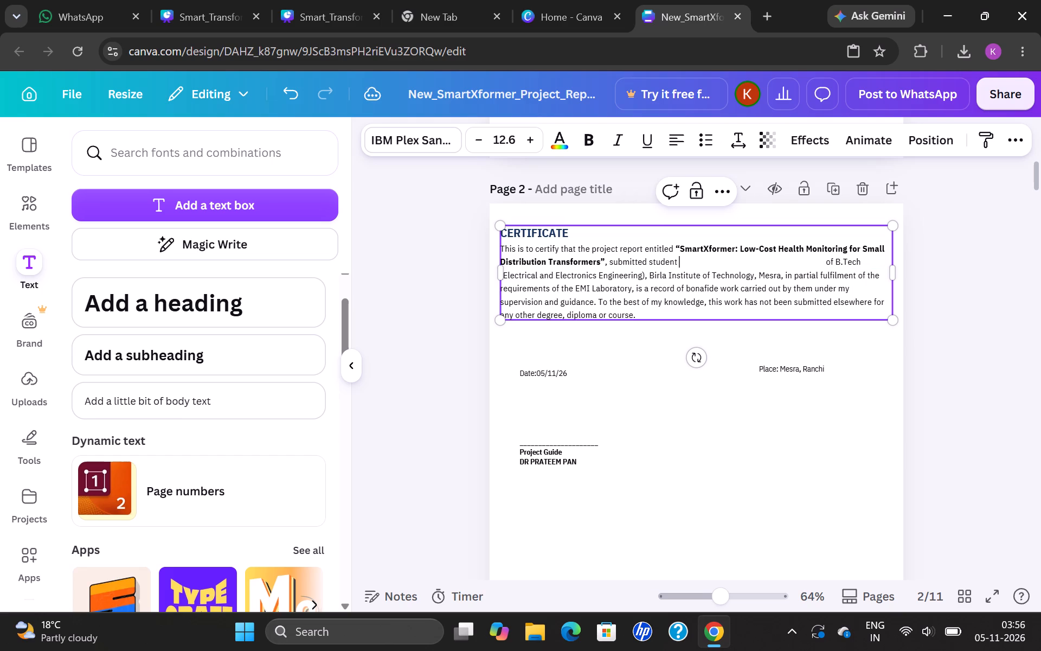
pyautogui.press('BackSpace')
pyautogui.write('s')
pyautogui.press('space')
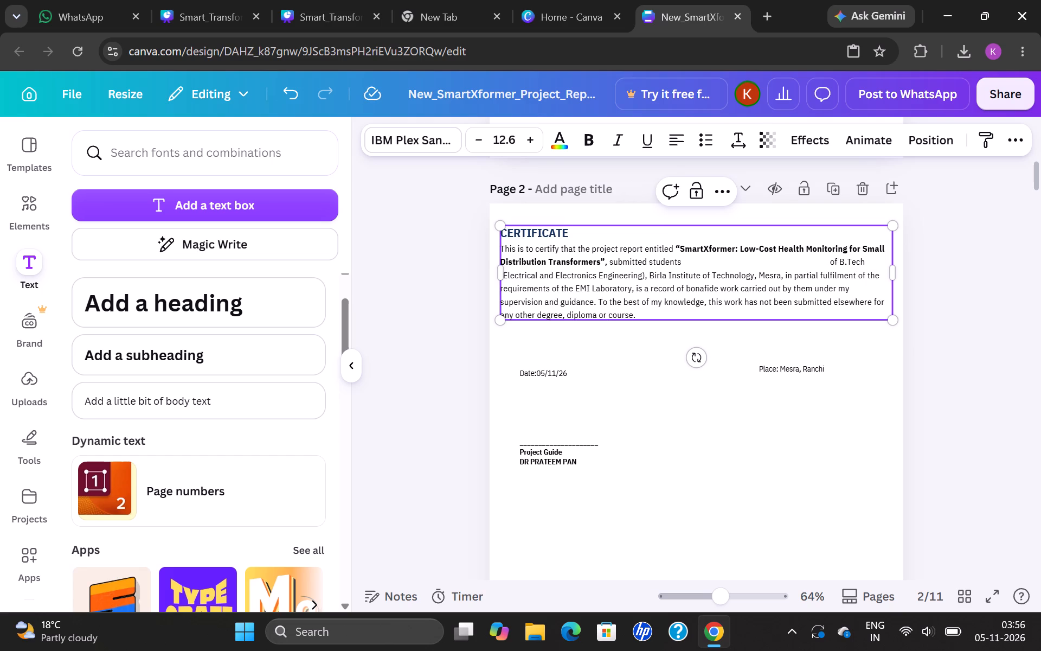
# Insert "by" before "students" in the Certificate sentence.
pyautogui.click(644, 259)
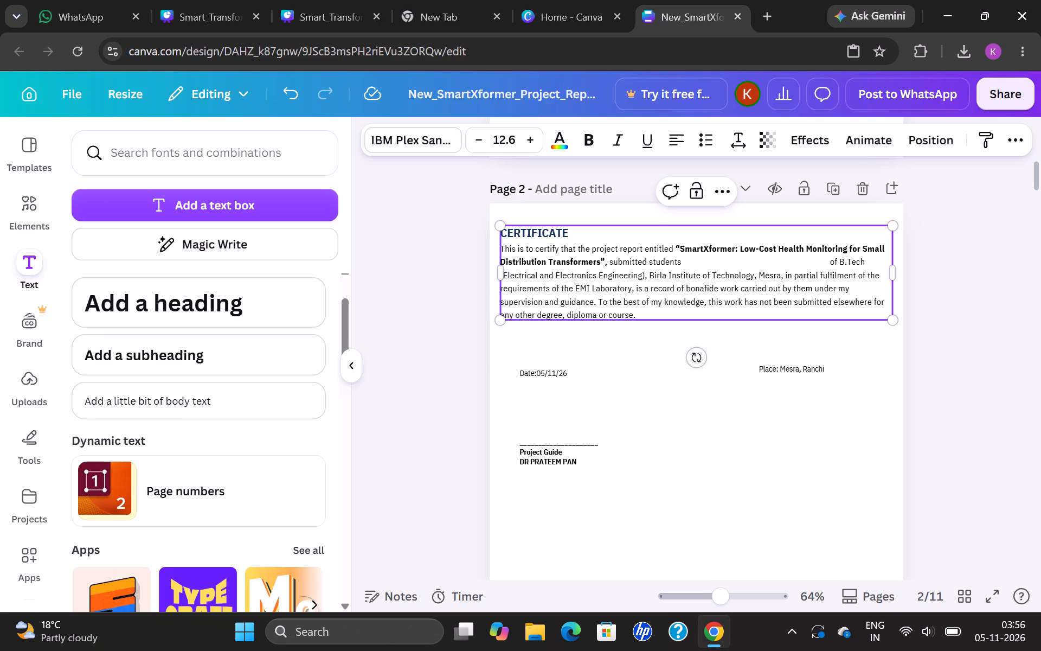
pyautogui.click(649, 264)
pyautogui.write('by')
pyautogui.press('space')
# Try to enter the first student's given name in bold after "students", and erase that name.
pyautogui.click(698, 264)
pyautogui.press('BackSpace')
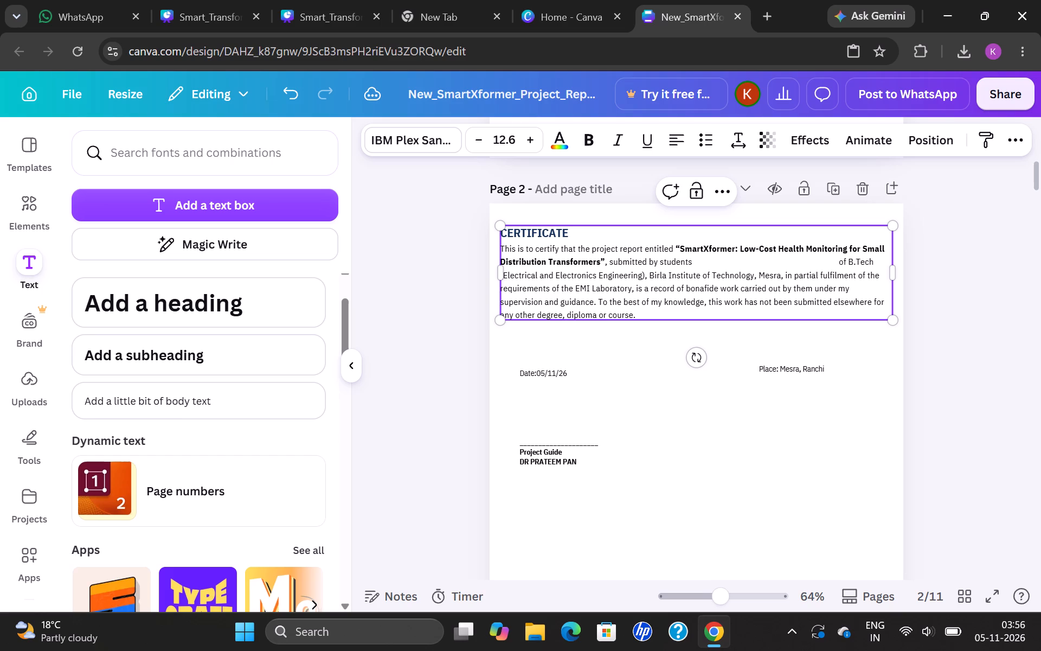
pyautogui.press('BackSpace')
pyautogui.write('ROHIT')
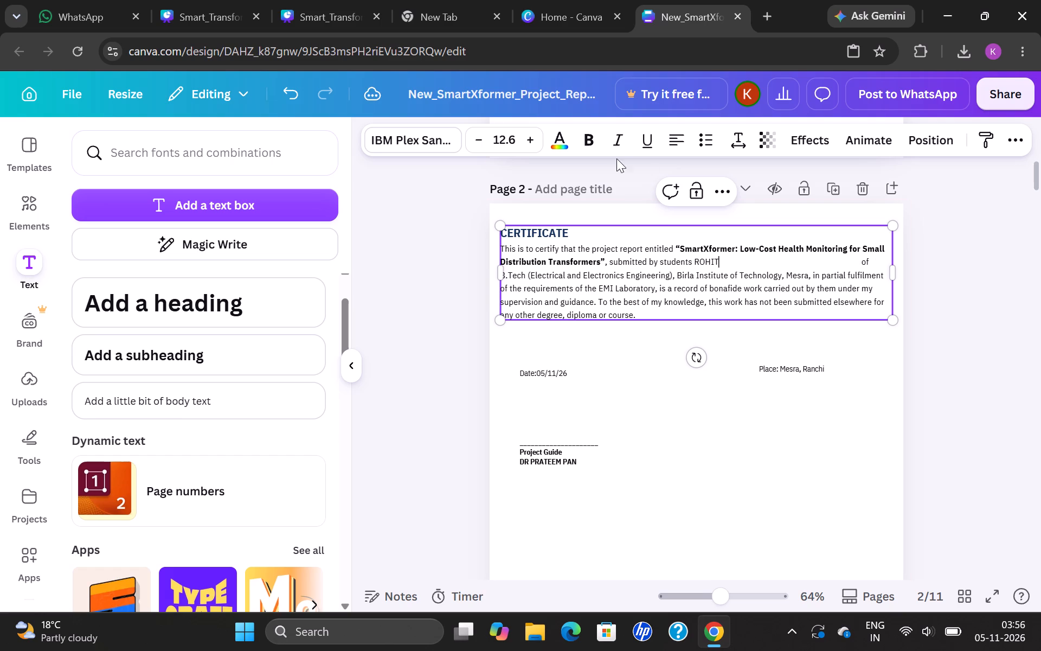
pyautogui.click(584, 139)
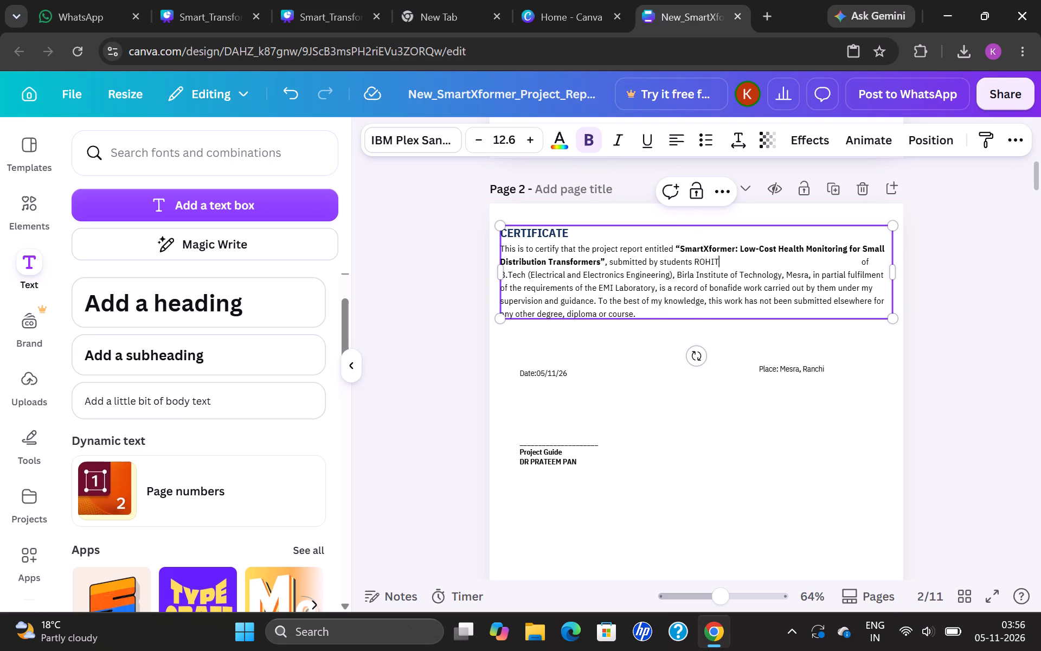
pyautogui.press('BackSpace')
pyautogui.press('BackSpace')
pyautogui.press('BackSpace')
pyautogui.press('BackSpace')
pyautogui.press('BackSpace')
# Enter the three students' full names in capitals, separated by commas, after "submitted by students" in the Certificate sentence.
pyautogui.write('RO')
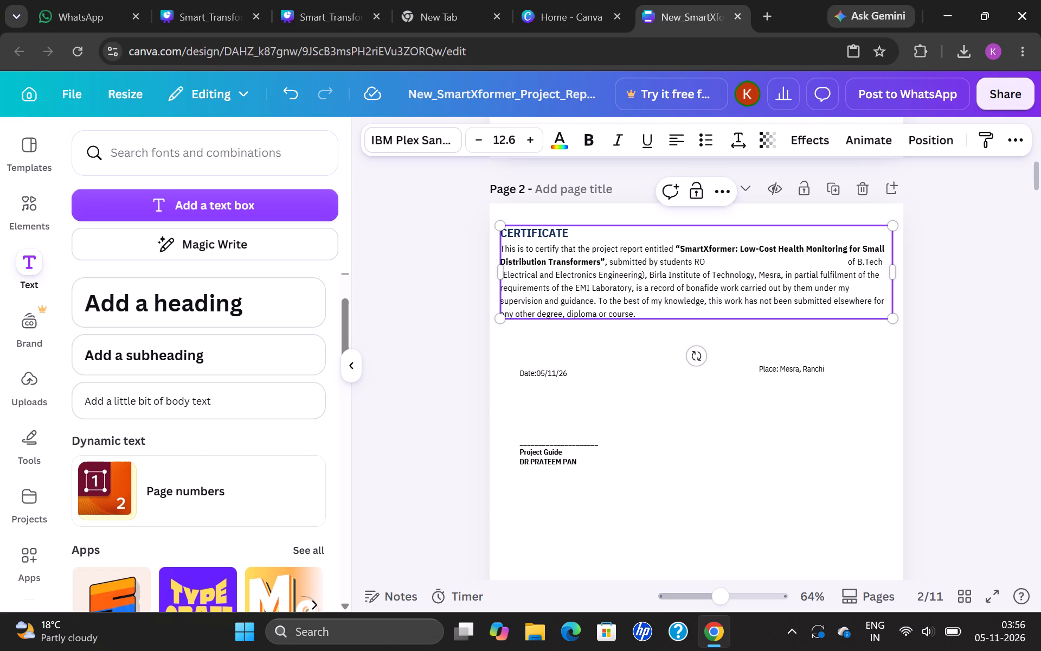
pyautogui.click(582, 142)
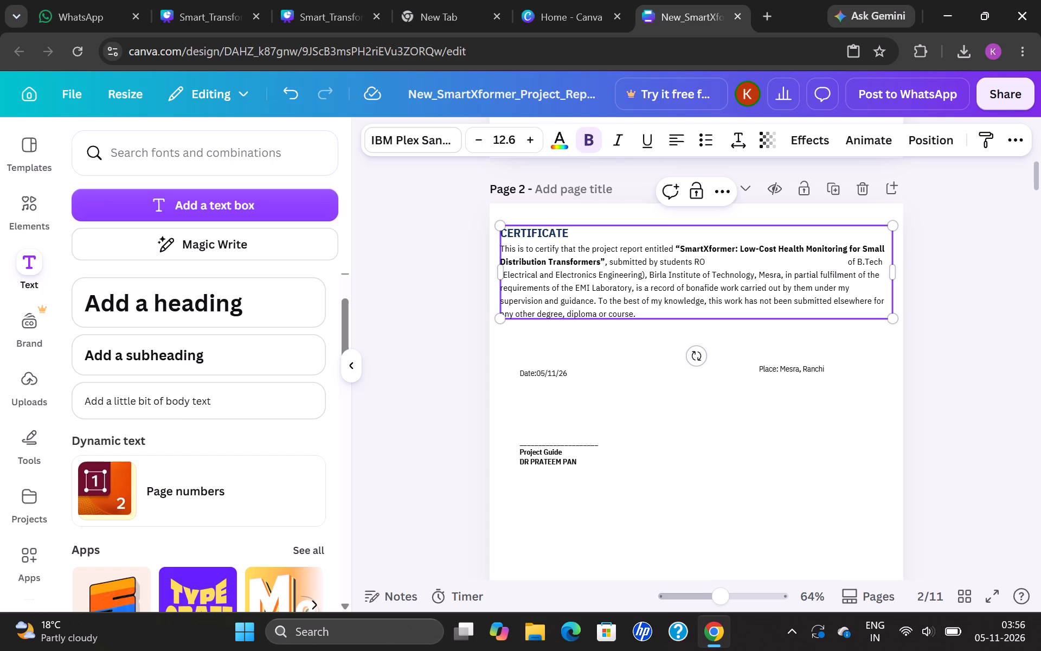
pyautogui.click(703, 259)
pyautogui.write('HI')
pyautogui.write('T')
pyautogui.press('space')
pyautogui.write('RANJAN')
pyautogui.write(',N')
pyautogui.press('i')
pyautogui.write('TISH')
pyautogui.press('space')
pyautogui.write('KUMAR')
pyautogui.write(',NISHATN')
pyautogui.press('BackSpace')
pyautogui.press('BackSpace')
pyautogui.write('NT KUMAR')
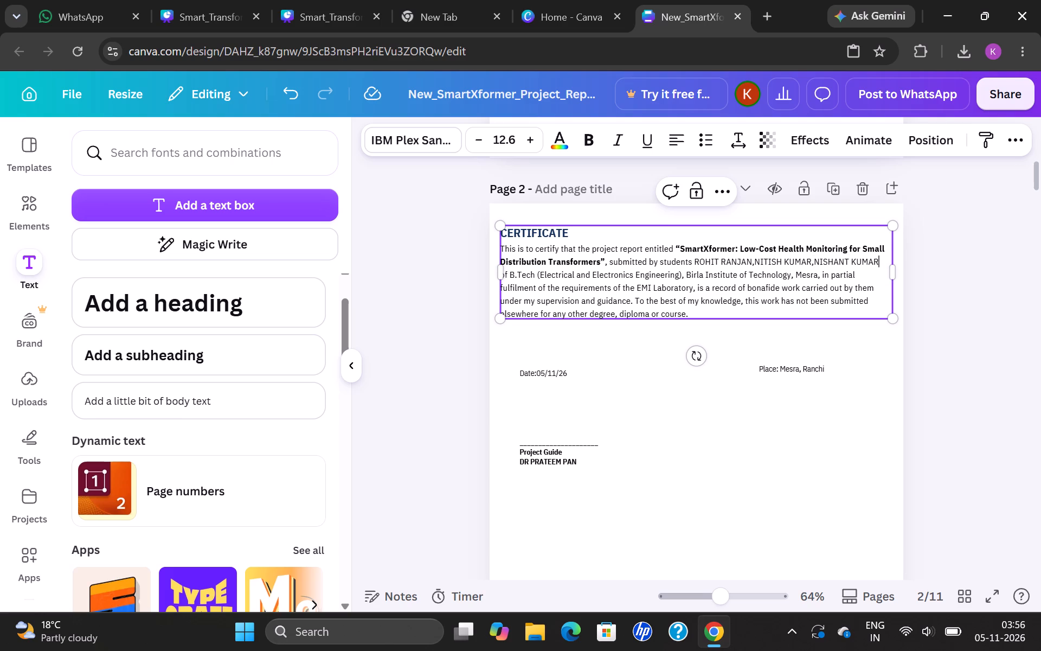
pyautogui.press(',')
# Delete the word "of" before "B.Tech" in the Certificate text.
pyautogui.click(507, 276)
pyautogui.press('BackSpace')
pyautogui.press('BackSpace')
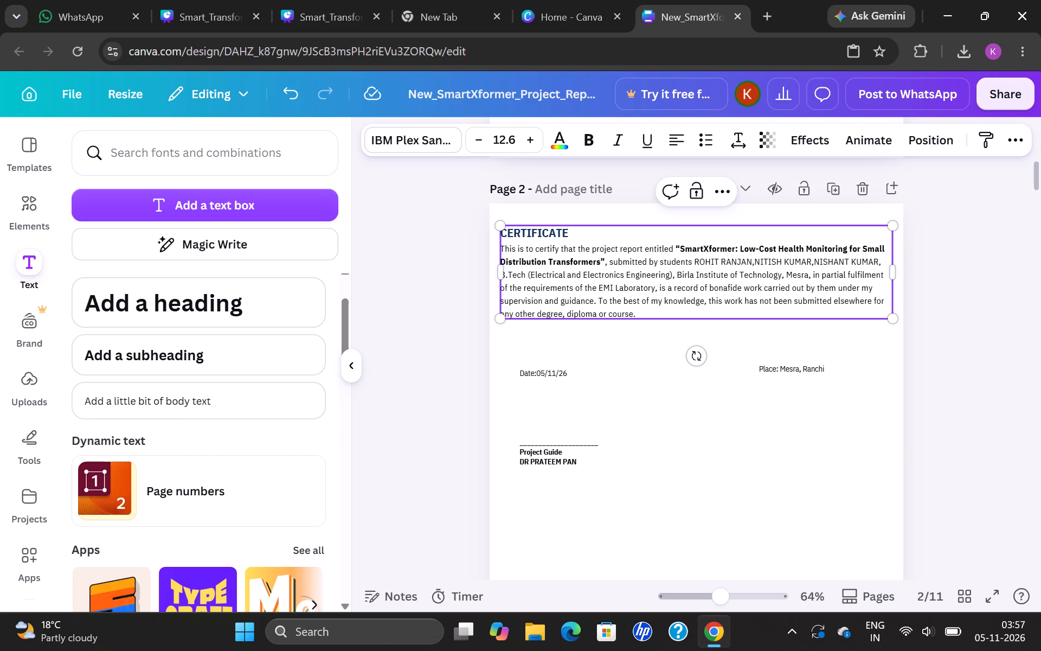
# Remove the trailing spaces and comma after the last student's name in the Certificate sentence.
pyautogui.click(888, 264)
pyautogui.press('BackSpace')
pyautogui.press('BackSpace')
pyautogui.press('BackSpace')
pyautogui.press('BackSpace')
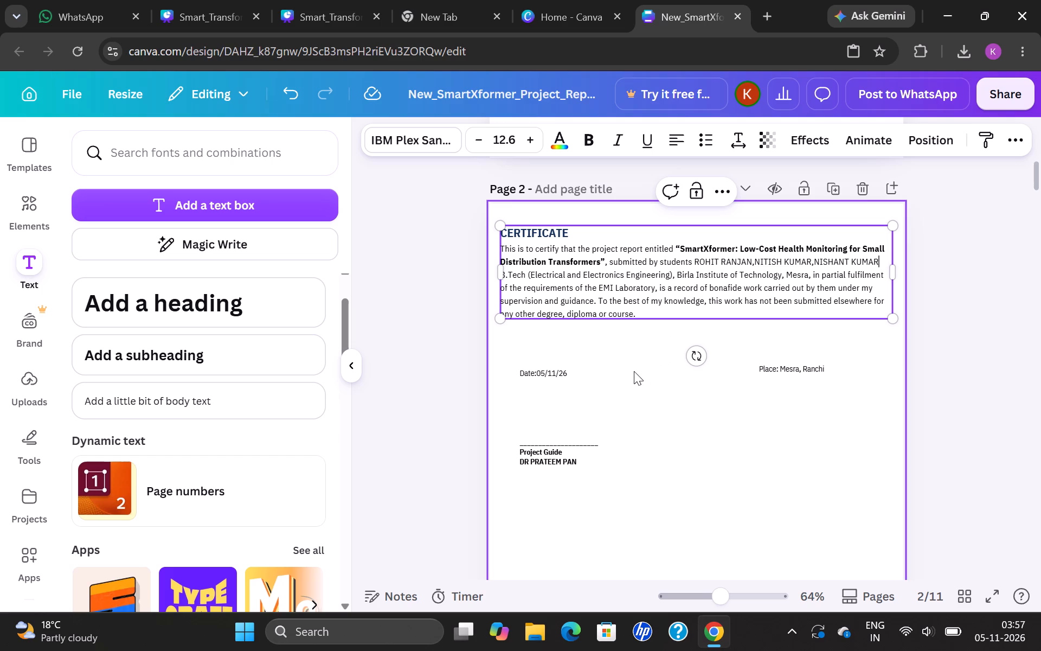
# Narrow the Certificate text block slightly from its left edge, to a width of about 19.8.
pyautogui.click(498, 274)
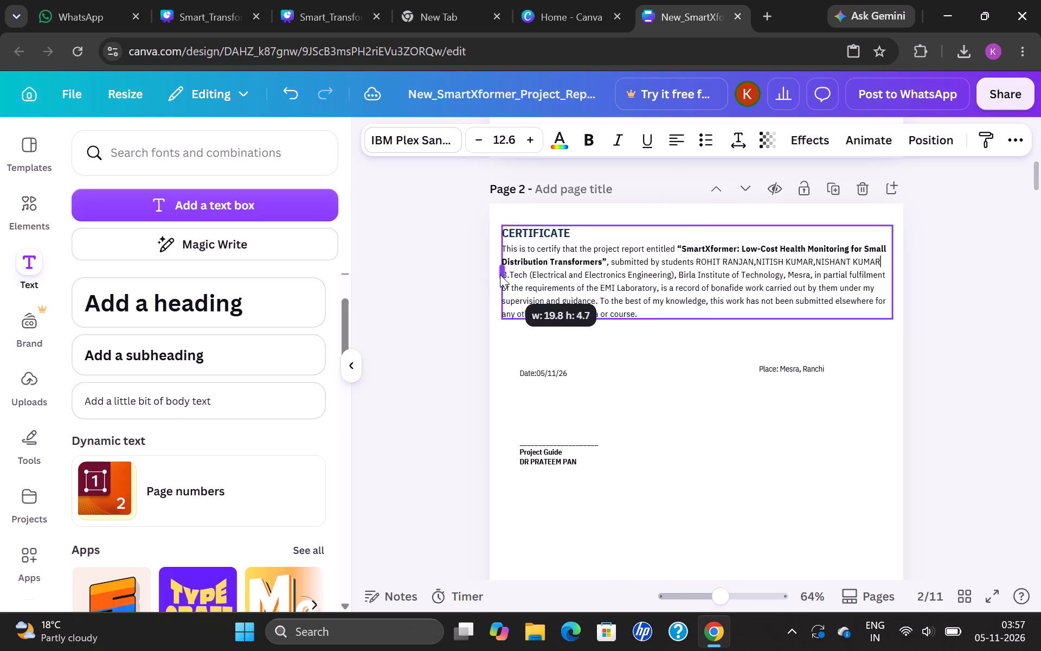
pyautogui.click(960, 289)
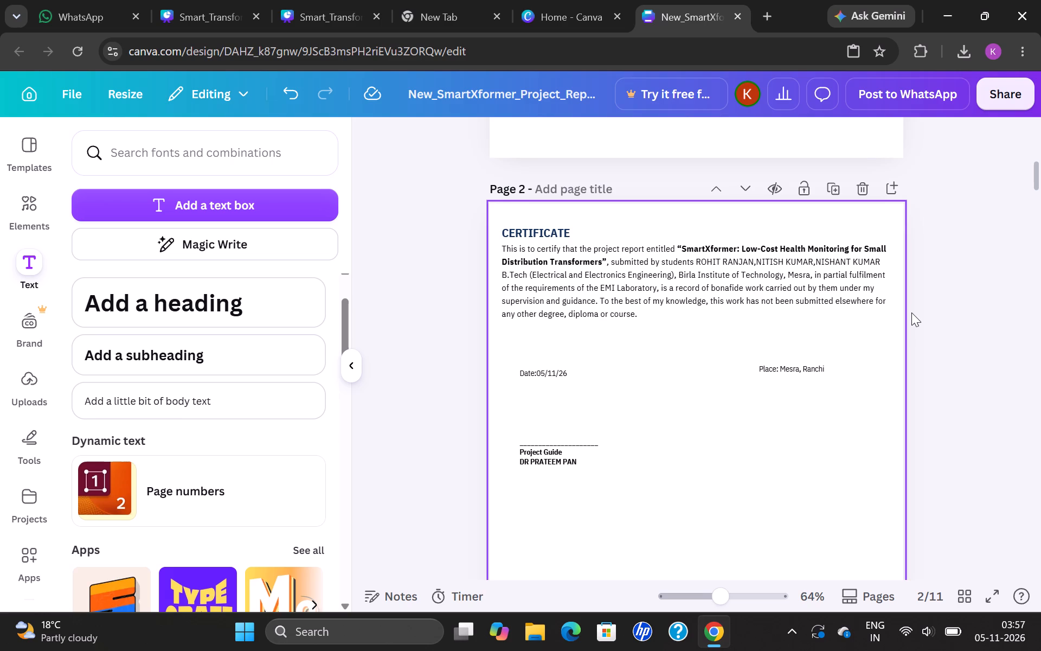
# Delete the word "students" after "submitted by" in the Certificate sentence, keeping one space before the names.
pyautogui.click(695, 261)
pyautogui.click(695, 261)
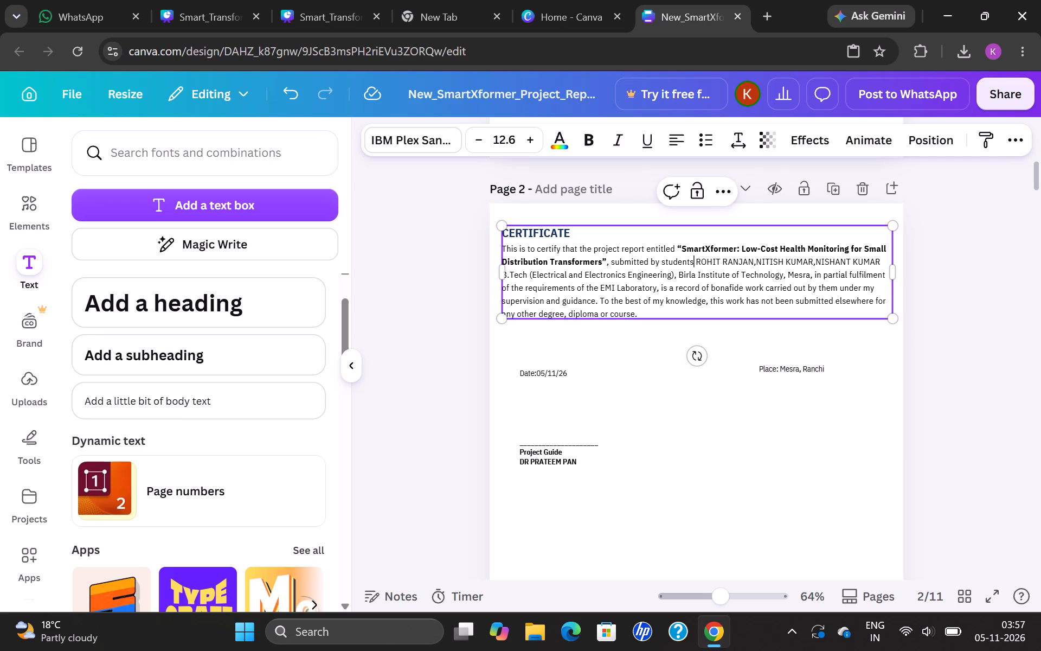
pyautogui.press('BackSpace')
pyautogui.press('BackSpace')
pyautogui.press('BackSpace')
pyautogui.press('BackSpace')
pyautogui.press('BackSpace')
pyautogui.press('BackSpace')
pyautogui.press('BackSpace')
pyautogui.press('BackSpace')
pyautogui.press('BackSpace')
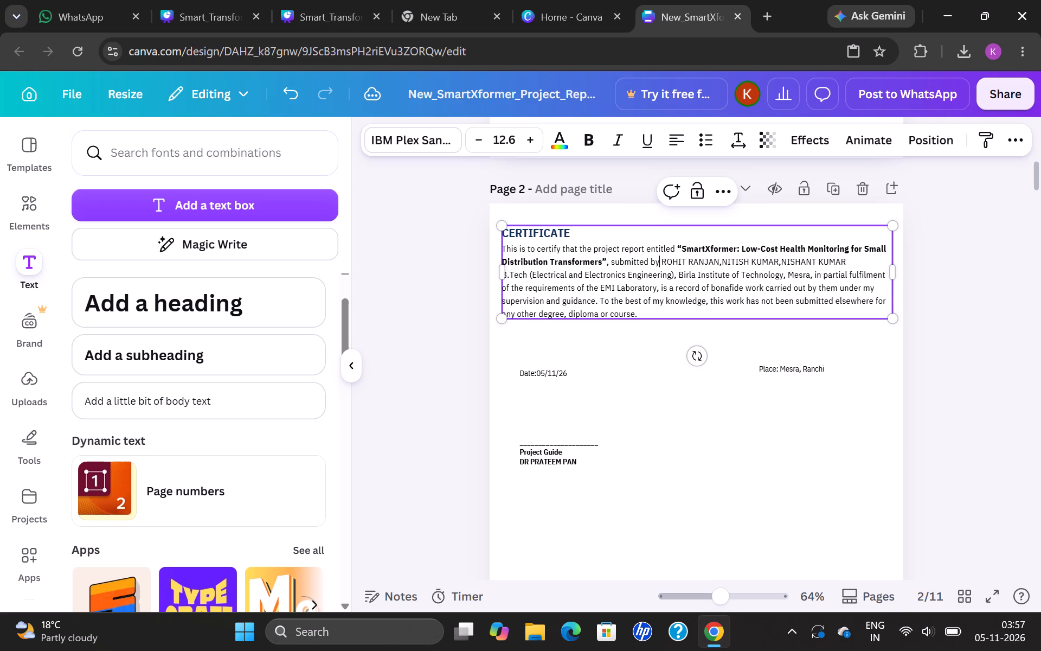
pyautogui.press('Right')
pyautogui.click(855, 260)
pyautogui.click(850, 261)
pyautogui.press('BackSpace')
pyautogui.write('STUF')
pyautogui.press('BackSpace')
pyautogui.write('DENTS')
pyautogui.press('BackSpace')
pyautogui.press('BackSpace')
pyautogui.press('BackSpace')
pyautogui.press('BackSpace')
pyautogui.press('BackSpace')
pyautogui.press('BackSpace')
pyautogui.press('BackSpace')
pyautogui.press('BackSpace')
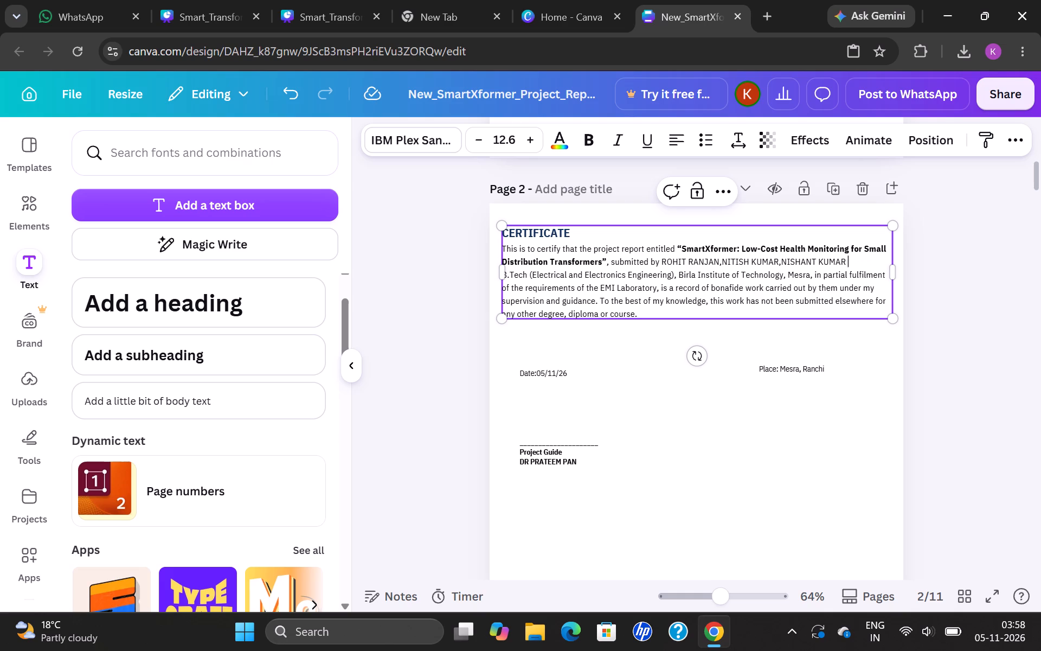
# Add the words "students of" after the last student's name in the Certificate sentence.
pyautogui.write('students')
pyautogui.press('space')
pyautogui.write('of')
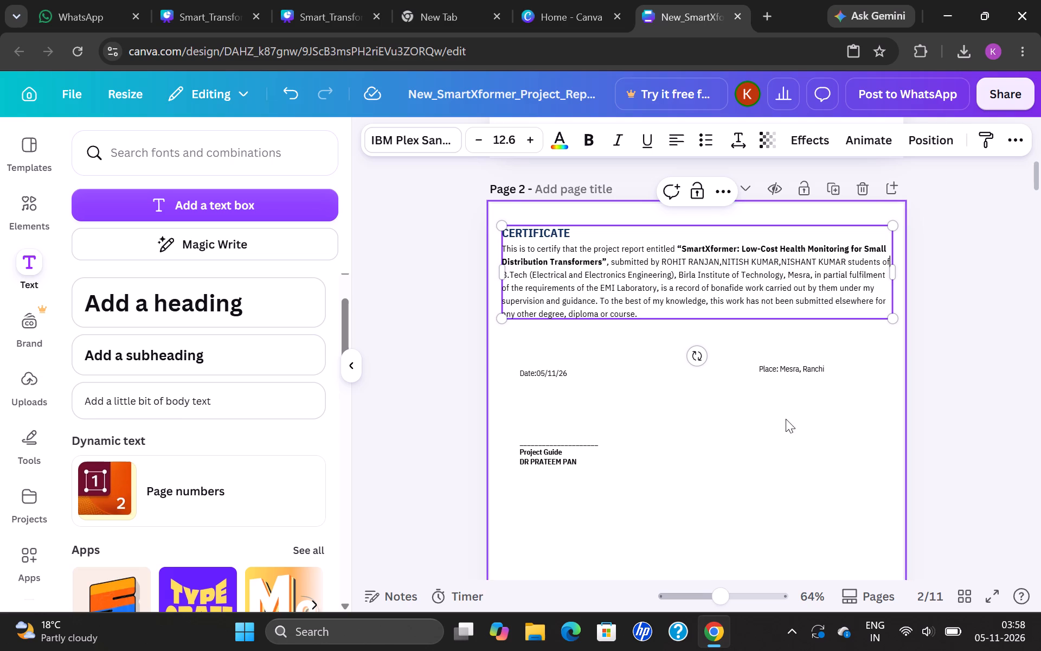
pyautogui.click(683, 384)
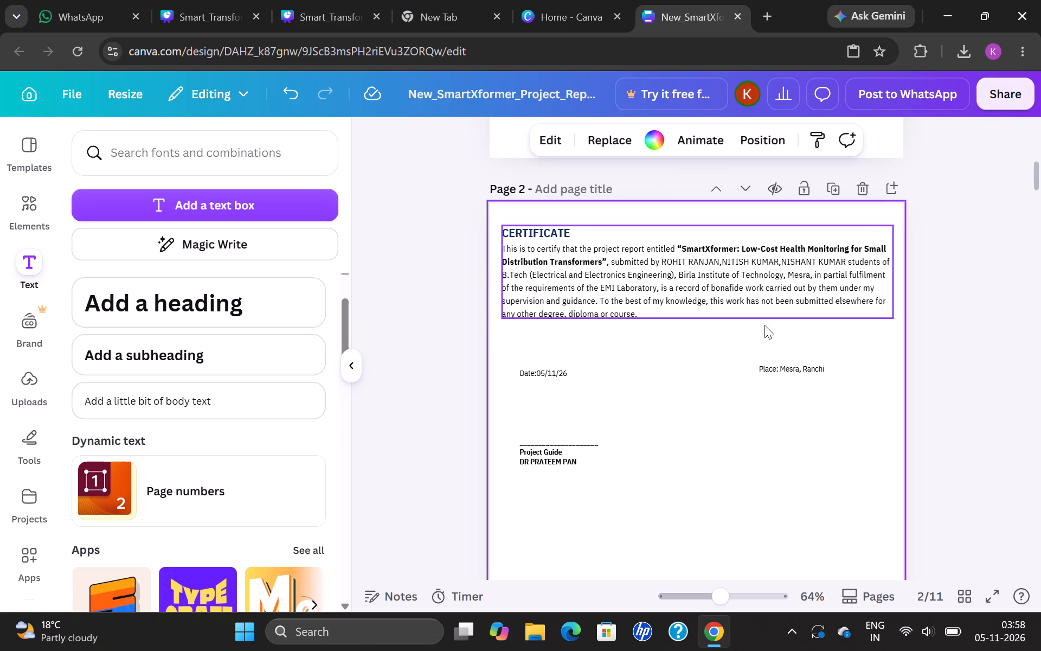
# Shift the Certificate text block slightly to the right on page 2, keeping its height on the page.
pyautogui.click(661, 260)
pyautogui.moveTo(661, 260); pyautogui.dragTo(678, 261)
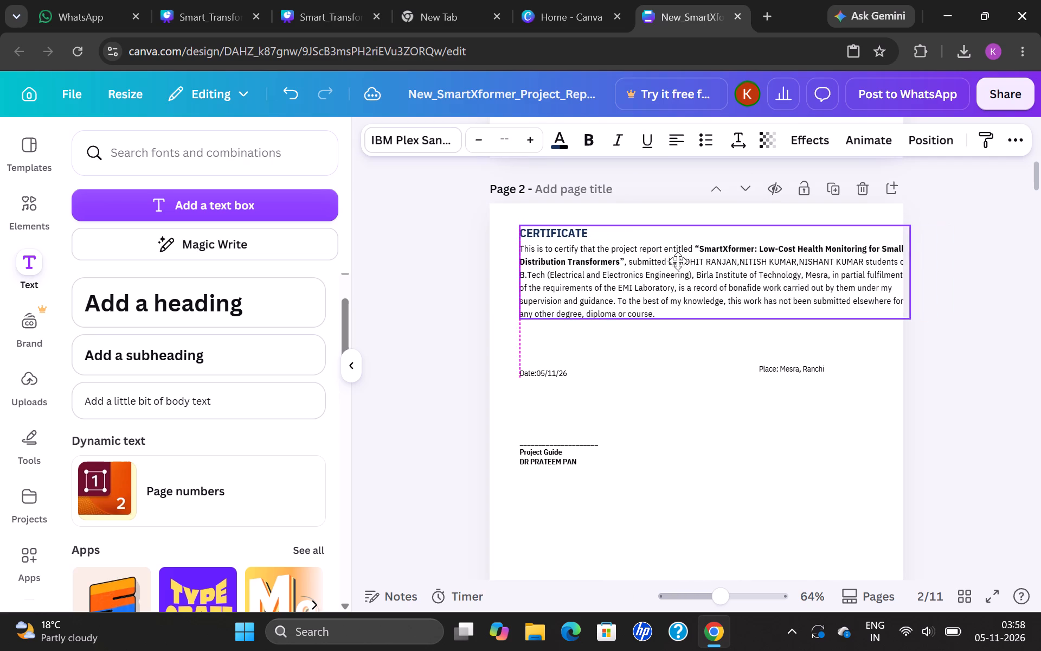
pyautogui.moveTo(678, 261); pyautogui.dragTo(669, 261)
pyautogui.click(667, 354)
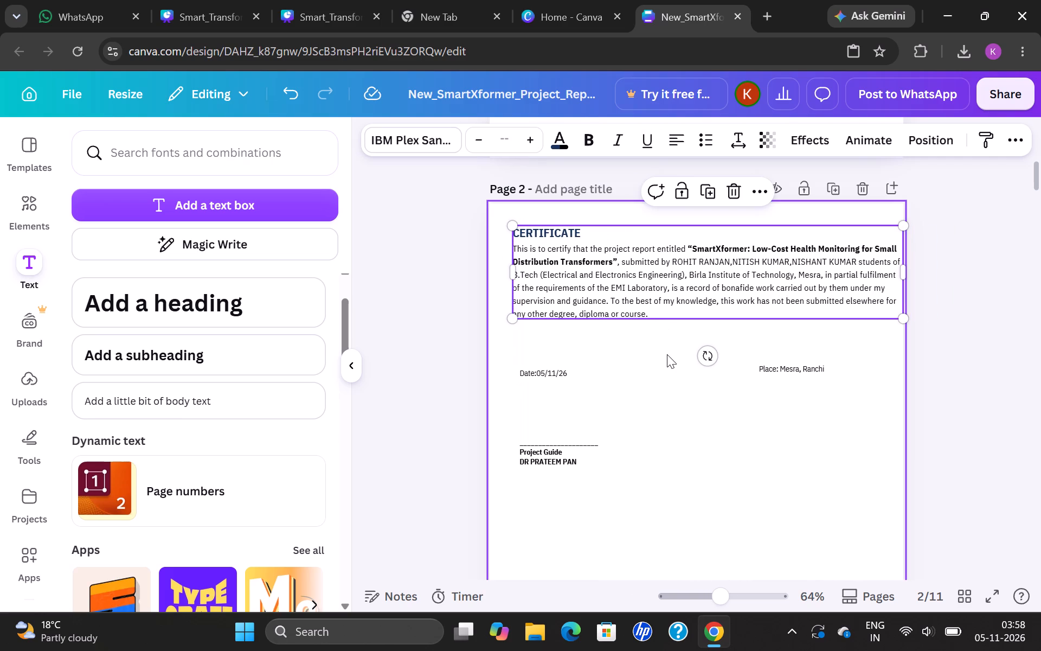
# Make the three student names in the Certificate sentence bold.
pyautogui.click(693, 261)
pyautogui.click(693, 261)
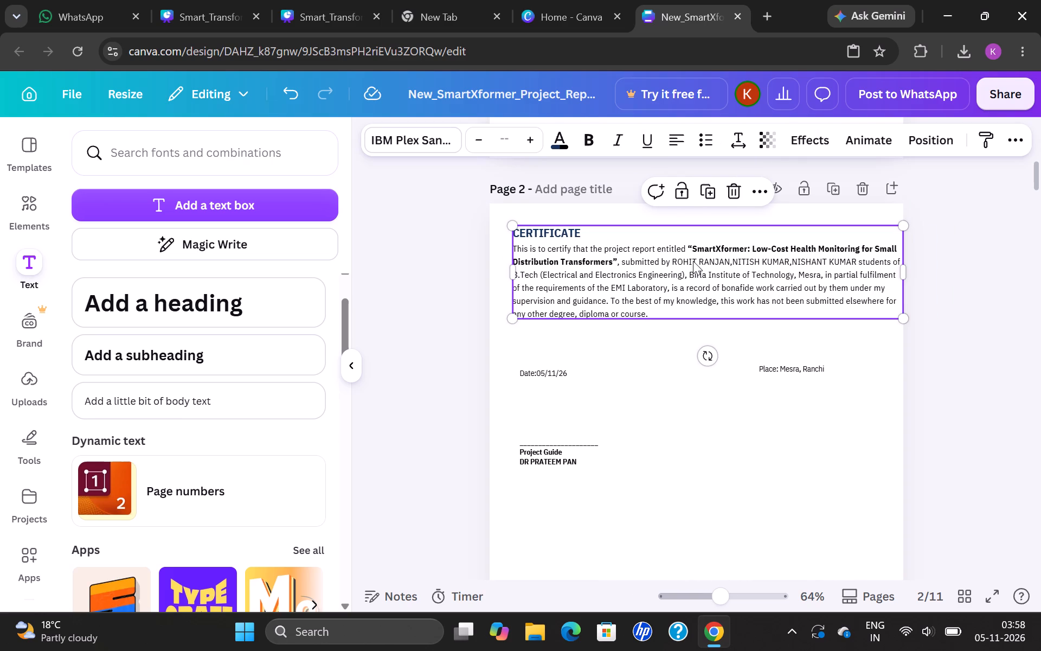
pyautogui.moveTo(671, 260); pyautogui.dragTo(710, 259)
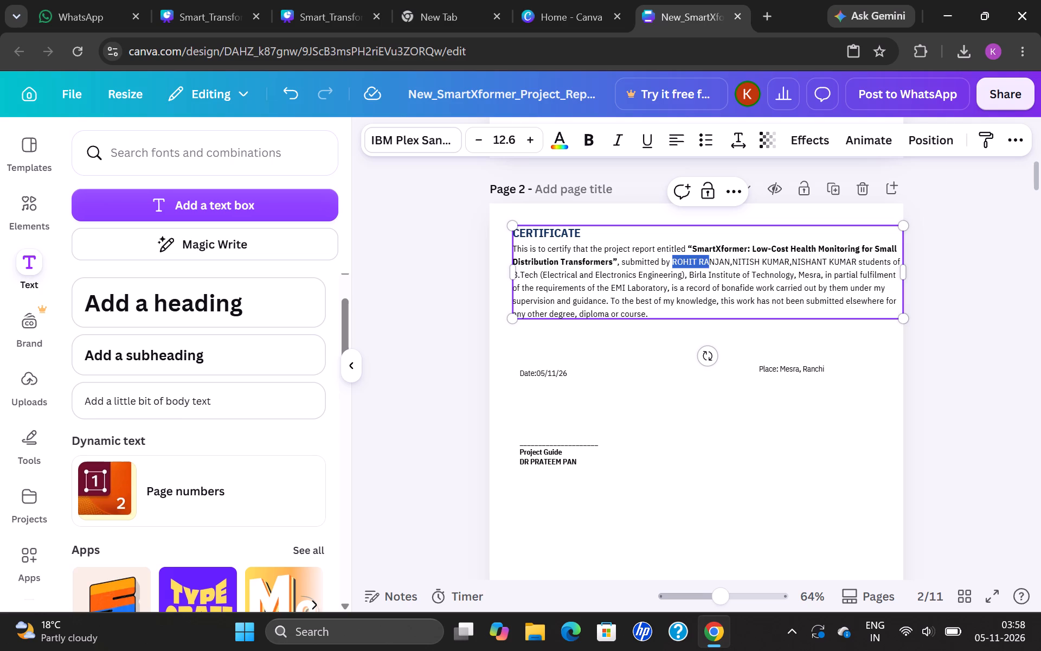
pyautogui.moveTo(710, 259); pyautogui.dragTo(858, 260)
pyautogui.click(593, 133)
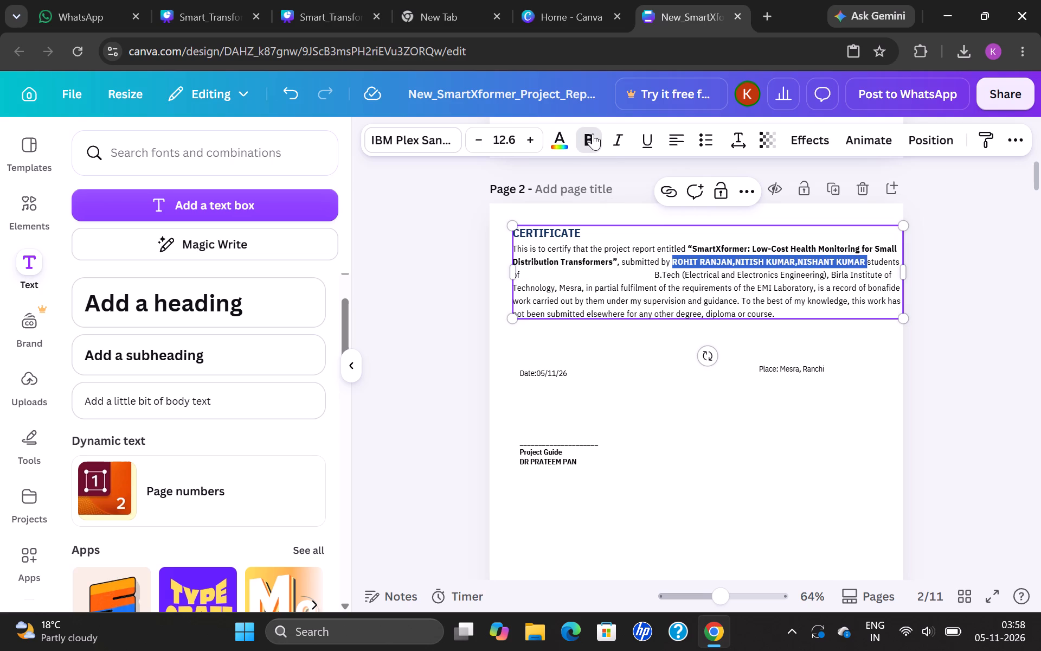
# Delete the long run of blank spaces between "of" and "B.Tech" in the Certificate sentence.
pyautogui.click(652, 278)
pyautogui.press('BackSpace')
pyautogui.press('BackSpace')
pyautogui.press('BackSpace')
pyautogui.press('BackSpace')
pyautogui.press('BackSpace')
pyautogui.press('BackSpace')
pyautogui.press('BackSpace')
pyautogui.press('BackSpace')
pyautogui.press('BackSpace')
pyautogui.press('BackSpace')
pyautogui.press('BackSpace')
pyautogui.press('BackSpace')
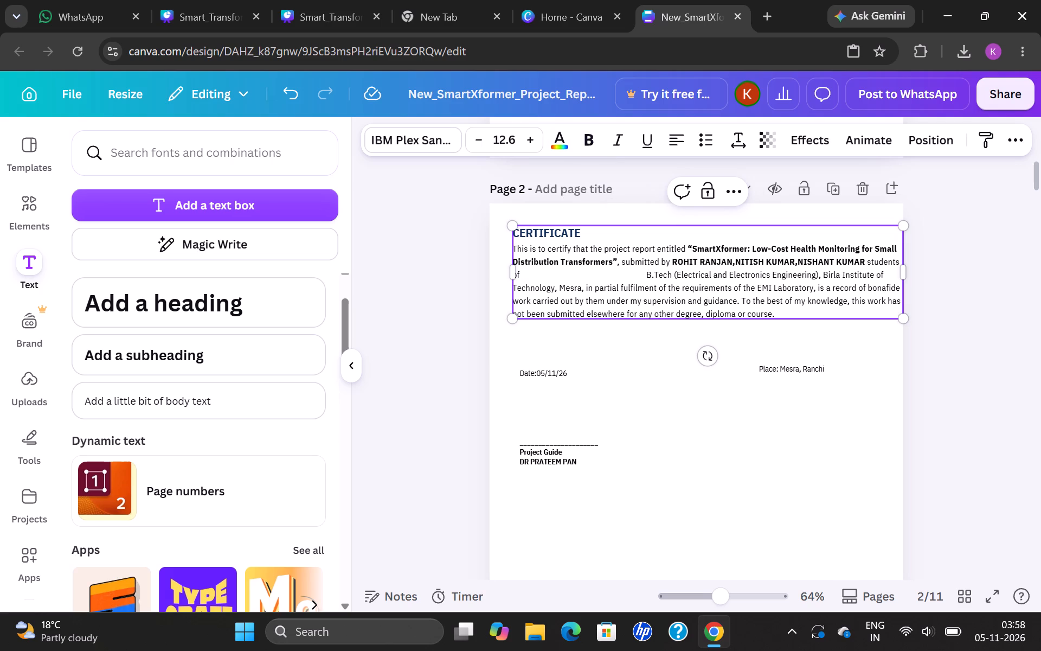
pyautogui.press('BackSpace')
pyautogui.press('BackSpace')
pyautogui.press('BackSpace')
pyautogui.press('BackSpace')
pyautogui.press('BackSpace')
pyautogui.press('BackSpace')
pyautogui.press('BackSpace')
pyautogui.press('BackSpace')
pyautogui.press('BackSpace')
pyautogui.press('BackSpace')
pyautogui.press('BackSpace')
pyautogui.press('BackSpace')
pyautogui.press('BackSpace')
pyautogui.press('BackSpace')
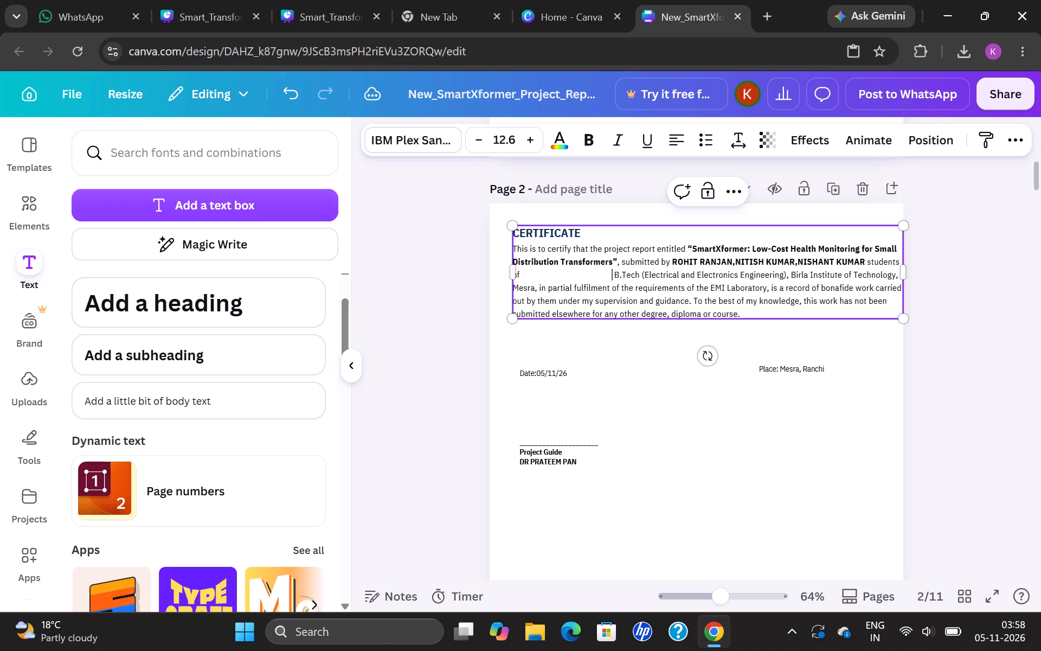
pyautogui.press('BackSpace')
pyautogui.press('BackSpace')
pyautogui.press('BackSpace')
pyautogui.press('BackSpace')
pyautogui.press('BackSpace')
pyautogui.press('BackSpace')
pyautogui.press('BackSpace')
pyautogui.press('BackSpace')
pyautogui.press('BackSpace')
pyautogui.press('BackSpace')
pyautogui.press('BackSpace')
pyautogui.press('BackSpace')
pyautogui.press('BackSpace')
pyautogui.press('BackSpace')
pyautogui.press('BackSpace')
pyautogui.press('BackSpace')
pyautogui.press('BackSpace')
pyautogui.press('BackSpace')
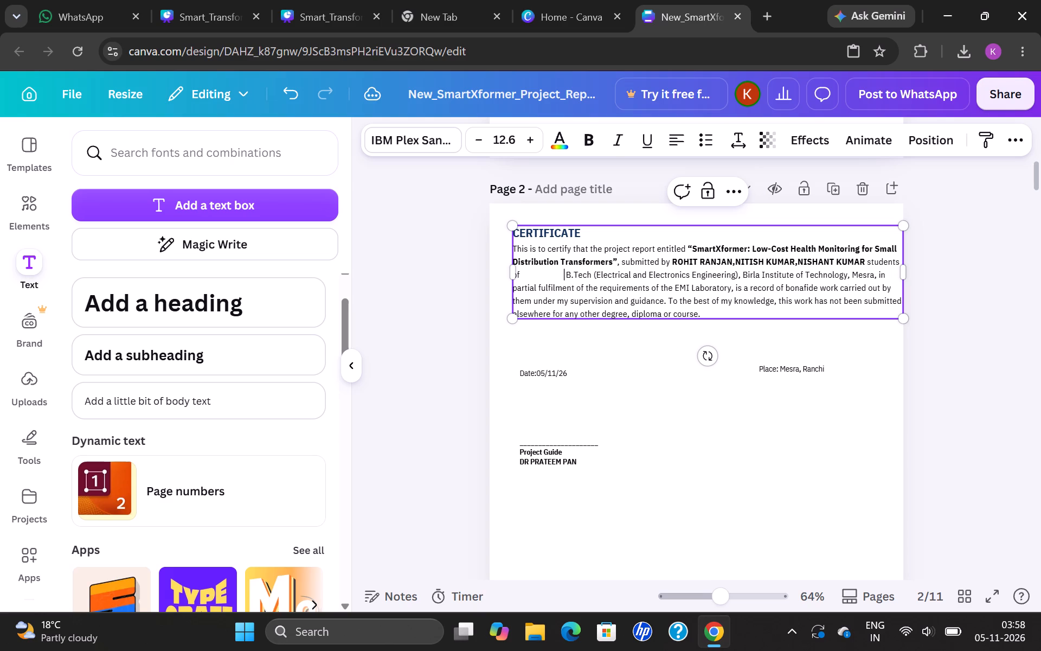
pyautogui.press('BackSpace')
pyautogui.press('BackSpace')
pyautogui.press('BackSpace')
pyautogui.press('BackSpace')
pyautogui.press('BackSpace')
pyautogui.press('BackSpace')
pyautogui.press('BackSpace')
pyautogui.press('BackSpace')
pyautogui.press('BackSpace')
pyautogui.press('BackSpace')
pyautogui.press('BackSpace')
pyautogui.press('BackSpace')
pyautogui.press('BackSpace')
pyautogui.press('BackSpace')
pyautogui.press('BackSpace')
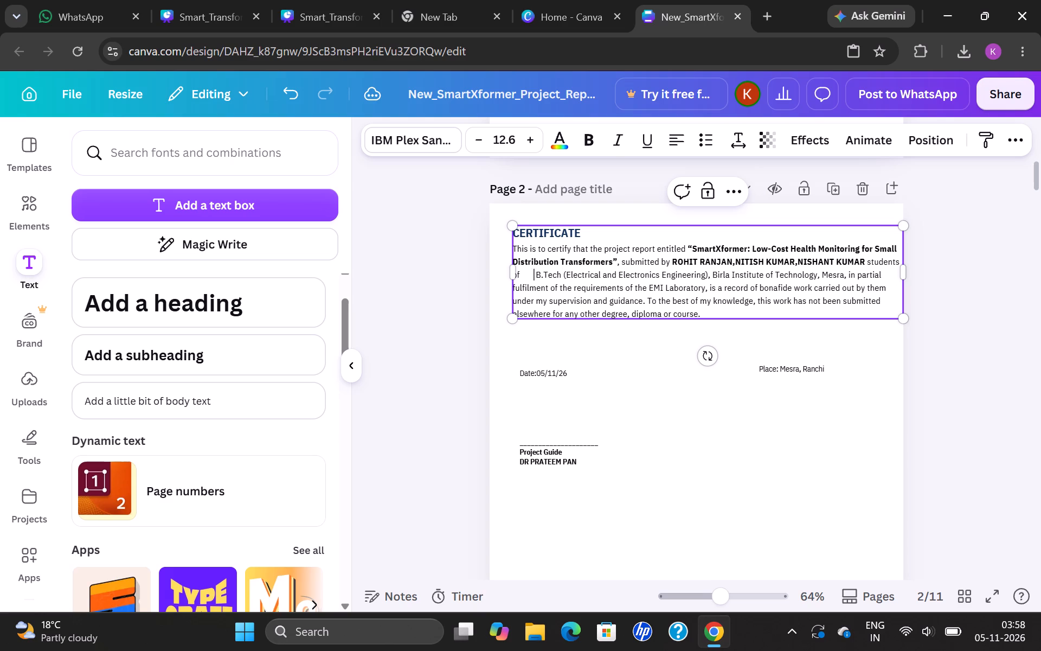
pyautogui.press('BackSpace')
pyautogui.press('BackSpace')
pyautogui.press('BackSpace')
pyautogui.press('BackSpace')
pyautogui.press('BackSpace')
pyautogui.press('BackSpace')
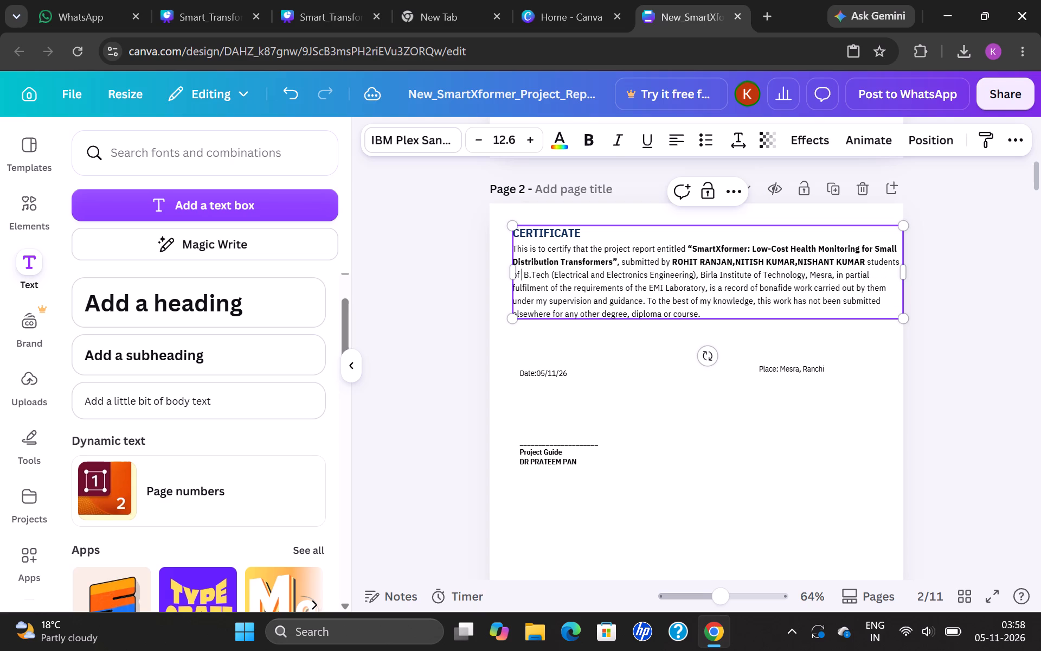
pyautogui.click(776, 422)
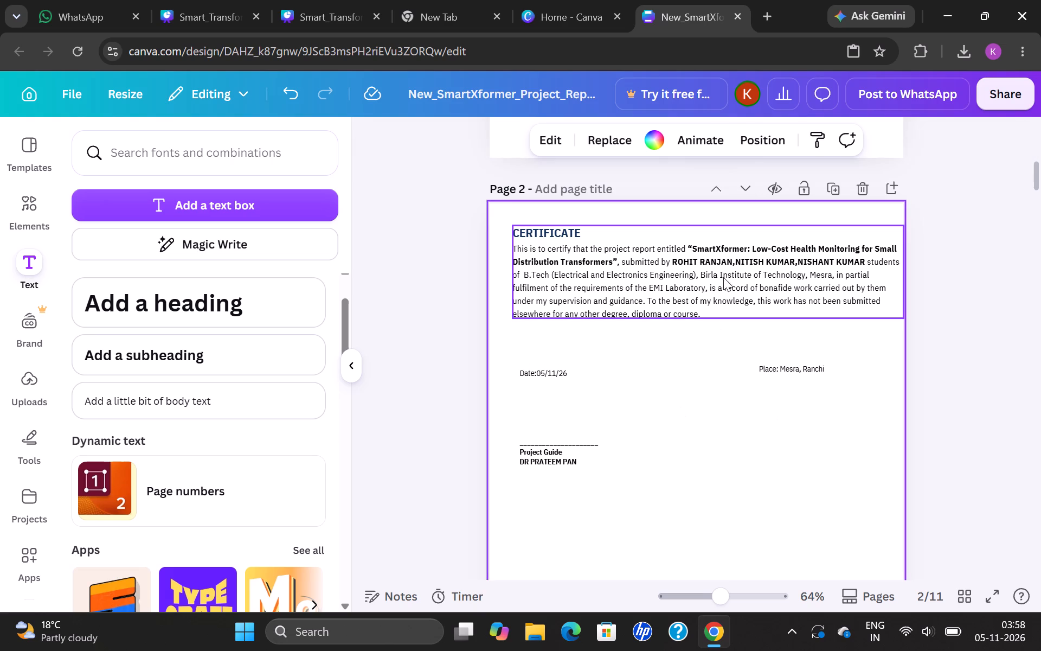
# Insert a space before each of the two commas separating the student names in the Certificate sentence.
pyautogui.click(733, 263)
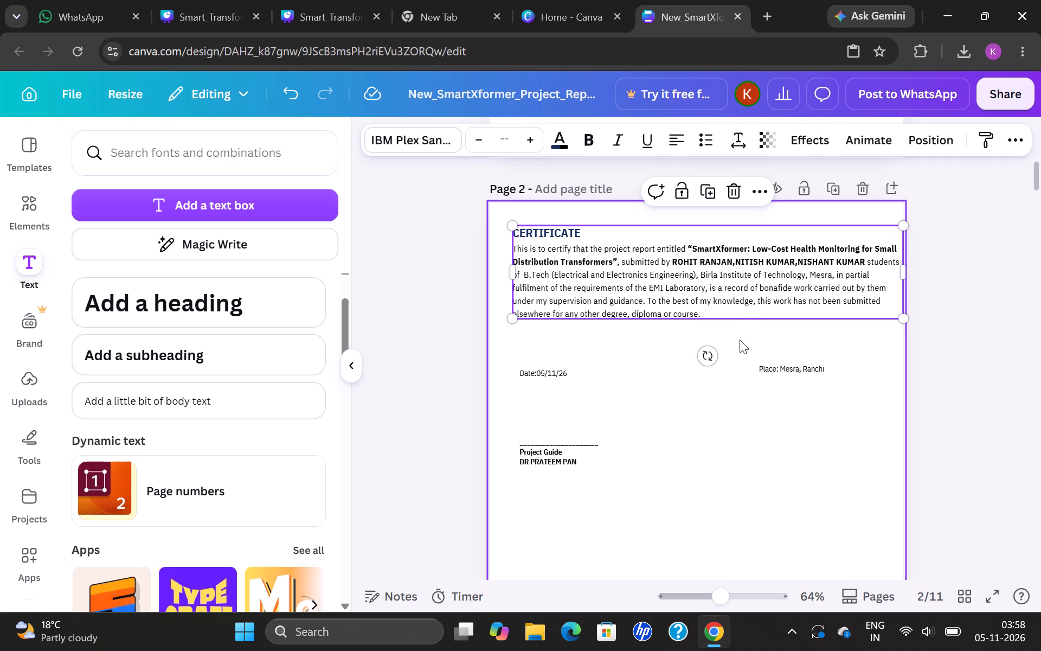
pyautogui.click(737, 347)
pyautogui.click(739, 255)
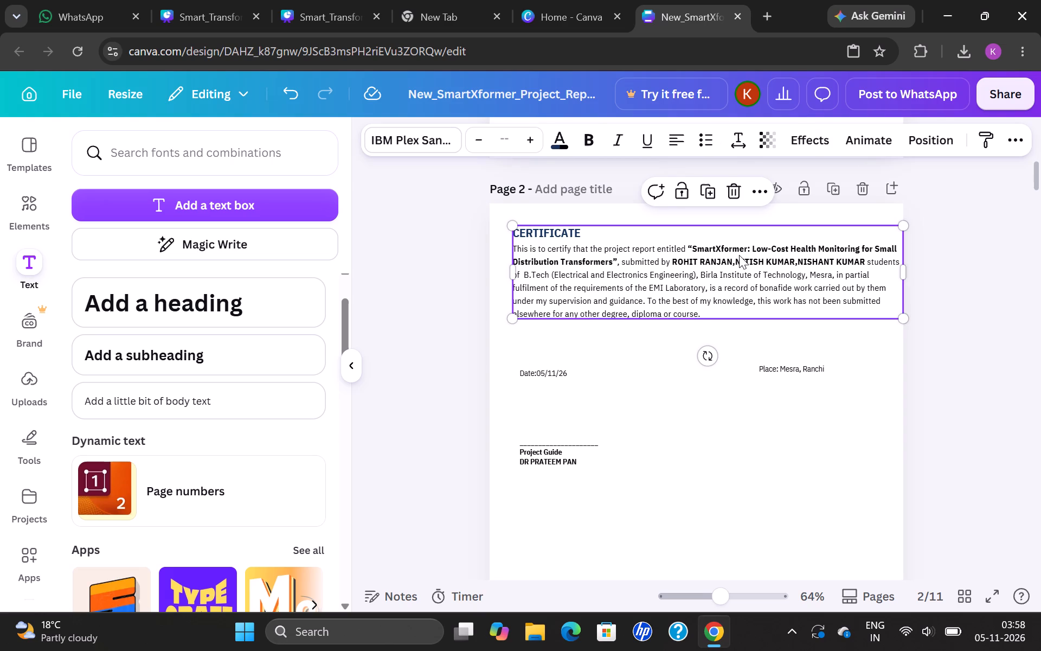
pyautogui.click(739, 255)
pyautogui.click(732, 260)
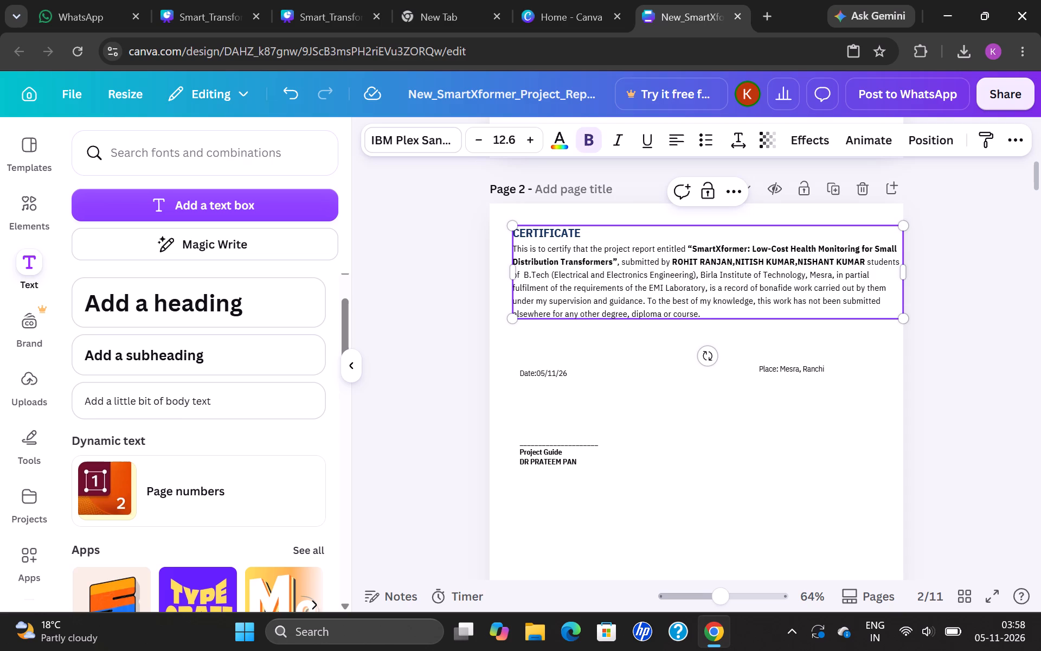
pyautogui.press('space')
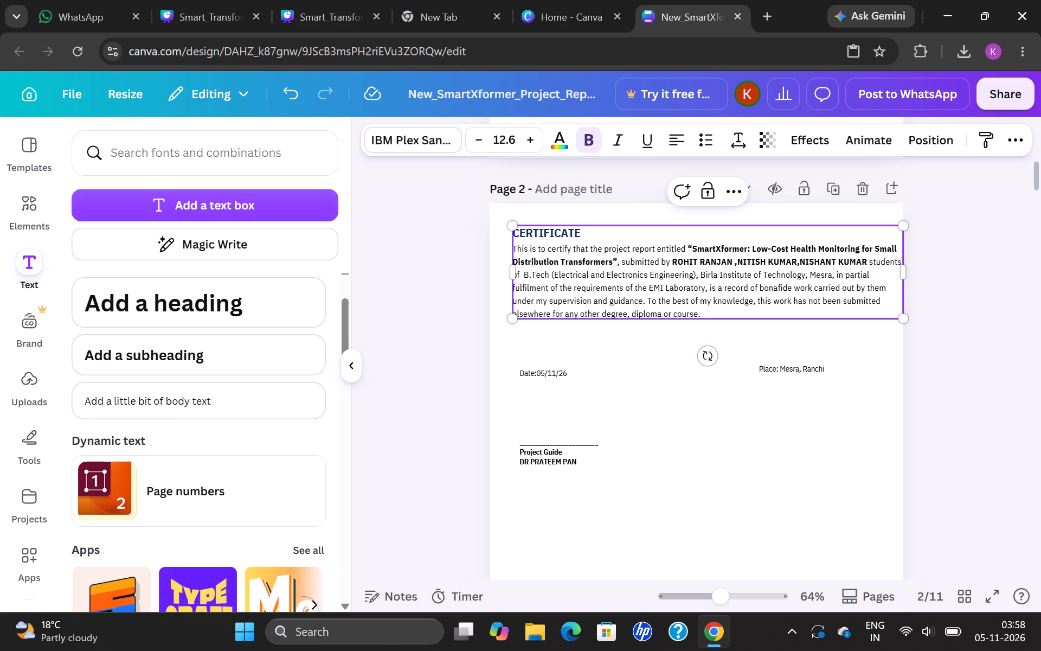
pyautogui.click(796, 262)
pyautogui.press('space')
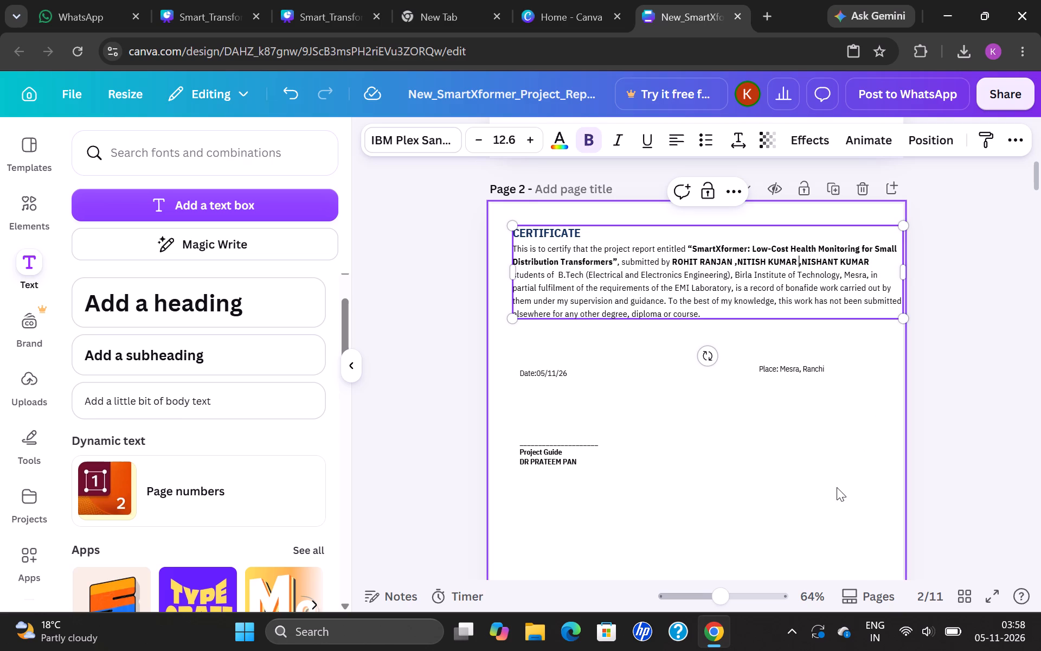
pyautogui.click(837, 487)
# Copy the Acknowledgement text block on page 4 together with its two yellow highlights.
pyautogui.scroll(3, 742, 470)
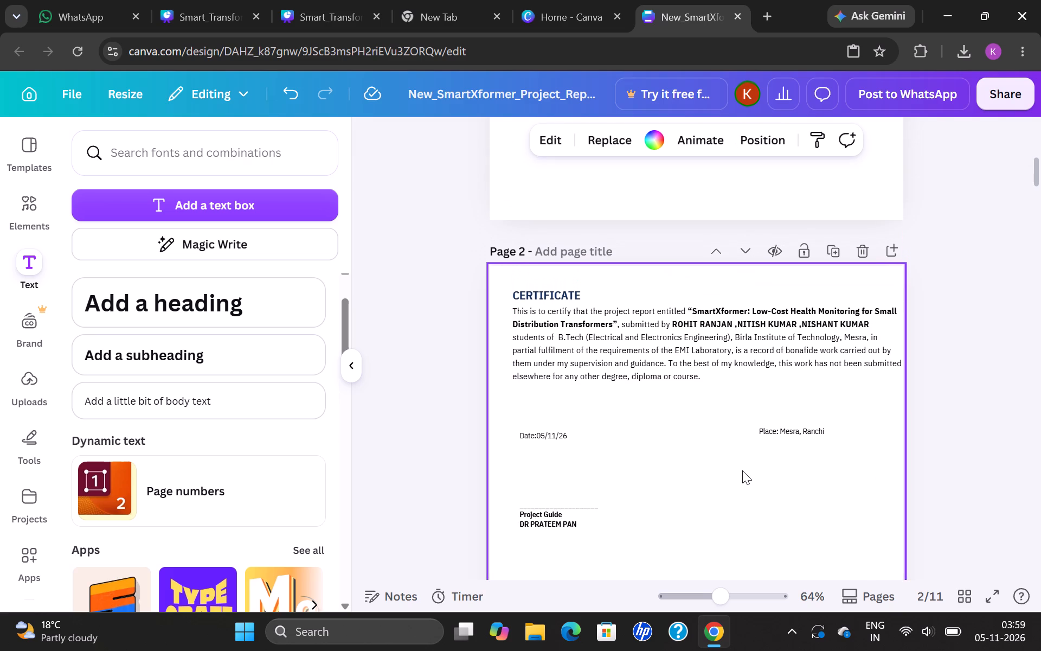
pyautogui.scroll(2, 742, 470)
pyautogui.scroll(-2, 742, 470)
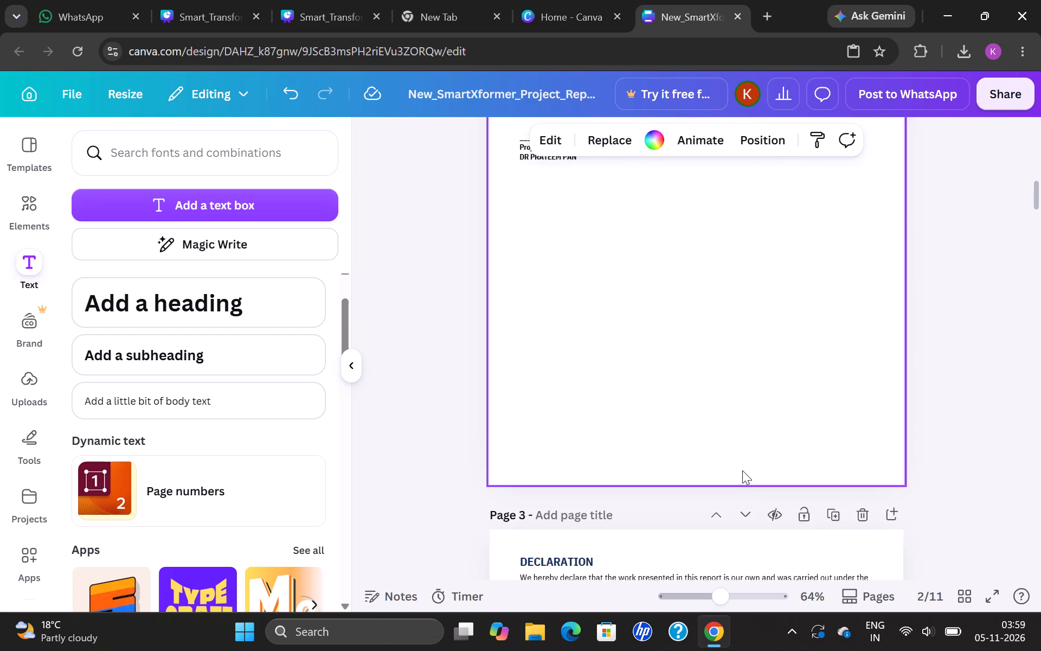
pyautogui.scroll(-5, 742, 470)
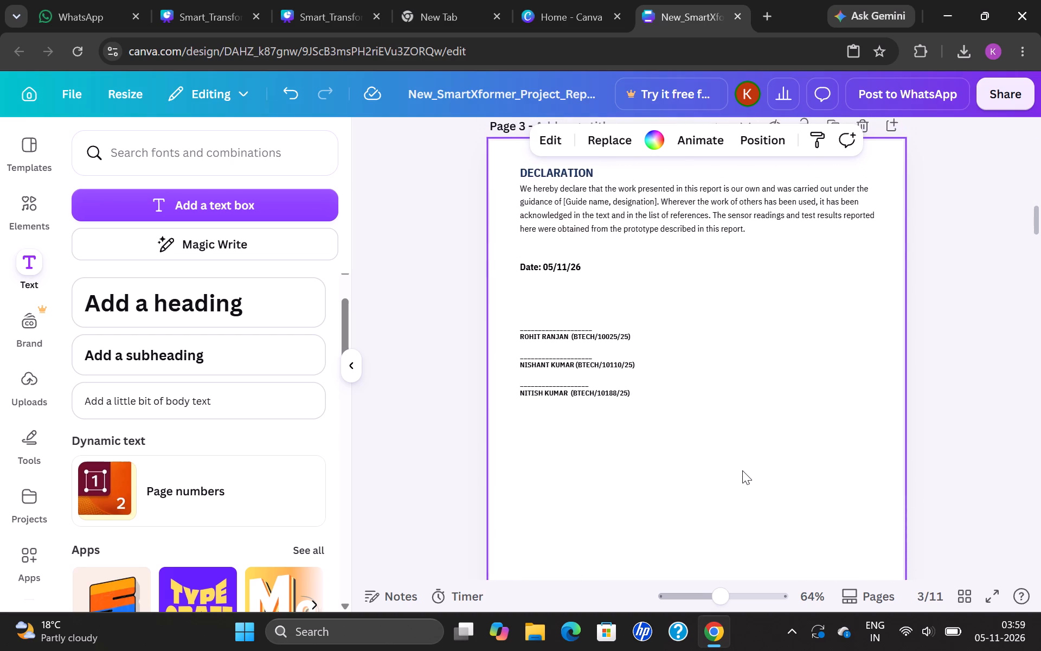
pyautogui.scroll(-4, 742, 470)
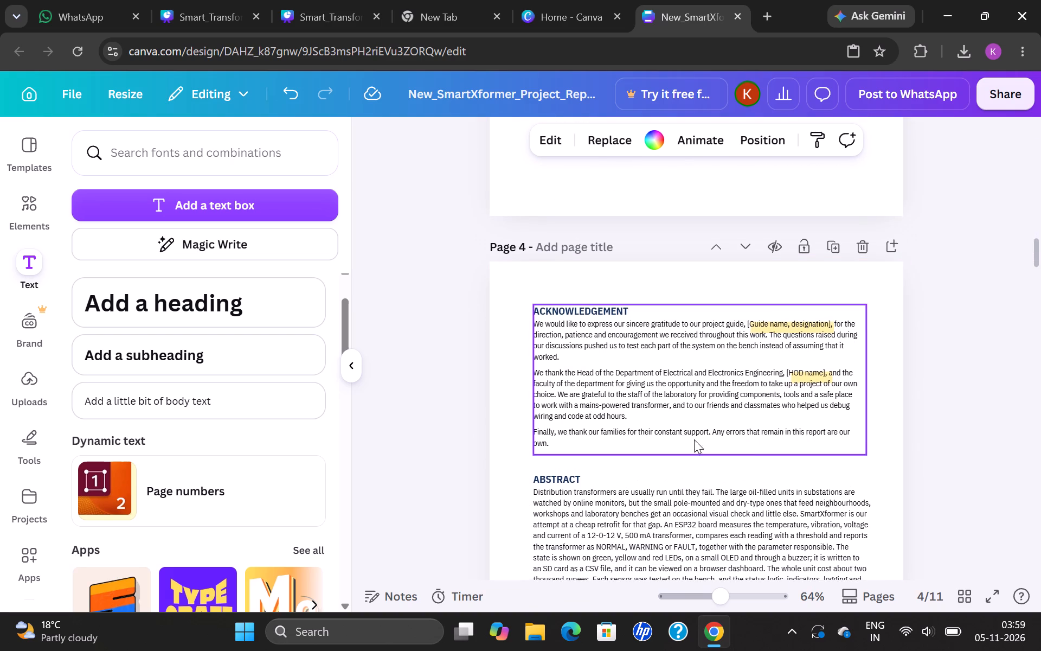
pyautogui.scroll(-1, 677, 425)
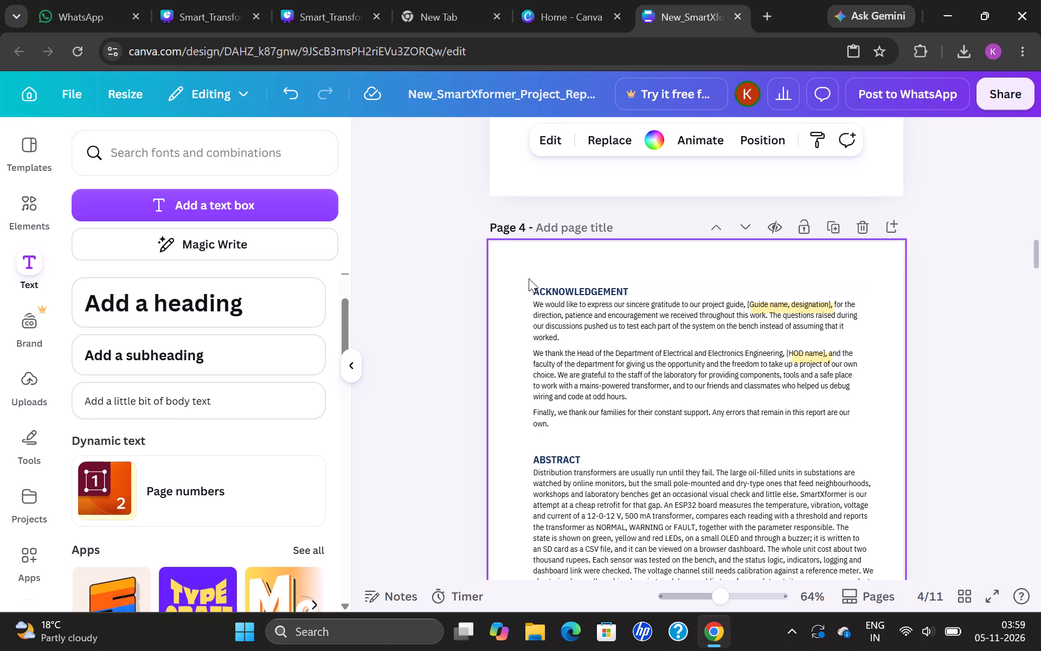
pyautogui.moveTo(529, 278); pyautogui.dragTo(838, 435)
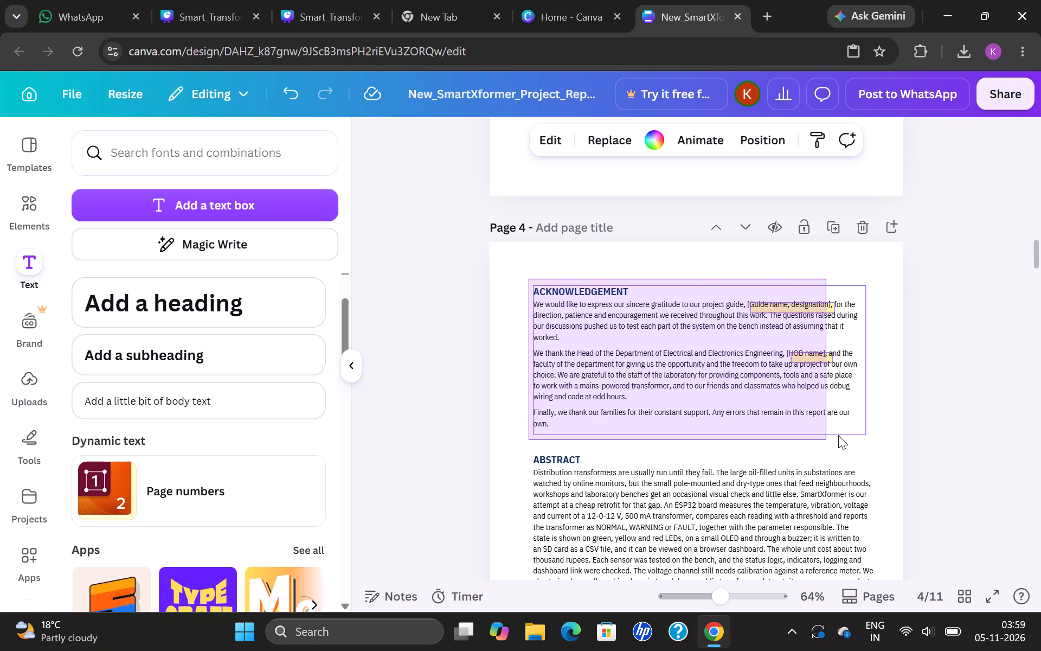
pyautogui.moveTo(838, 435); pyautogui.dragTo(866, 433)
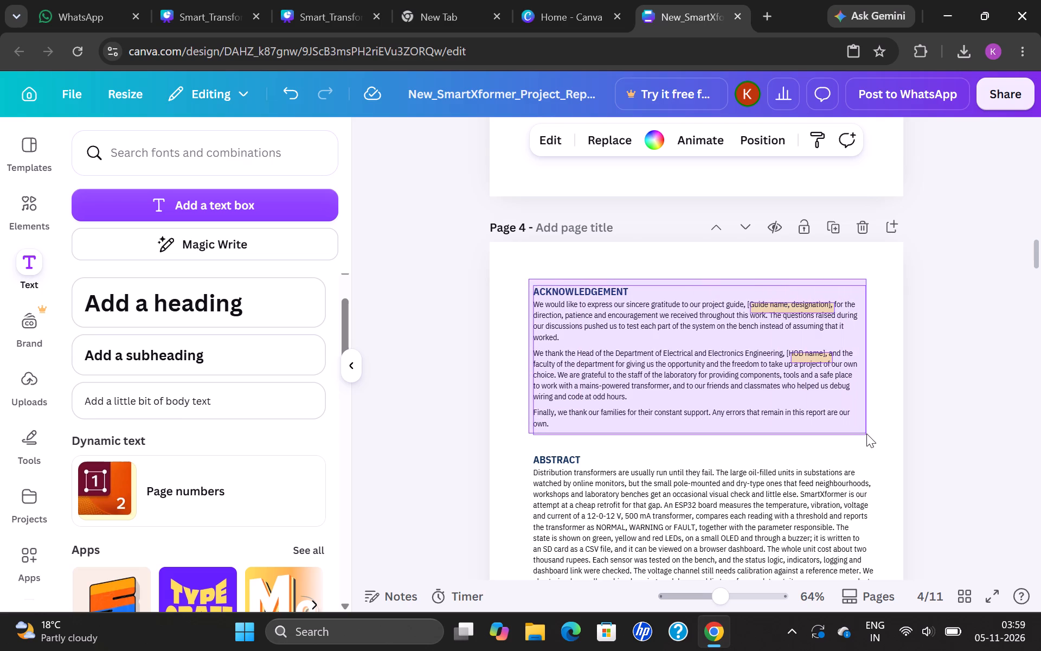
pyautogui.moveTo(866, 433); pyautogui.dragTo(866, 433)
pyautogui.hotkey('ctrl', 'c')
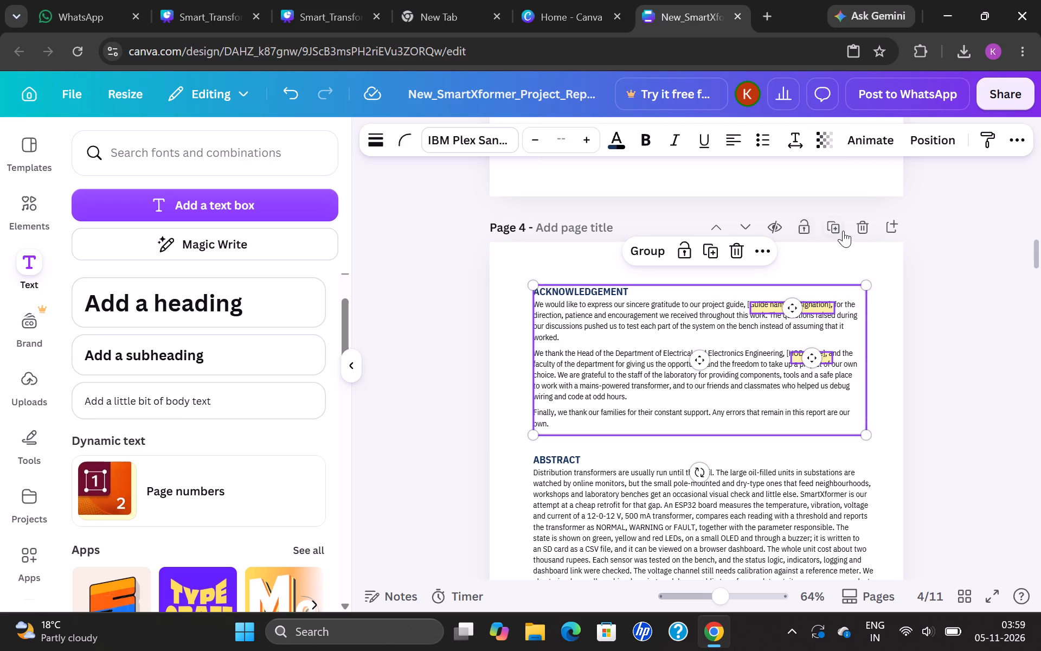
# Delete page 4, which holds the Acknowledgement and Abstract sections.
pyautogui.click(864, 231)
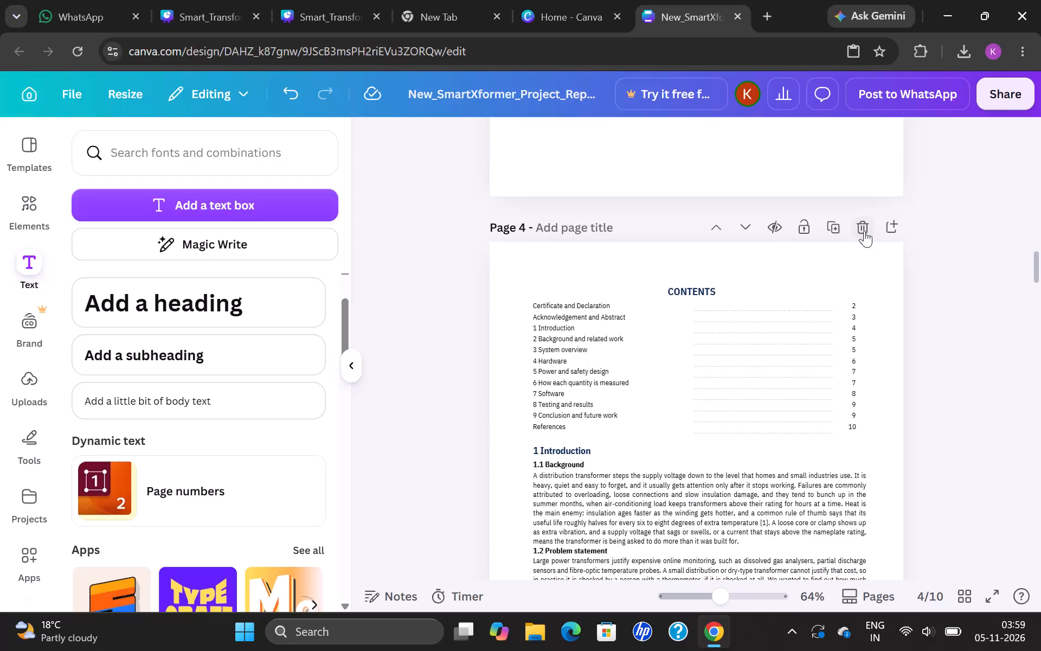
# Add a blank page after the Declaration page and paste the copied Acknowledgement block with its highlights onto it.
pyautogui.scroll(5, 832, 249)
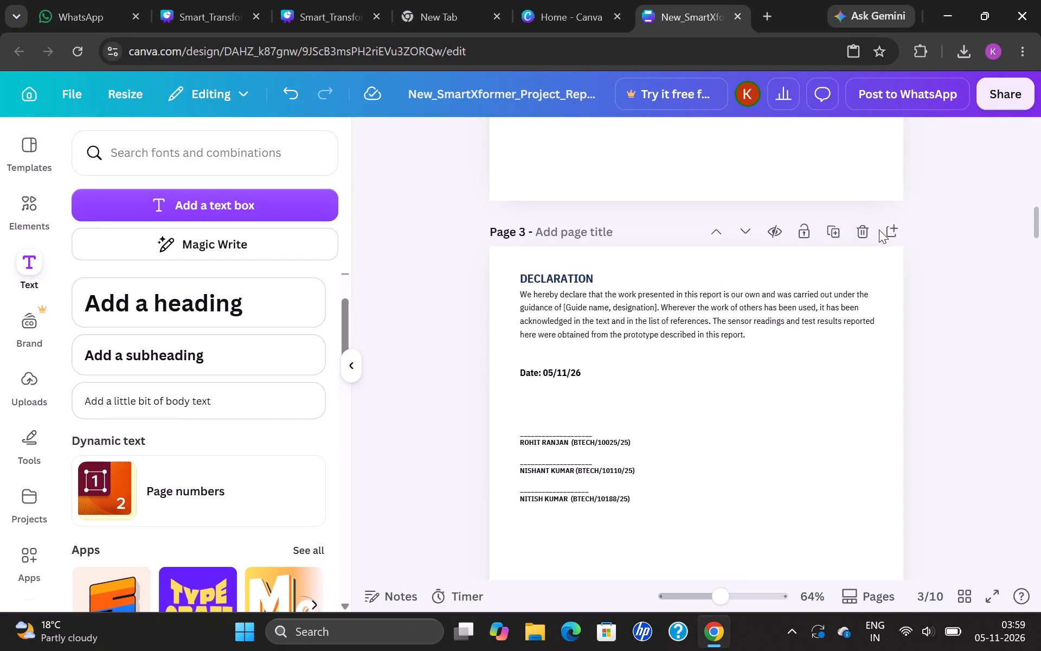
pyautogui.click(885, 229)
pyautogui.click(608, 385)
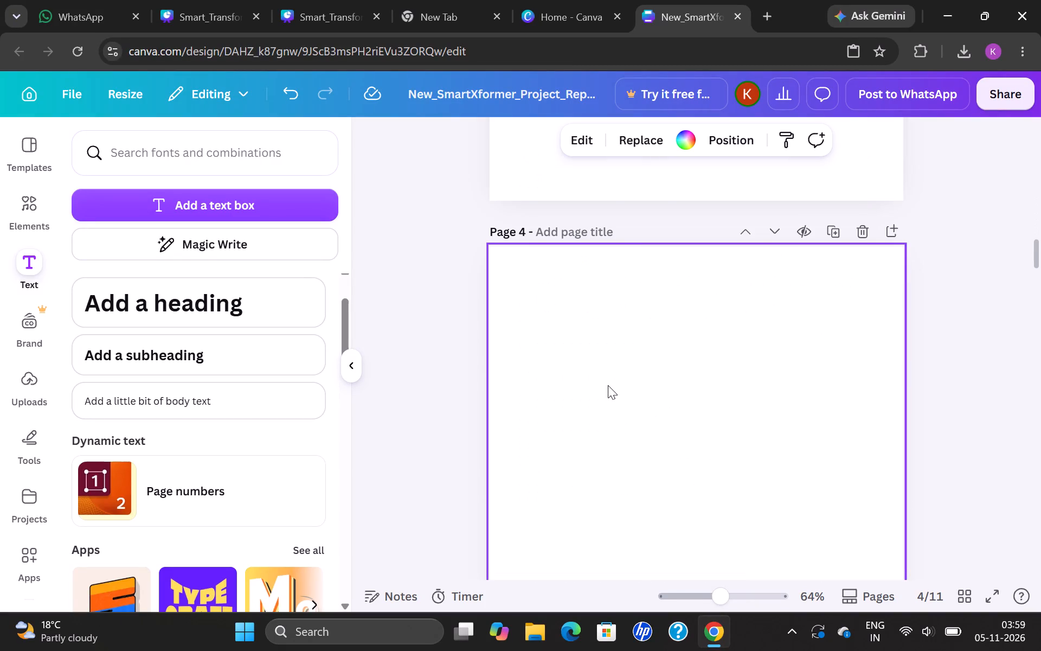
pyautogui.hotkey('ctrl', 'v')
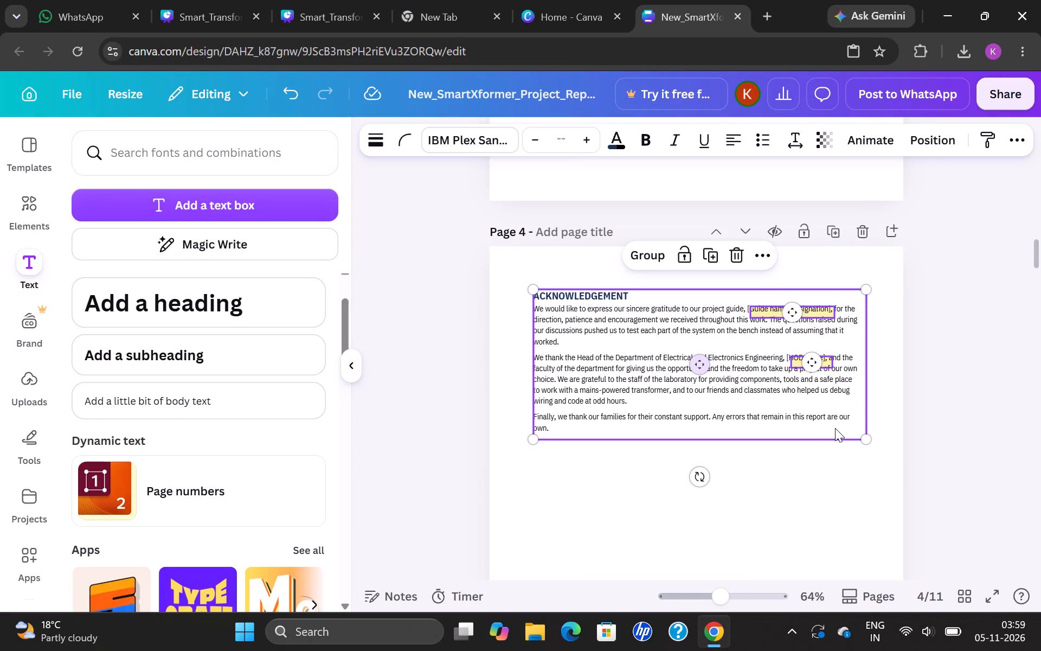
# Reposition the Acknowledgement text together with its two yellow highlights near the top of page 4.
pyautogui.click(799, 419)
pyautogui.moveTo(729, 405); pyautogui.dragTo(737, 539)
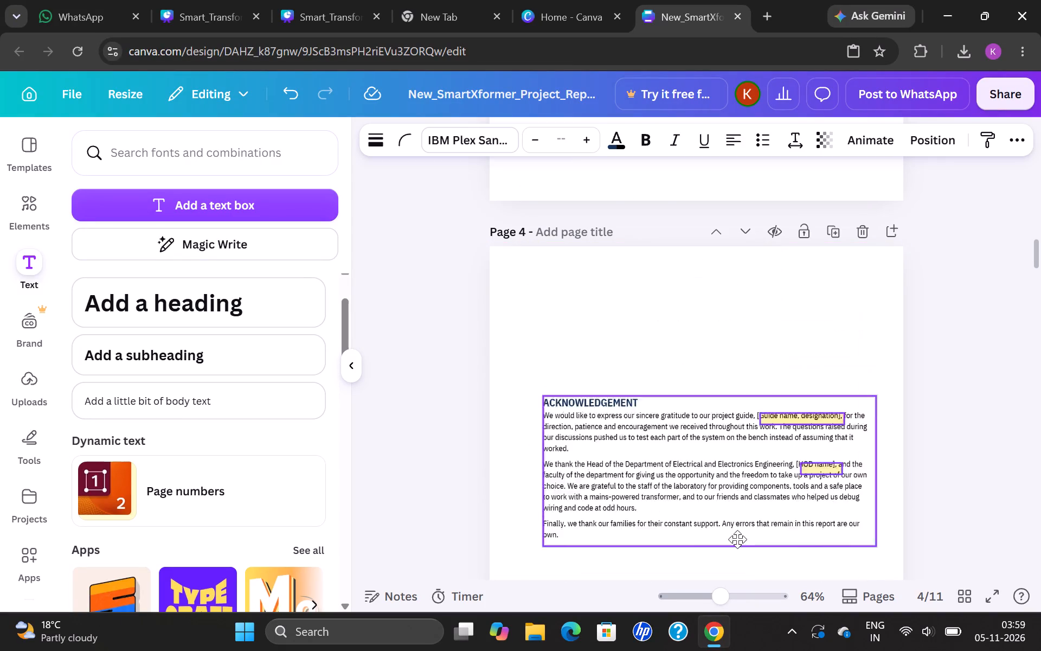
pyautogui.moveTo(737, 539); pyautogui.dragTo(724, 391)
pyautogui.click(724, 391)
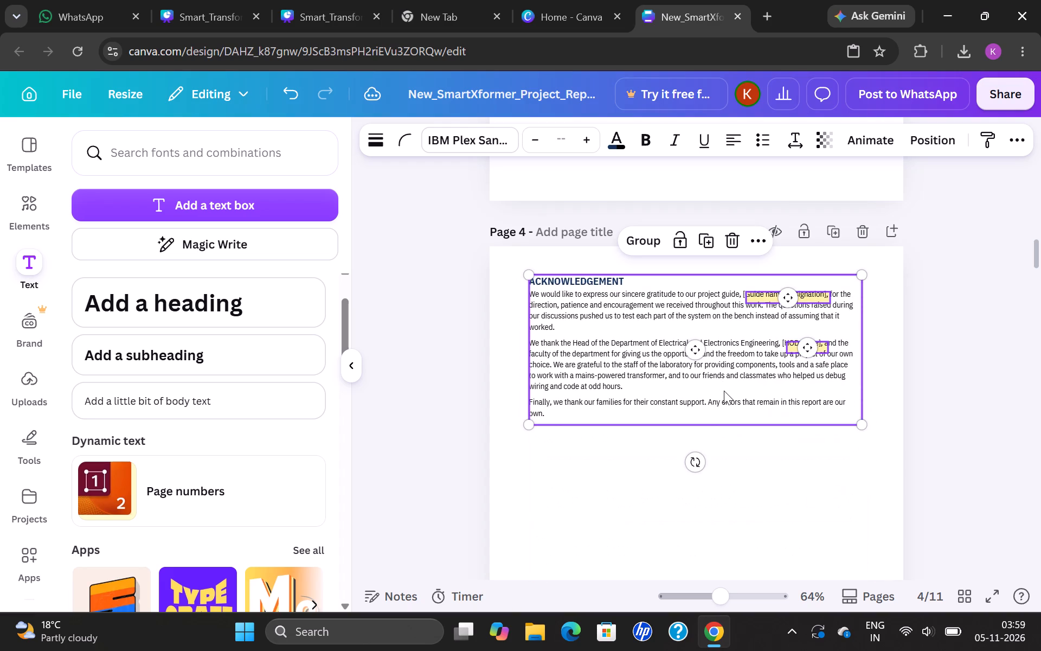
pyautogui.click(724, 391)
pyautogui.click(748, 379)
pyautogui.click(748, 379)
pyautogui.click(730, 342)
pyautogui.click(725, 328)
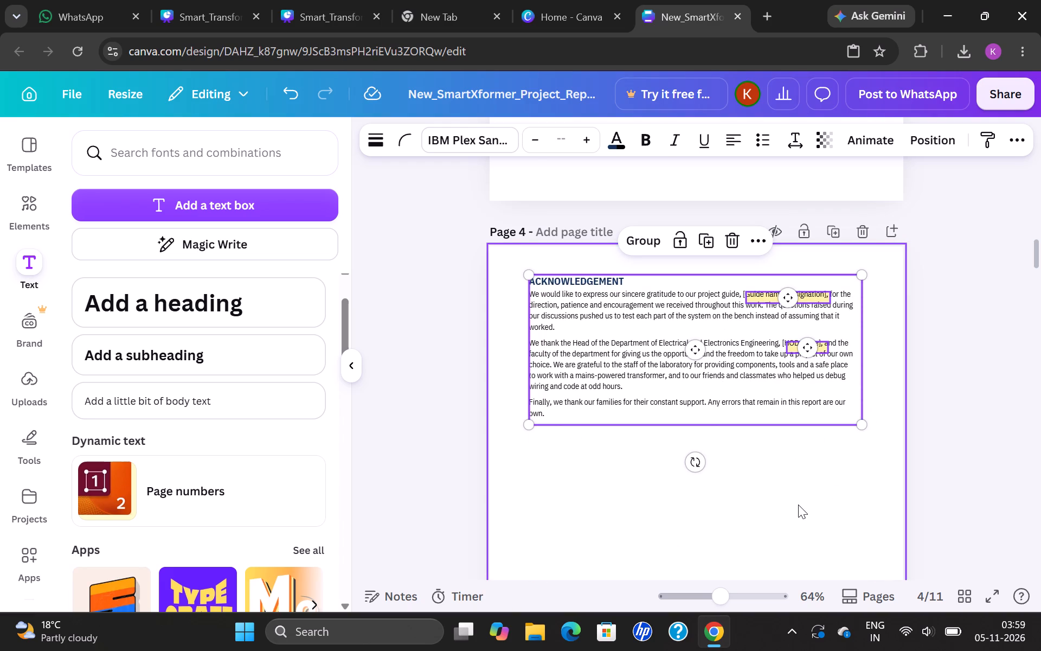
# Move the Acknowledgement text down clear of its two yellow highlights and delete both highlights from page 4.
pyautogui.click(798, 505)
pyautogui.click(798, 505)
pyautogui.moveTo(715, 355); pyautogui.dragTo(726, 462)
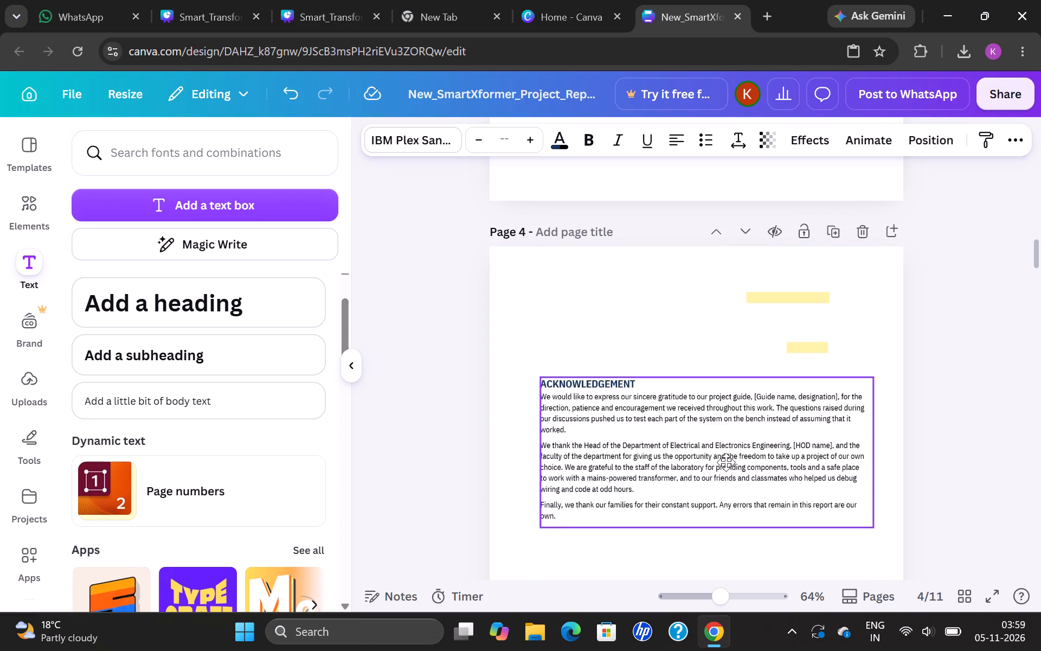
pyautogui.moveTo(726, 462); pyautogui.dragTo(719, 487)
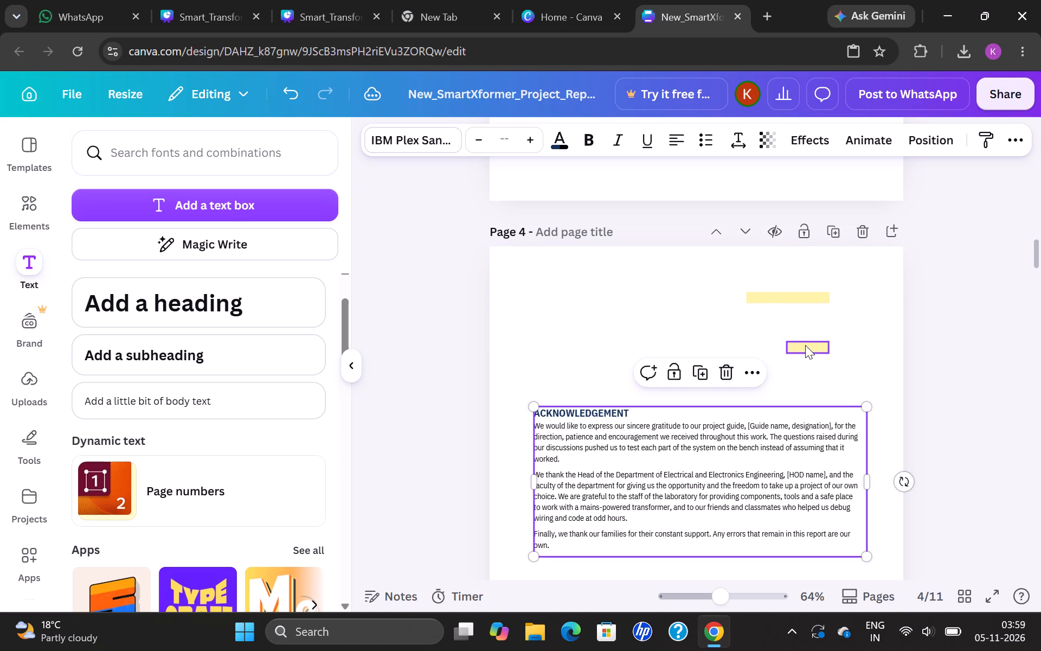
pyautogui.click(805, 345)
pyautogui.click(827, 304)
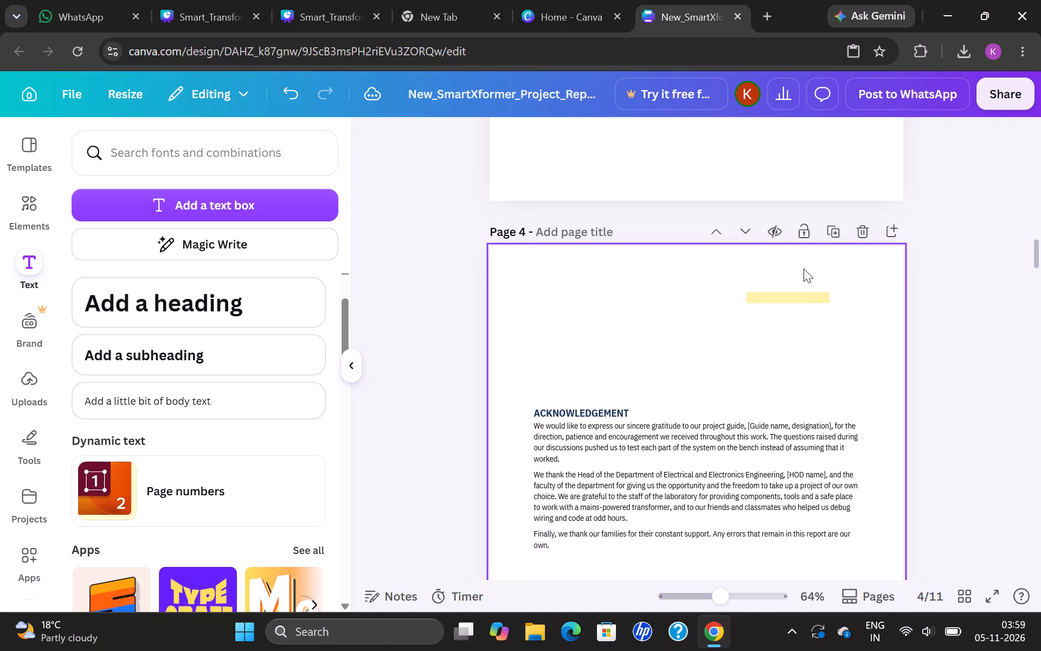
pyautogui.click(796, 290)
pyautogui.click(789, 293)
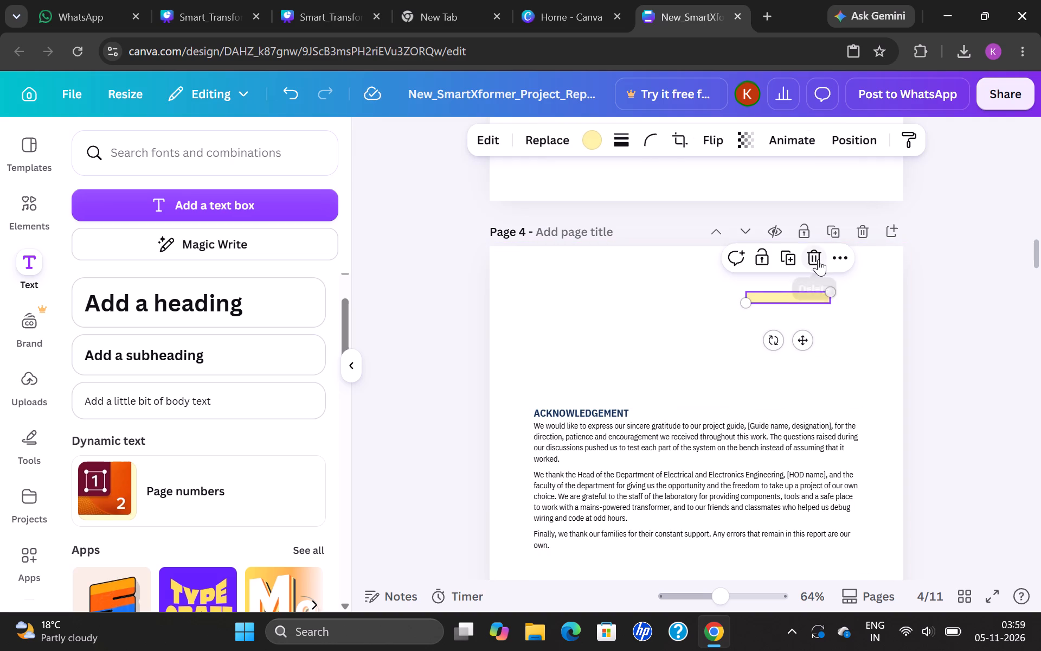
pyautogui.click(818, 259)
# Move the Acknowledgement text block back up near the top margin of page 4.
pyautogui.moveTo(658, 467); pyautogui.dragTo(651, 333)
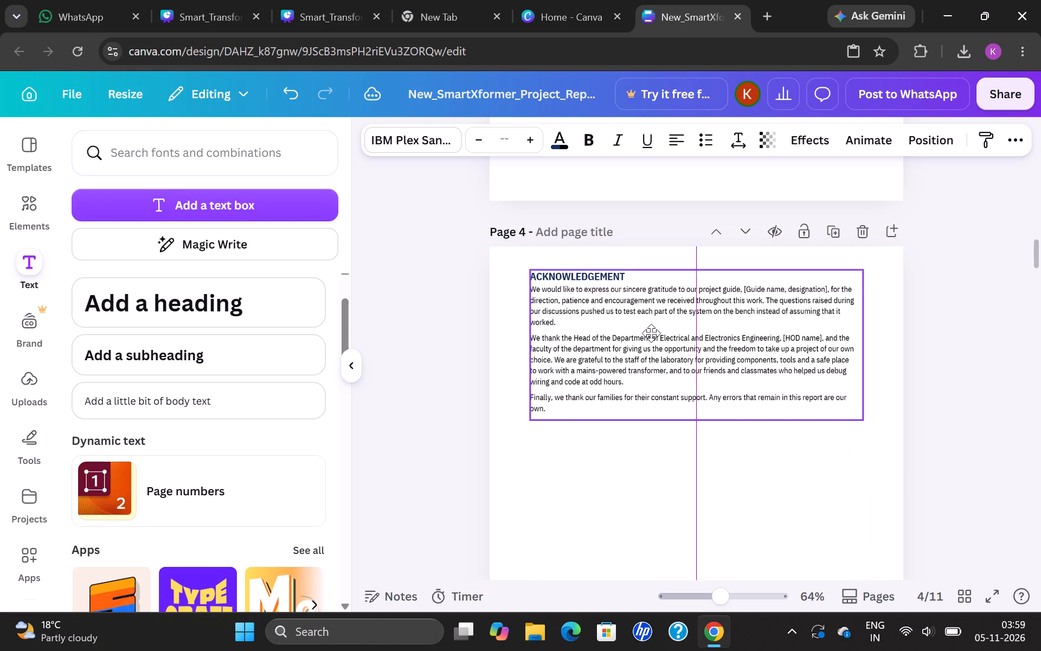
pyautogui.moveTo(651, 333); pyautogui.dragTo(647, 334)
pyautogui.click(722, 474)
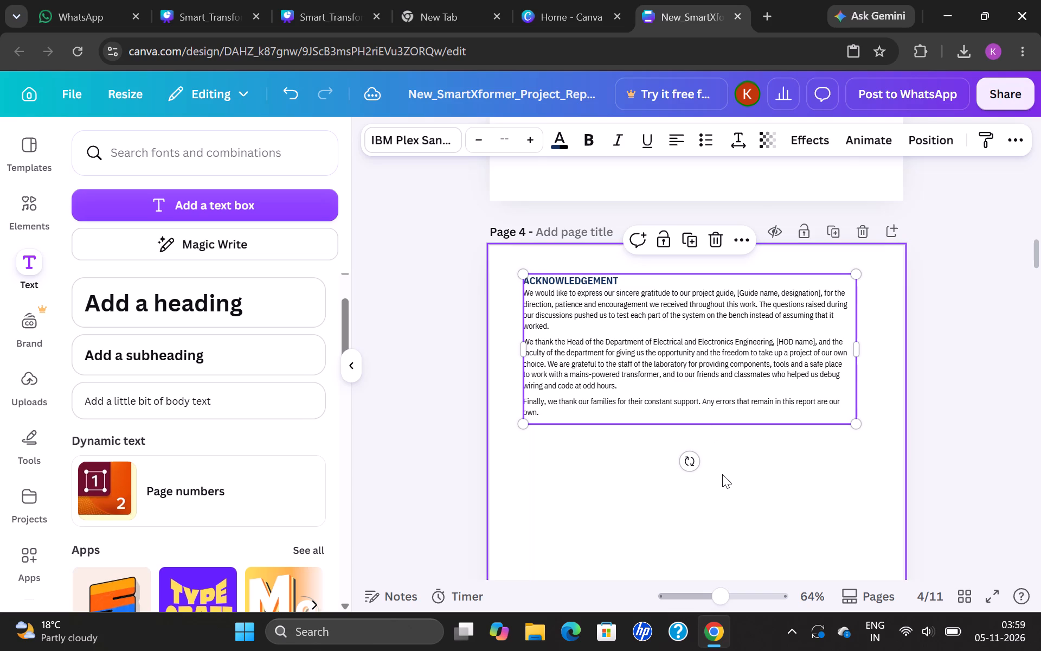
# Move the student signature block and the date line lower on the Declaration page to widen the spacing.
pyautogui.scroll(-2, 709, 475)
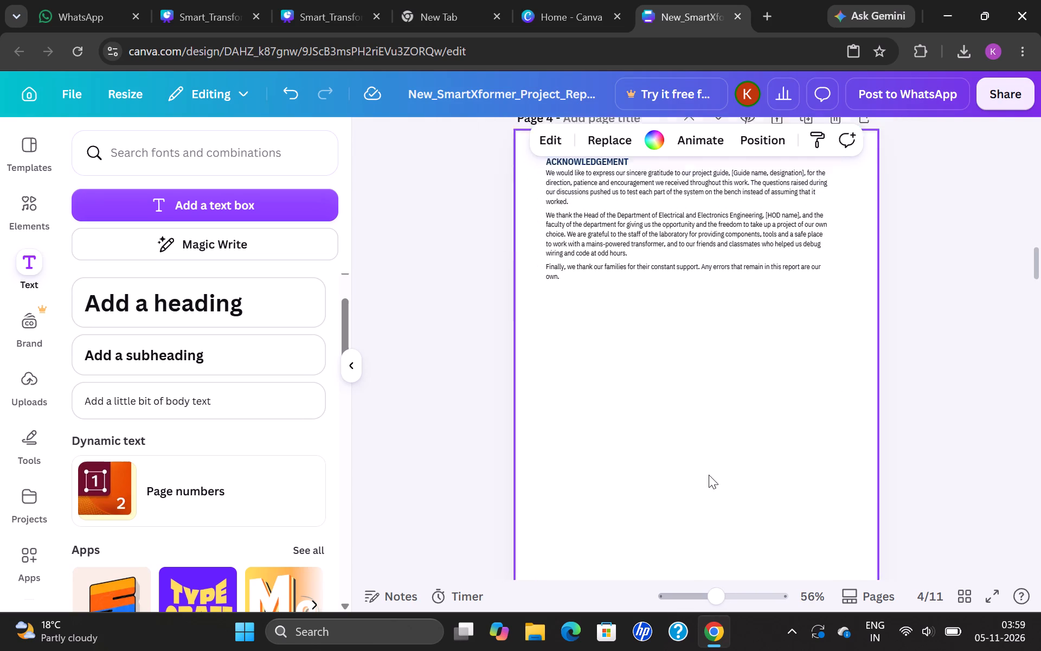
pyautogui.scroll(1, 709, 475)
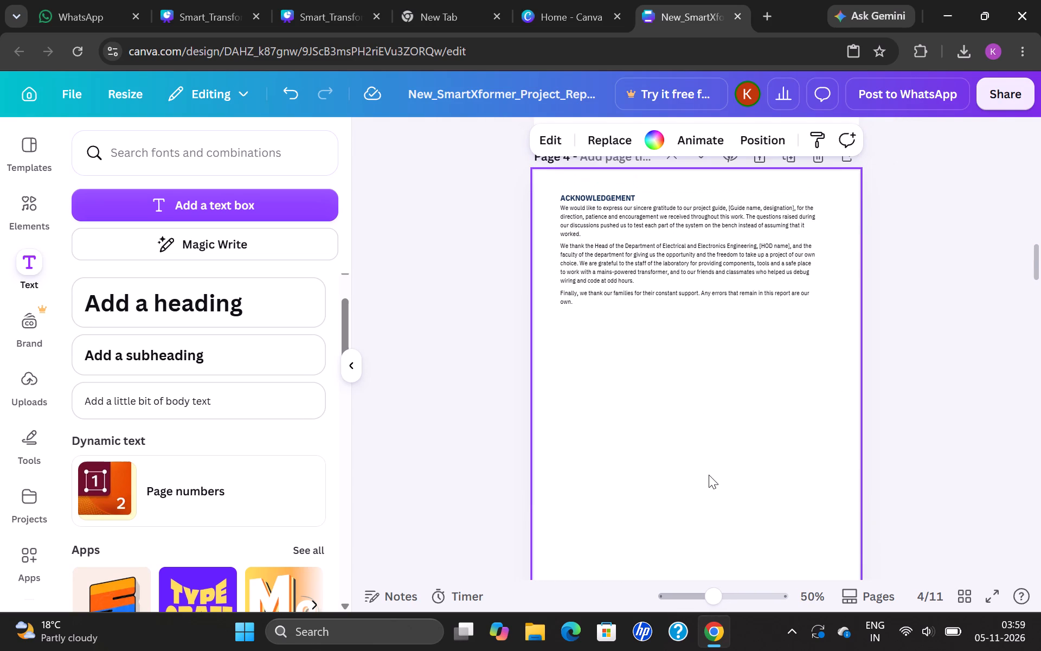
pyautogui.scroll(1, 709, 475)
pyautogui.scroll(3, 670, 379)
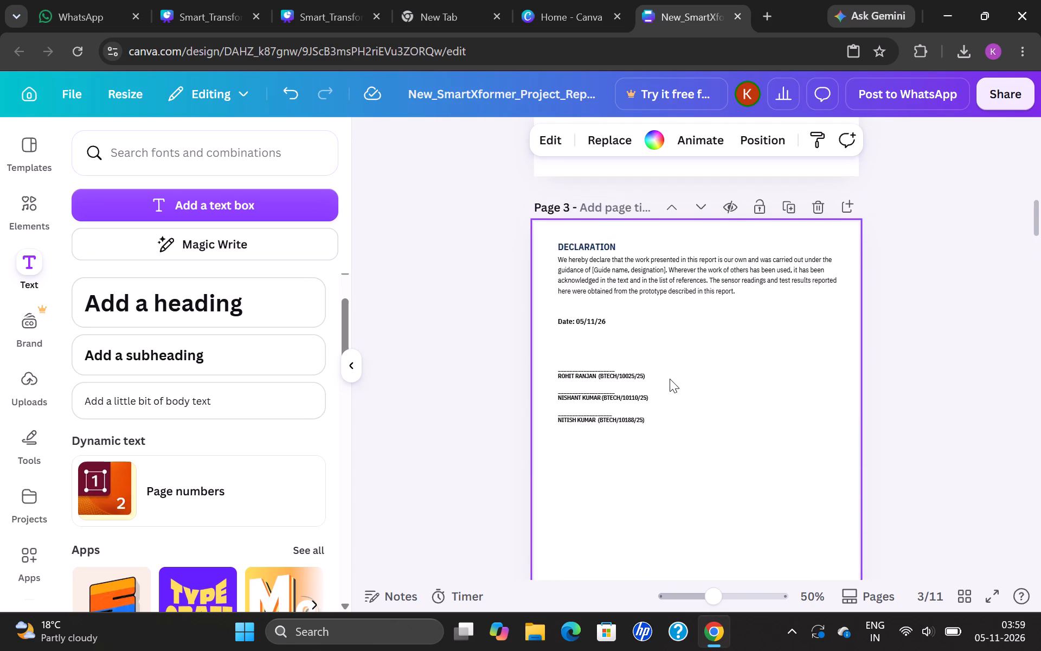
pyautogui.scroll(1, 670, 379)
pyautogui.scroll(-1, 670, 379)
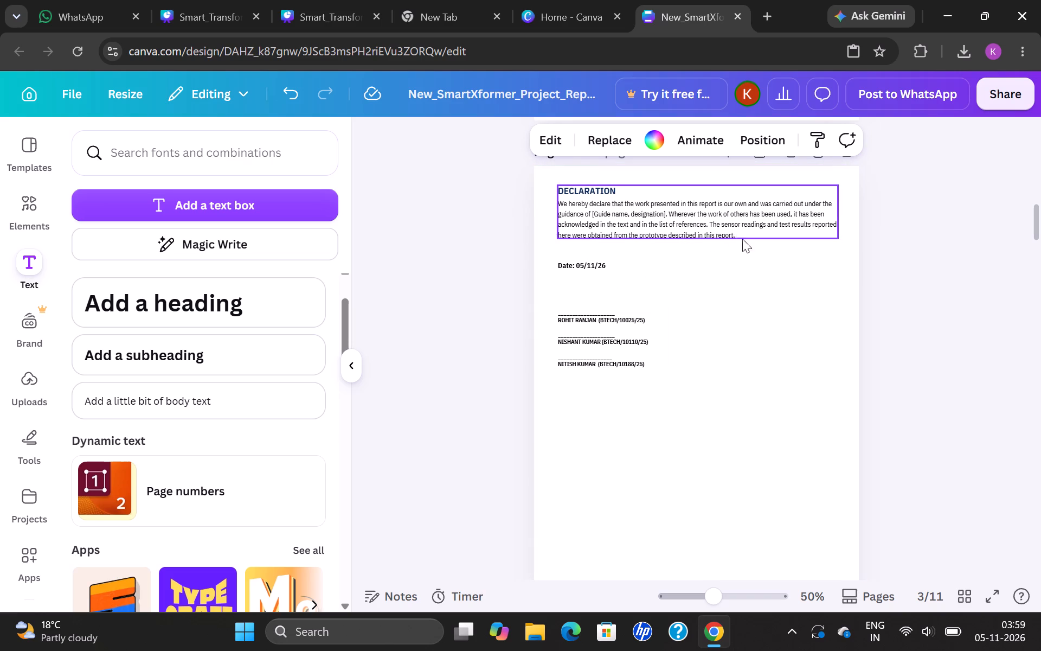
pyautogui.moveTo(595, 347); pyautogui.dragTo(597, 413)
pyautogui.moveTo(586, 266); pyautogui.dragTo(586, 293)
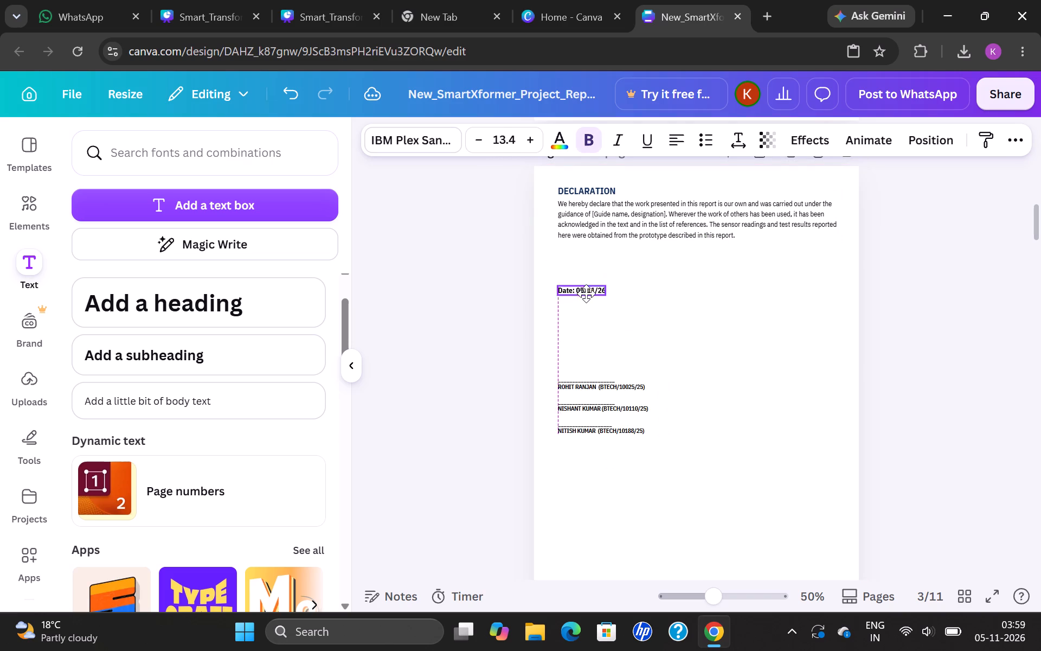
pyautogui.moveTo(586, 293); pyautogui.dragTo(586, 292)
# Shrink the Declaration text box to about 17.4 wide and increase its body paragraph to font size 17.3.
pyautogui.click(558, 197)
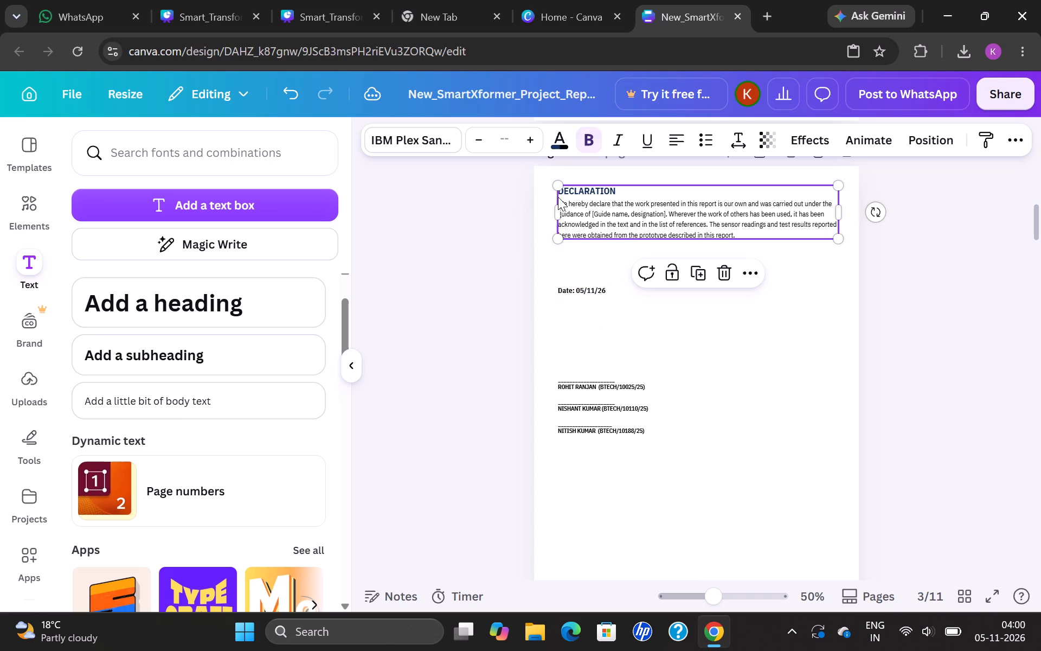
pyautogui.click(587, 205)
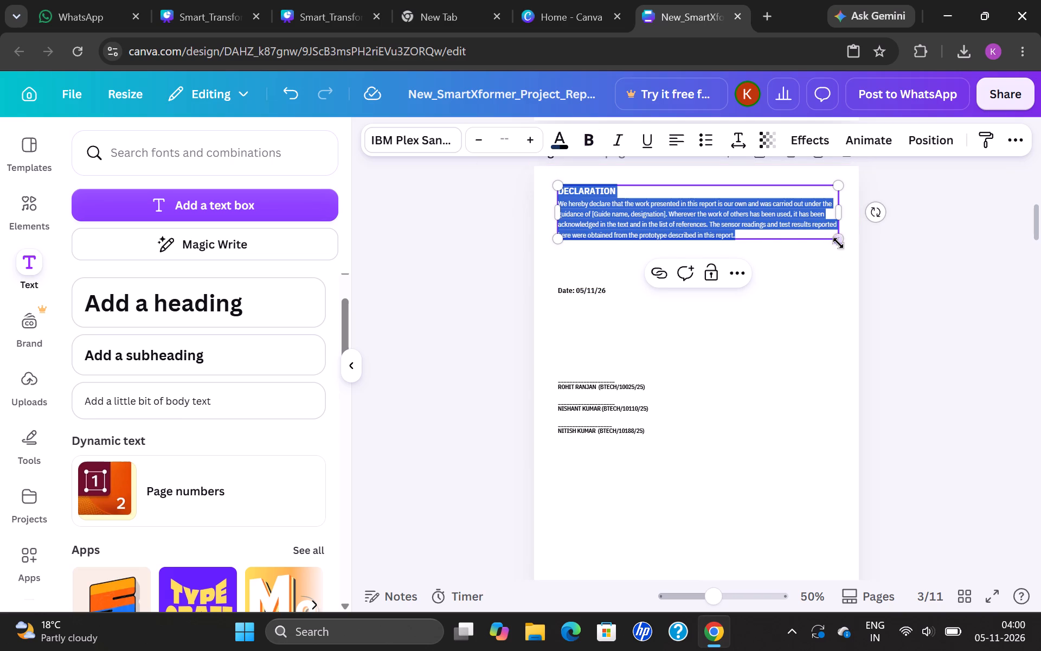
pyautogui.moveTo(836, 235); pyautogui.dragTo(818, 261)
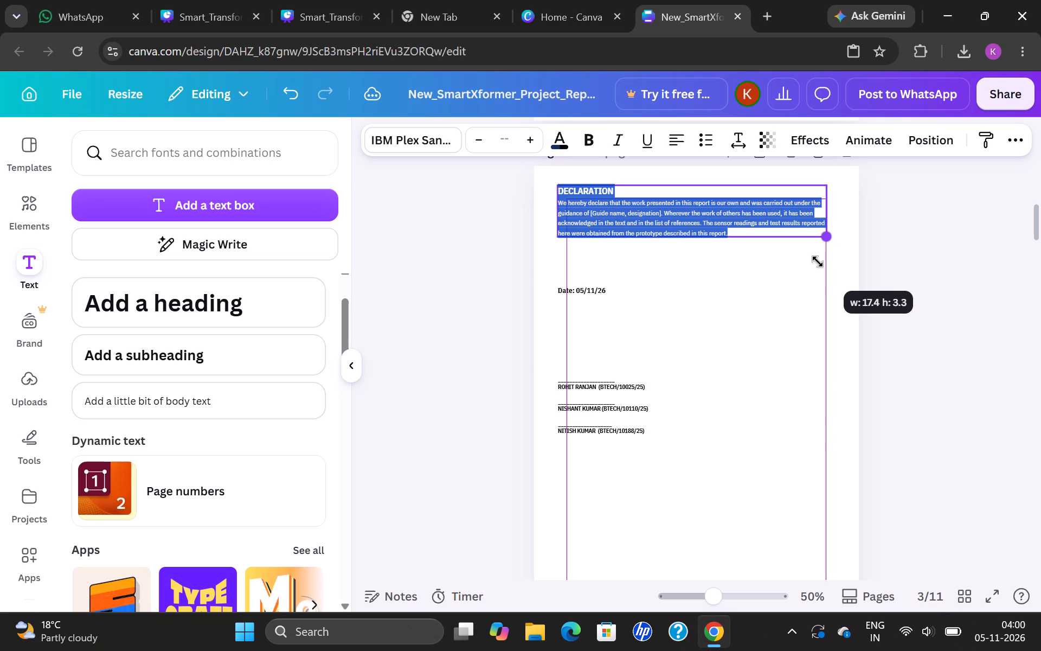
pyautogui.moveTo(818, 261); pyautogui.dragTo(822, 264)
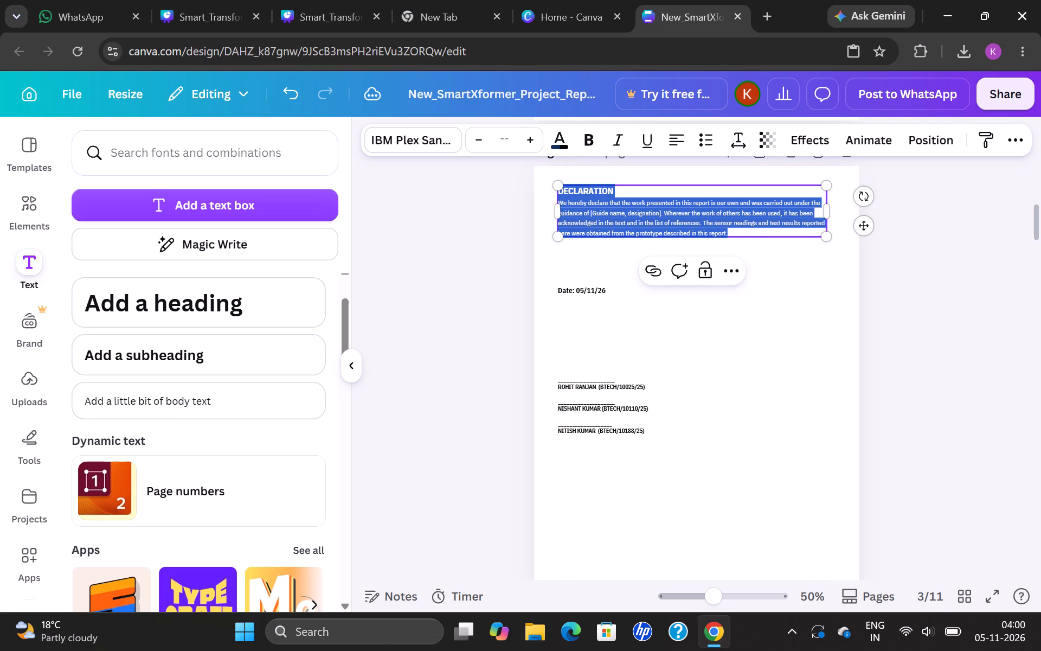
pyautogui.click(739, 228)
pyautogui.tripleClick(533, 140)
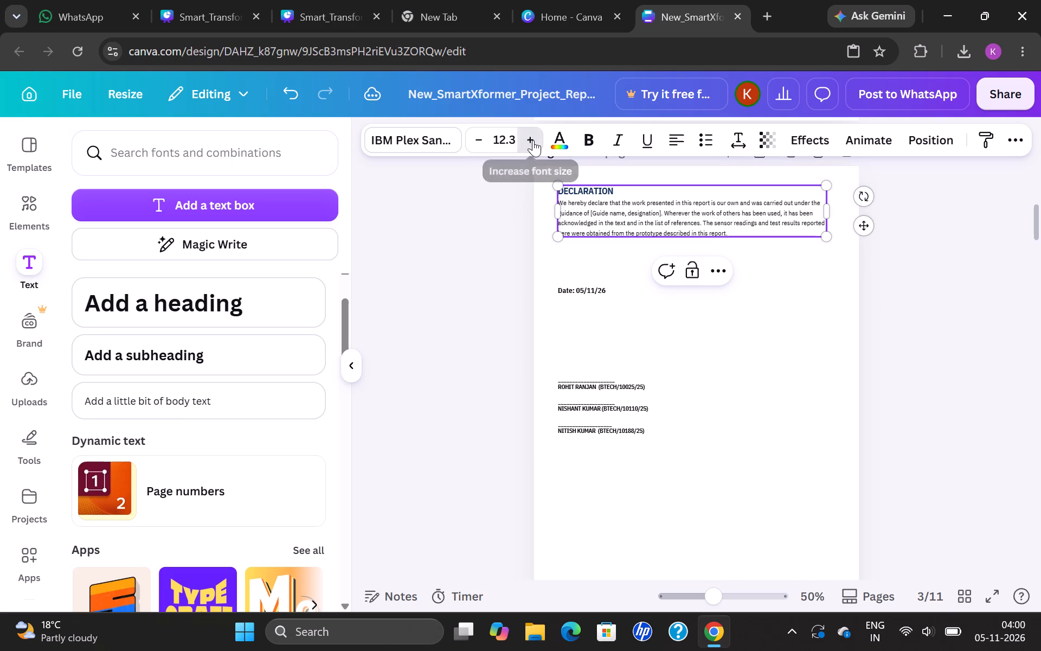
pyautogui.doubleClick(533, 140)
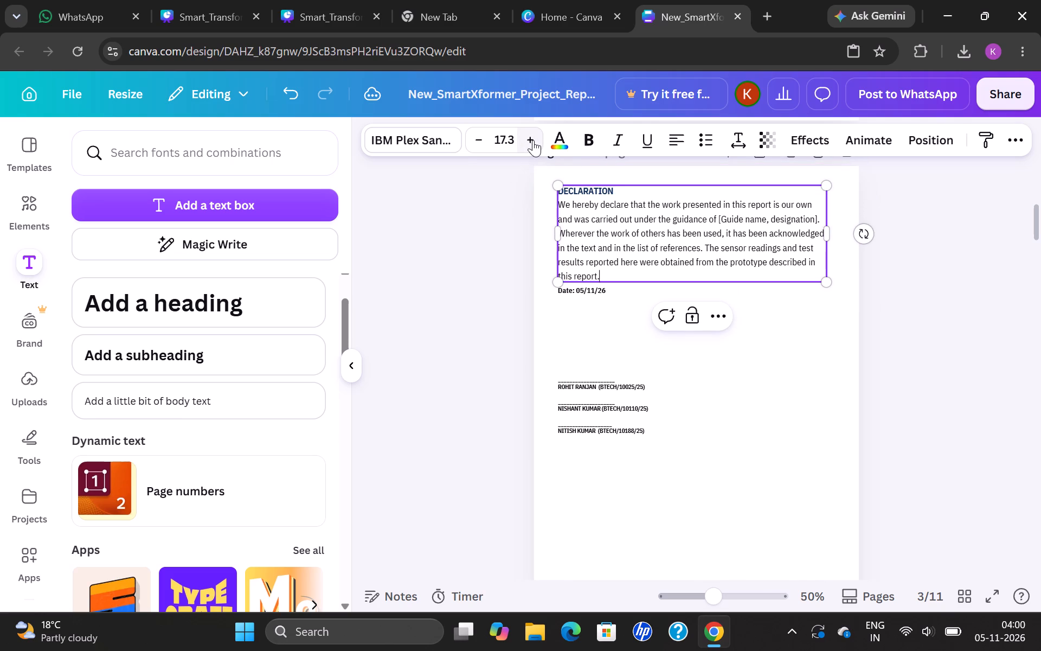
# Move the Declaration page's date line down, leaving a gap below the enlarged paragraph.
pyautogui.click(602, 327)
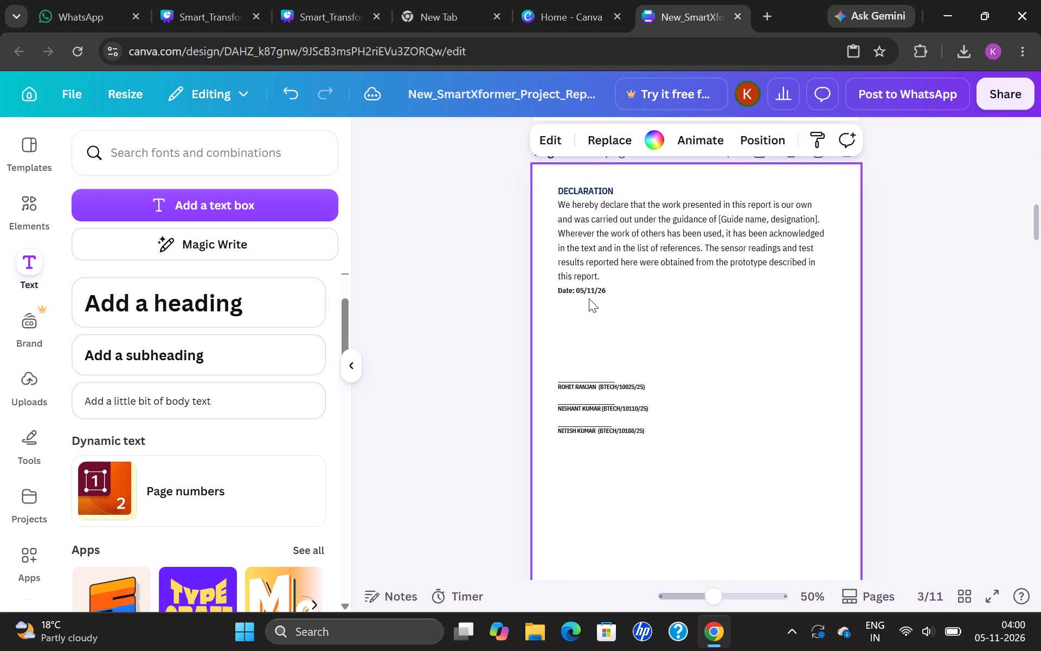
pyautogui.moveTo(573, 289); pyautogui.dragTo(575, 318)
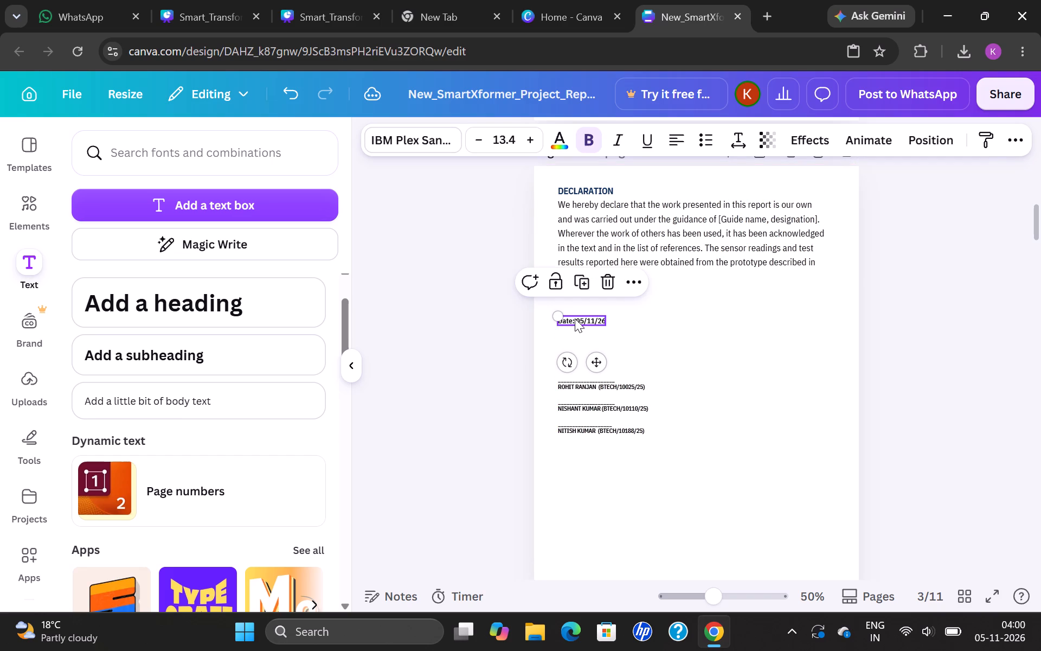
pyautogui.click(732, 369)
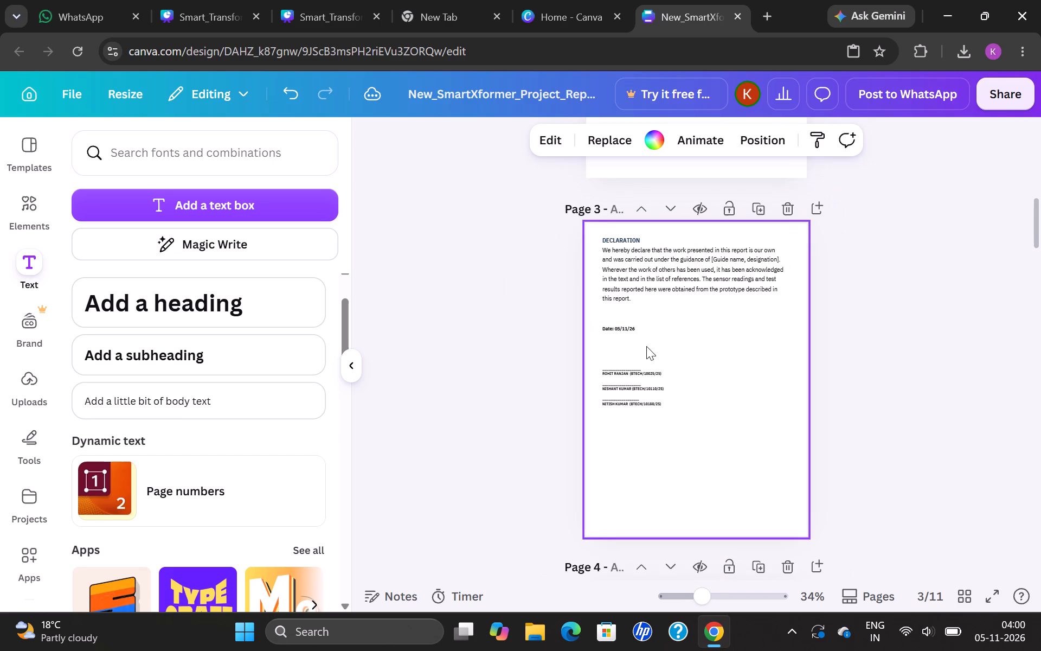
# On the Certificate page, move the Project Guide signature block, the date line and the place line further down.
pyautogui.scroll(-3, 646, 346)
pyautogui.scroll(2, 646, 346)
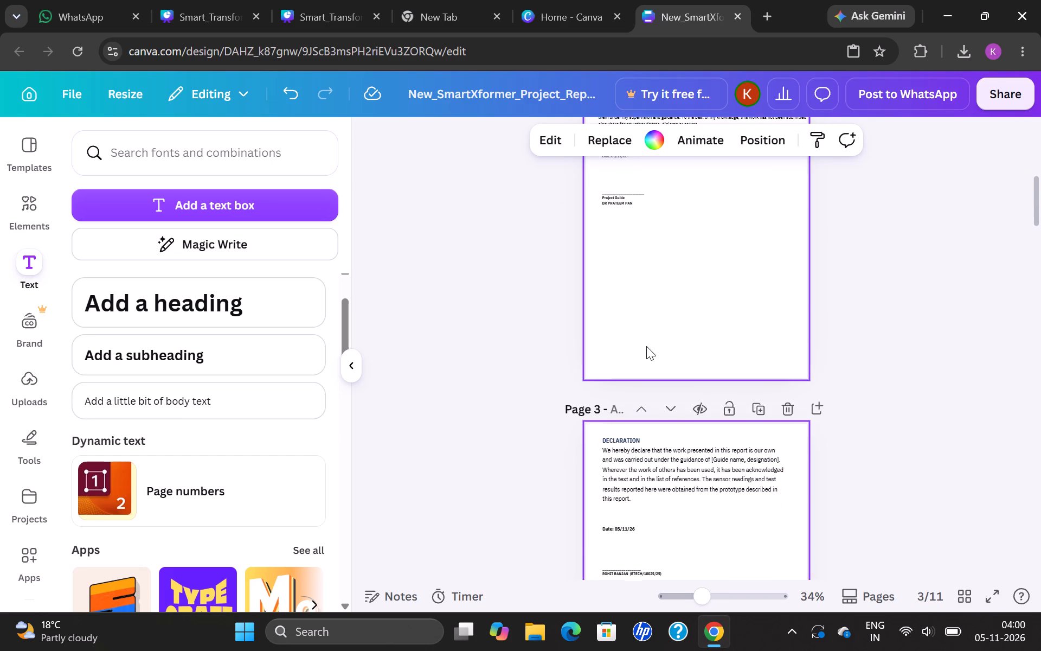
pyautogui.scroll(2, 646, 346)
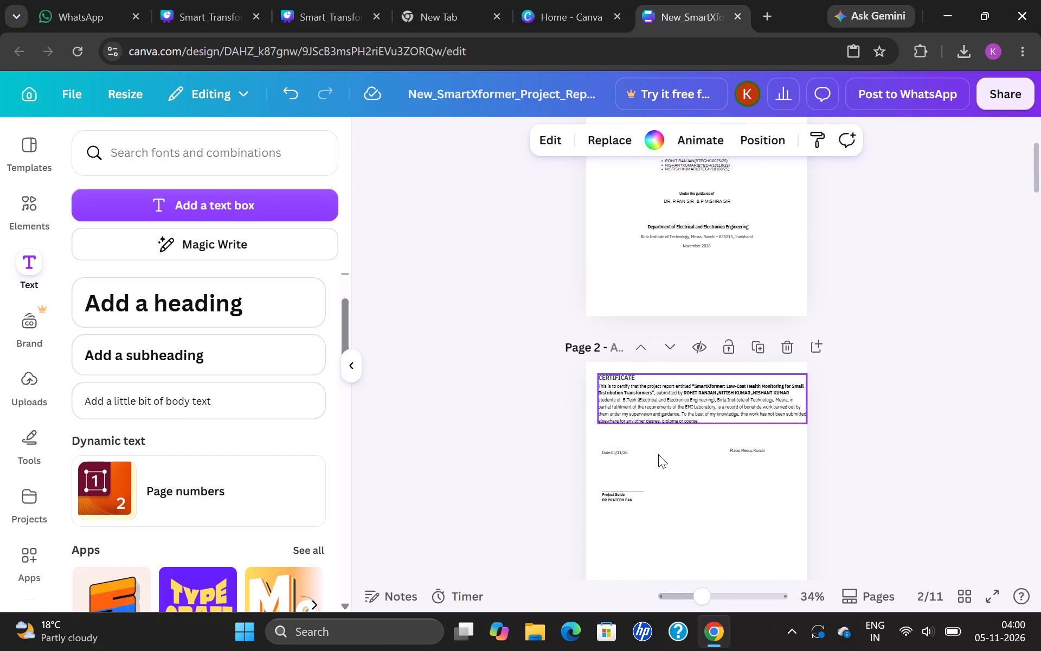
pyautogui.scroll(-3, 658, 454)
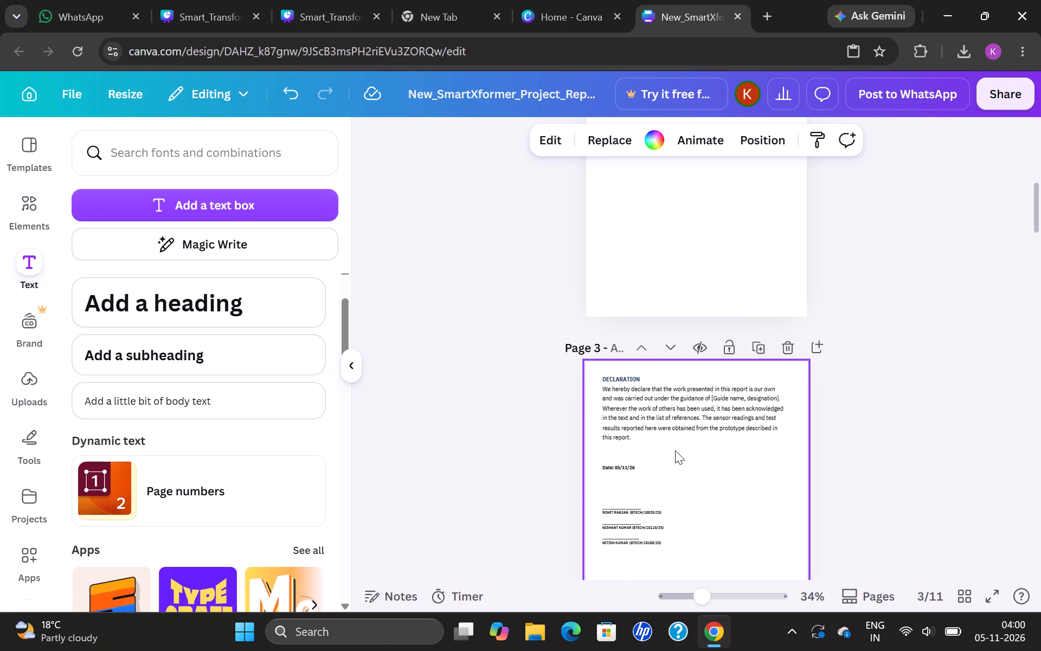
pyautogui.scroll(3, 675, 450)
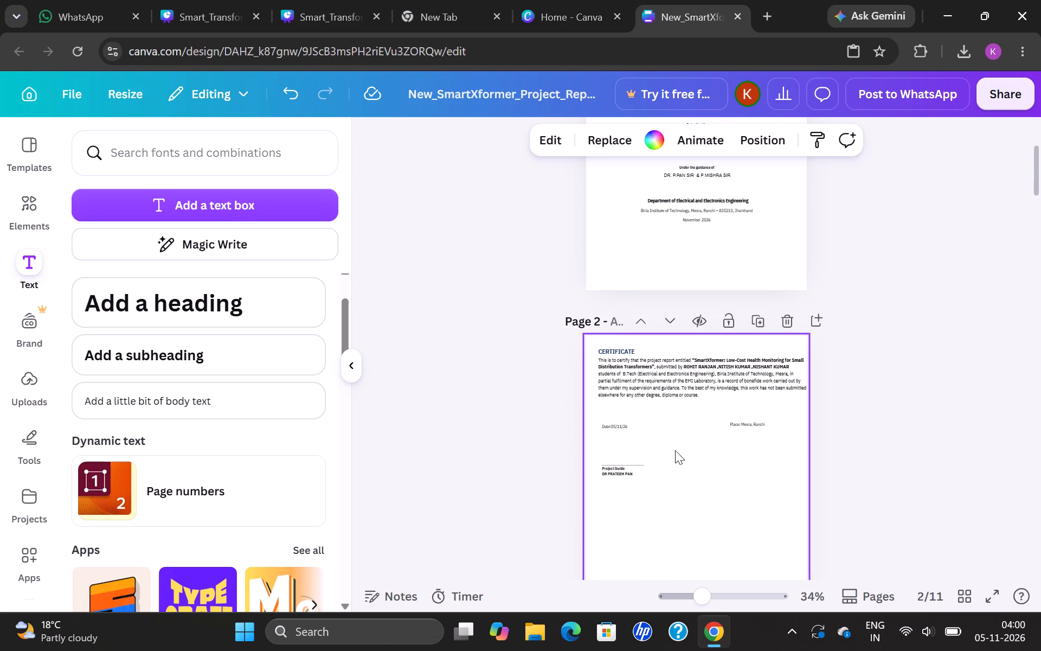
pyautogui.scroll(-1, 675, 450)
pyautogui.moveTo(615, 382); pyautogui.dragTo(619, 434)
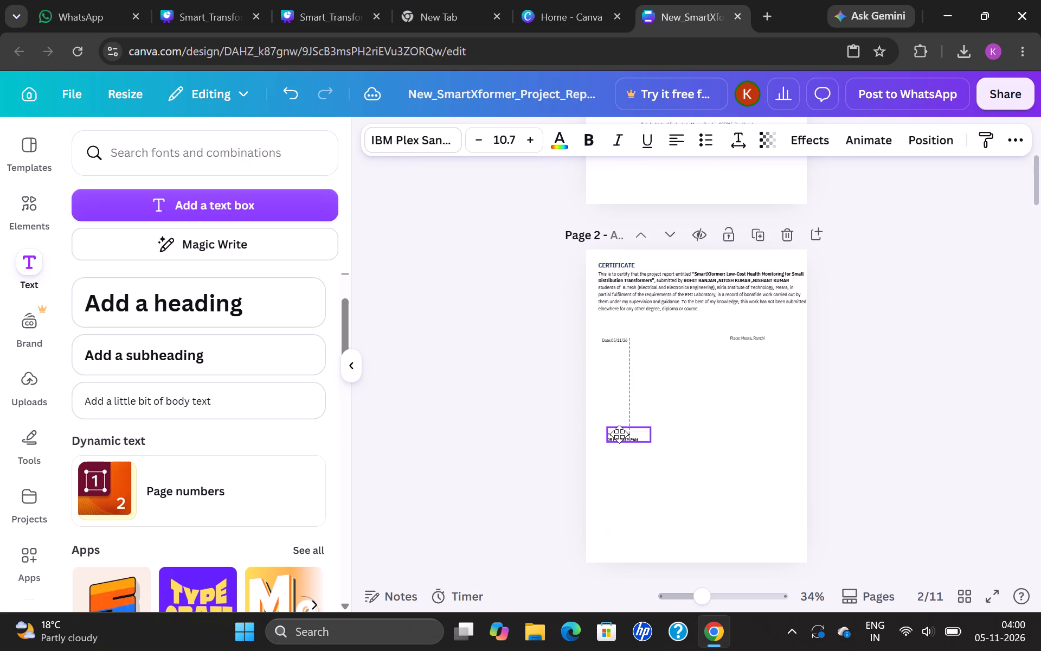
pyautogui.moveTo(619, 434); pyautogui.dragTo(616, 434)
pyautogui.moveTo(602, 334); pyautogui.dragTo(611, 337)
pyautogui.click(611, 337)
pyautogui.moveTo(611, 337); pyautogui.dragTo(611, 350)
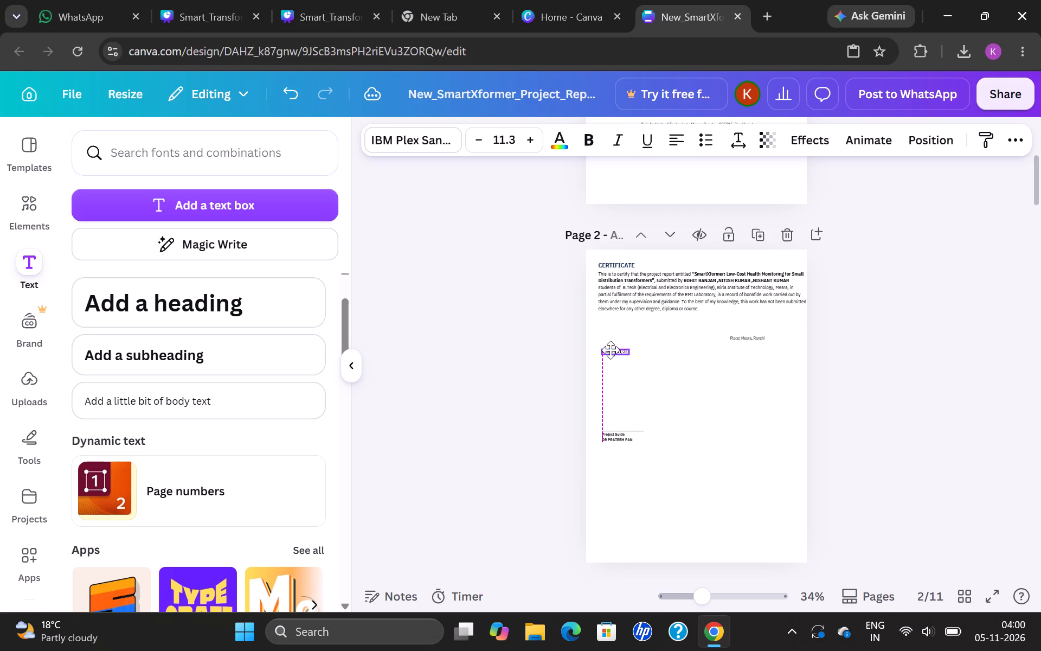
pyautogui.moveTo(611, 350); pyautogui.dragTo(611, 350)
pyautogui.moveTo(741, 337); pyautogui.dragTo(743, 347)
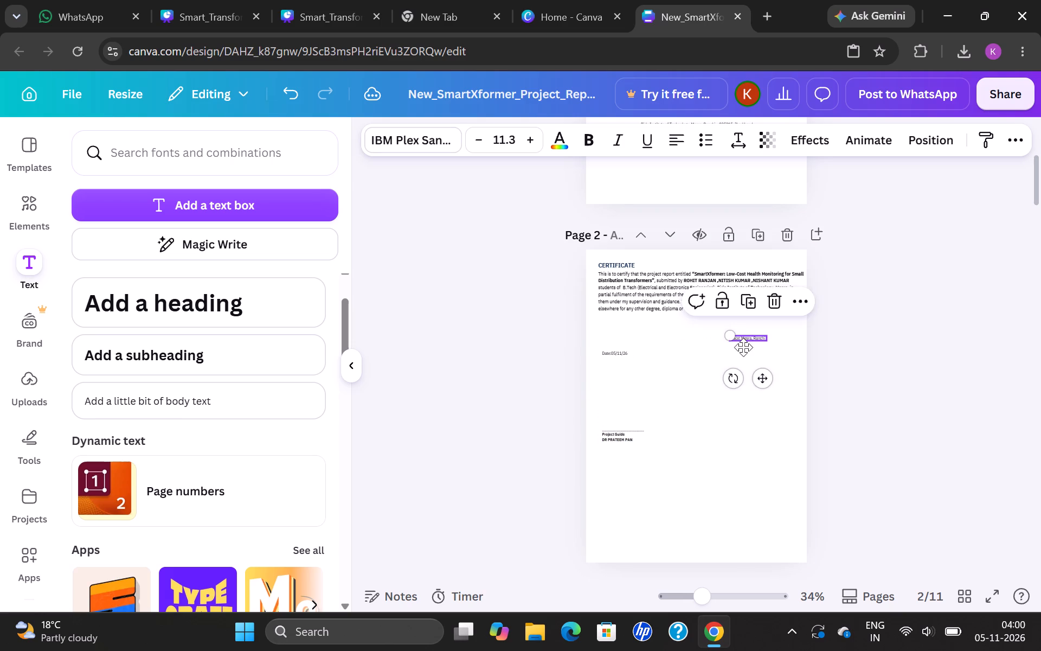
pyautogui.moveTo(743, 347); pyautogui.dragTo(744, 351)
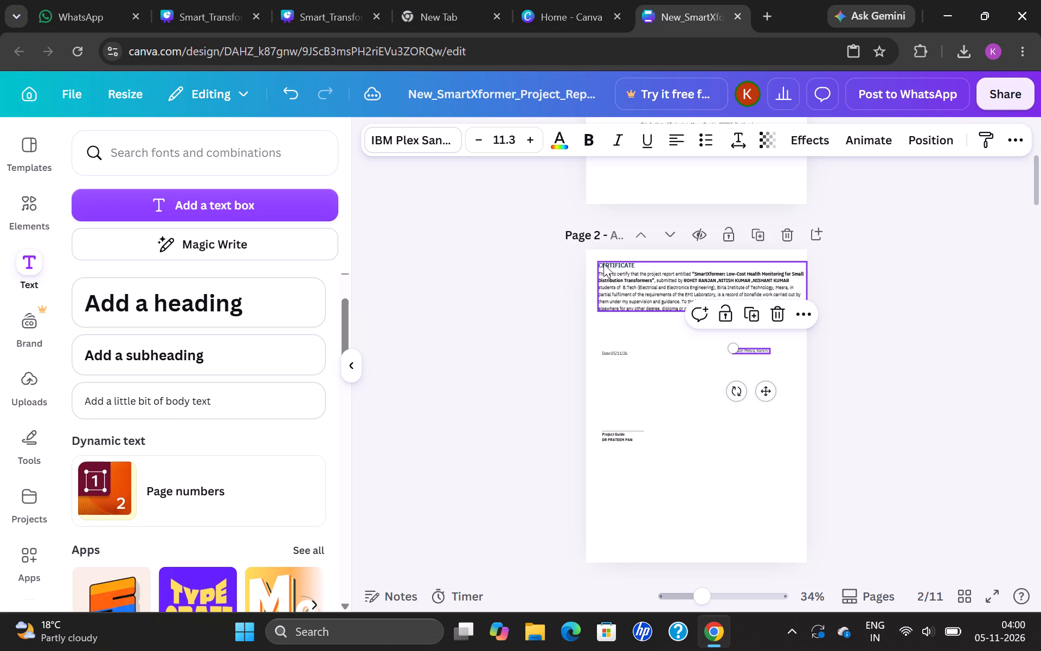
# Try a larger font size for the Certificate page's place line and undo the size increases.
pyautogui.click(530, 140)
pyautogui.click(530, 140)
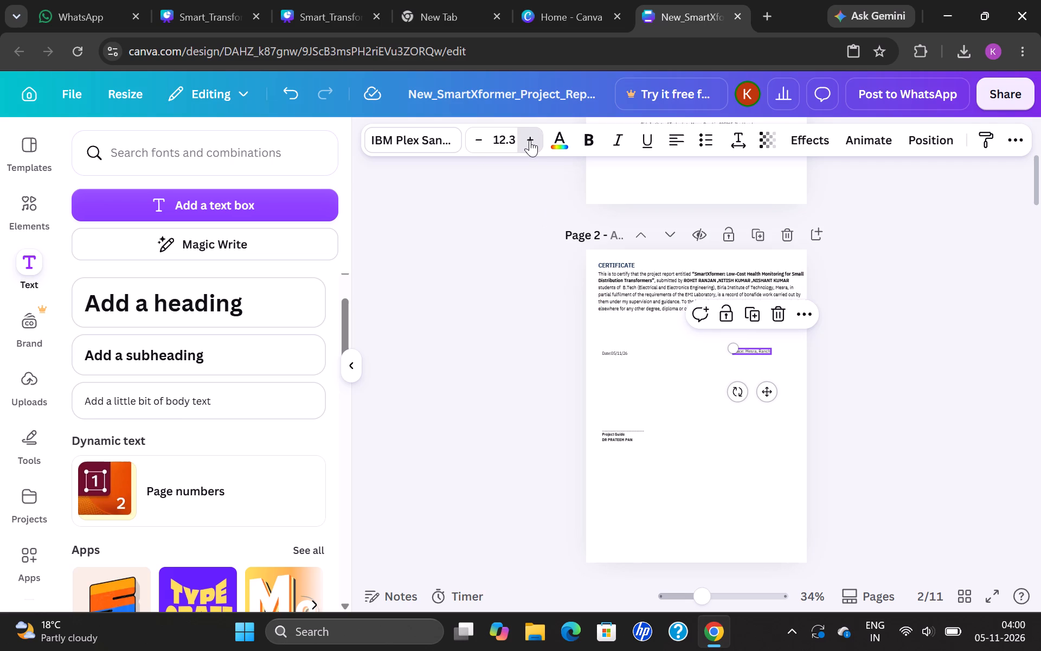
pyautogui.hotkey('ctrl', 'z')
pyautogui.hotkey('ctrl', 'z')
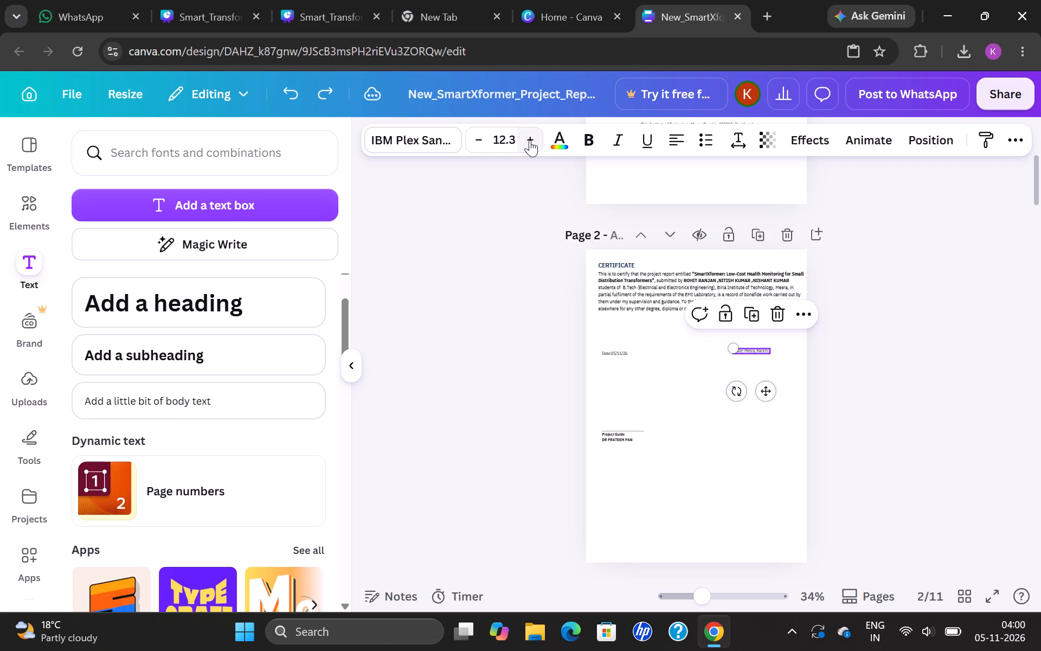
# Enlarge all text in the Certificate page's main text block by three size increments, undoing one extra increment.
pyautogui.click(626, 294)
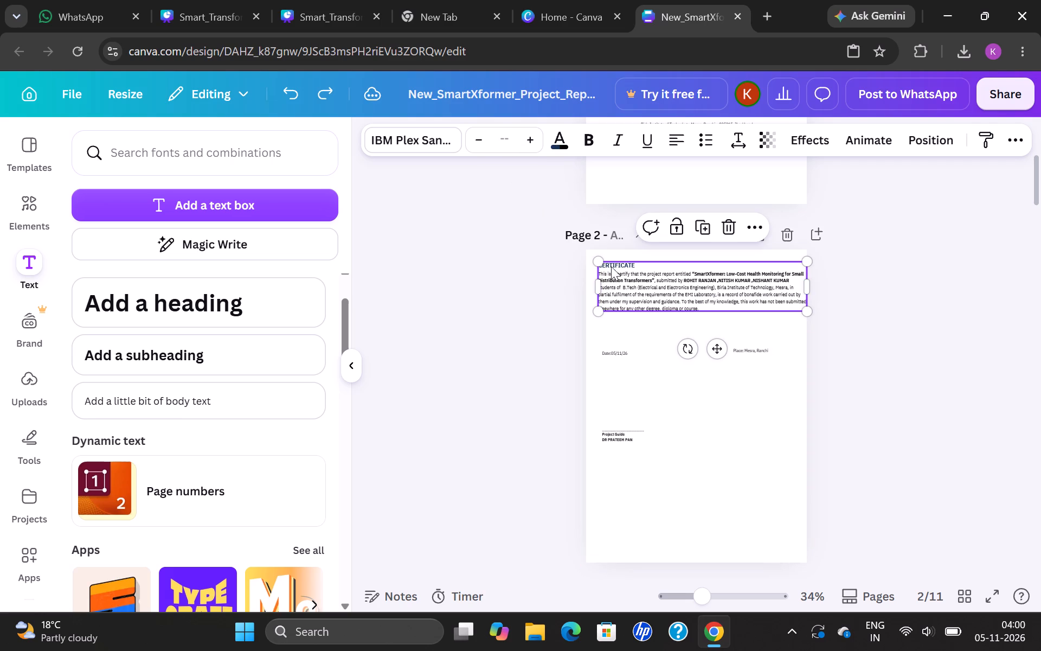
pyautogui.tripleClick(531, 137)
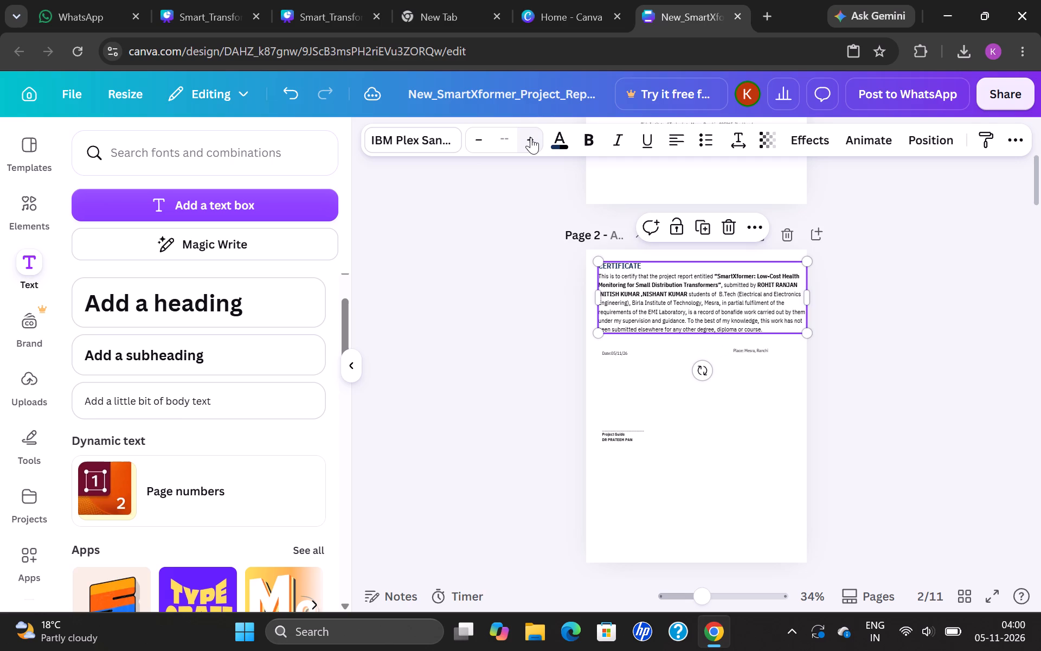
pyautogui.click(531, 137)
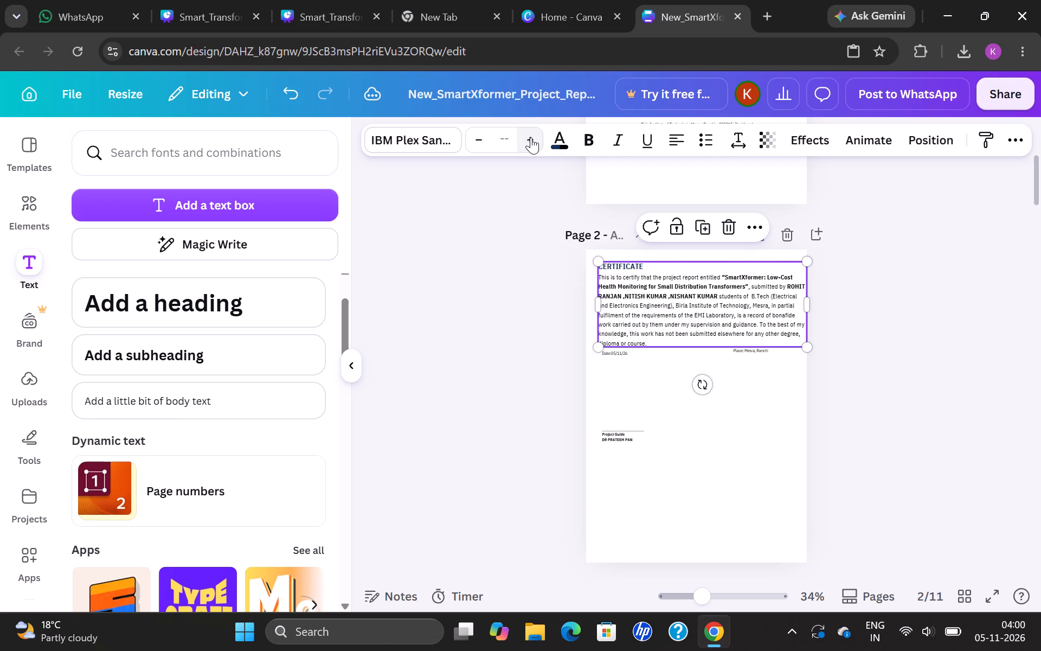
pyautogui.hotkey('ctrl', 'z')
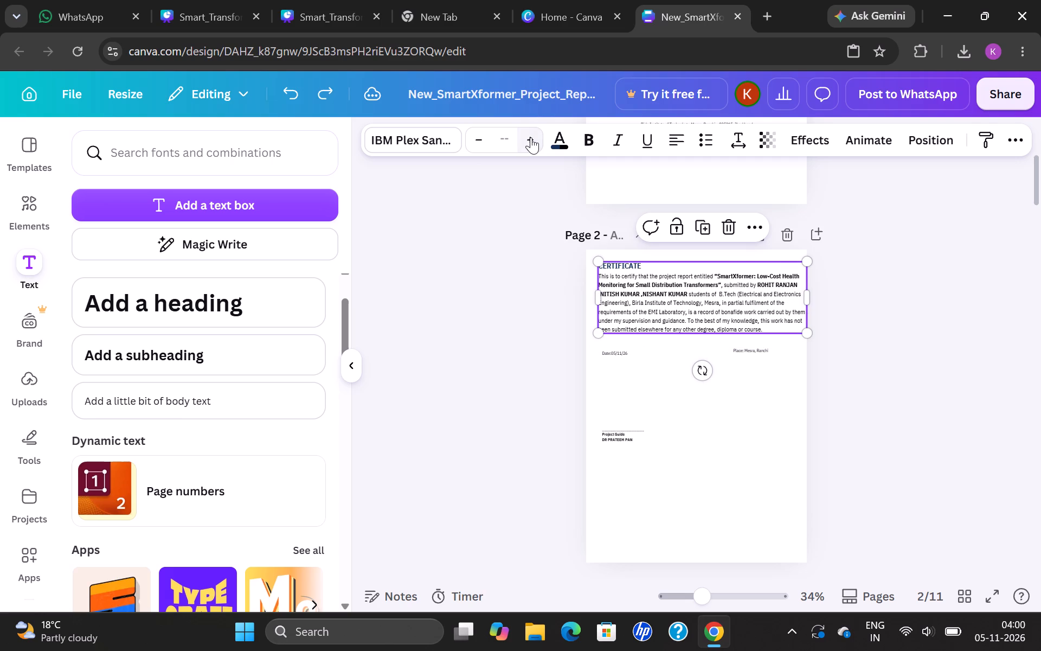
pyautogui.click(706, 401)
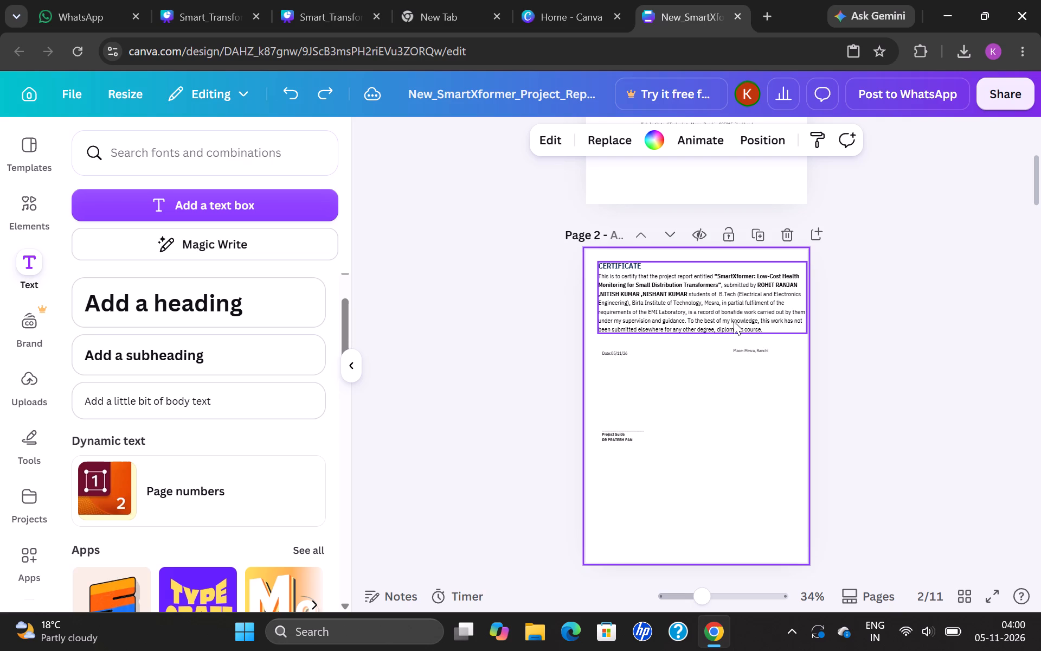
# Move the Certificate text block slightly up and toward the page's left edge, leaving small, roughly even side margins.
pyautogui.moveTo(662, 301); pyautogui.dragTo(651, 293)
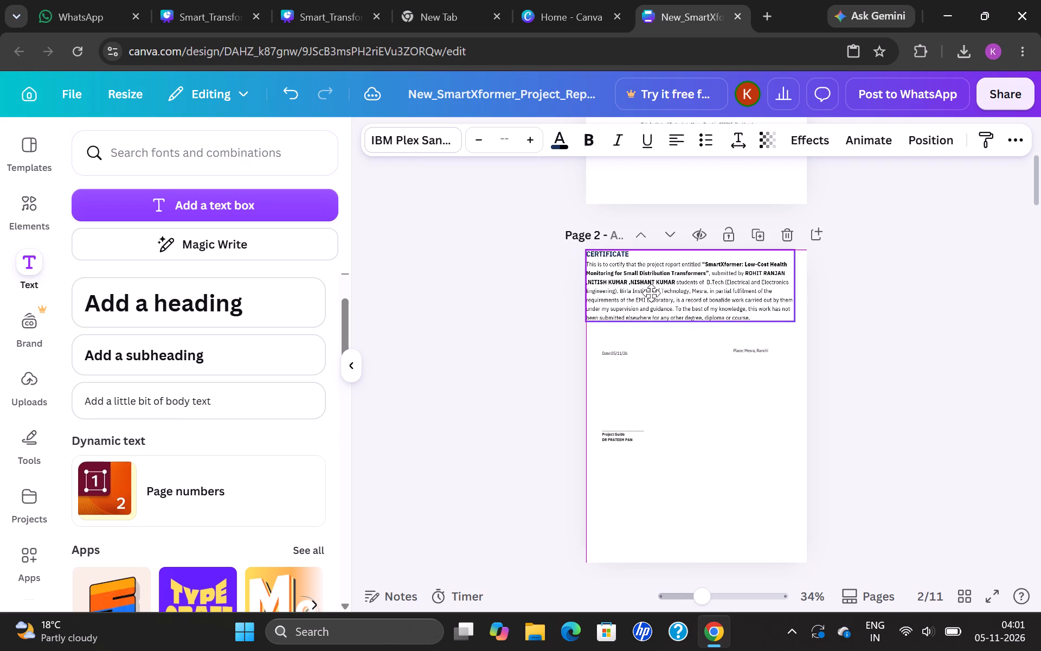
pyautogui.moveTo(651, 293); pyautogui.dragTo(656, 297)
pyautogui.click(833, 305)
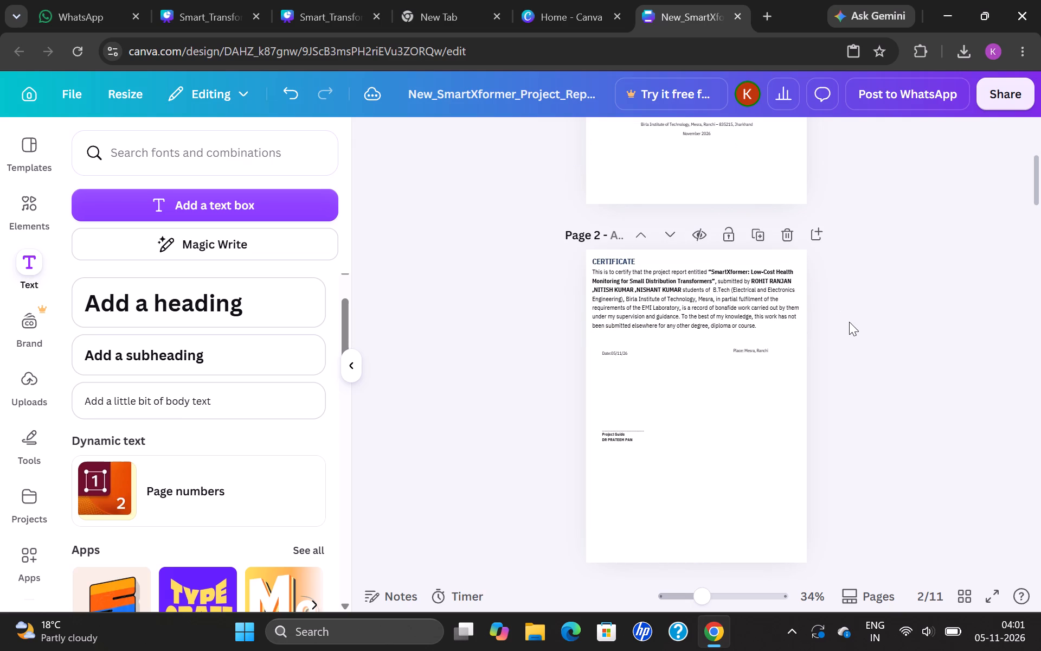
# Scale up the Acknowledgement text box slightly from its lower-right corner, keeping it within the page width.
pyautogui.scroll(1, 711, 378)
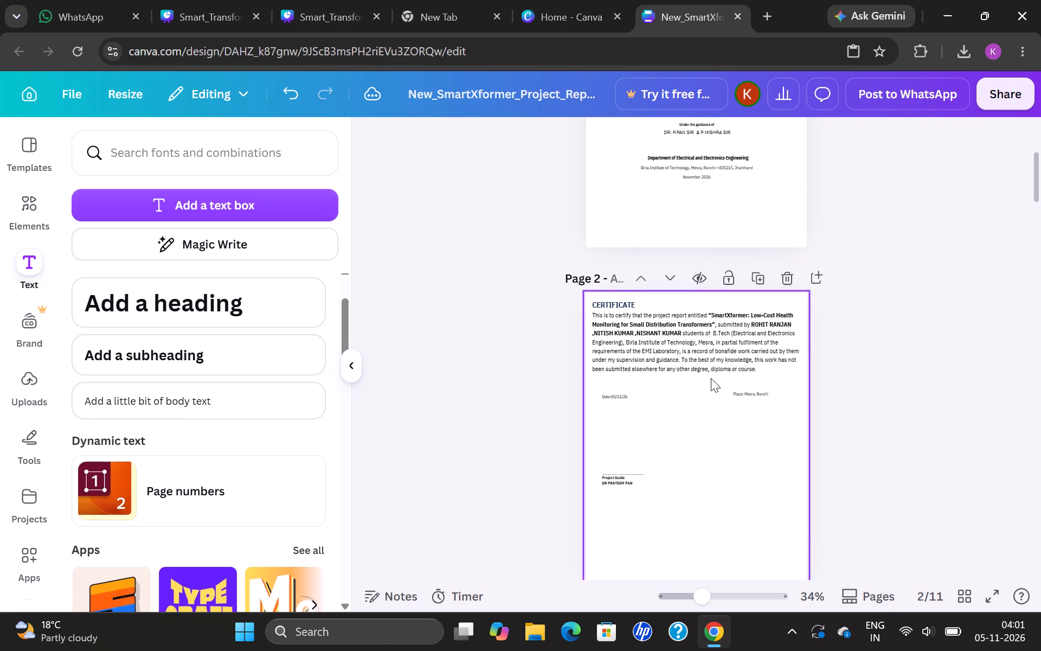
pyautogui.scroll(3, 711, 378)
pyautogui.scroll(-2, 711, 378)
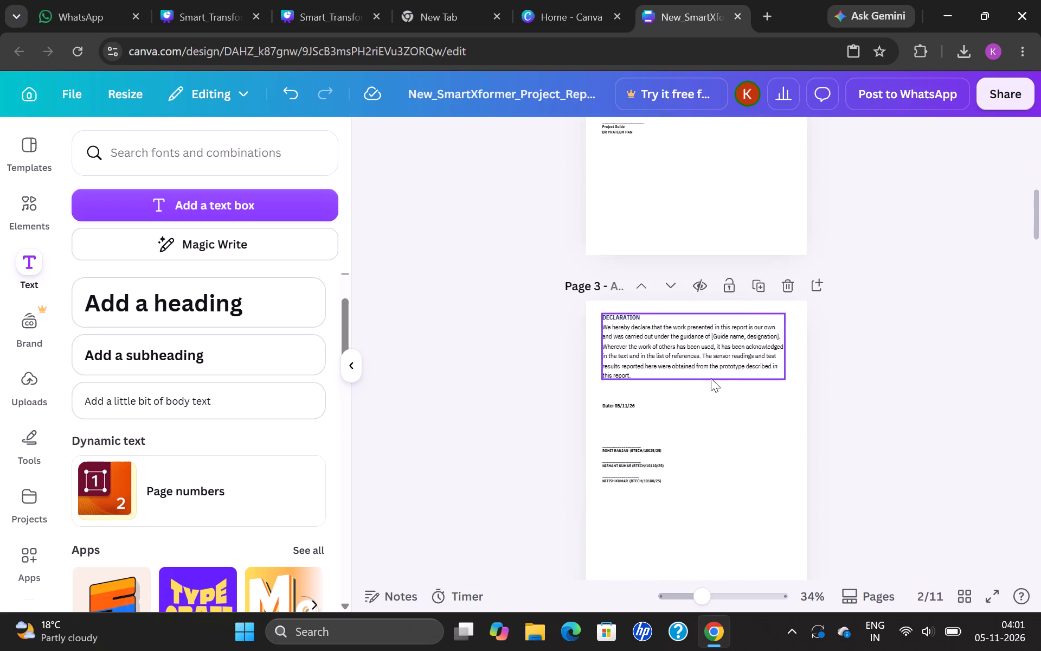
pyautogui.scroll(-2, 711, 378)
pyautogui.click(711, 378)
pyautogui.scroll(-1, 711, 378)
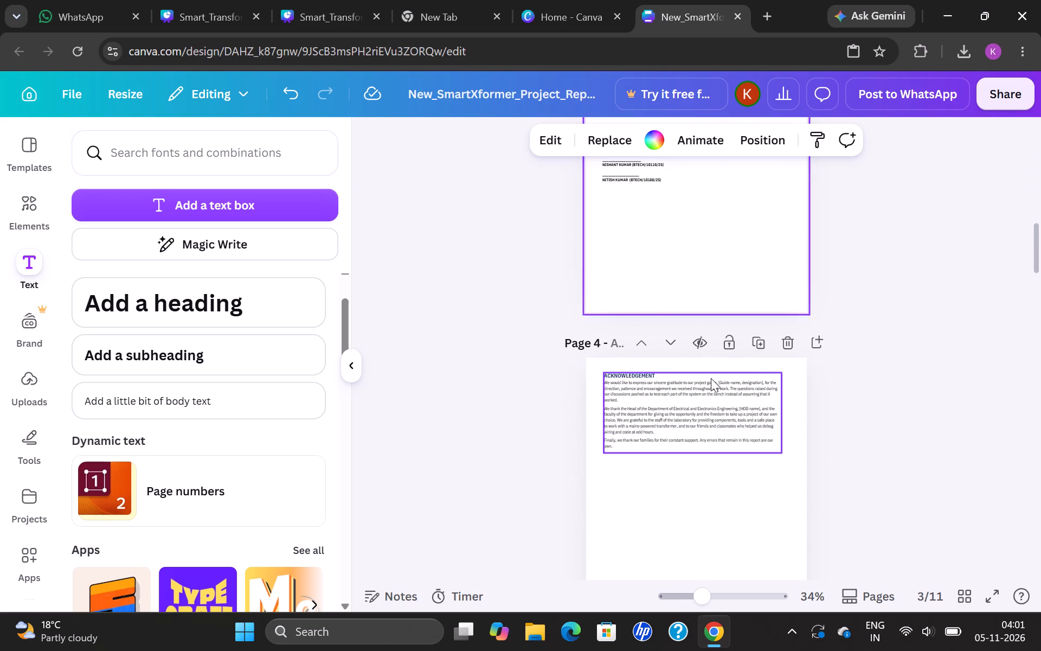
pyautogui.scroll(-1, 711, 378)
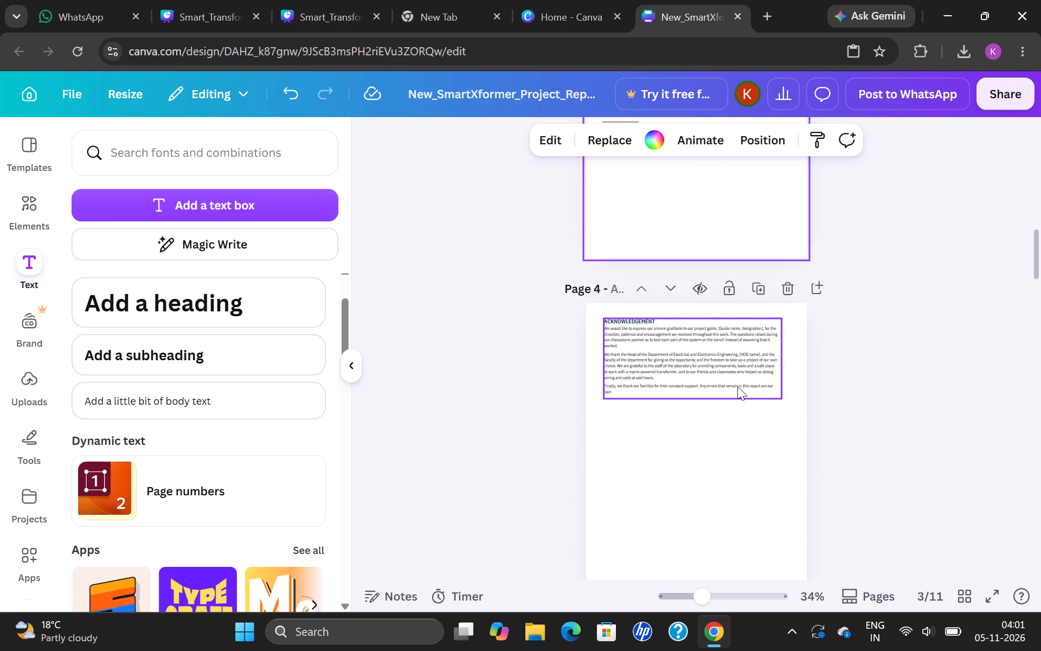
pyautogui.click(779, 397)
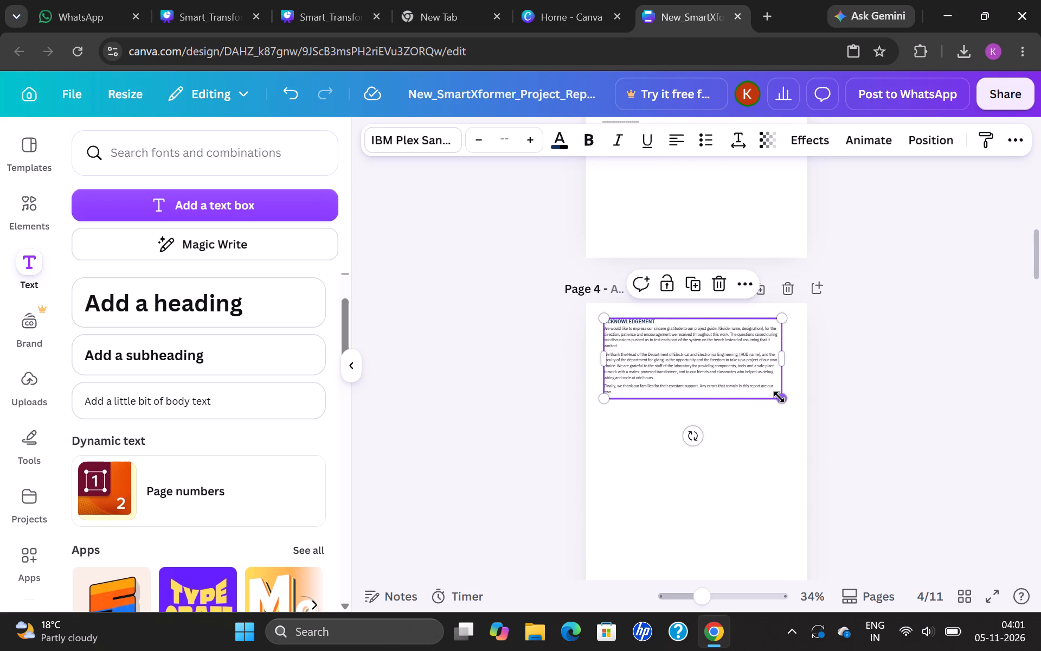
pyautogui.moveTo(779, 397); pyautogui.dragTo(779, 421)
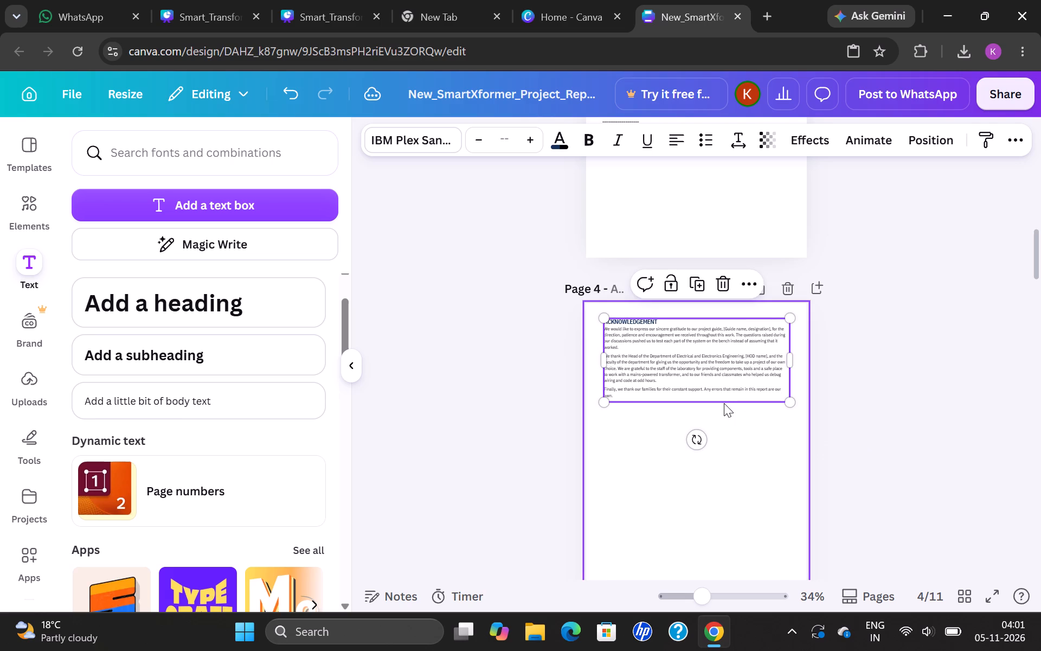
pyautogui.click(724, 403)
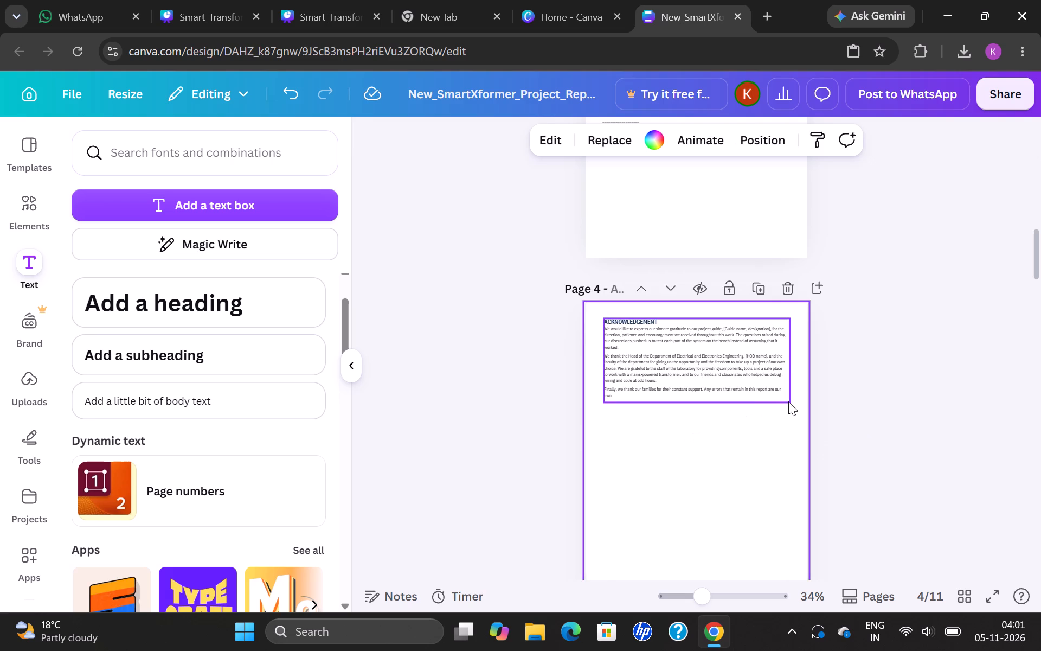
pyautogui.click(788, 401)
pyautogui.moveTo(788, 401); pyautogui.dragTo(808, 492)
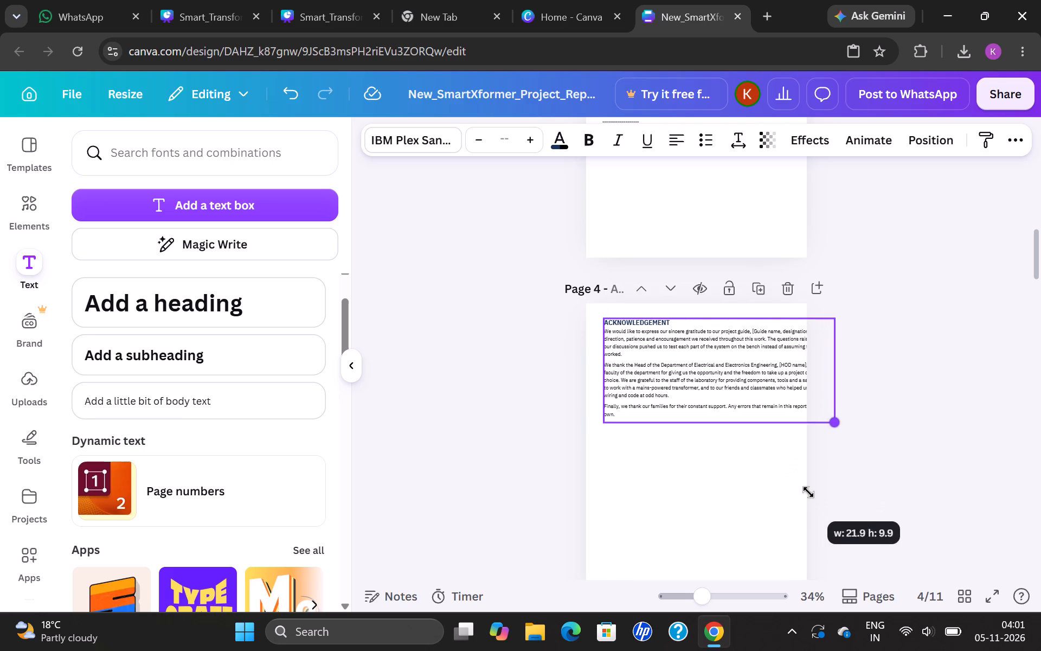
pyautogui.moveTo(808, 492); pyautogui.dragTo(755, 465)
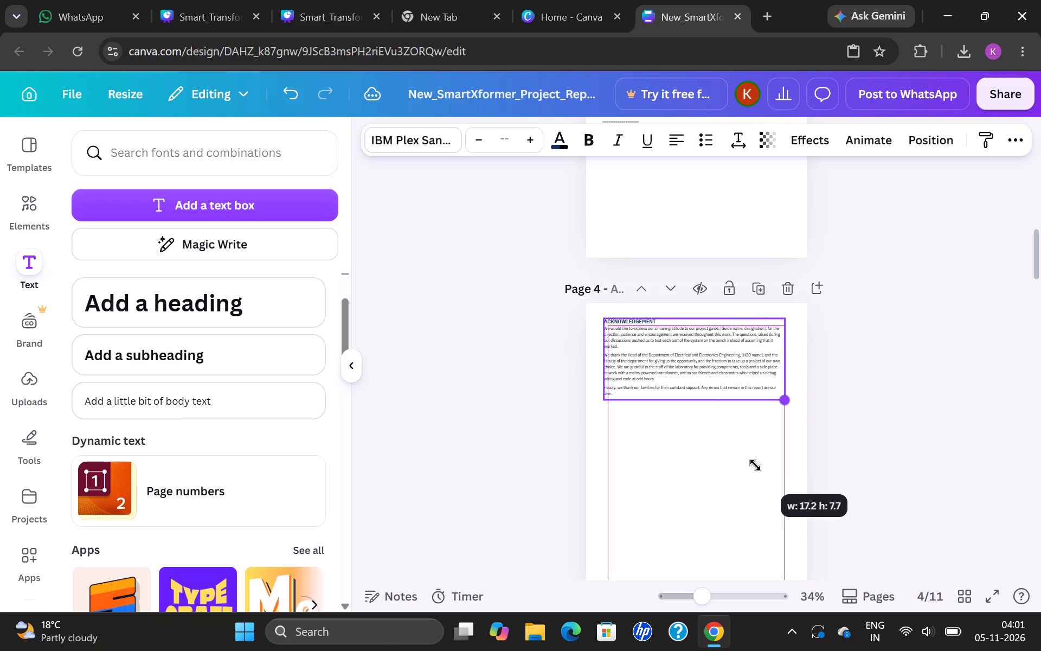
pyautogui.moveTo(755, 465); pyautogui.dragTo(759, 468)
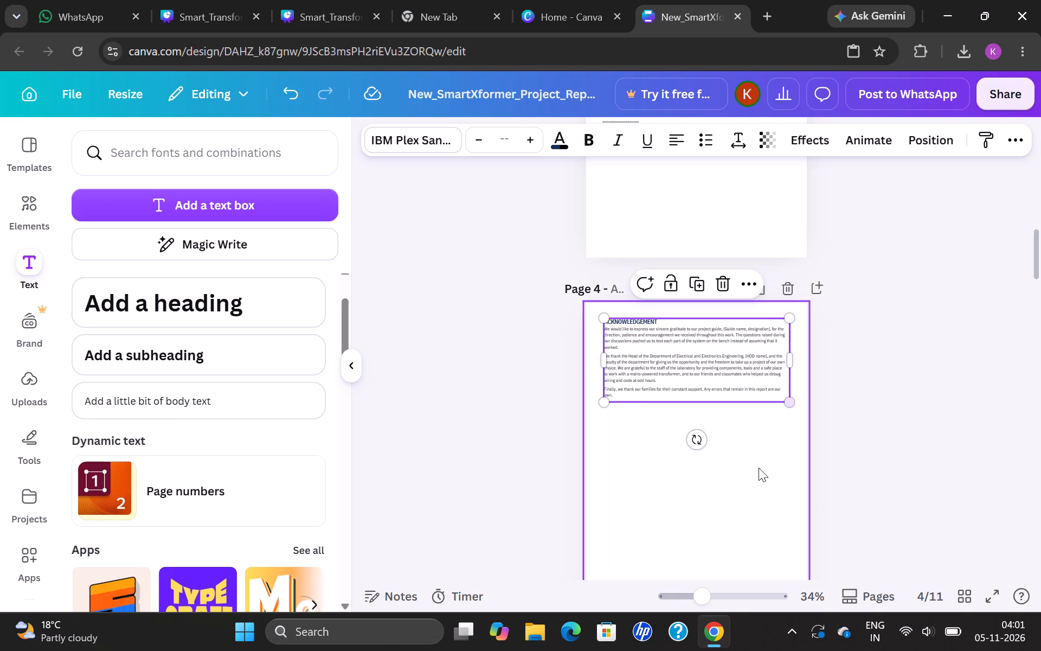
pyautogui.click(759, 468)
# Review the report's page layout, checking the Declaration, Certificate and cover pages at a larger view.
pyautogui.scroll(1, 692, 451)
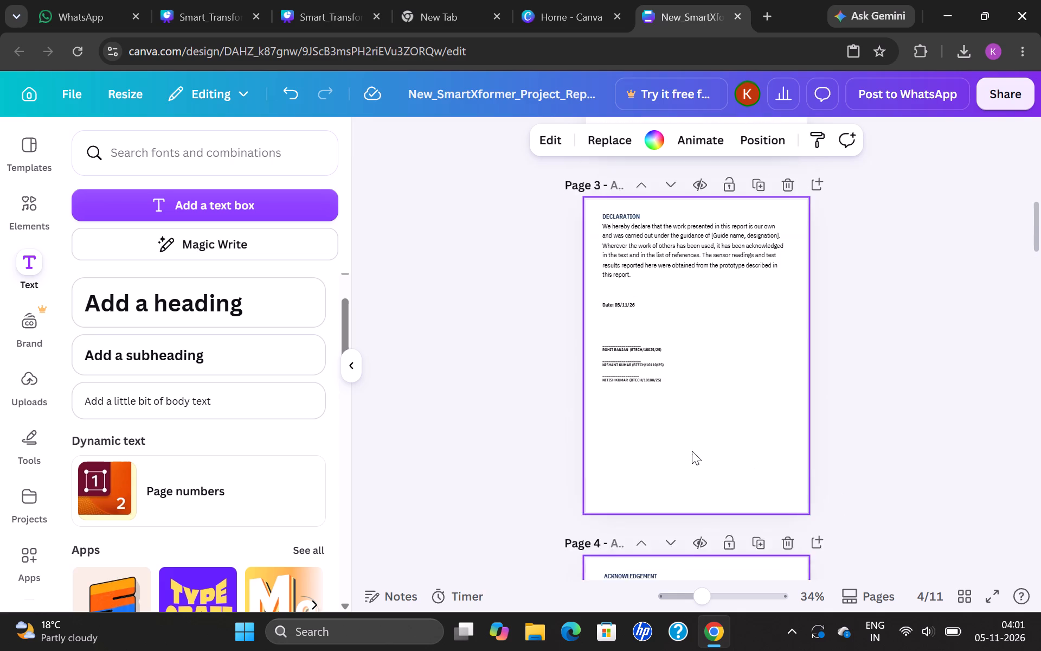
pyautogui.scroll(4, 692, 451)
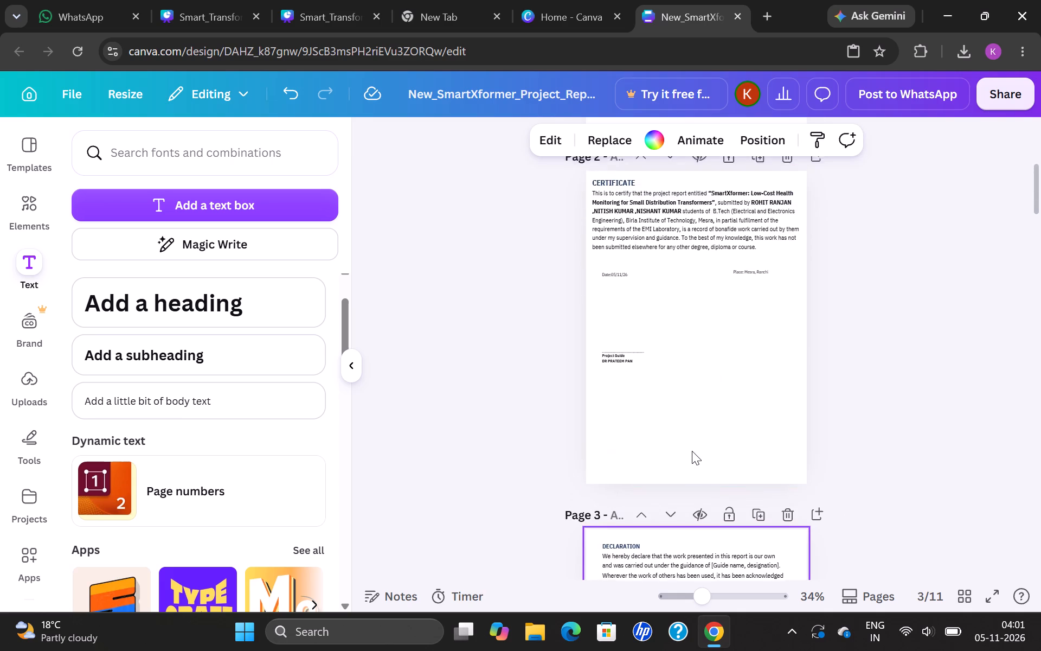
pyautogui.scroll(5, 692, 451)
pyautogui.scroll(-1, 692, 451)
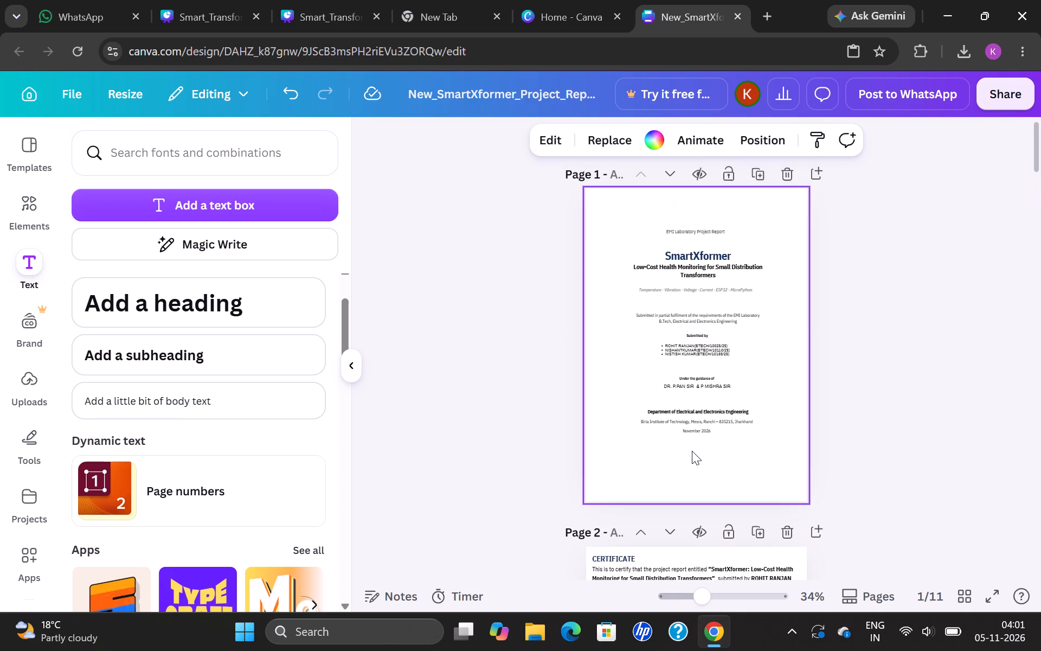
pyautogui.scroll(-6, 692, 451)
pyautogui.scroll(2, 692, 451)
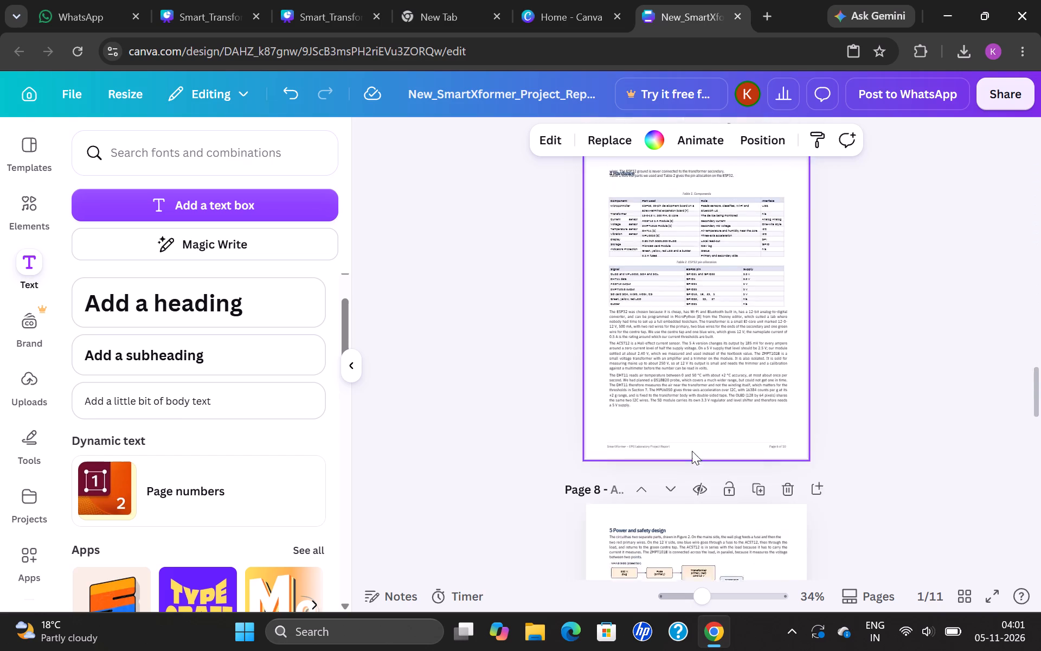
pyautogui.scroll(8, 692, 451)
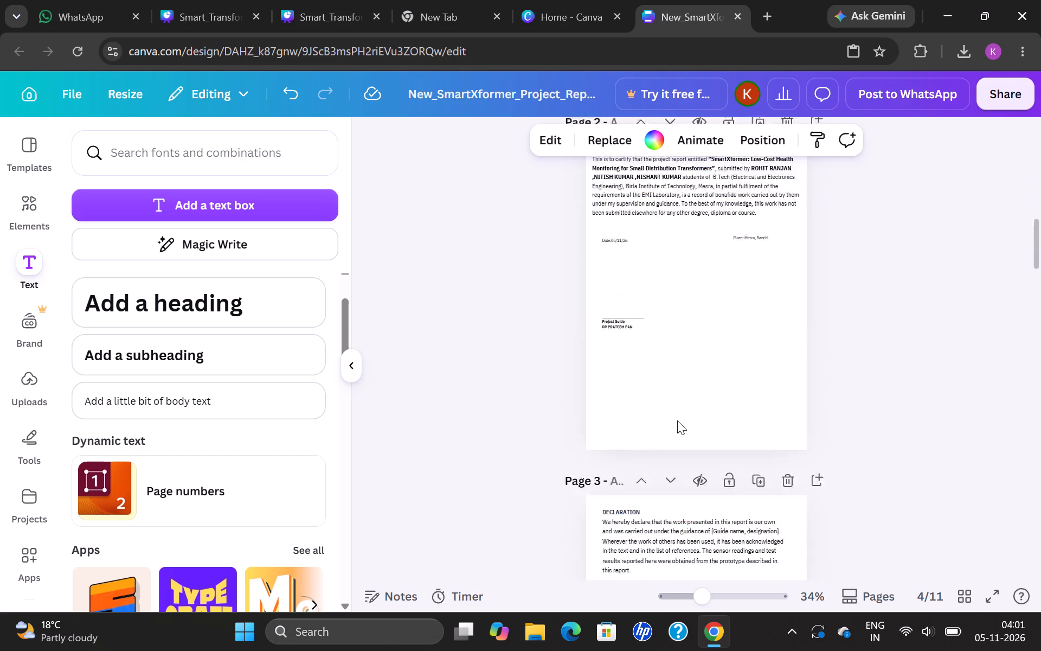
pyautogui.scroll(3, 677, 420)
pyautogui.scroll(-1, 678, 381)
pyautogui.scroll(1, 678, 381)
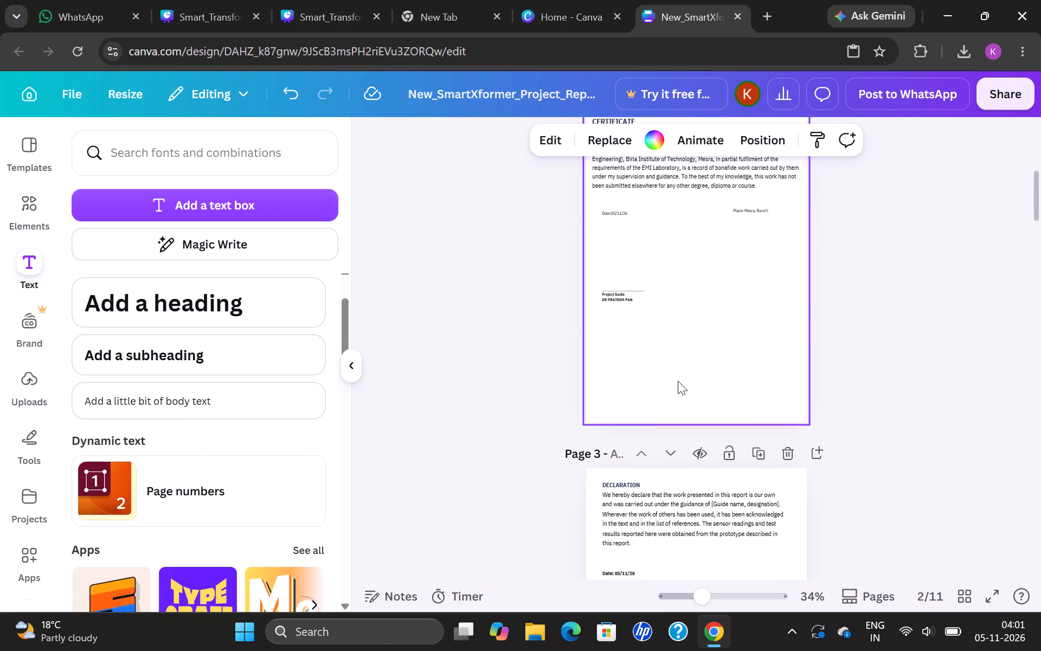
pyautogui.scroll(2, 678, 381)
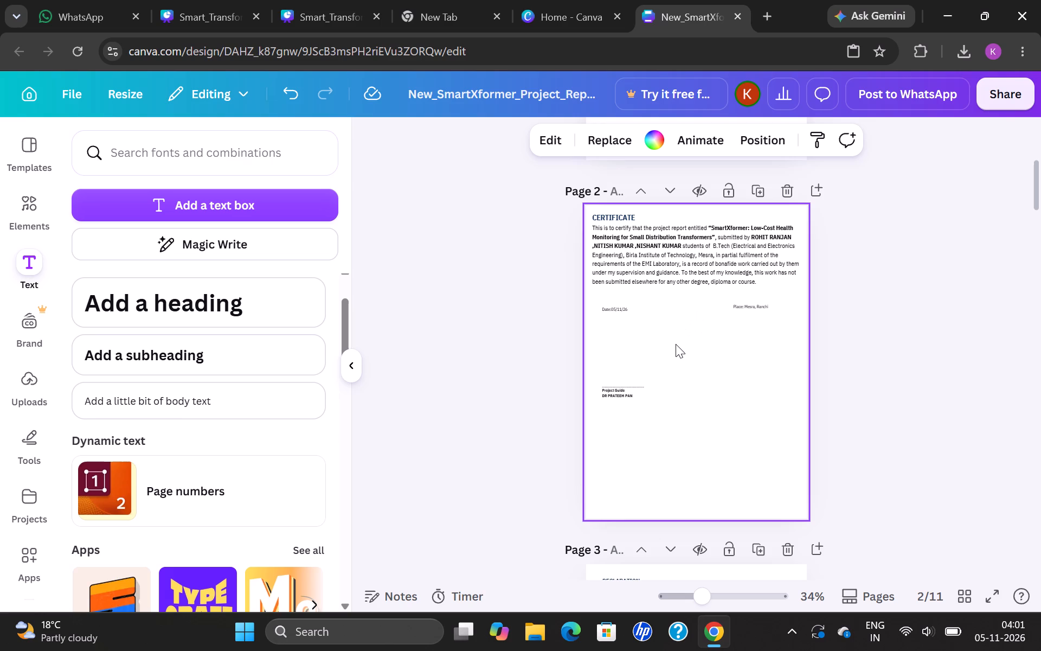
pyautogui.scroll(1, 676, 344)
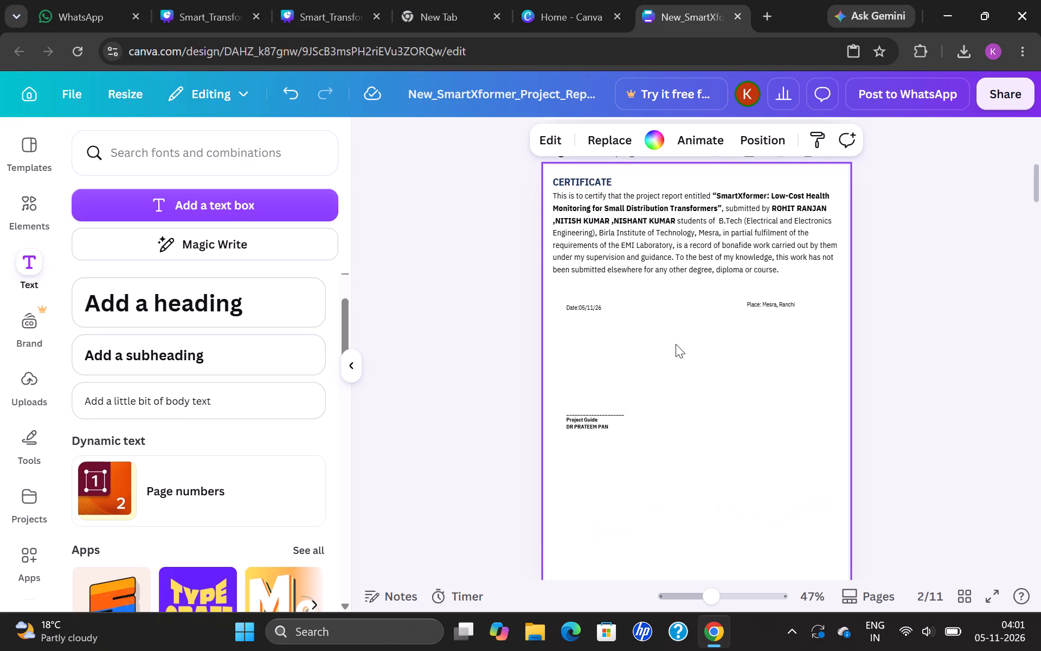
pyautogui.scroll(7, 676, 344)
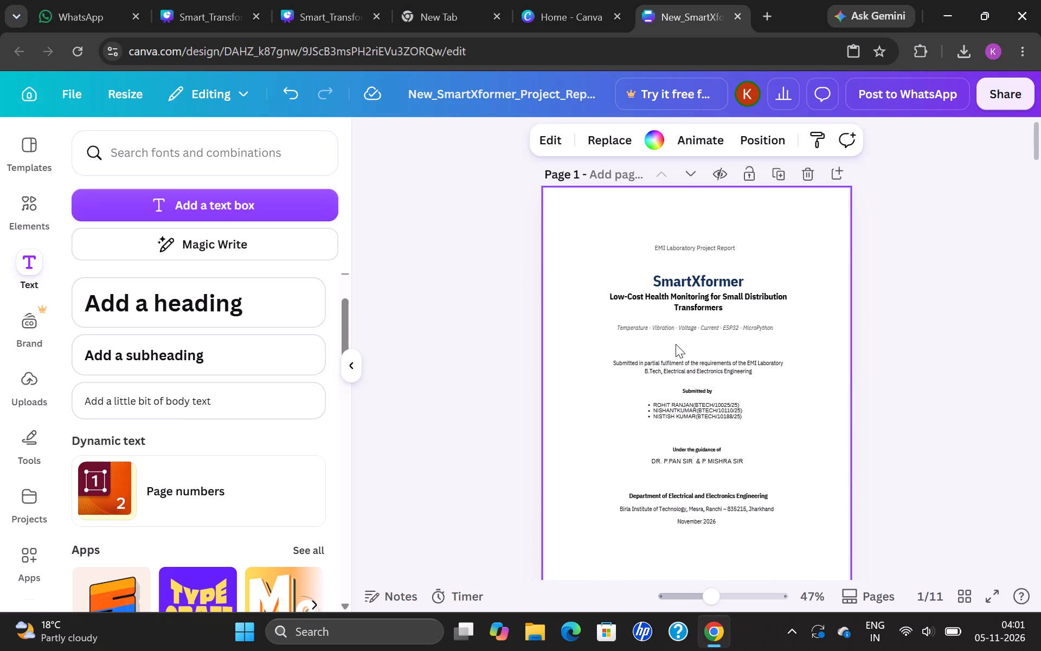
# Copy the guide's name line in the Certificate page's signature block and delete it from below Project Guide.
pyautogui.scroll(-1, 676, 344)
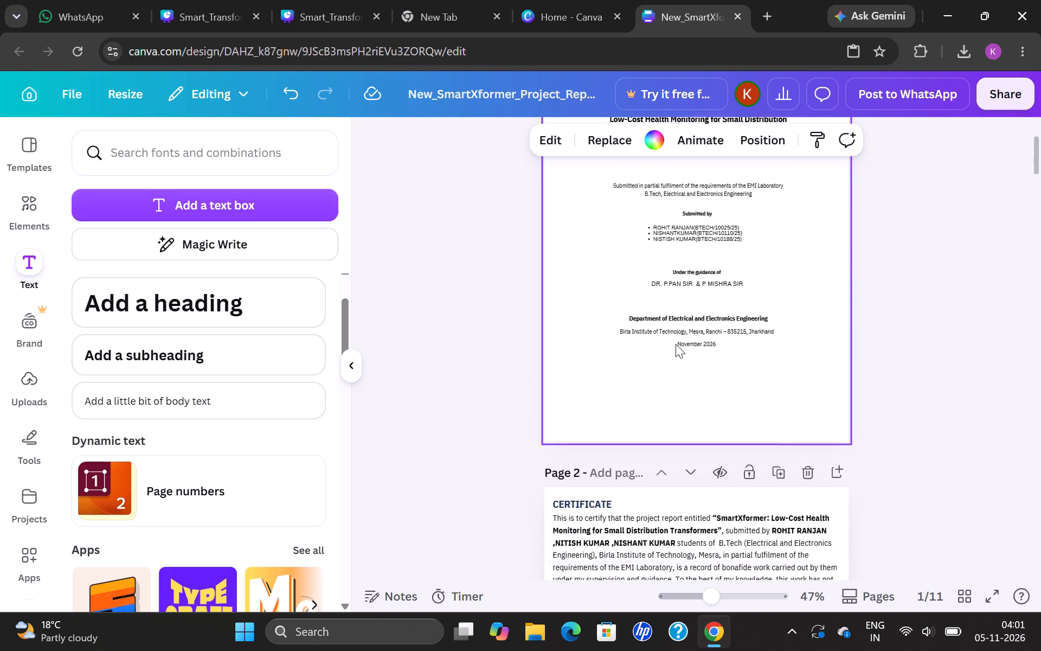
pyautogui.scroll(-2, 676, 344)
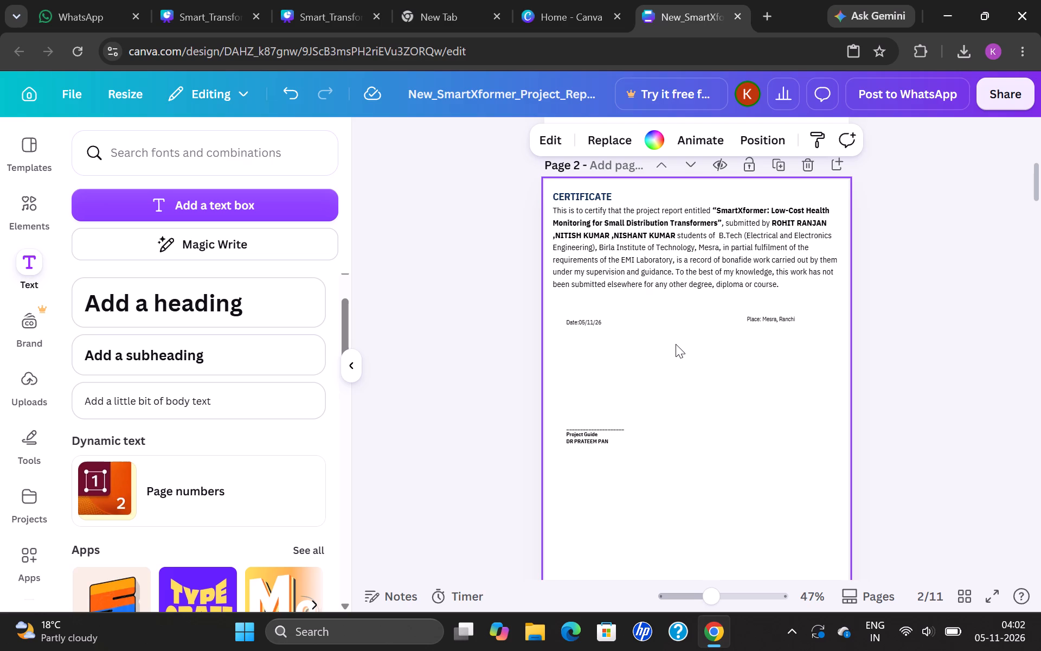
pyautogui.click(599, 430)
pyautogui.click(615, 442)
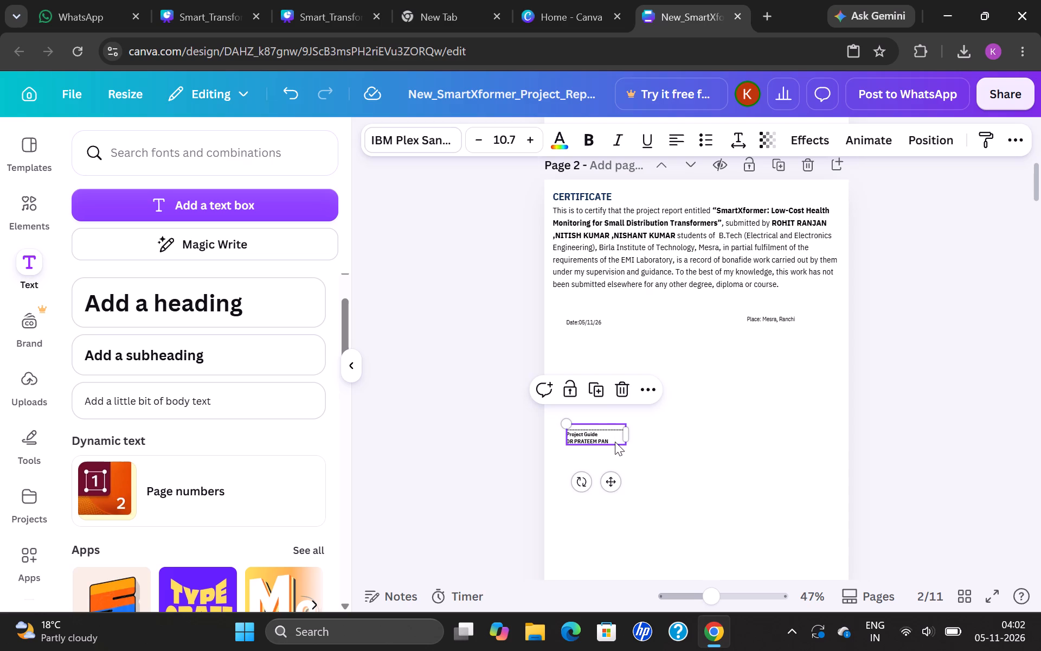
pyautogui.doubleClick(615, 442)
pyautogui.moveTo(615, 442); pyautogui.dragTo(568, 439)
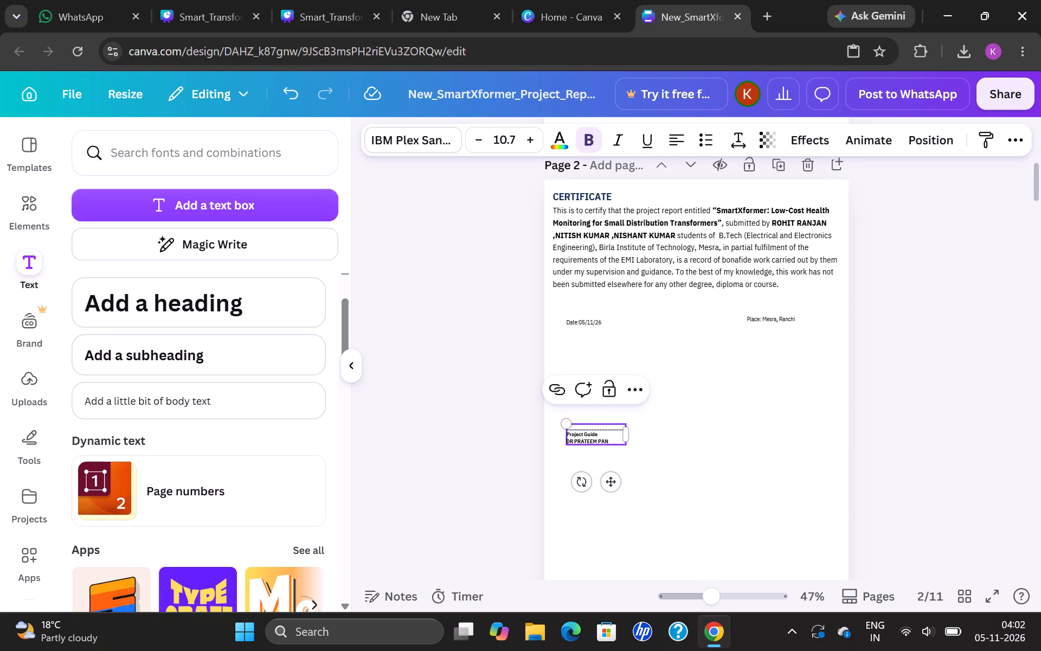
pyautogui.moveTo(568, 439); pyautogui.dragTo(570, 441)
pyautogui.click(612, 441)
pyautogui.moveTo(612, 441); pyautogui.dragTo(571, 437)
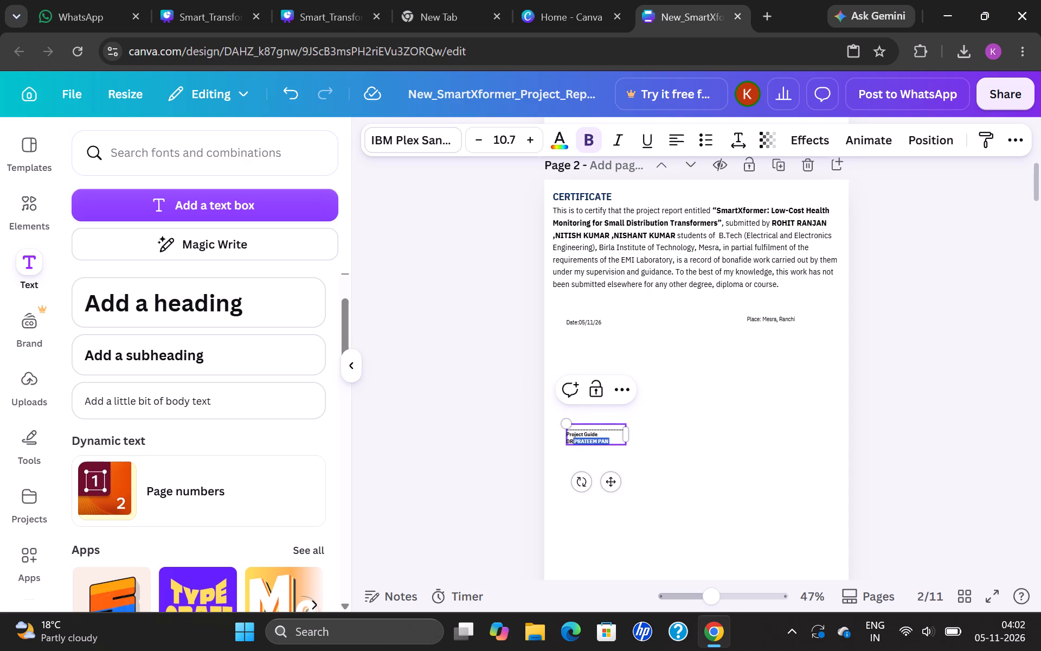
pyautogui.moveTo(571, 437); pyautogui.dragTo(566, 438)
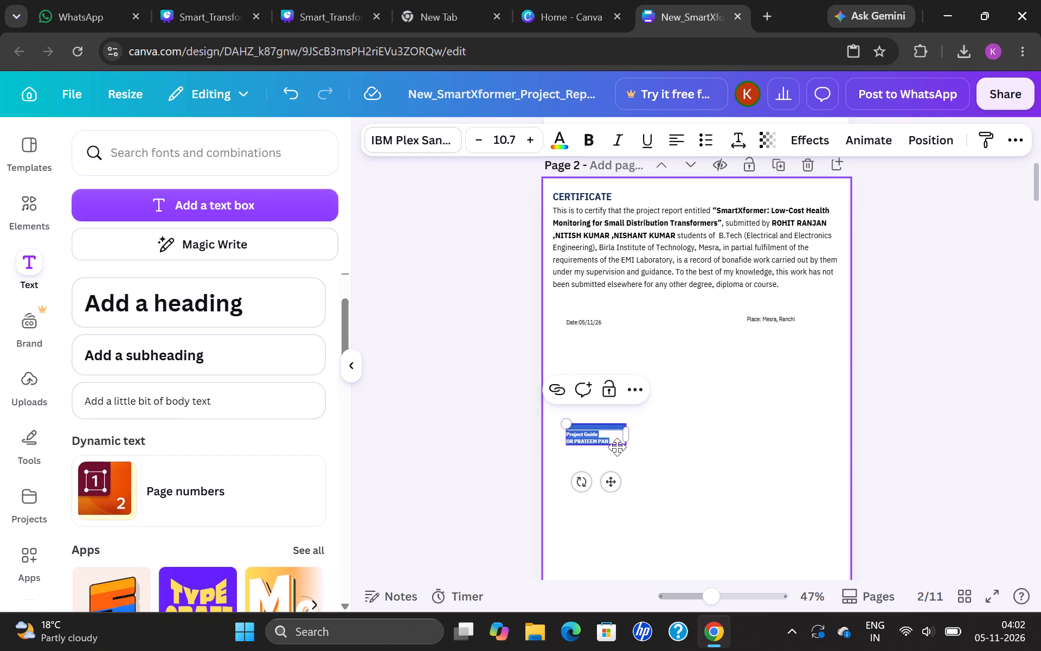
pyautogui.click(617, 447)
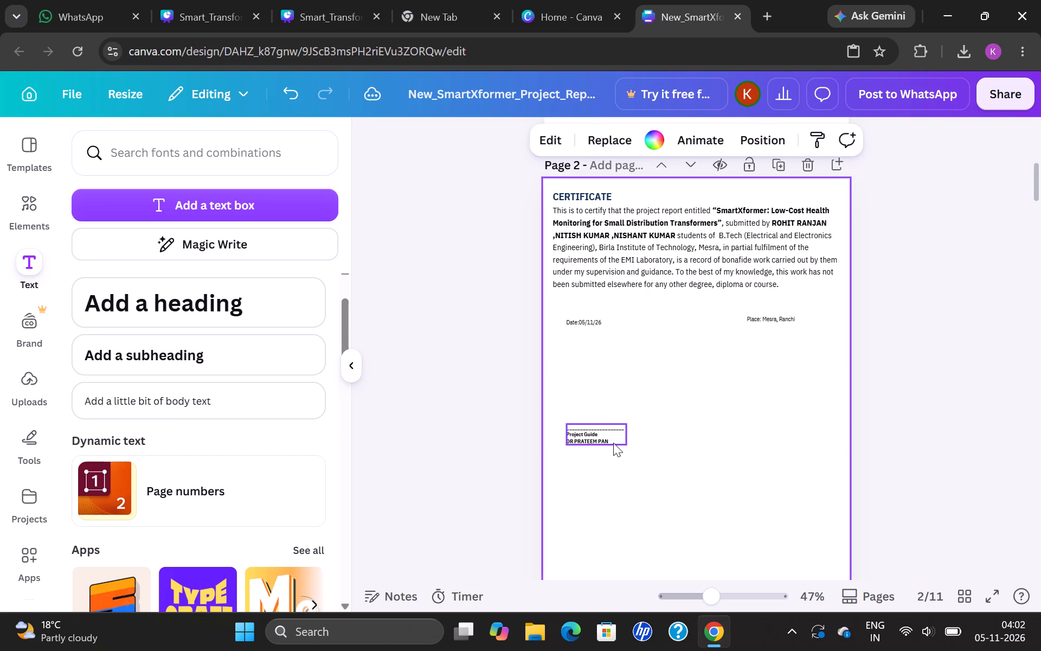
pyautogui.click(612, 440)
pyautogui.click(612, 440)
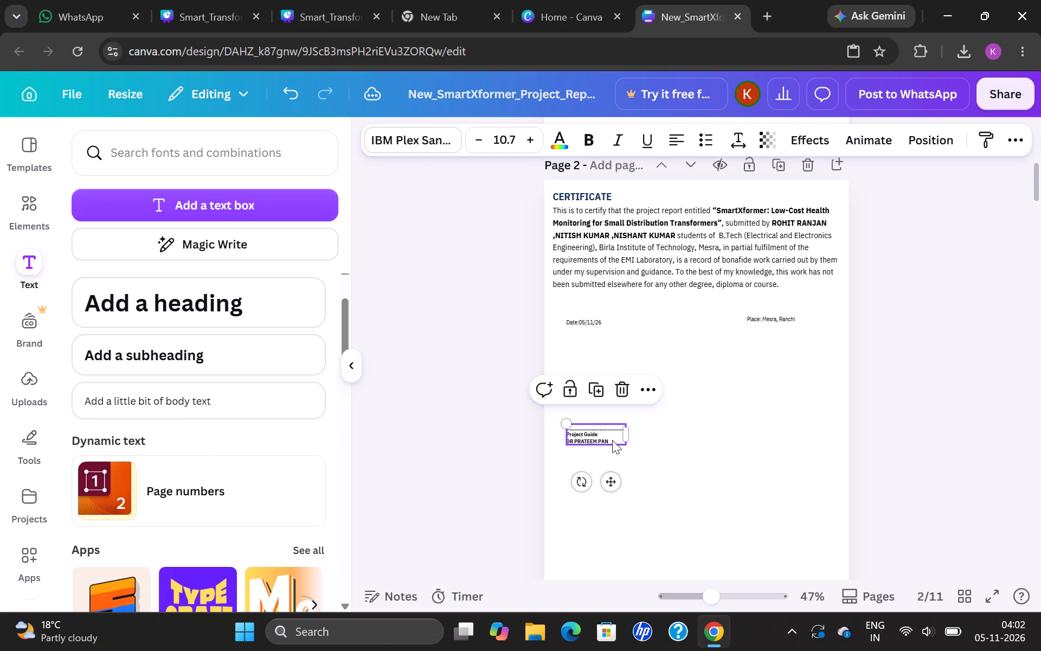
pyautogui.click(612, 440)
pyautogui.moveTo(612, 440); pyautogui.dragTo(568, 443)
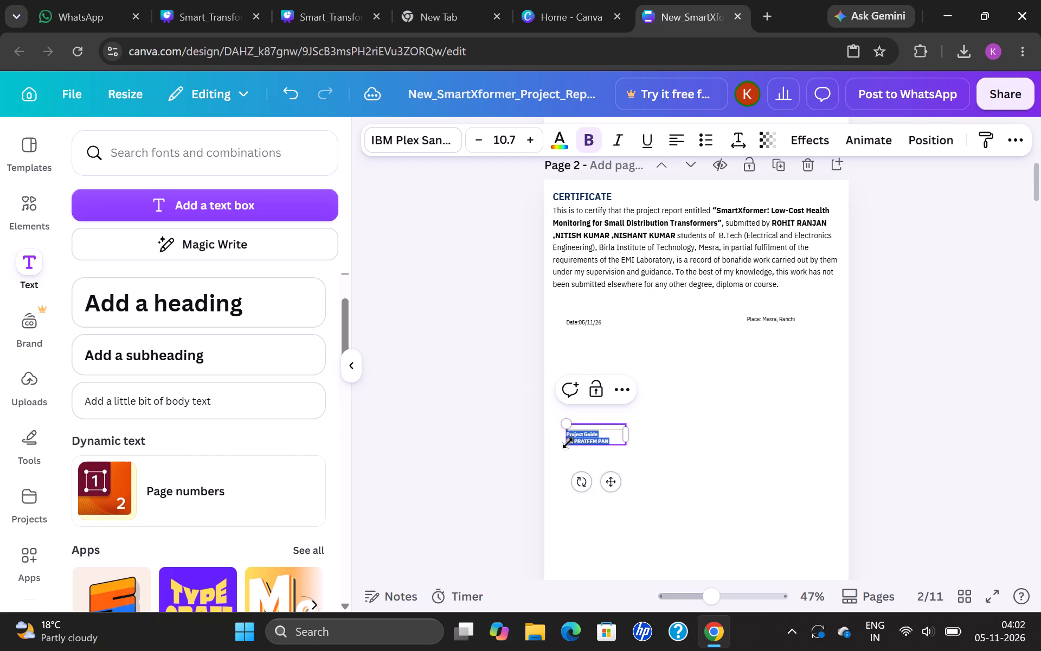
pyautogui.moveTo(568, 443); pyautogui.dragTo(584, 445)
pyautogui.moveTo(584, 445); pyautogui.dragTo(584, 444)
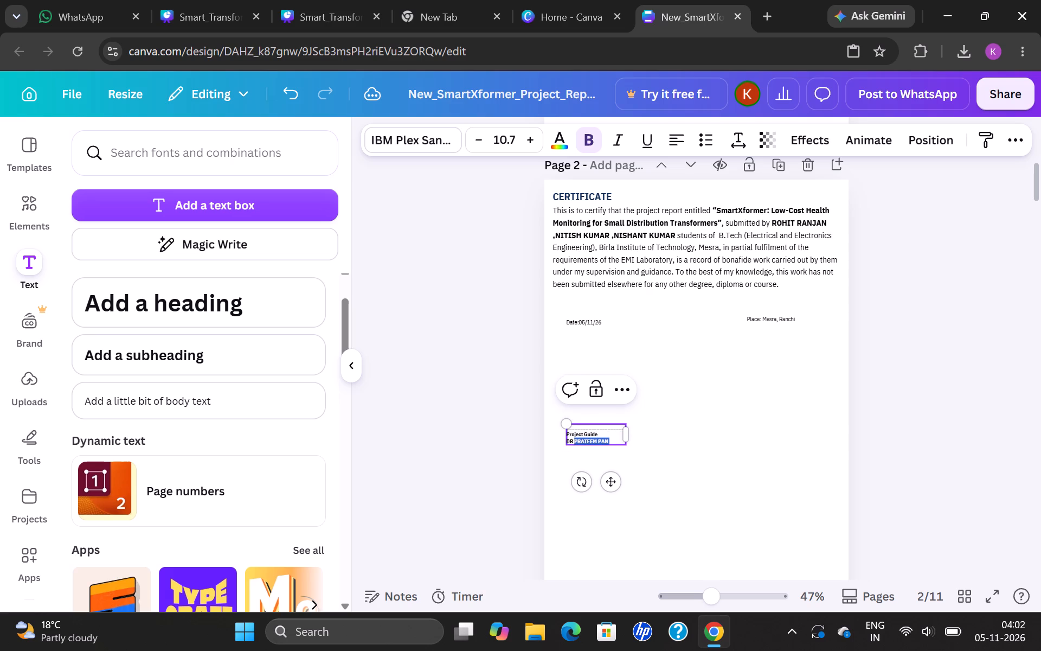
pyautogui.click(612, 441)
pyautogui.moveTo(612, 441); pyautogui.dragTo(568, 440)
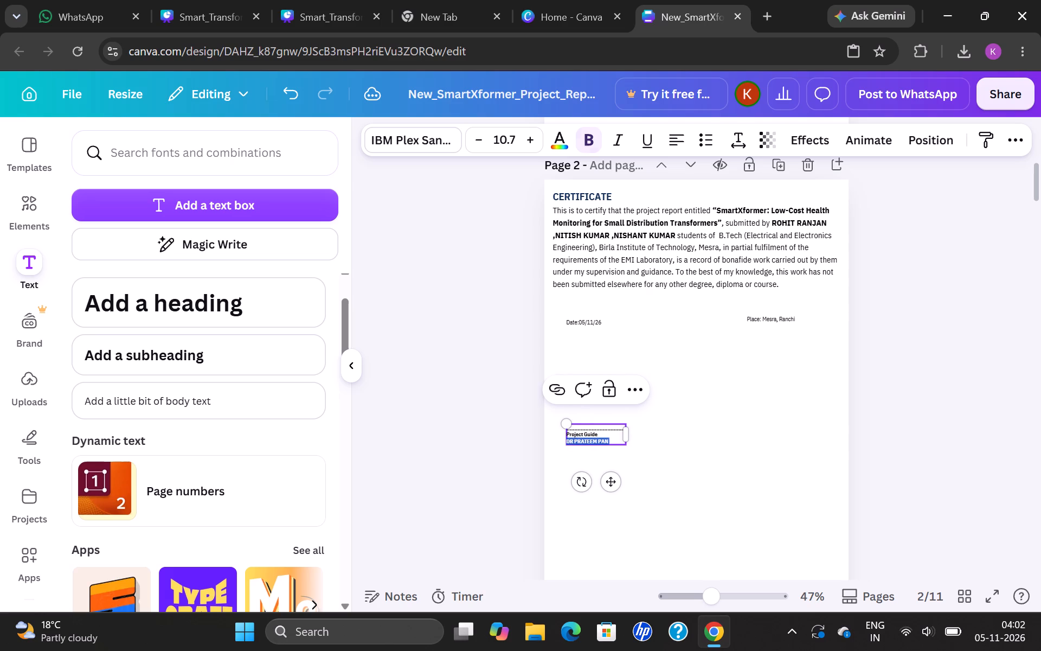
pyautogui.hotkey('ctrl', 'c')
pyautogui.press('BackSpace')
# Widen the signature text box and paste the guide's name on its own line between the signature rule and Project Guide.
pyautogui.click(615, 429)
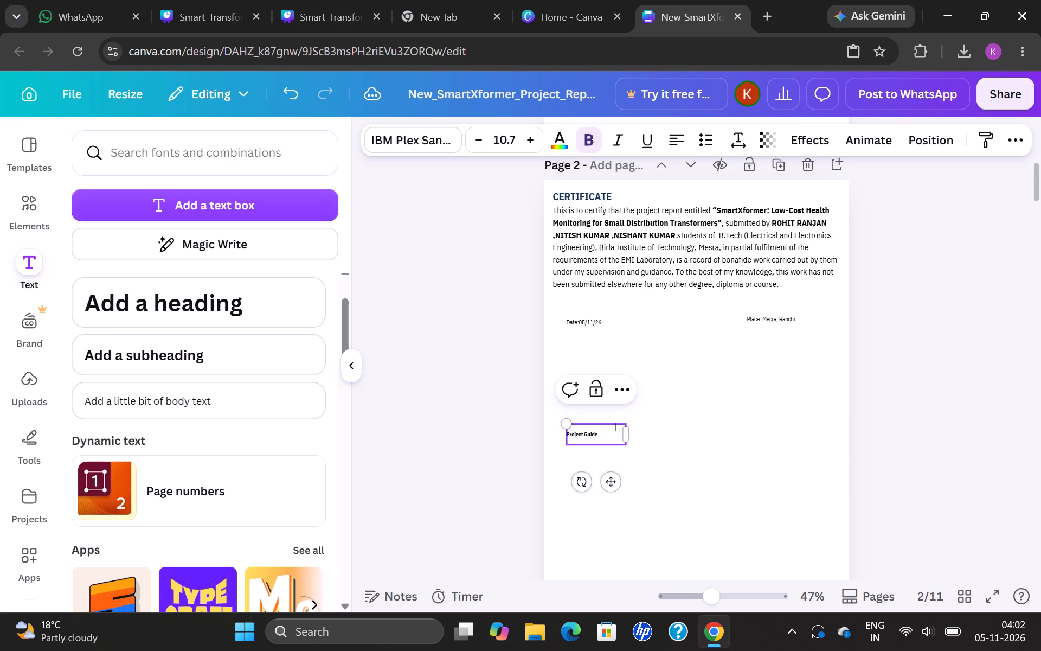
pyautogui.moveTo(627, 432); pyautogui.dragTo(656, 434)
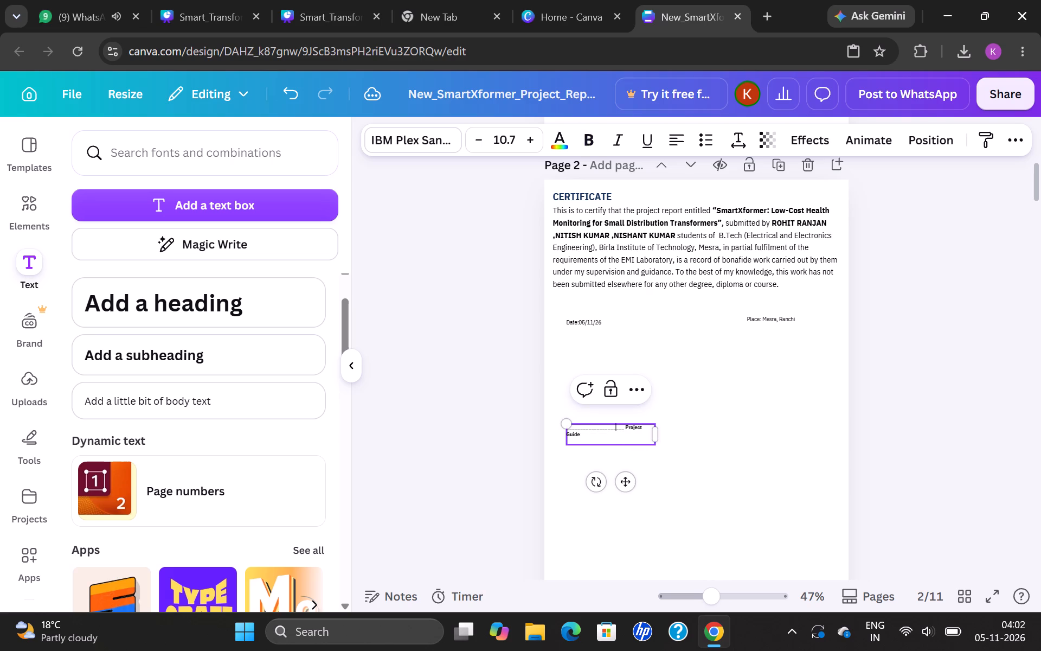
pyautogui.click(625, 427)
pyautogui.press('Return')
pyautogui.hotkey('ctrl', 'v')
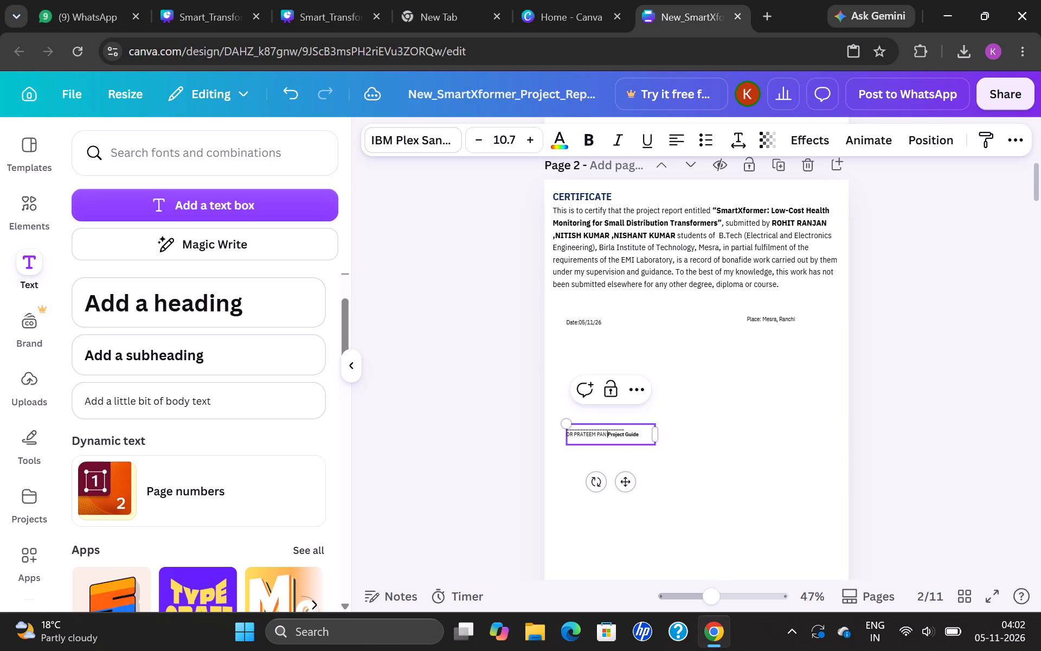
pyautogui.press('Return')
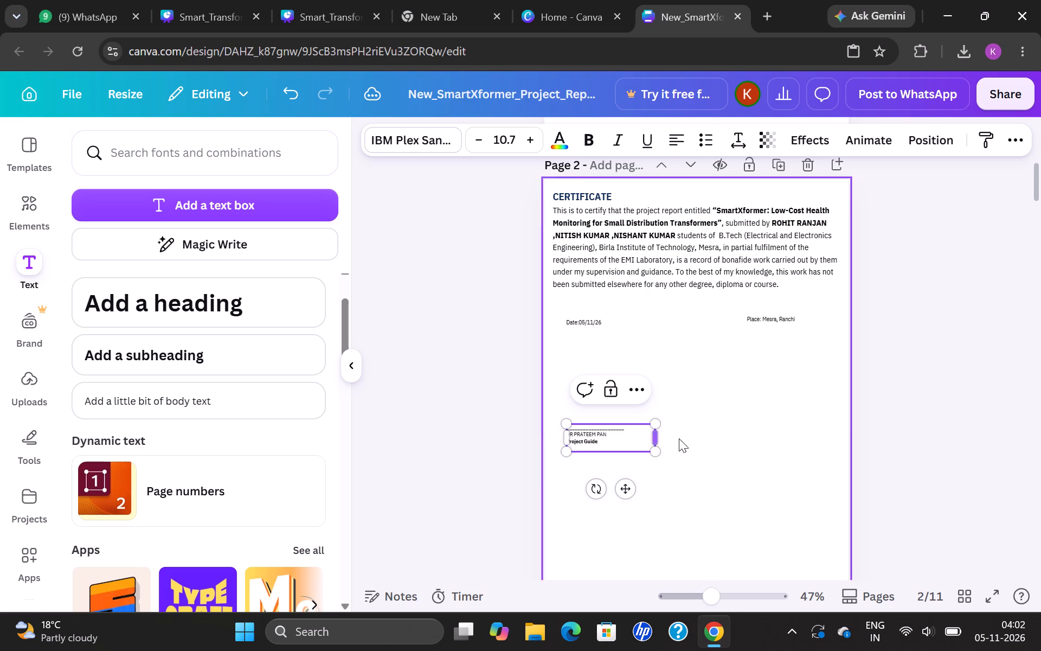
# Make the guide's name in the Certificate signature block bold.
pyautogui.click(607, 435)
pyautogui.moveTo(607, 435); pyautogui.dragTo(564, 433)
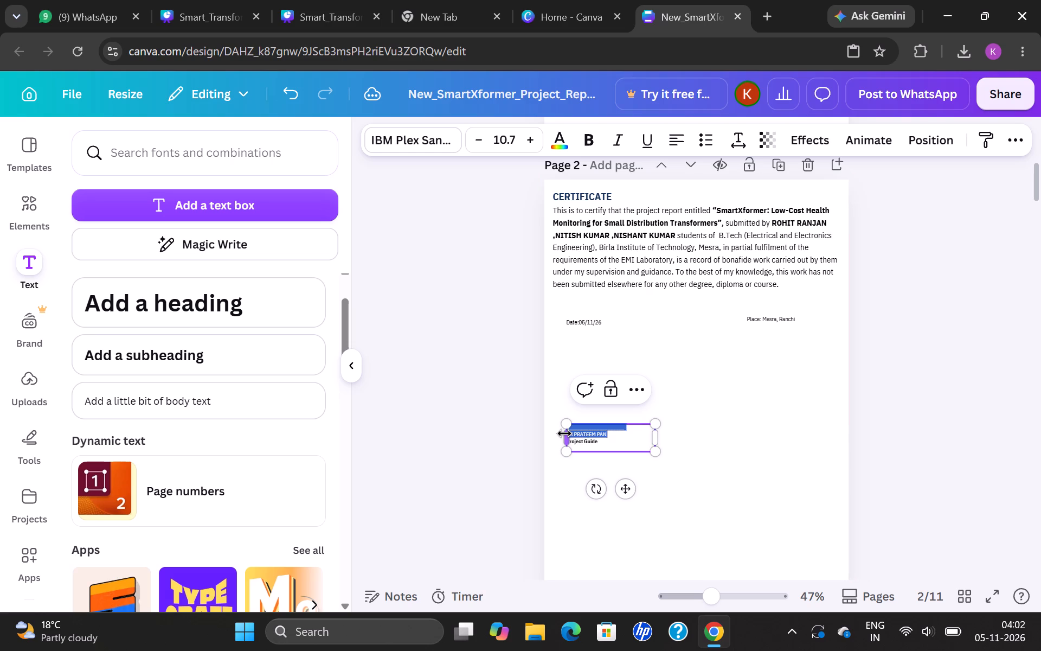
pyautogui.moveTo(564, 433); pyautogui.dragTo(570, 437)
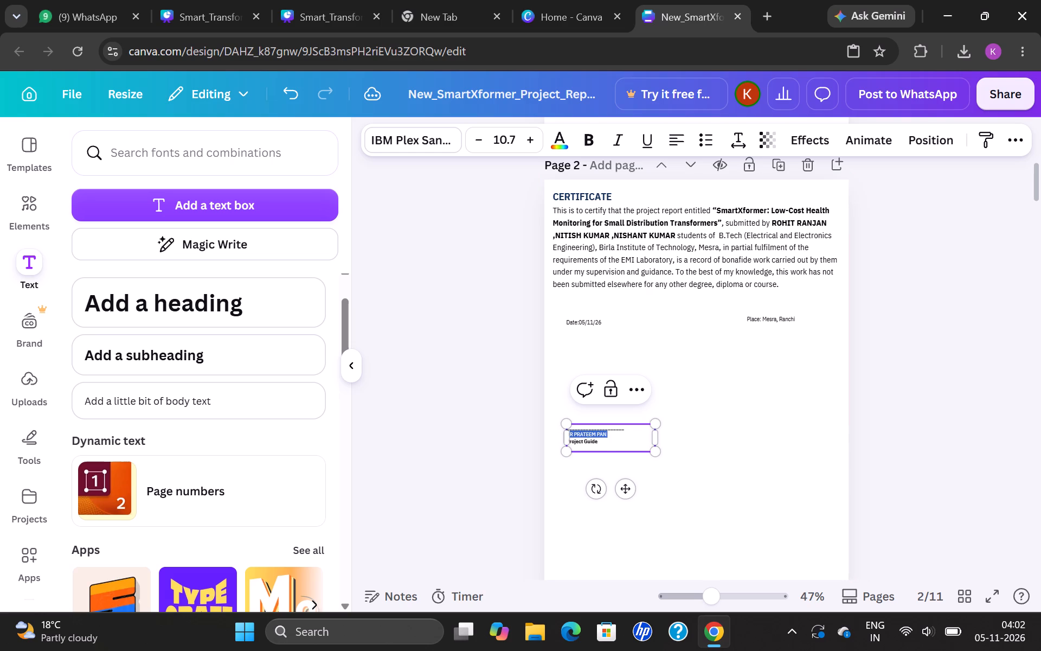
pyautogui.moveTo(570, 437); pyautogui.dragTo(567, 437)
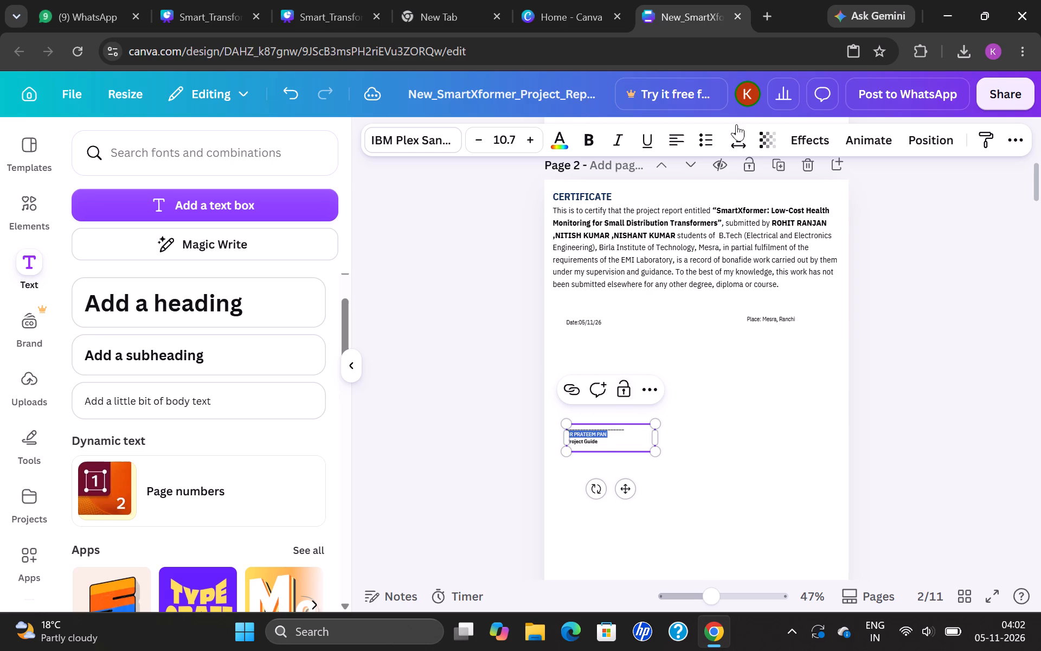
pyautogui.click(590, 141)
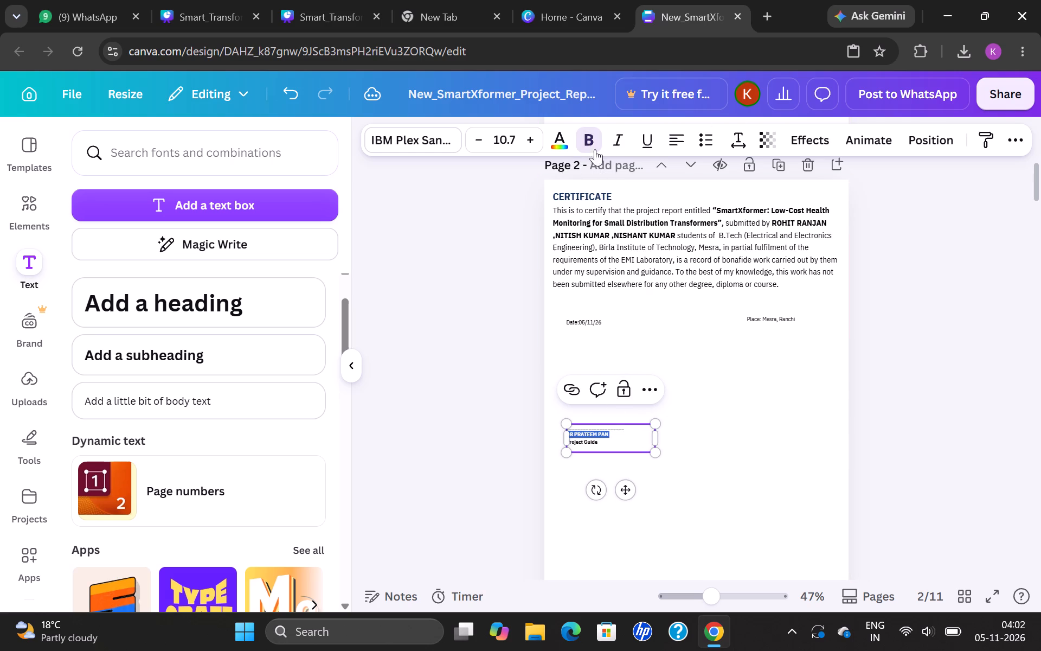
pyautogui.click(712, 342)
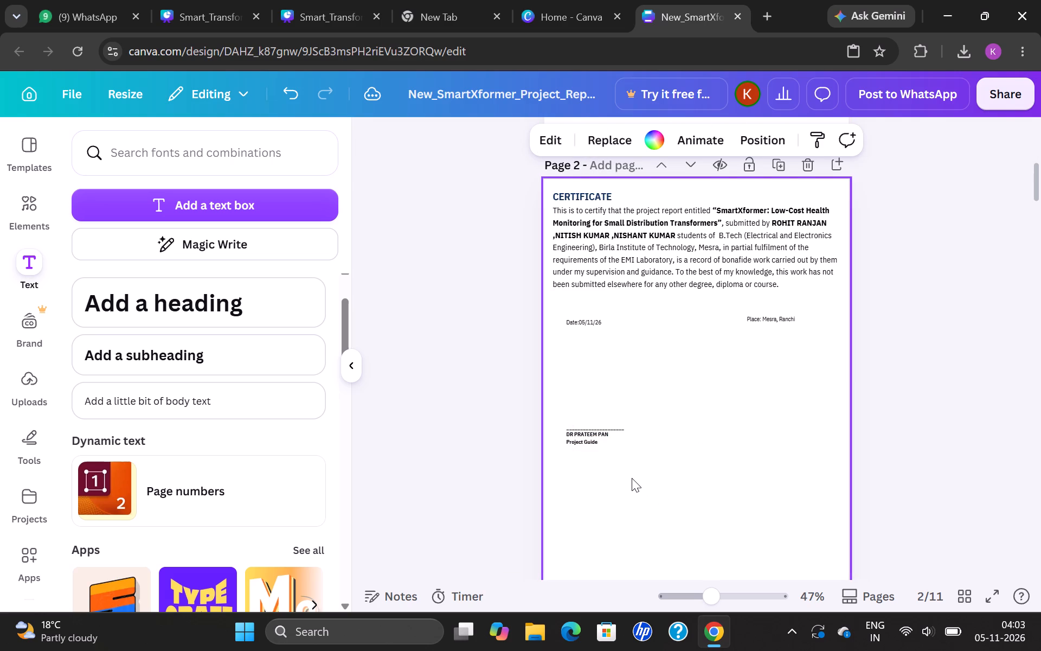
# Insert 21 leading spaces before the CERTIFICATE heading to roughly centre it above its paragraph.
pyautogui.scroll(-1, 632, 478)
pyautogui.scroll(1, 632, 478)
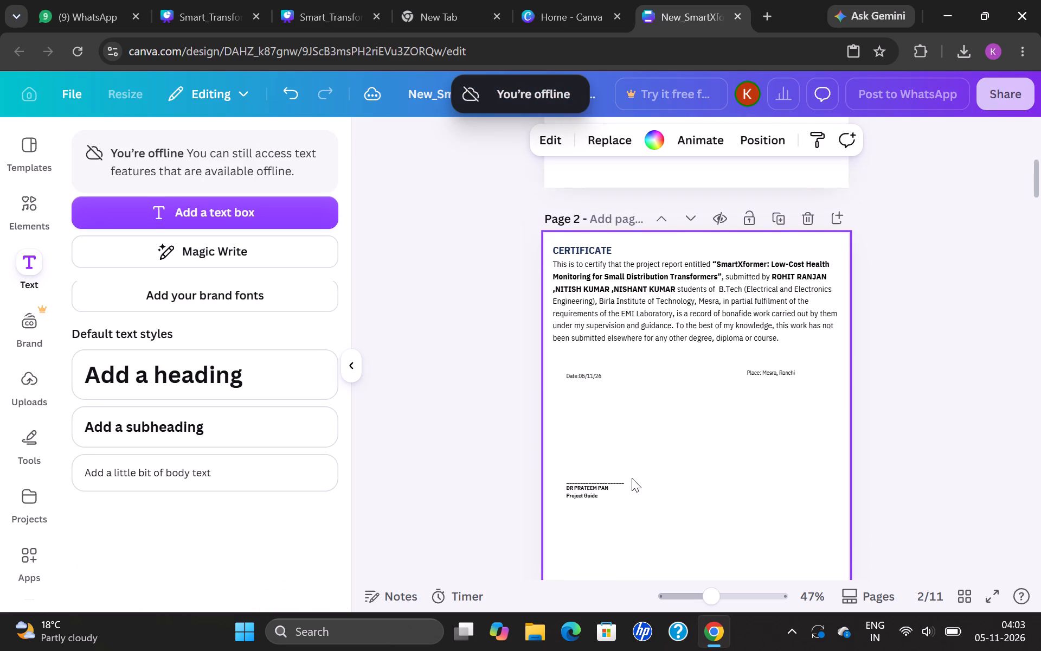
pyautogui.scroll(1, 632, 478)
pyautogui.click(556, 265)
pyautogui.click(556, 265)
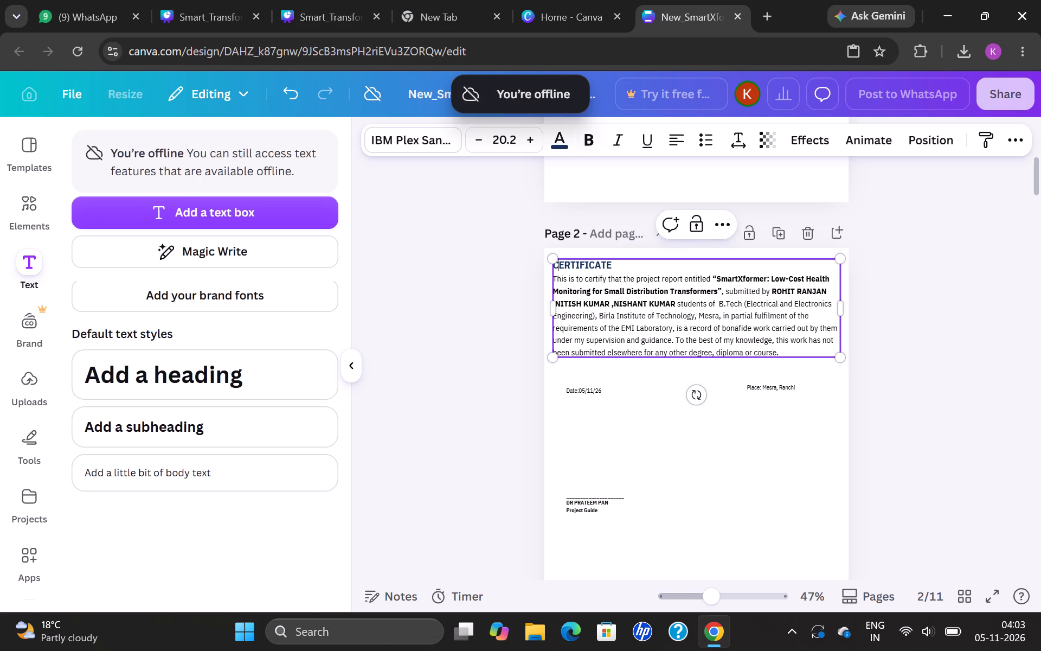
pyautogui.press('Left')
pyautogui.click(552, 264)
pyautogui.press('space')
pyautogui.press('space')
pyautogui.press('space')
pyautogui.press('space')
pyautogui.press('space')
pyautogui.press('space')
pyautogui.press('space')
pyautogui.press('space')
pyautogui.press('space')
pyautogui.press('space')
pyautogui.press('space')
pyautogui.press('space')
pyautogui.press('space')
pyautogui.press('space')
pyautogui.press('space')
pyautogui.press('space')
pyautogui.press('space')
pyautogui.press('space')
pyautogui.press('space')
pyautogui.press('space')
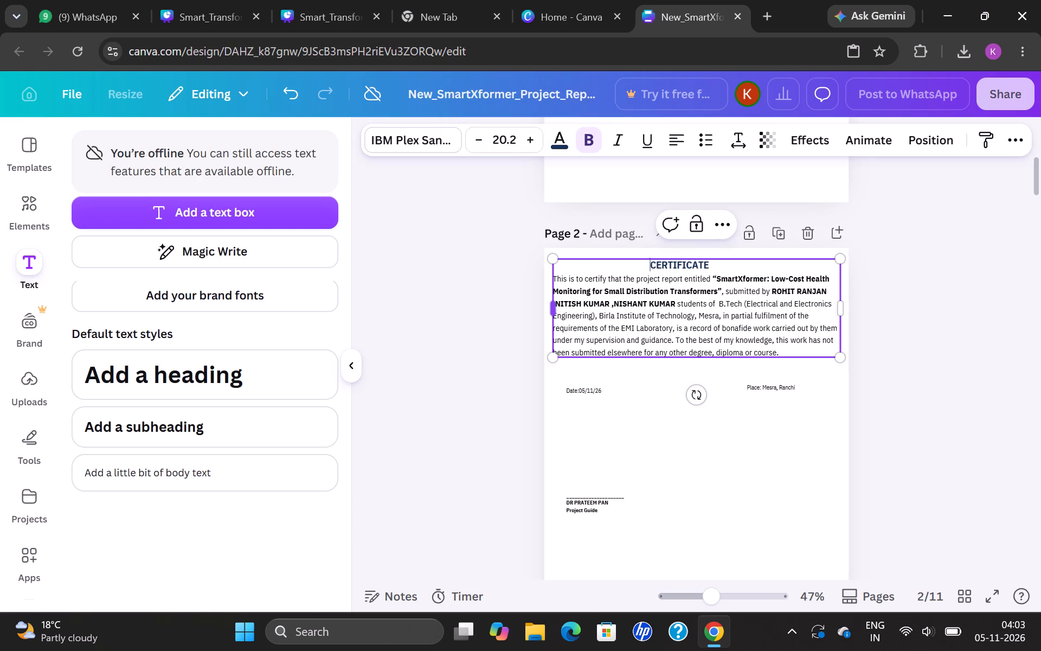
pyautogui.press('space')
pyautogui.click(911, 346)
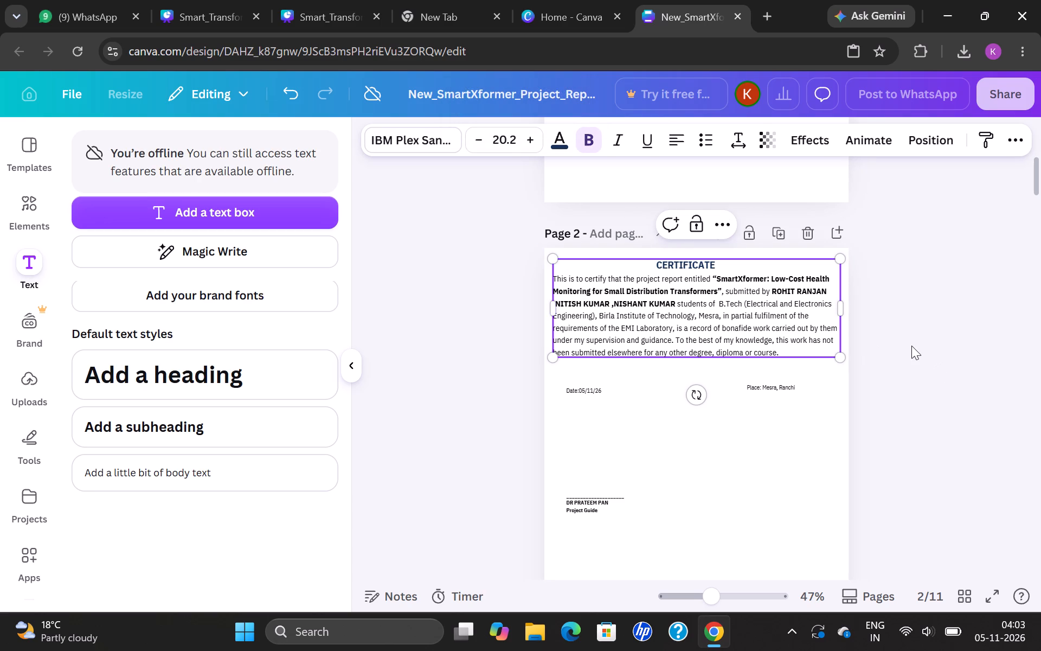
# Underline only the word CERTIFICATE in the heading, leaving its leading spaces without underline.
pyautogui.click(692, 266)
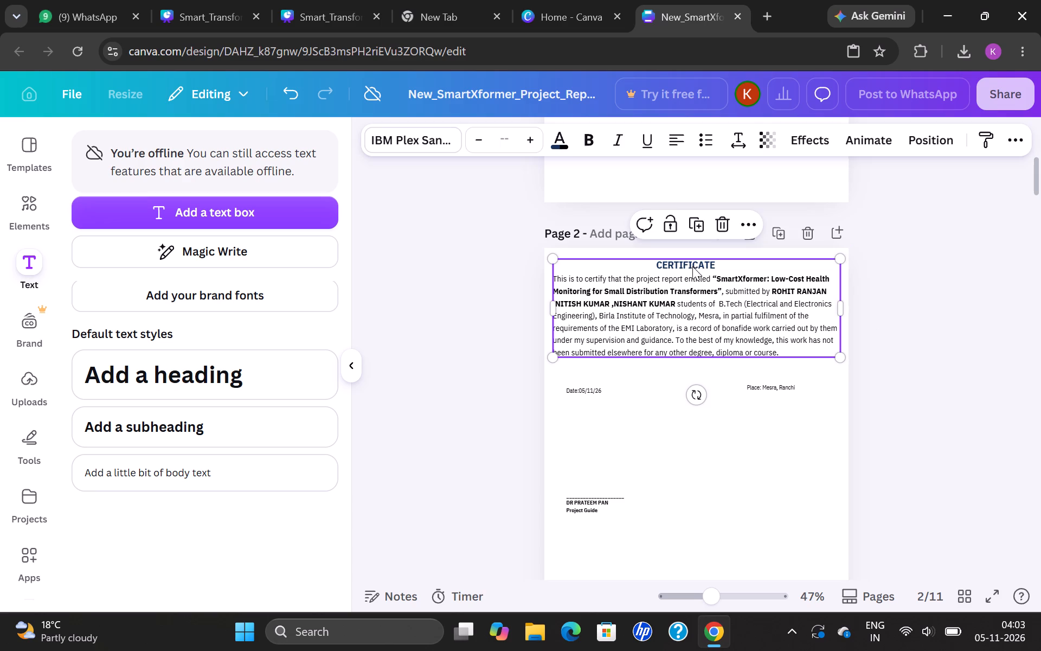
pyautogui.click(692, 266)
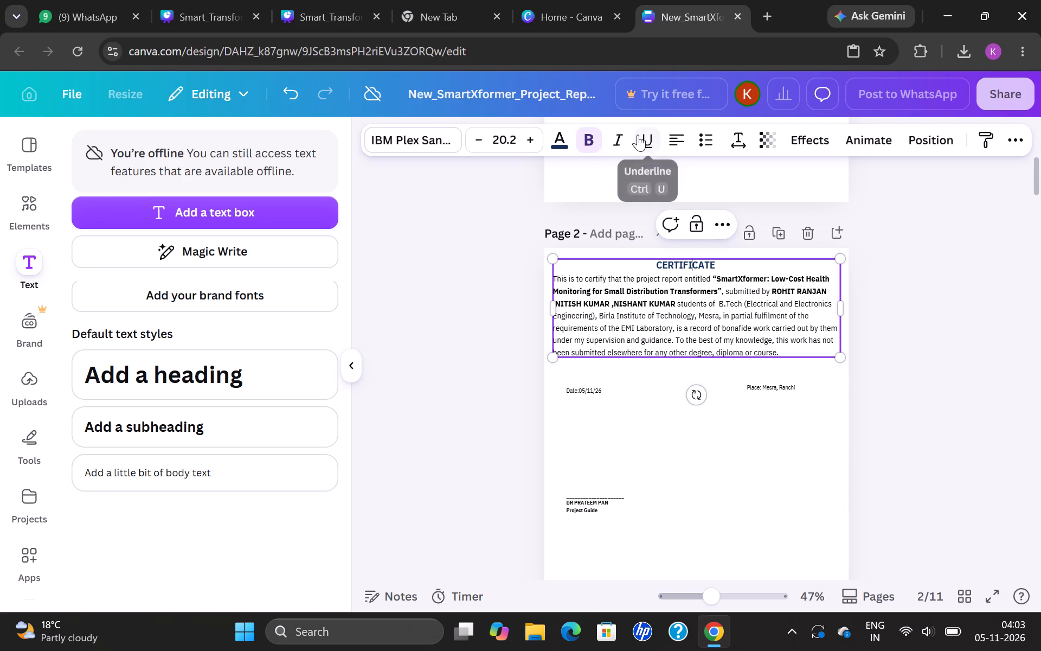
pyautogui.click(638, 135)
pyautogui.click(638, 135)
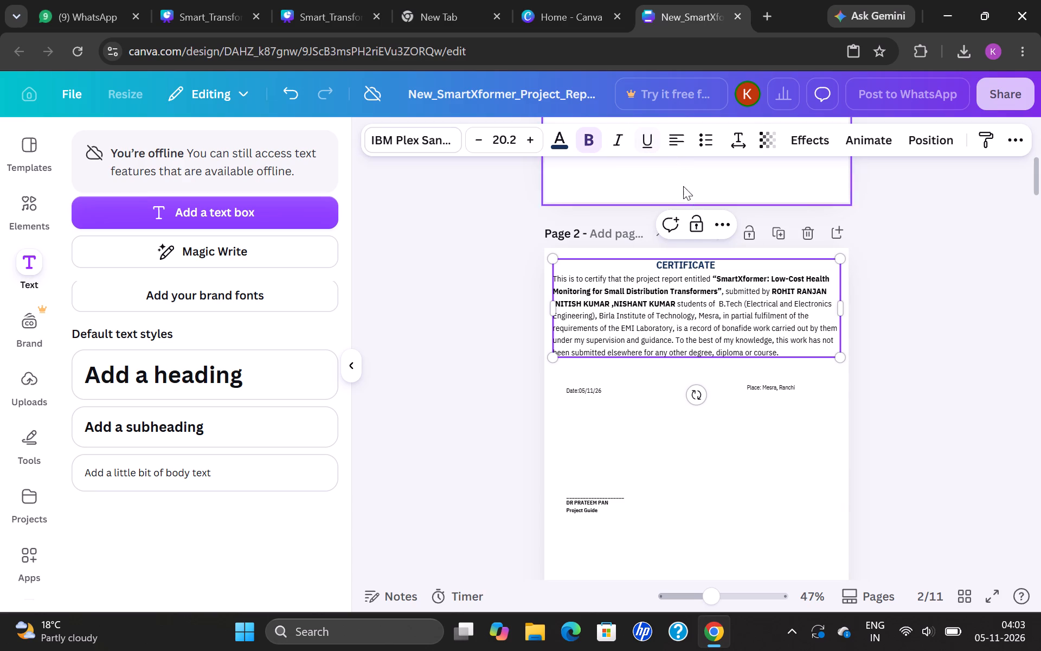
pyautogui.moveTo(715, 265); pyautogui.dragTo(646, 260)
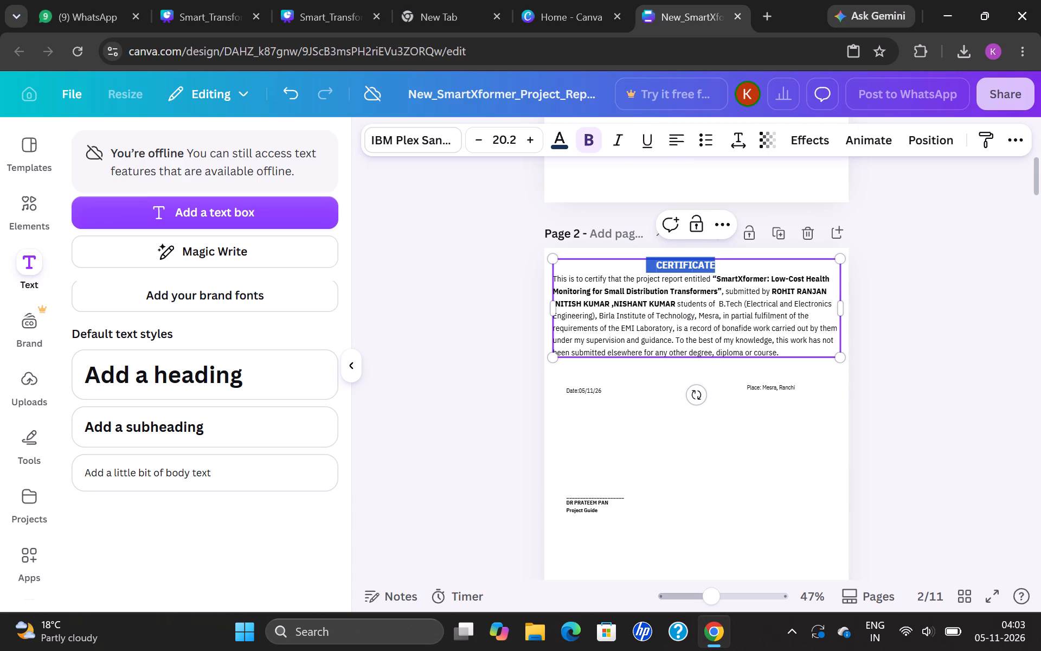
pyautogui.moveTo(646, 260); pyautogui.dragTo(647, 259)
pyautogui.click(656, 263)
pyautogui.moveTo(656, 263); pyautogui.dragTo(660, 263)
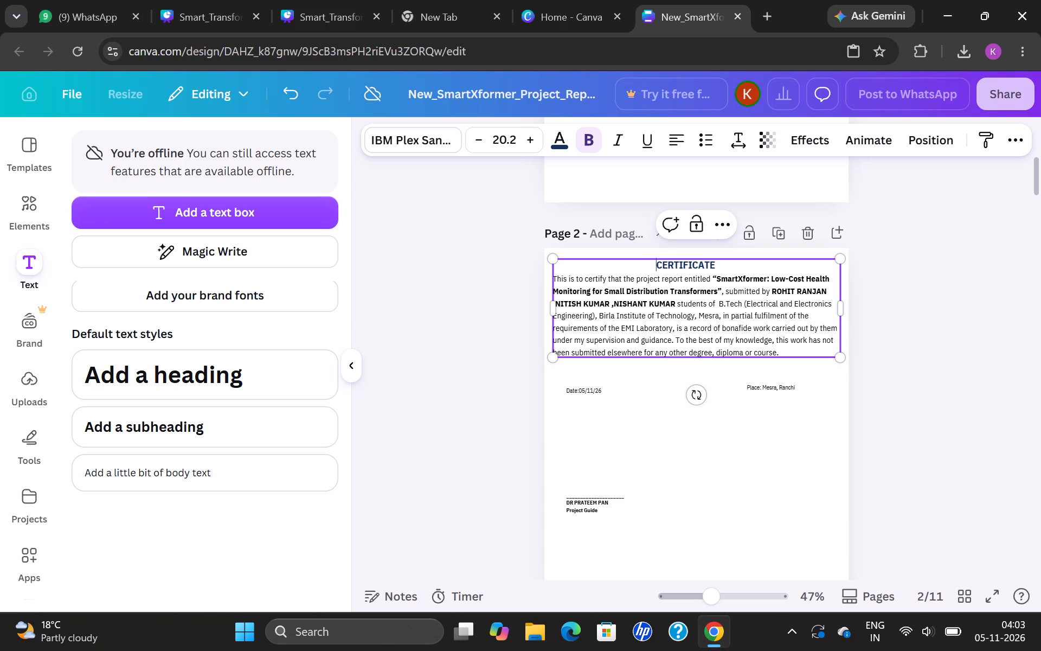
pyautogui.moveTo(660, 263); pyautogui.dragTo(729, 260)
pyautogui.click(642, 131)
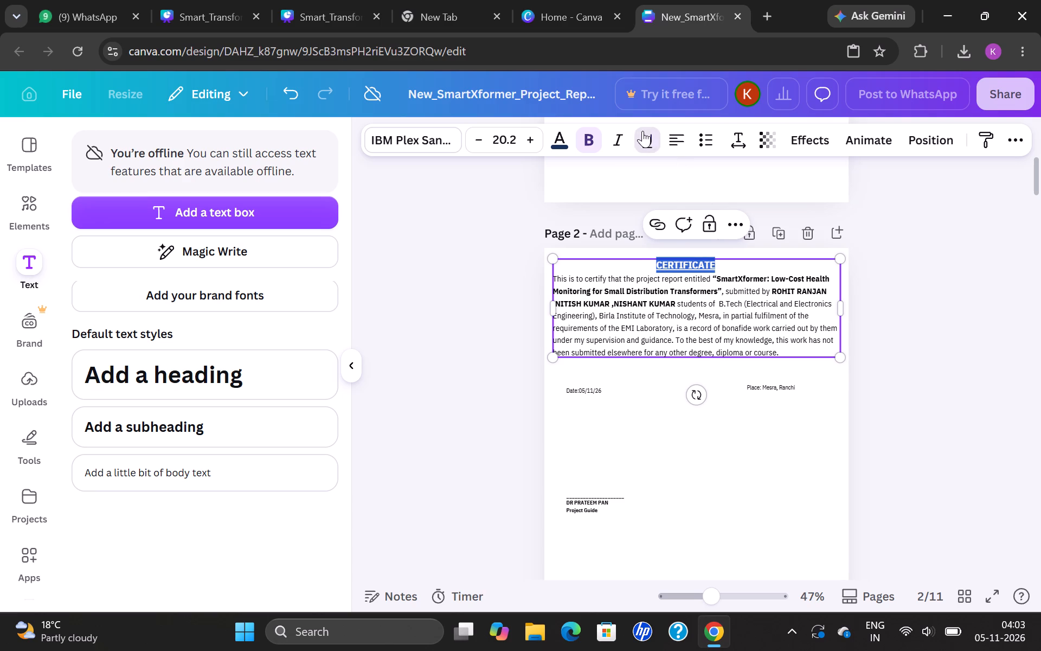
pyautogui.click(959, 285)
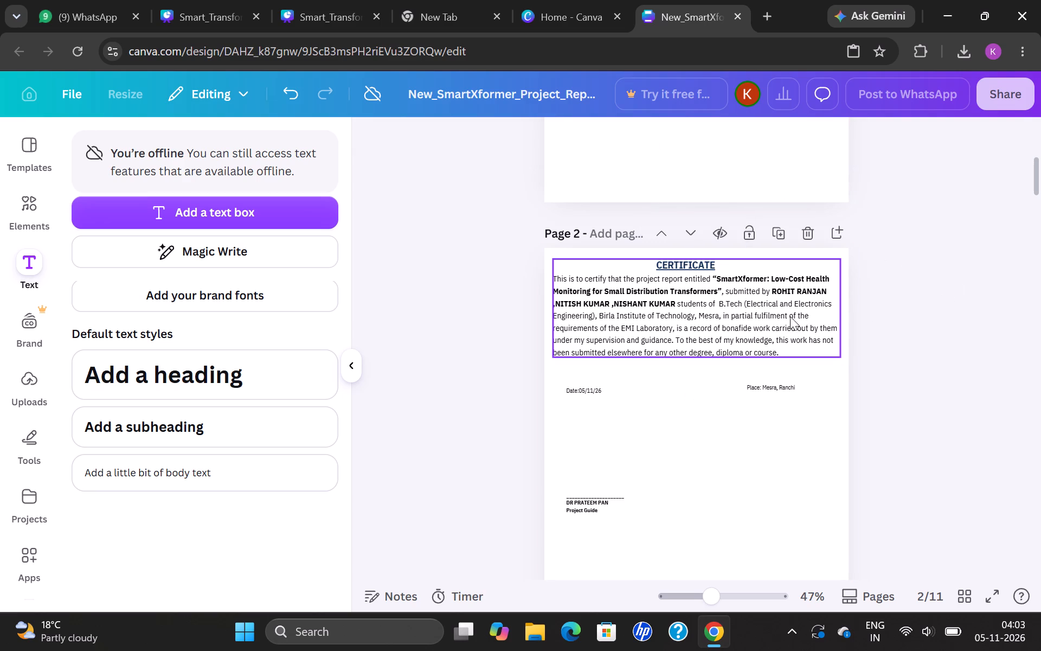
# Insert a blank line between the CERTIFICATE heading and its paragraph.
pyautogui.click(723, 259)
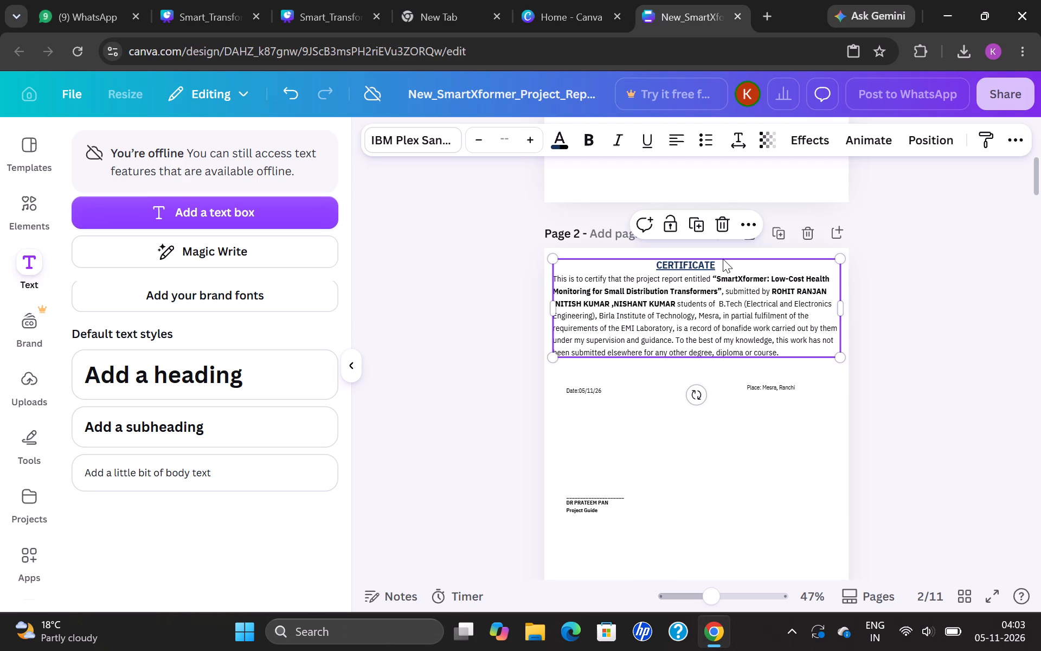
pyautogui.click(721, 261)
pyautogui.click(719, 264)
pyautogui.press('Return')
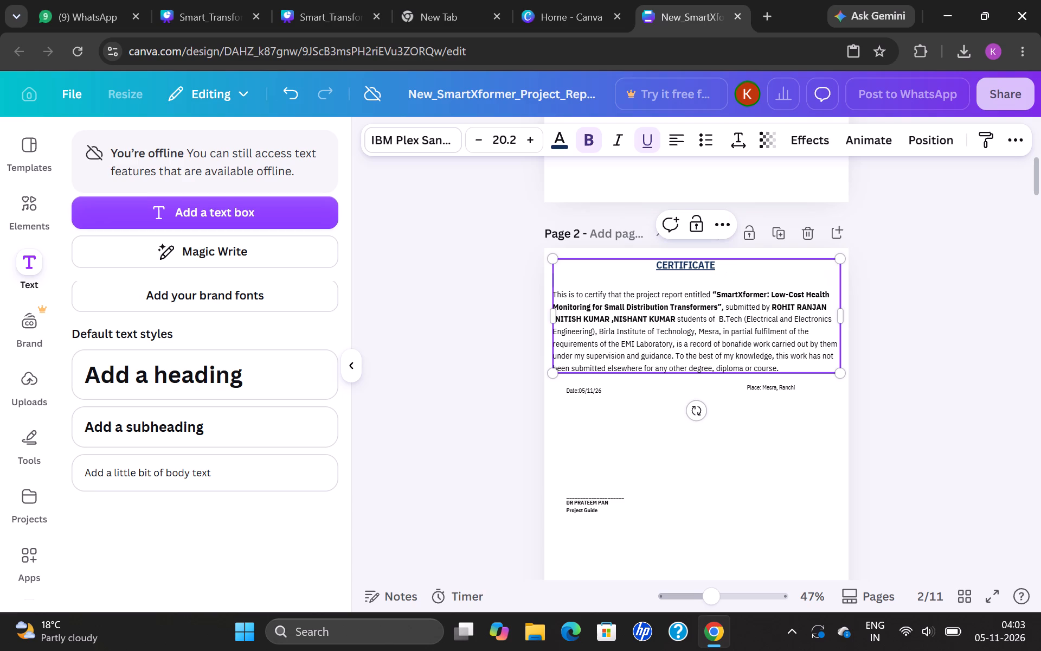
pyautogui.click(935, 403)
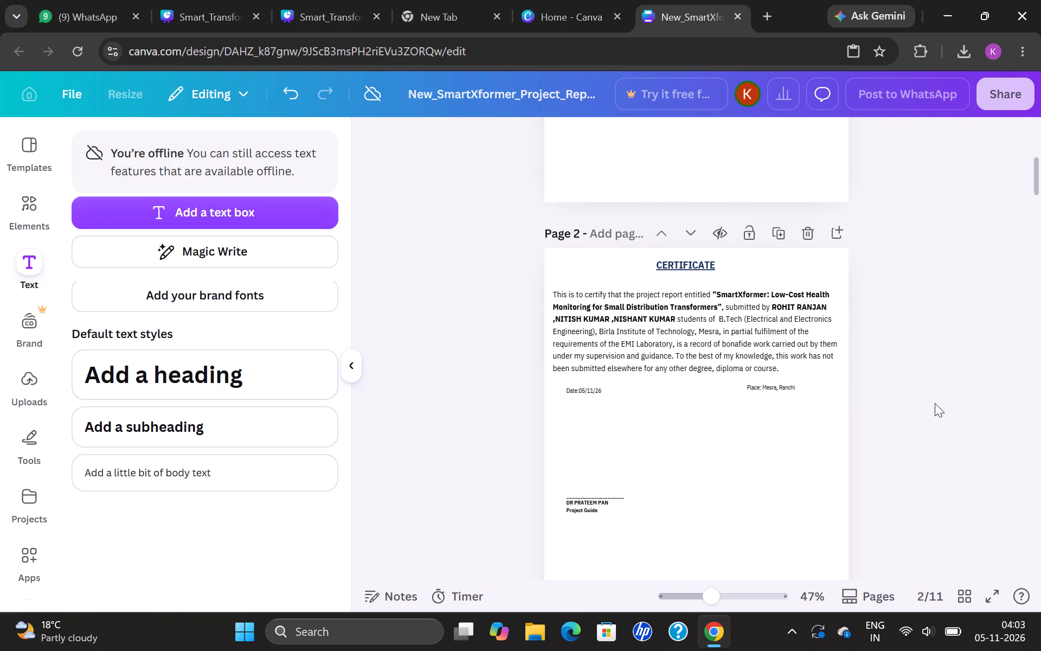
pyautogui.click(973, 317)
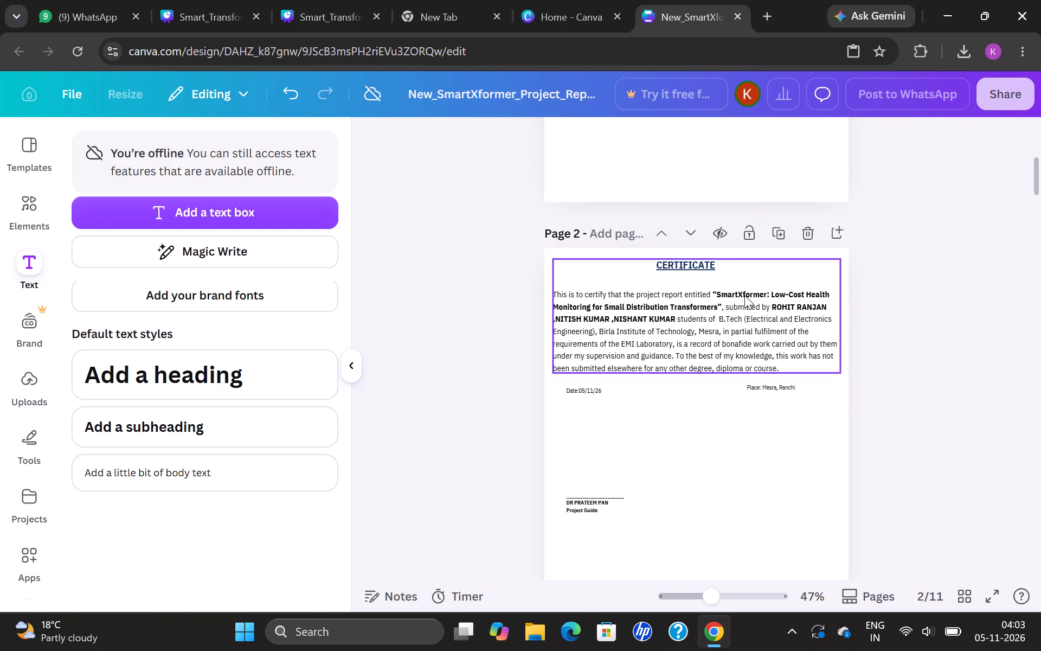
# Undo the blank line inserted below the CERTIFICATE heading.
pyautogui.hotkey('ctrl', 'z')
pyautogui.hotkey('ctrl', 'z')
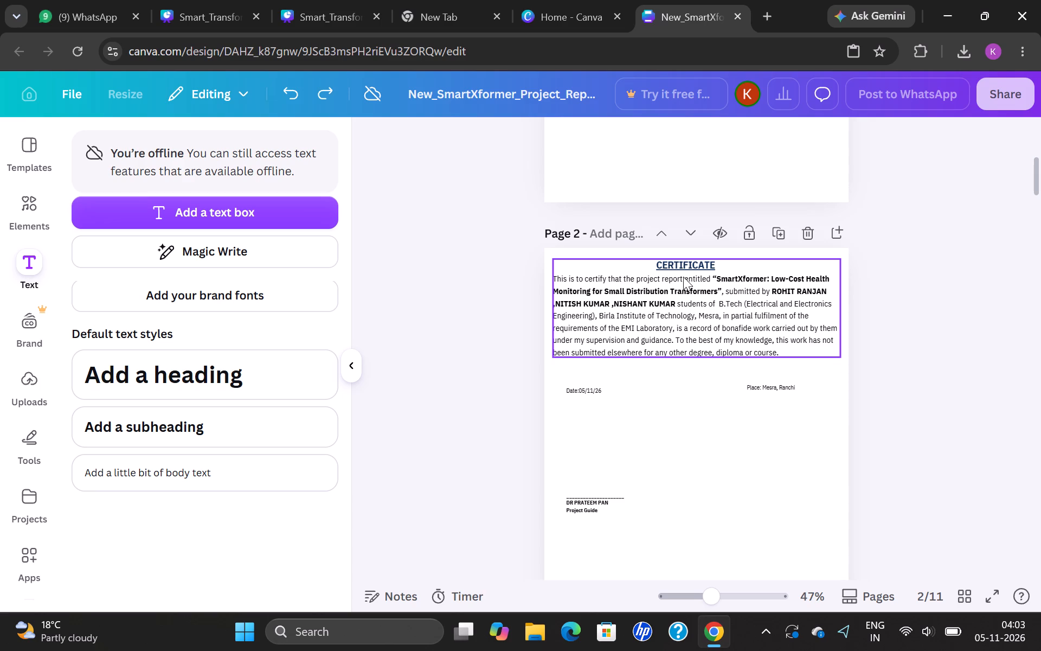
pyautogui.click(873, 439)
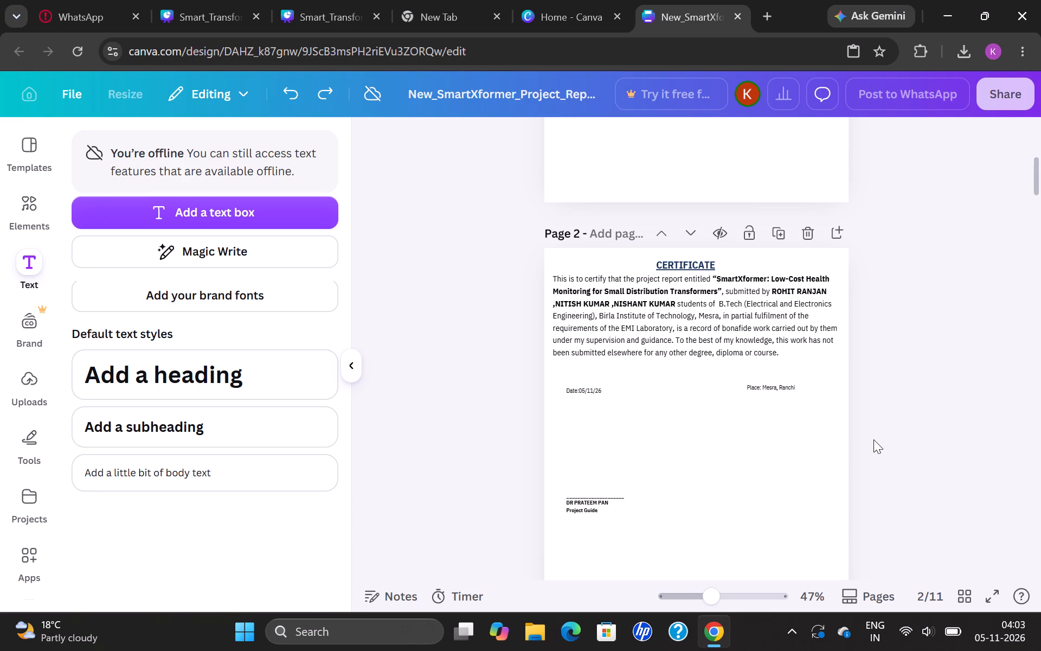
# Switch the design from viewing back to editing despite the offline state.
pyautogui.scroll(-4, 873, 439)
pyautogui.scroll(1, 873, 439)
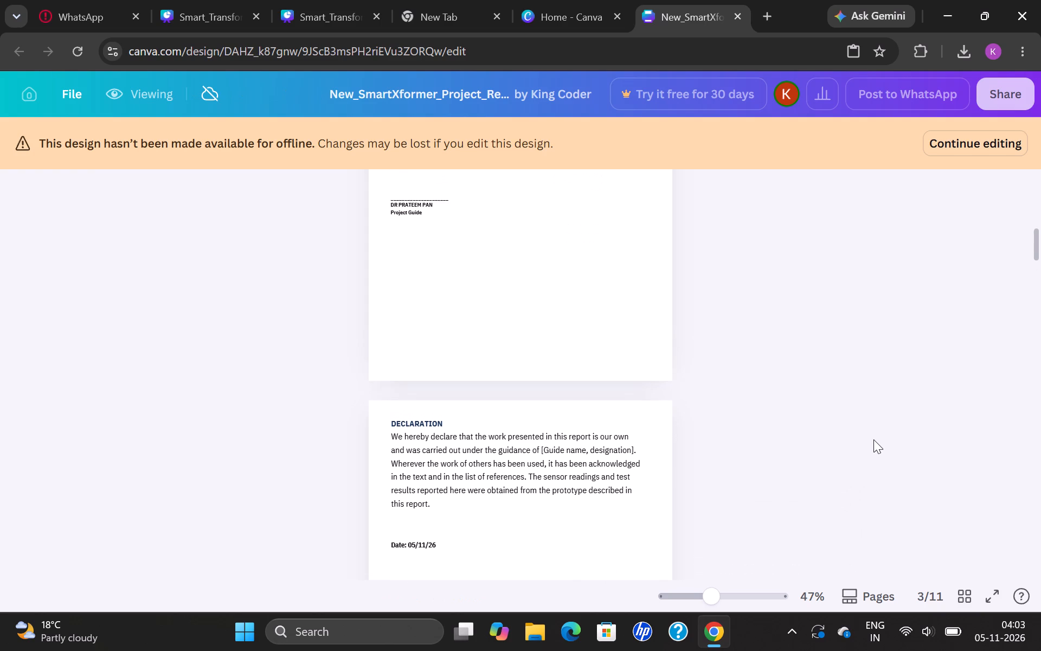
pyautogui.scroll(1, 873, 439)
pyautogui.hscroll(1, 873, 439)
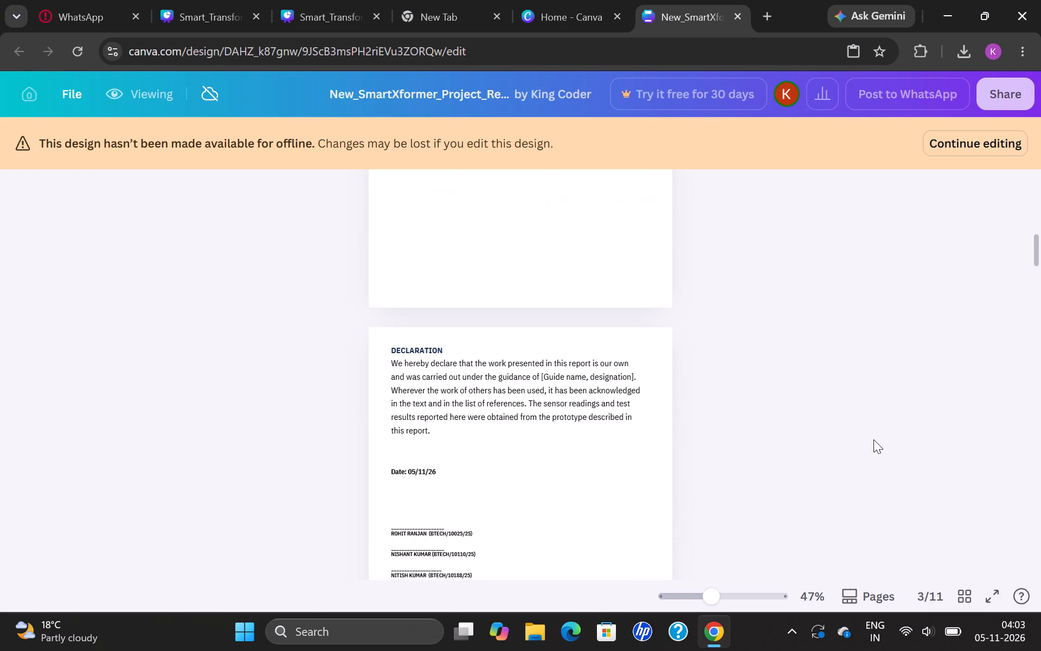
pyautogui.scroll(-1, 873, 439)
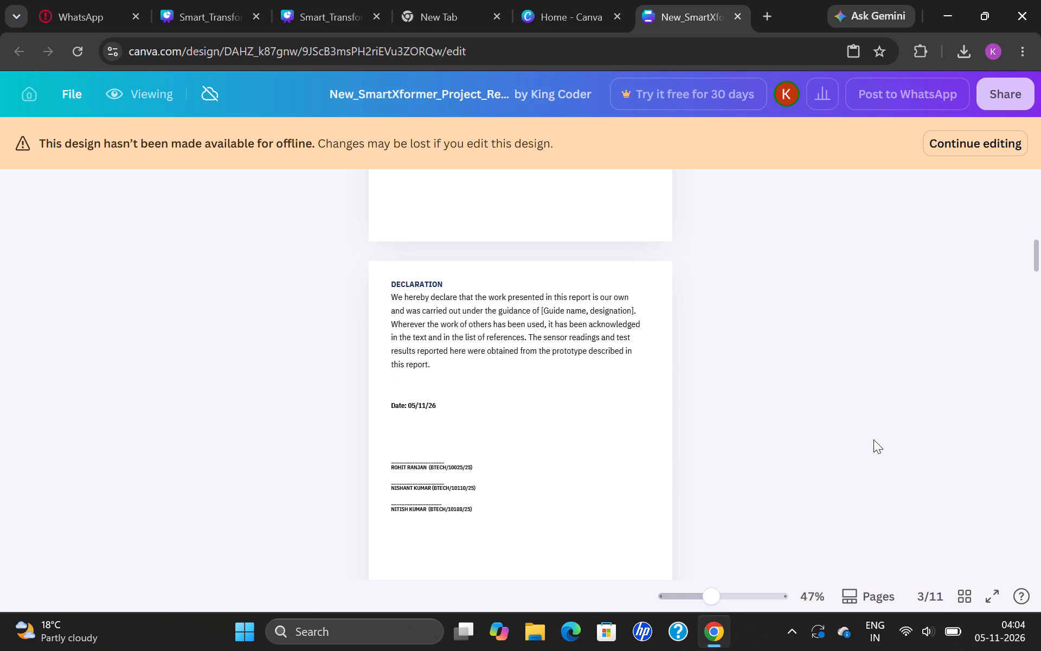
pyautogui.click(391, 286)
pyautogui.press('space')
pyautogui.scroll(5, 391, 286)
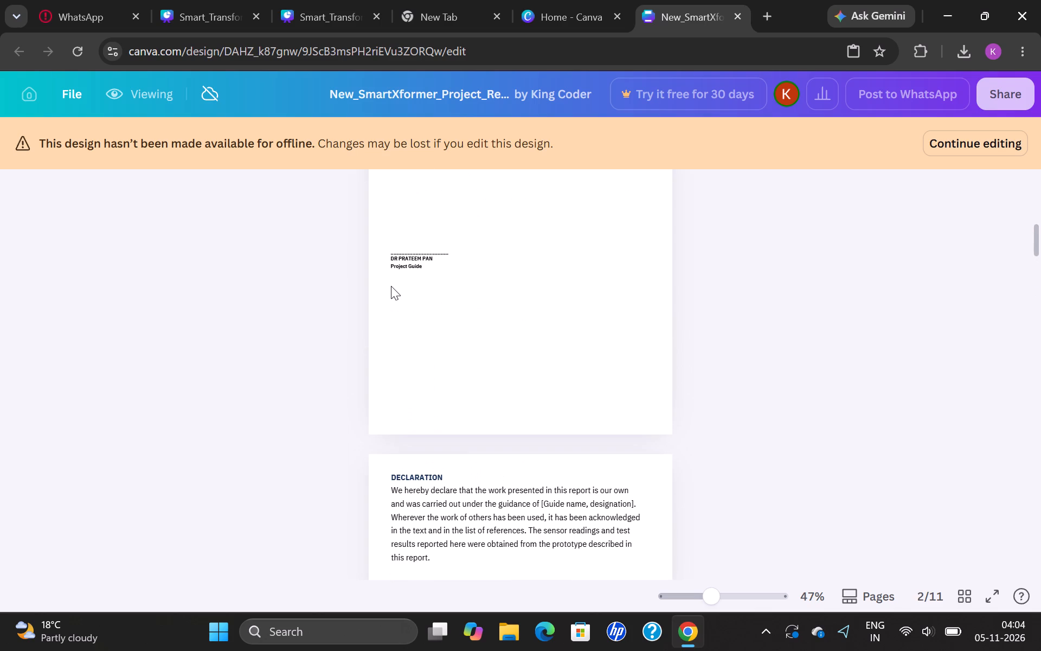
pyautogui.click(975, 142)
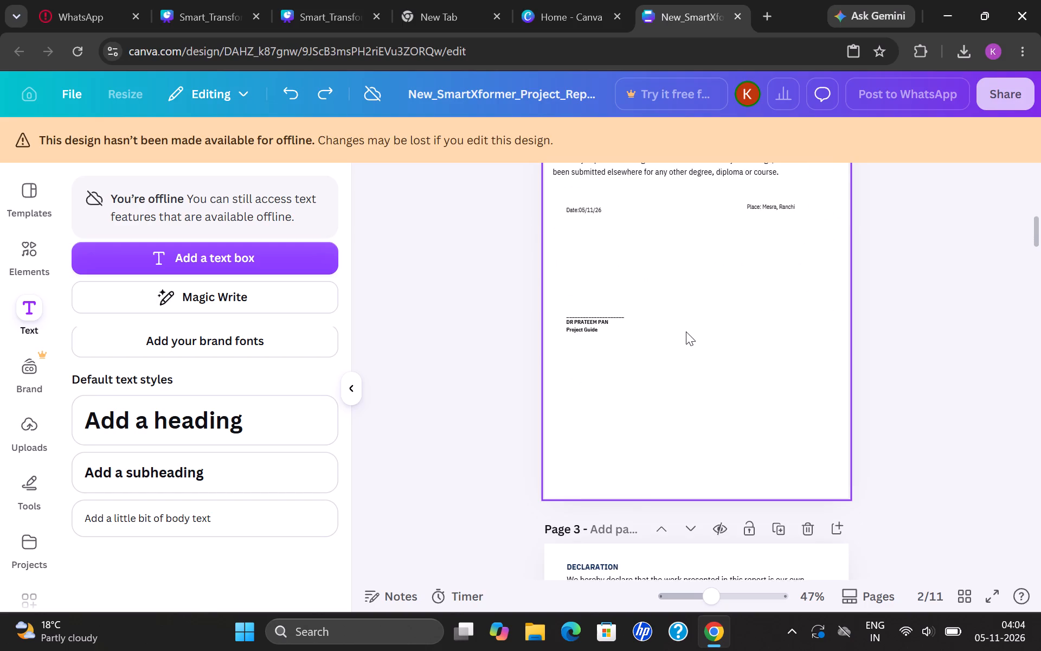
# Insert 25 leading spaces before the DECLARATION heading on page 3 to roughly centre it above its paragraph.
pyautogui.scroll(-2, 686, 331)
pyautogui.click(648, 309)
pyautogui.scroll(1, 648, 309)
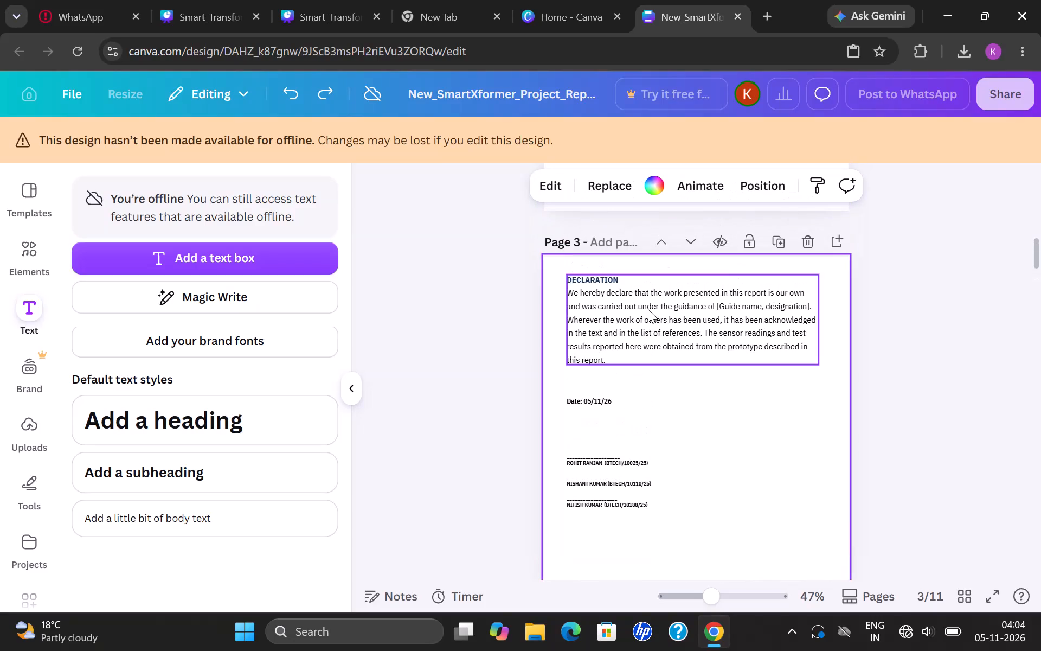
pyautogui.click(573, 278)
pyautogui.doubleClick(573, 278)
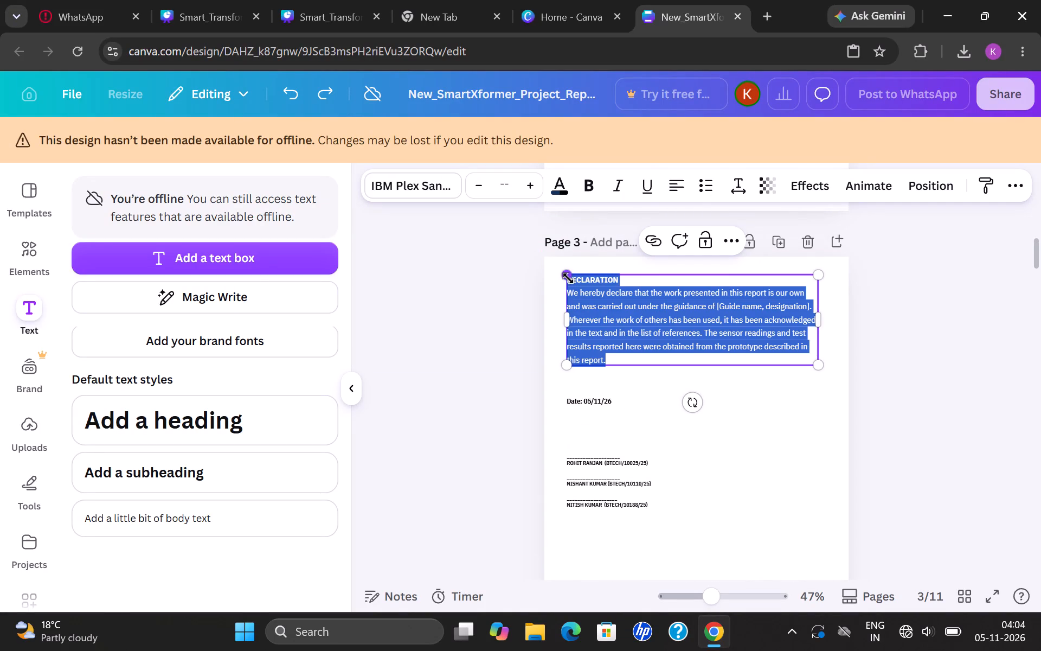
pyautogui.click(581, 284)
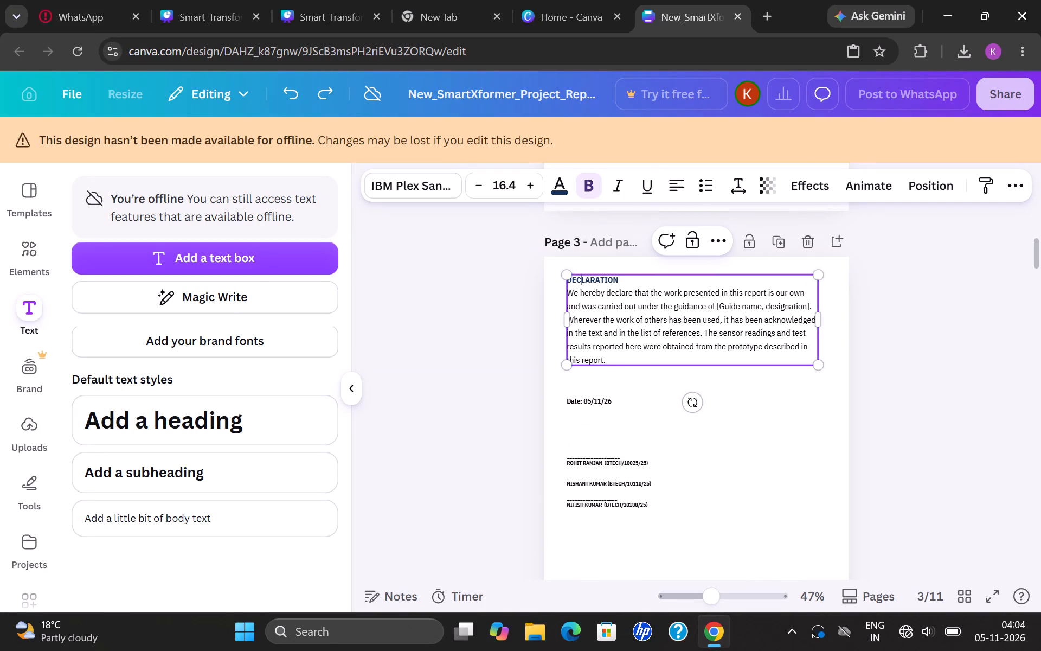
pyautogui.click(579, 281)
pyautogui.press('Left')
pyautogui.press('Left')
pyautogui.press('Left')
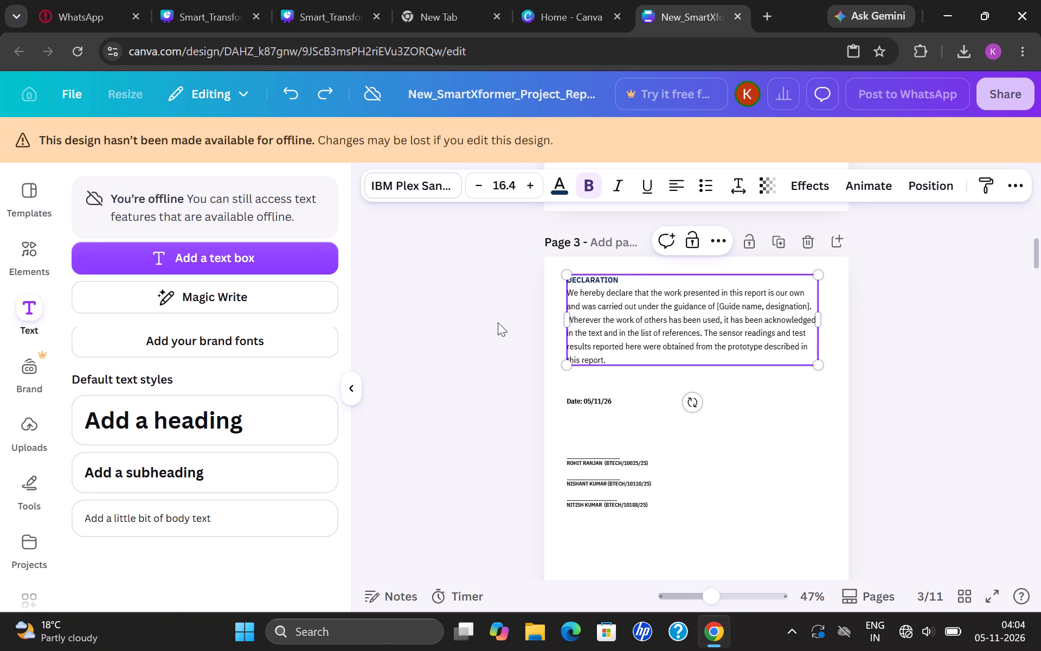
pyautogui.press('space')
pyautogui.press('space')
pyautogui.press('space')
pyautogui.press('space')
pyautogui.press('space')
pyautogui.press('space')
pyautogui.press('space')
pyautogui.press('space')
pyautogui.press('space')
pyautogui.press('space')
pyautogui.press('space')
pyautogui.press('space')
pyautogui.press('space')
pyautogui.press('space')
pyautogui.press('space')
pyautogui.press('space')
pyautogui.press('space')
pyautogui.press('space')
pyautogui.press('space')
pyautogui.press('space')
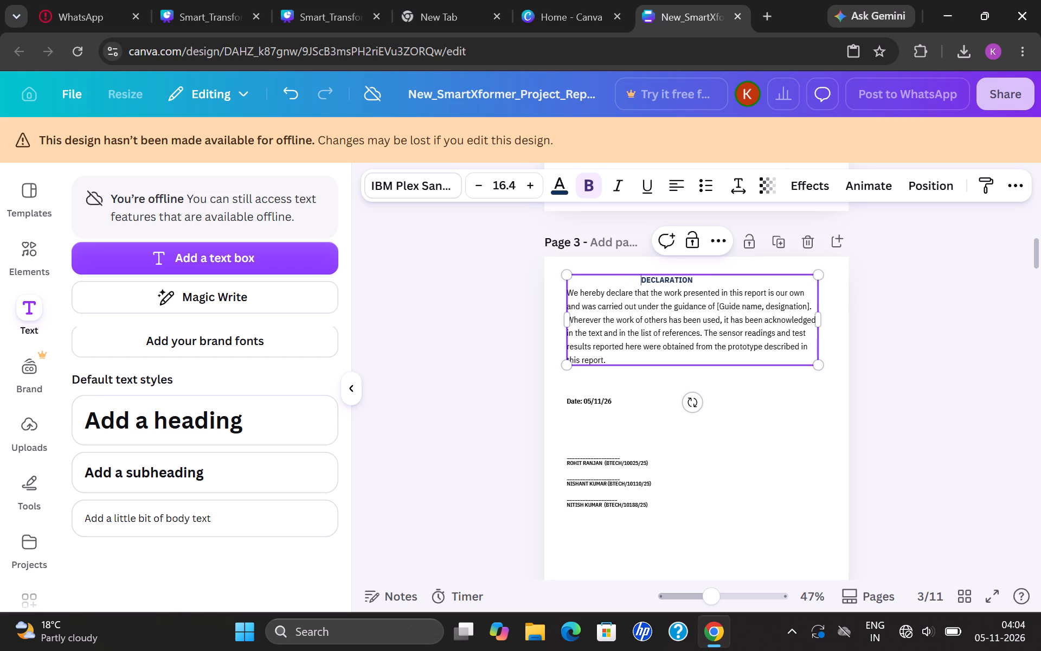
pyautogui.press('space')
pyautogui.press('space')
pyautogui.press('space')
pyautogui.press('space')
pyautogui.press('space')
pyautogui.click(762, 484)
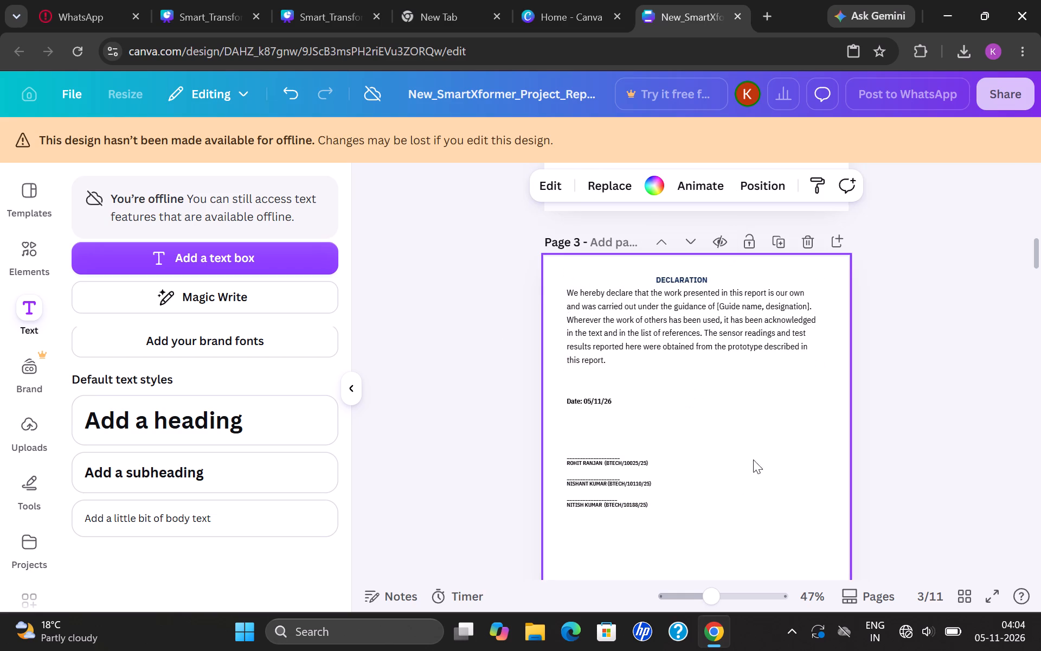
pyautogui.click(718, 448)
# Delete two of the leading spaces before the DECLARATION heading to fine-tune its centring.
pyautogui.scroll(-1, 718, 448)
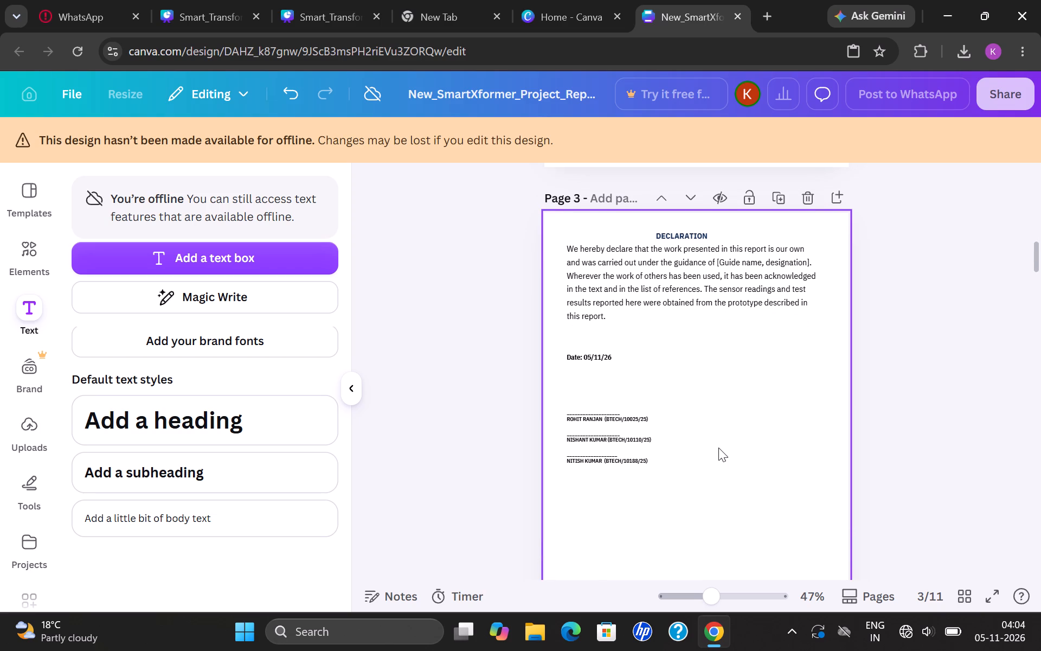
pyautogui.click(650, 240)
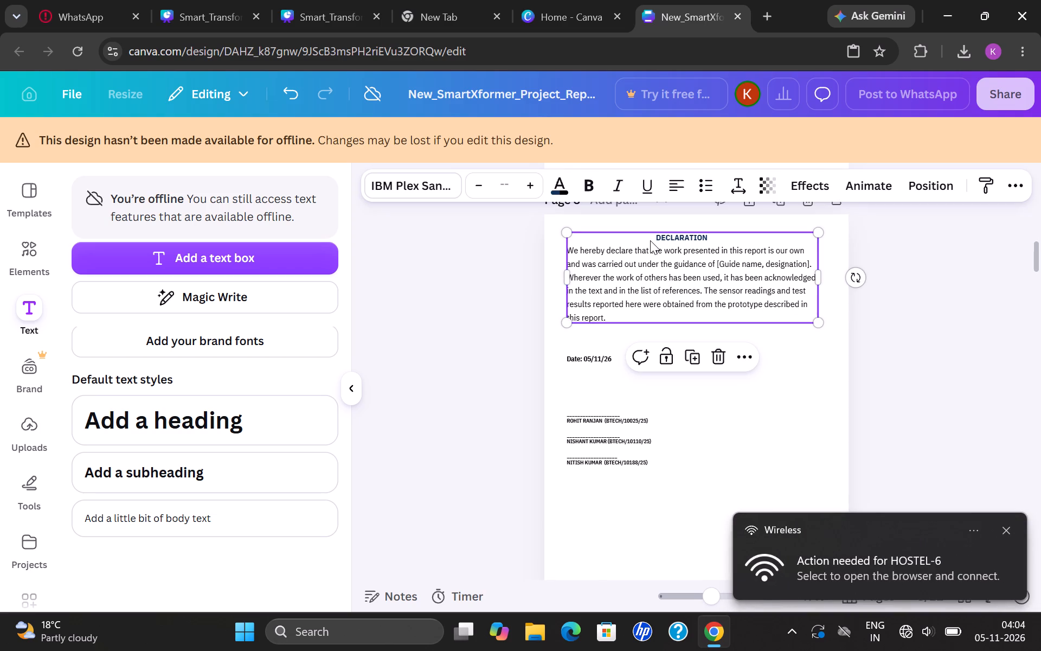
pyautogui.click(651, 239)
pyautogui.click(651, 239)
pyautogui.press('BackSpace')
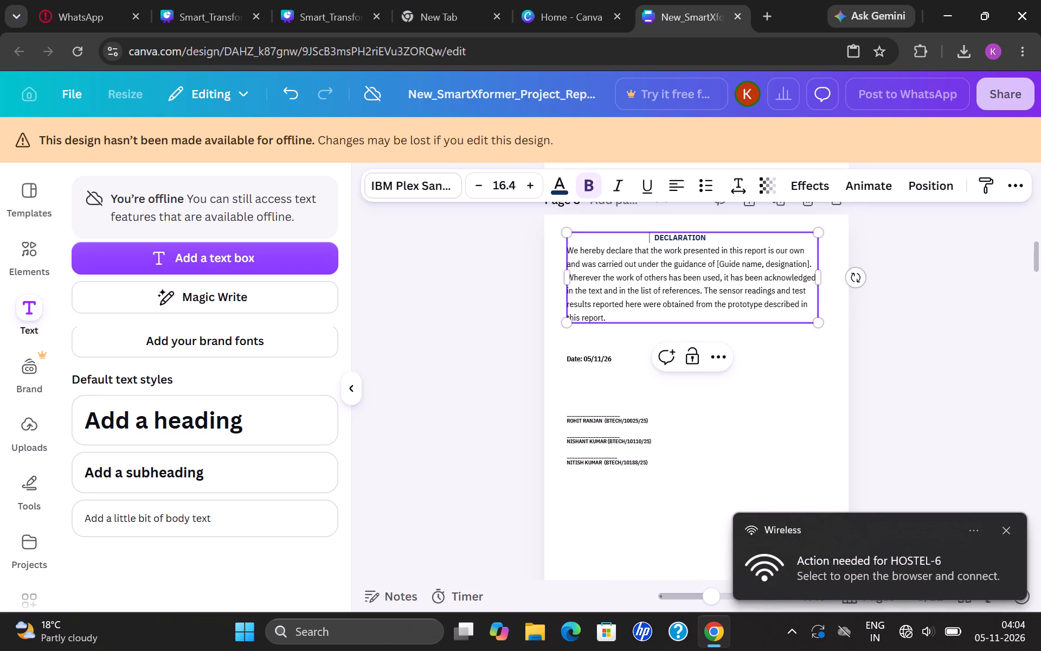
pyautogui.press('BackSpace')
pyautogui.click(832, 409)
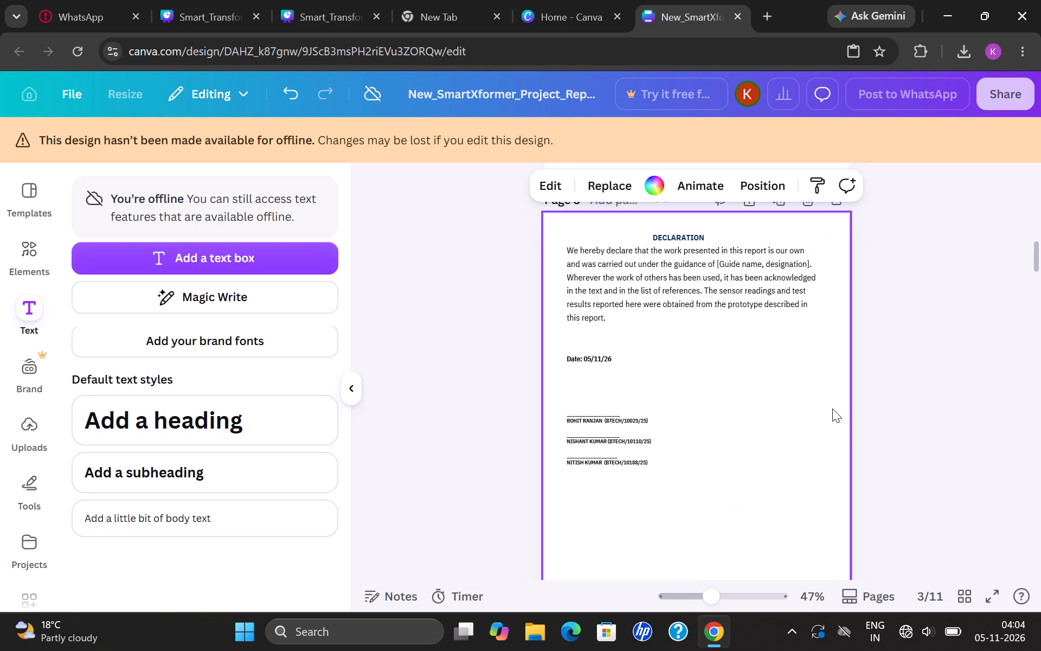
# Insert a blank line between the CERTIFICATE heading and its paragraph on page 2.
pyautogui.scroll(4, 832, 409)
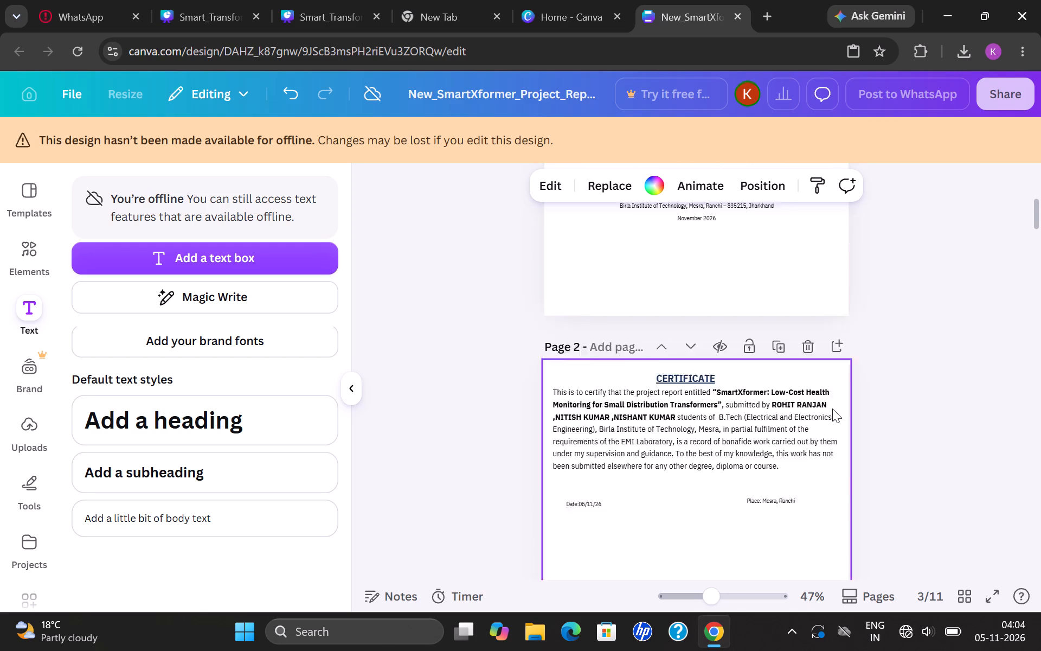
pyautogui.scroll(1, 832, 409)
pyautogui.scroll(-3, 736, 423)
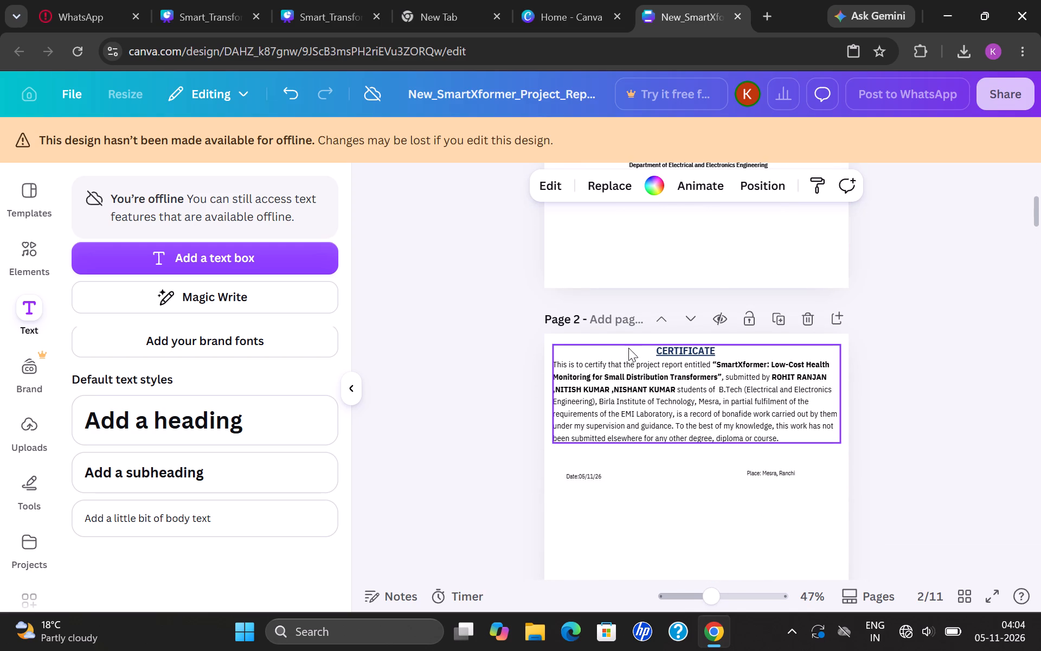
pyautogui.click(722, 346)
pyautogui.click(721, 352)
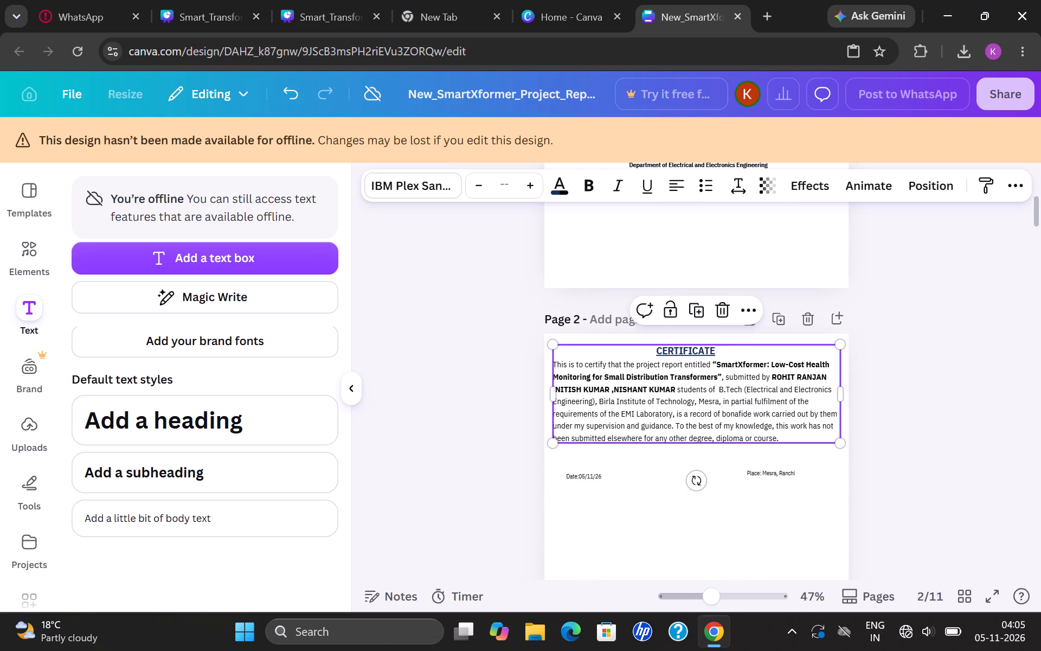
pyautogui.click(721, 352)
pyautogui.press('Return')
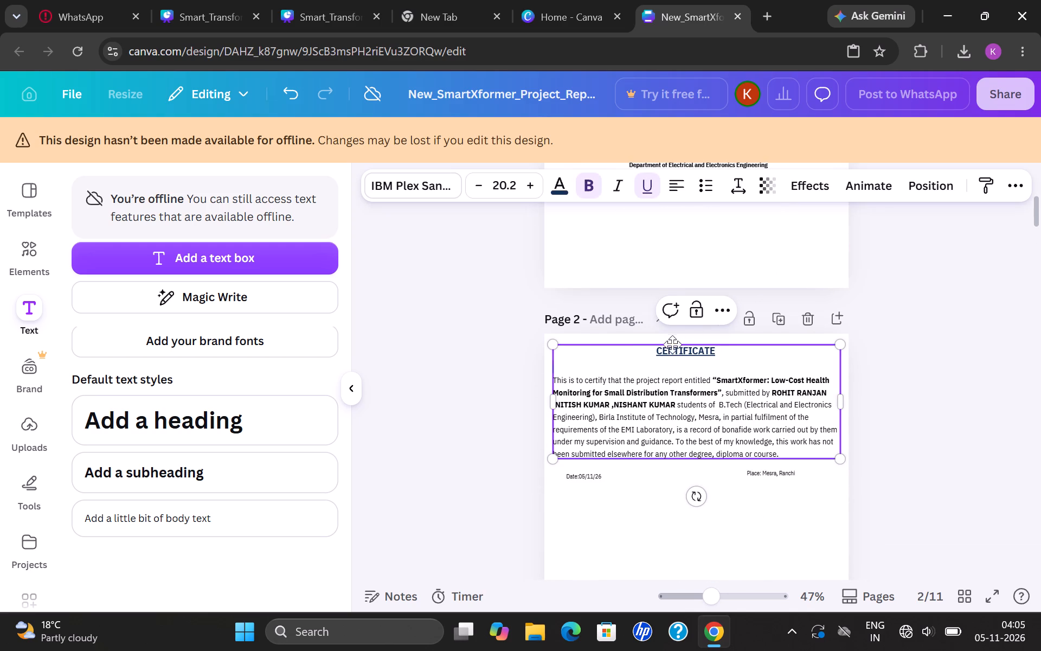
# Increase the font size of the CERTIFICATE heading word to 23.2.
pyautogui.moveTo(652, 349); pyautogui.dragTo(729, 349)
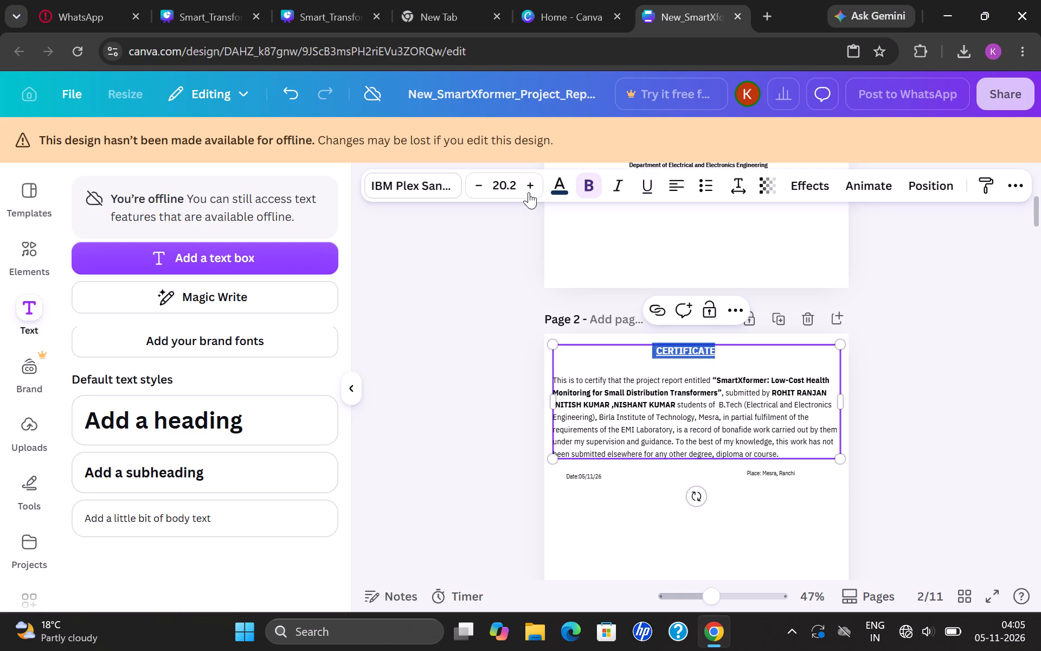
pyautogui.click(526, 178)
pyautogui.click(526, 178)
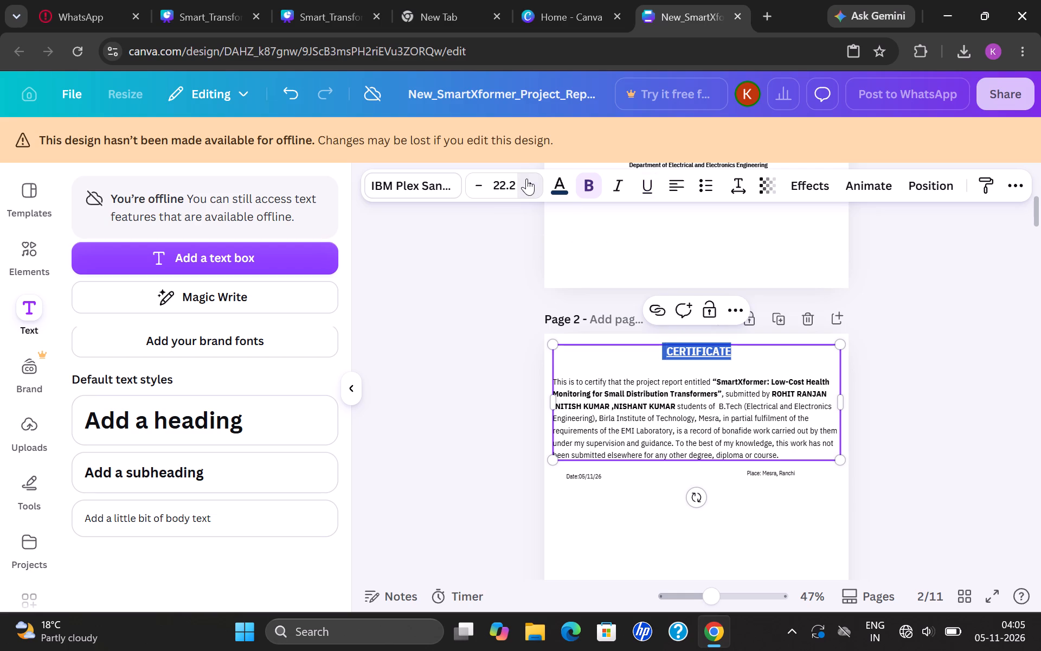
pyautogui.click(526, 178)
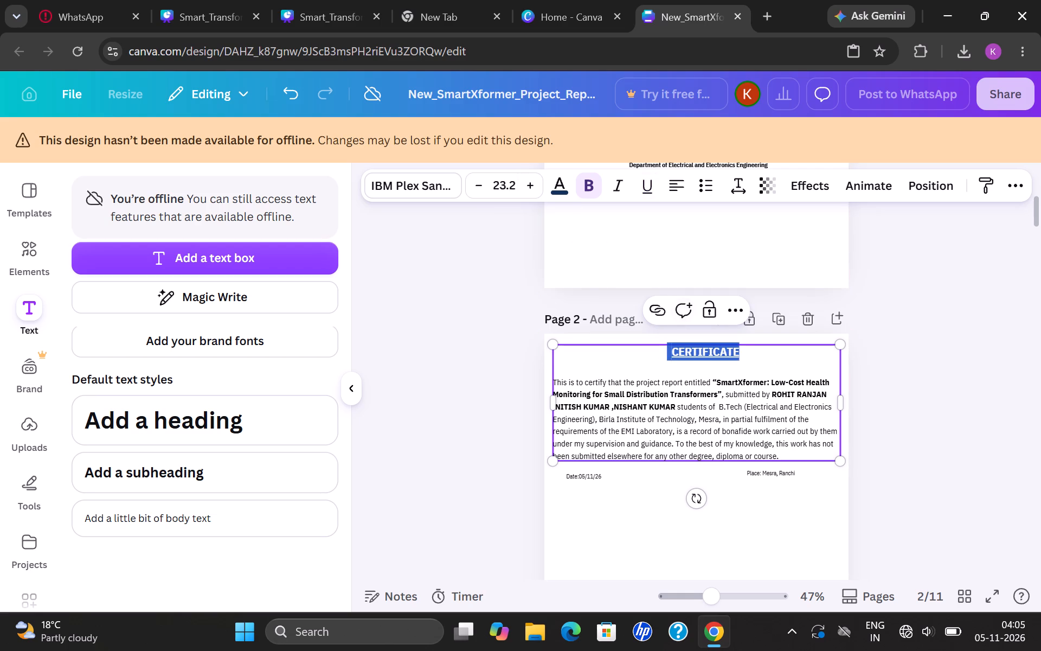
pyautogui.click(708, 365)
# Delete nine of the leading spaces before the enlarged CERTIFICATE heading to roughly re-centre it above its paragraph.
pyautogui.click(650, 363)
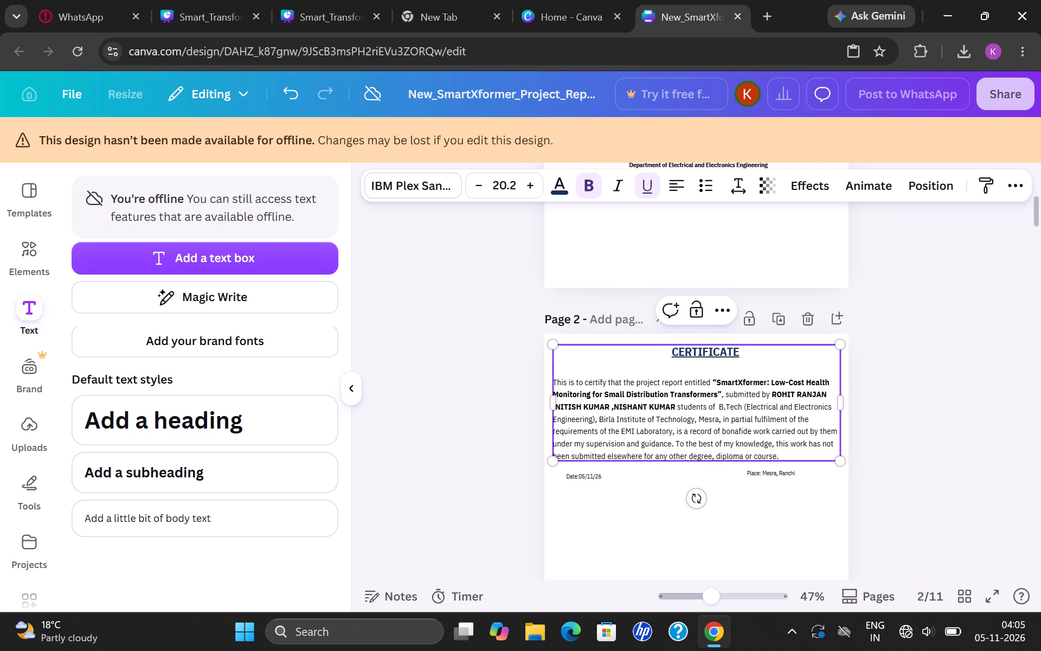
pyautogui.click(613, 356)
pyautogui.press('BackSpace')
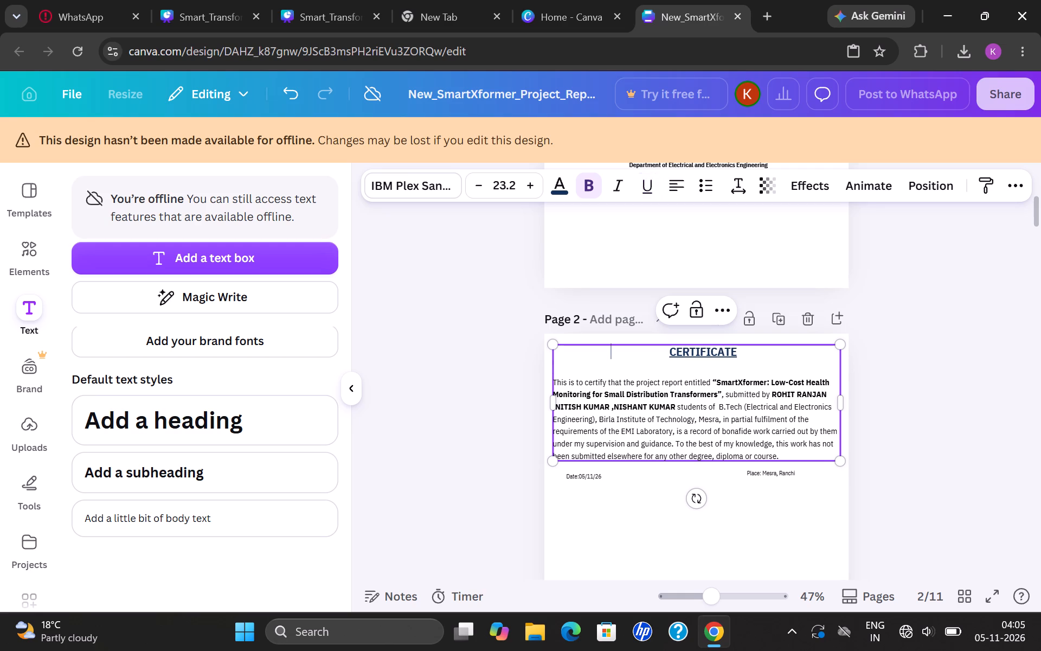
pyautogui.press('BackSpace')
pyautogui.press('BackSpace')
pyautogui.press('BackSpace')
pyautogui.press('BackSpace')
pyautogui.press('BackSpace')
pyautogui.press('BackSpace')
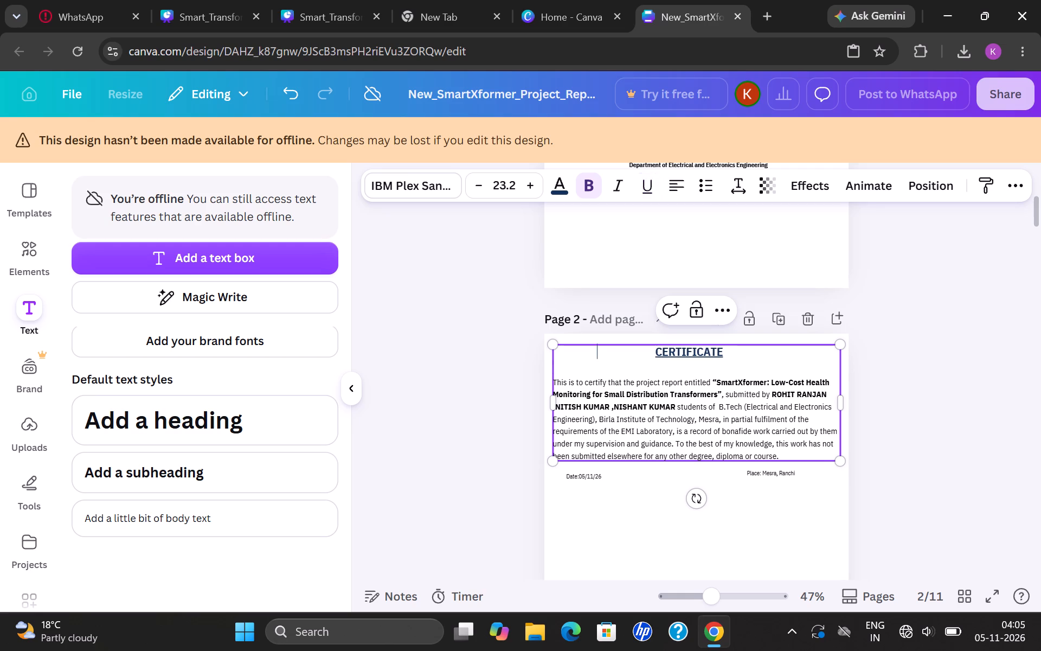
pyautogui.press('BackSpace')
pyautogui.press('BackSpace')
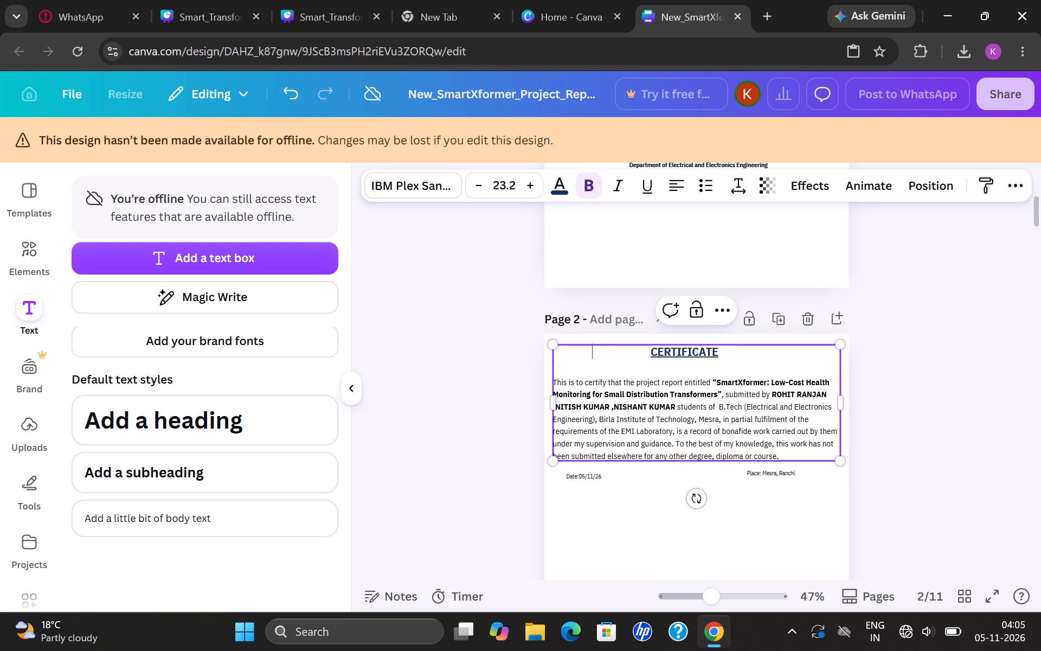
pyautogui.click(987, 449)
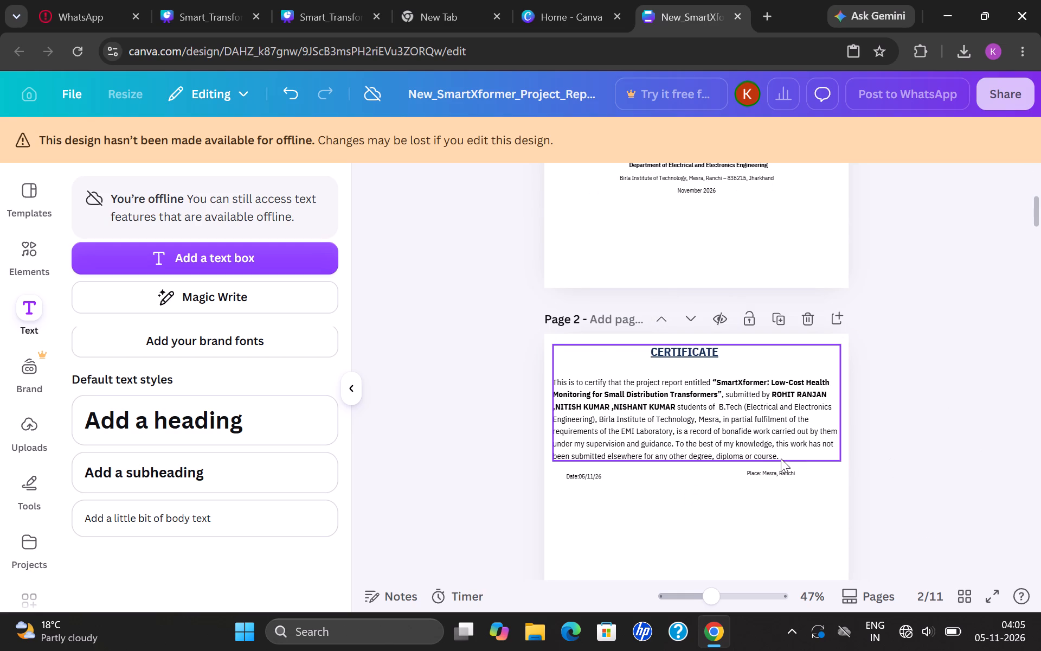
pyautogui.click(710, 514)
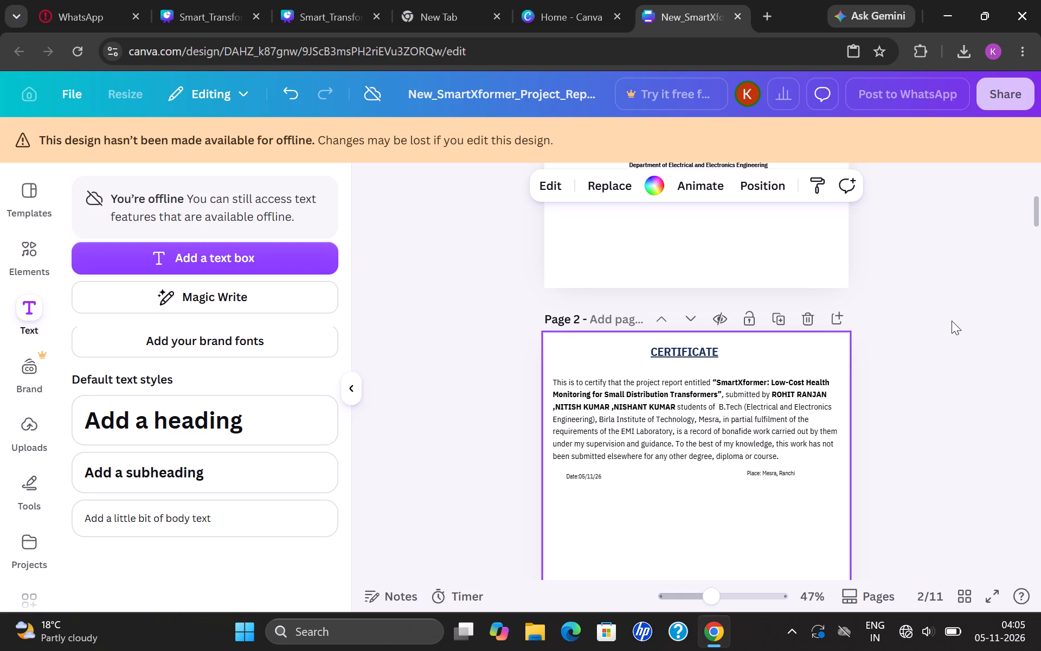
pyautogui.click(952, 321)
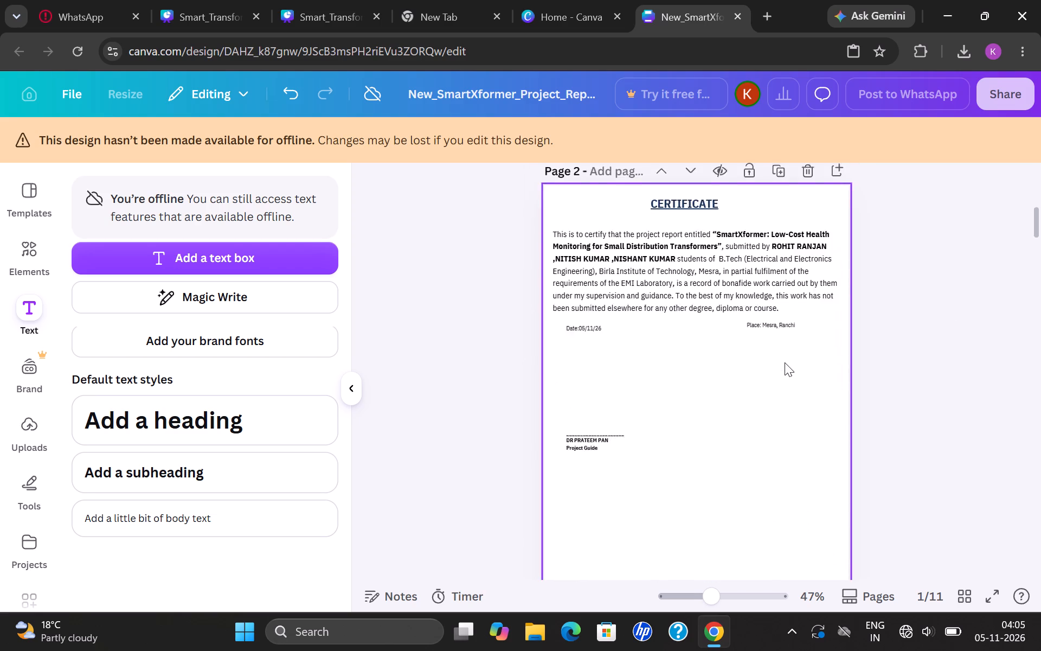
# Underline the DECLARATION heading on page 3 and increase its font size to 22.4.
pyautogui.scroll(-1, 785, 362)
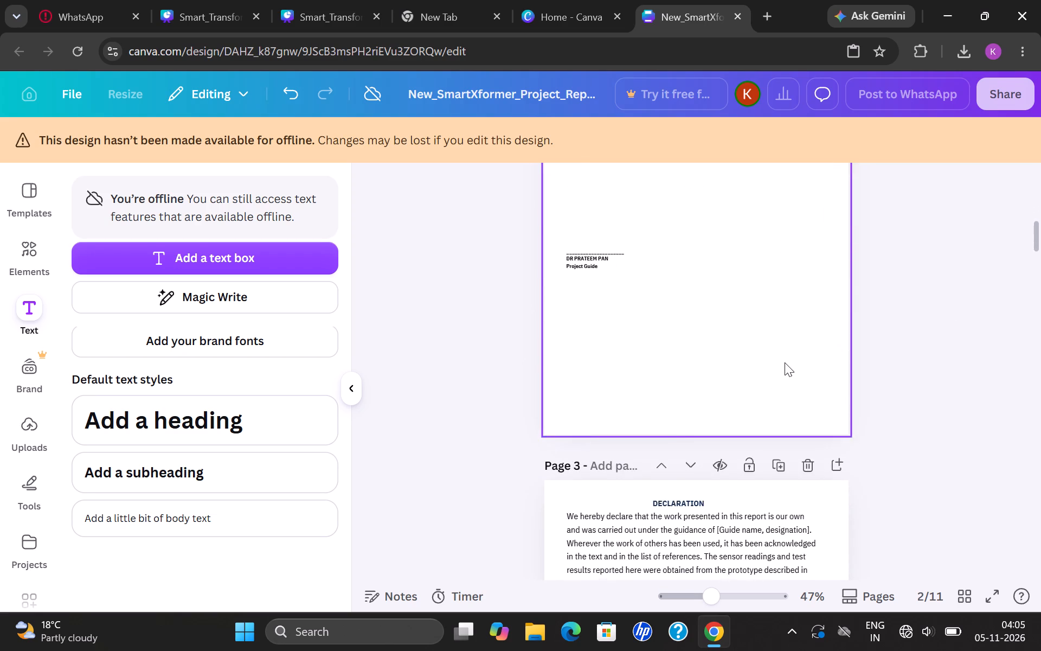
pyautogui.scroll(-3, 785, 362)
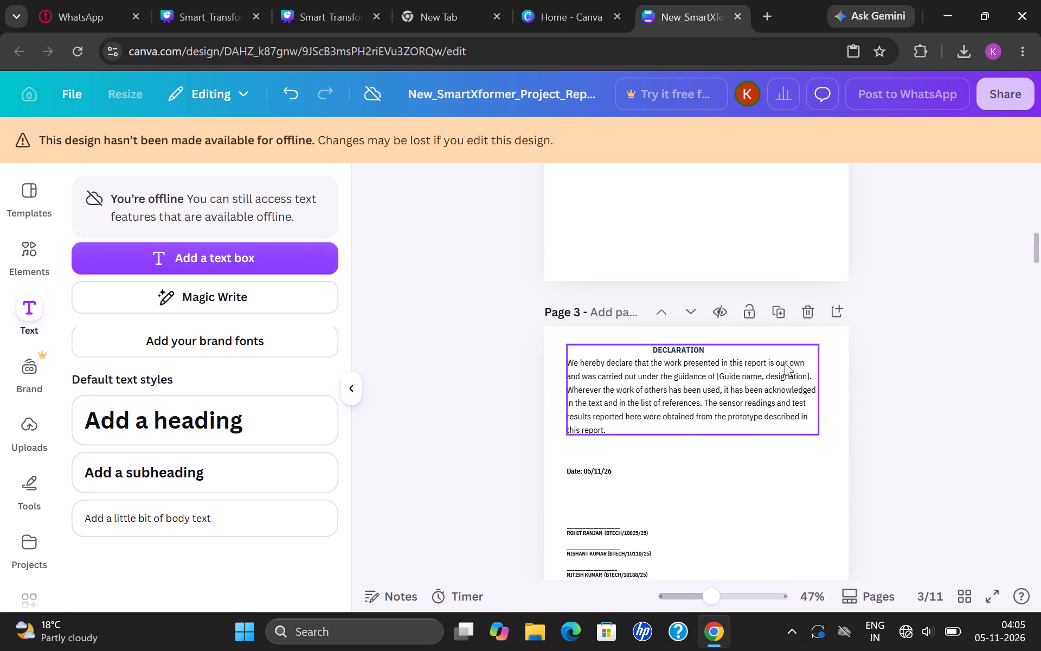
pyautogui.scroll(-1, 785, 362)
pyautogui.click(708, 344)
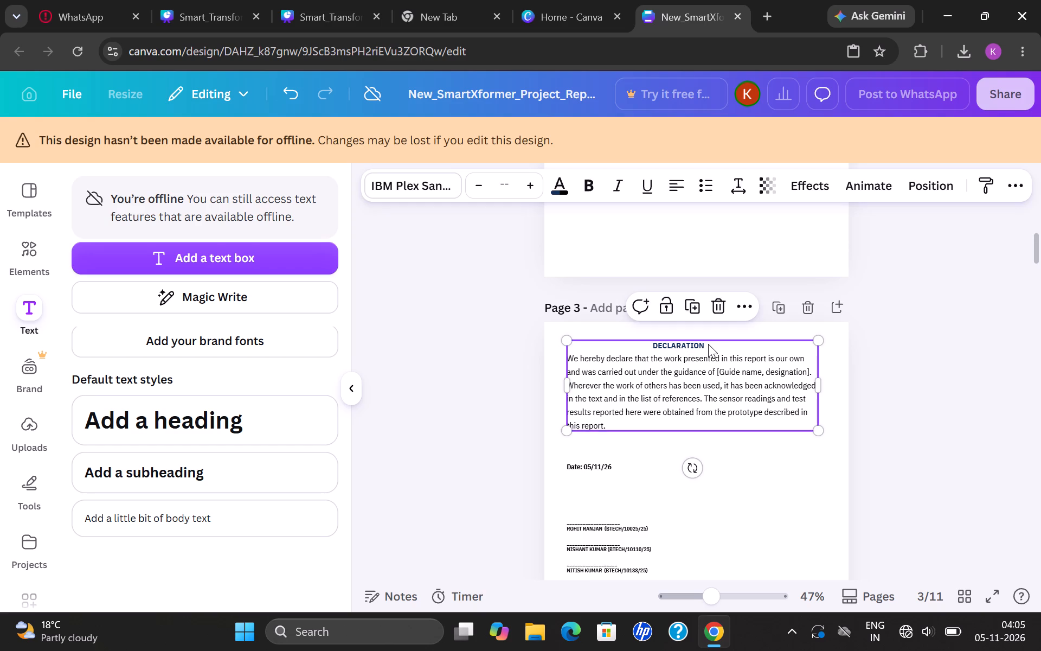
pyautogui.click(708, 344)
pyautogui.moveTo(708, 344); pyautogui.dragTo(659, 339)
pyautogui.click(704, 351)
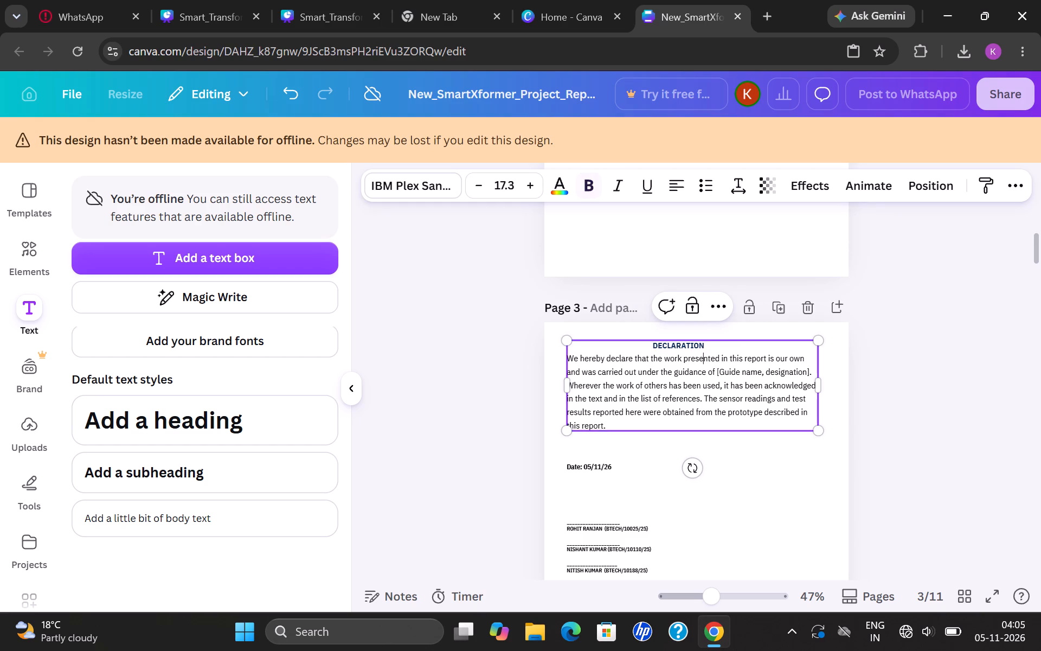
pyautogui.moveTo(708, 347); pyautogui.dragTo(653, 348)
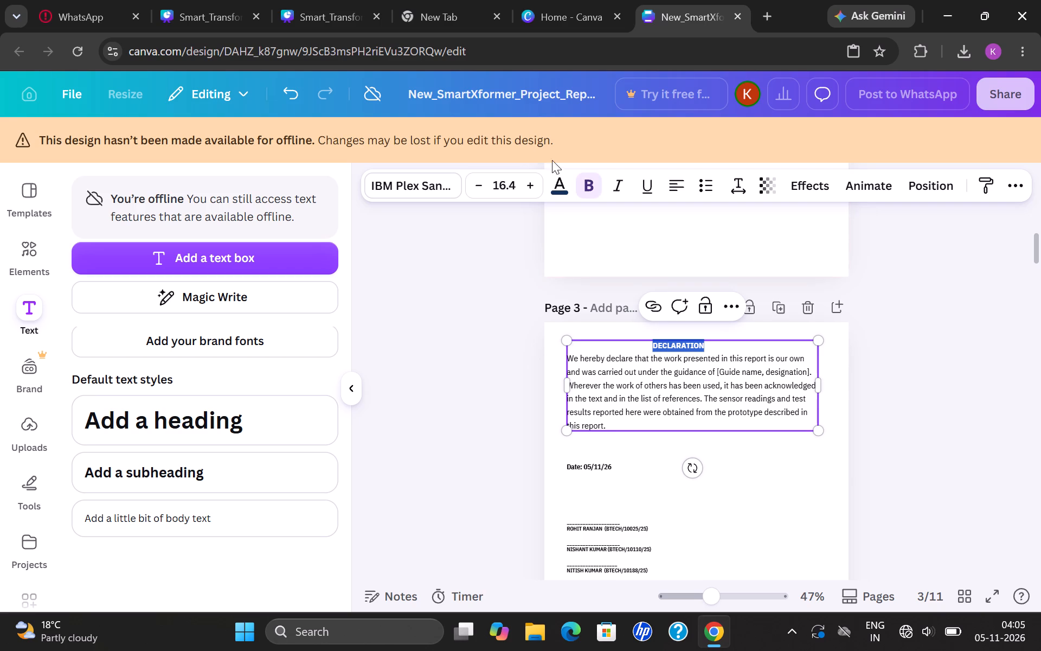
pyautogui.click(640, 186)
pyautogui.doubleClick(529, 186)
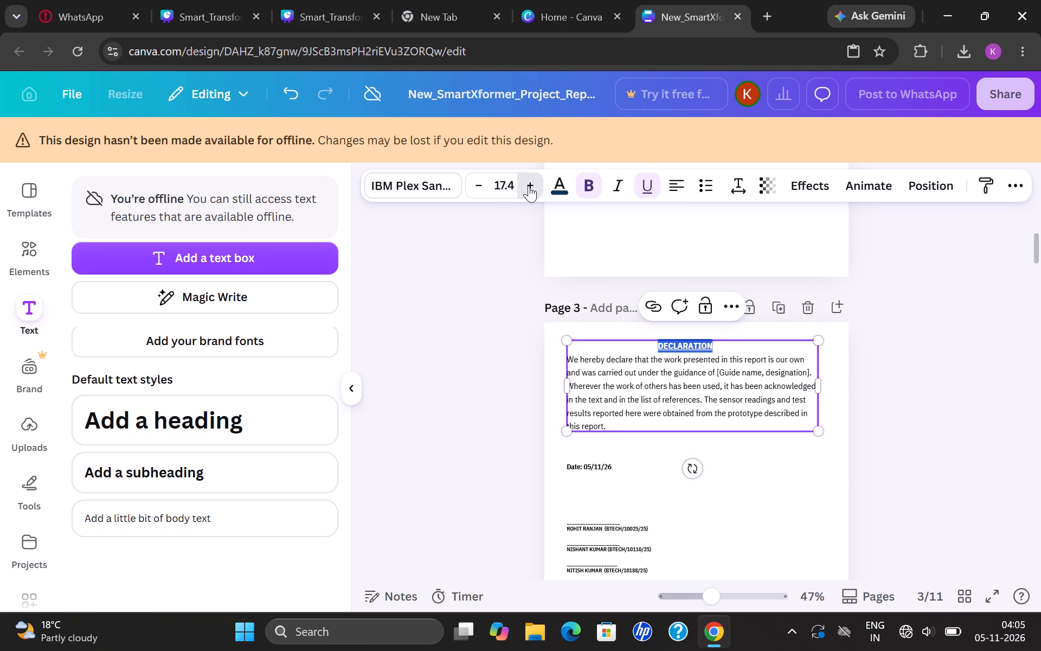
pyautogui.tripleClick(529, 186)
pyautogui.click(529, 186)
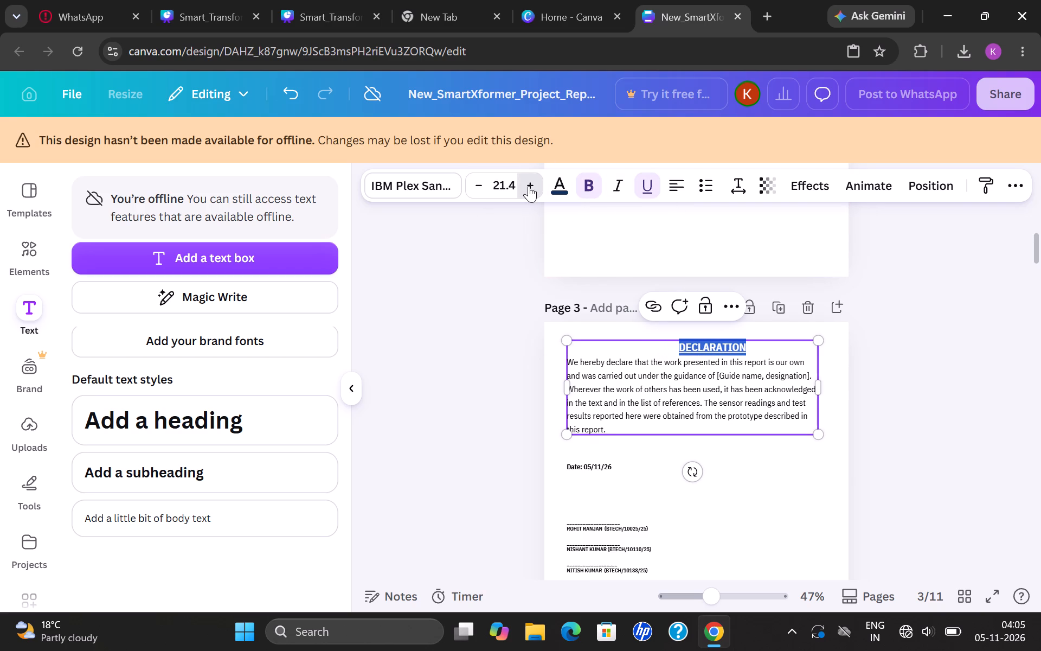
# Delete fourteen of the leading spaces before the enlarged DECLARATION heading to re-centre it above its paragraph.
pyautogui.click(673, 355)
pyautogui.press('BackSpace')
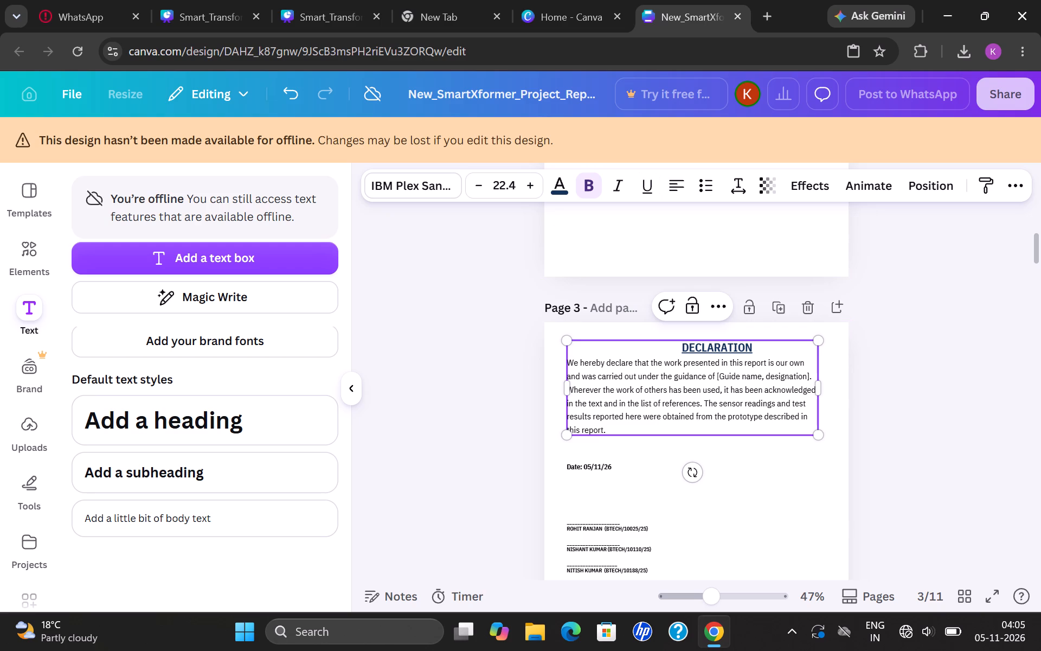
pyautogui.press('BackSpace')
pyautogui.press('BackSpace')
pyautogui.press('BackSpace')
pyautogui.press('BackSpace')
pyautogui.press('BackSpace')
pyautogui.press('BackSpace')
pyautogui.press('BackSpace')
pyautogui.press('BackSpace')
pyautogui.press('BackSpace')
pyautogui.press('BackSpace')
pyautogui.press('BackSpace')
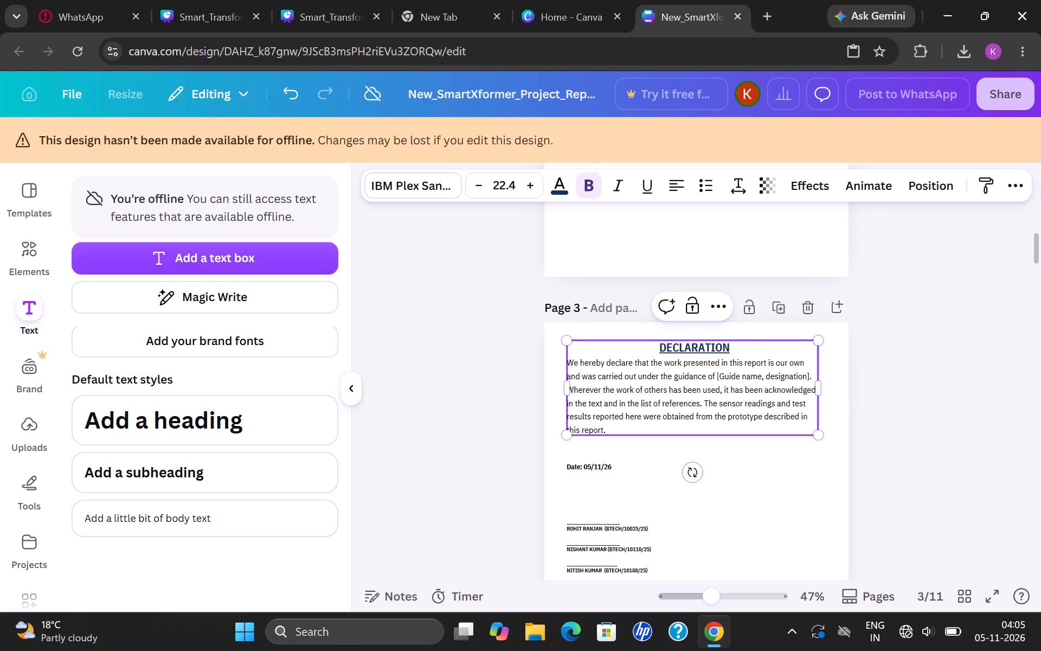
pyautogui.press('BackSpace')
pyautogui.press('BackSpace')
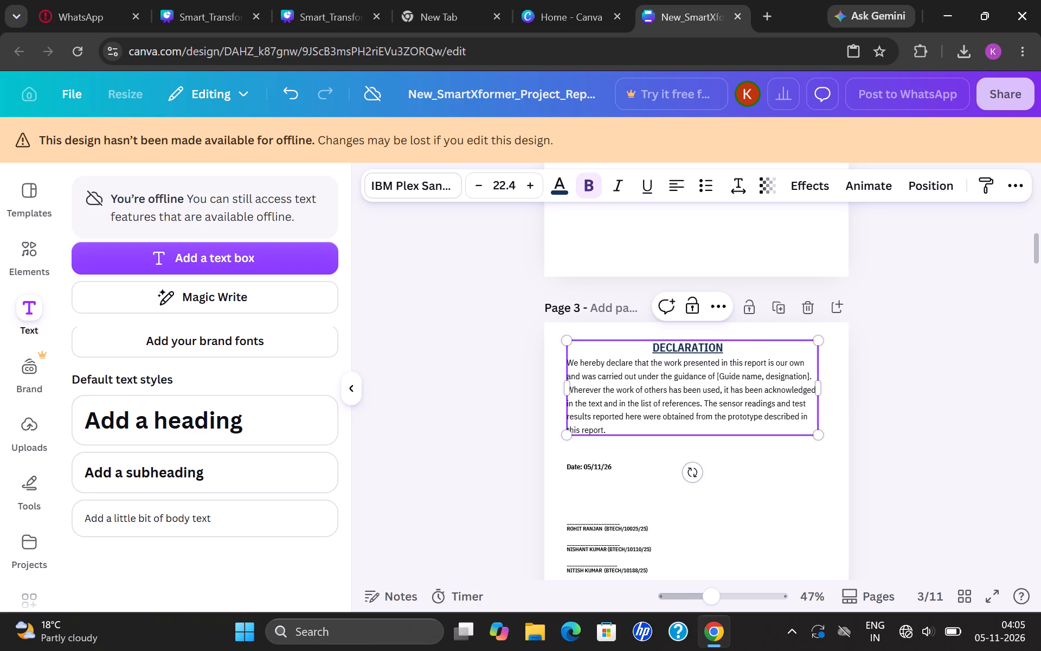
# Widen the declaration text box on page 3 to a width of about 18.4.
pyautogui.moveTo(821, 392); pyautogui.dragTo(837, 393)
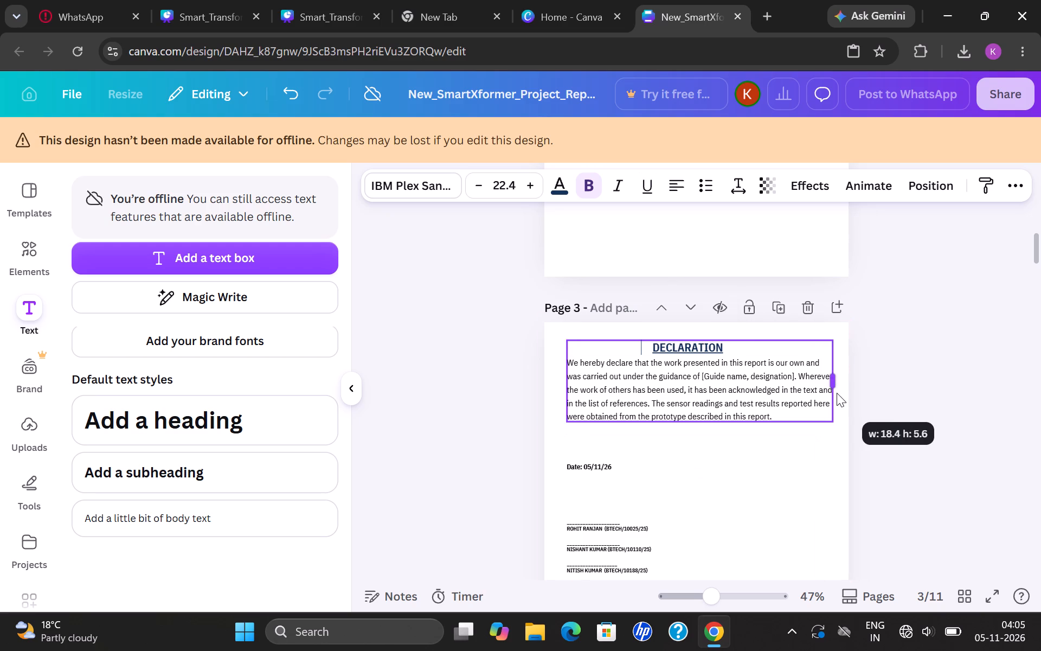
pyautogui.moveTo(837, 393); pyautogui.dragTo(837, 395)
pyautogui.click(899, 439)
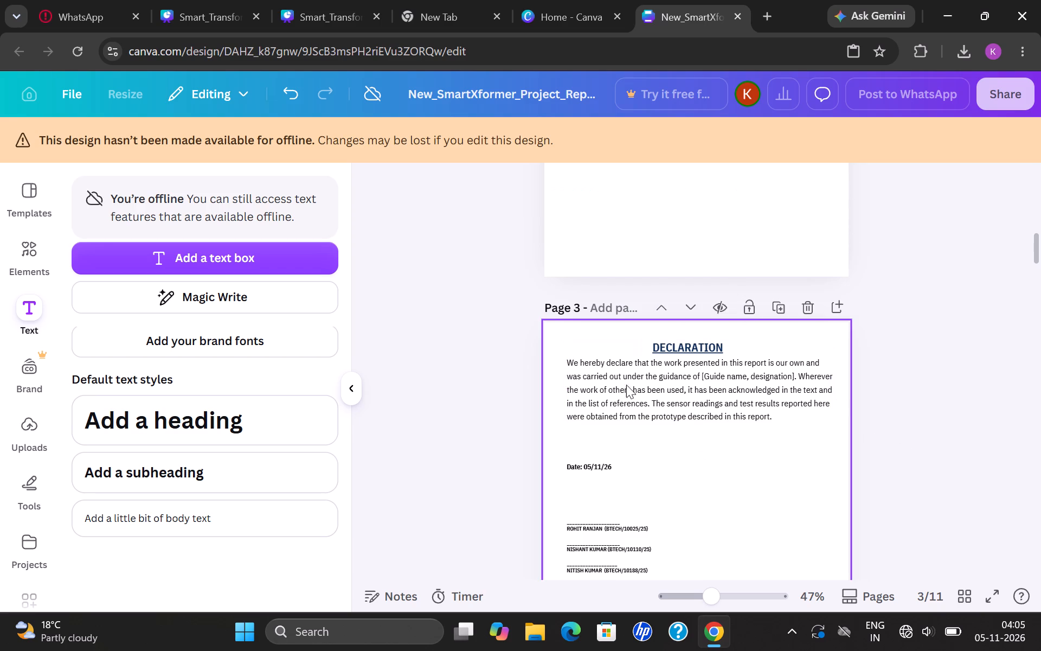
# Insert a blank line between the DECLARATION heading and its paragraph on page 3.
pyautogui.click(721, 348)
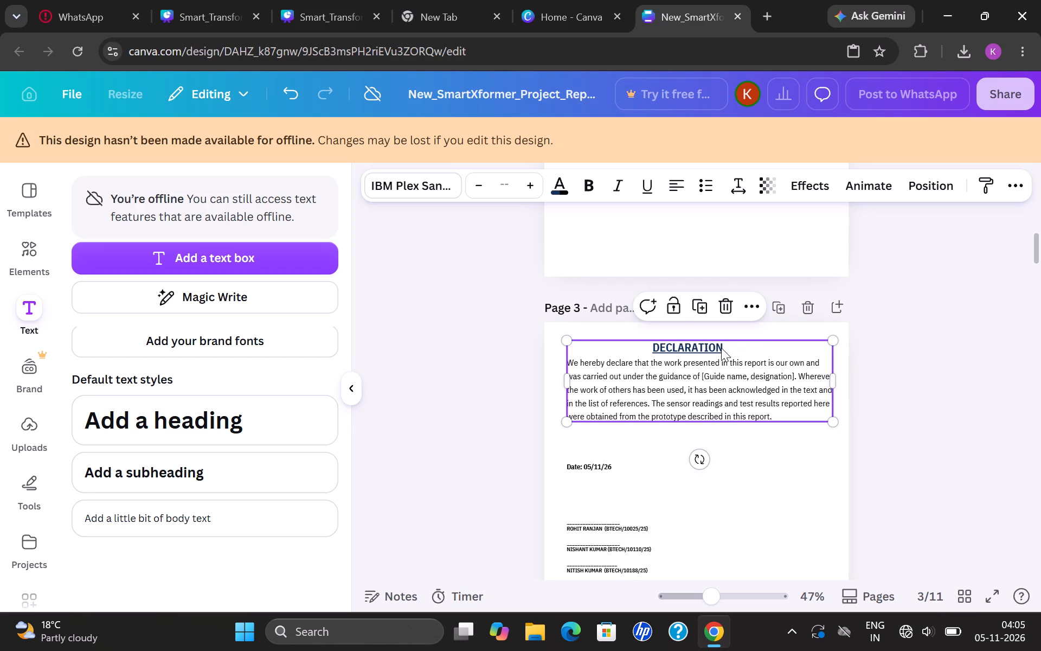
pyautogui.click(732, 348)
pyautogui.click(732, 348)
pyautogui.press('Return')
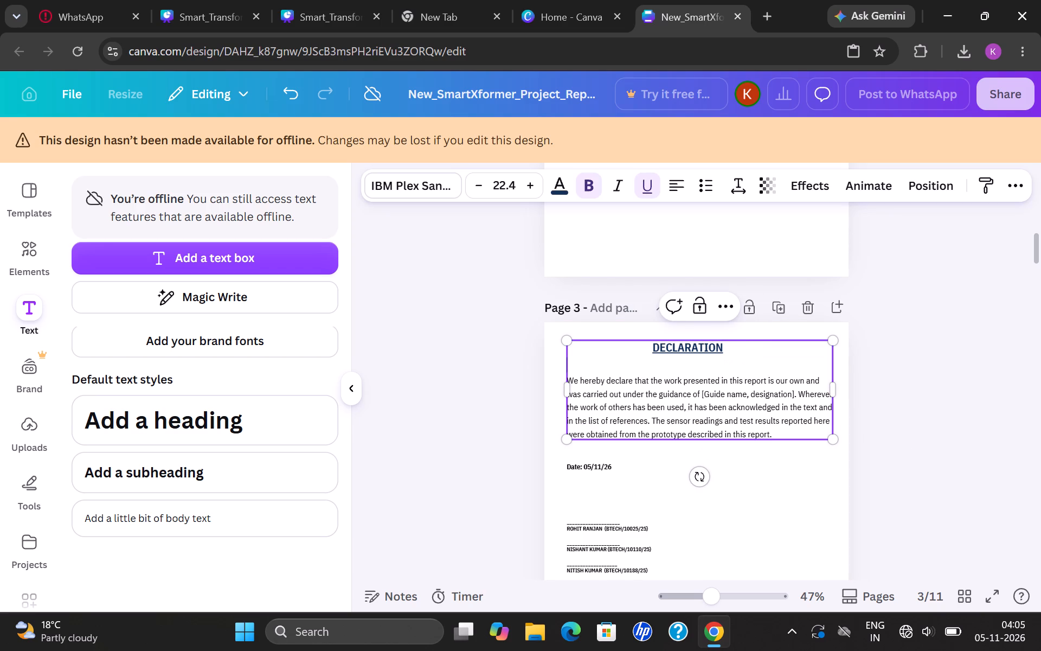
pyautogui.click(904, 393)
# Review the layout of the report from the cover, Certificate and Declaration pages through Acknowledgement, Contents and the page 6 sections.
pyautogui.scroll(3, 701, 363)
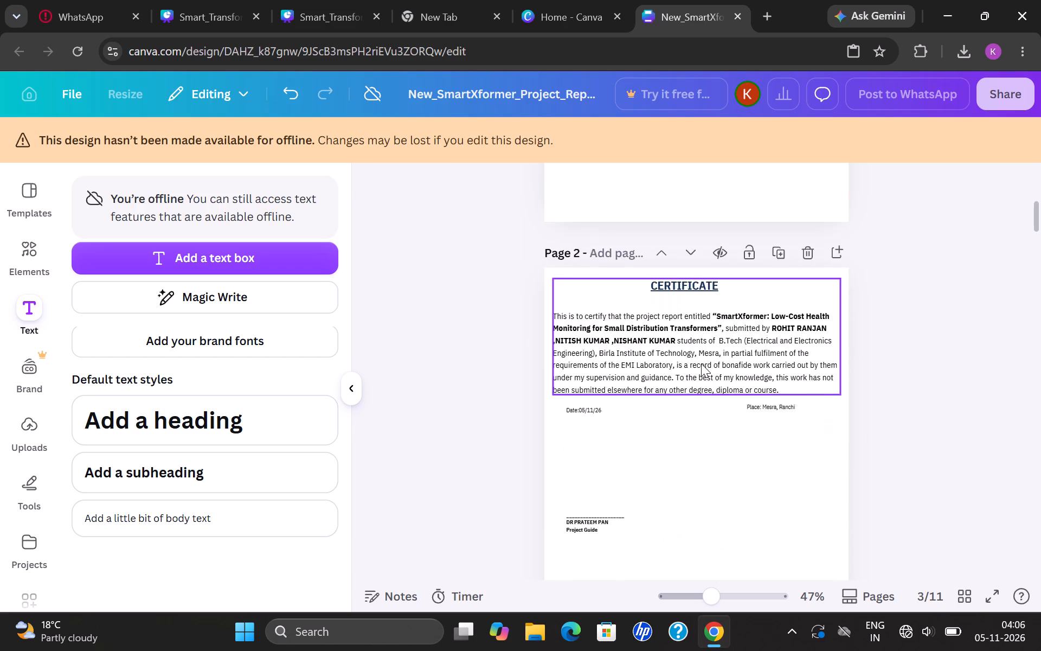
pyautogui.scroll(-2, 701, 363)
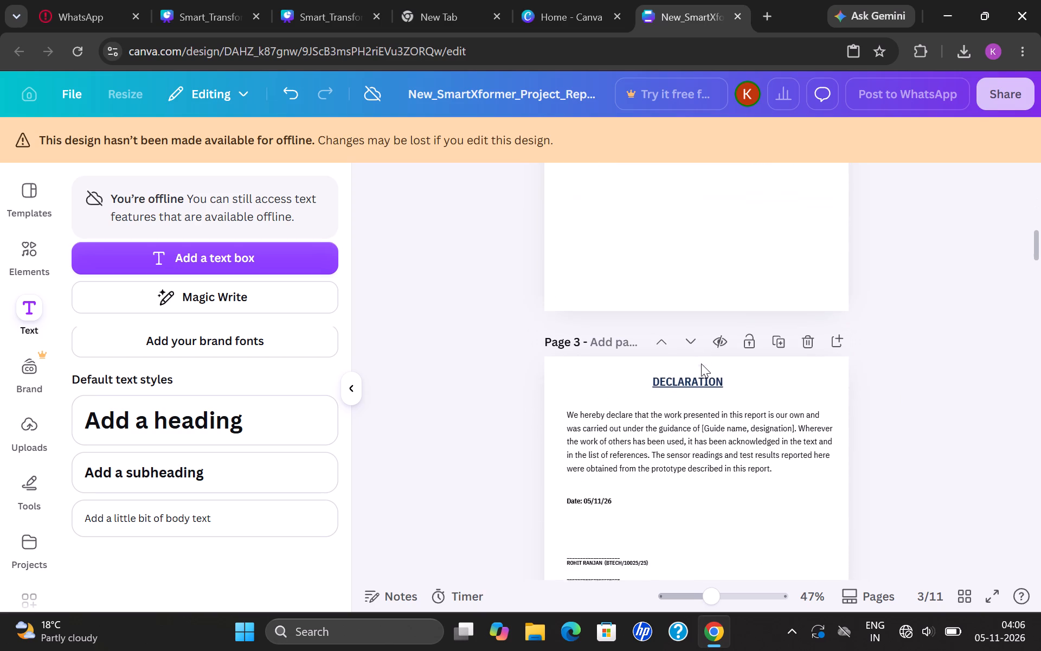
pyautogui.scroll(-1, 701, 363)
pyautogui.scroll(4, 701, 363)
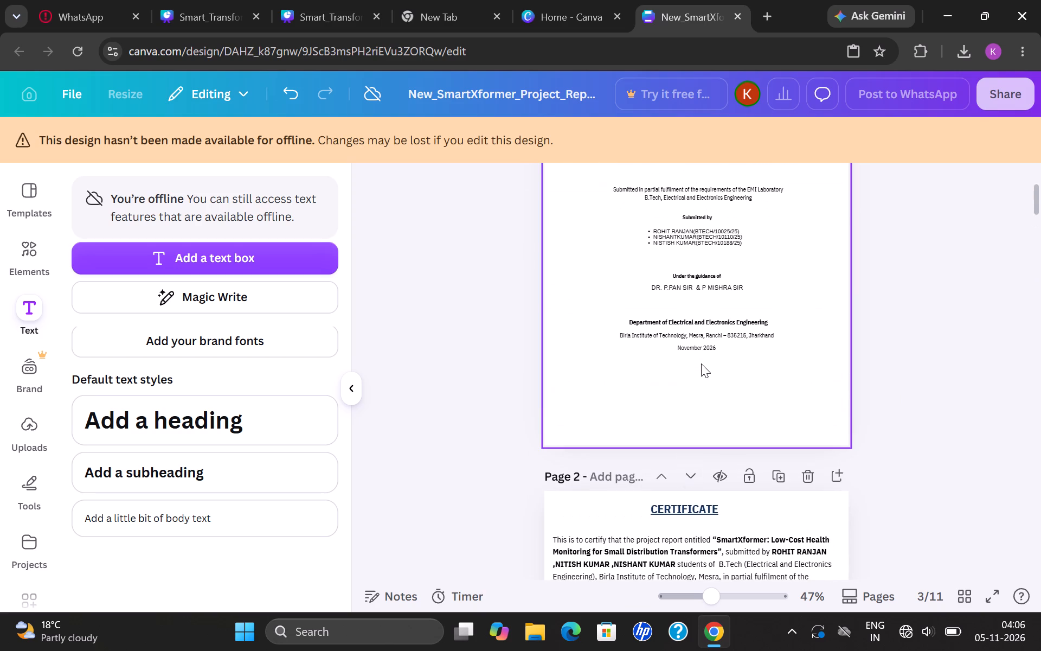
pyautogui.scroll(-1, 701, 363)
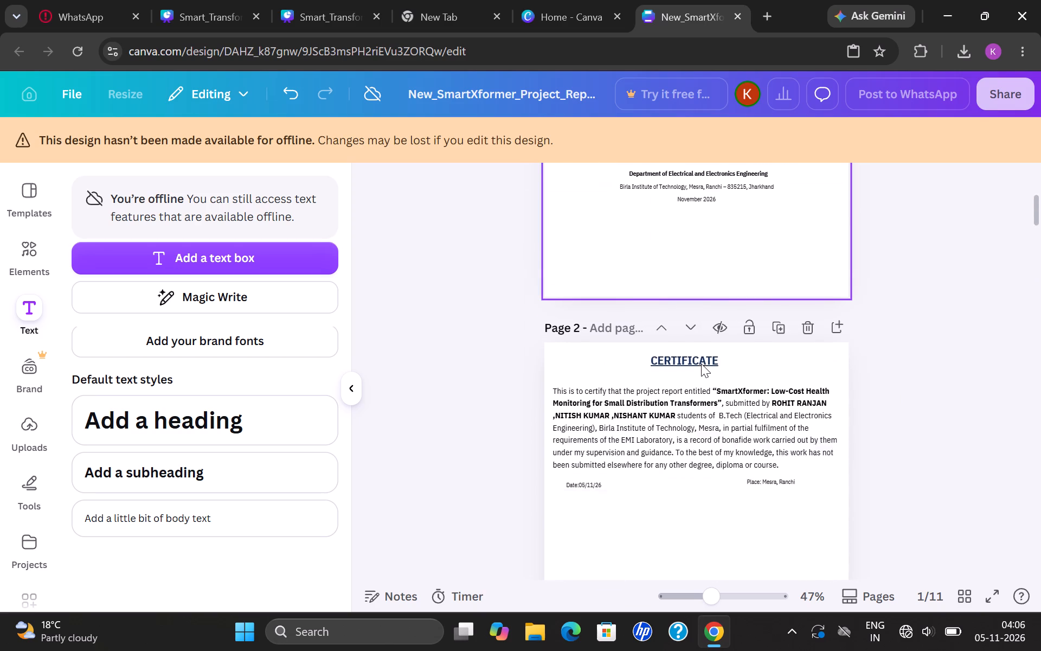
pyautogui.scroll(-4, 701, 363)
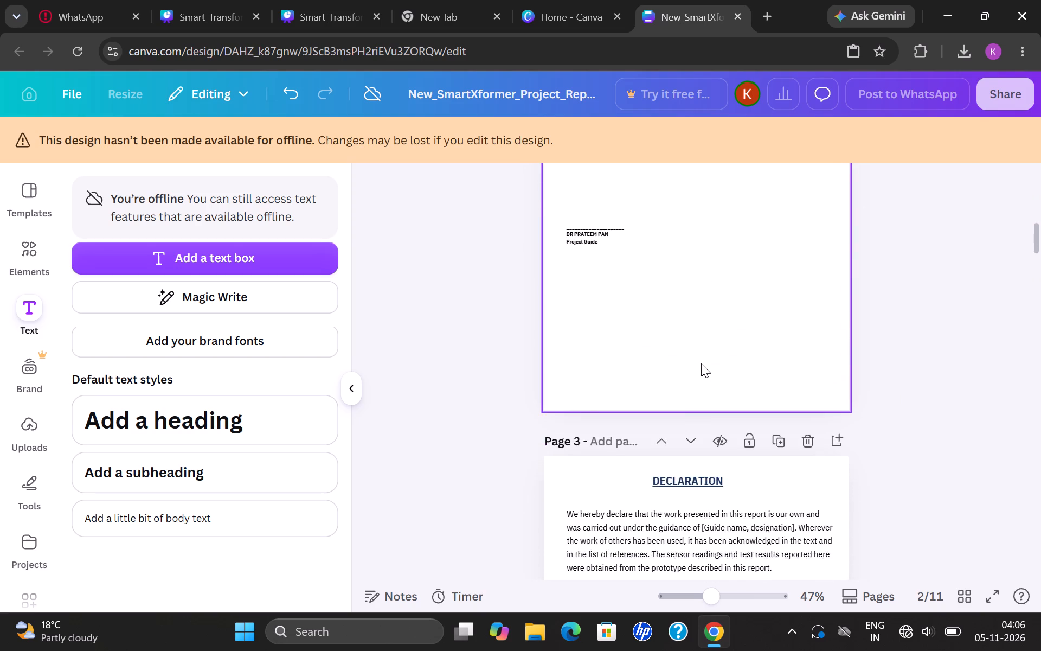
pyautogui.scroll(-4, 701, 363)
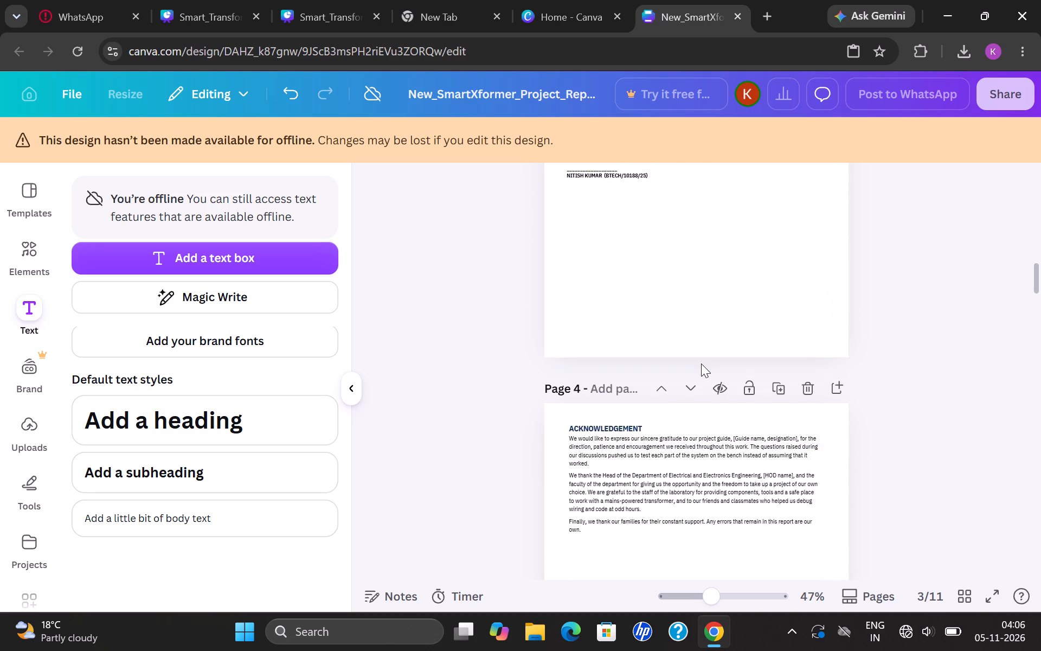
pyautogui.scroll(-3, 701, 363)
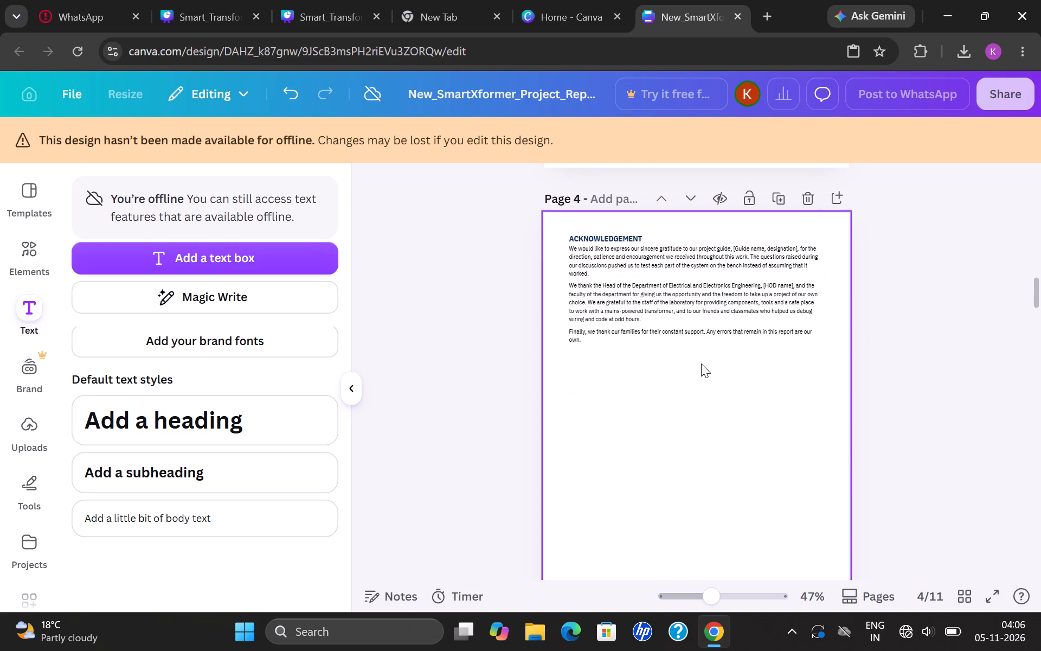
pyautogui.scroll(-2, 641, 305)
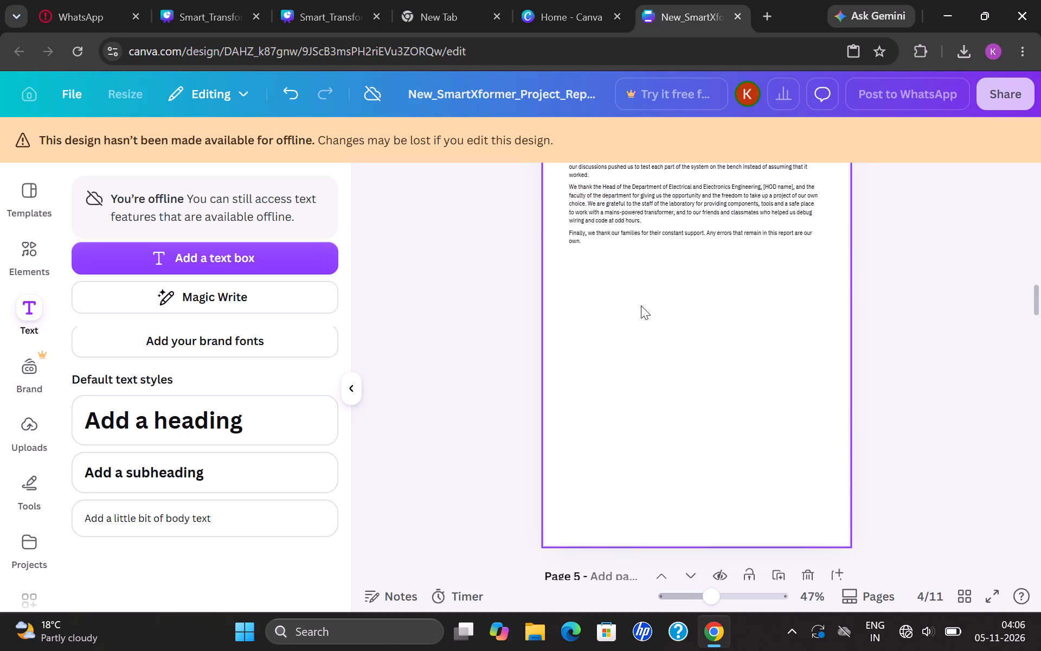
pyautogui.scroll(-2, 641, 305)
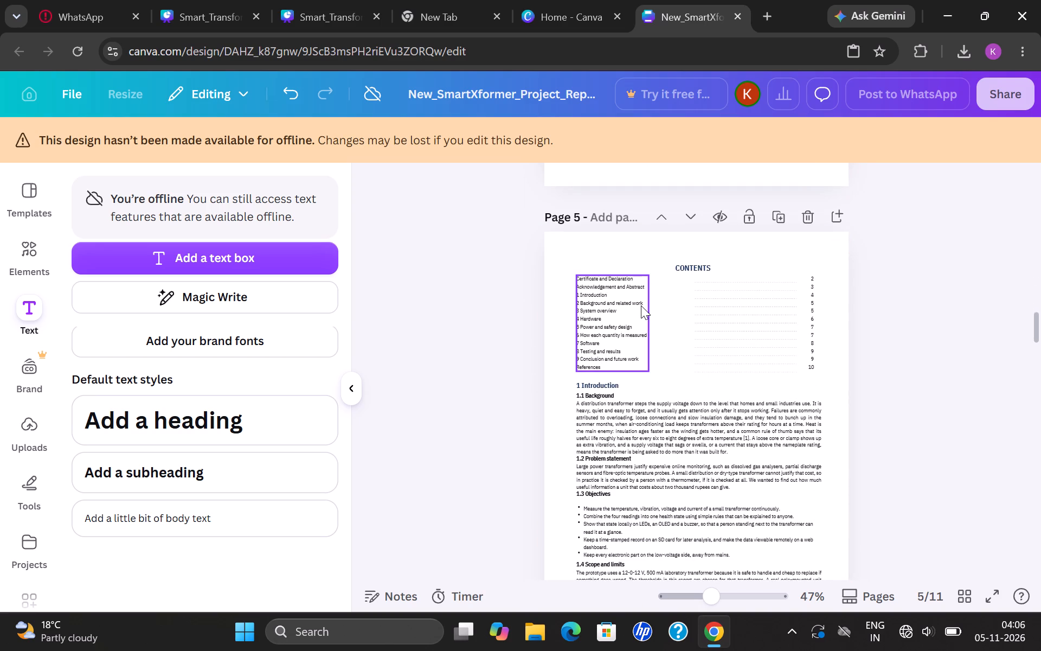
pyautogui.scroll(-1, 641, 315)
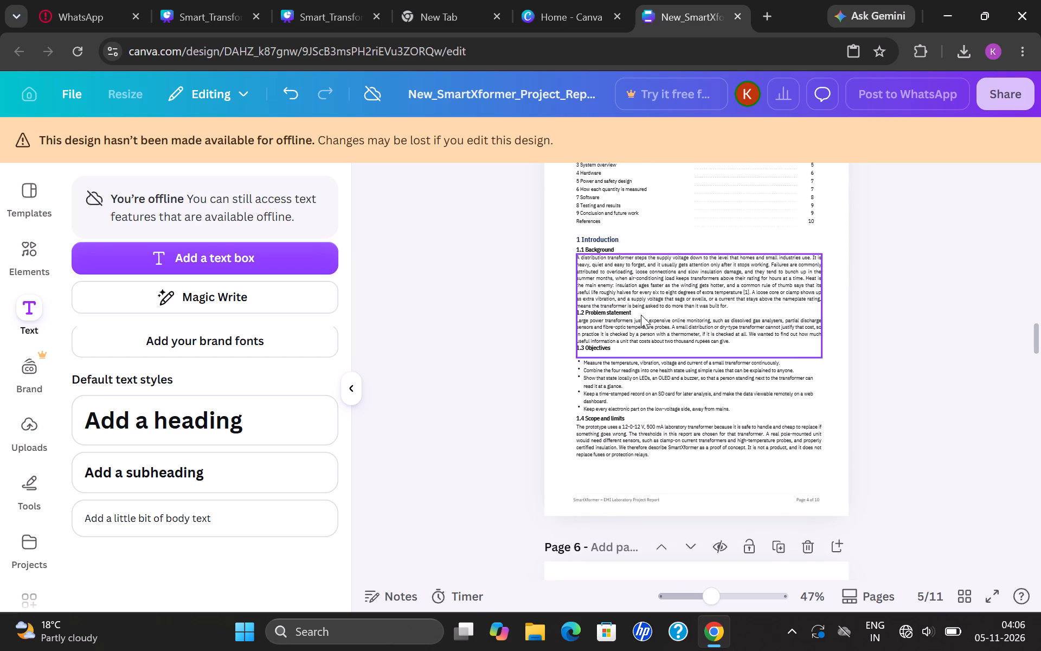
pyautogui.scroll(-1, 641, 315)
pyautogui.hscroll(1, 641, 315)
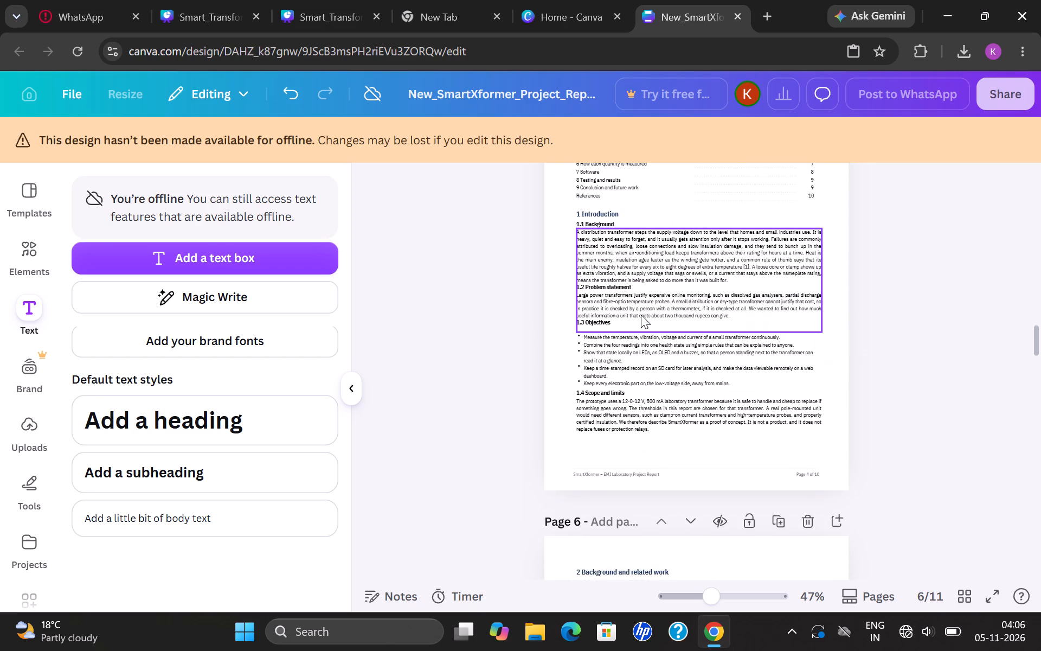
pyautogui.scroll(2, 641, 315)
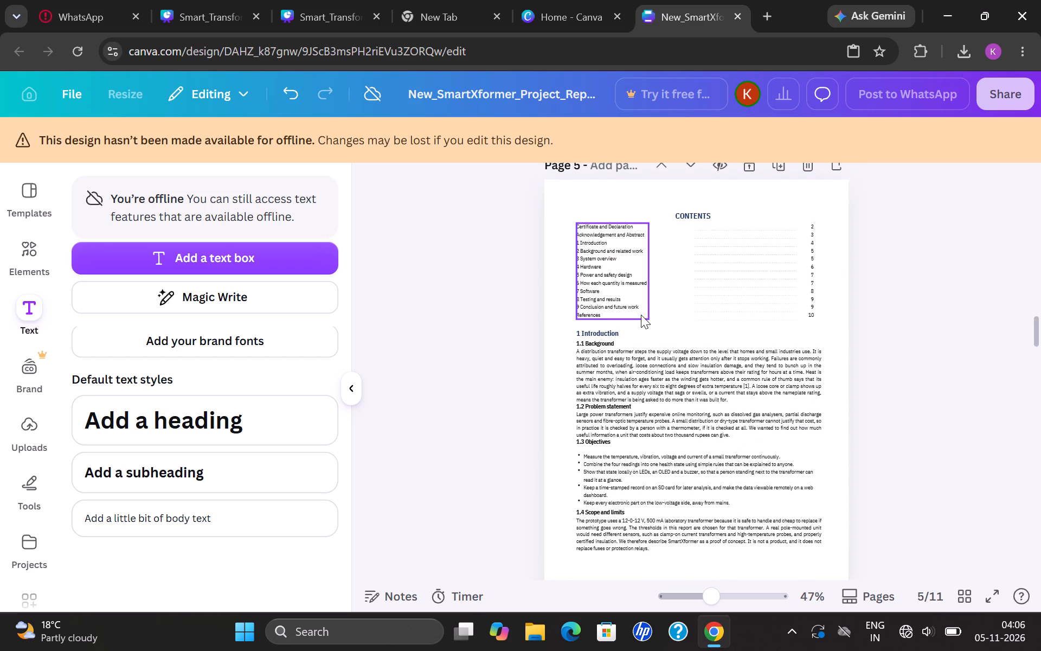
pyautogui.scroll(1, 641, 315)
pyautogui.scroll(-2, 641, 315)
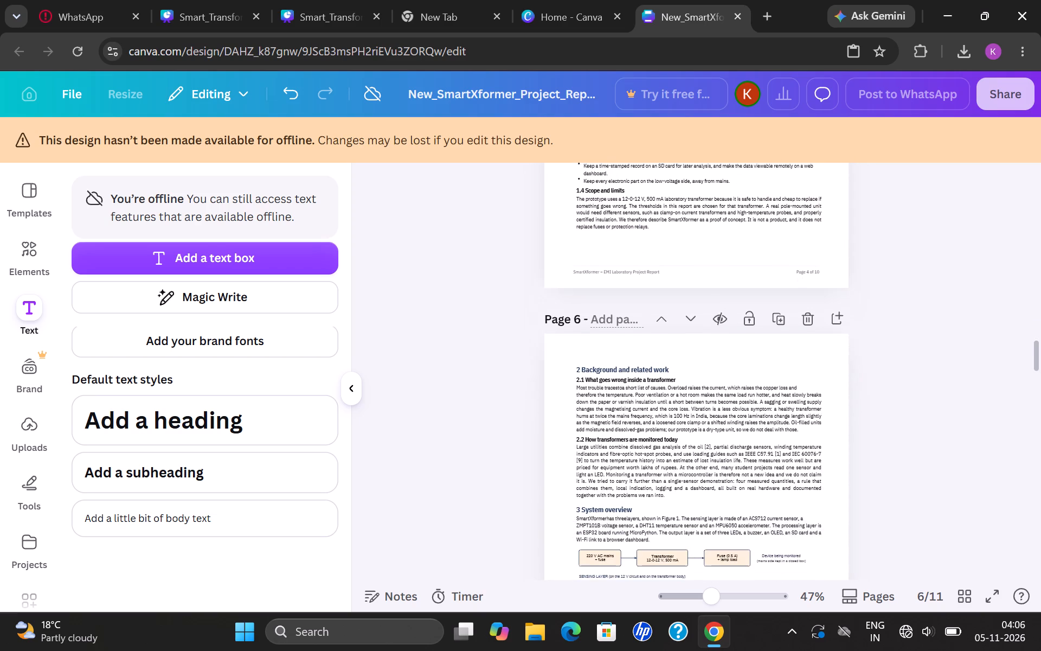
pyautogui.scroll(-3, 641, 315)
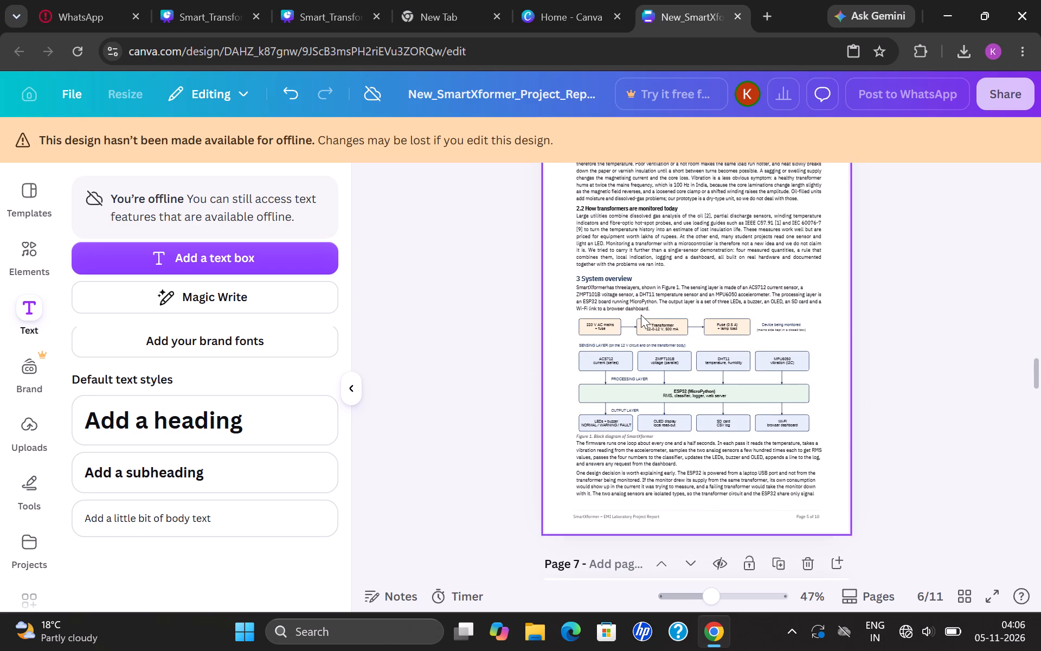
pyautogui.scroll(-3, 641, 315)
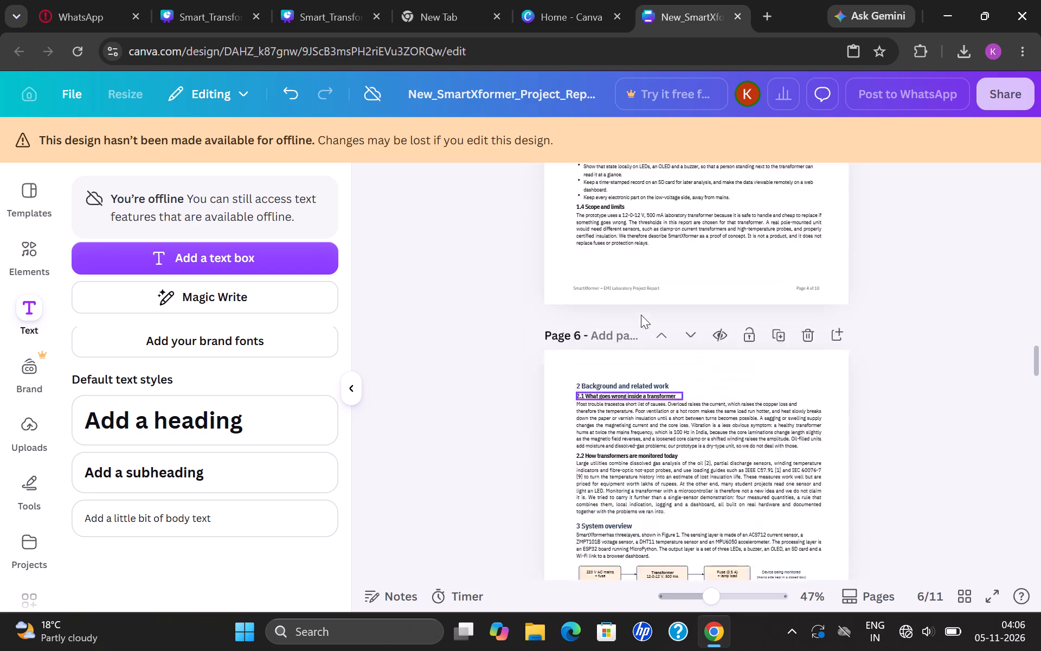
pyautogui.scroll(-2, 641, 315)
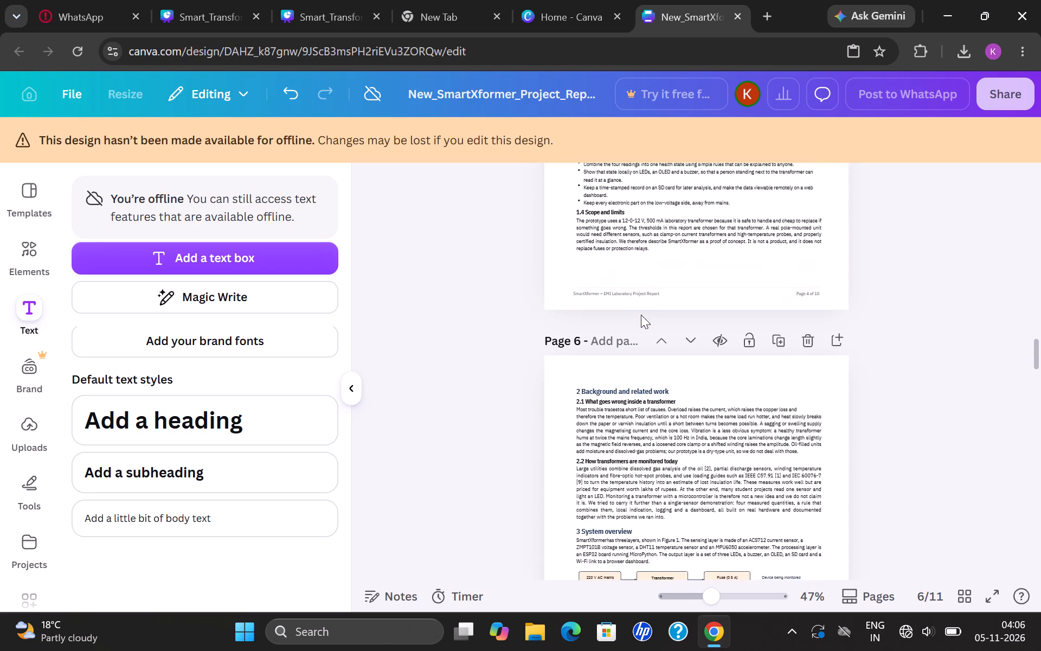
pyautogui.scroll(-2, 641, 315)
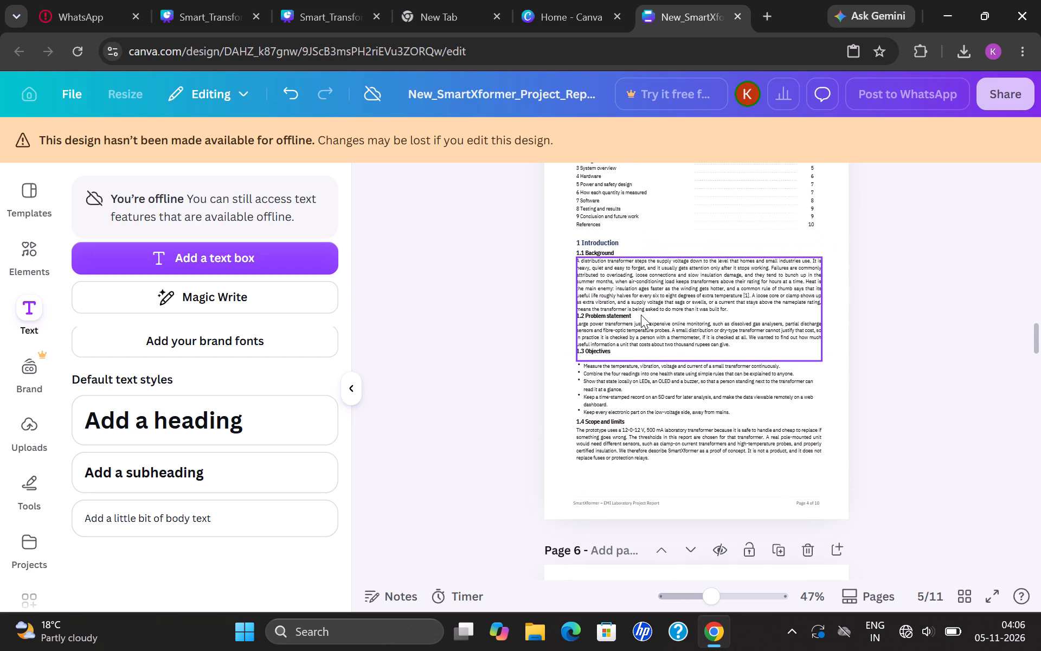
# Review the layout of the report from the Introduction on page 5 through the References on page 11 and back to page 7.
pyautogui.scroll(-1, 641, 315)
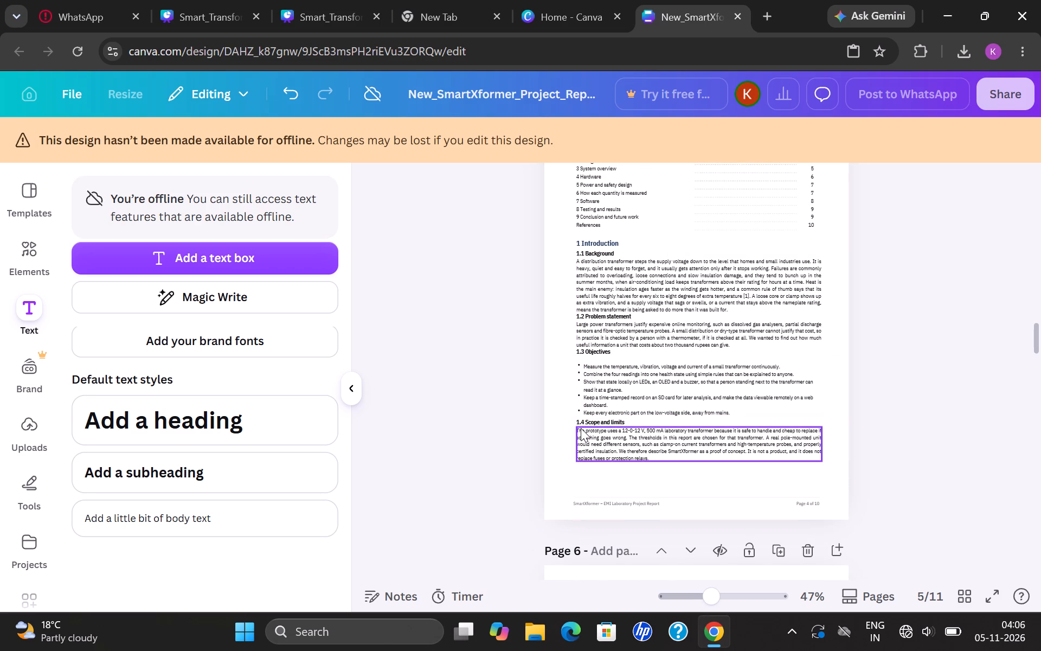
pyautogui.scroll(-1, 581, 428)
pyautogui.hscroll(1, 581, 428)
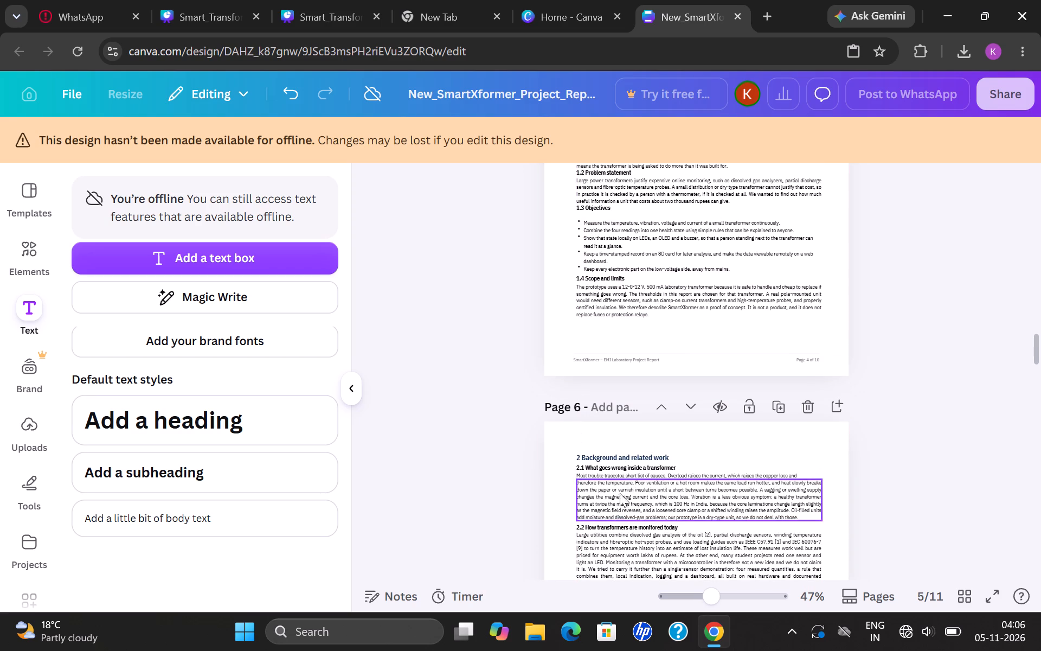
pyautogui.scroll(-3, 635, 469)
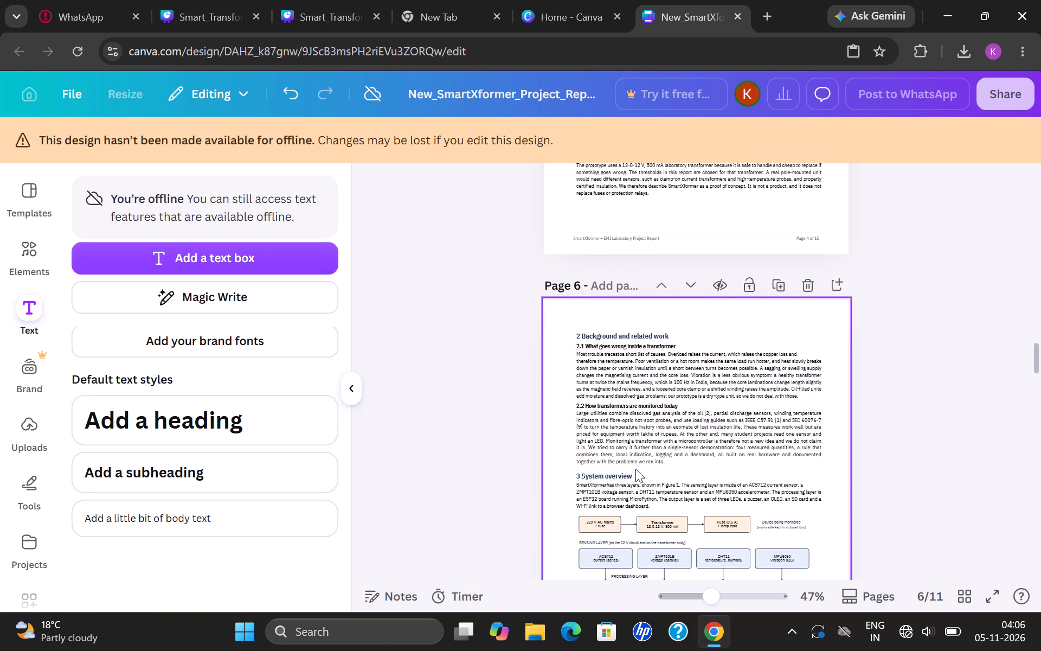
pyautogui.scroll(-3, 635, 469)
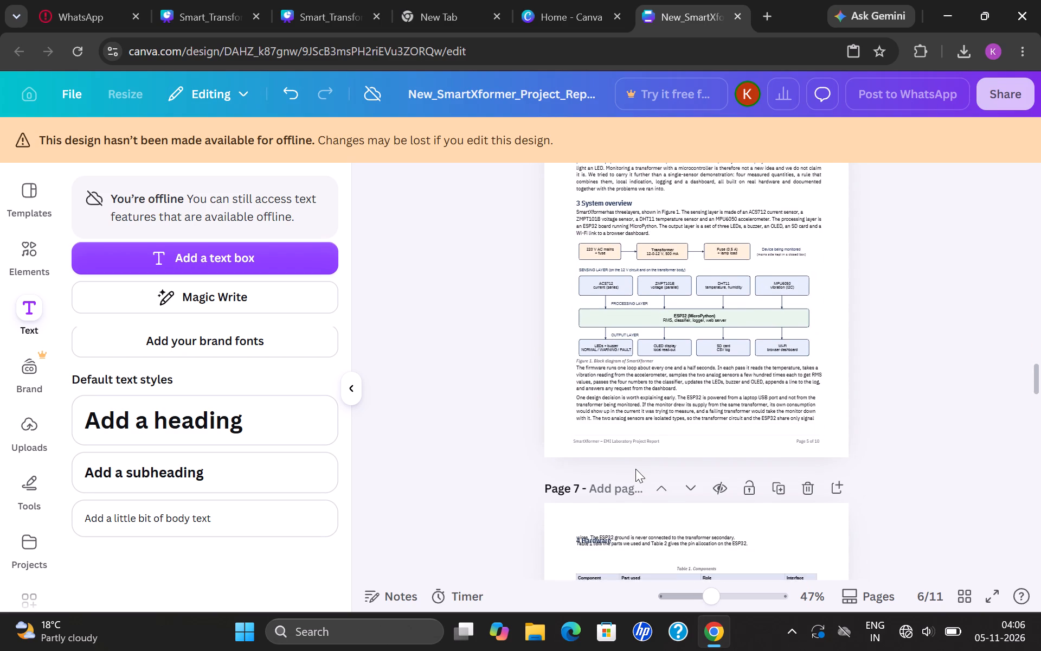
pyautogui.scroll(-2, 635, 469)
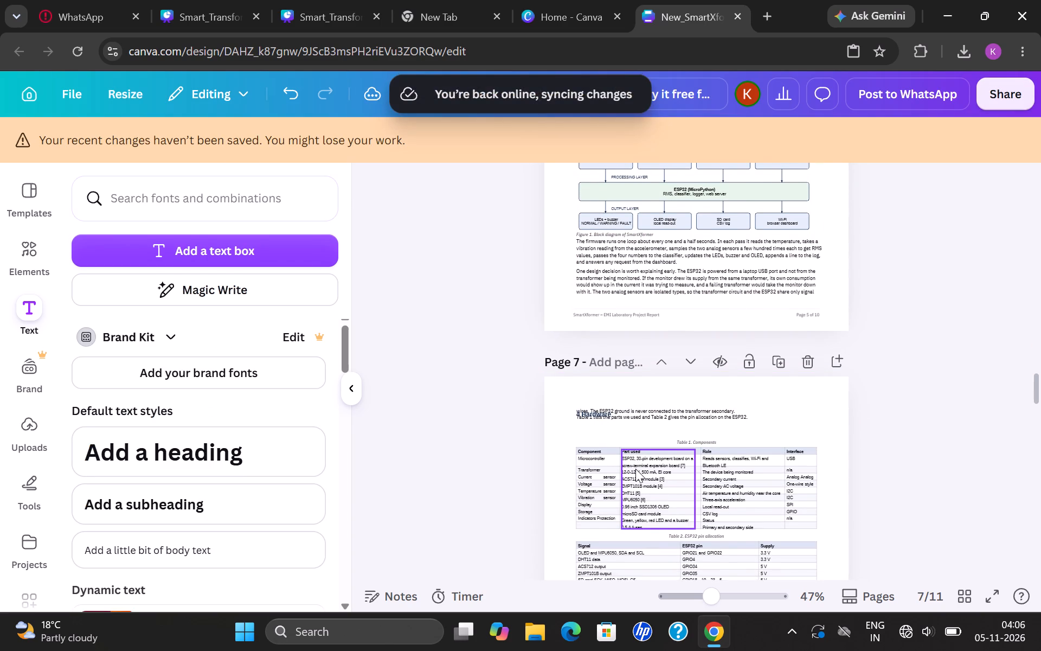
pyautogui.scroll(-1, 635, 469)
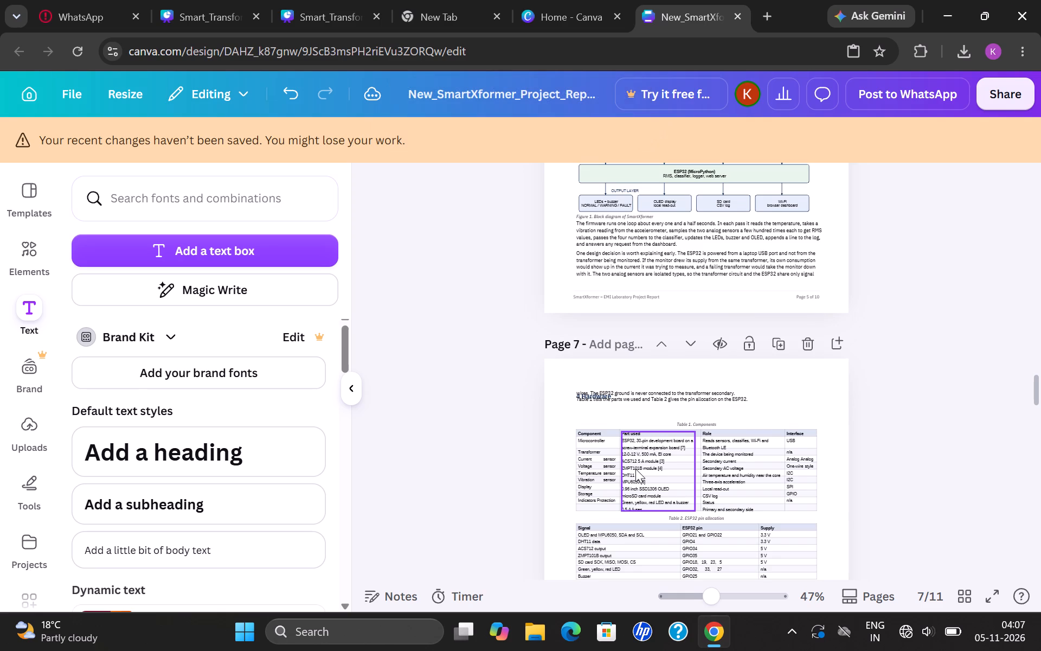
pyautogui.scroll(2, 635, 469)
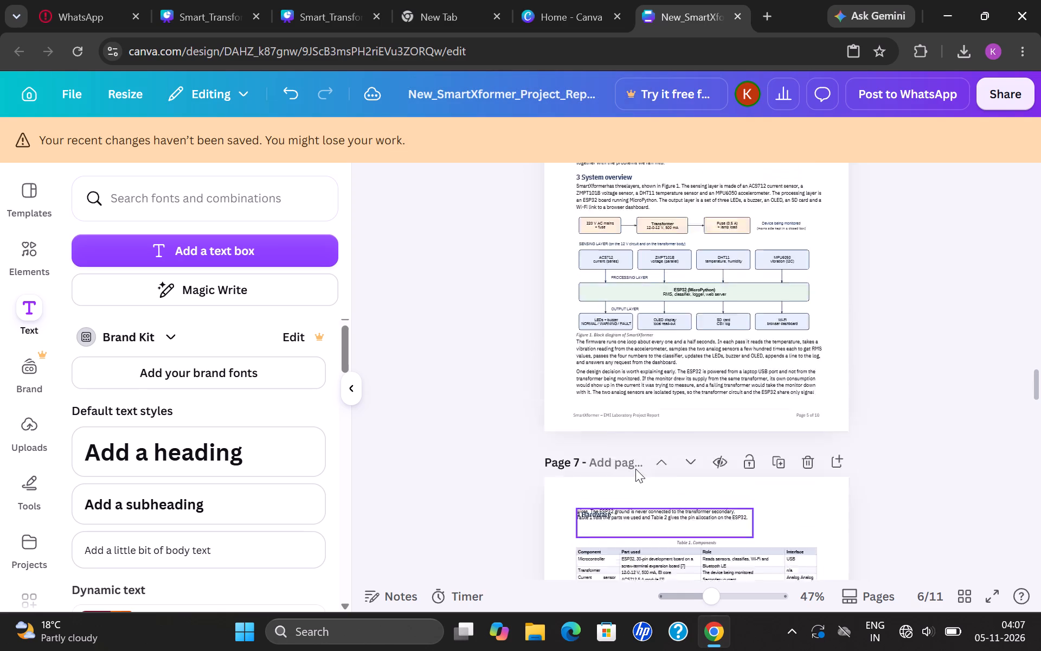
pyautogui.scroll(1, 635, 469)
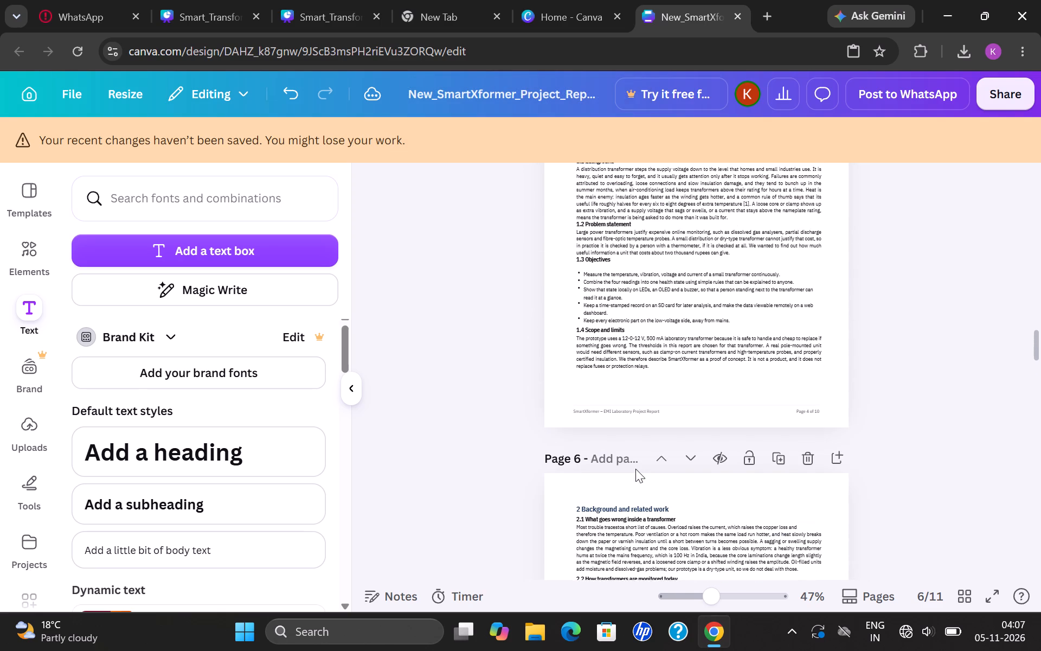
pyautogui.scroll(1, 635, 469)
pyautogui.scroll(-3, 635, 469)
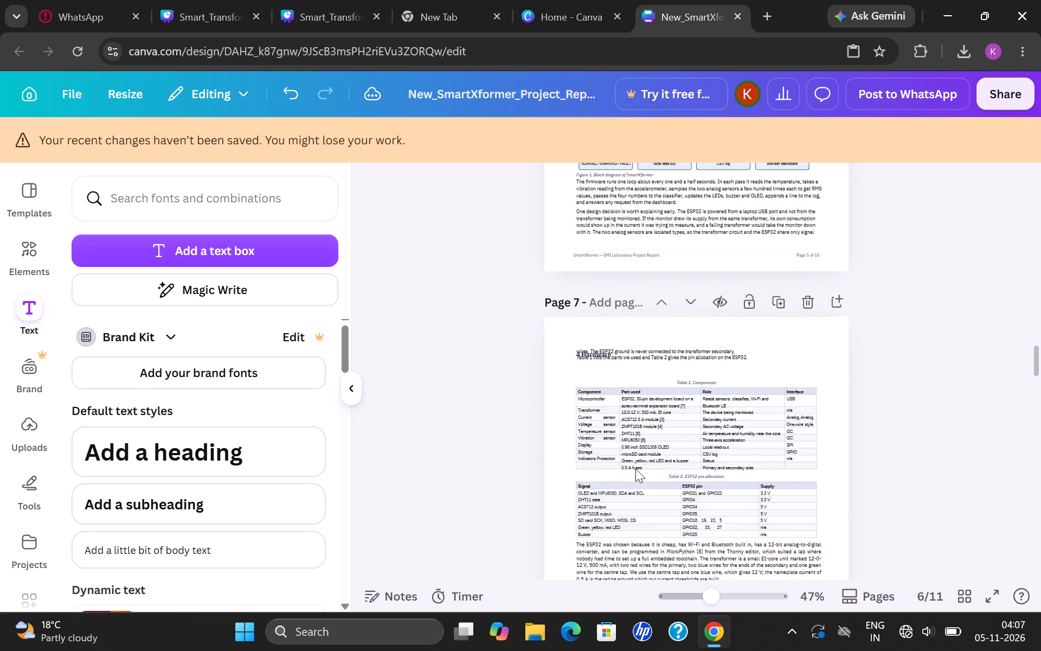
pyautogui.scroll(-1, 635, 469)
pyautogui.hscroll(1, 635, 469)
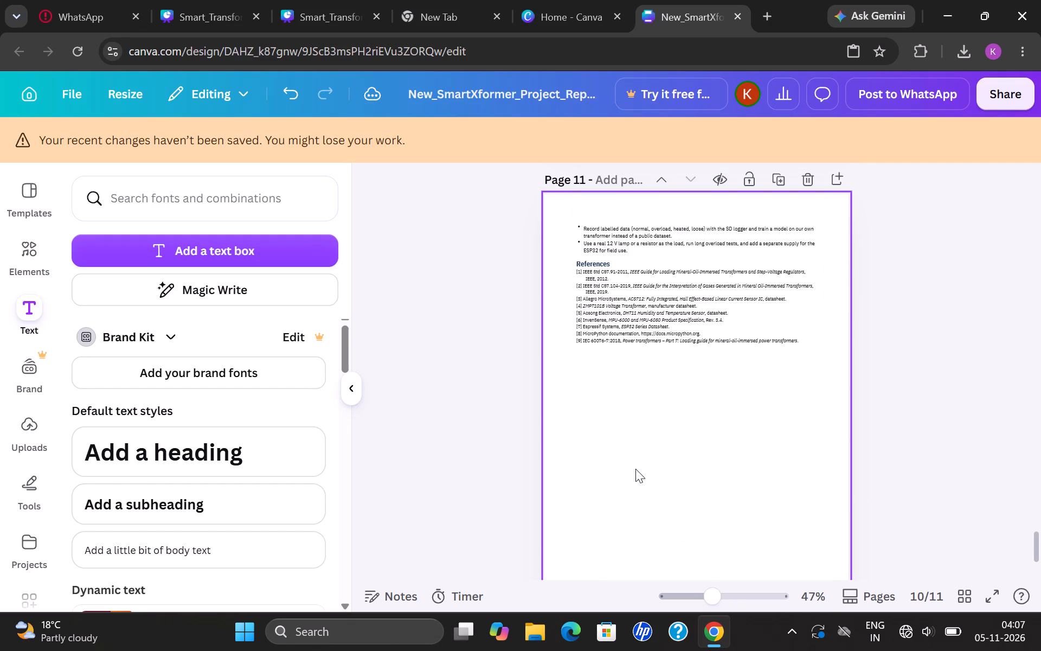
pyautogui.hscroll(2, 635, 469)
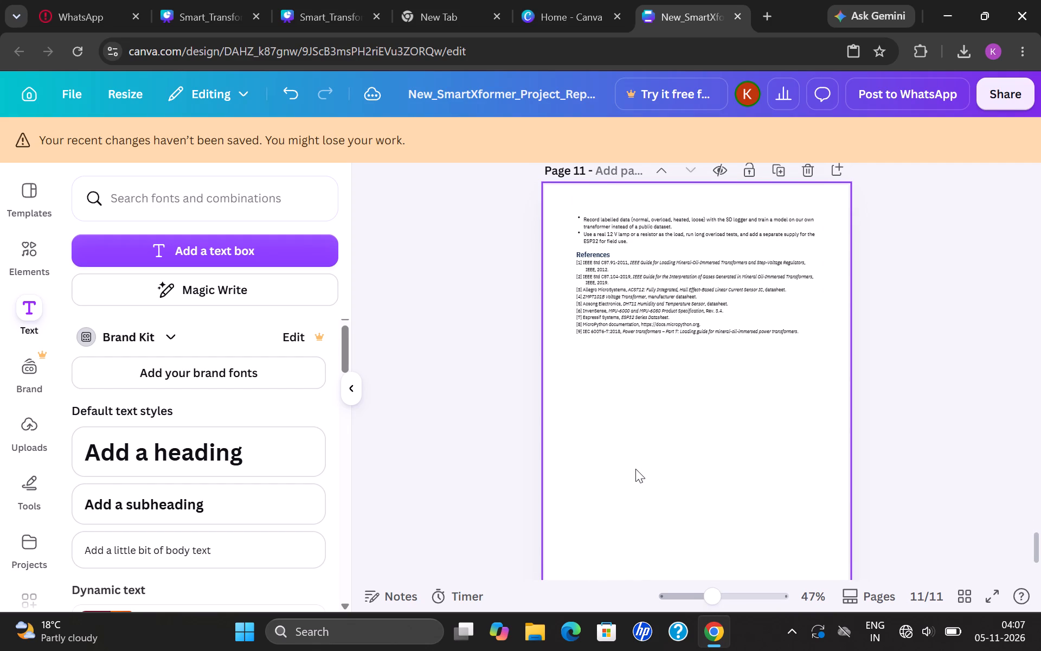
pyautogui.scroll(8, 635, 469)
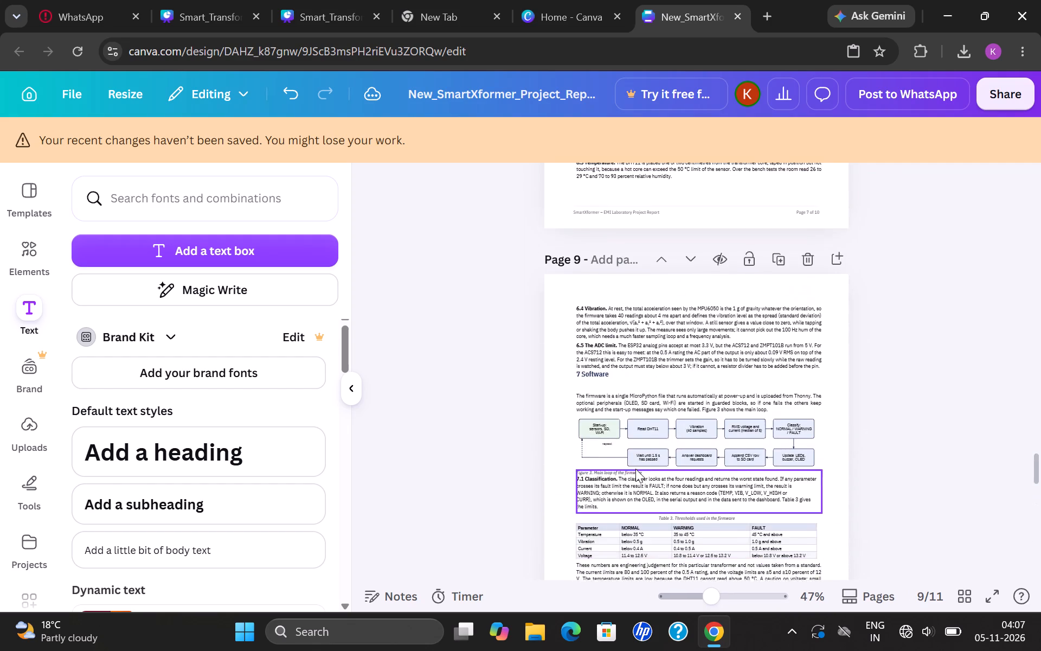
pyautogui.scroll(4, 635, 469)
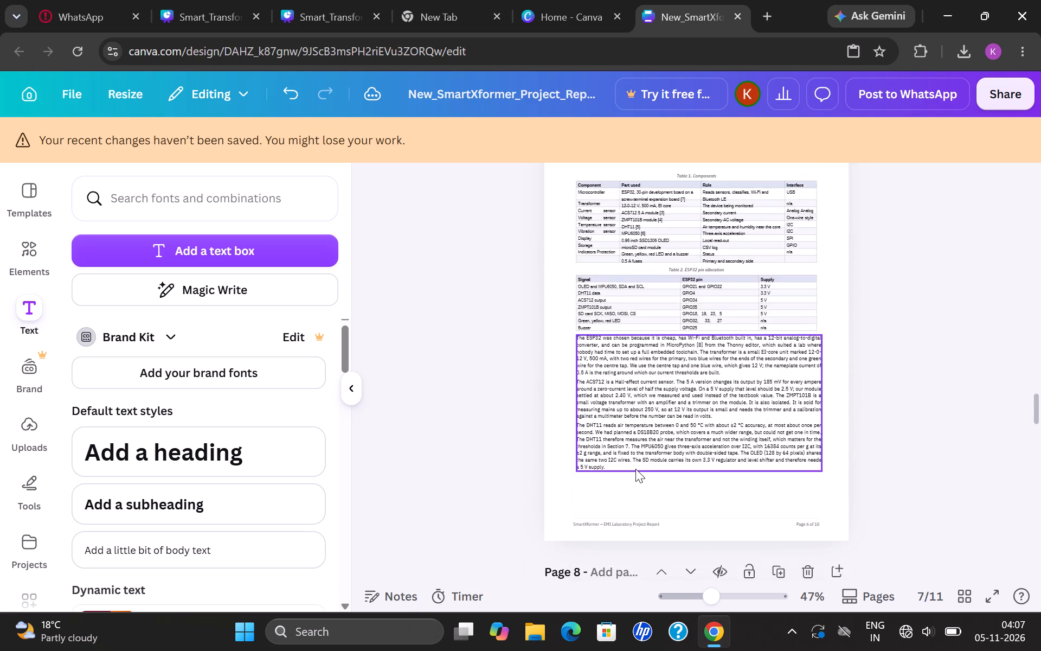
pyautogui.scroll(2, 635, 469)
pyautogui.scroll(-1, 635, 469)
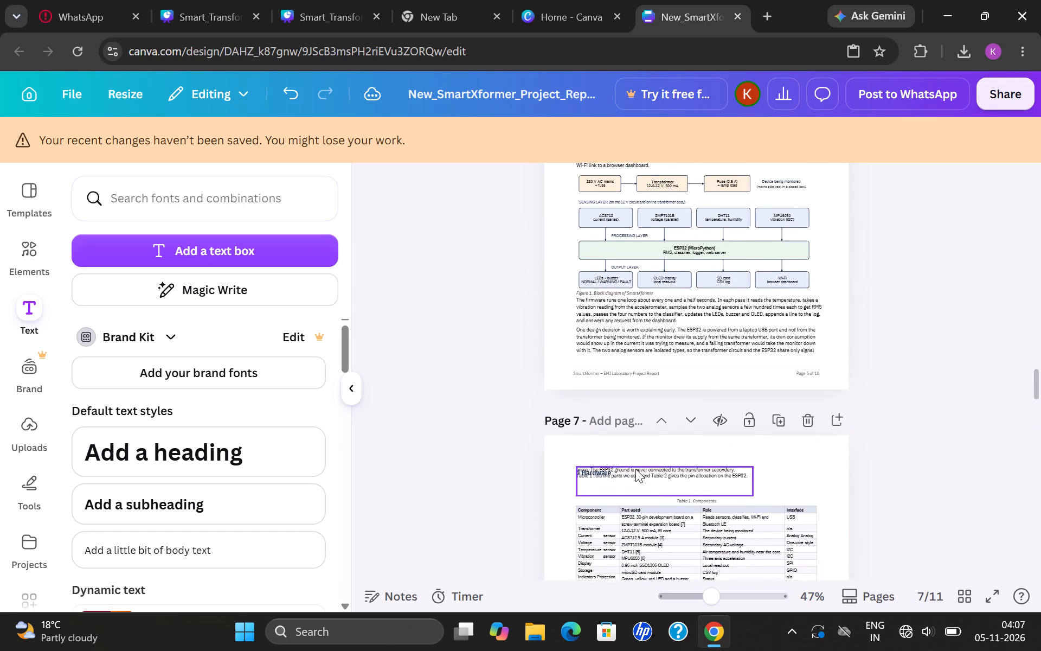
# Nudge the "Part used" column text of Table 1 on page 7 slightly right and up, away from the column's border line.
pyautogui.scroll(-1, 635, 469)
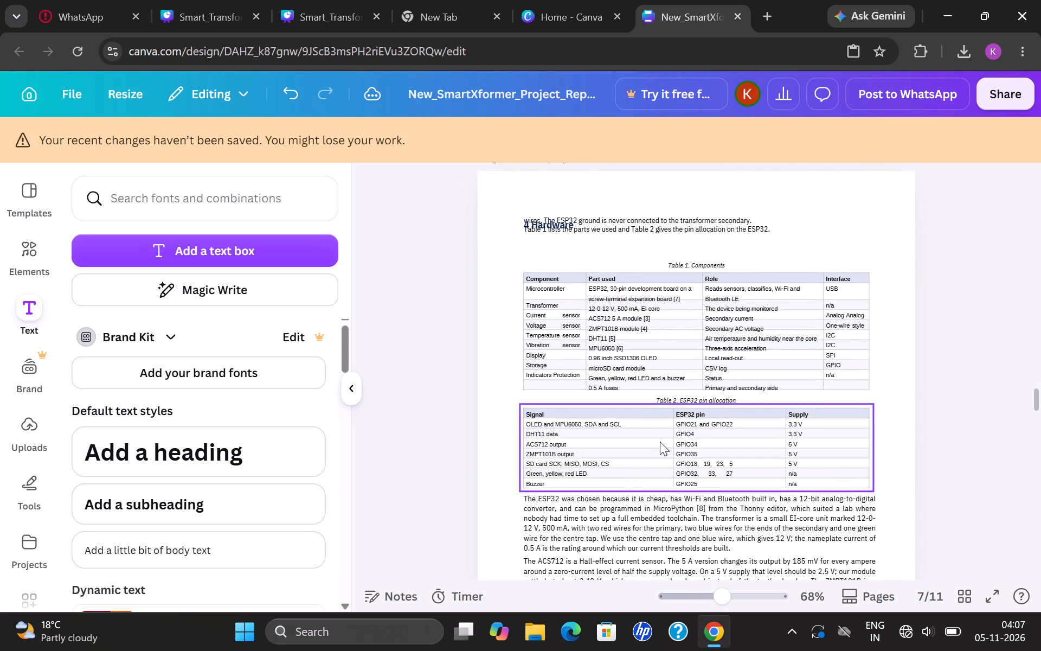
pyautogui.click(631, 318)
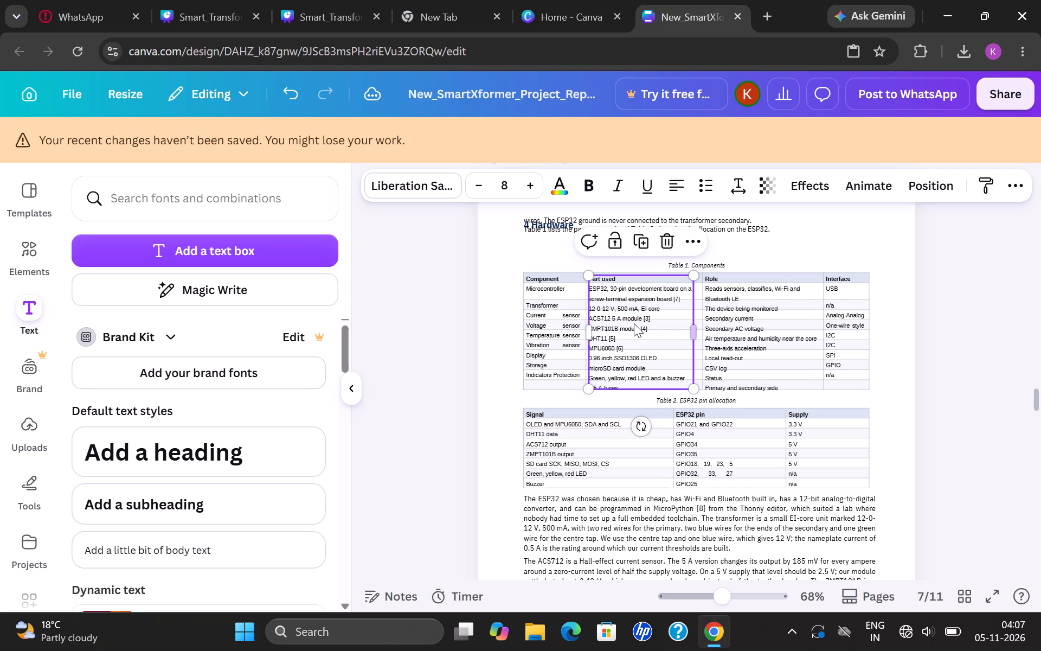
pyautogui.moveTo(631, 323); pyautogui.dragTo(640, 320)
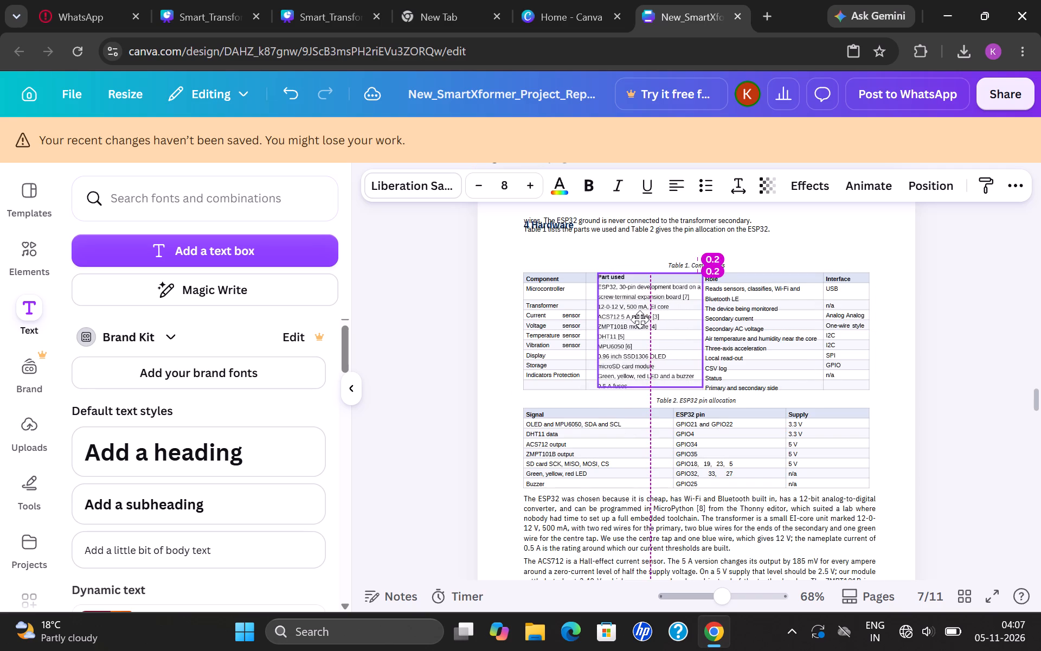
pyautogui.moveTo(640, 320); pyautogui.dragTo(637, 321)
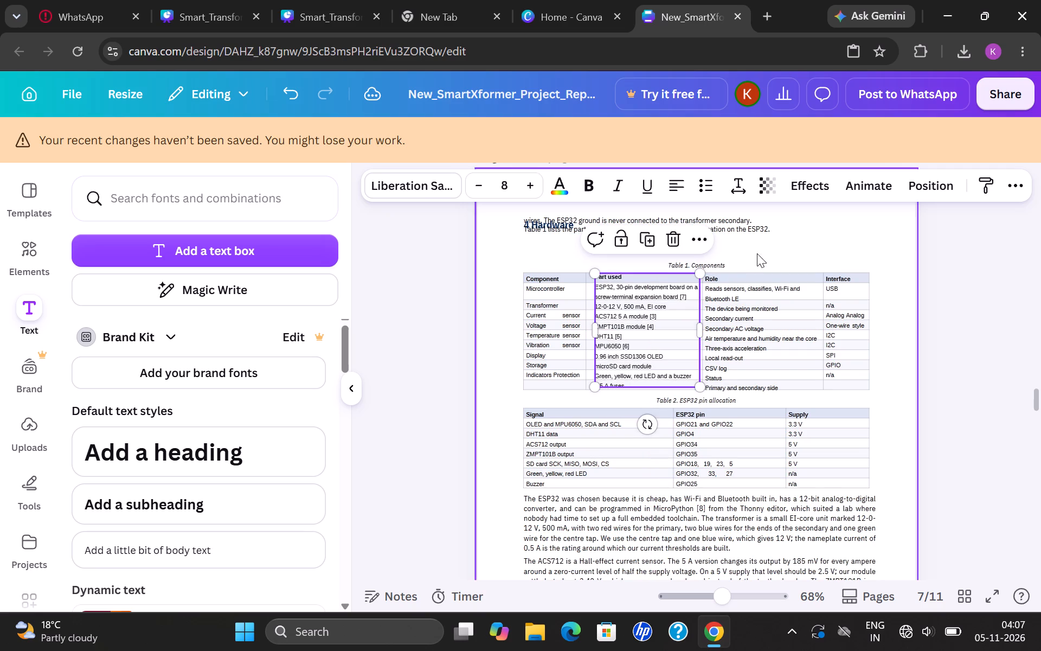
pyautogui.click(770, 240)
pyautogui.click(946, 226)
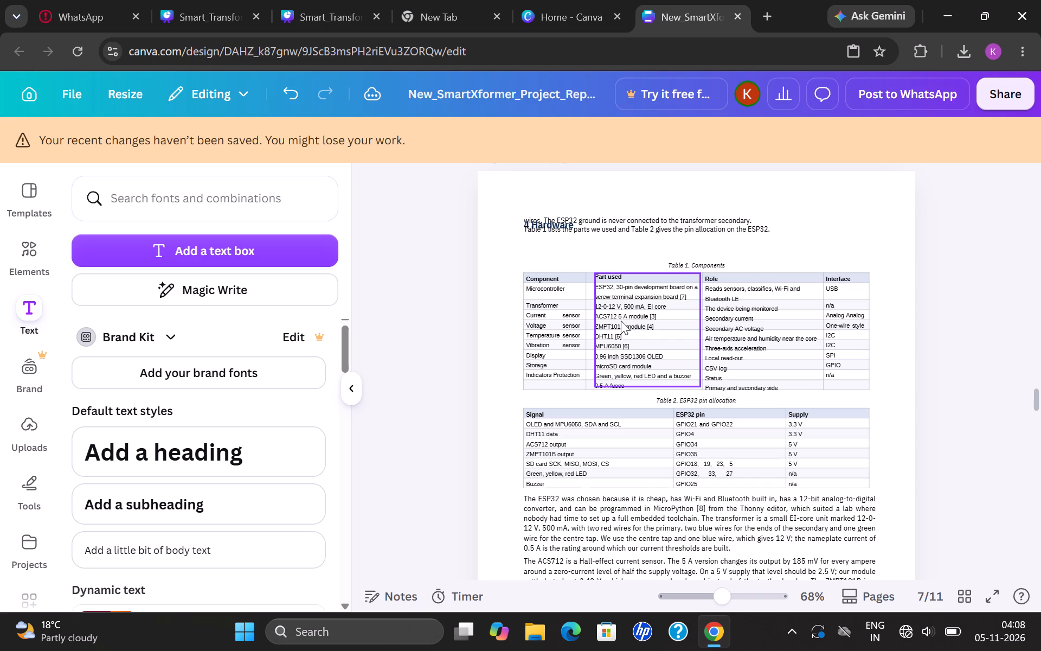
pyautogui.click(899, 290)
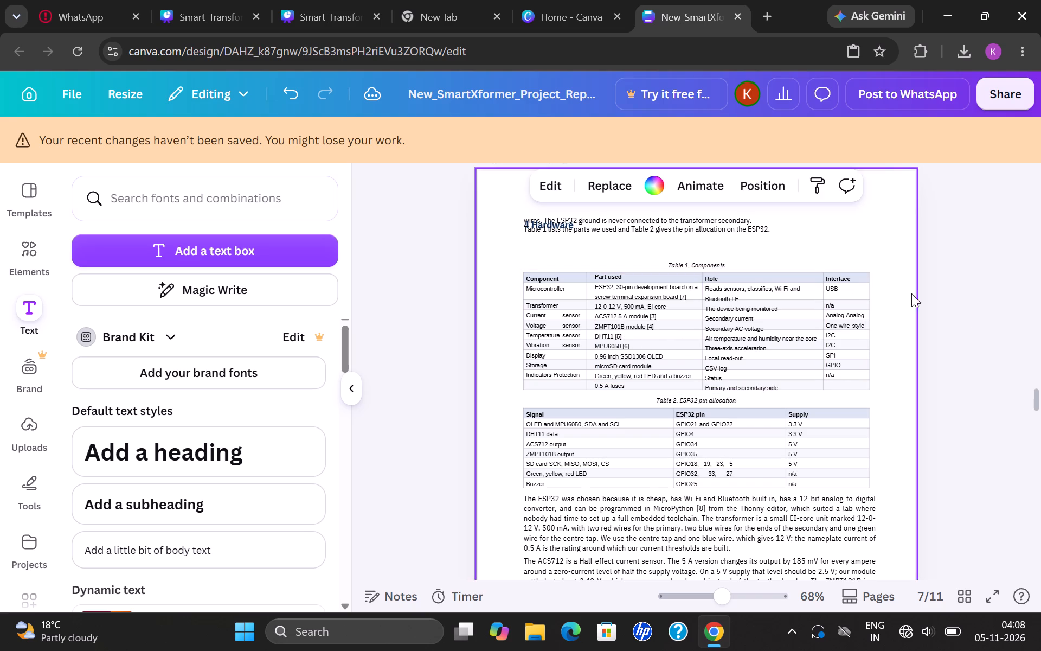
pyautogui.click(985, 322)
# Delete the "4 Hardware" heading that overlaps the two introductory lines above Table 1 on page 7.
pyautogui.scroll(1, 830, 322)
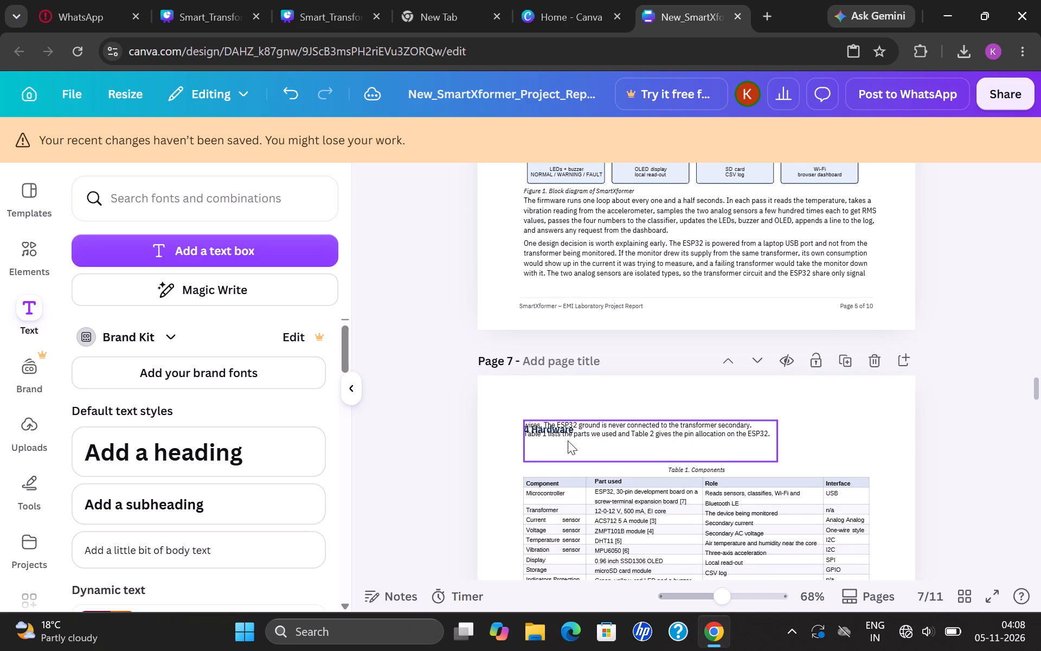
pyautogui.click(526, 426)
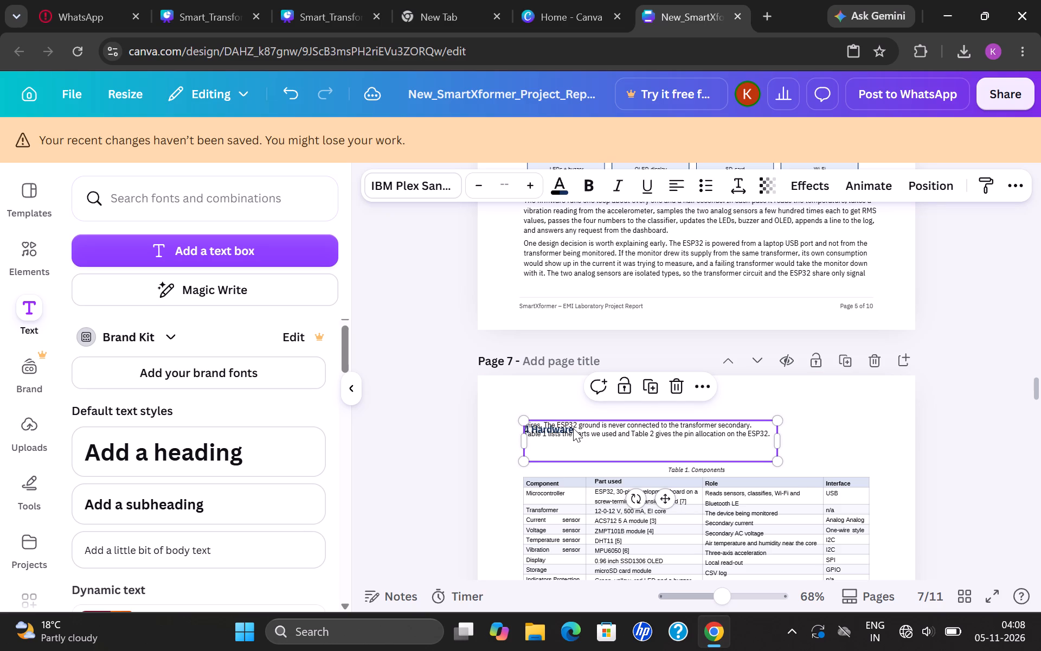
pyautogui.click(573, 426)
pyautogui.click(573, 426)
pyautogui.press('BackSpace')
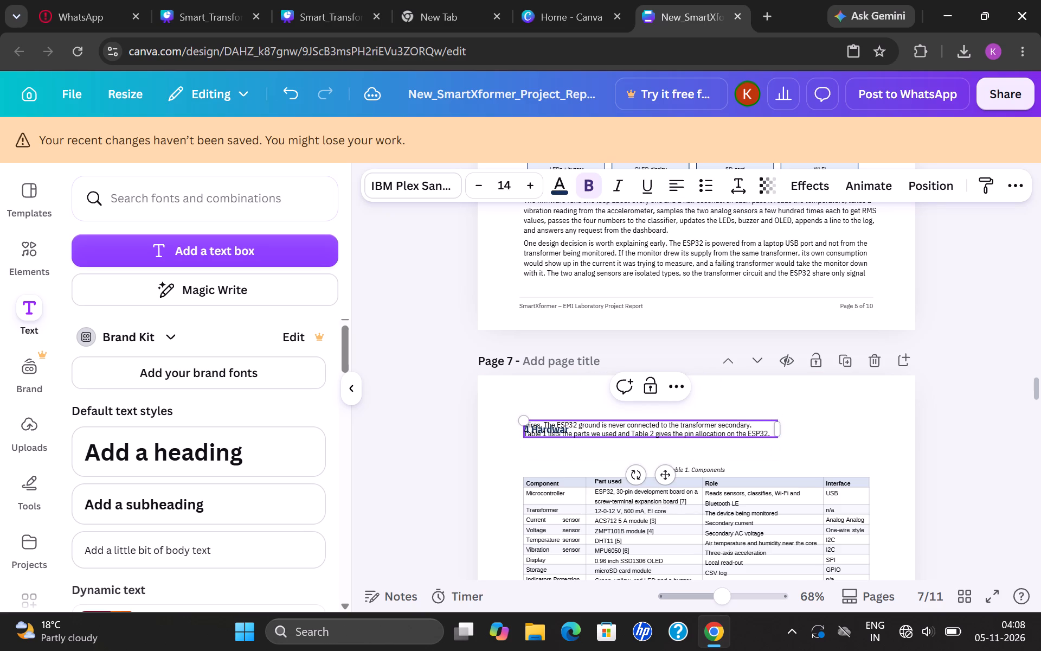
pyautogui.press('BackSpace')
pyautogui.press('BackSpace')
pyautogui.press('BackSpace')
pyautogui.press('BackSpace')
pyautogui.press('BackSpace')
pyautogui.press('BackSpace')
pyautogui.press('BackSpace')
pyautogui.press('BackSpace')
pyautogui.press('BackSpace')
pyautogui.press('BackSpace')
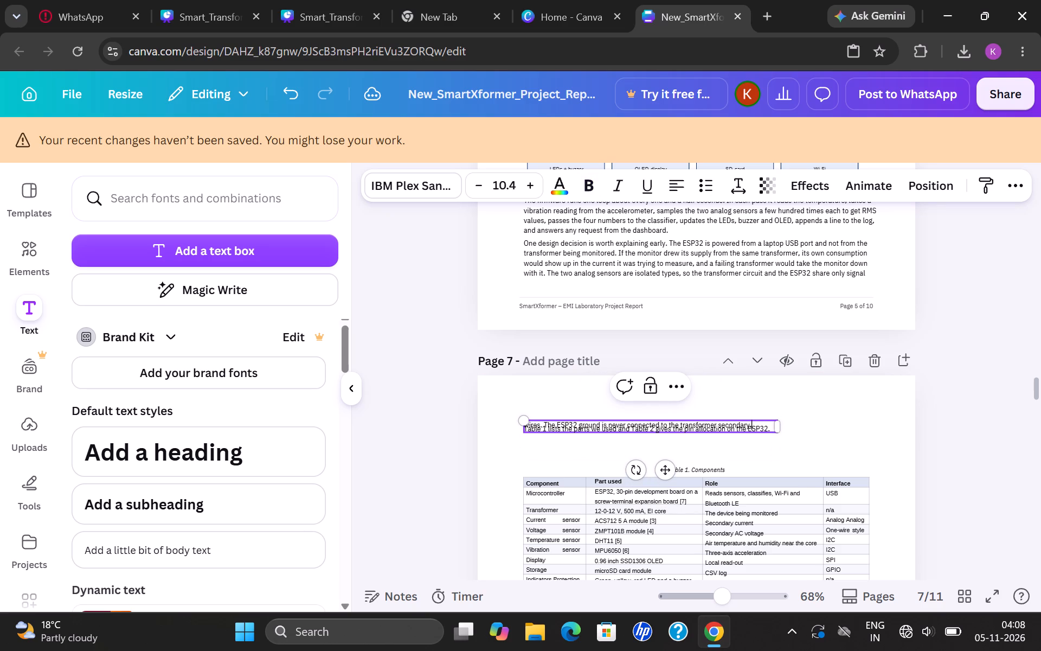
# Insert two line breaks after "transformer secondary." on page 7 to separate it from the "Table 1 lists the parts" line.
pyautogui.press('Return')
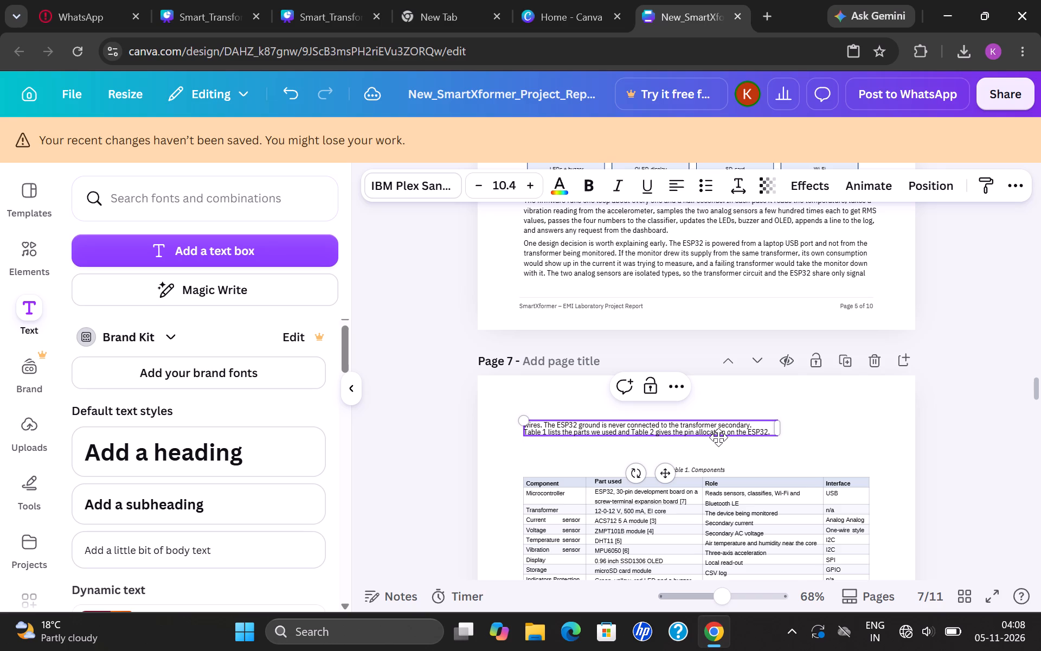
pyautogui.press('Return')
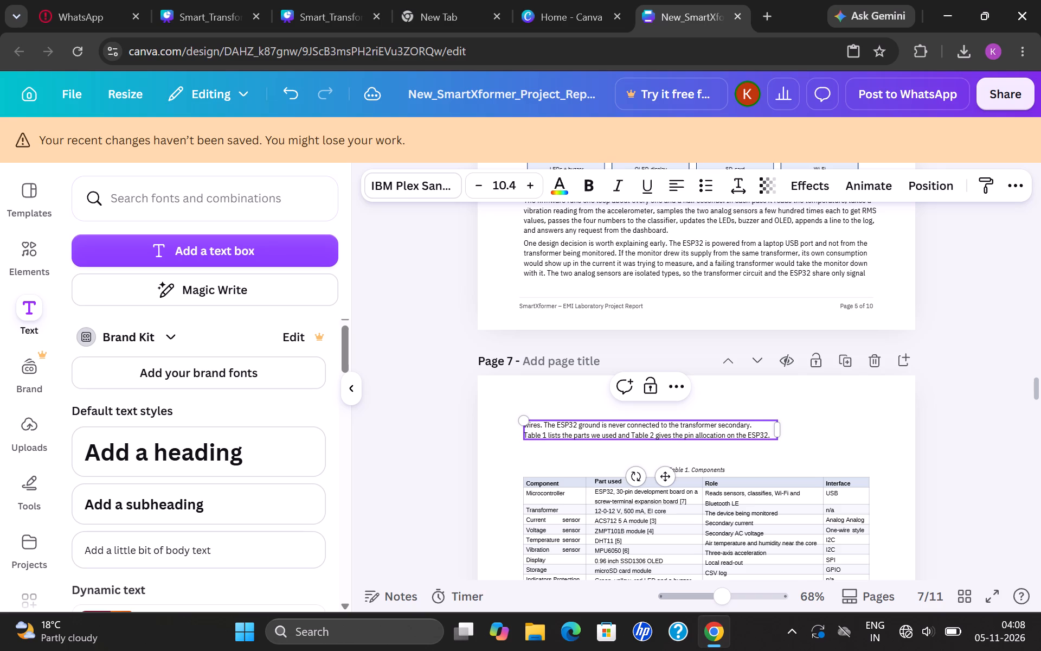
pyautogui.click(866, 427)
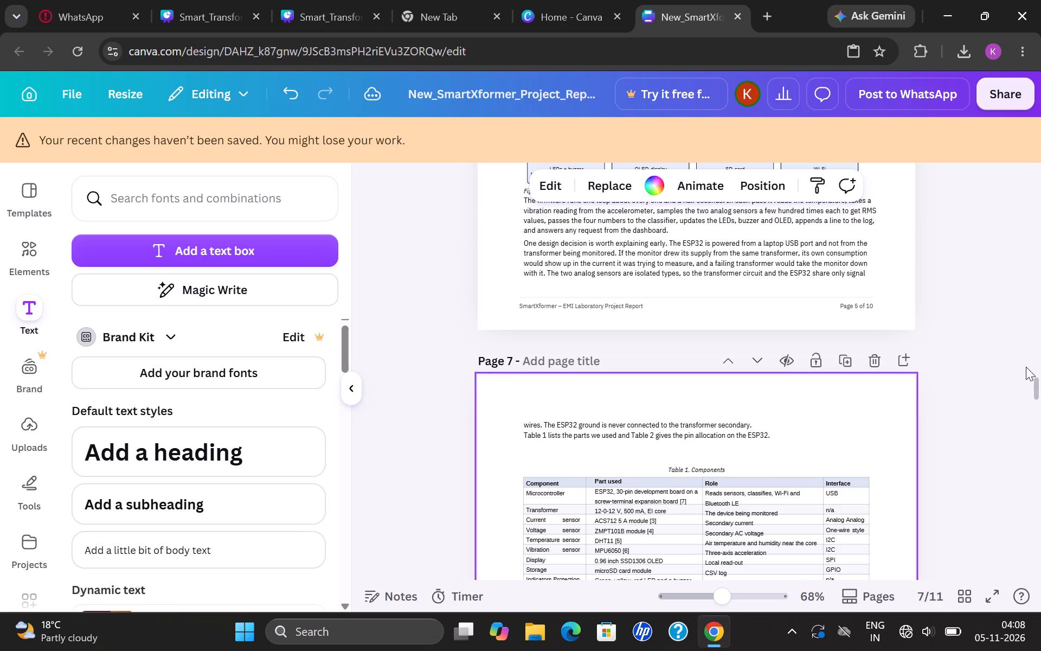
# Examine the System overview on page 6 and the Objectives and Scope and limits sections on page 5 for layout problems.
pyautogui.scroll(3, 910, 388)
pyautogui.scroll(1, 742, 376)
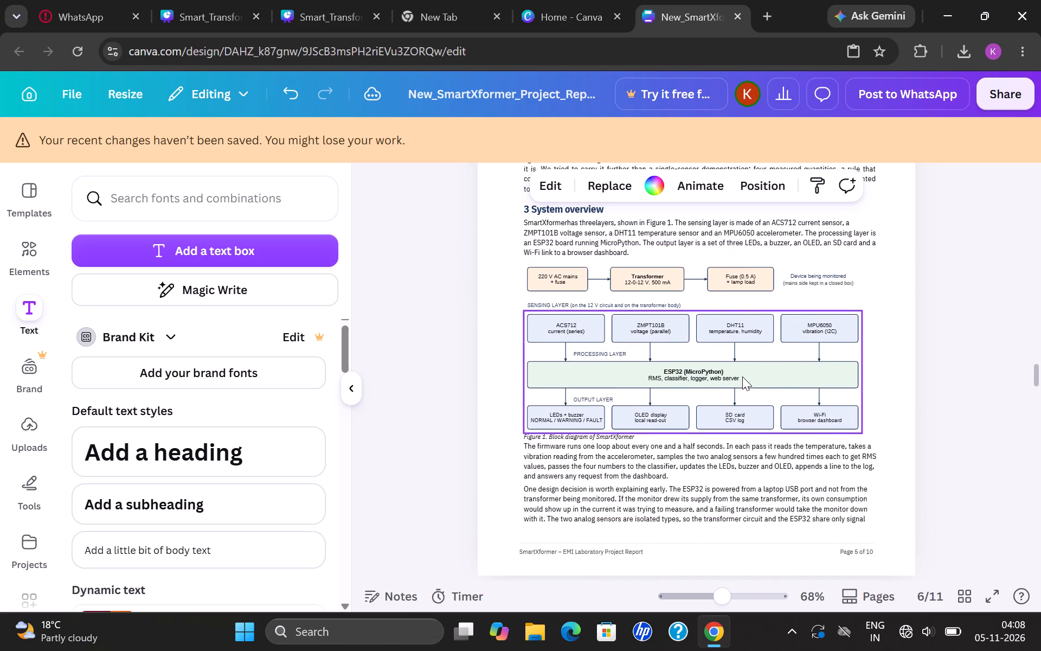
pyautogui.scroll(5, 742, 376)
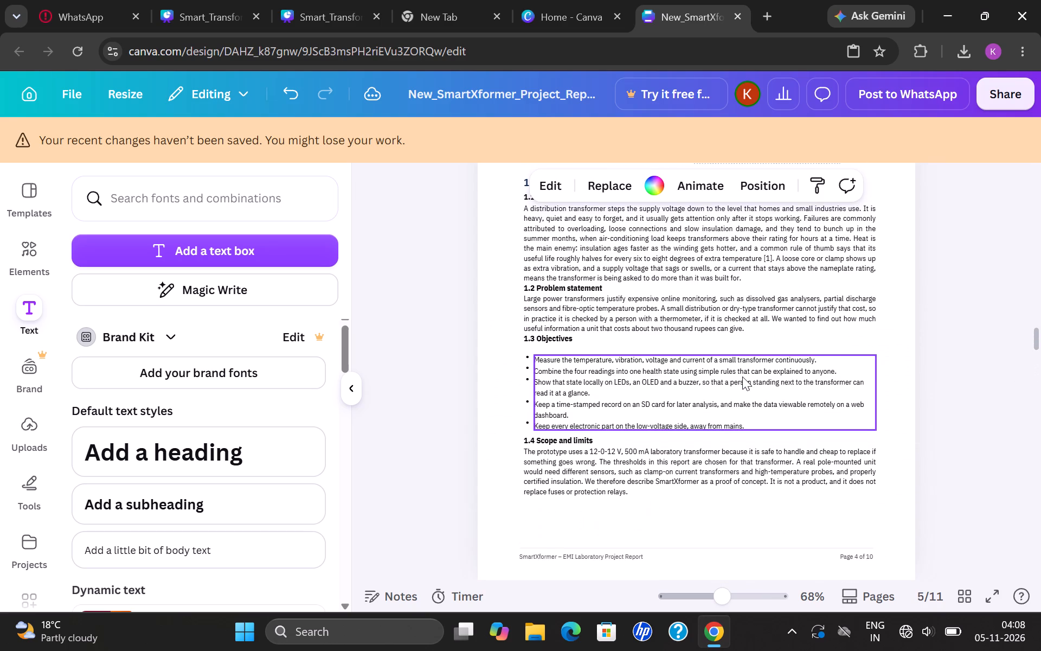
pyautogui.click(751, 429)
pyautogui.click(744, 434)
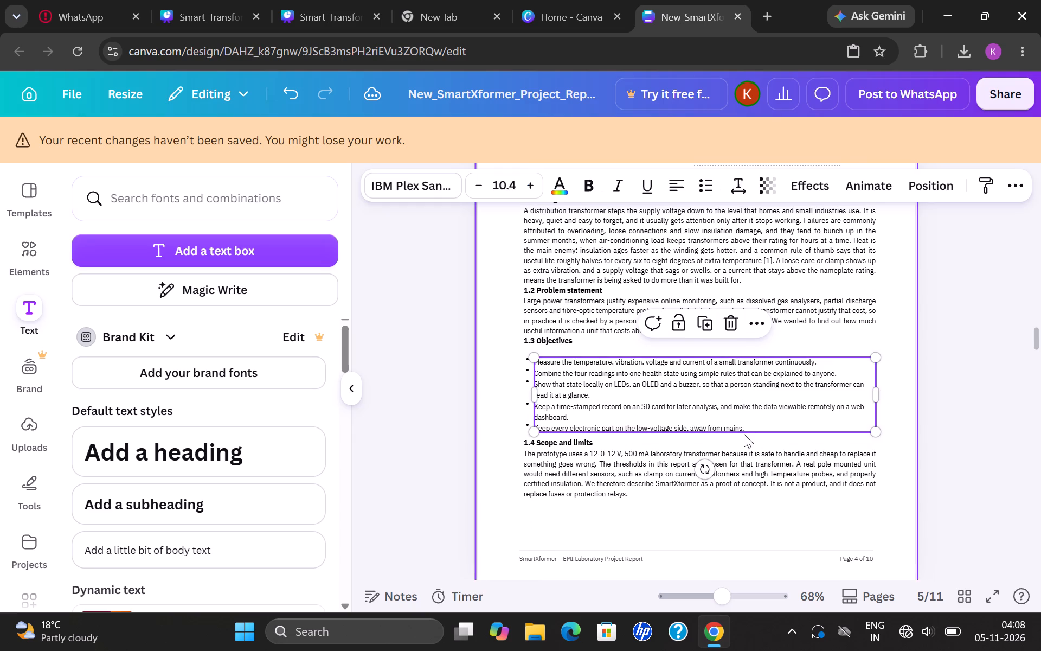
pyautogui.click(523, 437)
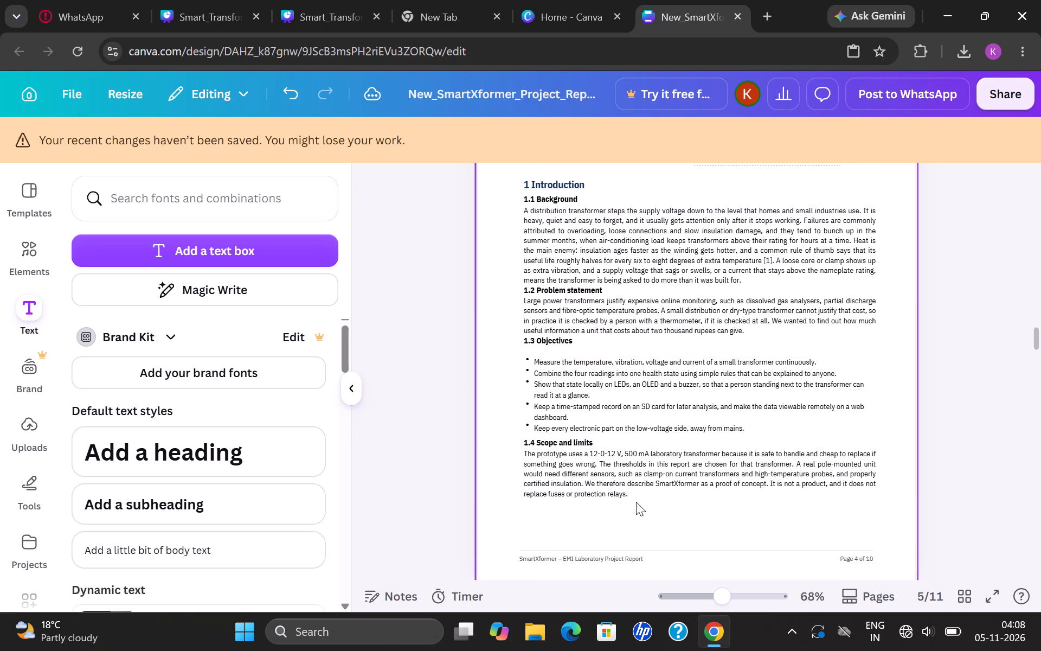
pyautogui.click(621, 514)
pyautogui.hscroll(1, 621, 514)
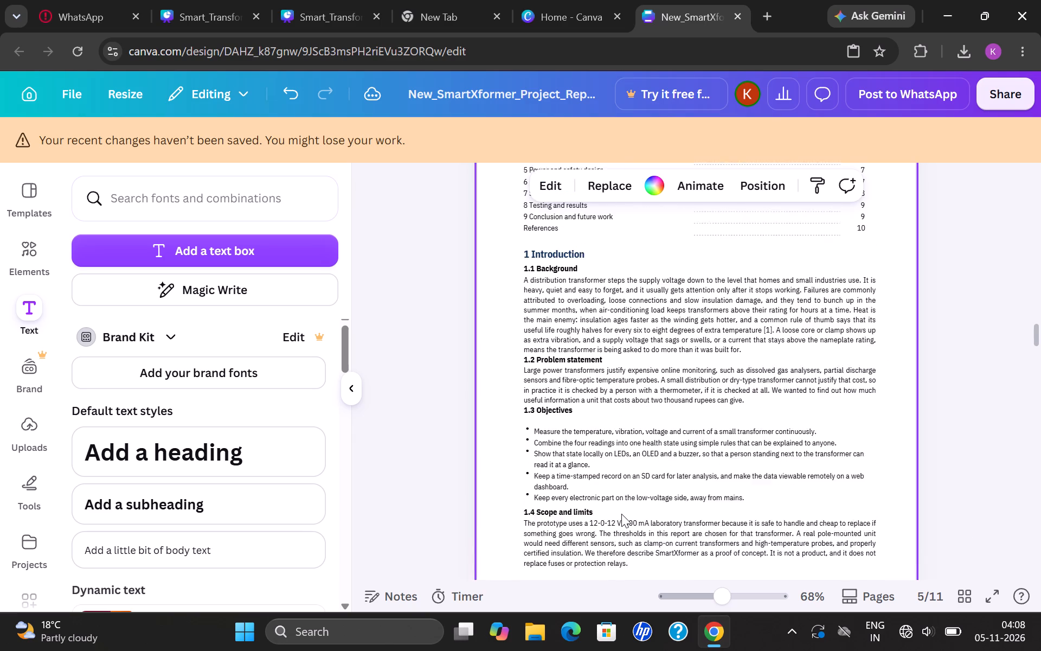
pyautogui.hscroll(2, 621, 514)
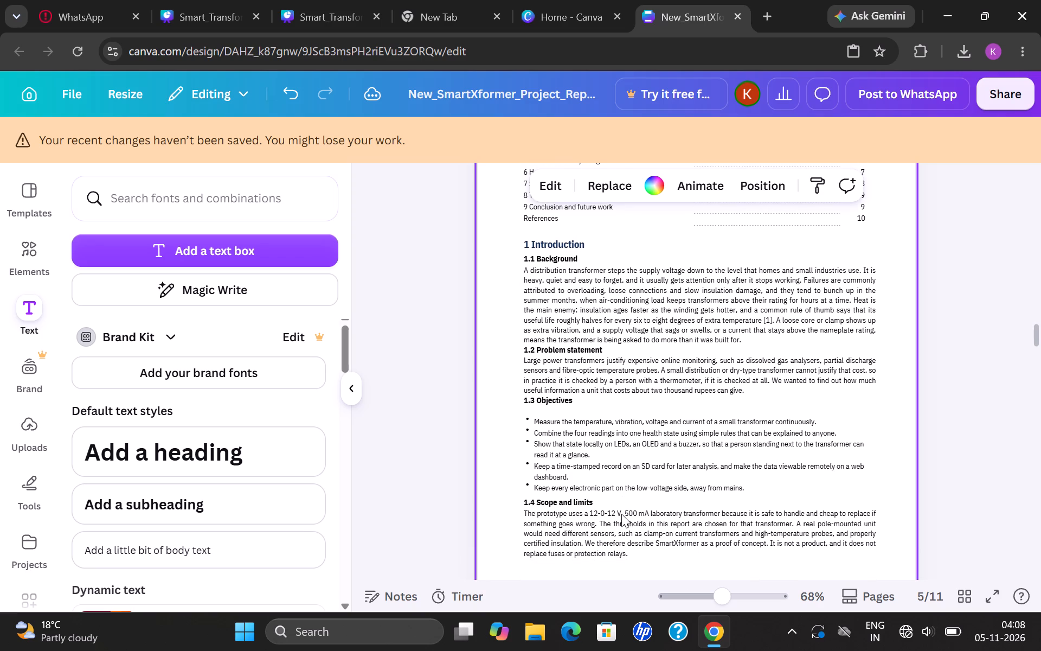
pyautogui.hscroll(1, 621, 514)
pyautogui.scroll(1, 621, 514)
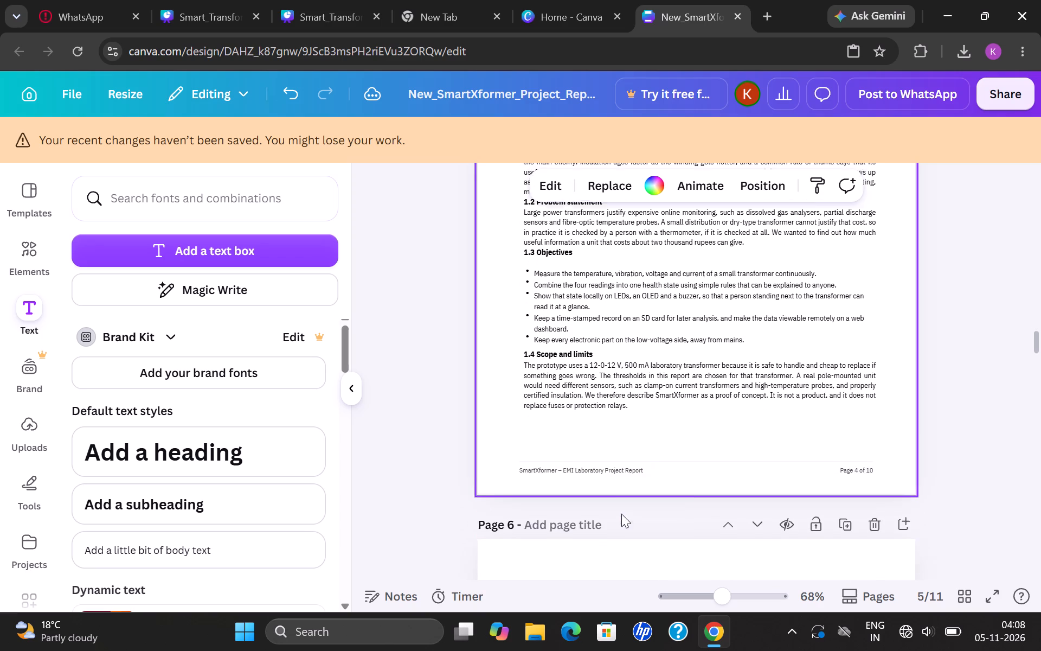
pyautogui.scroll(2, 621, 514)
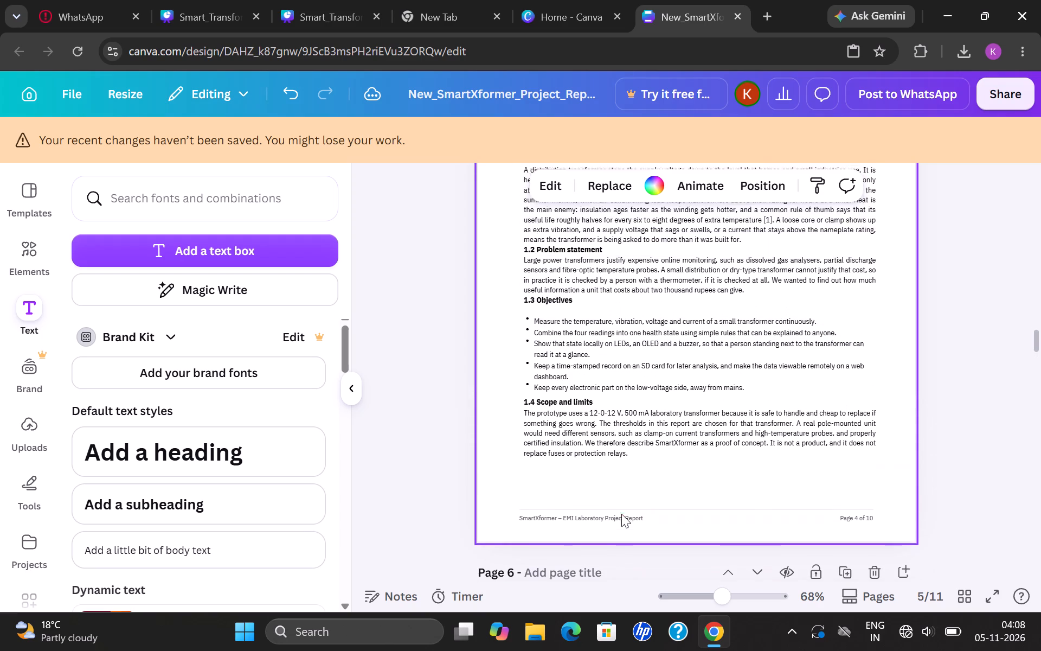
# Cut the whole CONTENTS block from page 5: heading, entry list, dotted leader lines and page numbers.
pyautogui.scroll(1, 621, 514)
pyautogui.hscroll(1, 621, 514)
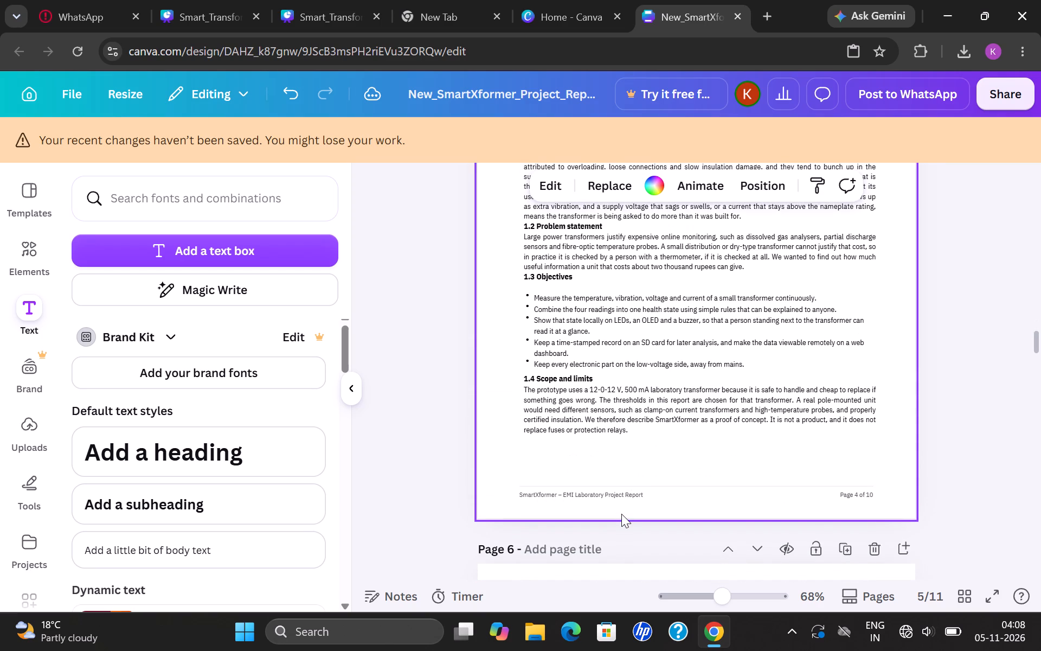
pyautogui.scroll(5, 621, 514)
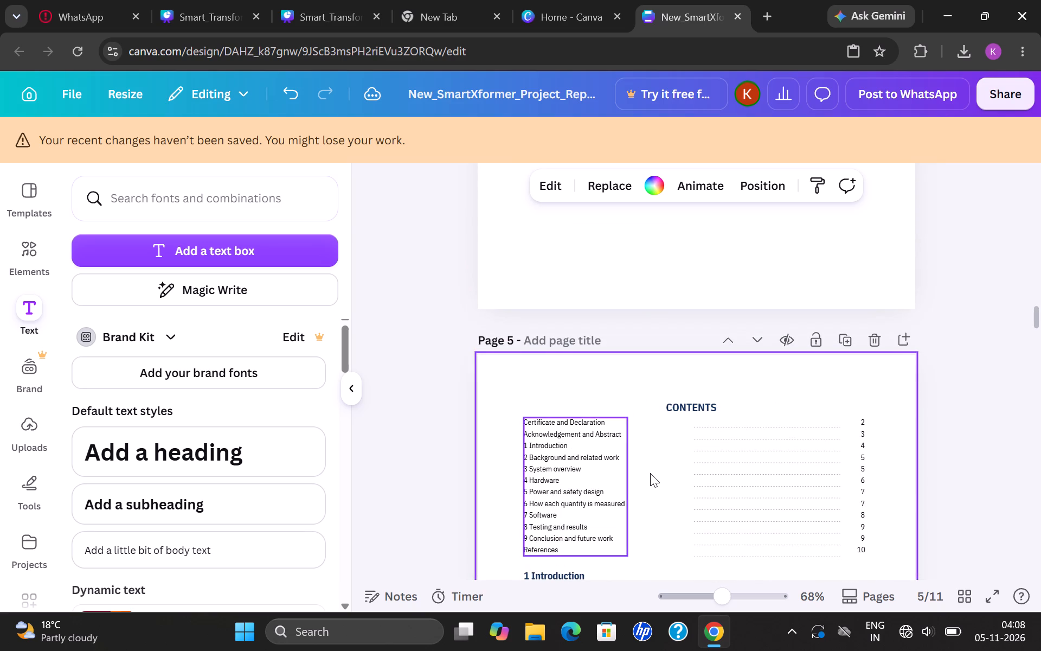
pyautogui.scroll(-2, 650, 473)
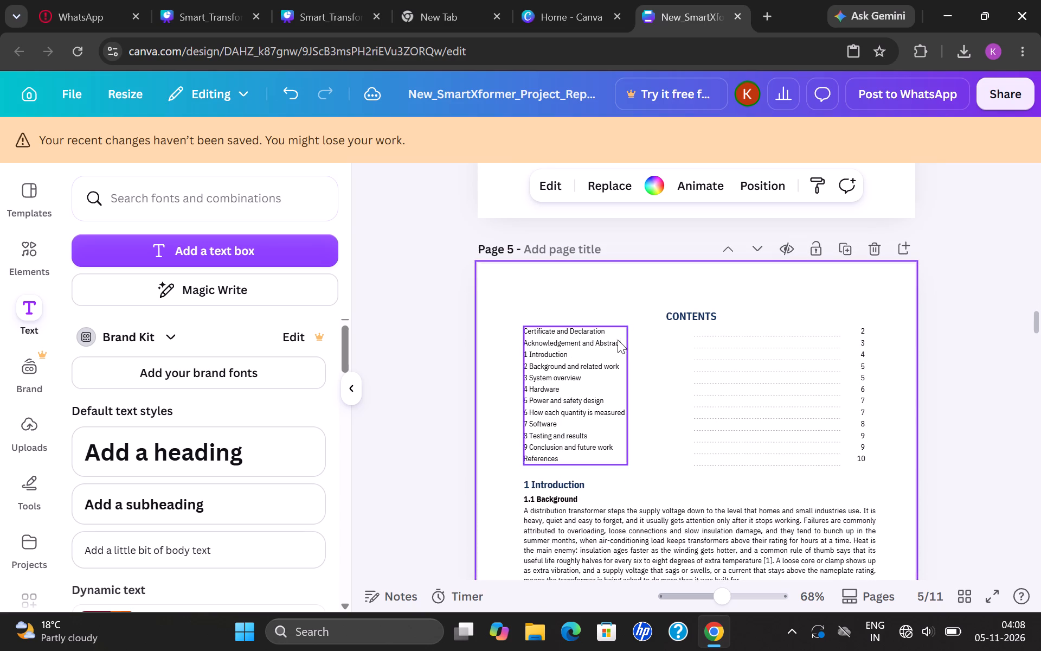
pyautogui.moveTo(535, 294); pyautogui.dragTo(788, 429)
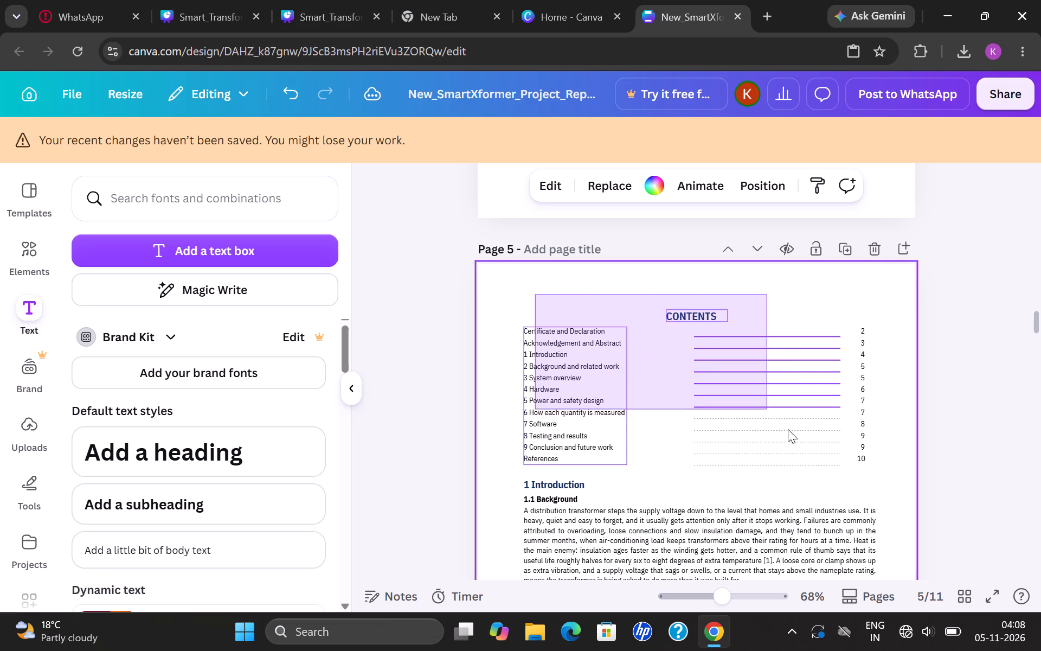
pyautogui.moveTo(788, 429); pyautogui.dragTo(869, 470)
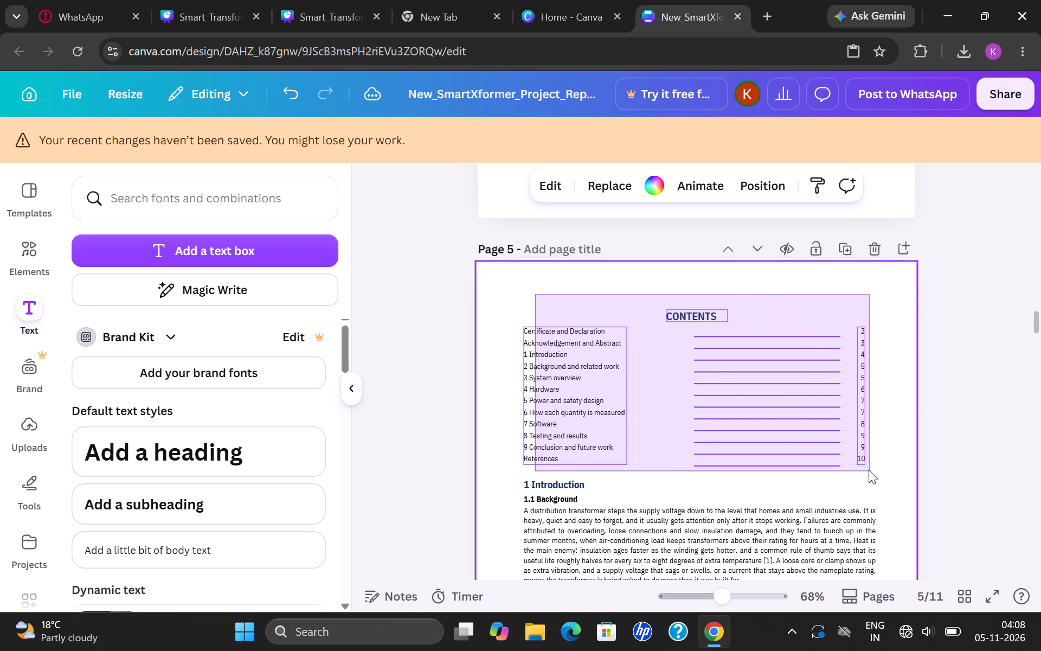
pyautogui.moveTo(869, 470); pyautogui.dragTo(869, 469)
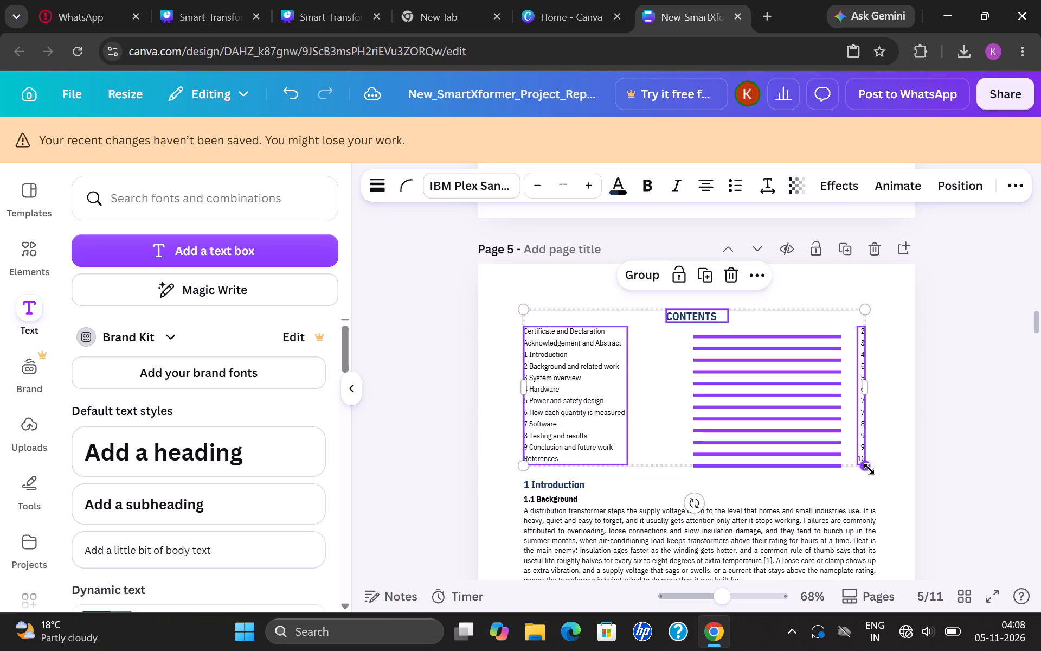
pyautogui.hotkey('ctrl', 'c')
pyautogui.press('BackSpace')
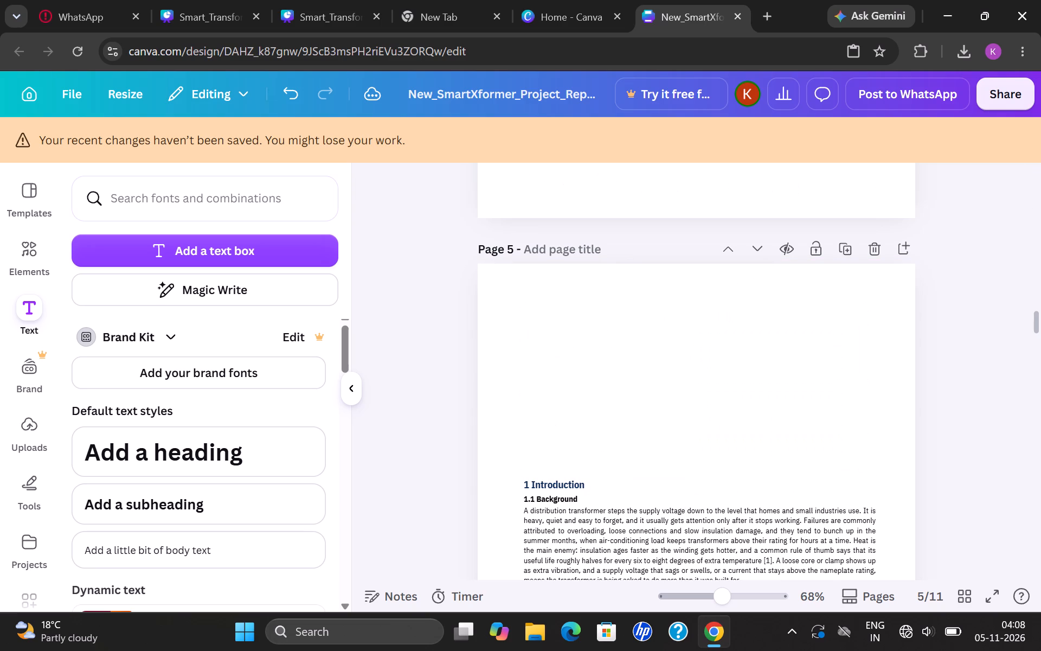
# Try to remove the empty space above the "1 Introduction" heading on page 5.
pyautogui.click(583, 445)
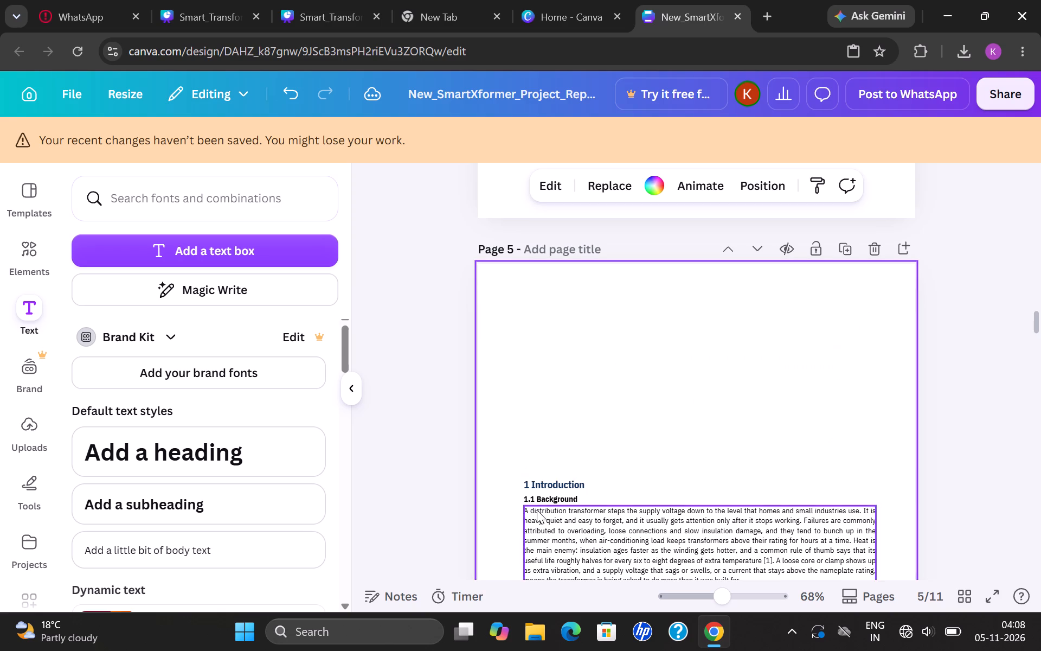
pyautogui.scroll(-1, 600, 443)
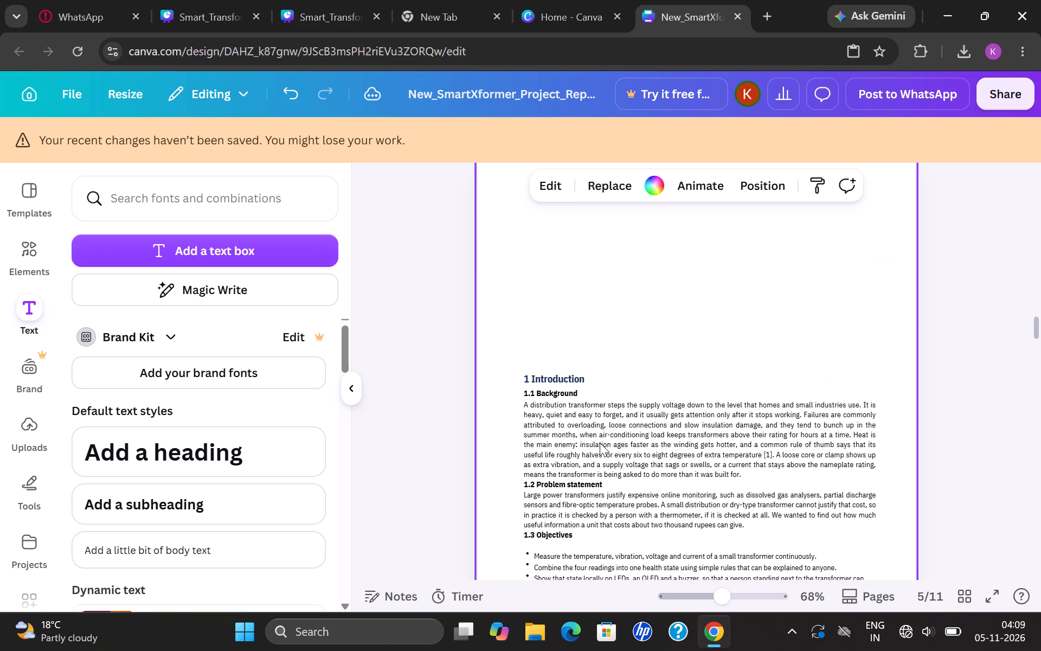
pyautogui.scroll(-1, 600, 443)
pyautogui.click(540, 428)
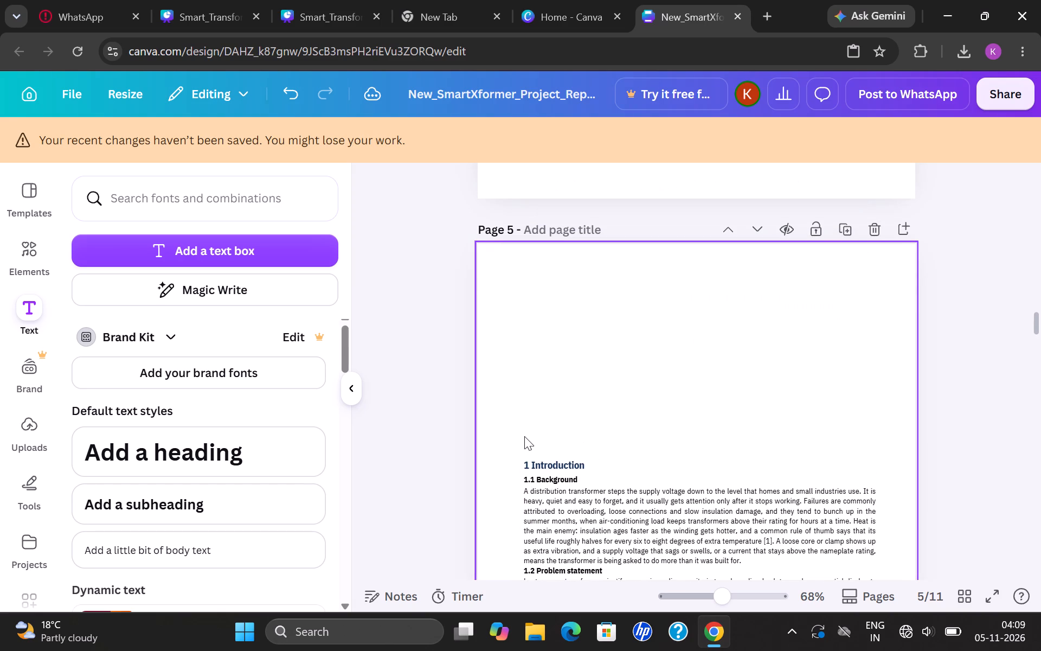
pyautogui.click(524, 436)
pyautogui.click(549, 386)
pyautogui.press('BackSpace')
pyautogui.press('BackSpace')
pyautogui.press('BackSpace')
# Add a blank page directly after the Acknowledgement page (page 4).
pyautogui.scroll(-5, 557, 385)
pyautogui.scroll(1, 557, 385)
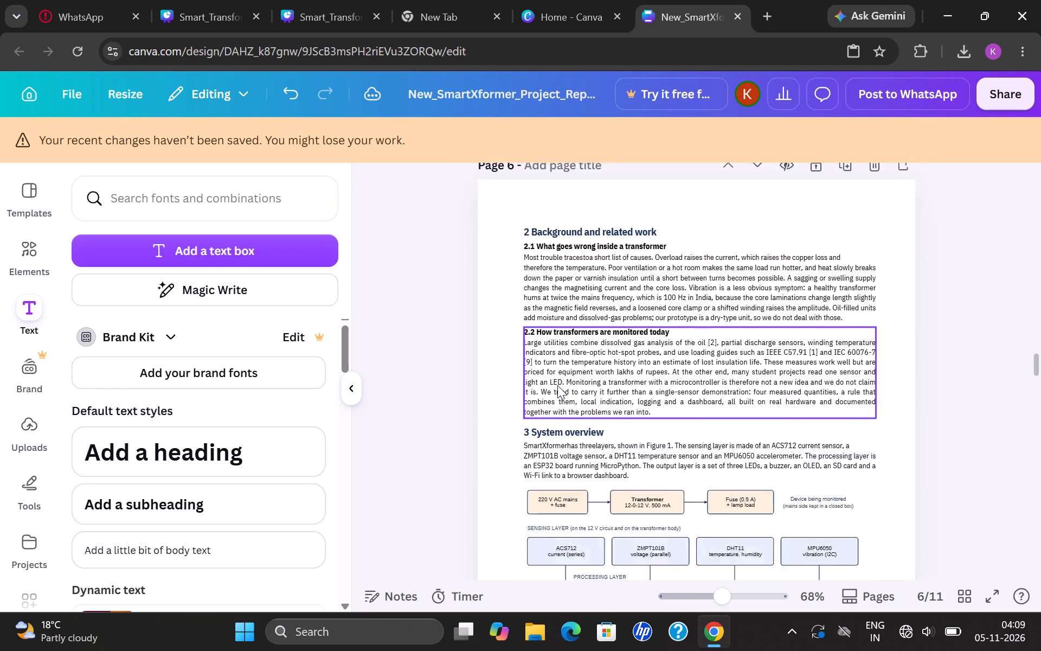
pyautogui.scroll(3, 557, 385)
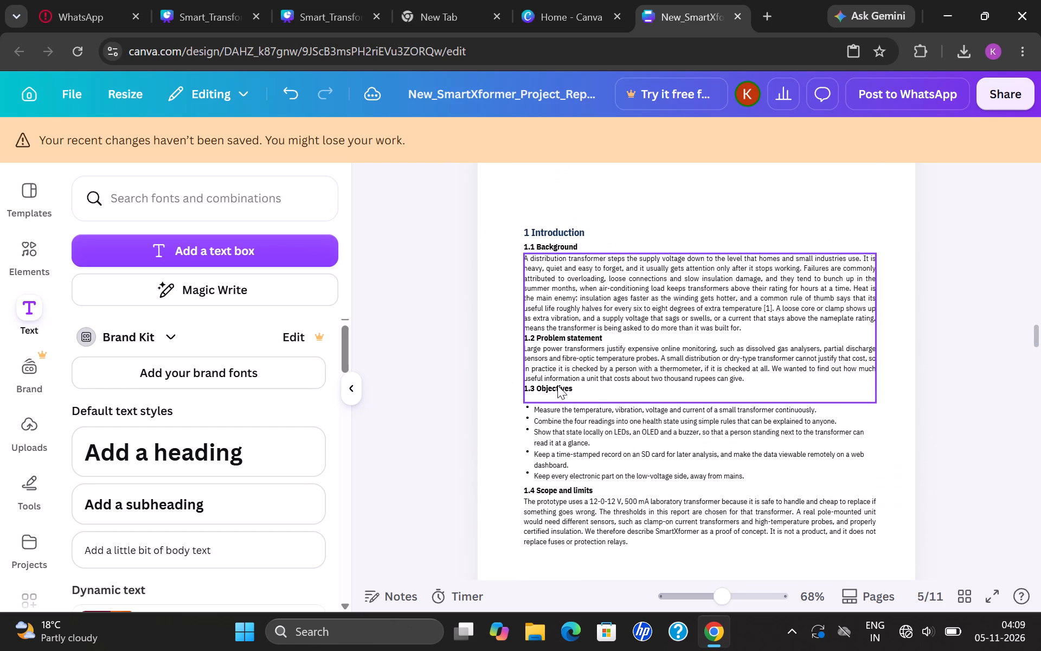
pyautogui.scroll(2, 557, 385)
pyautogui.scroll(1, 614, 474)
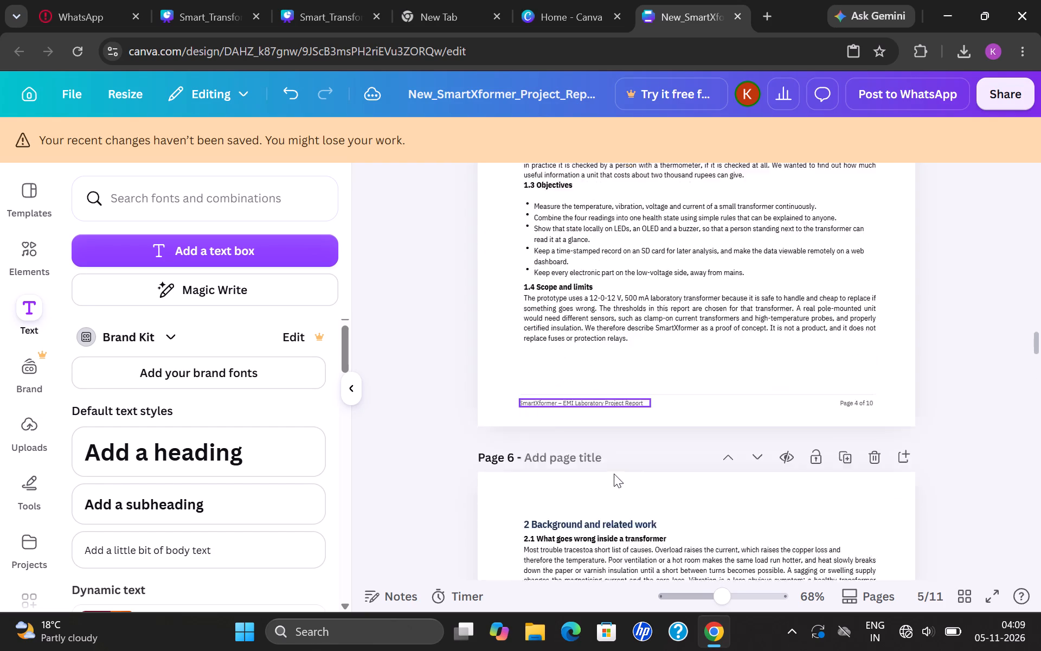
pyautogui.scroll(1, 614, 474)
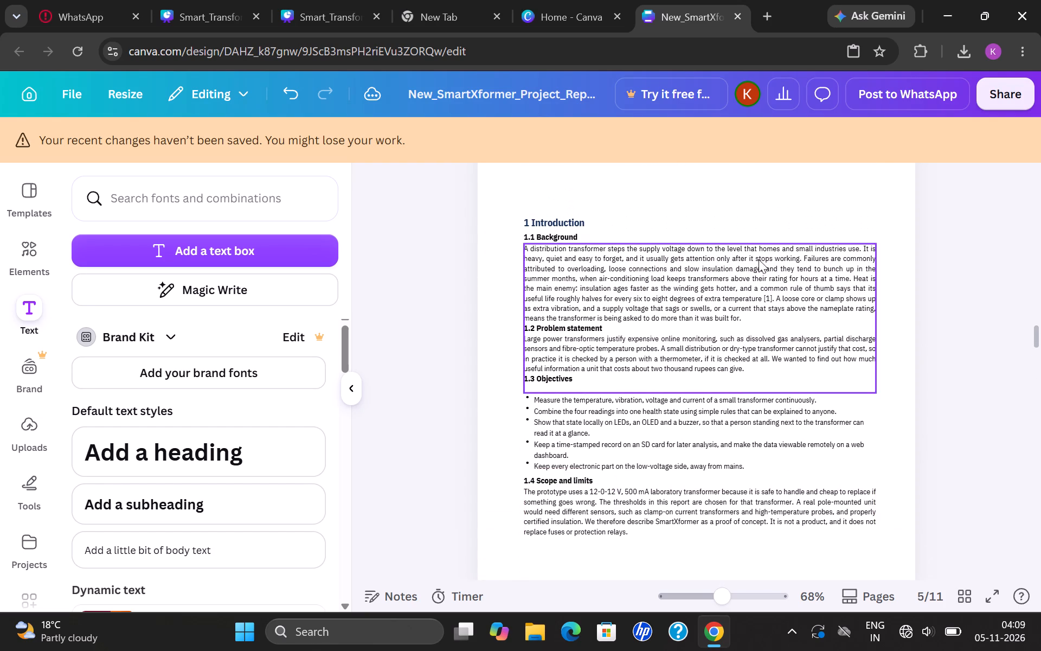
pyautogui.scroll(5, 736, 259)
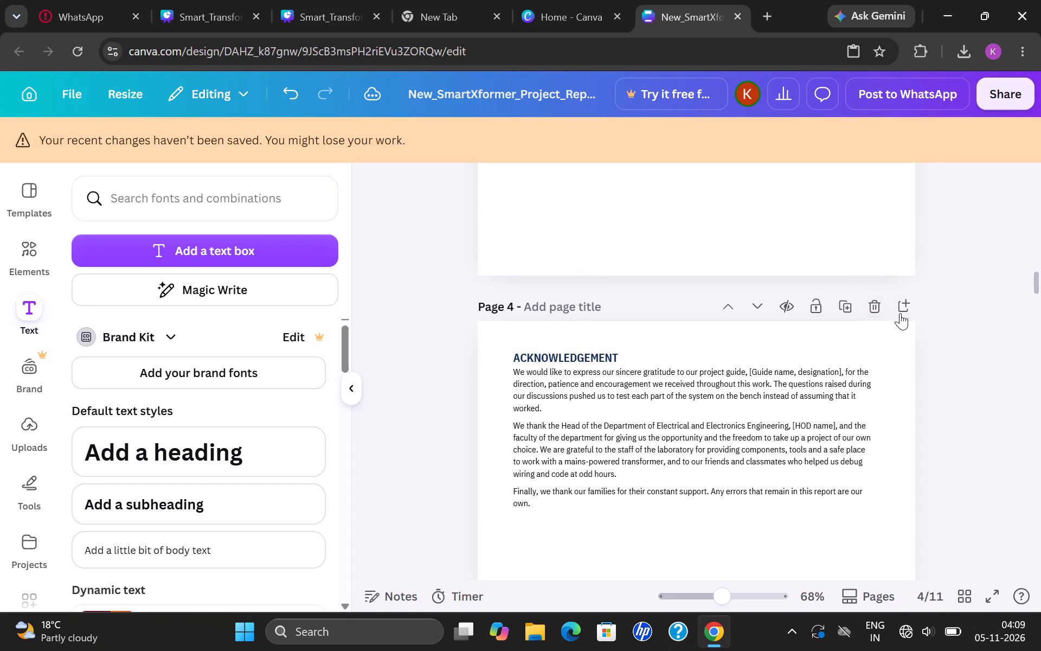
pyautogui.click(903, 301)
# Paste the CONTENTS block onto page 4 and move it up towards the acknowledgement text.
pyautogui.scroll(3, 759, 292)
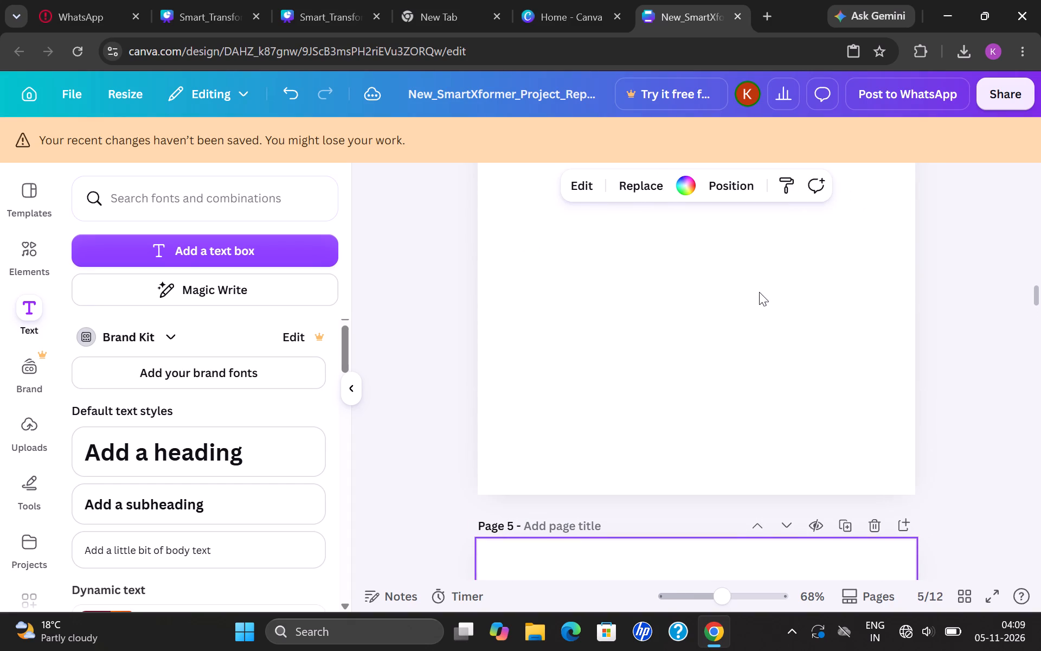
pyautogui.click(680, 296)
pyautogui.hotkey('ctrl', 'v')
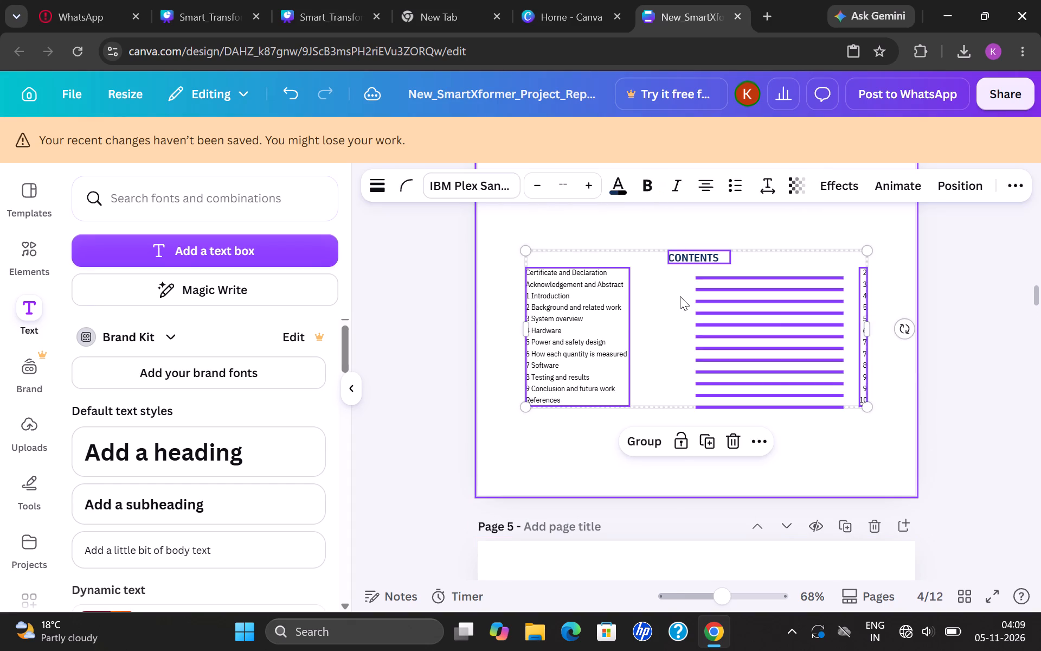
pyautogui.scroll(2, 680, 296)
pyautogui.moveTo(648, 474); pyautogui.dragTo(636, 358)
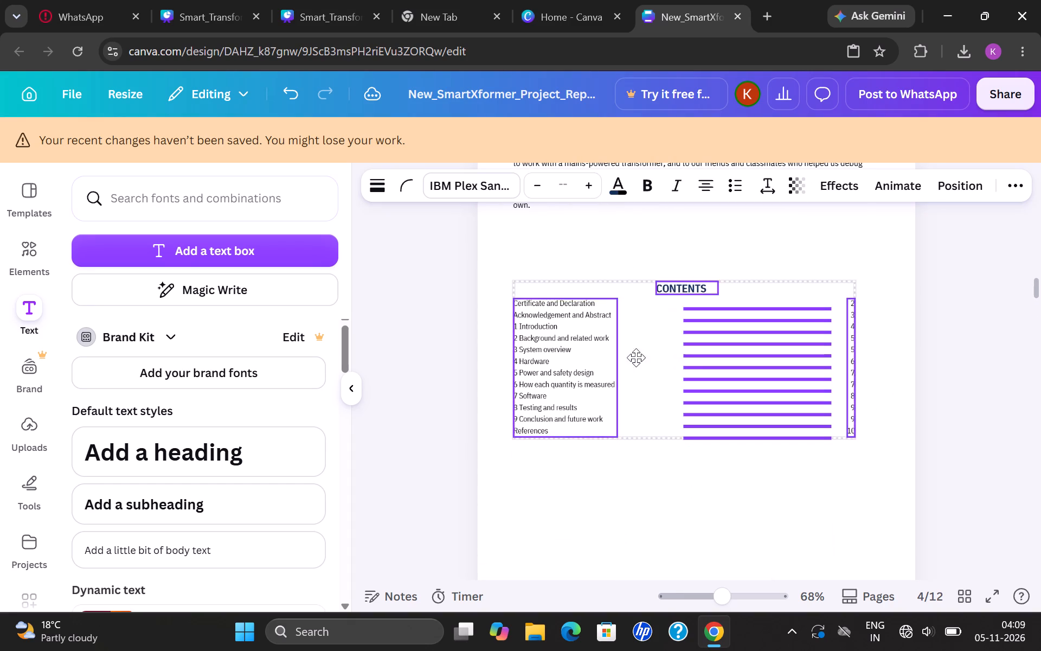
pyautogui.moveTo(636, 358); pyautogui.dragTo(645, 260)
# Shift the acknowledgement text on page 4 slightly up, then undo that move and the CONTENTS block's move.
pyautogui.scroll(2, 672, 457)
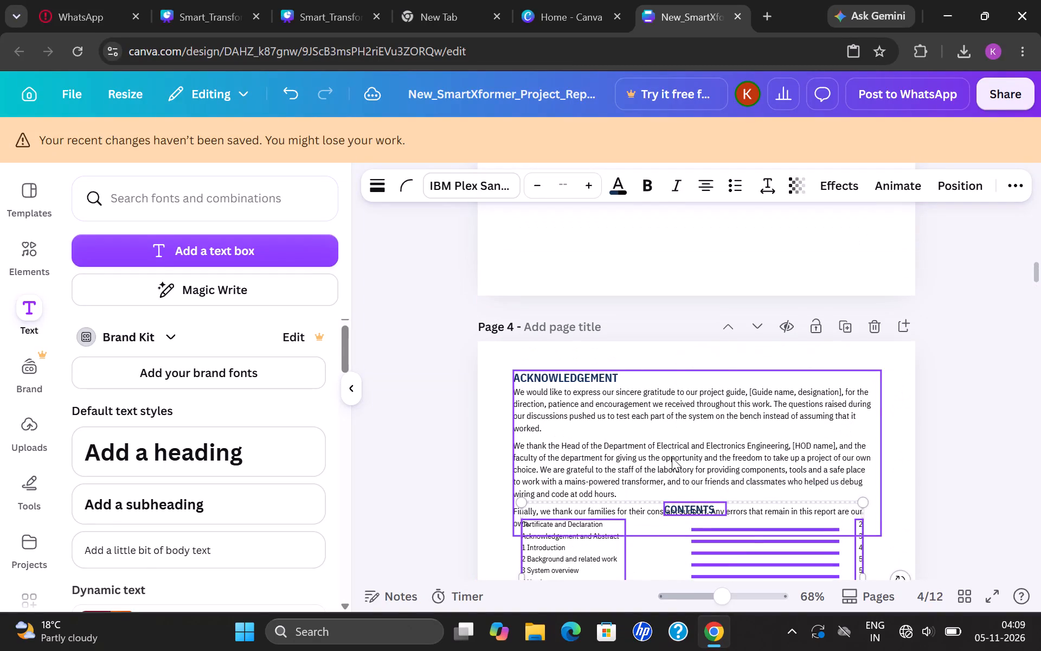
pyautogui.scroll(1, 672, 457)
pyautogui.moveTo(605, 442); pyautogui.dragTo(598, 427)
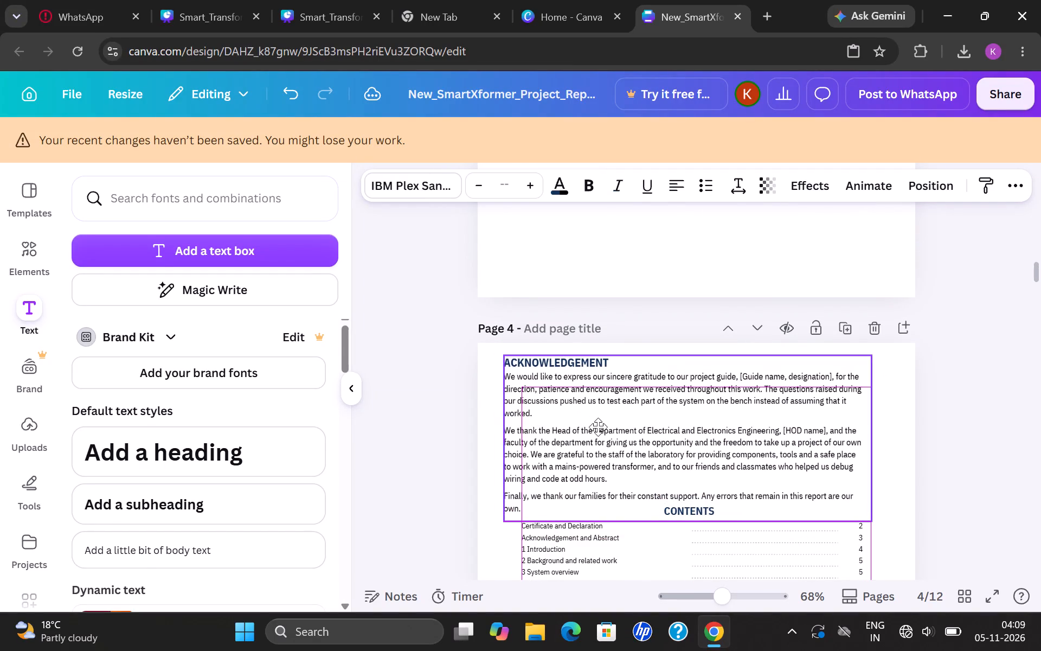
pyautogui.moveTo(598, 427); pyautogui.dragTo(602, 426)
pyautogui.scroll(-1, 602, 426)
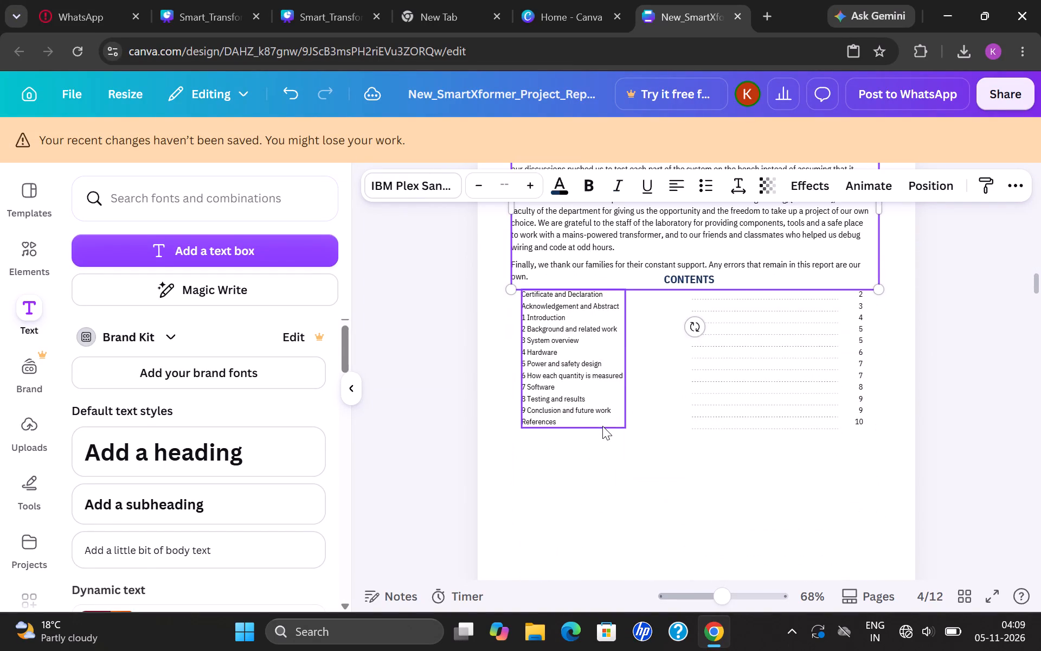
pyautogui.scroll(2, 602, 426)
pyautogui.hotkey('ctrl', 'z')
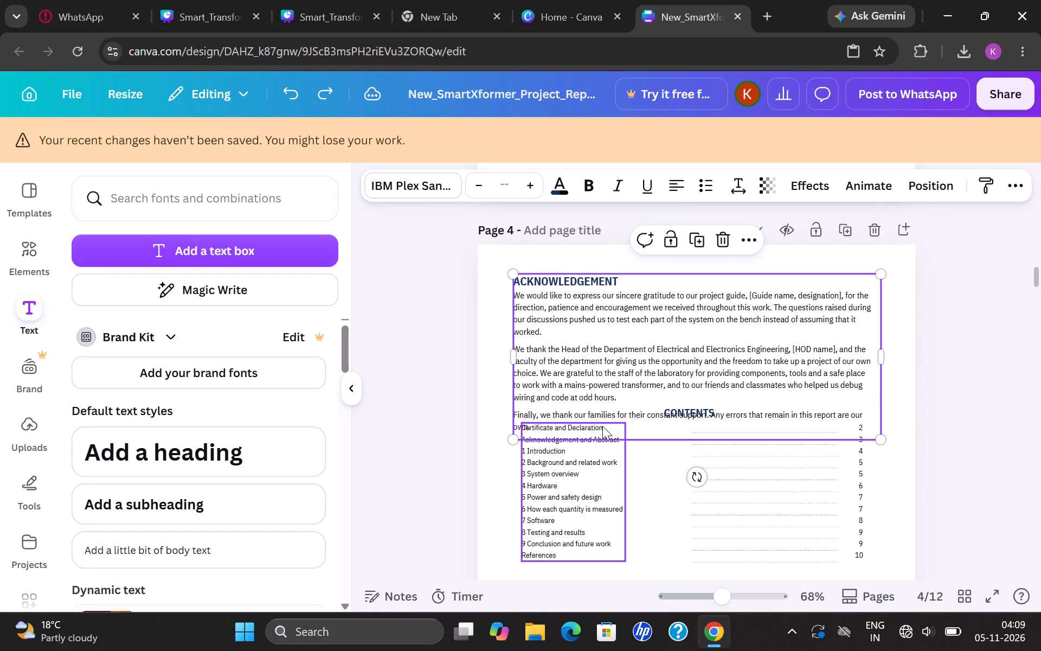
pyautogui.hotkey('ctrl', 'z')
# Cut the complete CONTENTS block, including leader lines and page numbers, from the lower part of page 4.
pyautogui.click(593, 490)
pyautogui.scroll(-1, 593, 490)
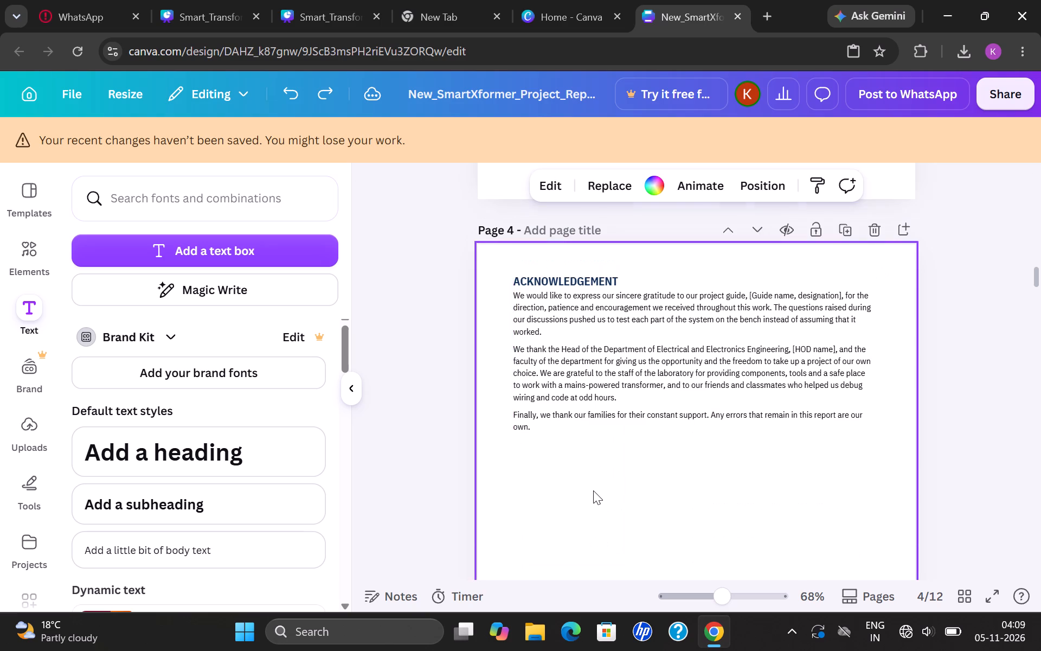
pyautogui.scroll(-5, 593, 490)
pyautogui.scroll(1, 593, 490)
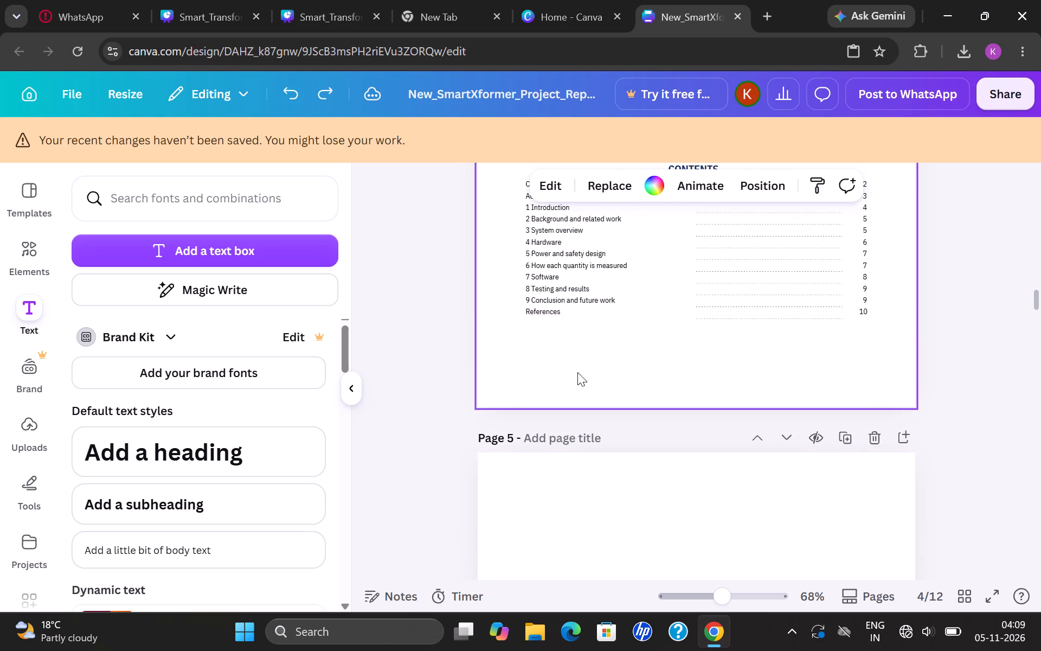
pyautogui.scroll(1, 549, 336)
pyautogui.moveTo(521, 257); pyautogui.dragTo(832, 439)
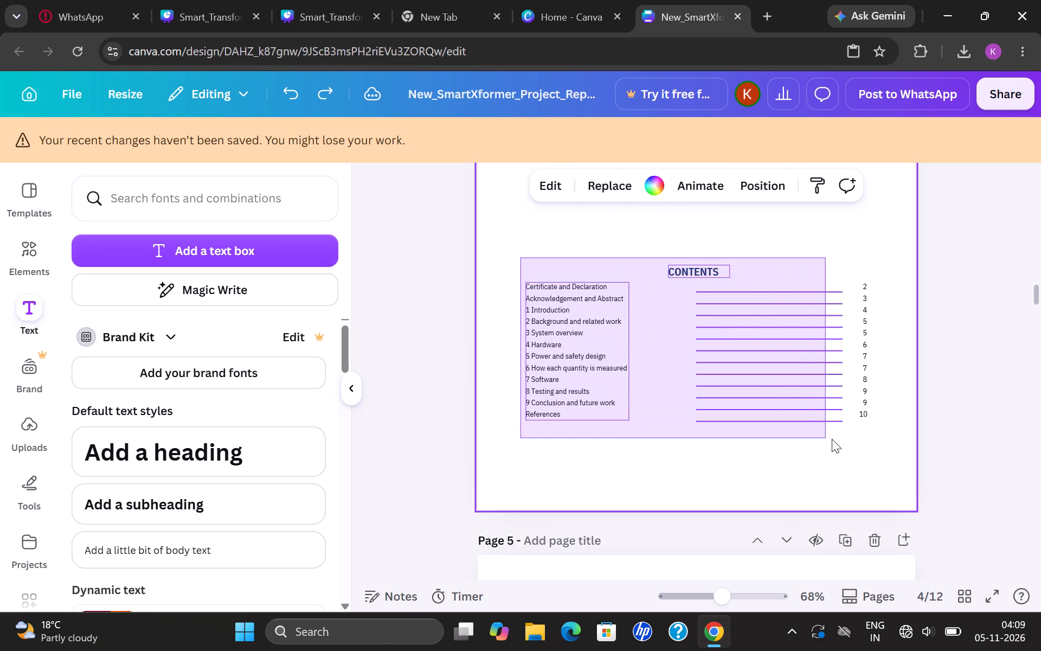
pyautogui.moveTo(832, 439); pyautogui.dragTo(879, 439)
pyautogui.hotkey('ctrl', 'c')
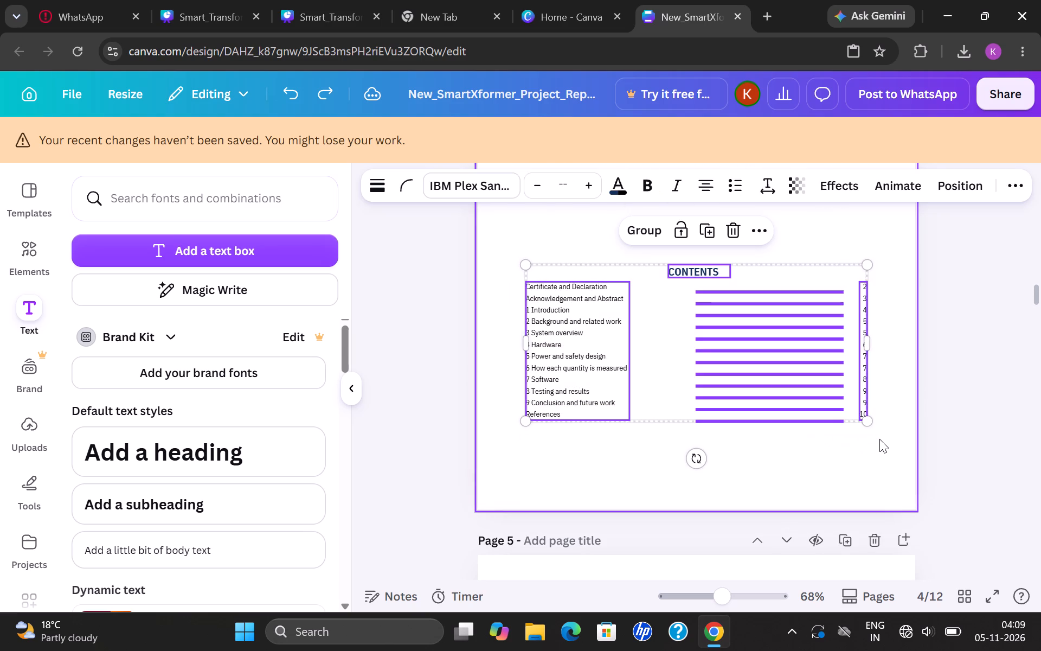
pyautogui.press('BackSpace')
# Paste the CONTENTS block onto the blank page 5 and move it up near the page's top edge.
pyautogui.scroll(-3, 879, 439)
pyautogui.click(839, 412)
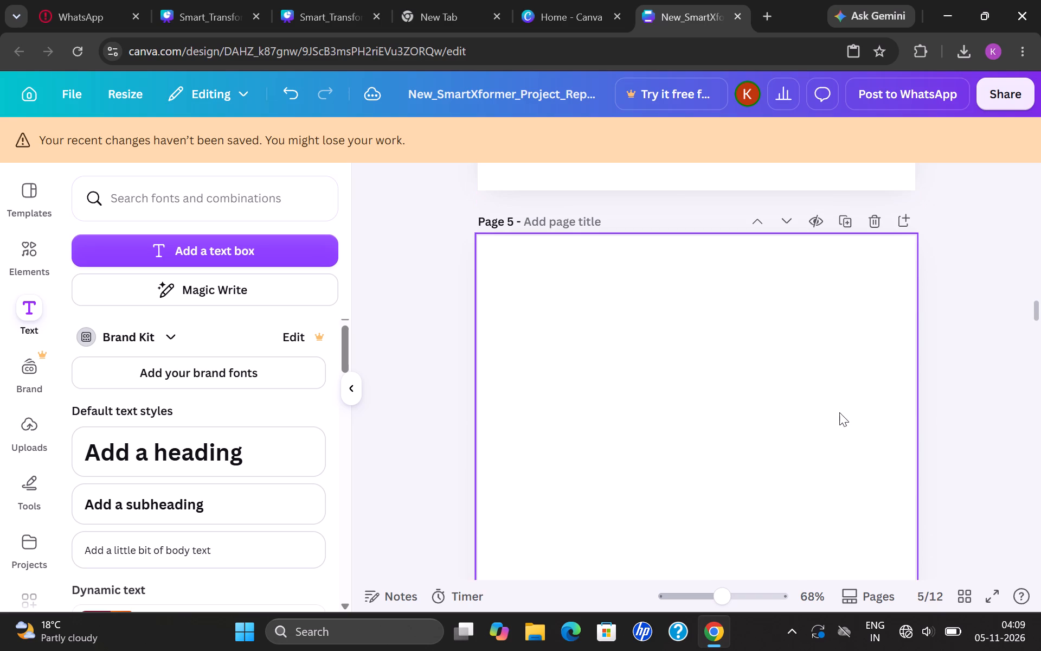
pyautogui.click(641, 358)
pyautogui.hotkey('ctrl', 'v')
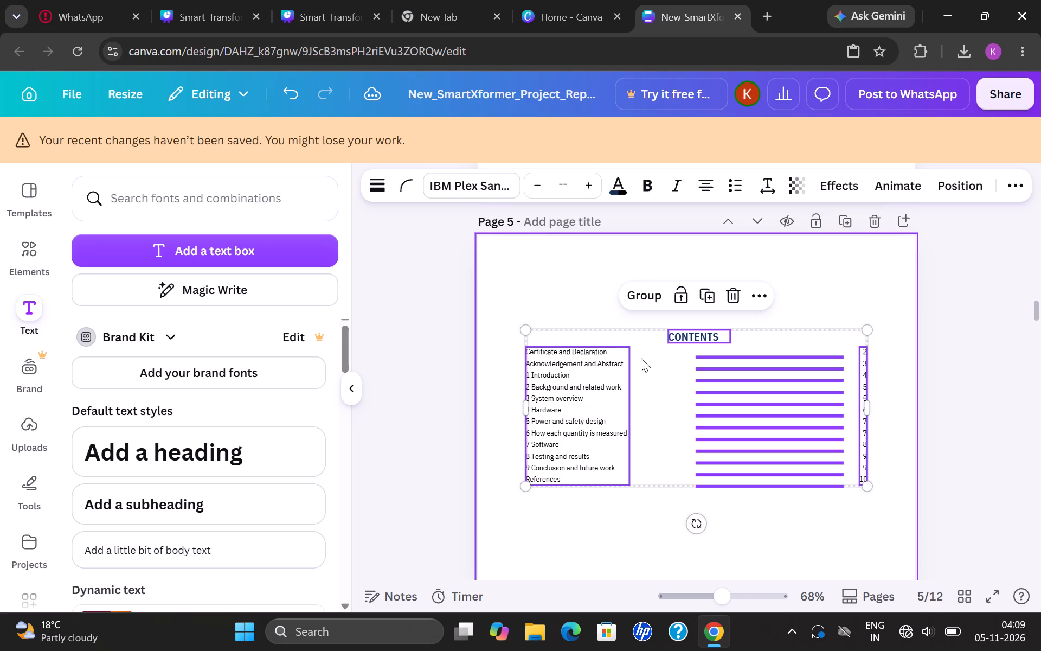
pyautogui.moveTo(664, 375); pyautogui.dragTo(642, 302)
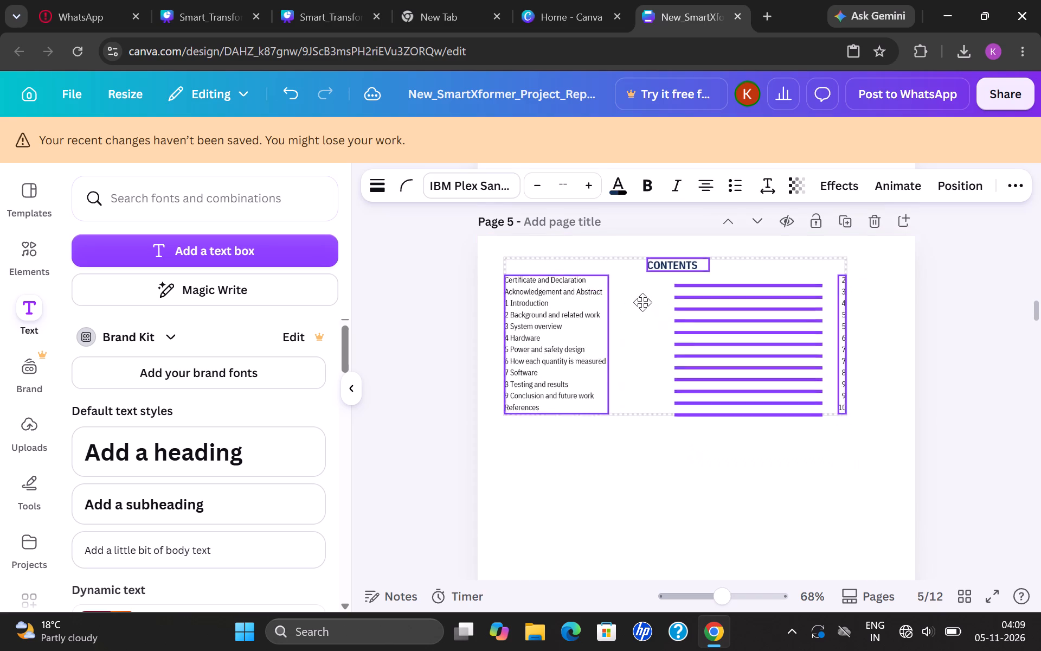
pyautogui.moveTo(642, 302); pyautogui.dragTo(641, 302)
pyautogui.click(641, 302)
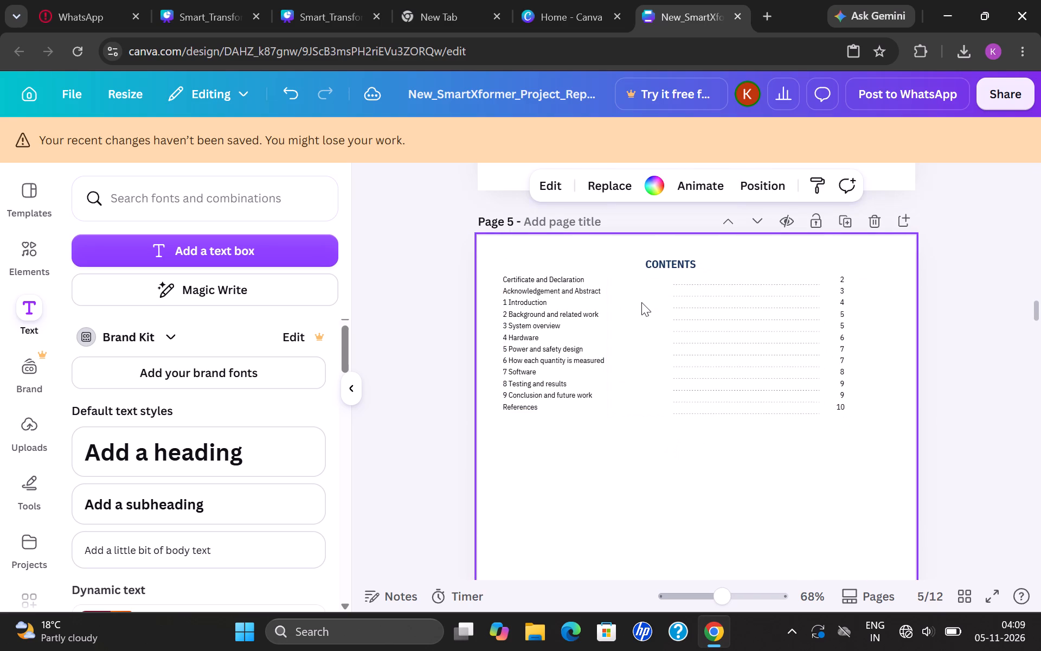
# Increase the font size of the CONTENTS heading on page 5 to 20.
pyautogui.click(638, 259)
pyautogui.click(638, 259)
pyautogui.moveTo(638, 259); pyautogui.dragTo(706, 259)
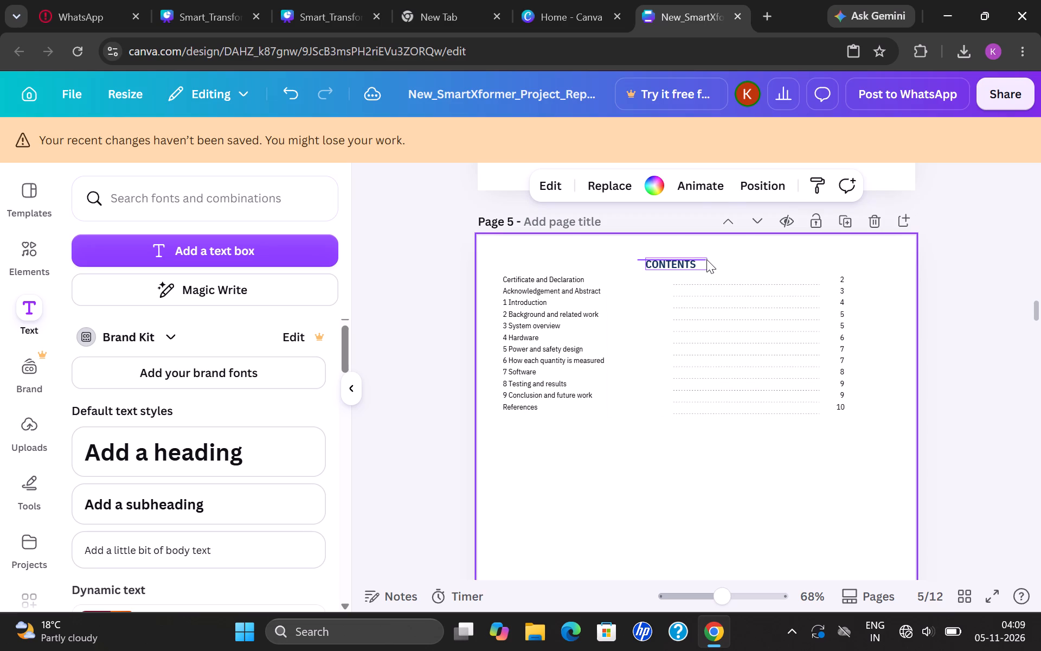
pyautogui.moveTo(706, 259); pyautogui.dragTo(708, 260)
pyautogui.moveTo(708, 261); pyautogui.dragTo(702, 262)
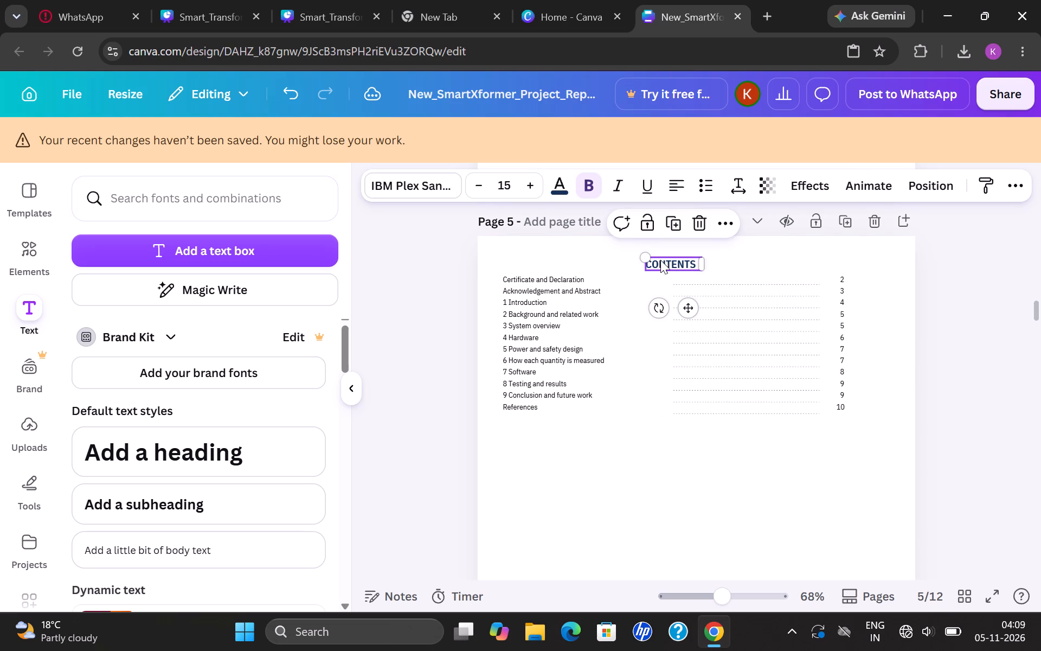
pyautogui.click(660, 259)
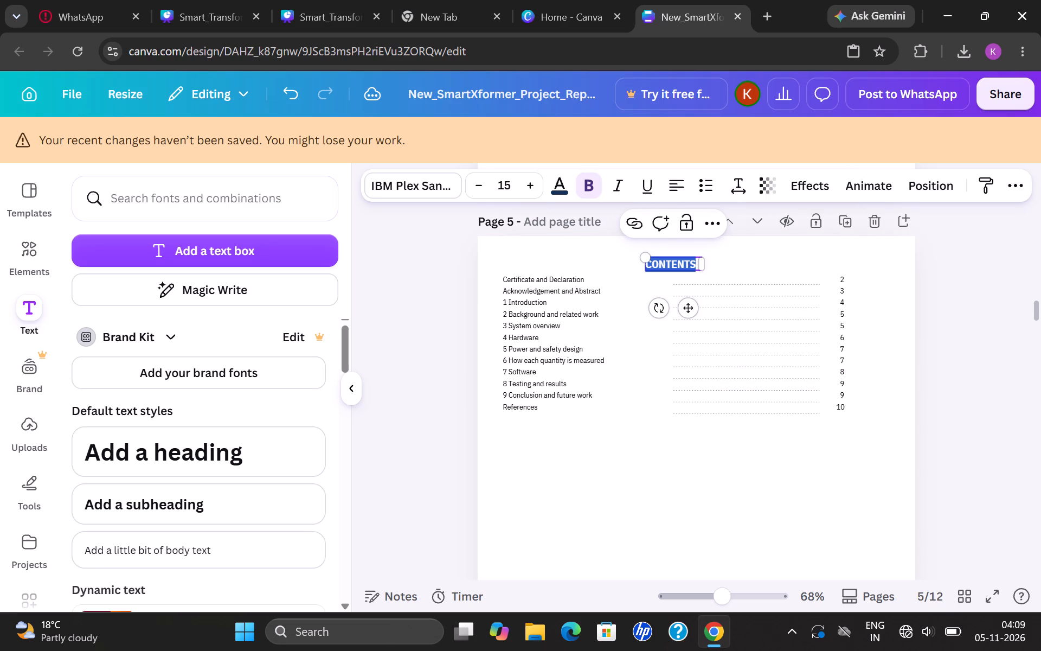
pyautogui.tripleClick(523, 182)
pyautogui.doubleClick(523, 182)
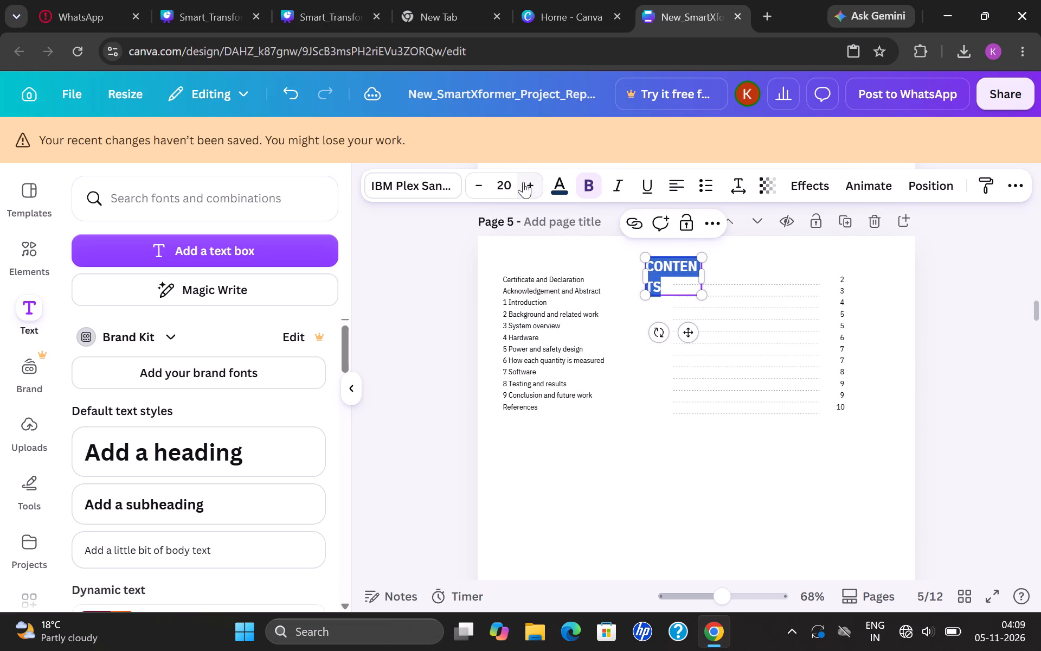
# Nudge the CONTENTS heading on page 5 up and widen its text box so the word fits on one line.
pyautogui.moveTo(702, 275); pyautogui.dragTo(702, 266)
pyautogui.click(702, 266)
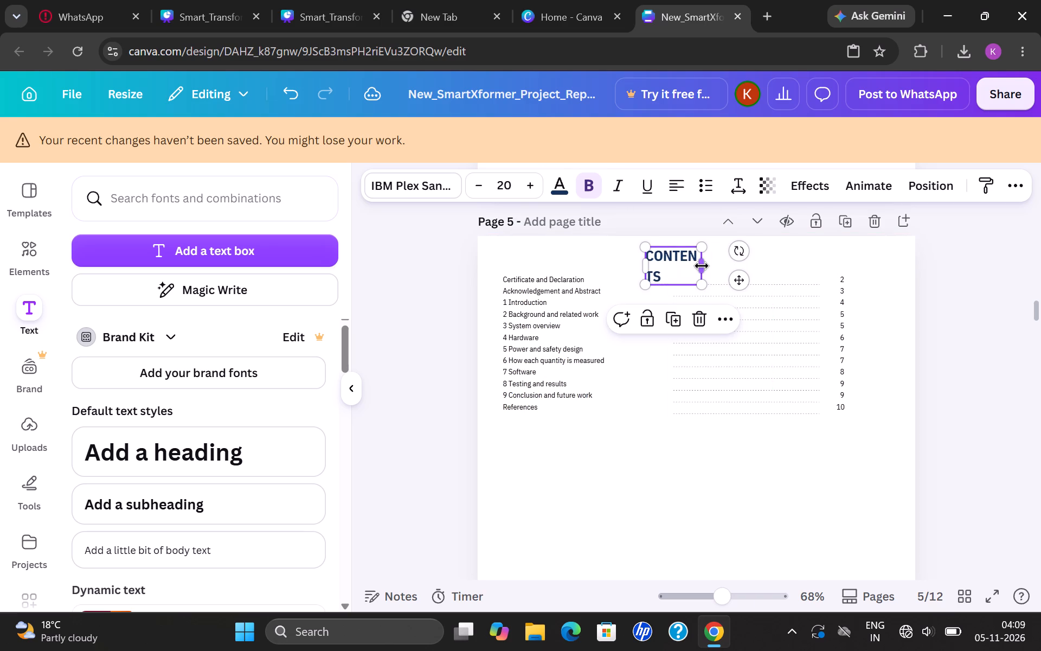
pyautogui.moveTo(702, 266); pyautogui.dragTo(723, 266)
pyautogui.click(723, 266)
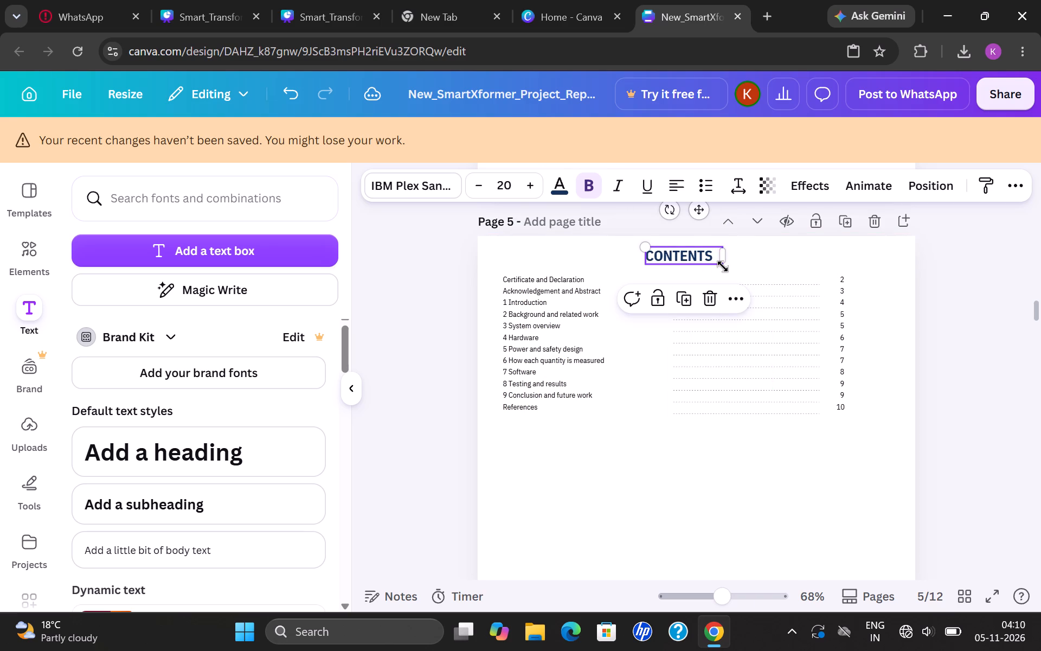
pyautogui.click(746, 265)
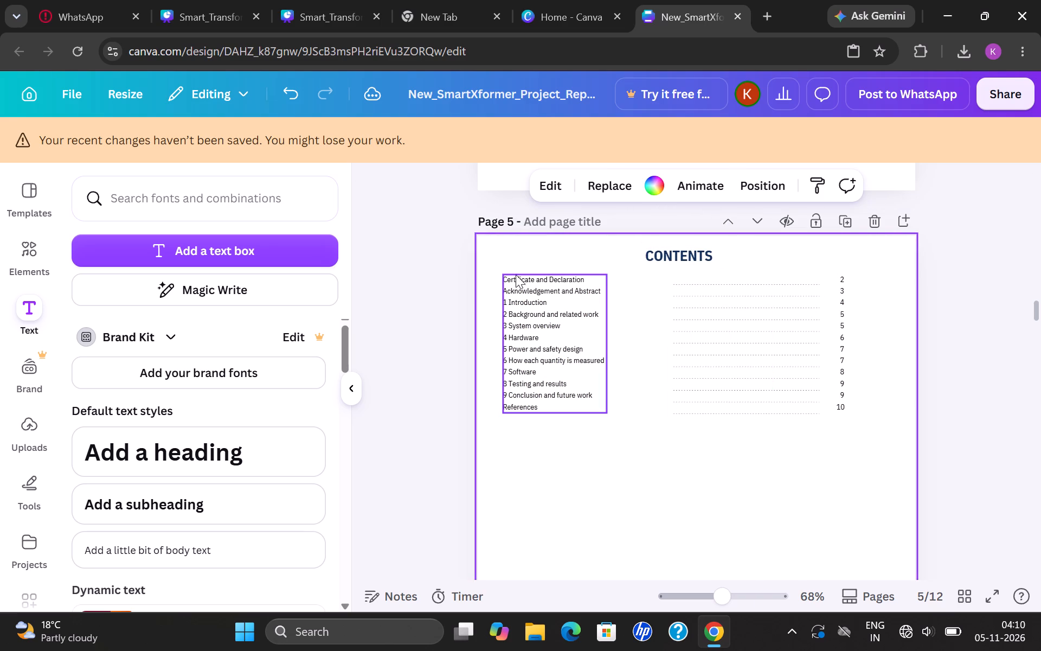
# Move the whole contents block on page 5, including heading, leader lines and page numbers, slightly down from the page's top edge.
pyautogui.moveTo(498, 264); pyautogui.dragTo(718, 355)
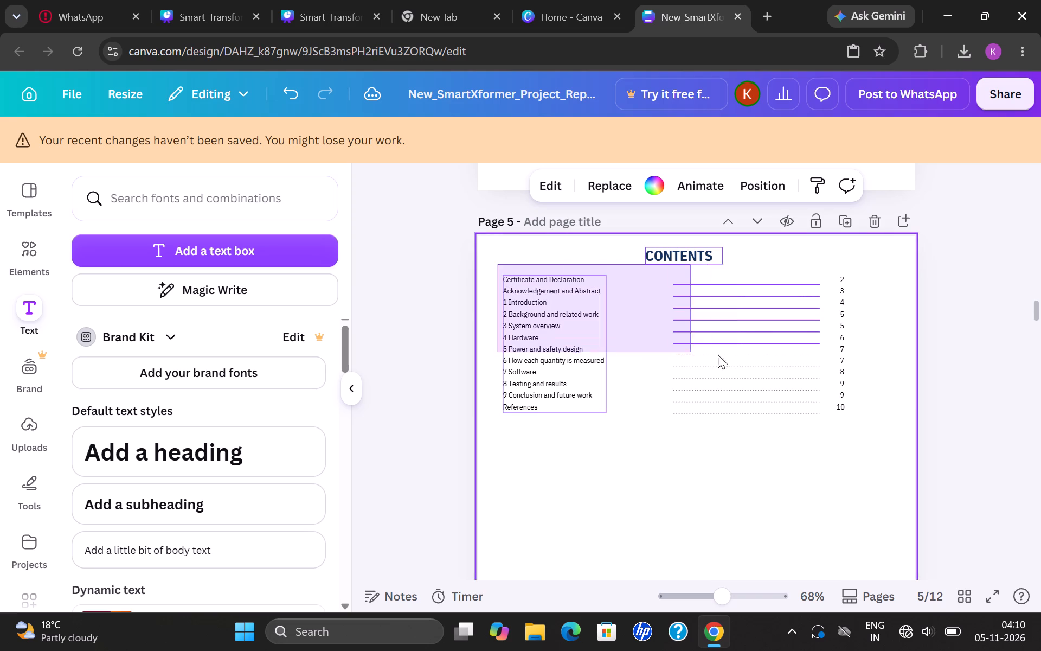
pyautogui.moveTo(718, 355); pyautogui.dragTo(853, 415)
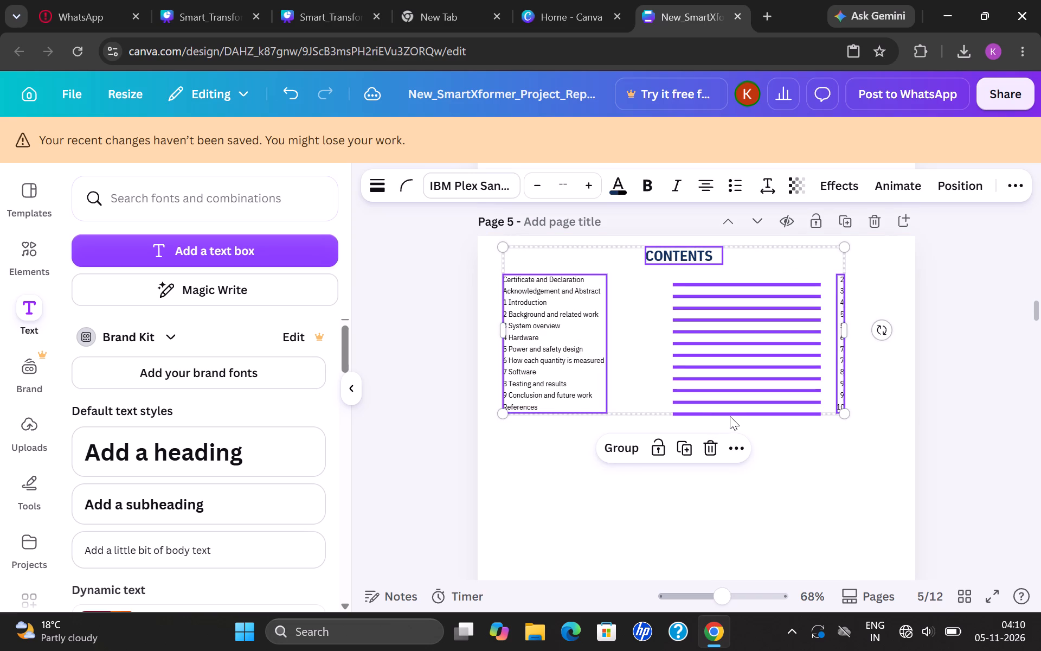
pyautogui.moveTo(667, 358); pyautogui.dragTo(669, 385)
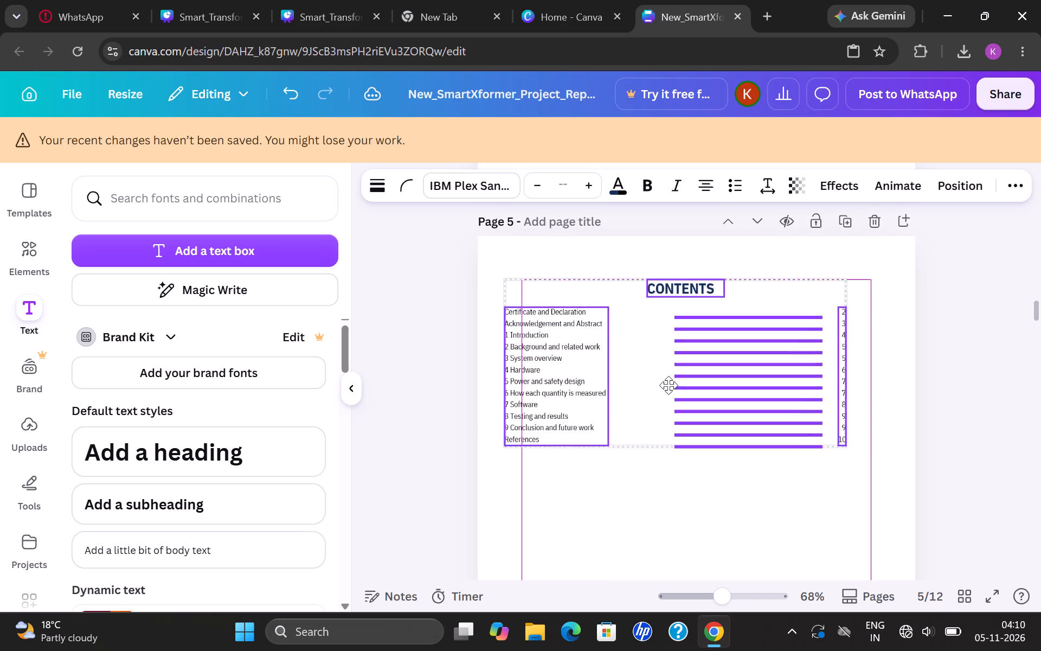
pyautogui.moveTo(669, 385); pyautogui.dragTo(667, 380)
pyautogui.click(667, 380)
pyautogui.moveTo(640, 375); pyautogui.dragTo(645, 386)
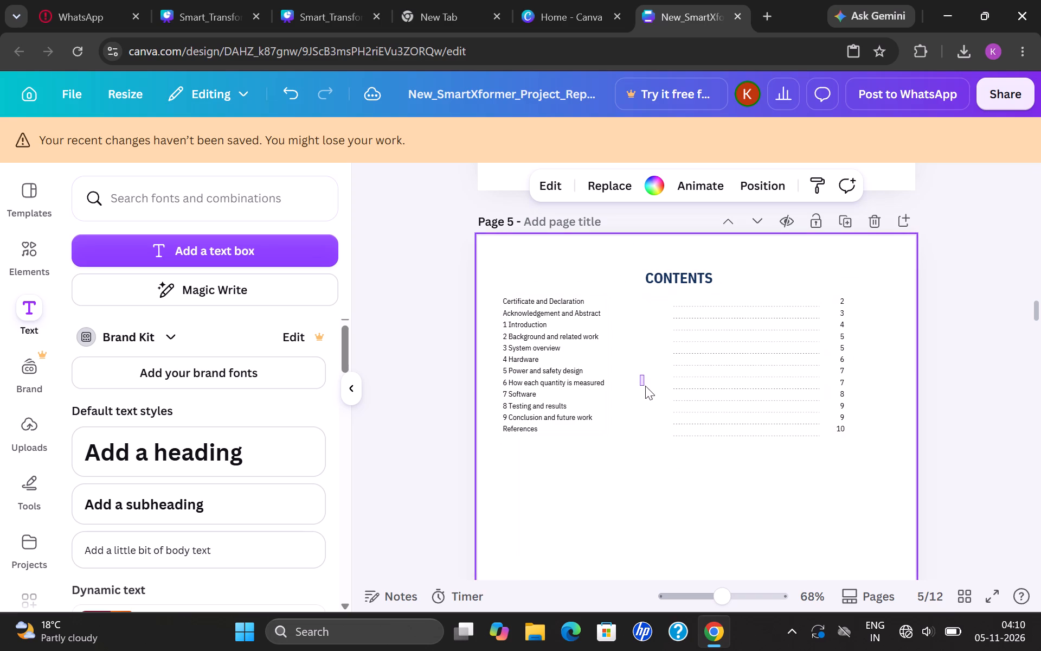
pyautogui.moveTo(645, 386); pyautogui.dragTo(646, 388)
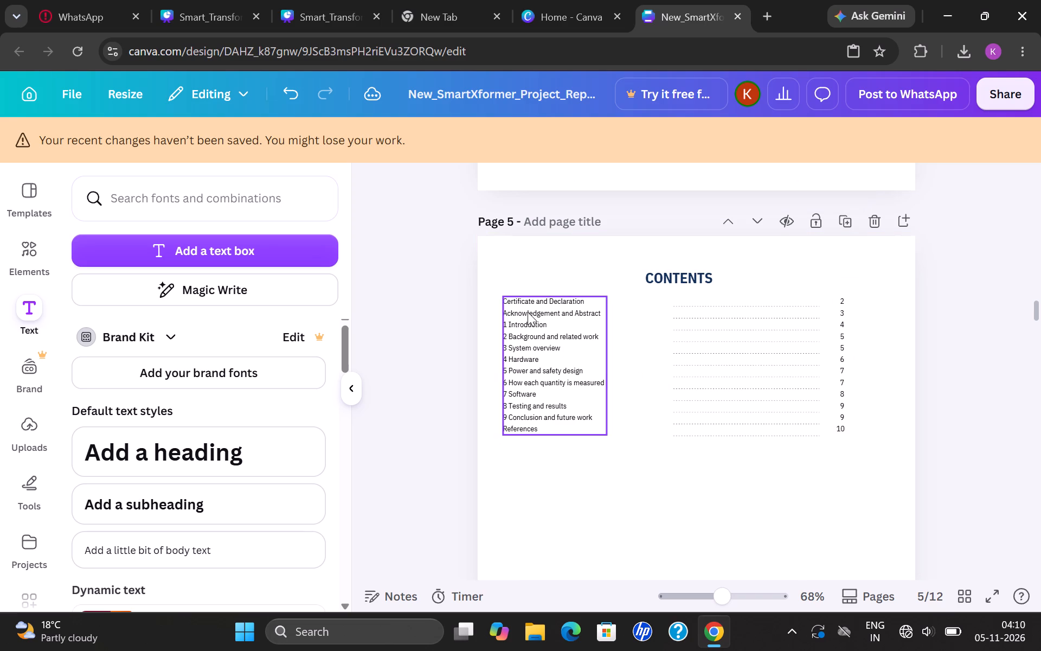
# Increase the font size of the contents entries text on page 5 to 12.4.
pyautogui.click(528, 312)
pyautogui.doubleClick(527, 185)
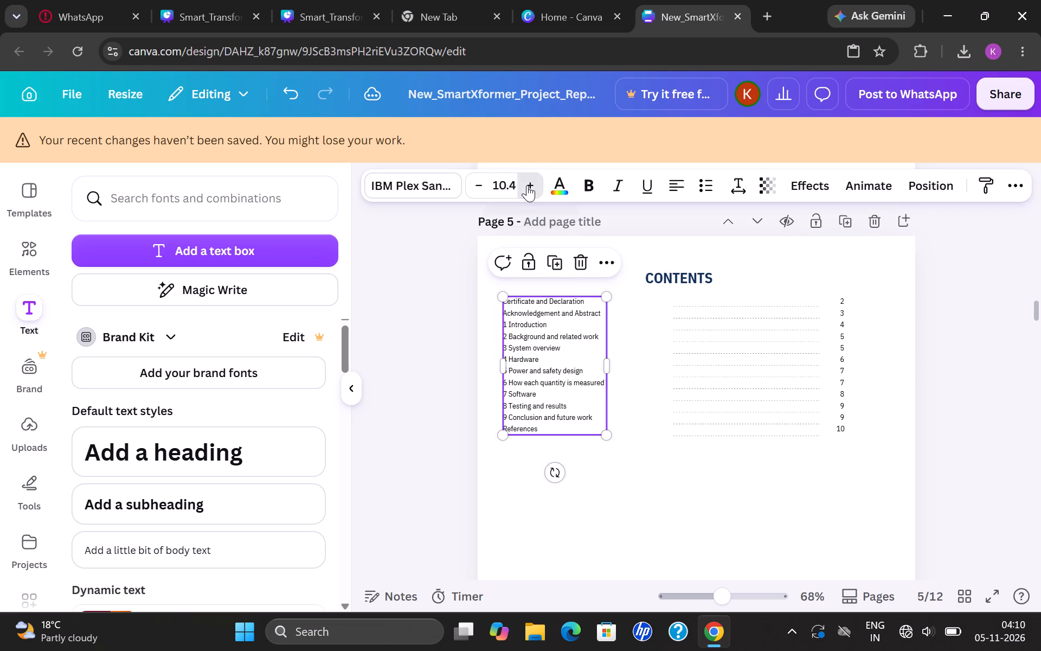
pyautogui.doubleClick(527, 185)
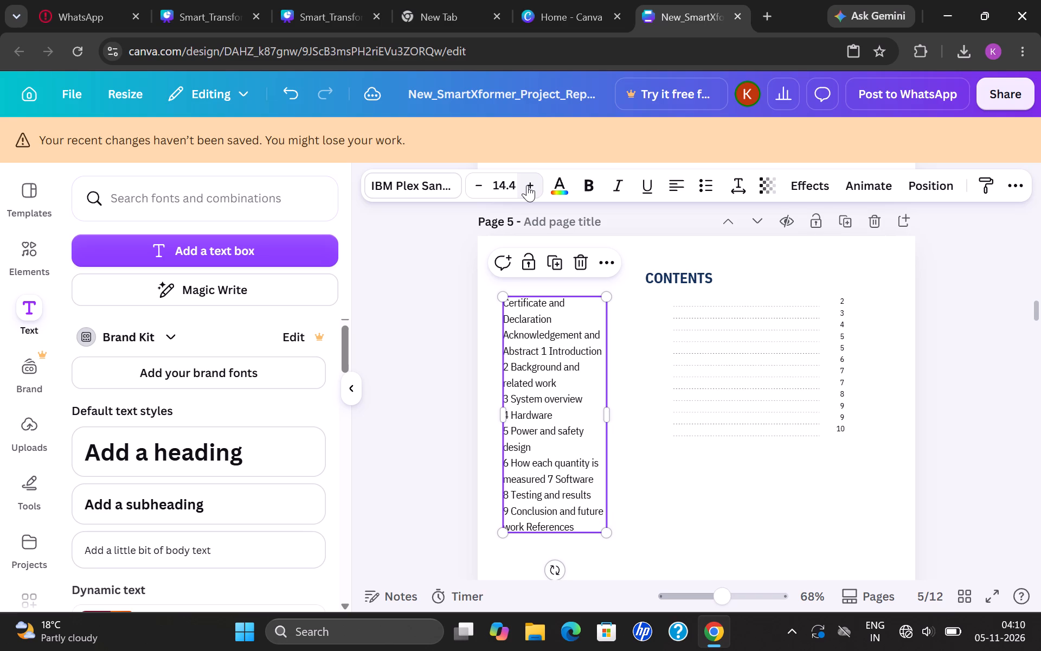
pyautogui.hotkey('ctrl', 'z')
pyautogui.hotkey('ctrl', 'z')
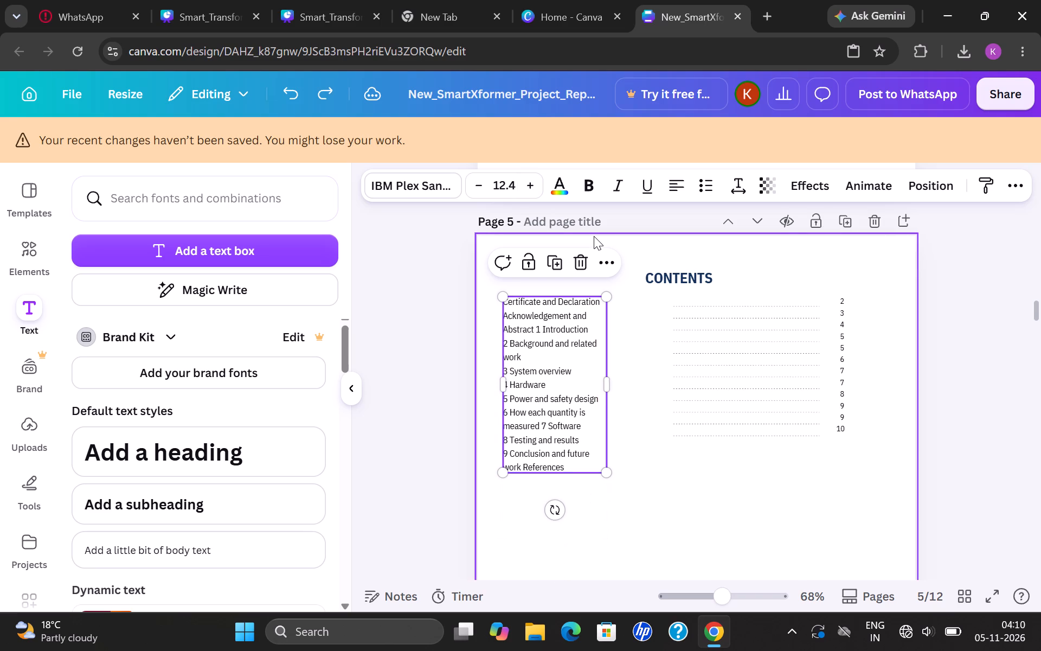
# Widen the contents entries text box on both sides, toward the page's left edge and toward the leader lines.
pyautogui.moveTo(501, 381); pyautogui.dragTo(490, 381)
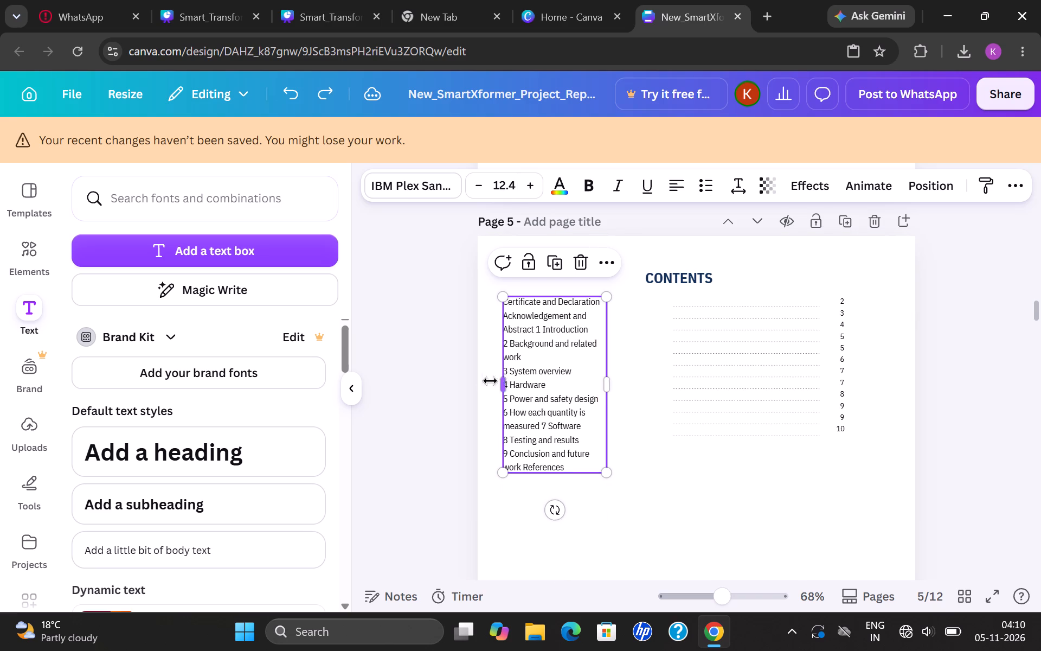
pyautogui.moveTo(490, 381); pyautogui.dragTo(487, 381)
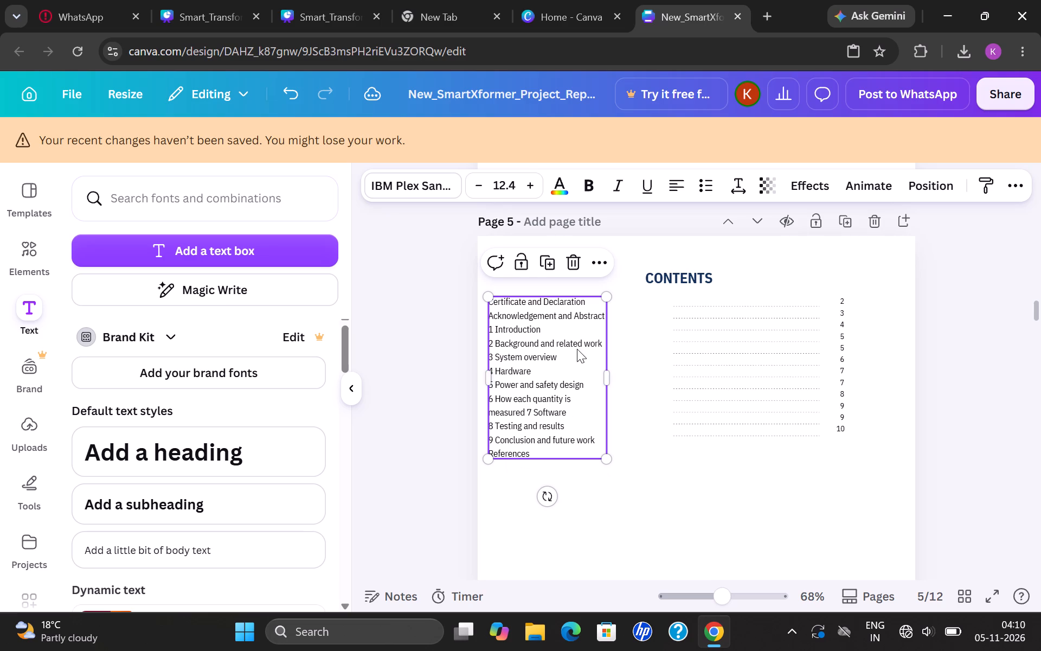
pyautogui.click(601, 381)
pyautogui.click(601, 381)
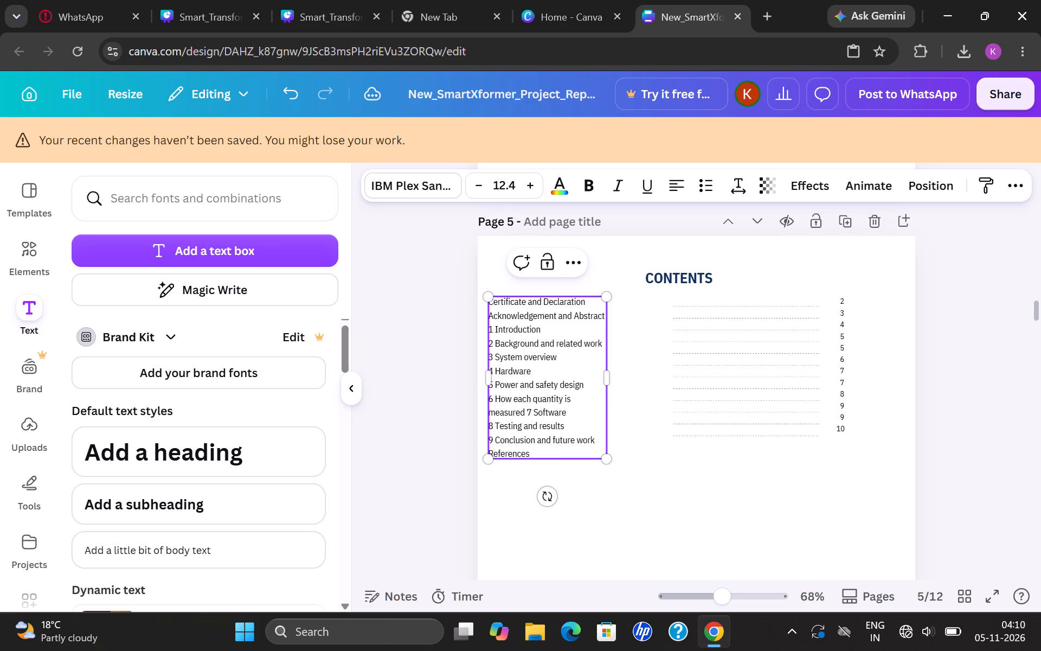
pyautogui.moveTo(609, 378); pyautogui.dragTo(638, 382)
pyautogui.click(706, 493)
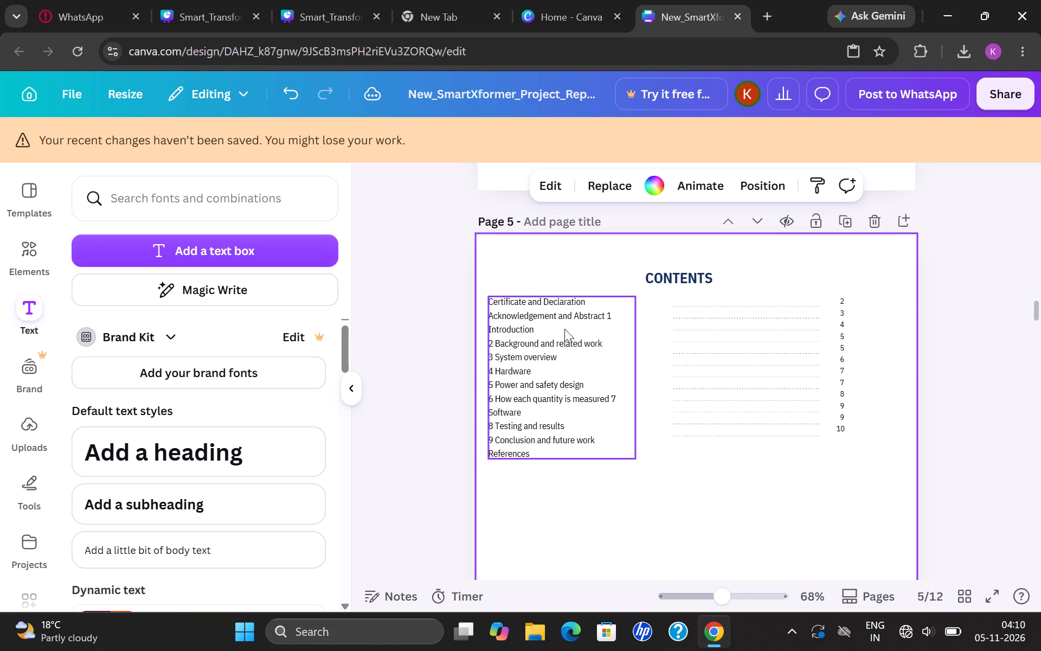
# Insert a blank line after each contents entry from Introduction through 5 Power and safety design.
pyautogui.click(550, 329)
pyautogui.click(550, 329)
pyautogui.click(547, 329)
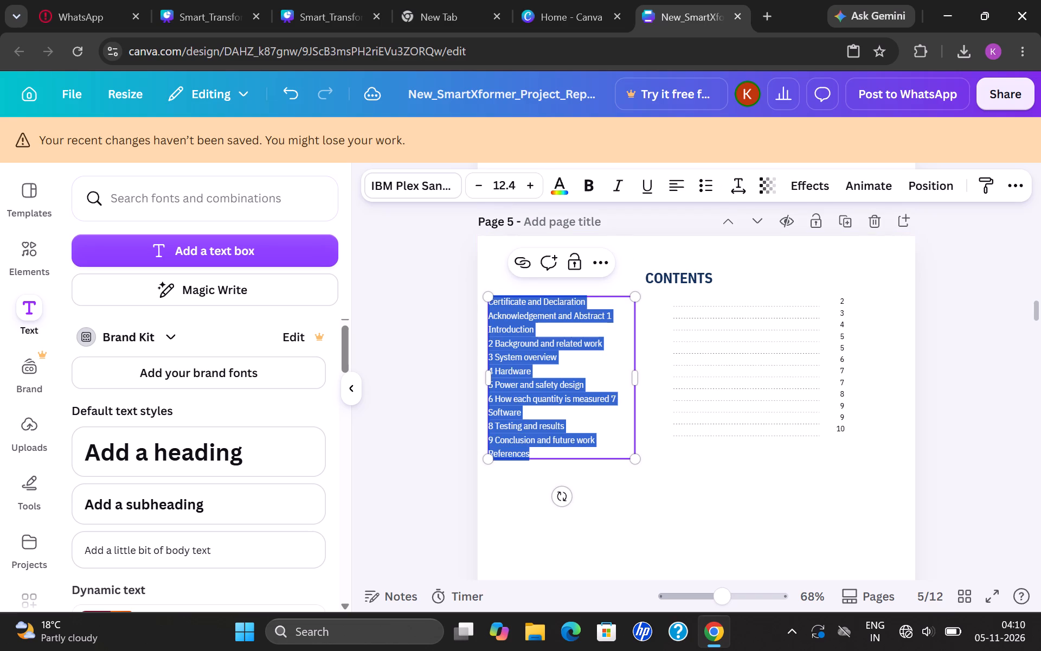
pyautogui.press('Return')
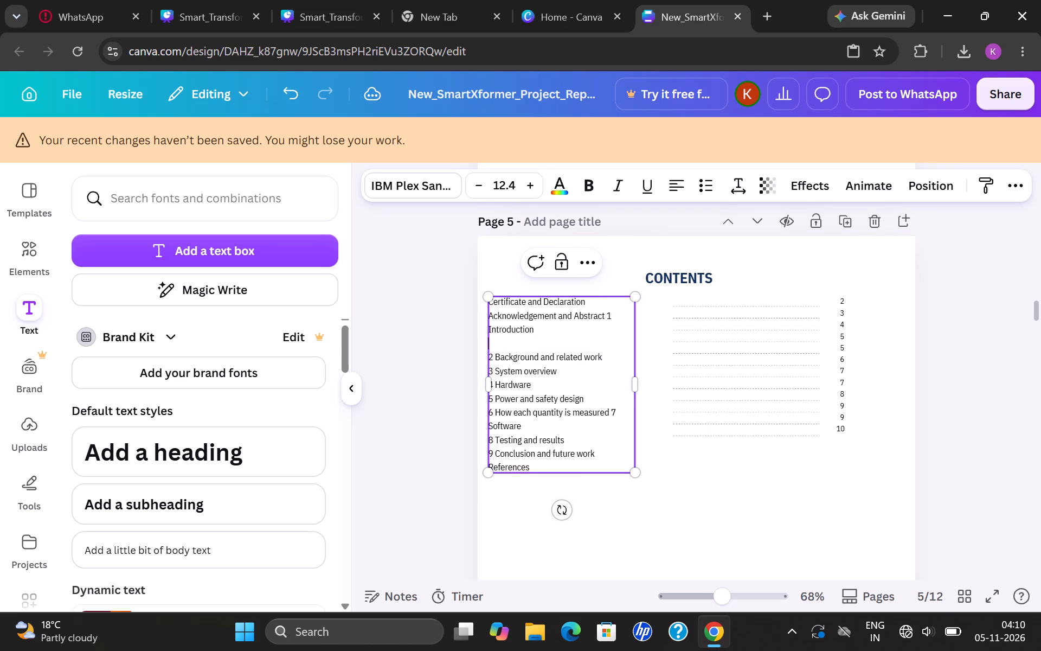
pyautogui.click(605, 360)
pyautogui.press('Return')
pyautogui.click(579, 386)
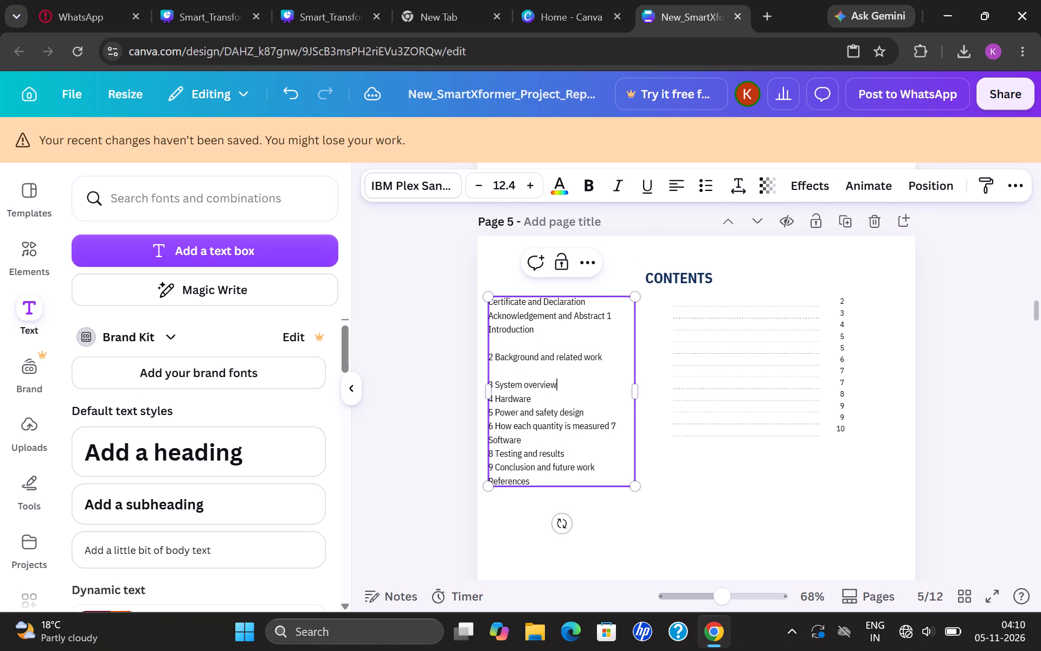
pyautogui.press('Return')
pyautogui.click(536, 413)
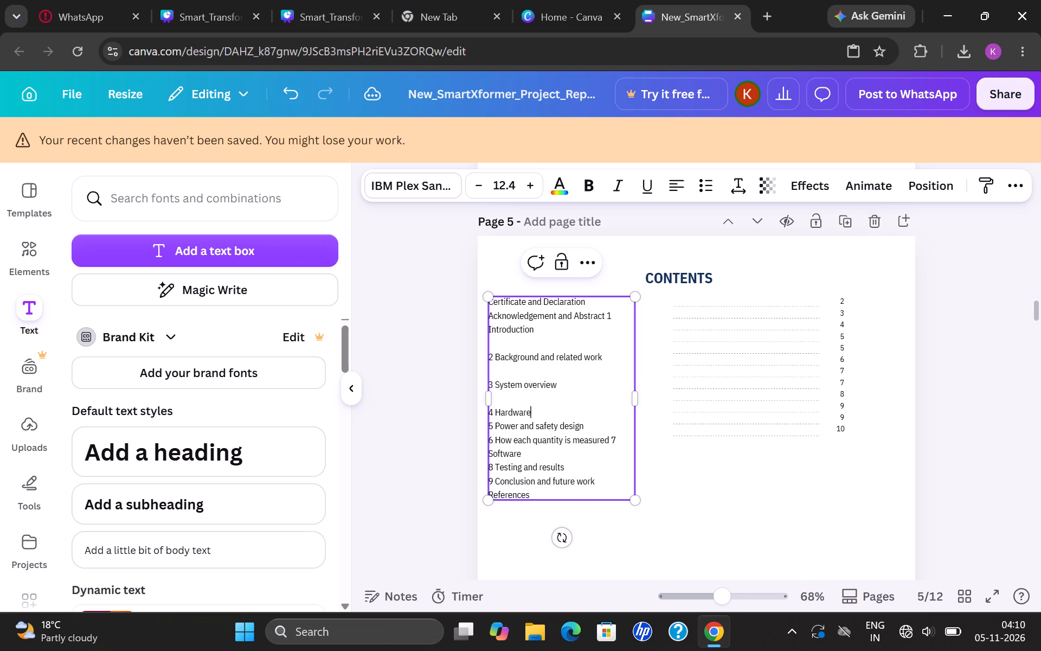
pyautogui.press('Return')
pyautogui.click(587, 440)
pyautogui.press('Return')
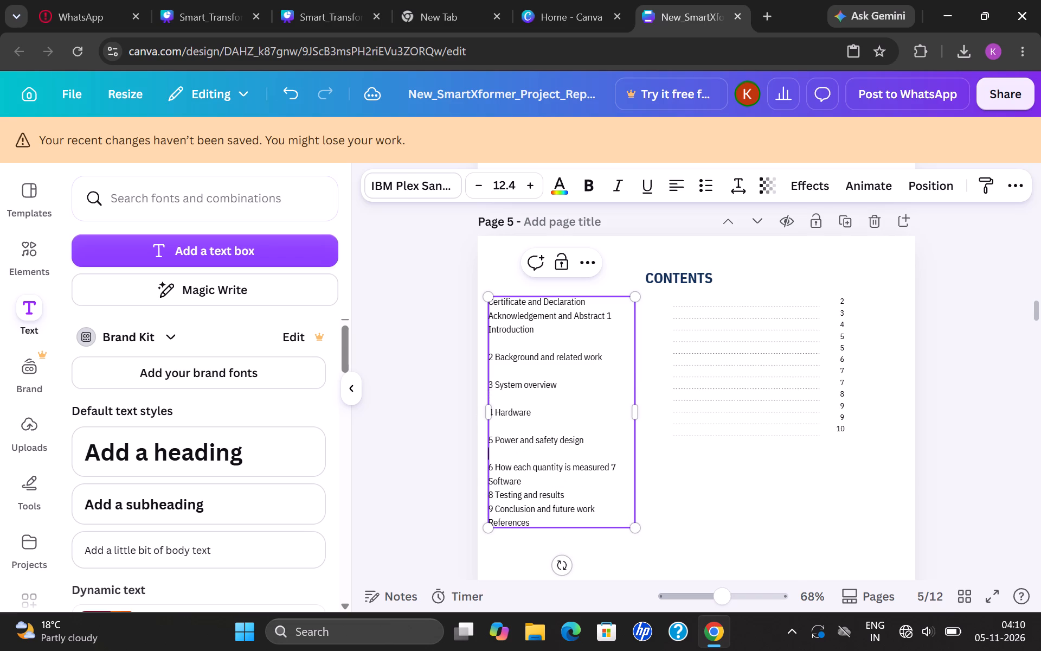
# Separate entry 6 from entry 7 with a blank line and put the number 7 in front of Software.
pyautogui.click(616, 466)
pyautogui.press('Return')
pyautogui.click(621, 468)
pyautogui.press('Left')
pyautogui.press('BackSpace')
pyautogui.press('Return')
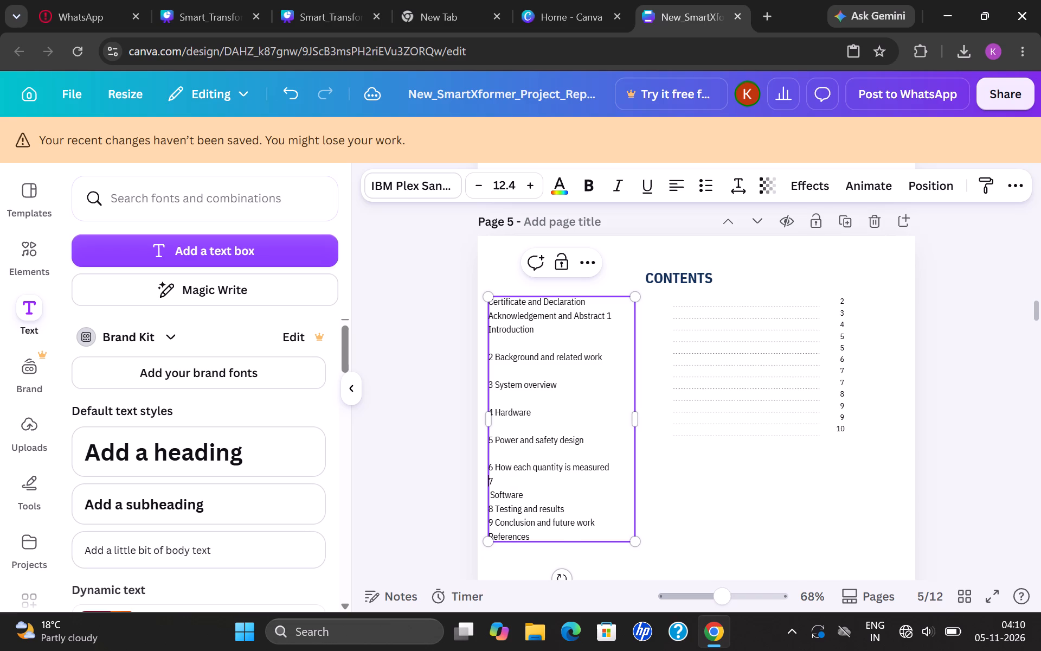
pyautogui.click(494, 478)
pyautogui.press('Return')
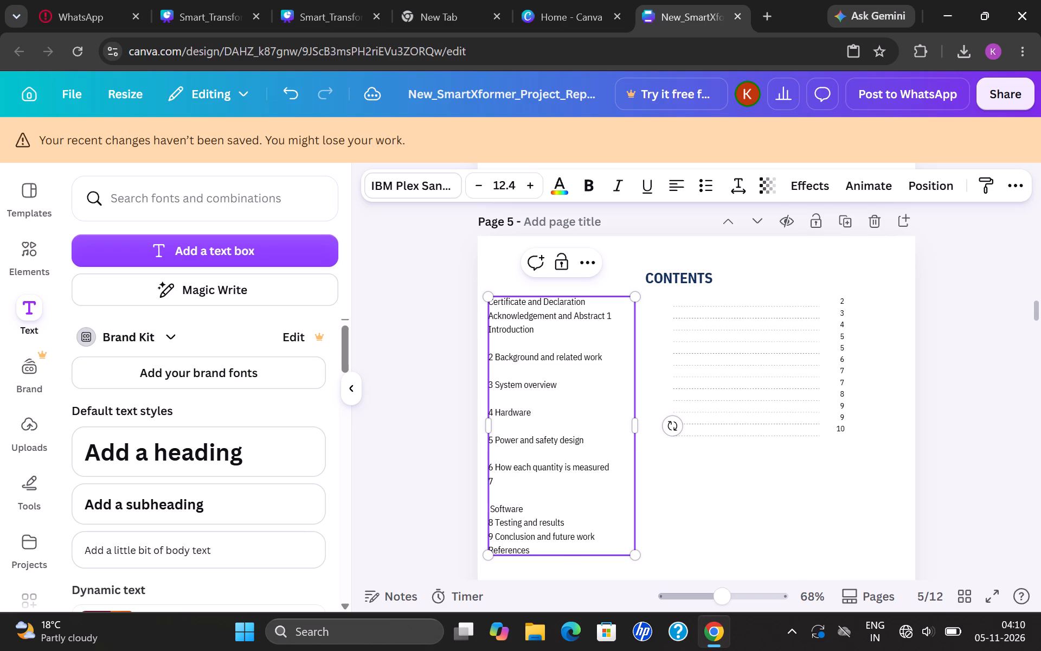
pyautogui.click(498, 479)
pyautogui.press('BackSpace')
pyautogui.press('BackSpace')
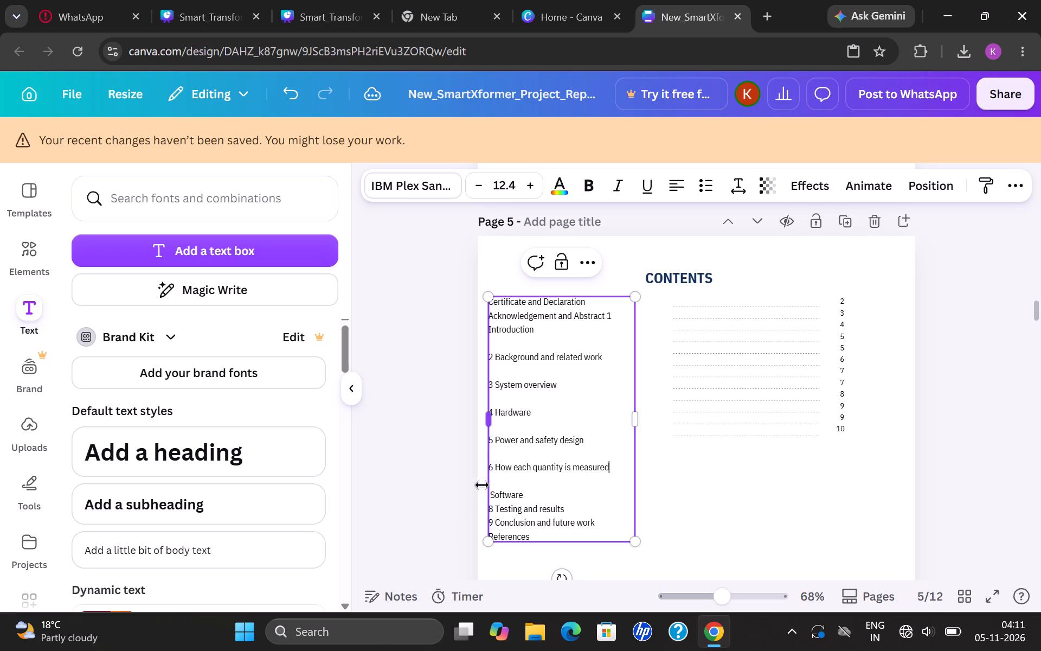
pyautogui.click(492, 493)
pyautogui.press('7')
pyautogui.press('space')
# Insert a blank line after each of the entries 7 Software, 8 Testing and results, and 9 Conclusion and future work.
pyautogui.click(534, 497)
pyautogui.press('Return')
pyautogui.click(568, 520)
pyautogui.press('Return')
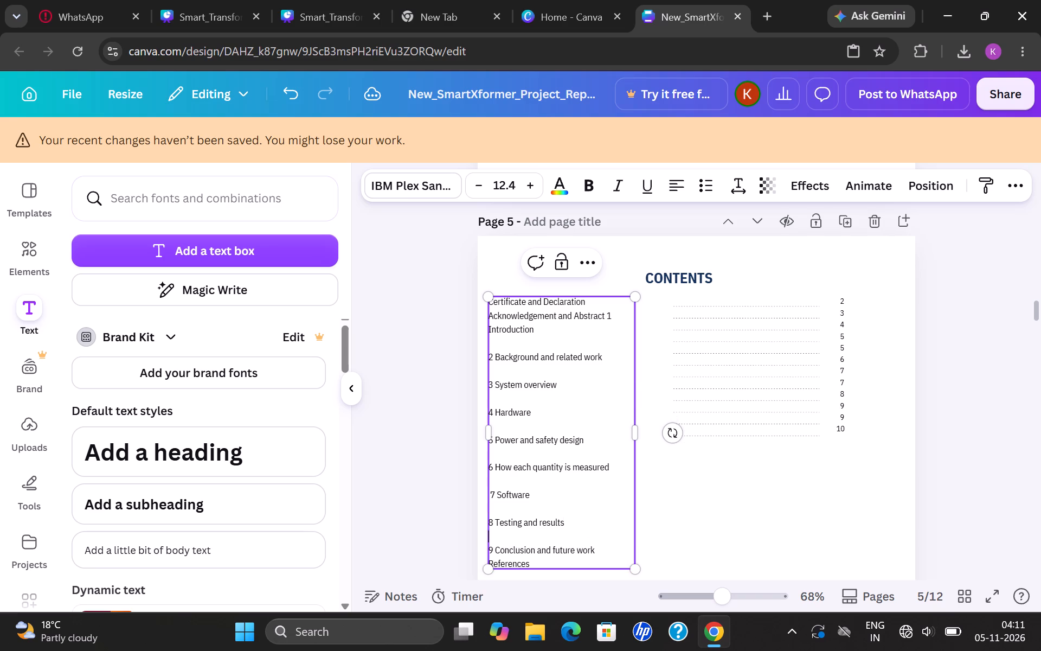
pyautogui.scroll(-1, 568, 520)
pyautogui.click(603, 462)
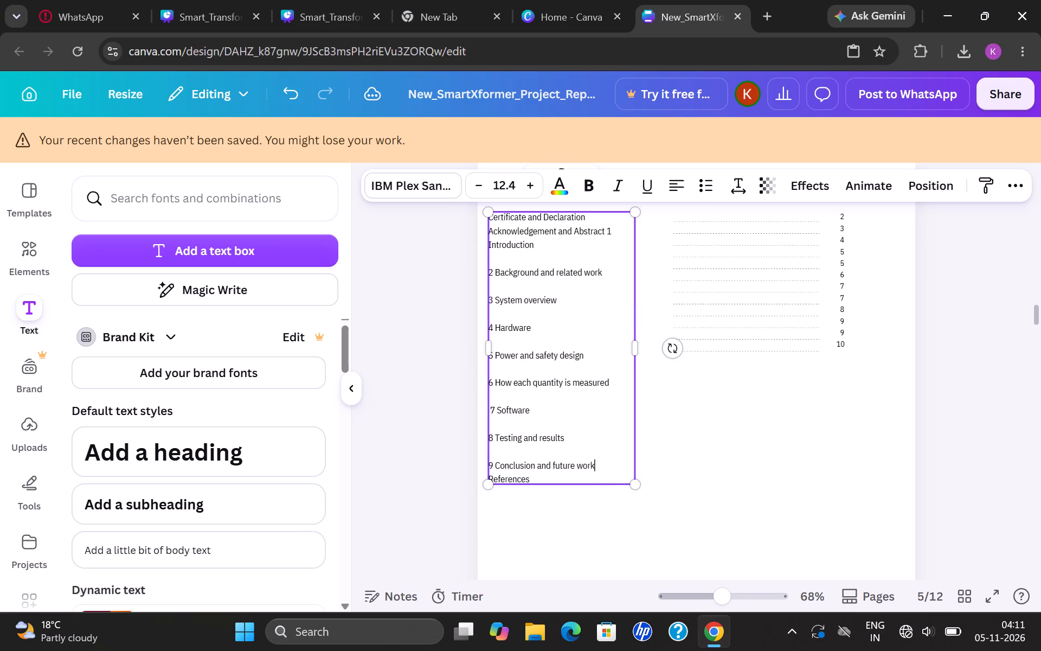
pyautogui.press('Return')
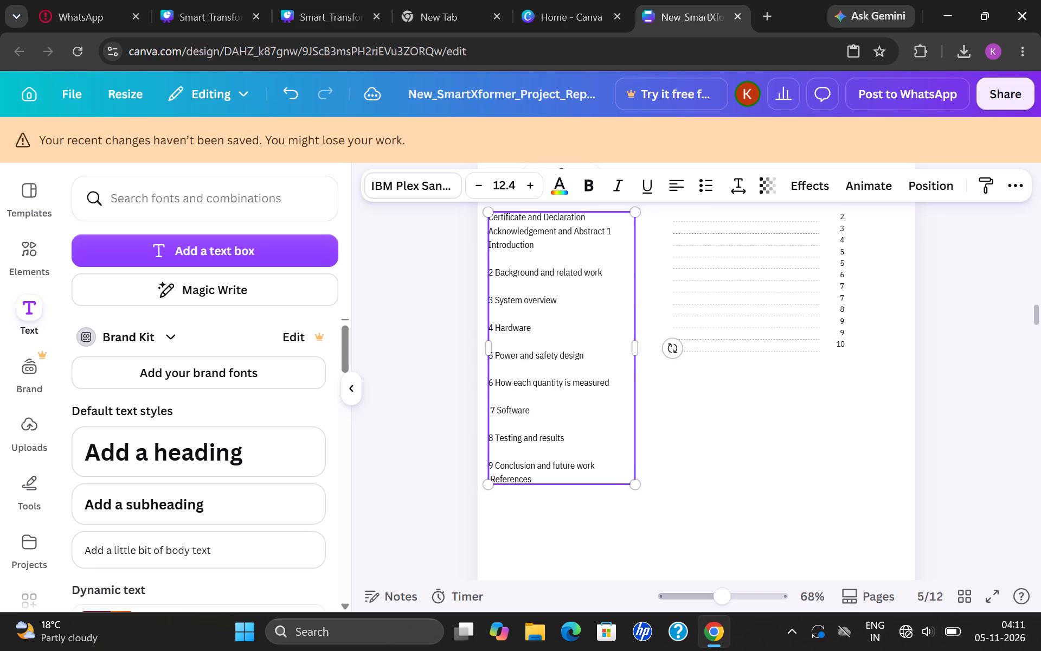
pyautogui.click(611, 463)
pyautogui.press('Return')
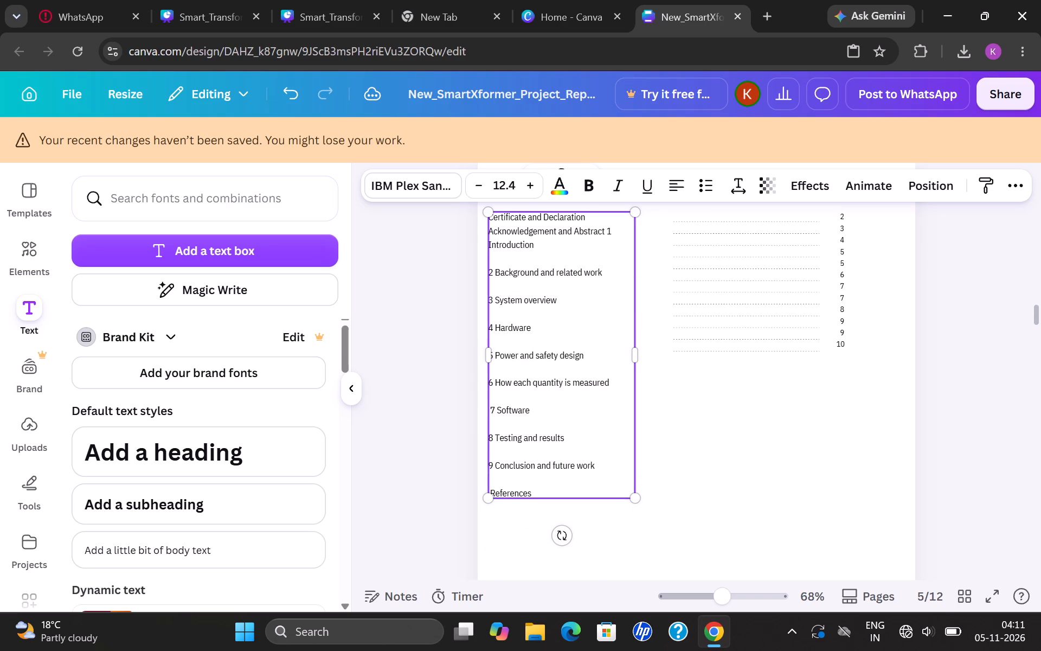
# Put the number 10 in front of References in the contents list.
pyautogui.click(498, 489)
pyautogui.press('Left')
pyautogui.press('Left')
pyautogui.write('10')
pyautogui.press('space')
pyautogui.click(684, 464)
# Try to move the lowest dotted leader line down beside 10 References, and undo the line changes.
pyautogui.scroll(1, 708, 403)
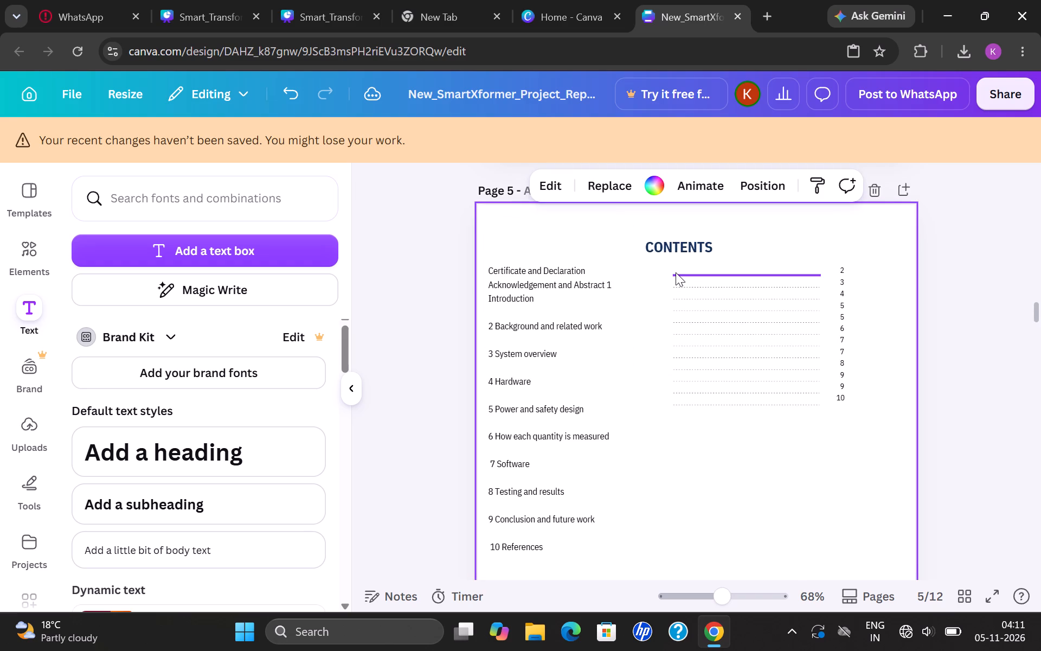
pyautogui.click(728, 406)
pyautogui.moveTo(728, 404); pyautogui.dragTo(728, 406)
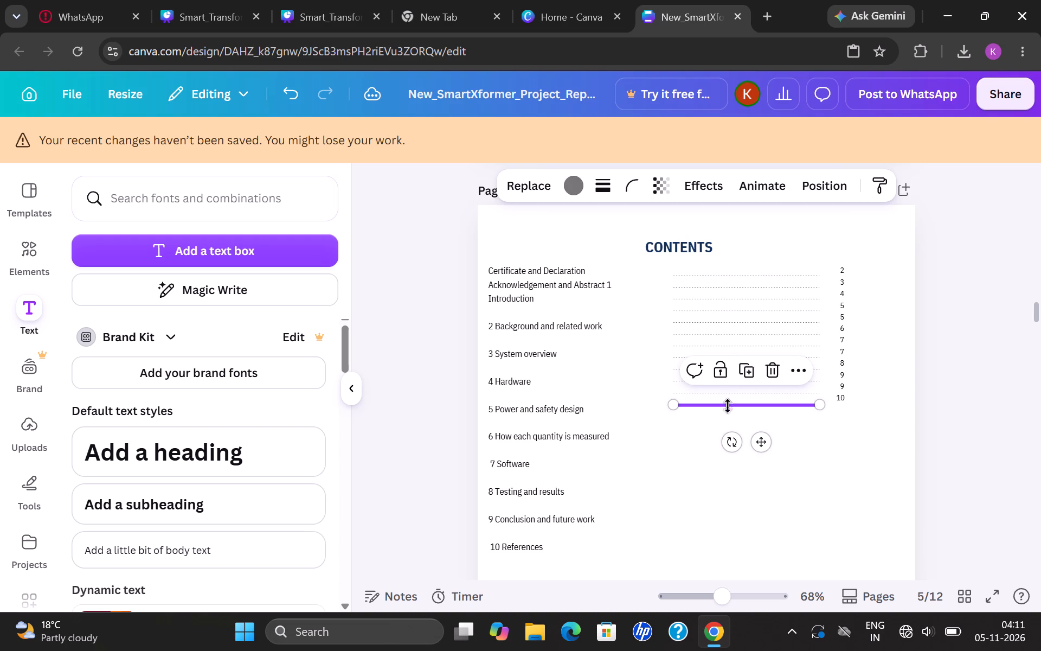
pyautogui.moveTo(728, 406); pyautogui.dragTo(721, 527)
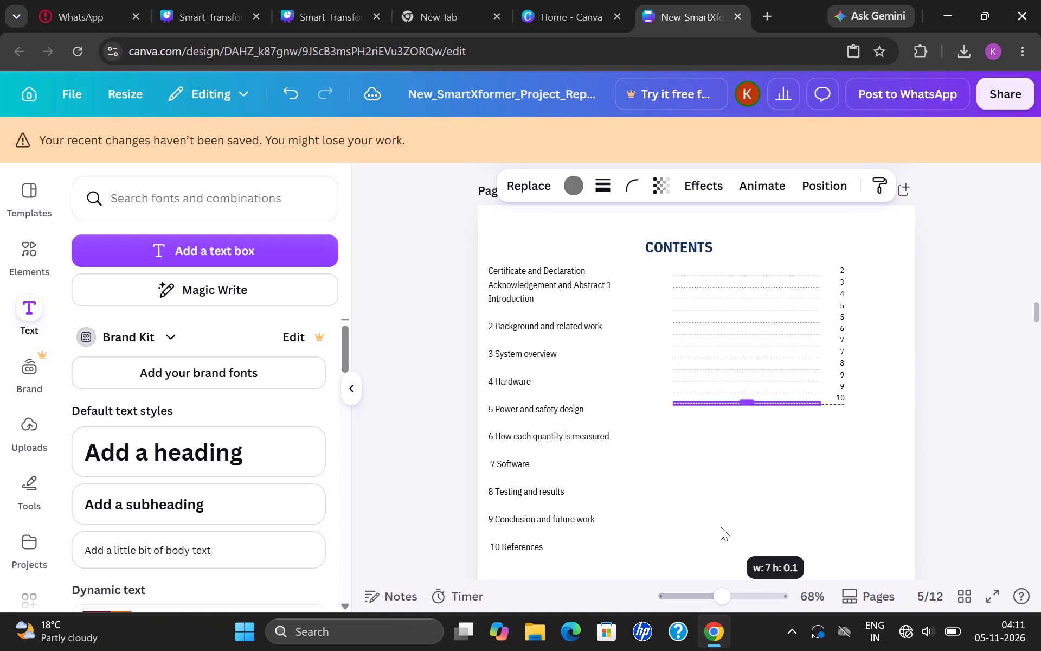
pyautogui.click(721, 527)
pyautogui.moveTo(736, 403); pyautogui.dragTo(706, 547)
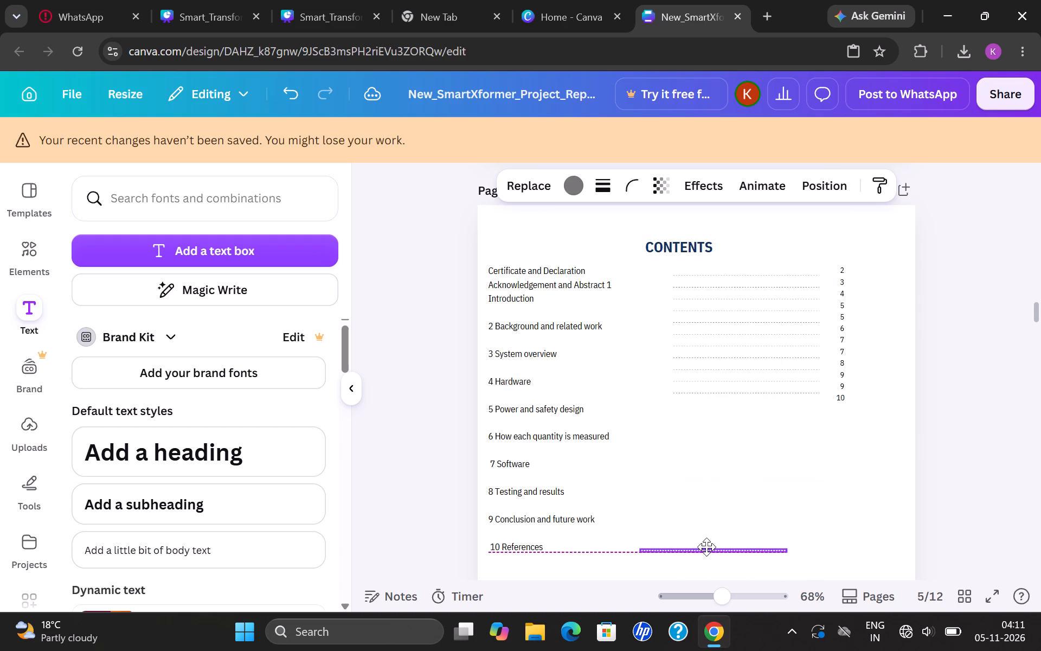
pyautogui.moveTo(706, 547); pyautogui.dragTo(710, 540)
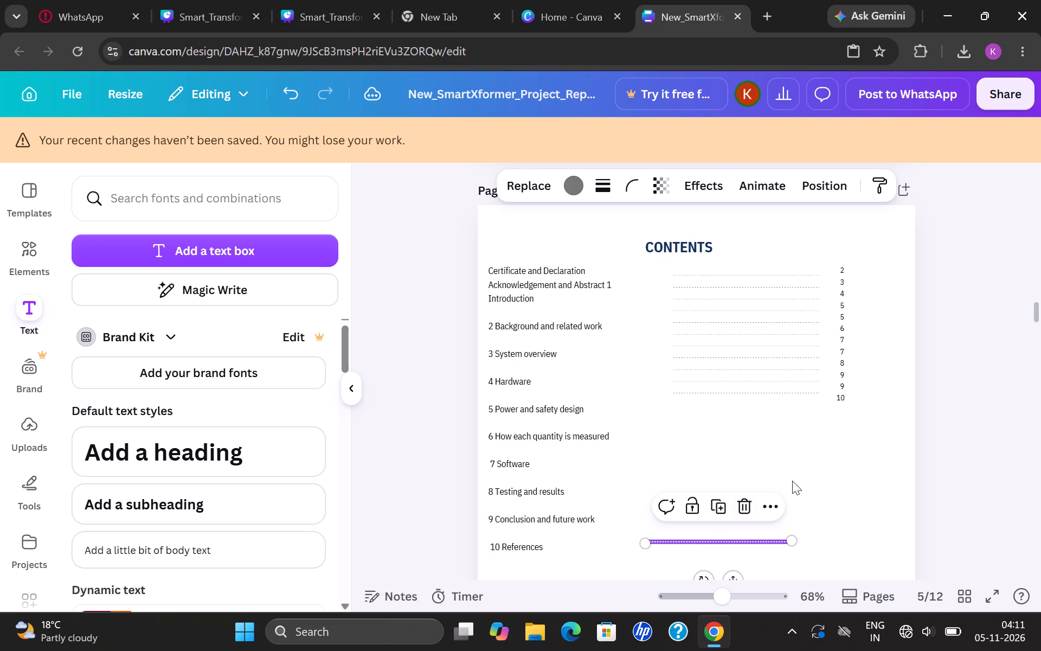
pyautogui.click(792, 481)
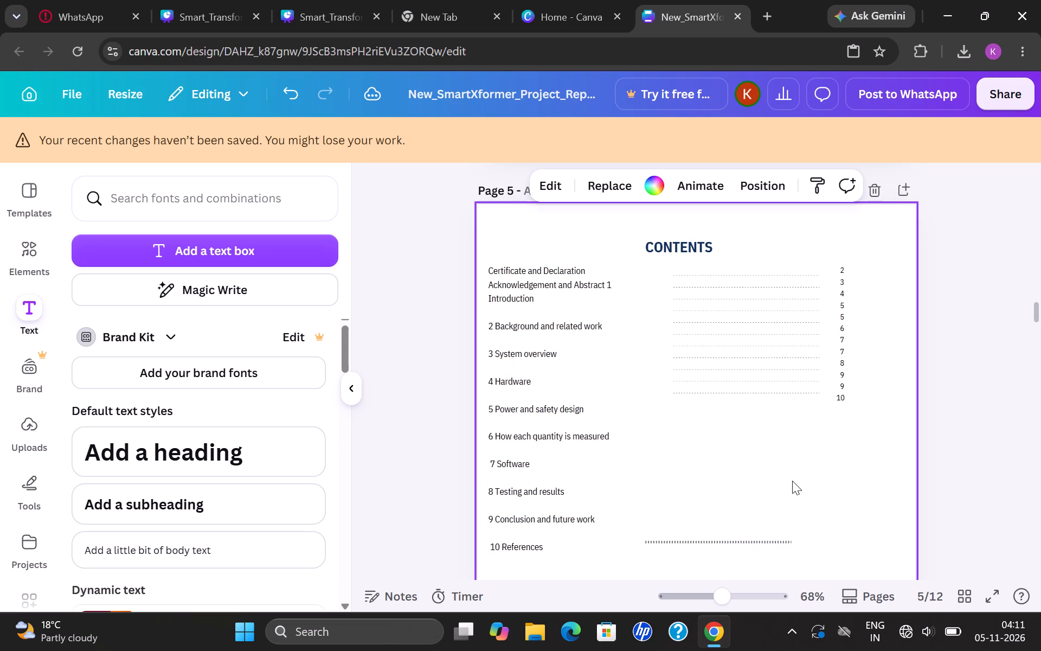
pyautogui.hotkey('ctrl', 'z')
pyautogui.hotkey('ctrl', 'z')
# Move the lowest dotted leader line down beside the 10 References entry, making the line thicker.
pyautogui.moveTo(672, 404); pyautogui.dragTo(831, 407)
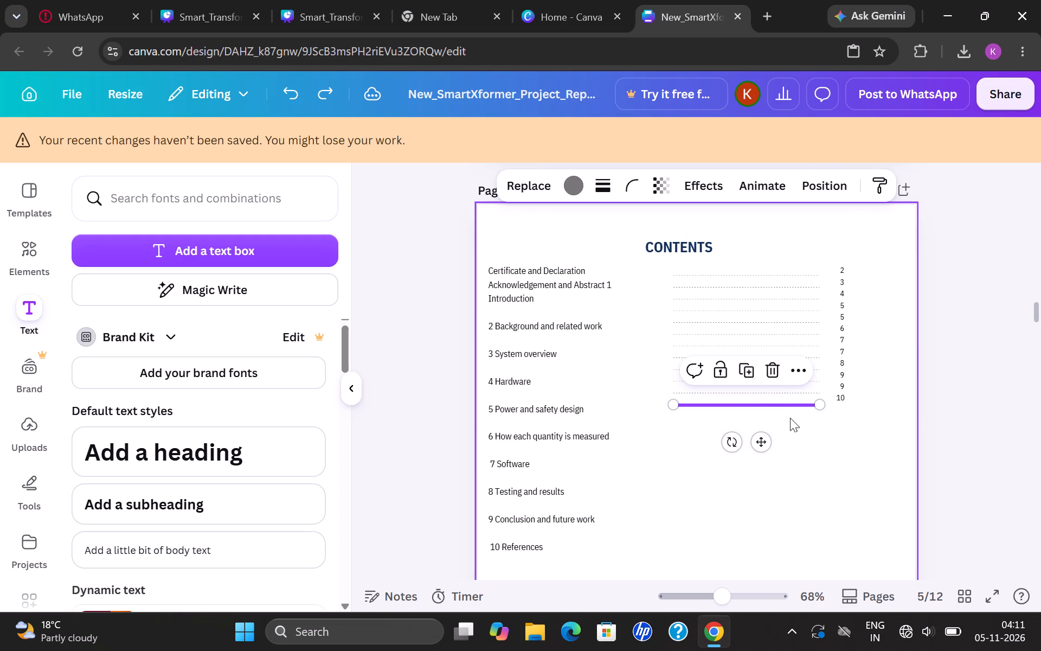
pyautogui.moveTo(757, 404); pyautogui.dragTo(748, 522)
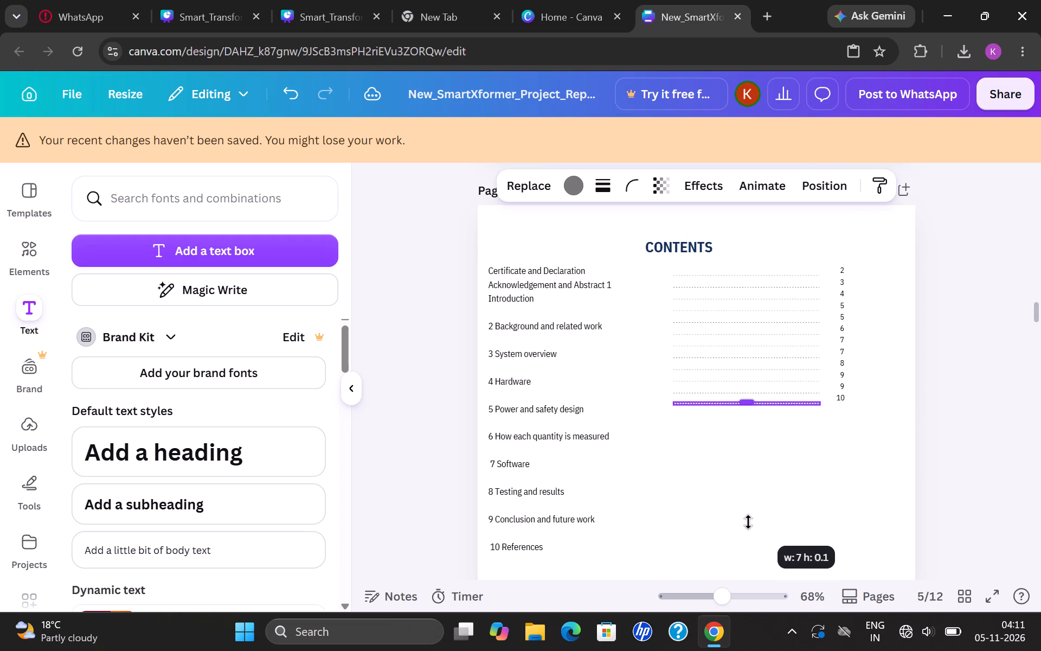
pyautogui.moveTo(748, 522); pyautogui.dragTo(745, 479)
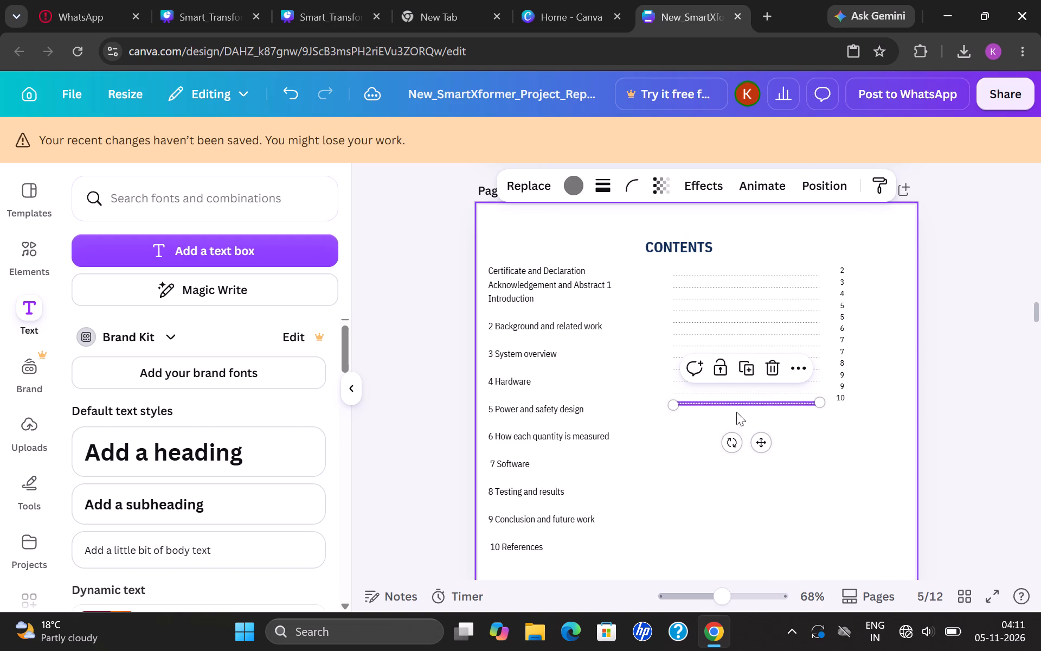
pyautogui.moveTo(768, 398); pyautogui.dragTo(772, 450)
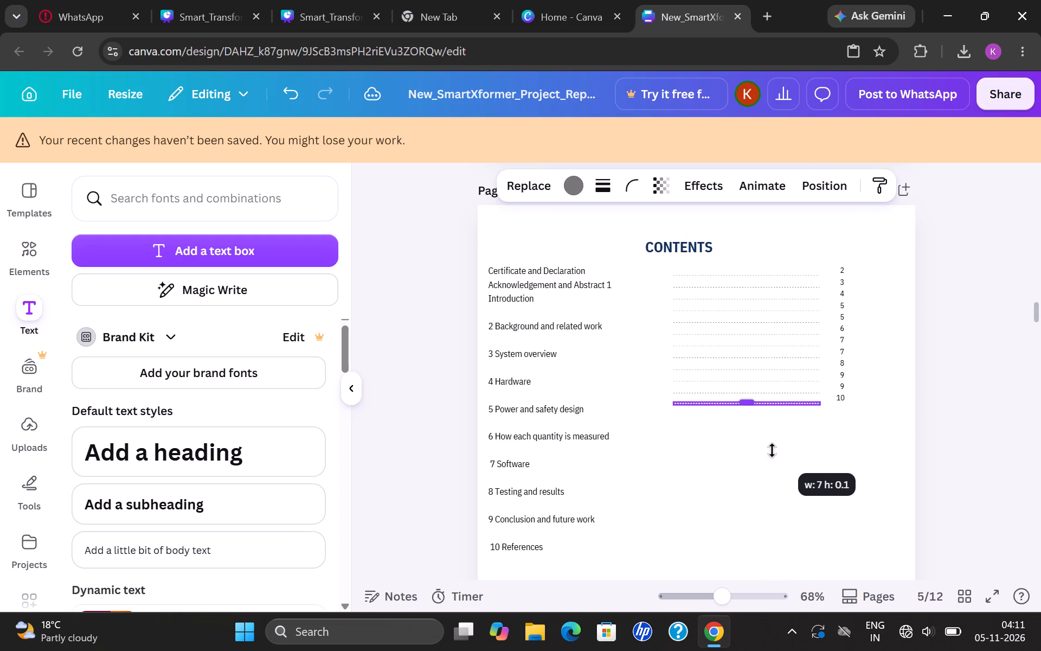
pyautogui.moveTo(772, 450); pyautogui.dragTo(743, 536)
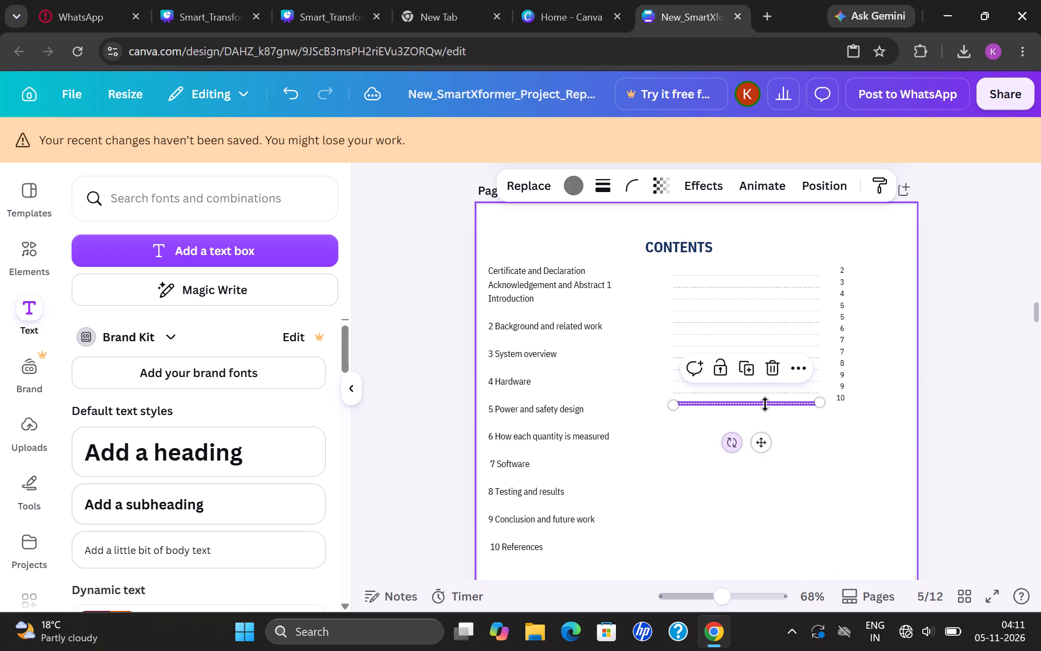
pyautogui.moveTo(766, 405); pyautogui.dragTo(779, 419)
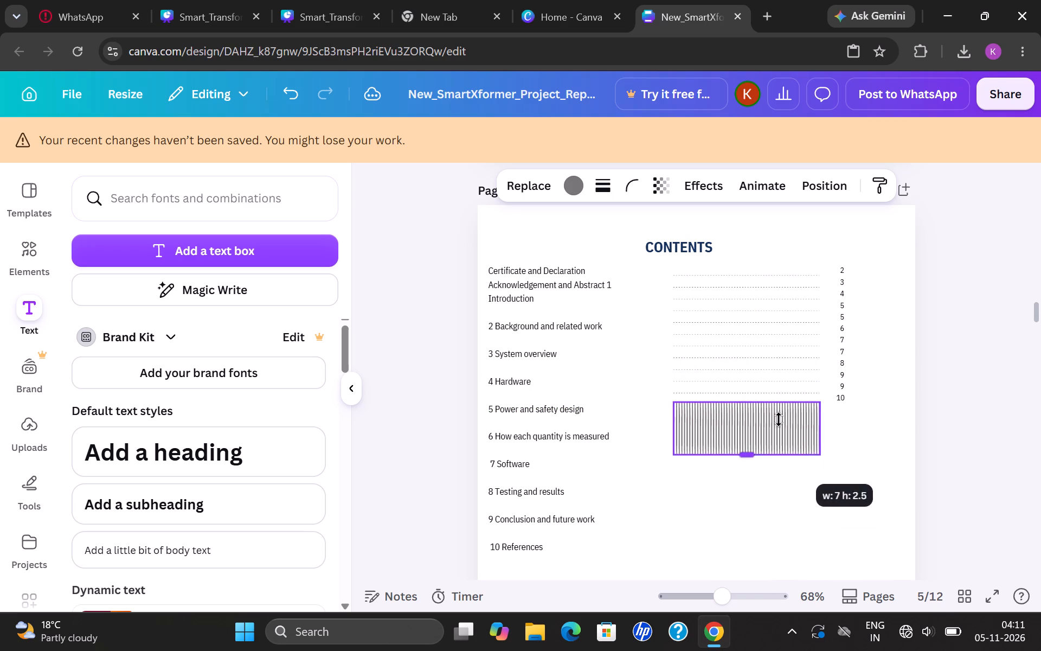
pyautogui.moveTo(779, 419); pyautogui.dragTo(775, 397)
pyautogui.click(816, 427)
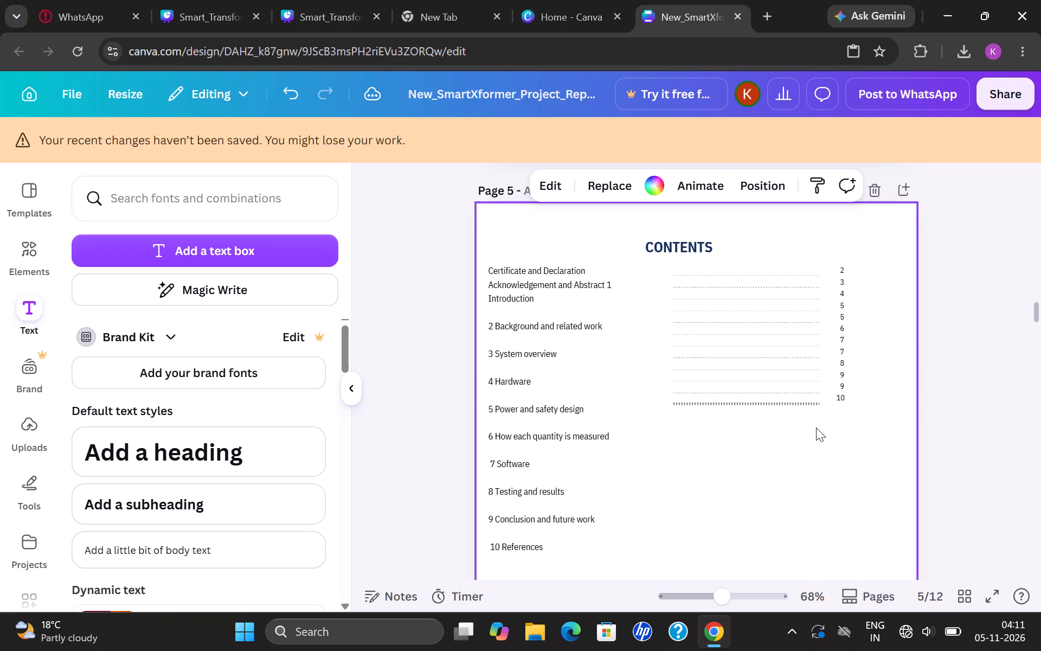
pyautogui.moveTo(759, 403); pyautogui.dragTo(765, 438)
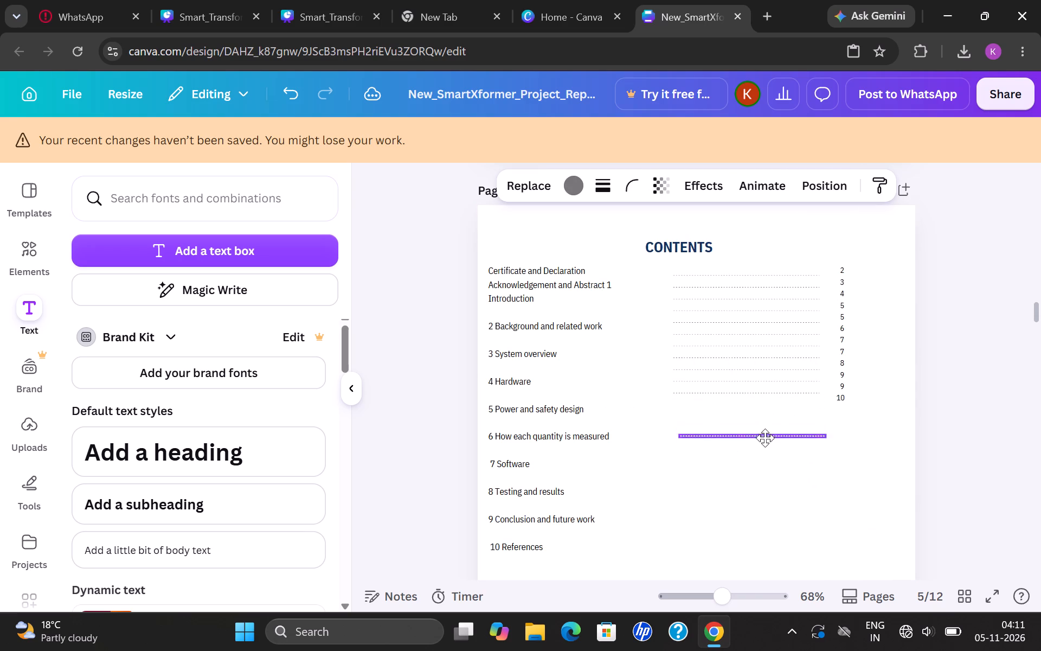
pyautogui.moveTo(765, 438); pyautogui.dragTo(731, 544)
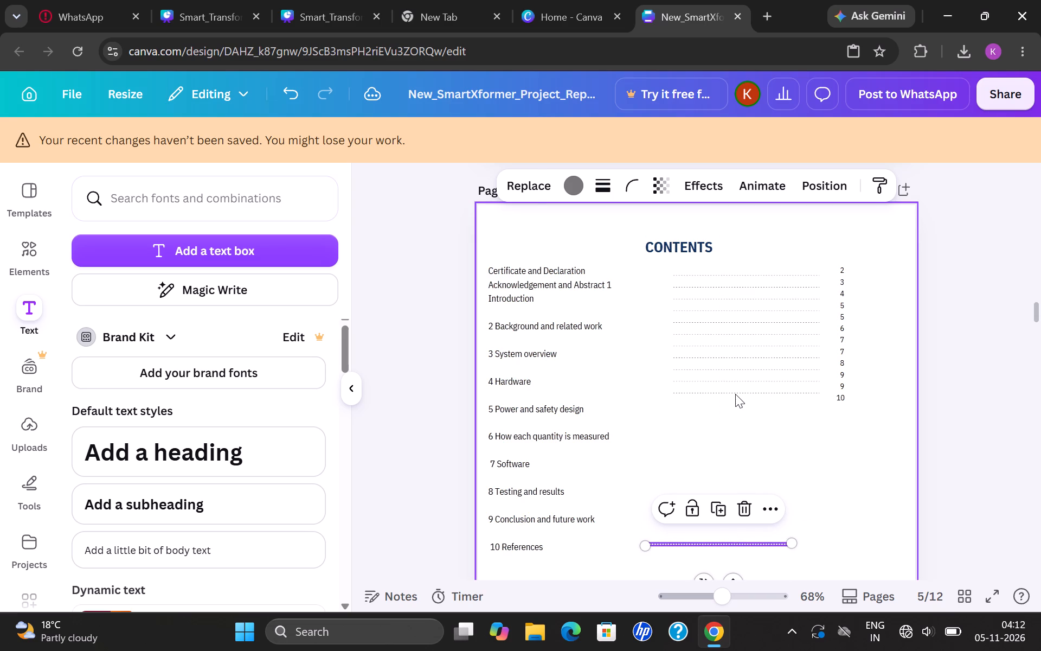
# Move the lowest line of the original leader group down beside 9 Conclusion and future work, aligned with the line below.
pyautogui.click(735, 394)
pyautogui.click(741, 391)
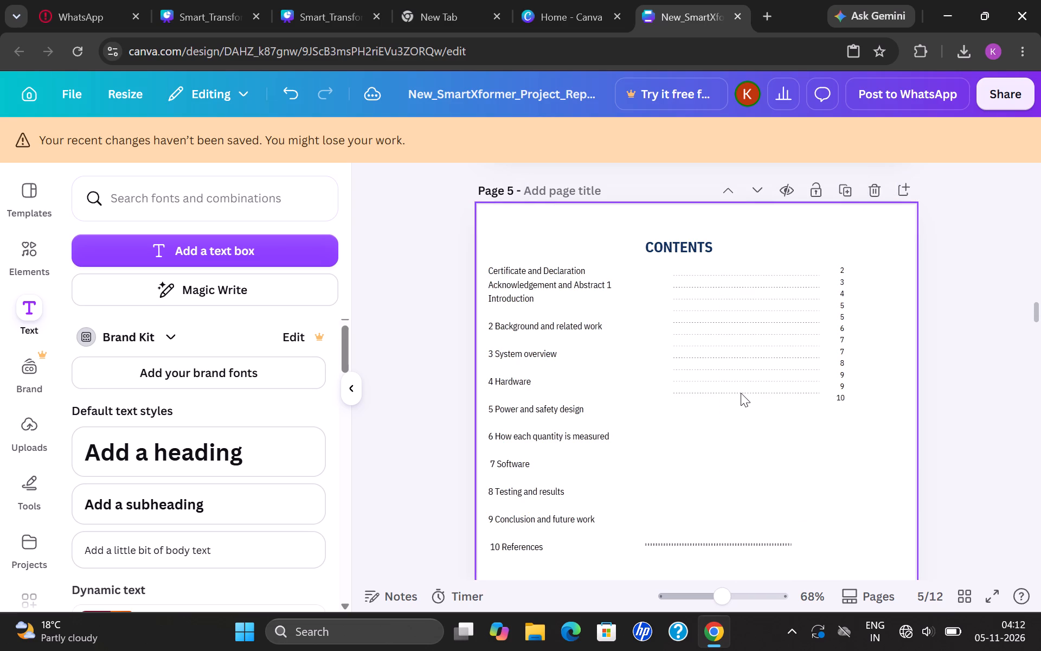
pyautogui.moveTo(741, 393); pyautogui.dragTo(712, 527)
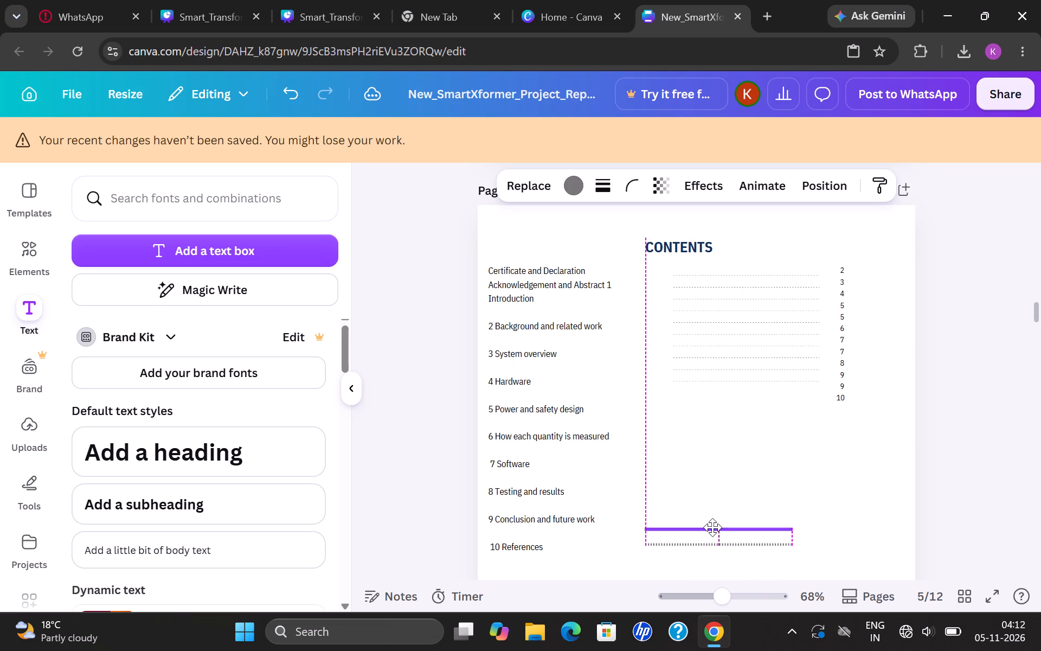
pyautogui.moveTo(712, 527); pyautogui.dragTo(712, 520)
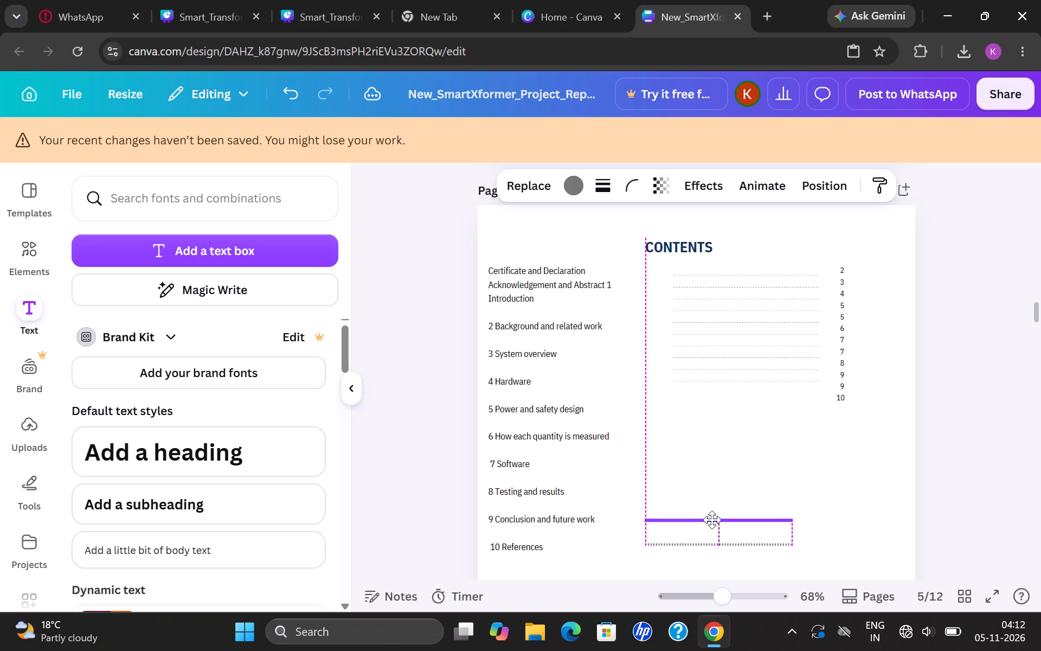
pyautogui.moveTo(712, 520); pyautogui.dragTo(711, 521)
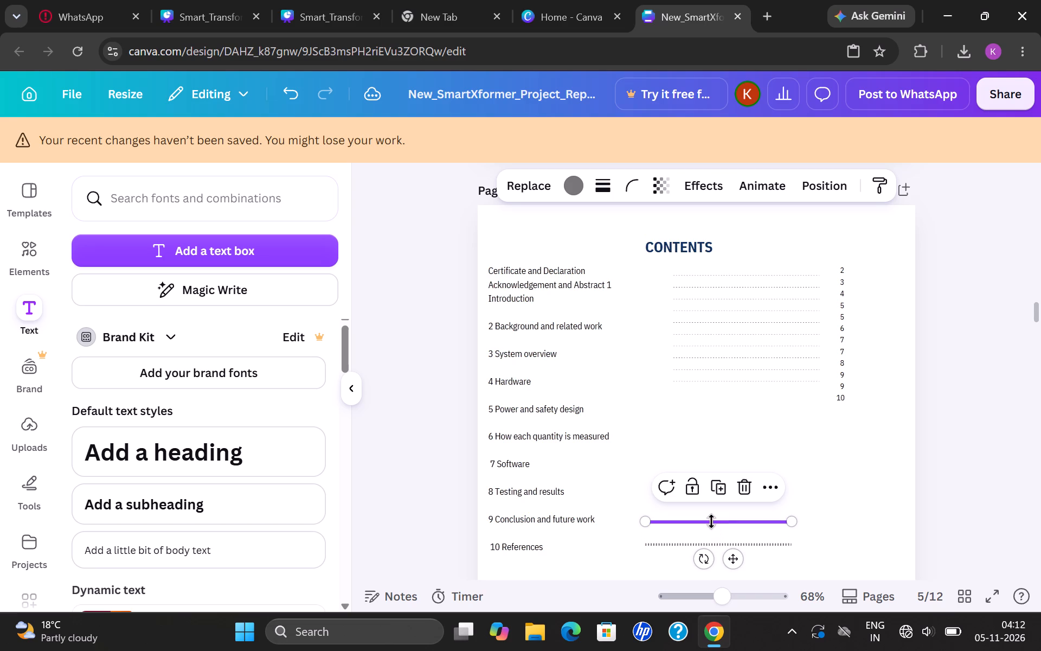
pyautogui.click(881, 476)
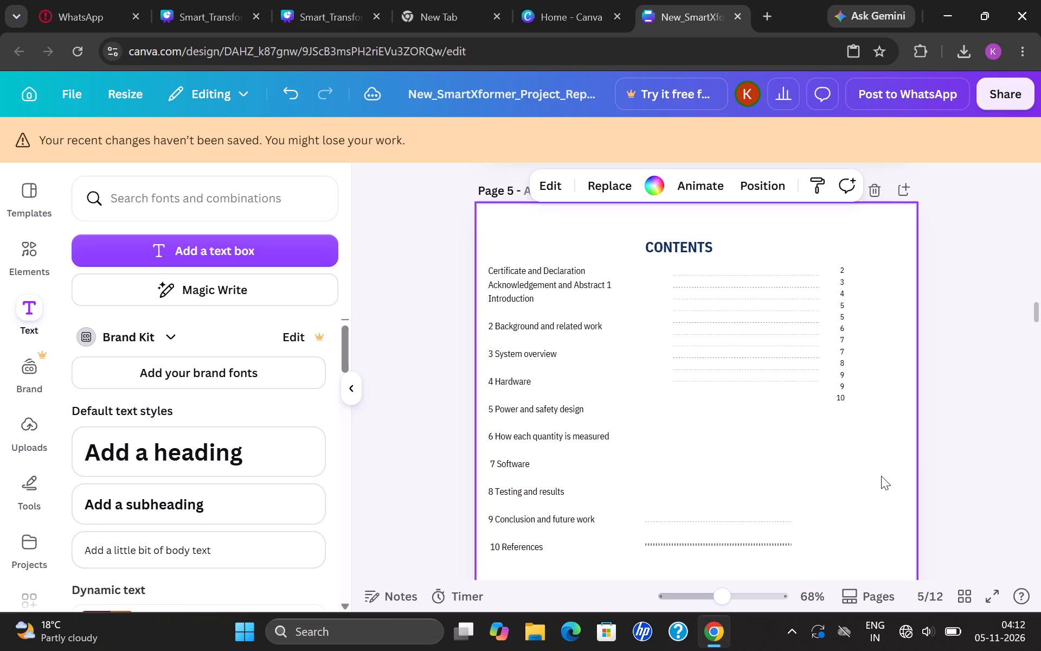
# Delete the thickened leader line beside 10 References.
pyautogui.click(653, 541)
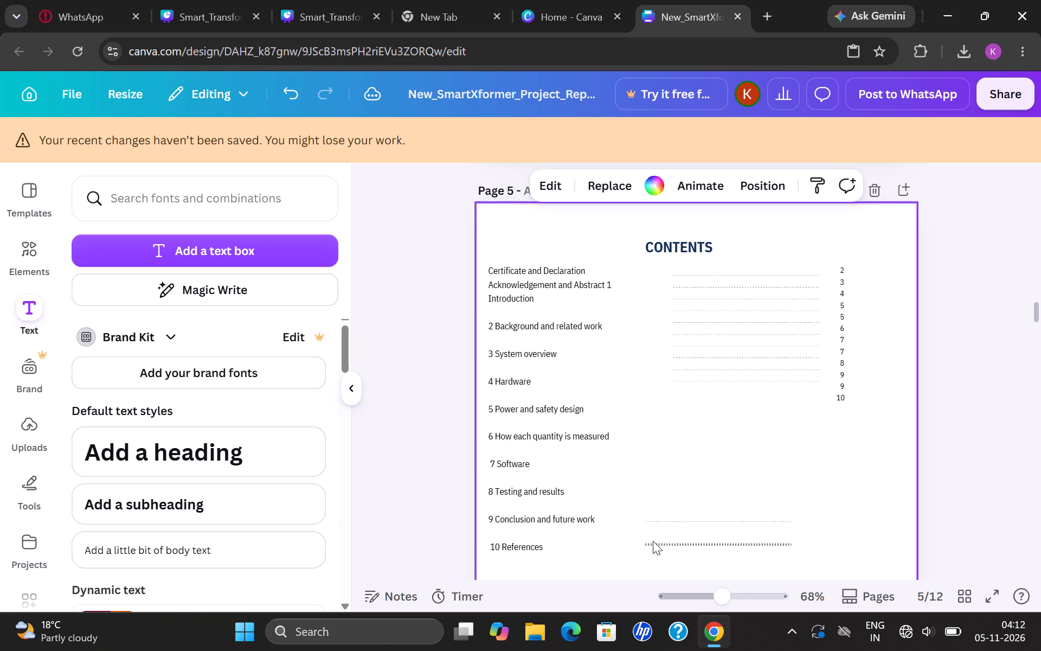
pyautogui.click(653, 541)
pyautogui.click(654, 542)
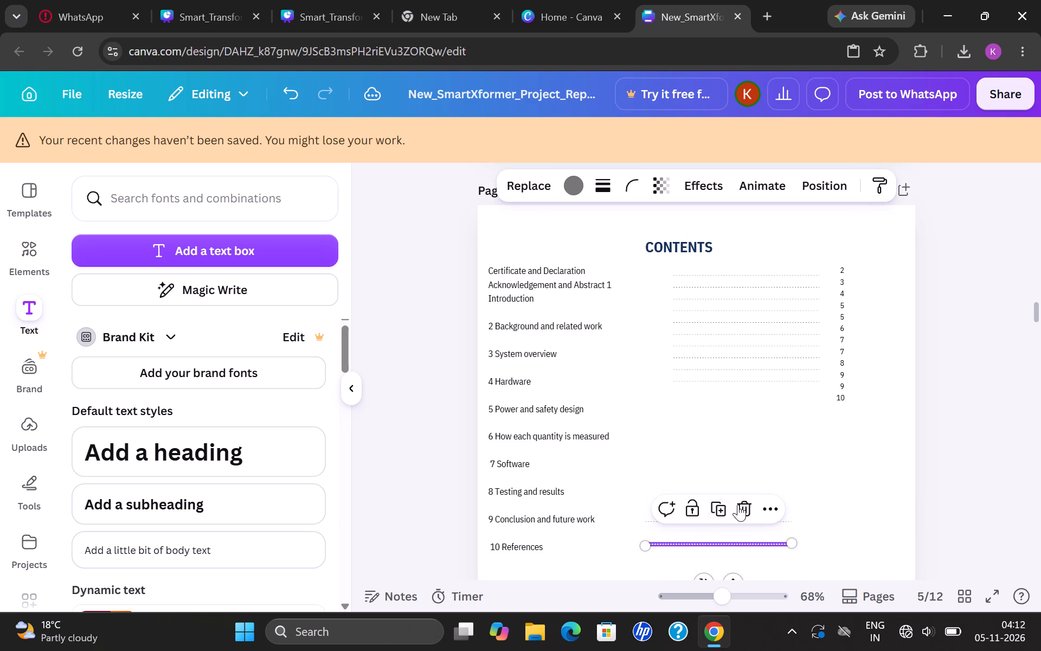
pyautogui.click(747, 502)
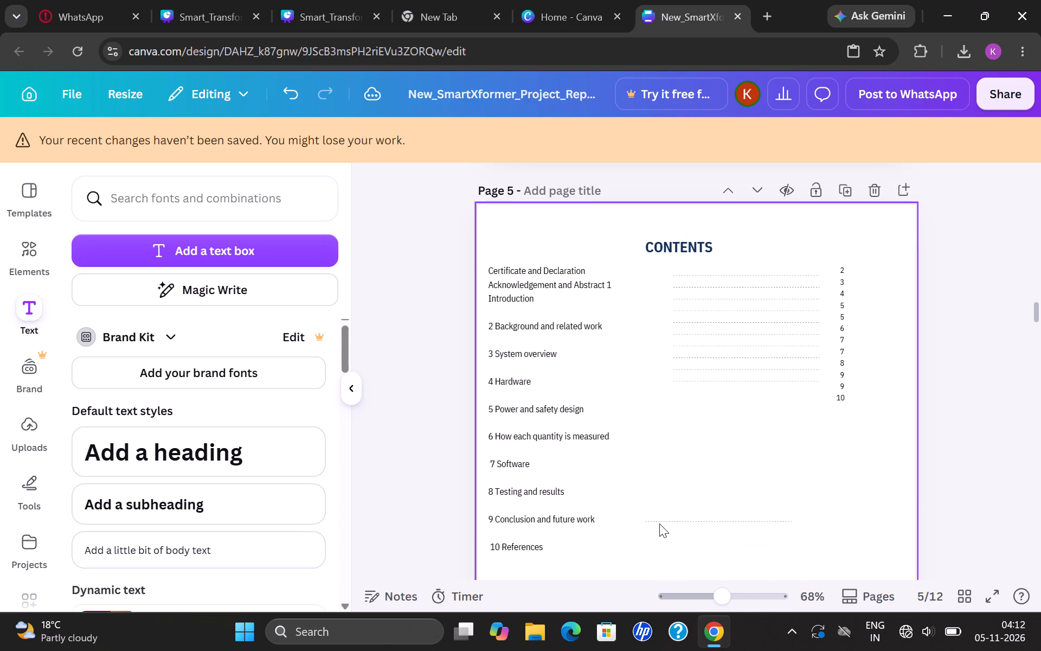
# Copy the dotted leader line beside 9 Conclusion and future work.
pyautogui.click(653, 519)
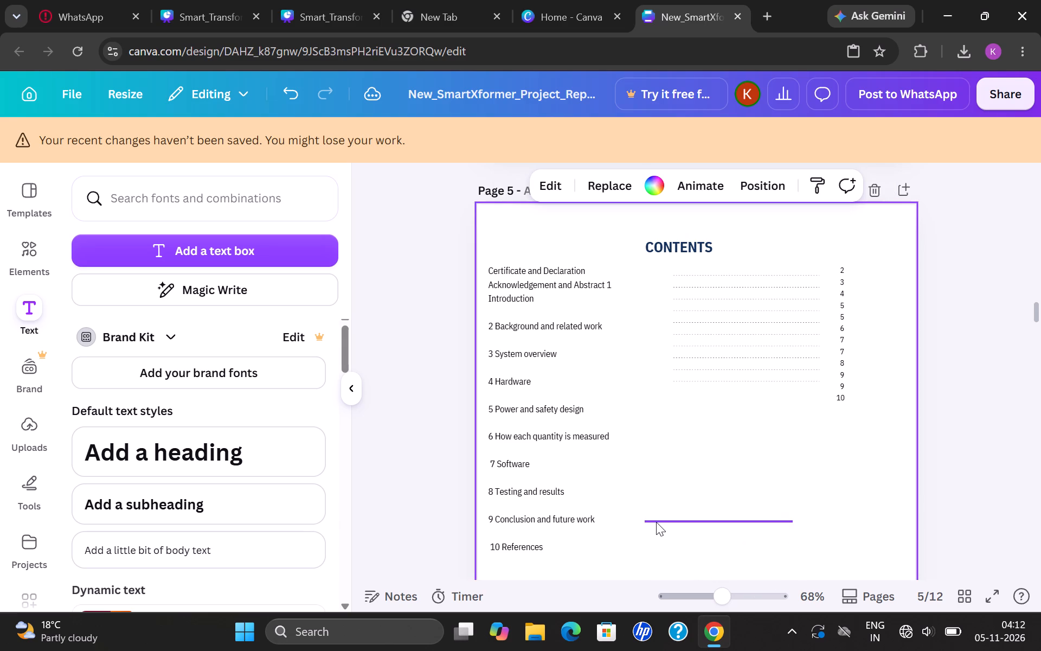
pyautogui.click(653, 519)
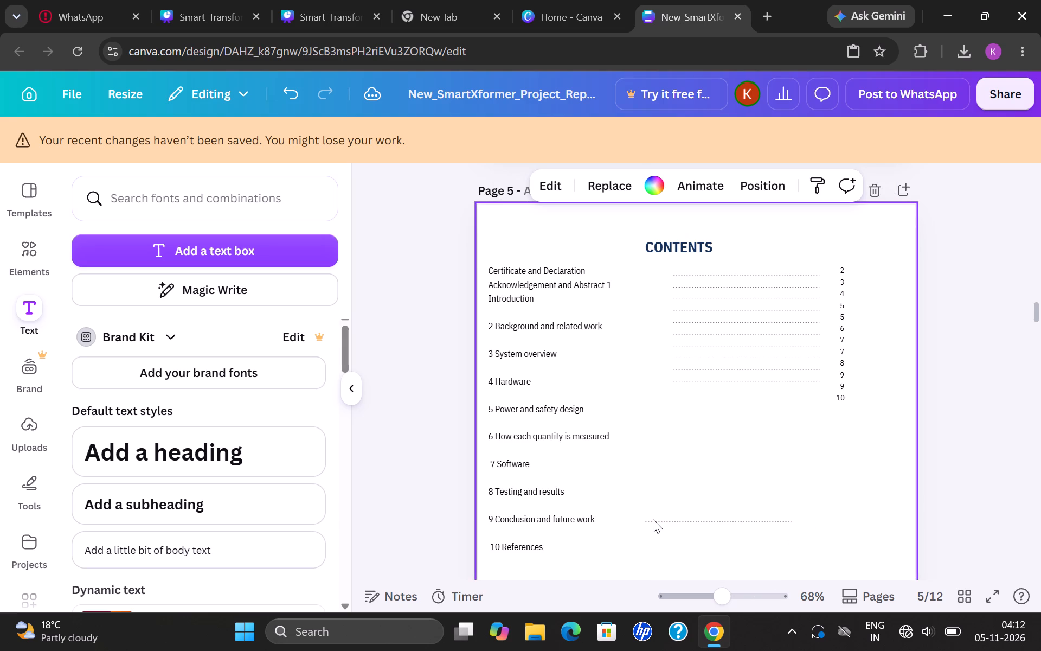
pyautogui.click(688, 520)
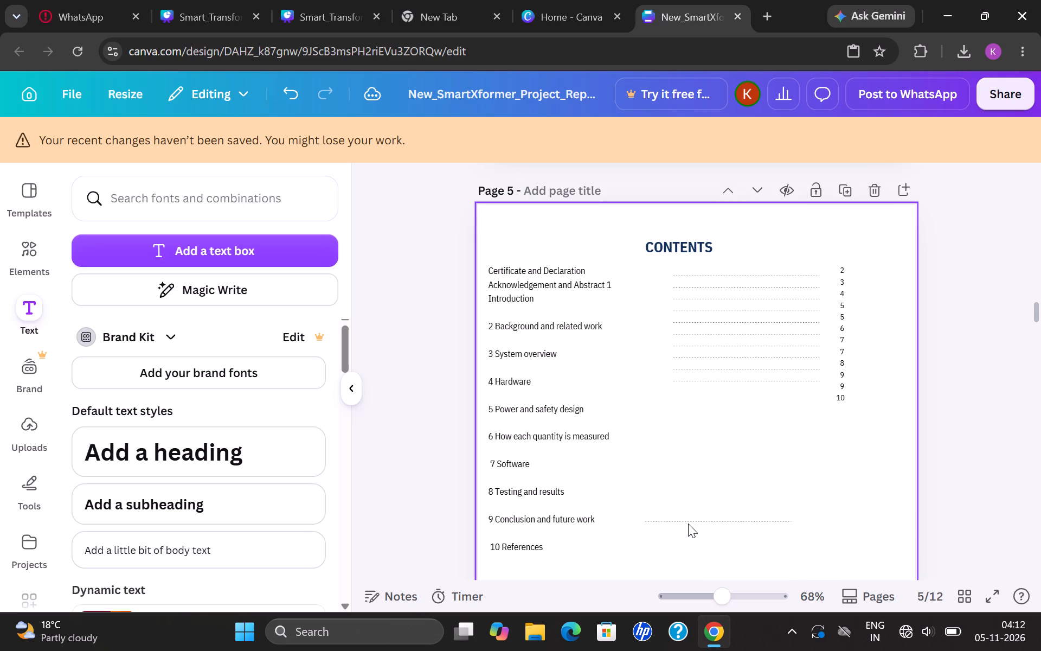
pyautogui.click(689, 521)
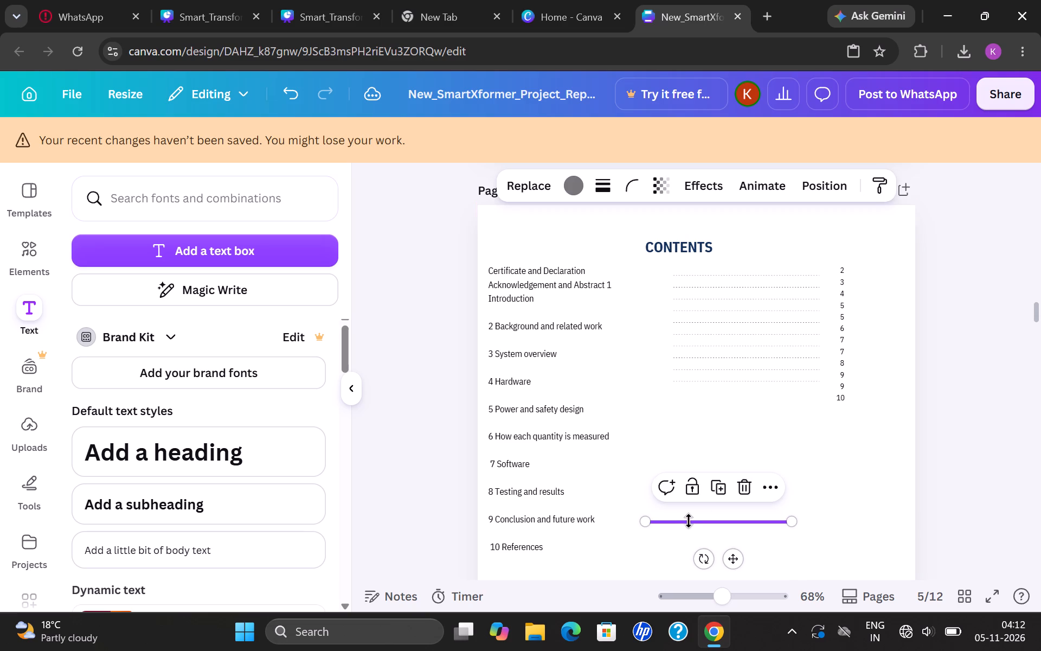
pyautogui.click(765, 492)
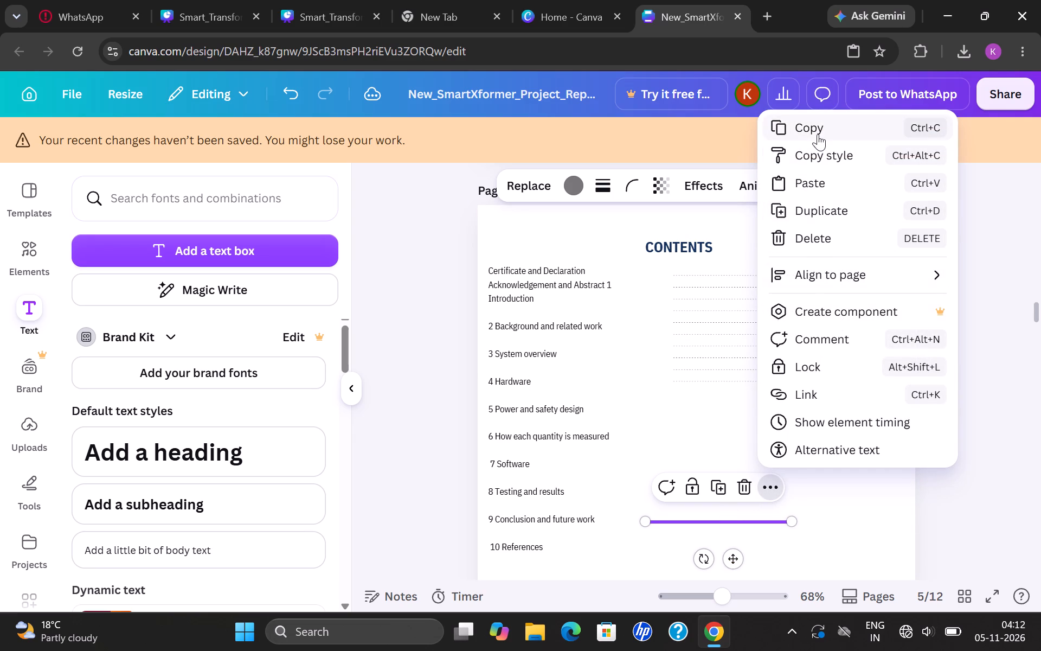
pyautogui.click(815, 131)
pyautogui.click(845, 434)
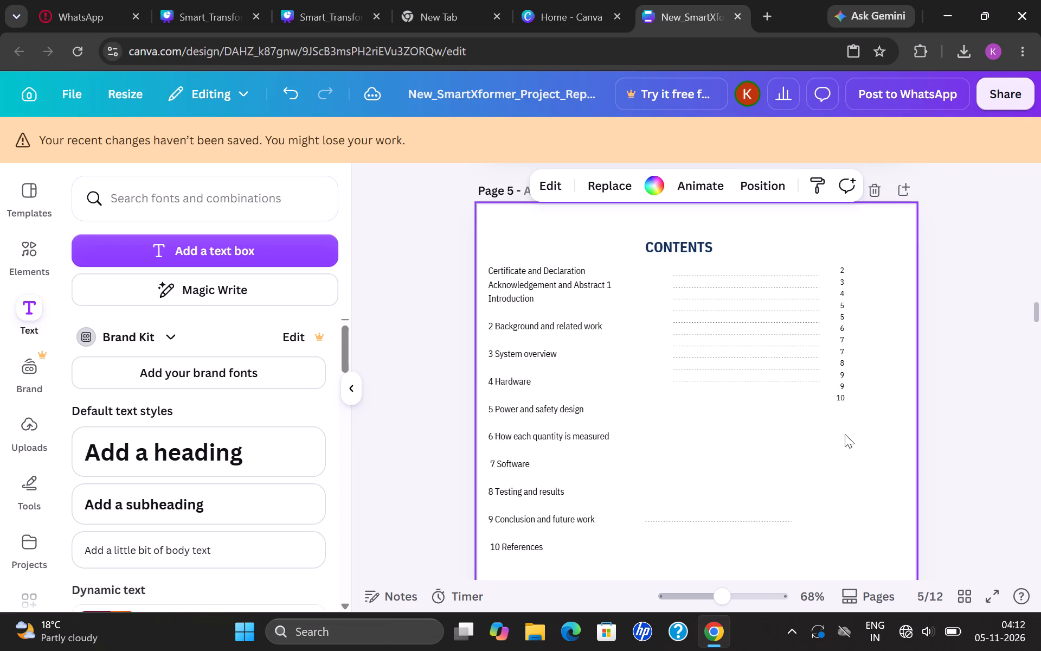
# Move the lowest line of the original leader group down beside 10 References, aligned with the line beside entry 9.
pyautogui.click(760, 379)
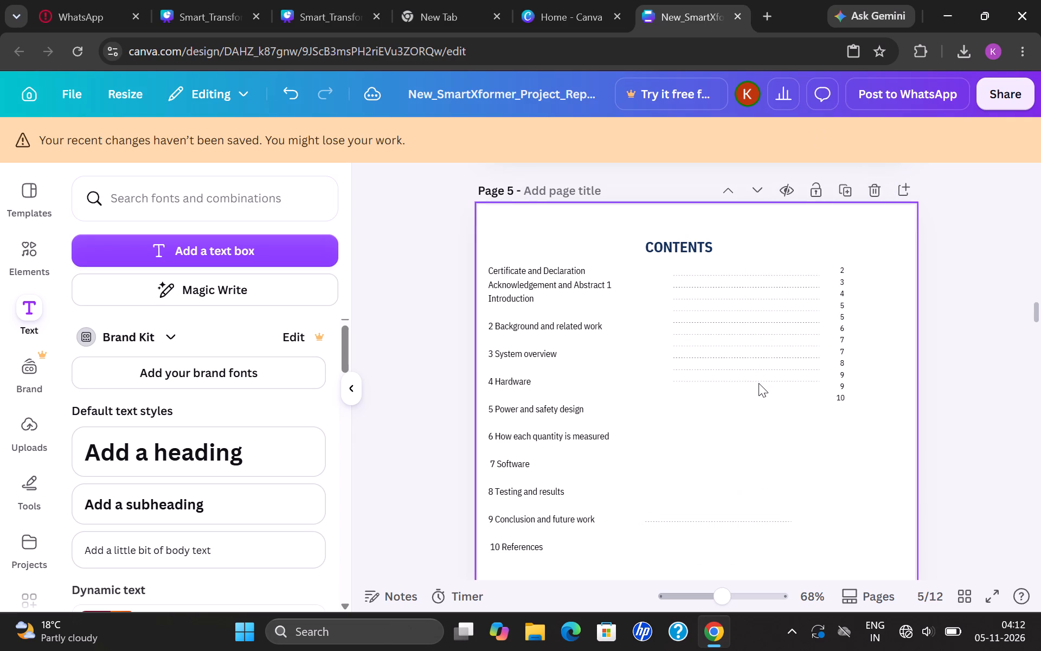
pyautogui.moveTo(759, 380); pyautogui.dragTo(730, 541)
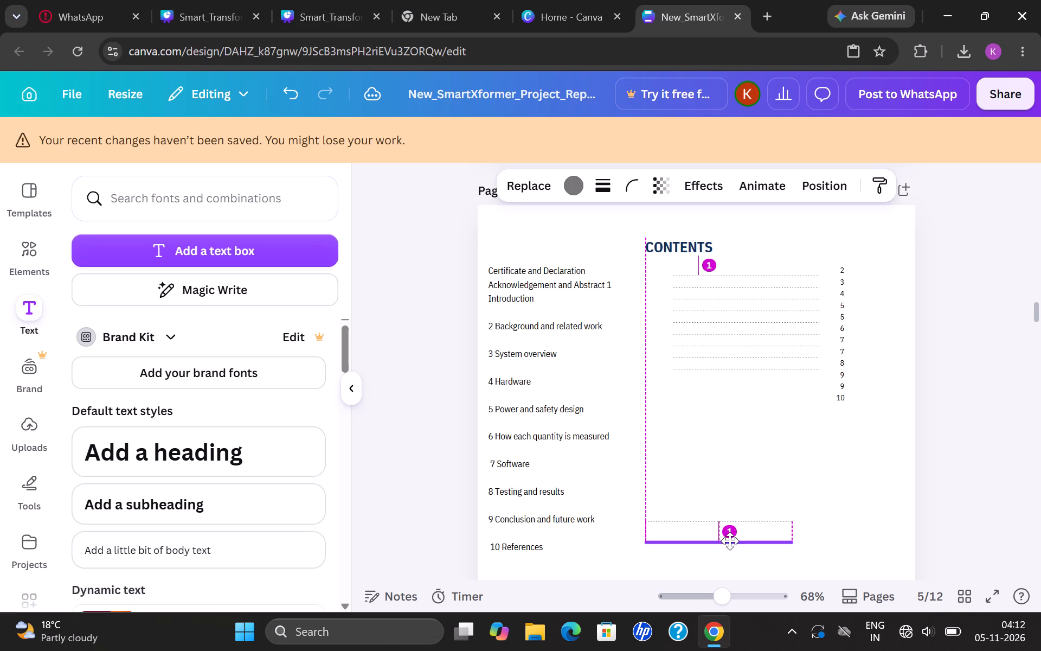
pyautogui.moveTo(730, 541); pyautogui.dragTo(730, 539)
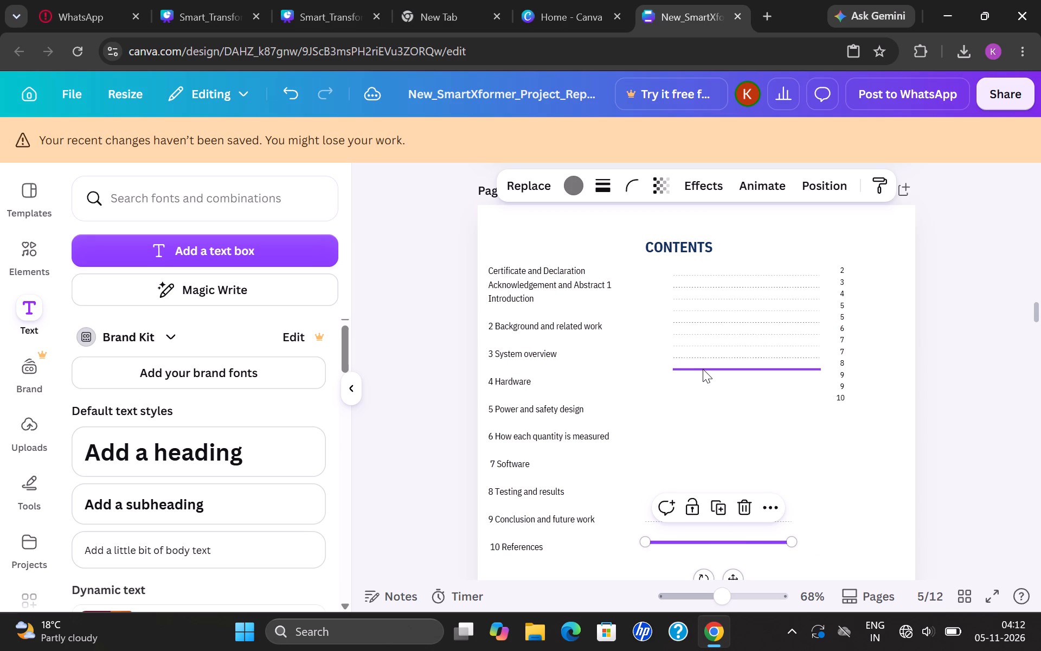
# Move the lowest line of the original leader group down beside 8 Testing and results, aligned with the lines below.
pyautogui.click(702, 370)
pyautogui.moveTo(702, 370); pyautogui.dragTo(708, 370)
pyautogui.moveTo(718, 369); pyautogui.dragTo(716, 382)
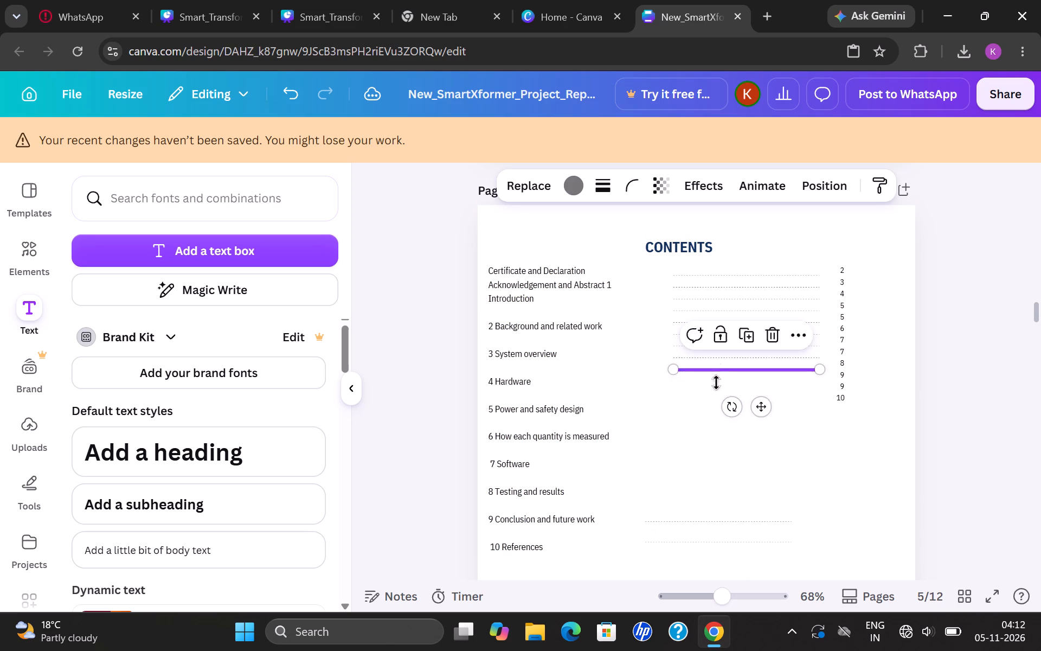
pyautogui.moveTo(716, 382); pyautogui.dragTo(686, 490)
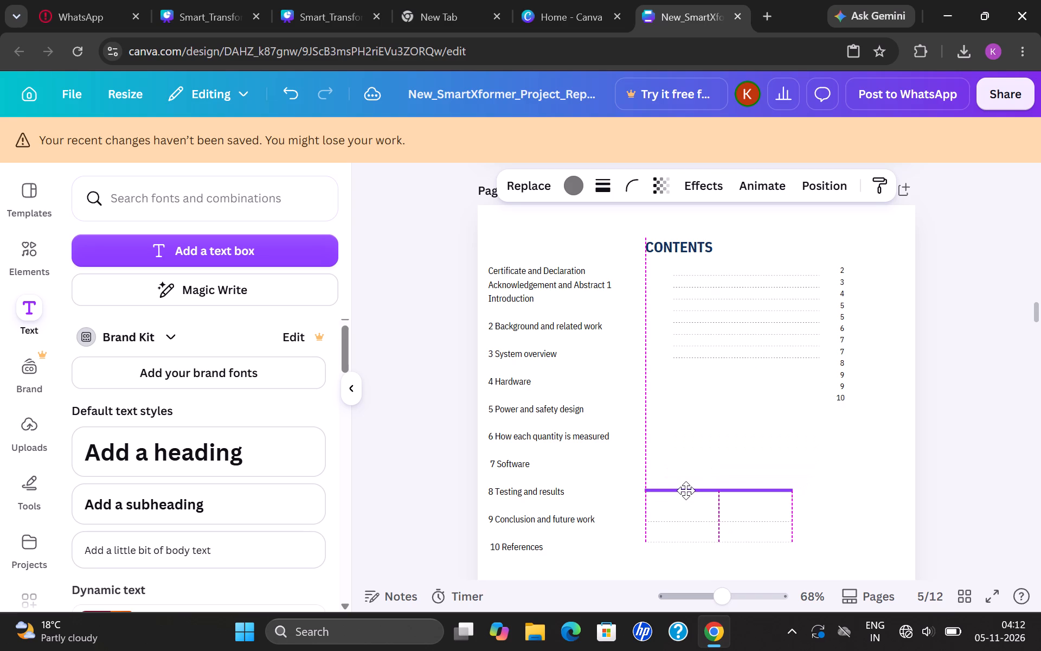
pyautogui.moveTo(686, 490); pyautogui.dragTo(687, 494)
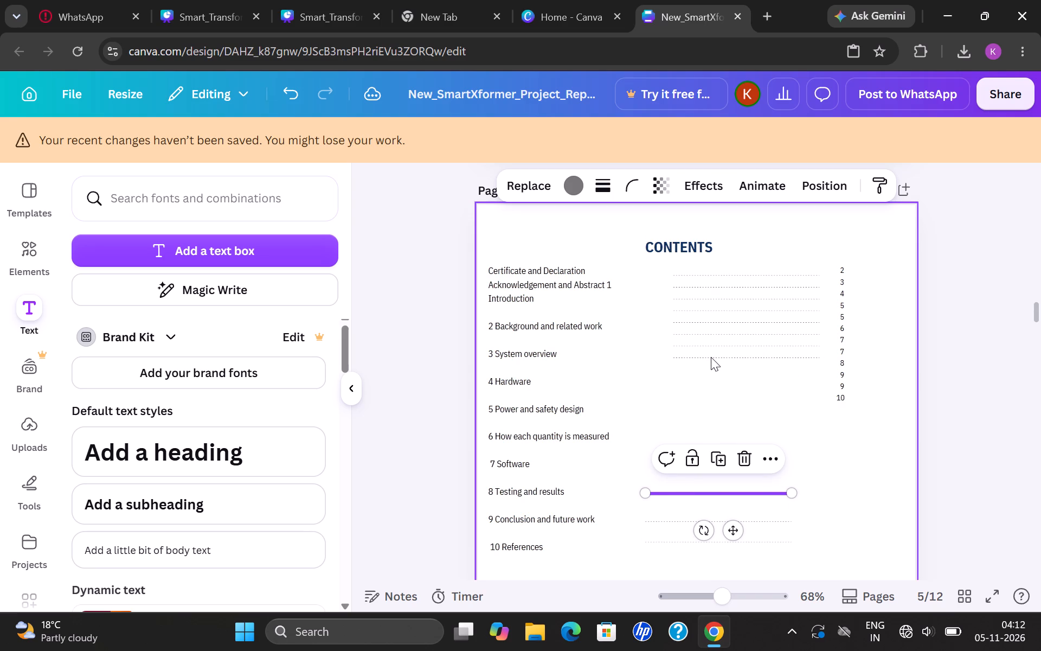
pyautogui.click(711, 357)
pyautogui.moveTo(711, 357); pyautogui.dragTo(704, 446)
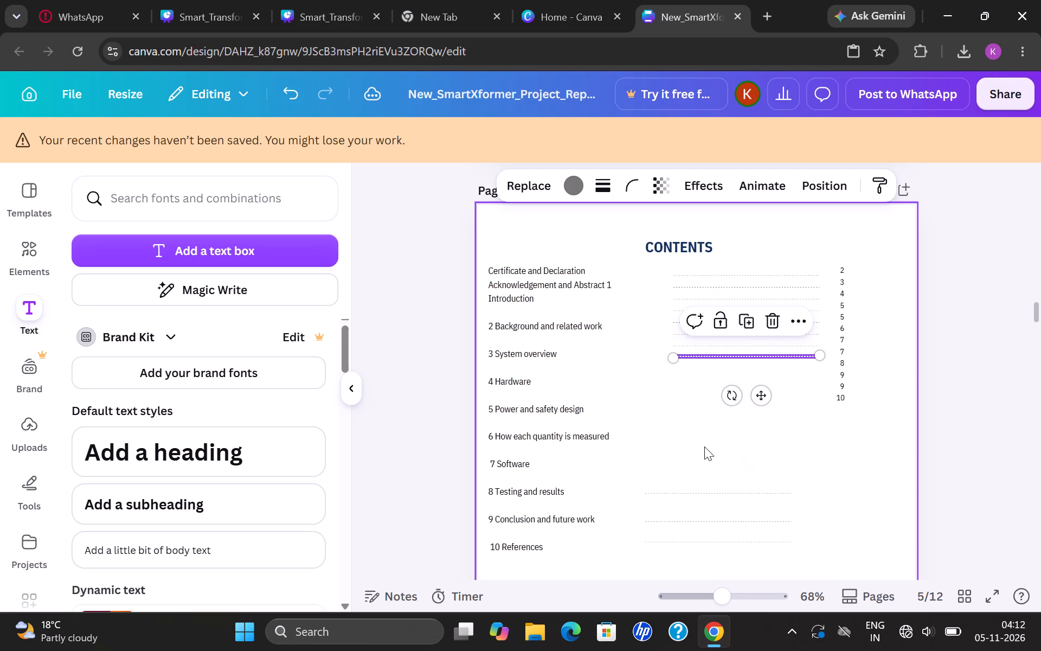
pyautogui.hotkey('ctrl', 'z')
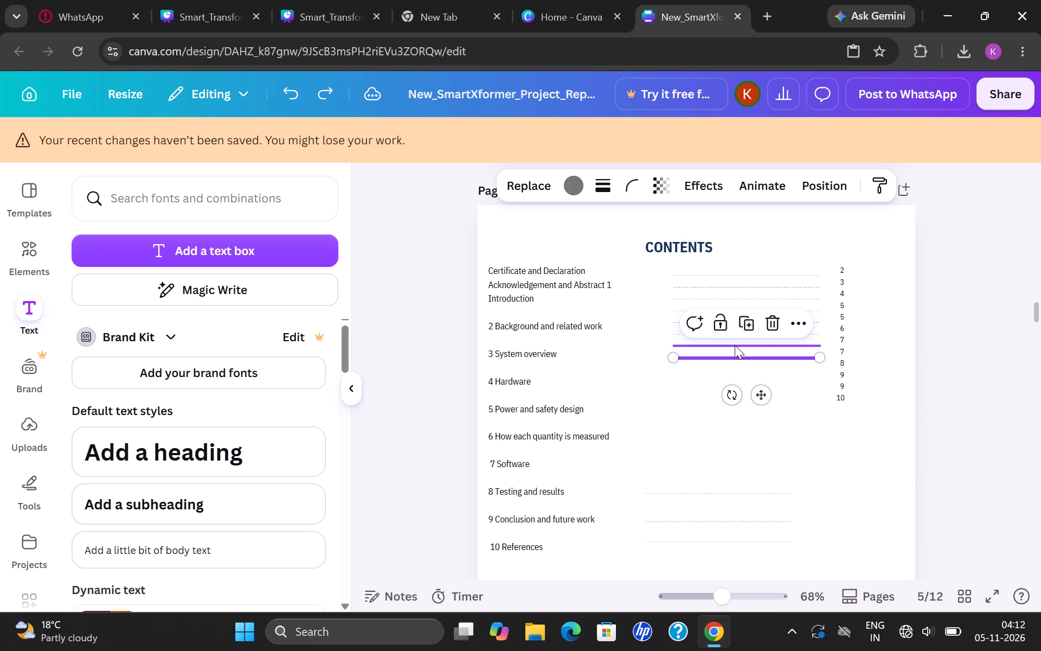
# Move the second-lowest line of the original leader group down beside 7 Software, aligned with the lines below.
pyautogui.moveTo(735, 345); pyautogui.dragTo(704, 466)
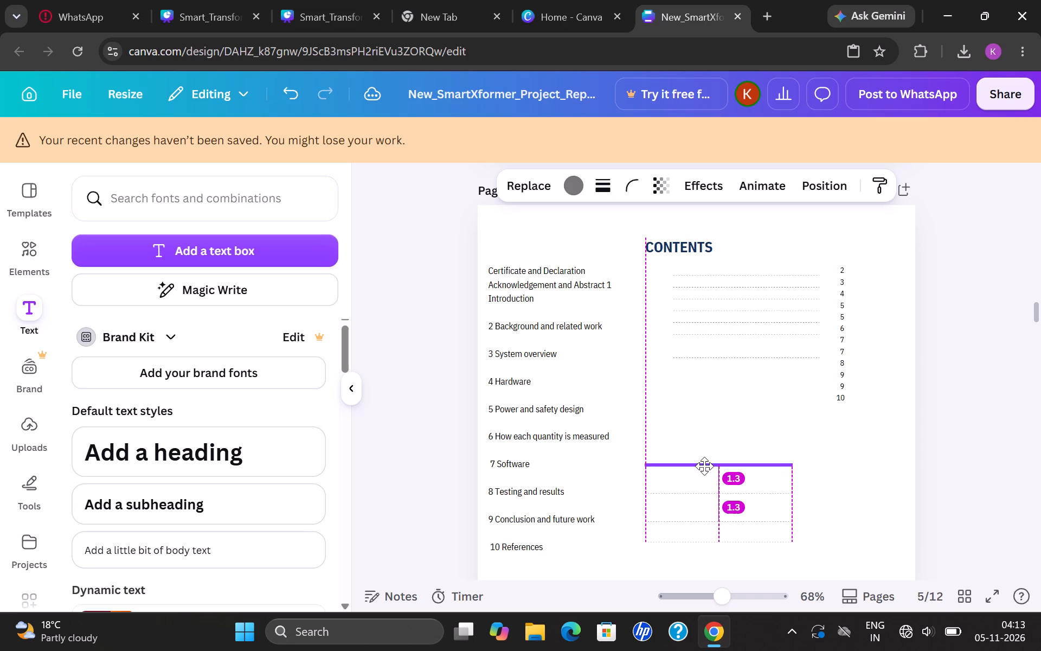
pyautogui.moveTo(704, 466); pyautogui.dragTo(705, 466)
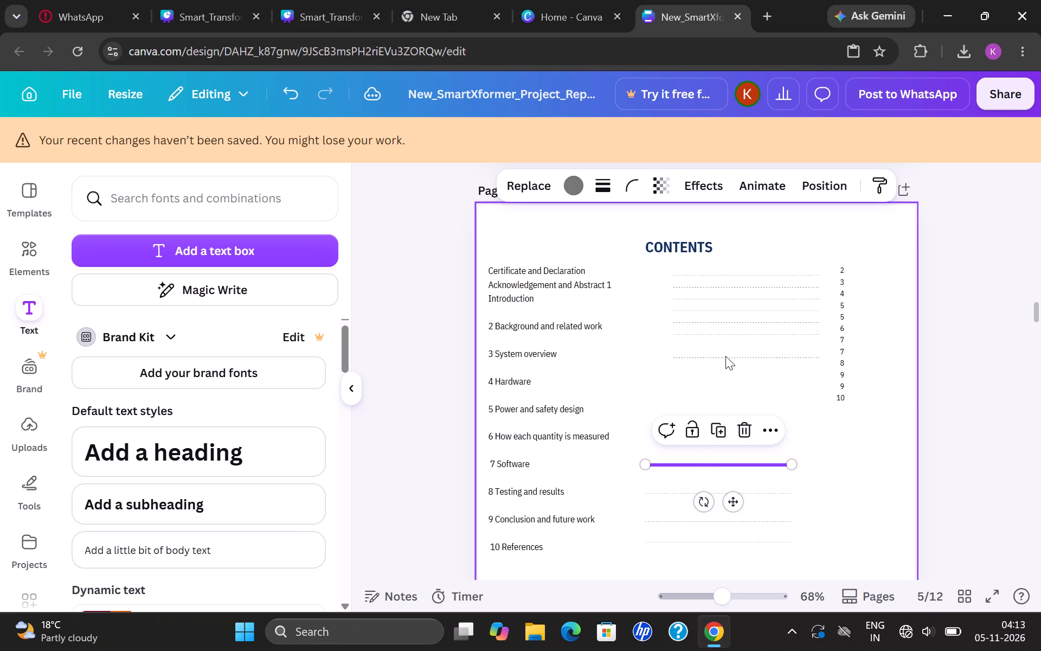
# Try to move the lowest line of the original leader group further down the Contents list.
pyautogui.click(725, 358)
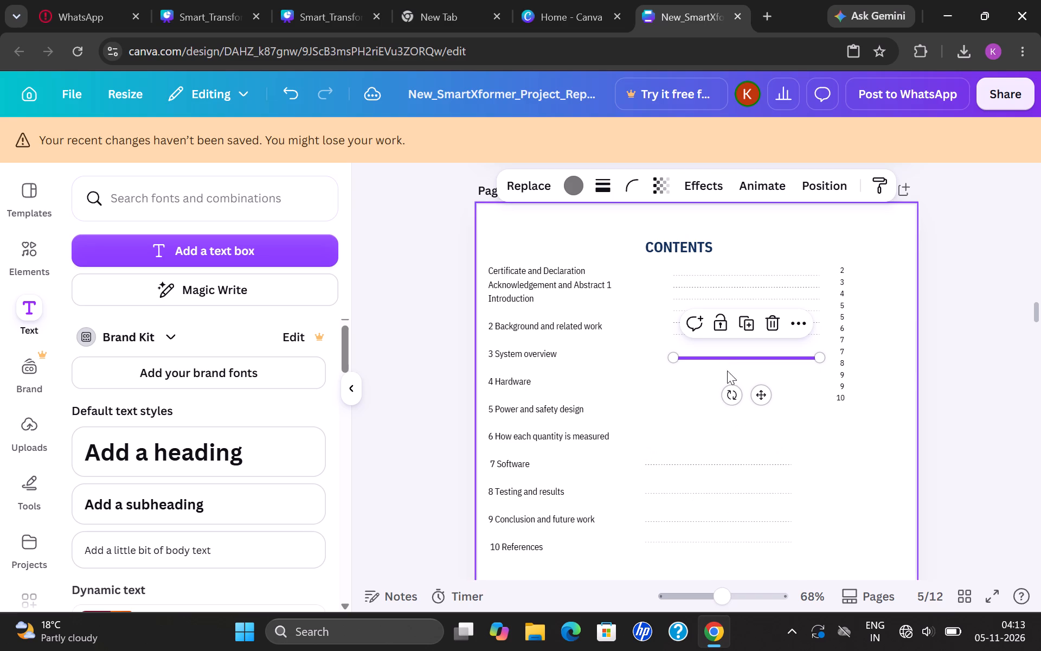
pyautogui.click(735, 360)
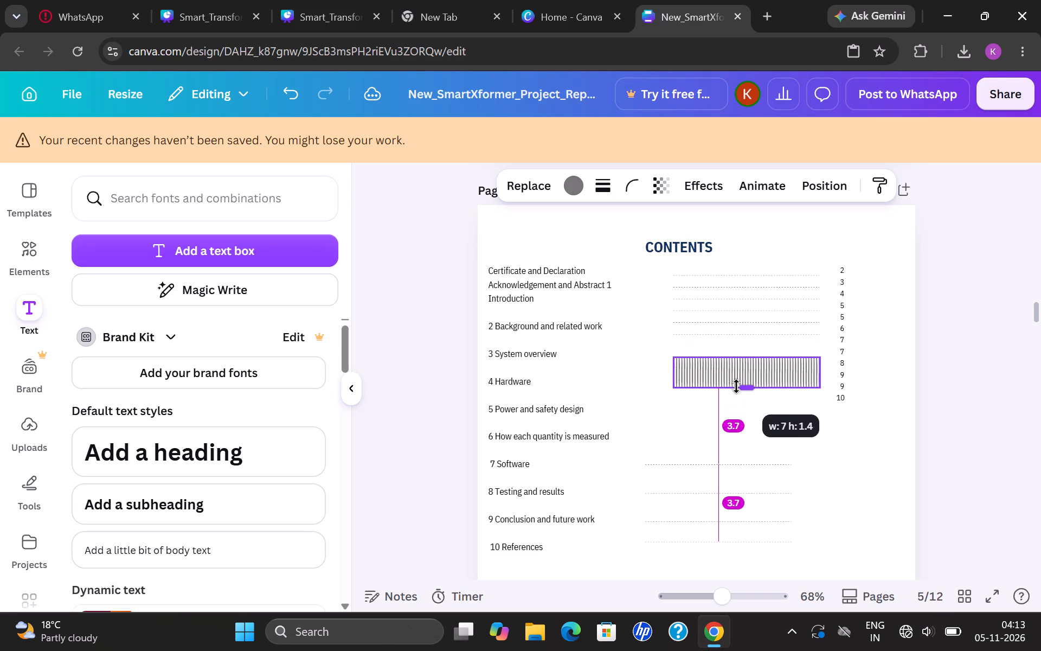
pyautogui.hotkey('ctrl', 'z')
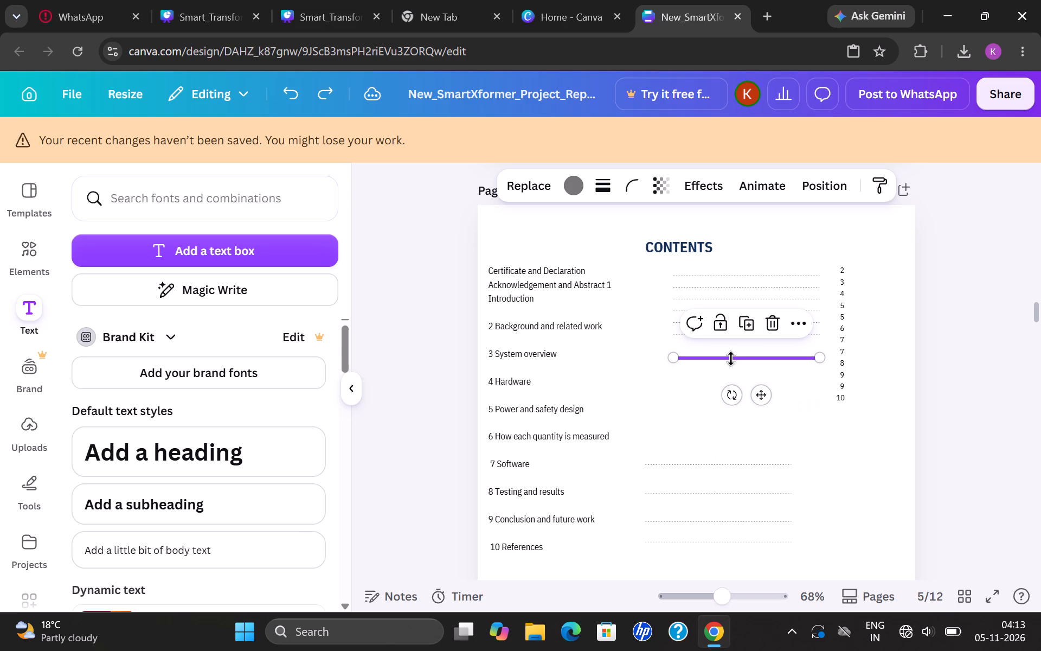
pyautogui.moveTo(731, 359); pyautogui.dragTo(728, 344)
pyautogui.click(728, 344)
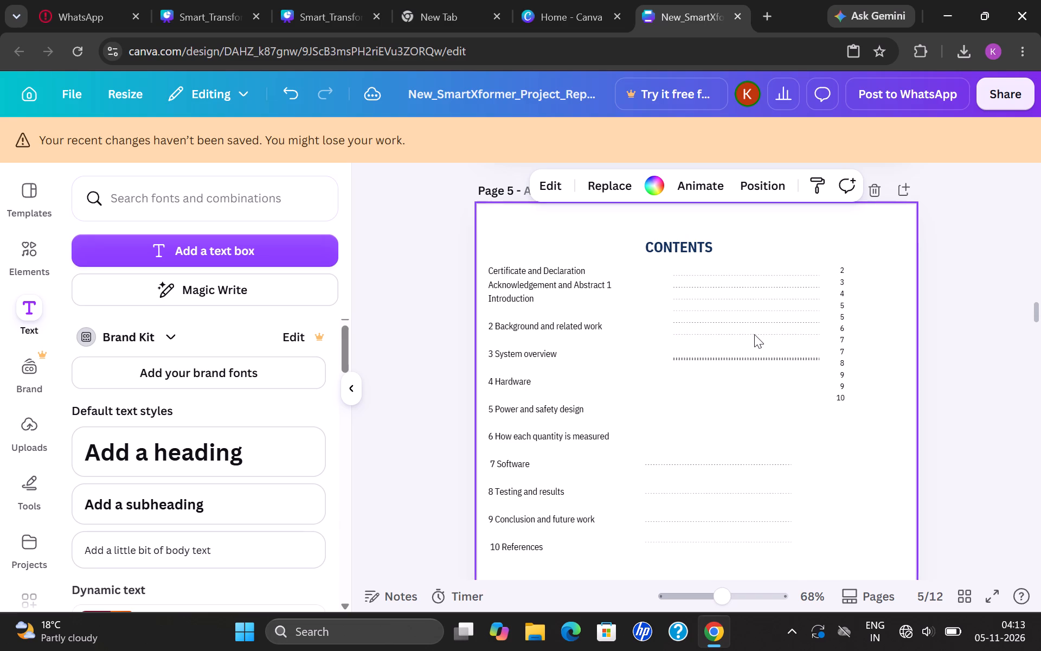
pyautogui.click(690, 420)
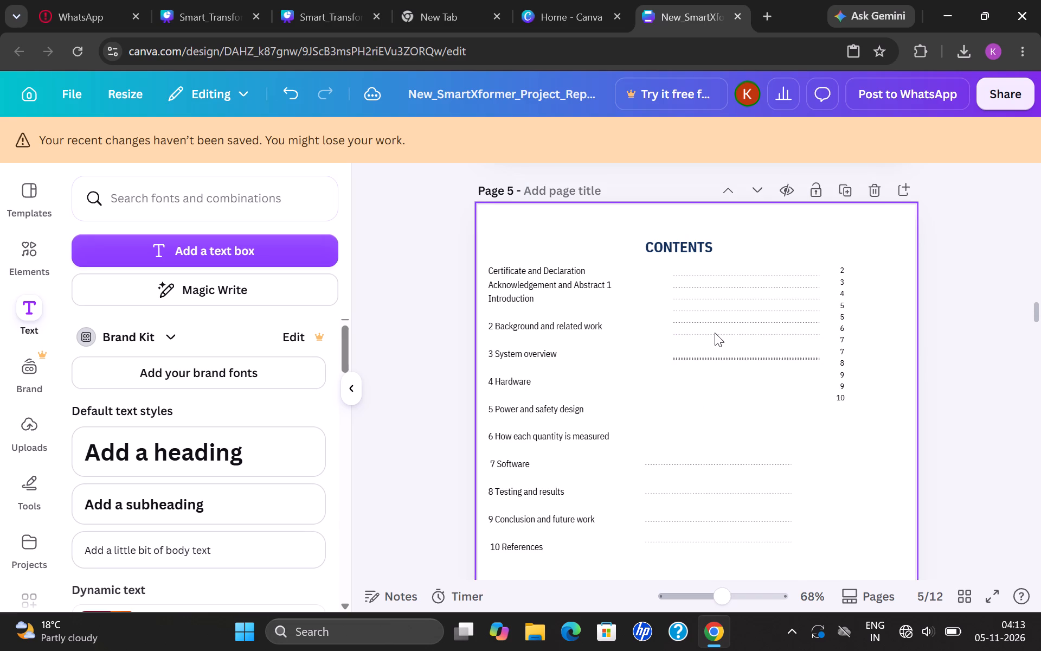
# Move the lowest thin line of the original leader group down beside 6 How each quantity is measured.
pyautogui.moveTo(717, 334); pyautogui.dragTo(720, 384)
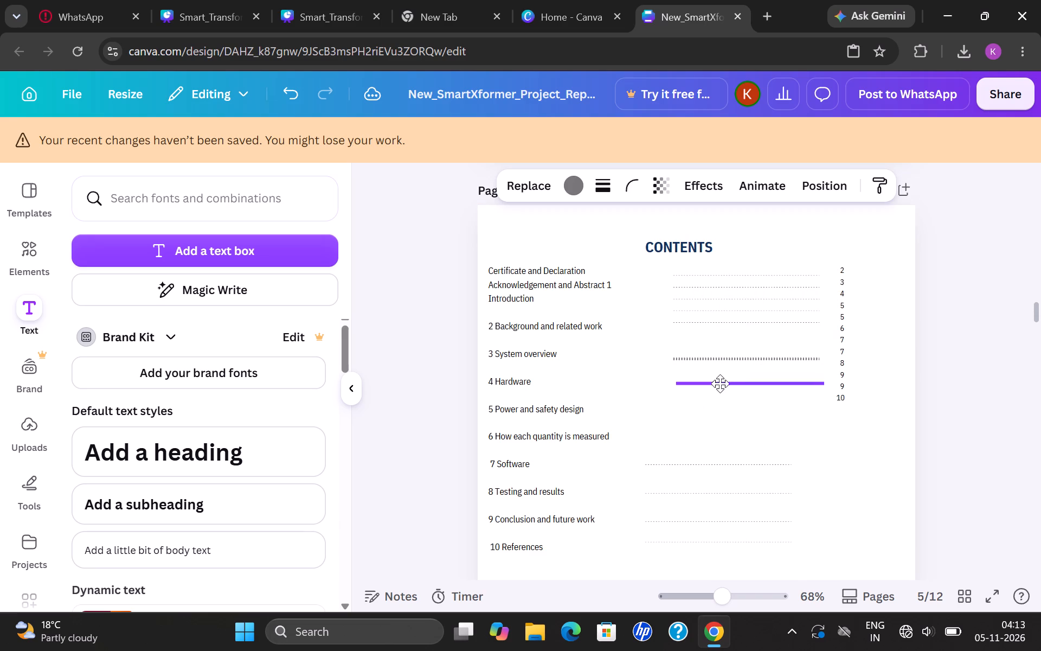
pyautogui.moveTo(720, 384); pyautogui.dragTo(699, 438)
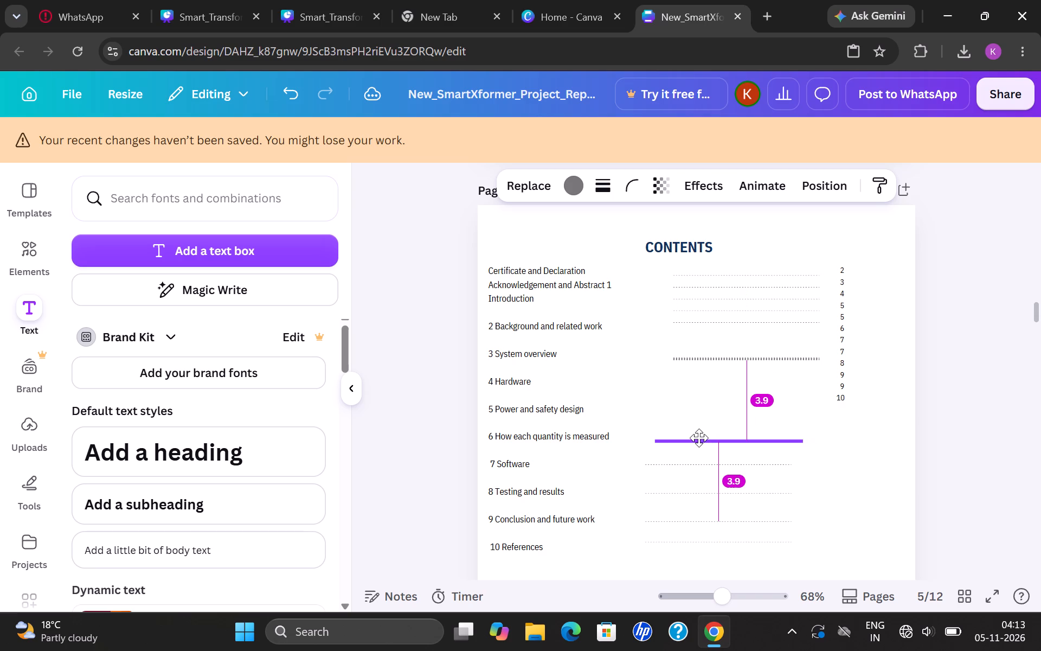
pyautogui.moveTo(699, 438); pyautogui.dragTo(691, 433)
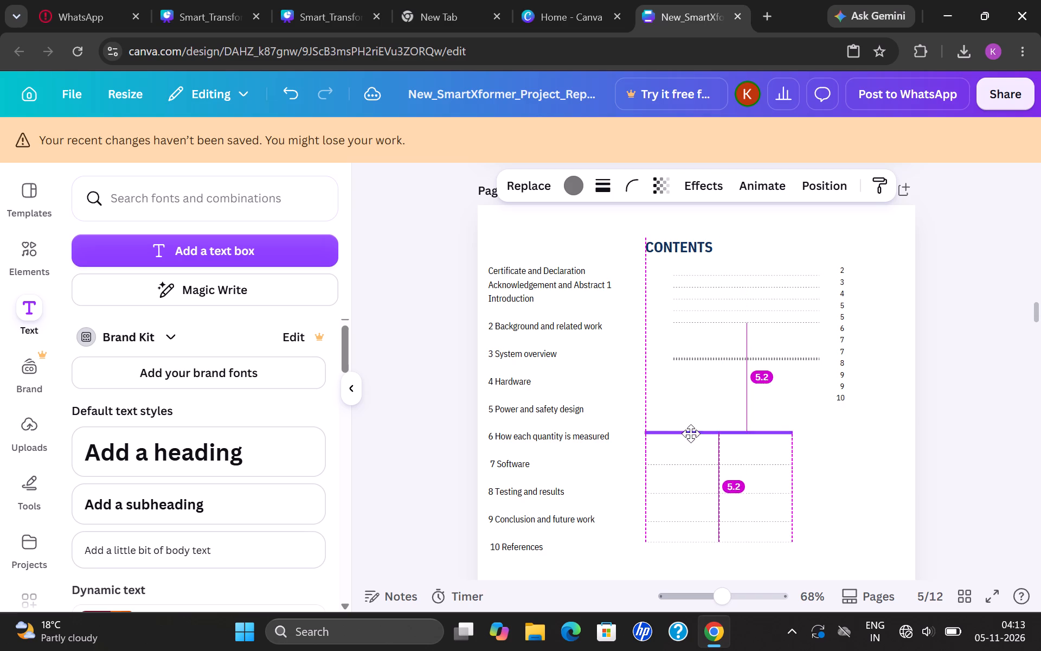
pyautogui.moveTo(691, 433); pyautogui.dragTo(694, 434)
pyautogui.click(845, 419)
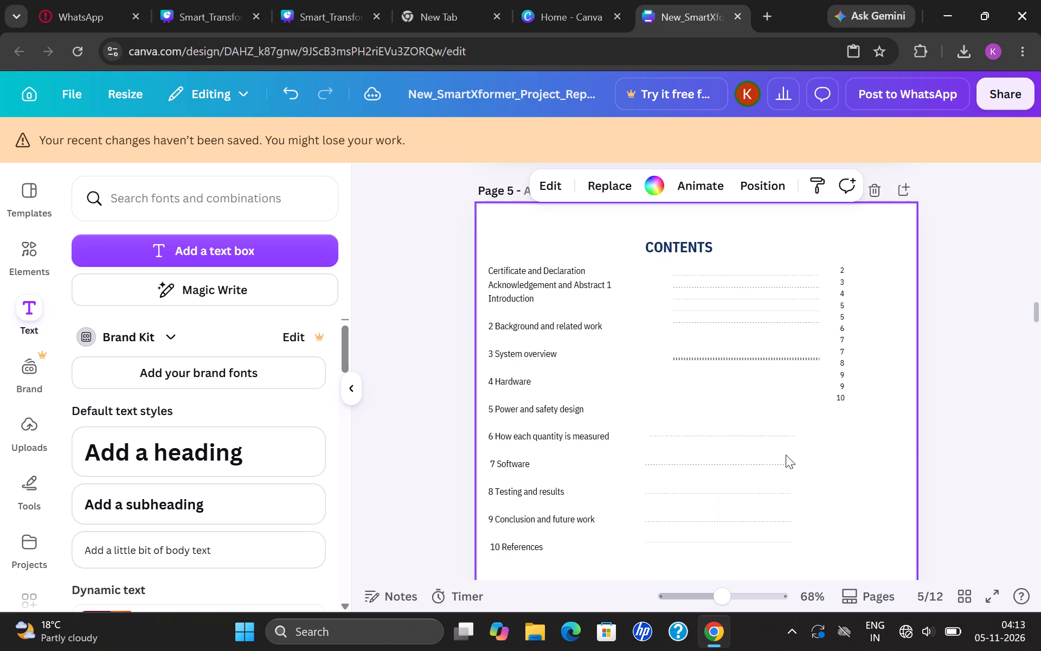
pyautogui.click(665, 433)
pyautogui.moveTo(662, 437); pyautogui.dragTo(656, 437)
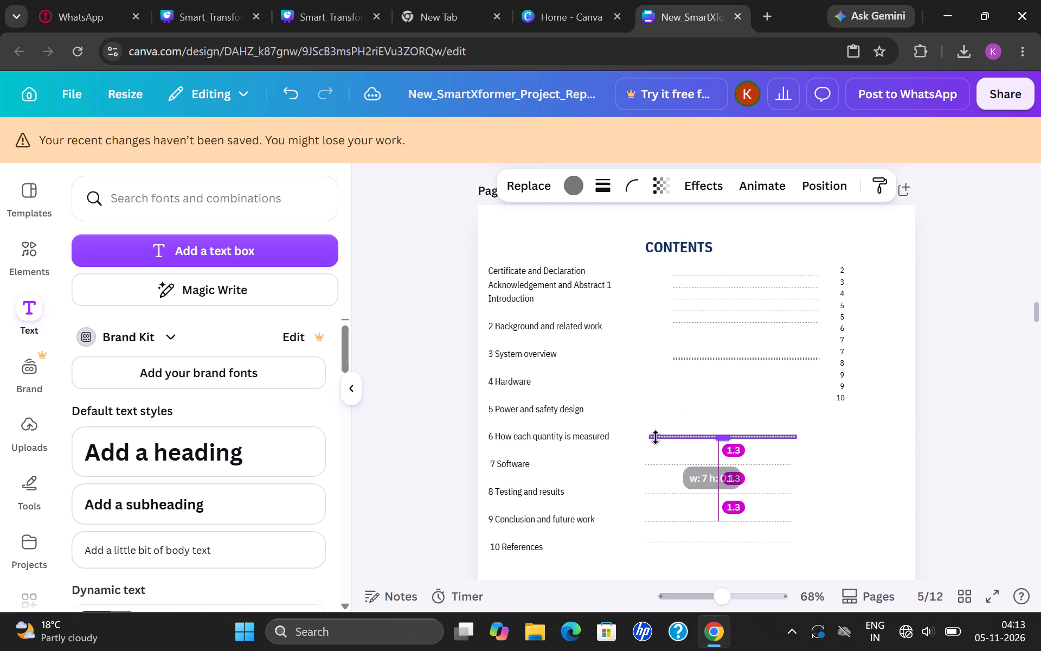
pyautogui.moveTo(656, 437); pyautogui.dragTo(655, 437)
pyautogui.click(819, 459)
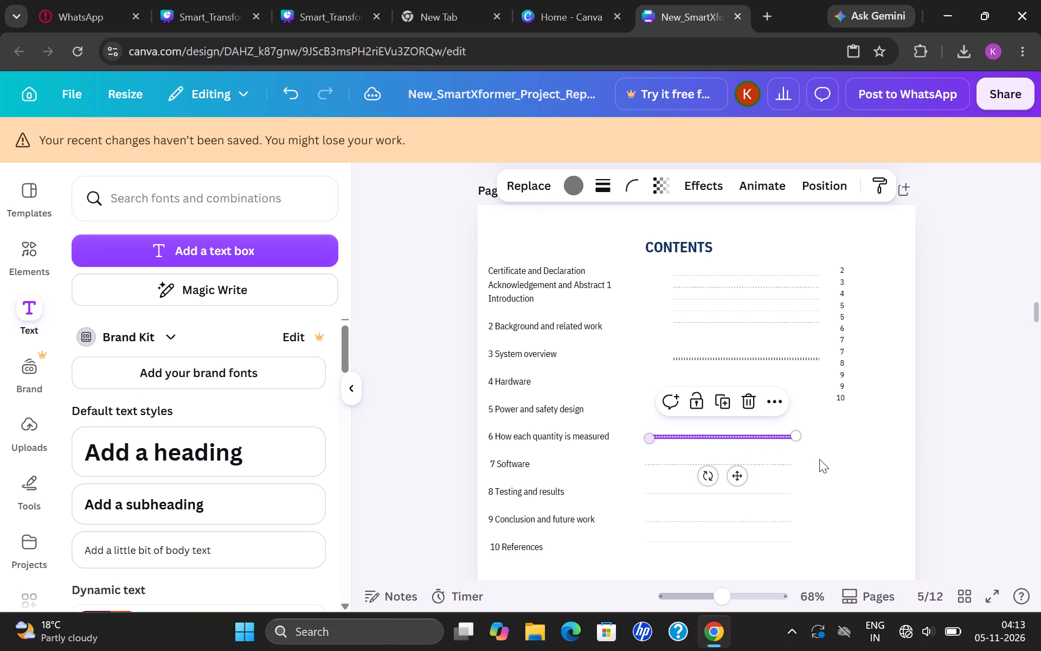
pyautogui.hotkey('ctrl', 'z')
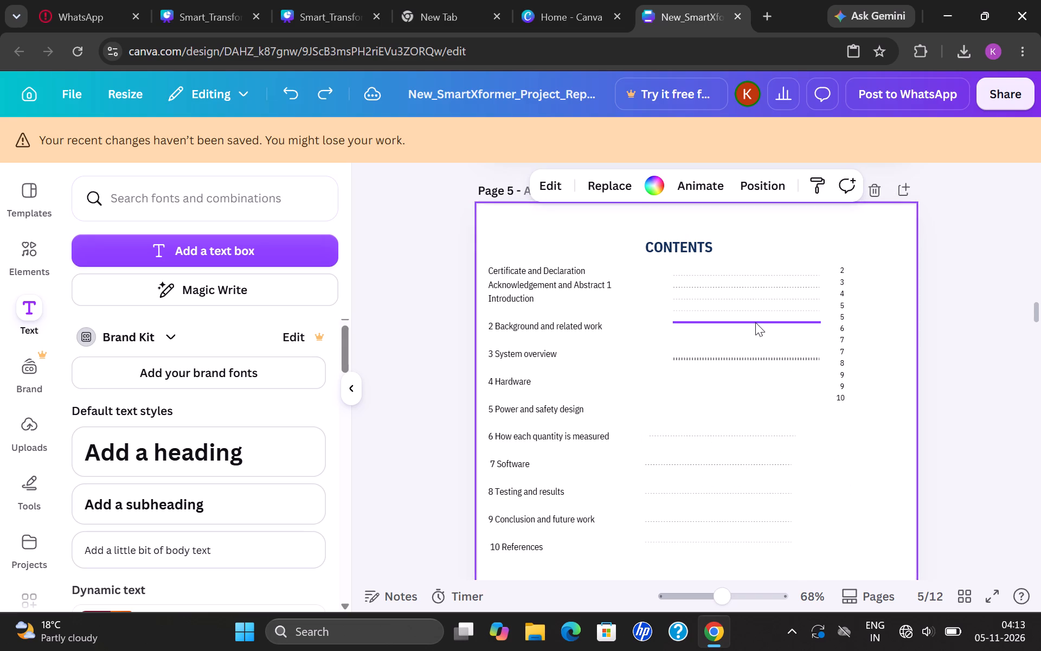
# Move the lowest thin line of the original group down beside 5 Power and safety design, aligned with the line beside entry 6.
pyautogui.moveTo(755, 322); pyautogui.dragTo(742, 407)
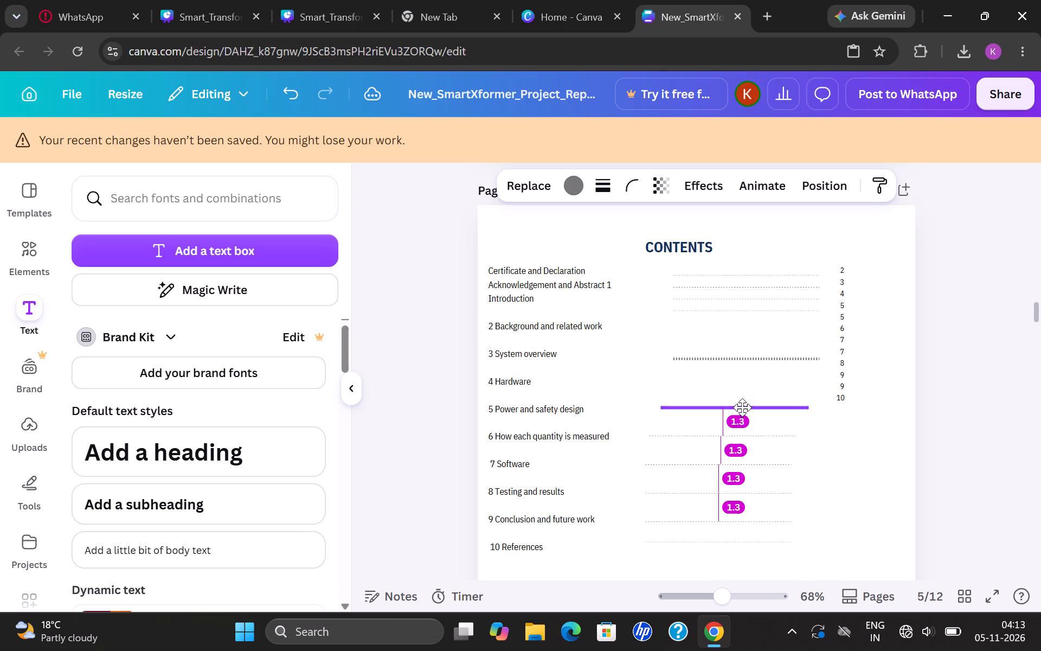
pyautogui.moveTo(742, 407); pyautogui.dragTo(733, 408)
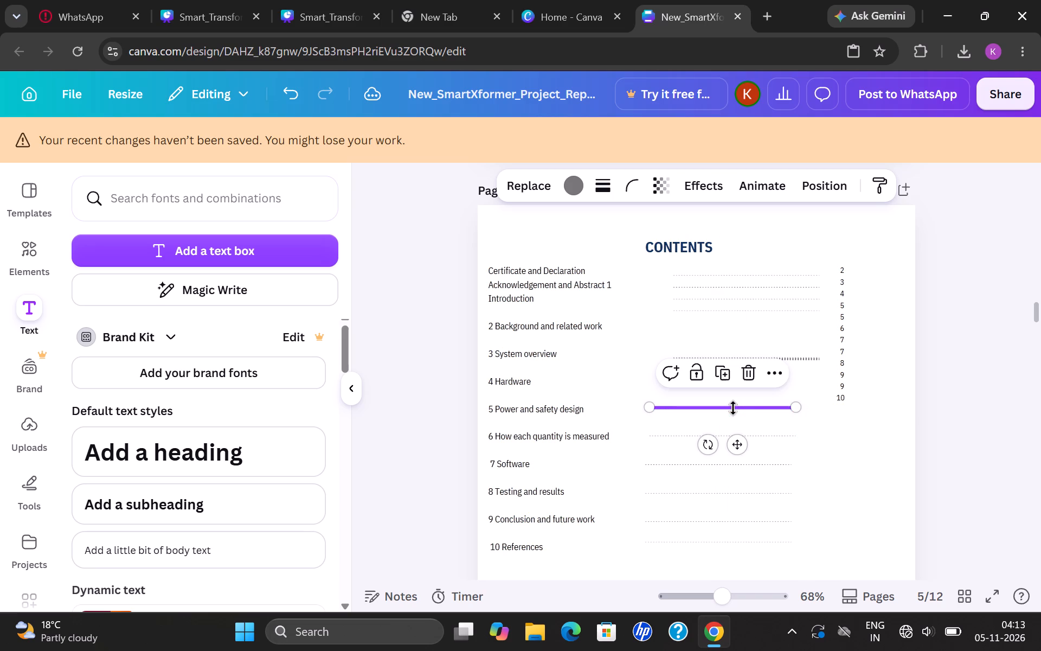
# Move the lowest thin line of the original group down beside 4 Hardware, aligned with the lines beside entries 5 and 6.
pyautogui.doubleClick(730, 309)
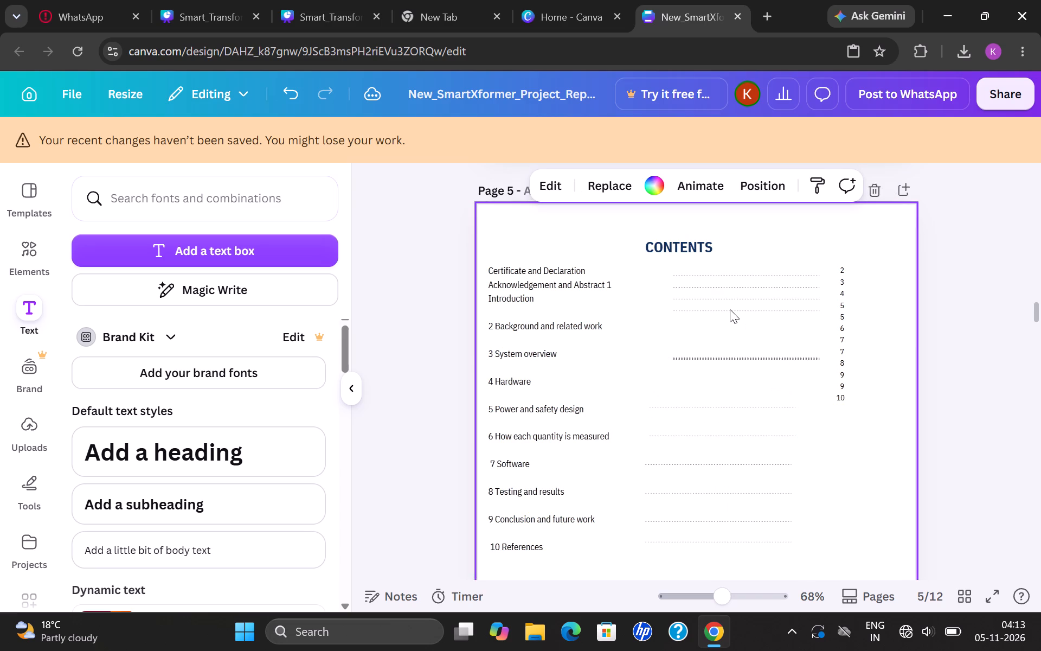
pyautogui.moveTo(729, 310); pyautogui.dragTo(704, 380)
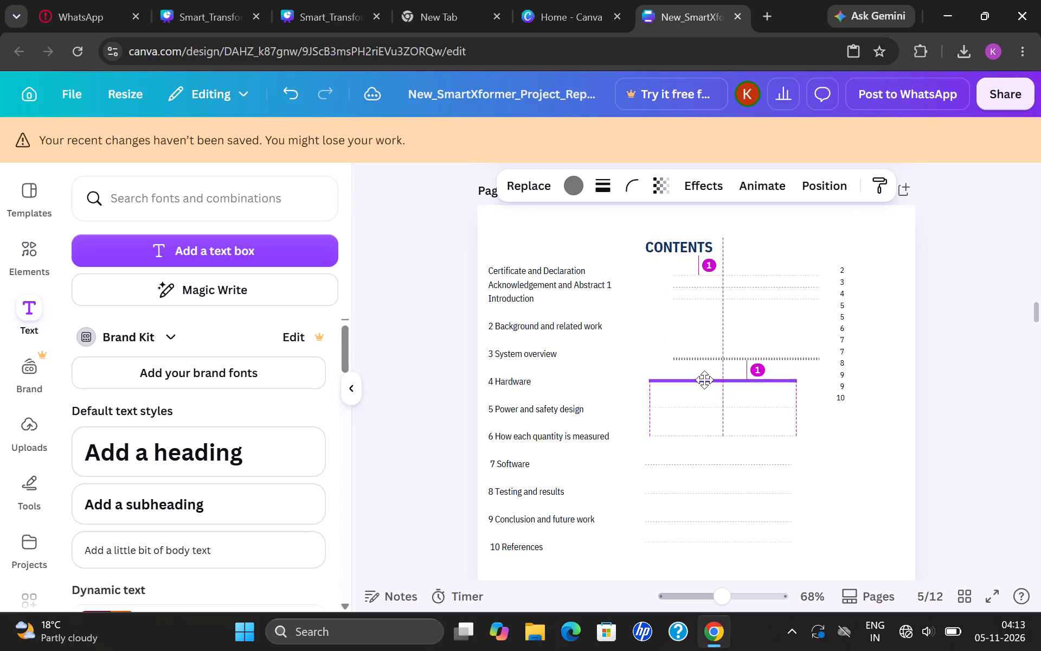
pyautogui.moveTo(704, 380); pyautogui.dragTo(705, 379)
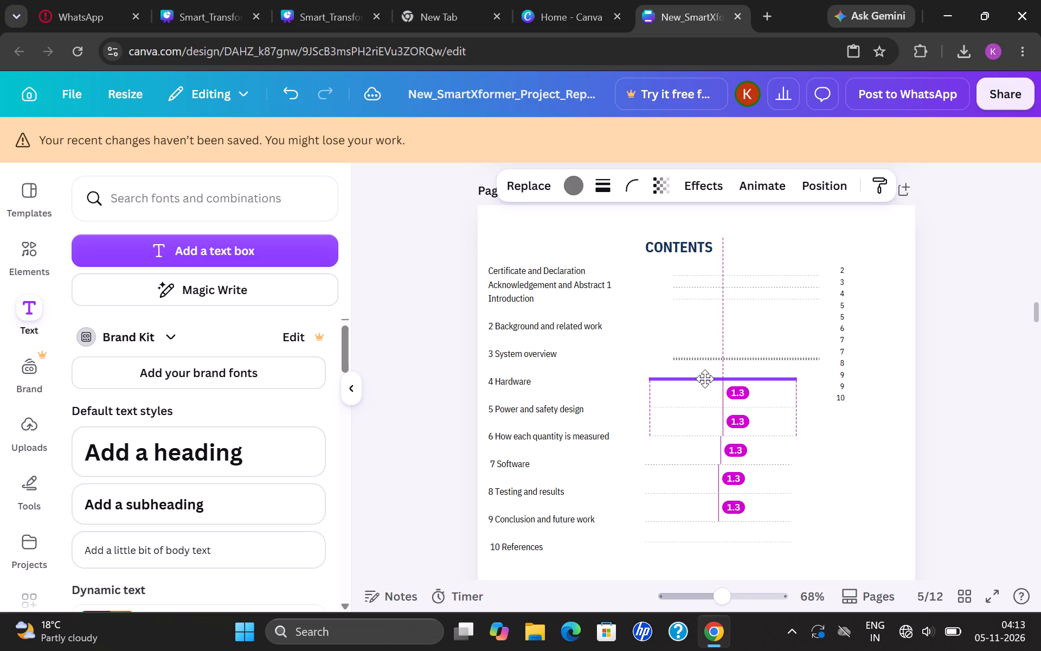
pyautogui.moveTo(705, 379); pyautogui.dragTo(705, 380)
pyautogui.click(913, 442)
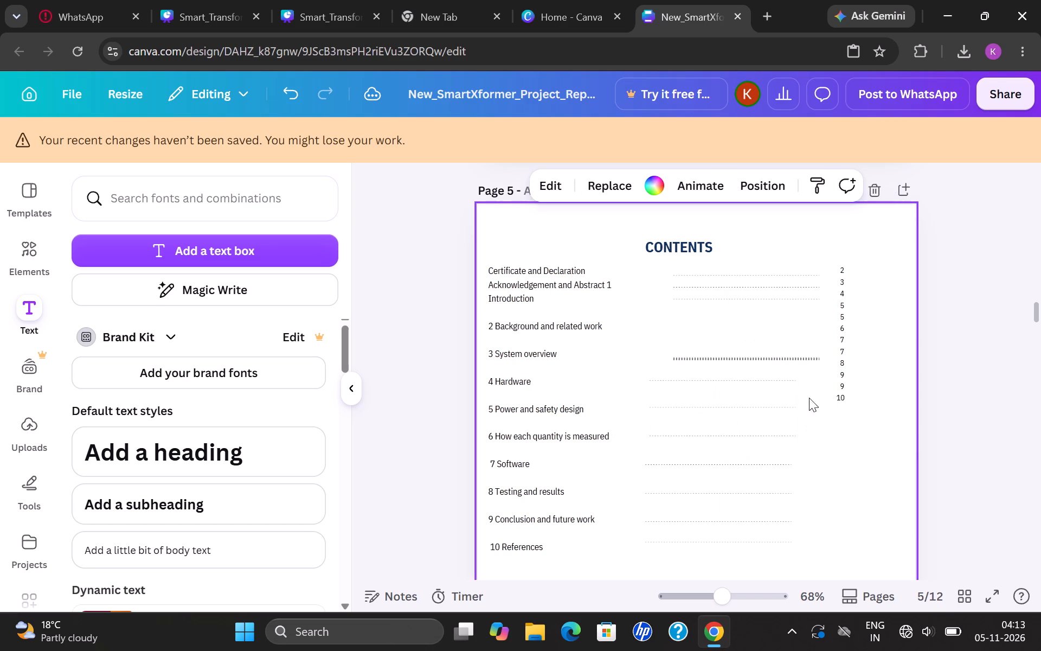
# Delete the thickened leader line beside 3 System overview.
pyautogui.click(764, 355)
pyautogui.click(760, 356)
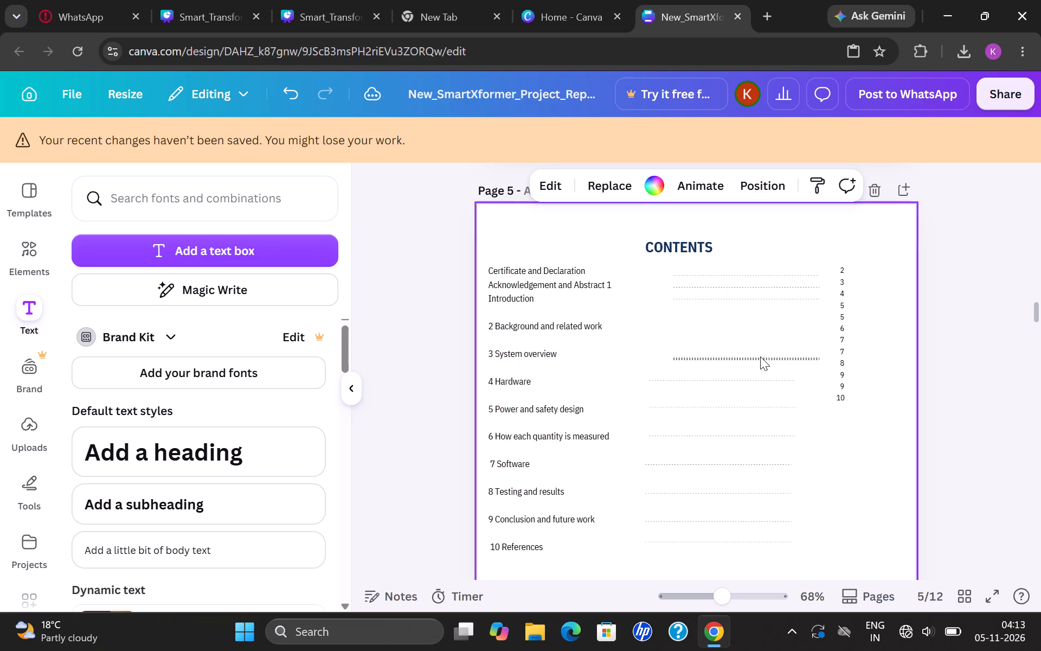
pyautogui.doubleClick(750, 360)
pyautogui.click(774, 326)
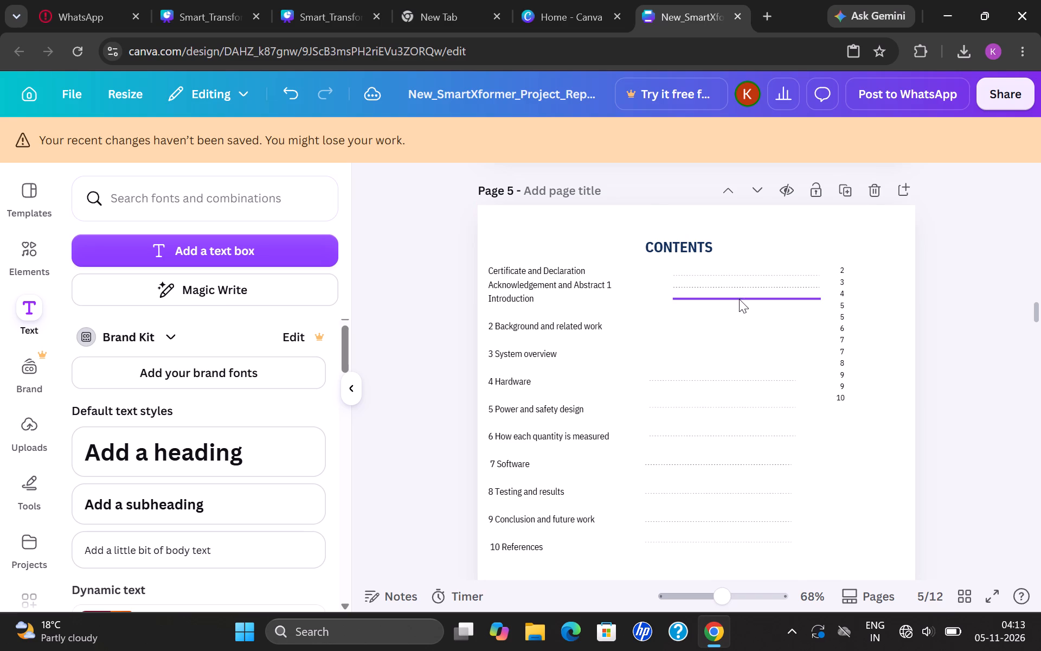
# Move the lowest remaining line of the original group down beside 3 System overview, aligned with the line beside 4 Hardware.
pyautogui.moveTo(739, 299); pyautogui.dragTo(714, 353)
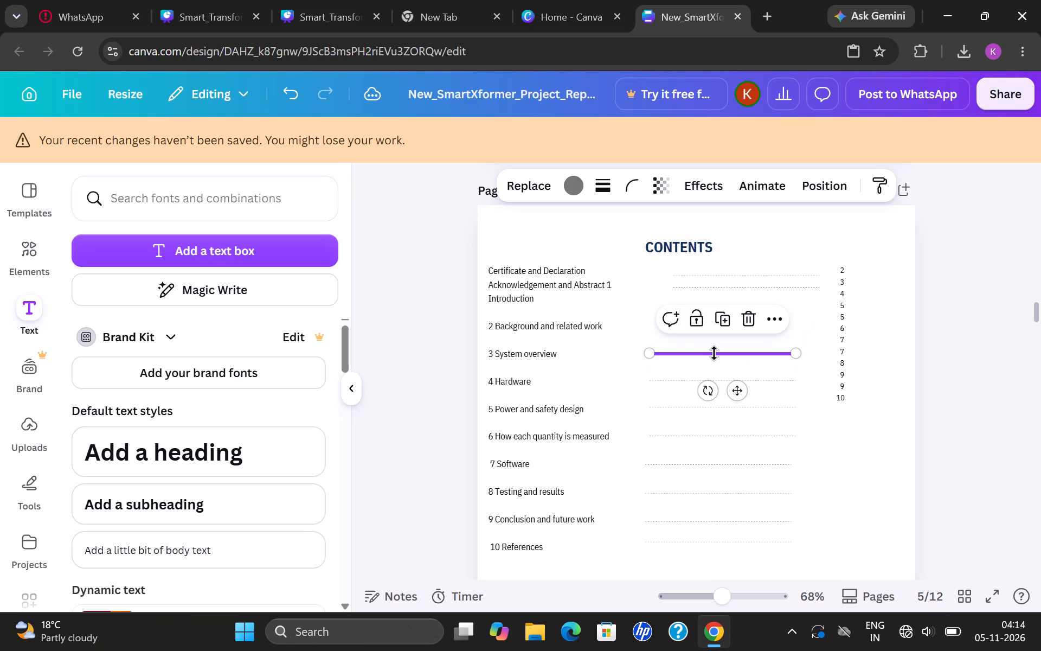
# Move the lower of the two remaining original lines down beside 2 Background and related work, aligned with the line beside entry 3.
pyautogui.click(788, 288)
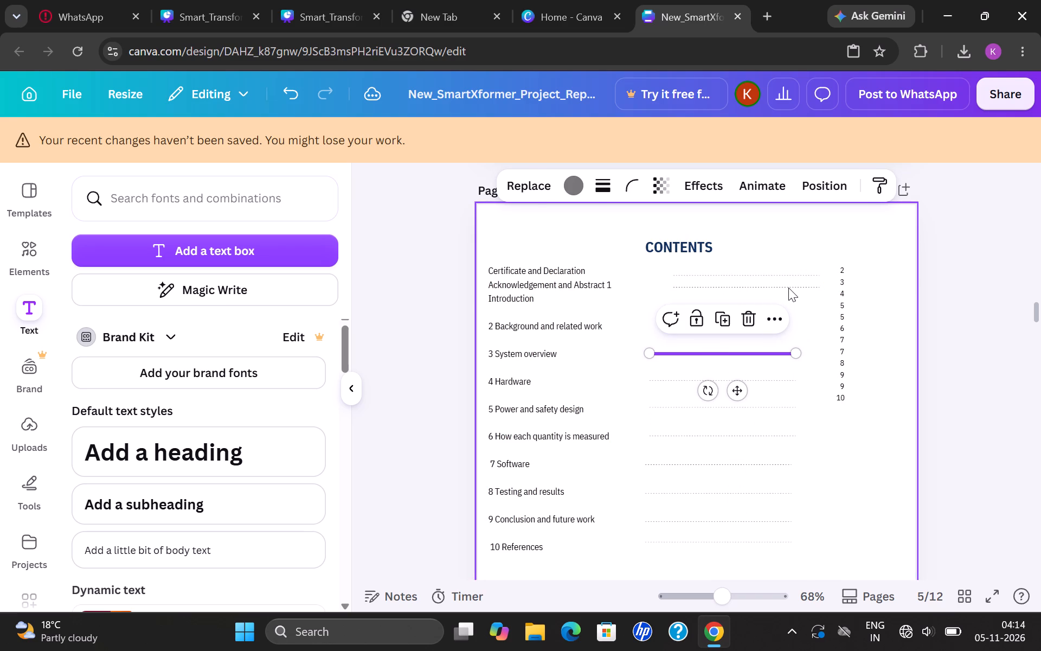
pyautogui.click(788, 288)
pyautogui.click(777, 285)
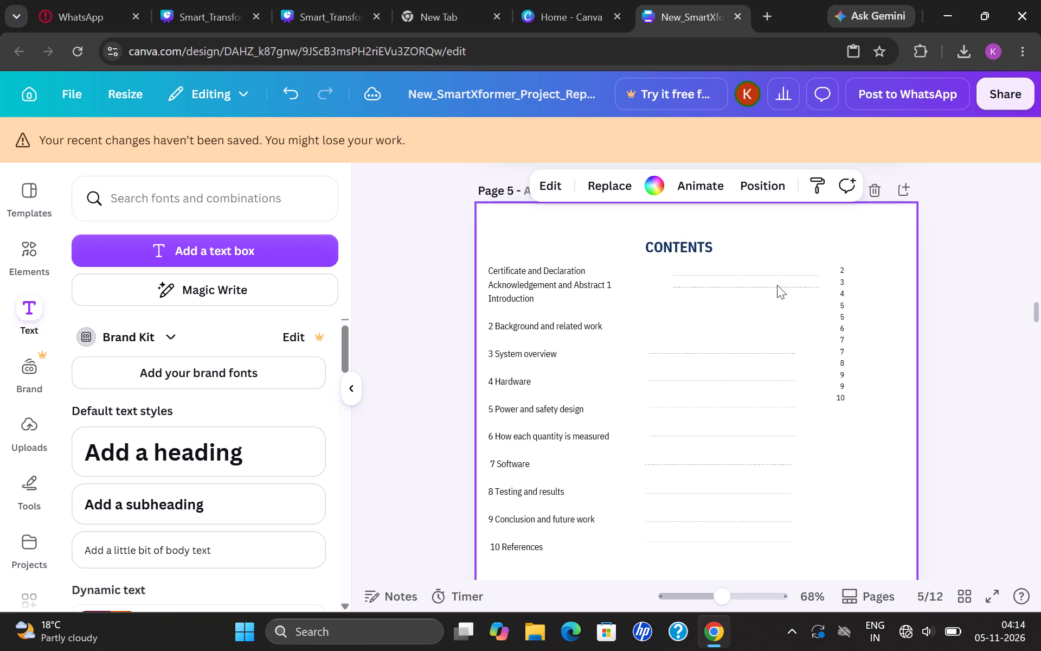
pyautogui.click(774, 288)
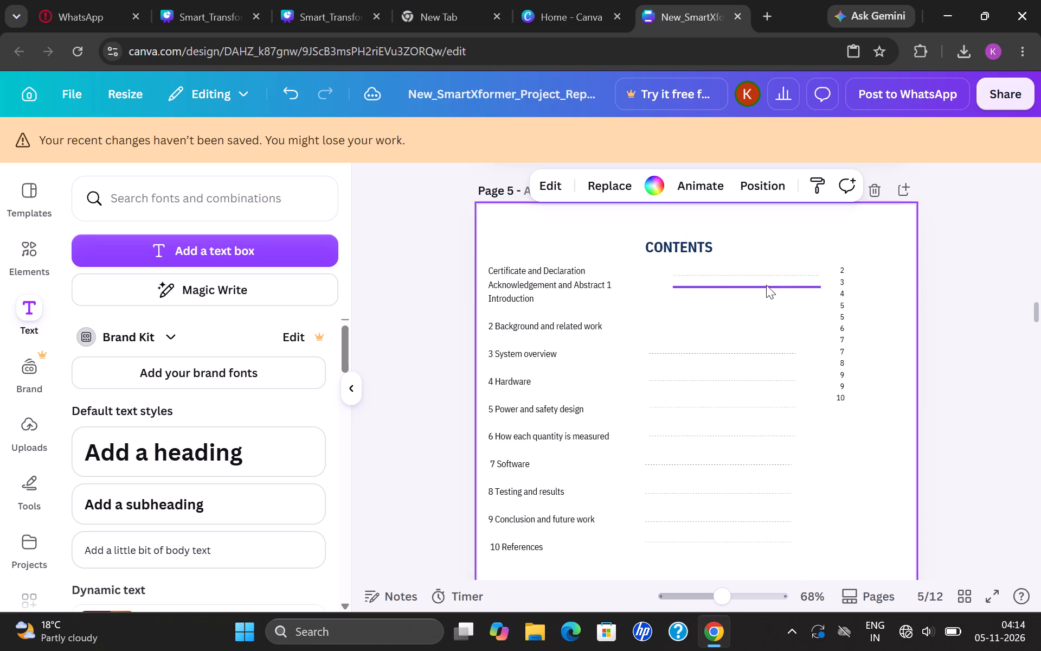
pyautogui.moveTo(751, 286); pyautogui.dragTo(747, 301)
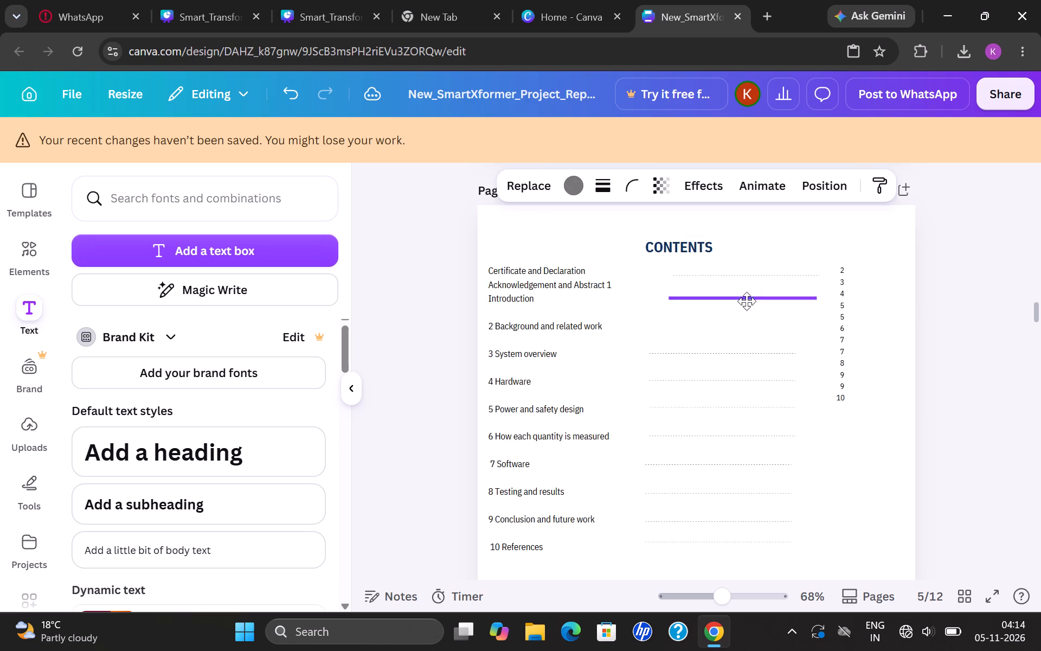
pyautogui.moveTo(747, 301); pyautogui.dragTo(730, 327)
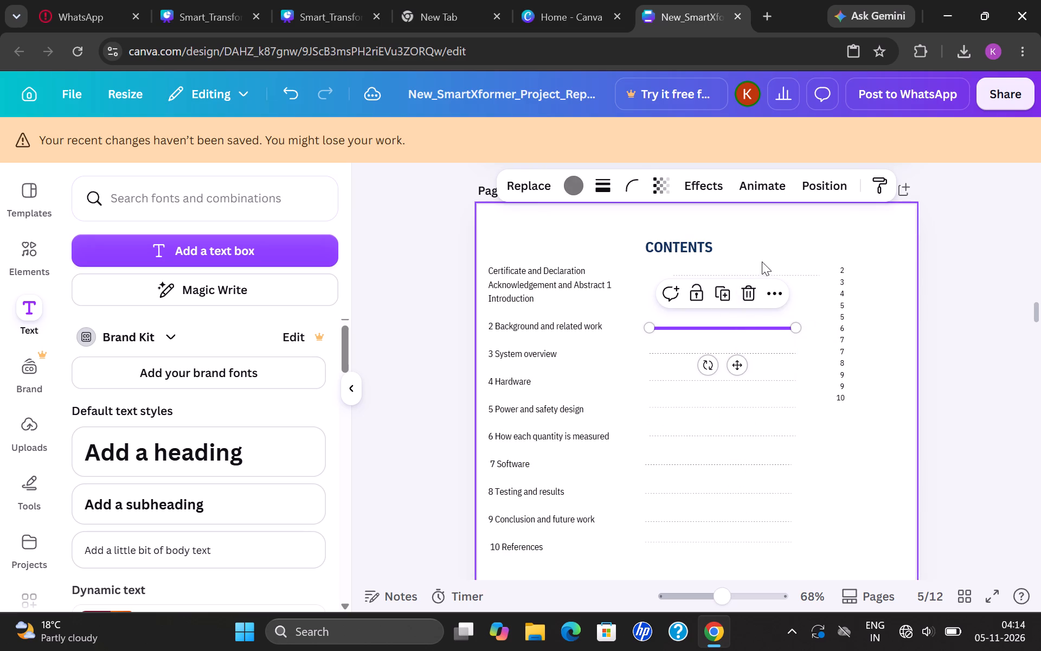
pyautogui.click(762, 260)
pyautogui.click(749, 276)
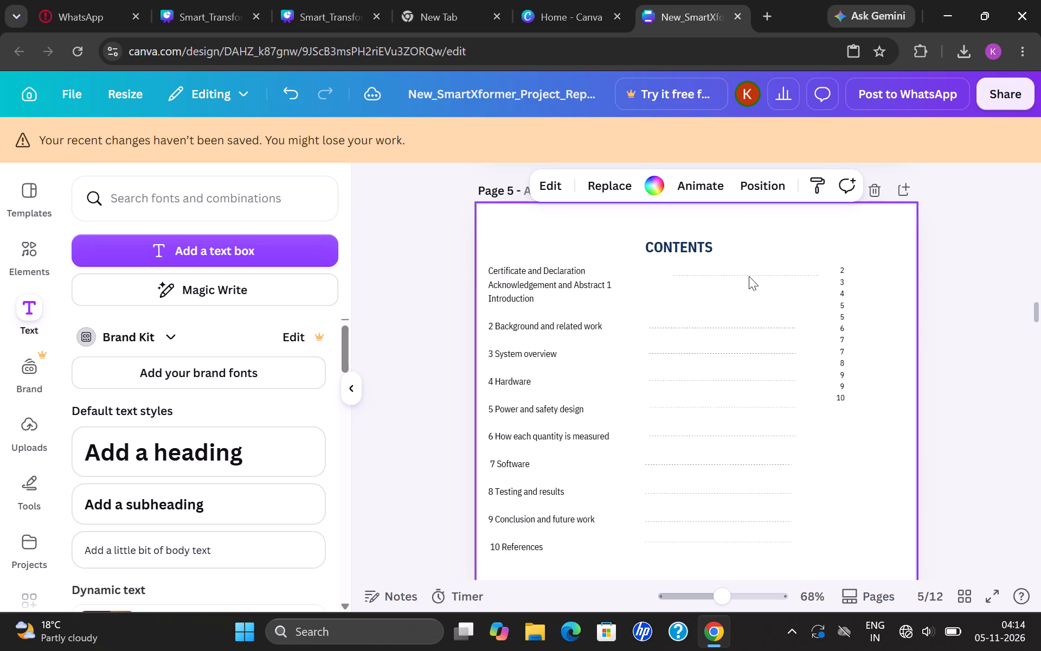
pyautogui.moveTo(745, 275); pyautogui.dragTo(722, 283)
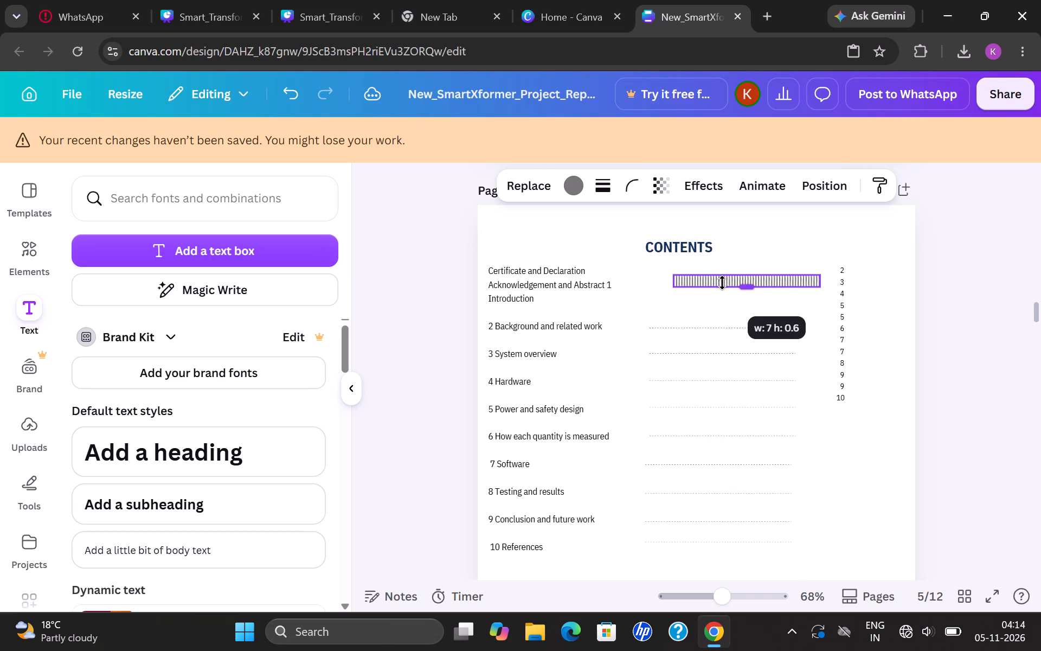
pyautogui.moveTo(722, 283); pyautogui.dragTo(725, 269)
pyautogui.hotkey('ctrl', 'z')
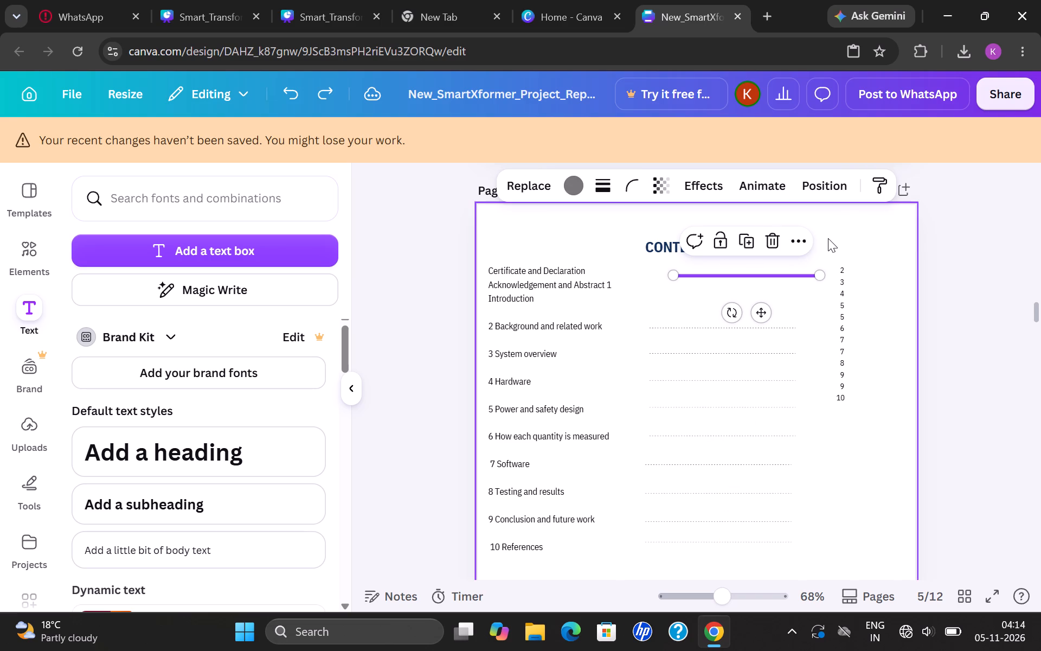
# Move the top leader line down beside the Introduction entry, aligned with the leader lines below it.
pyautogui.click(890, 273)
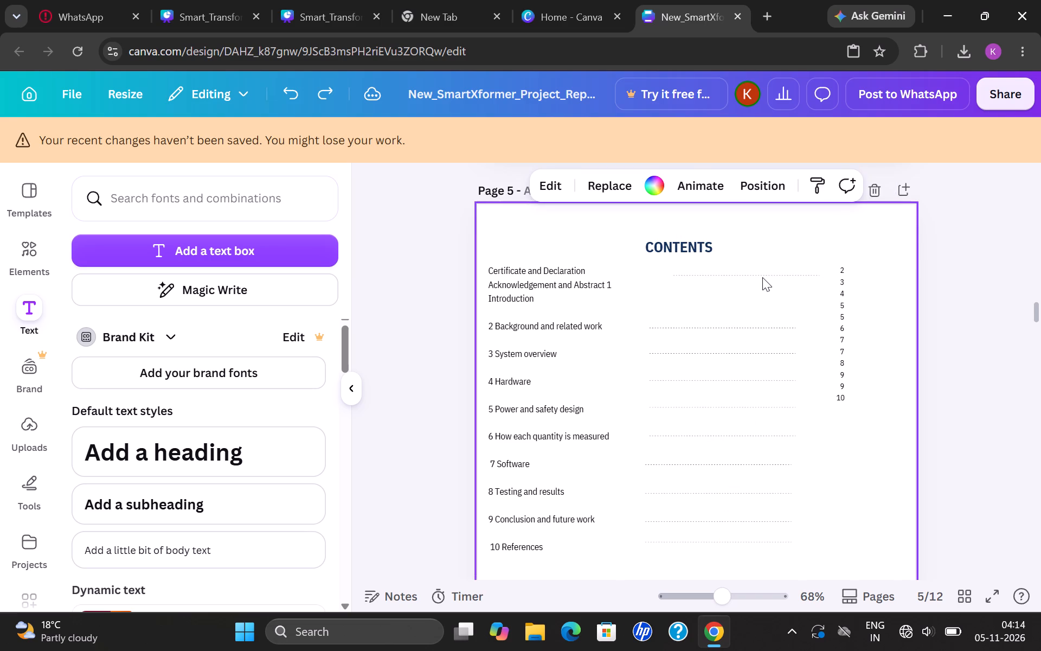
pyautogui.moveTo(761, 275); pyautogui.dragTo(730, 288)
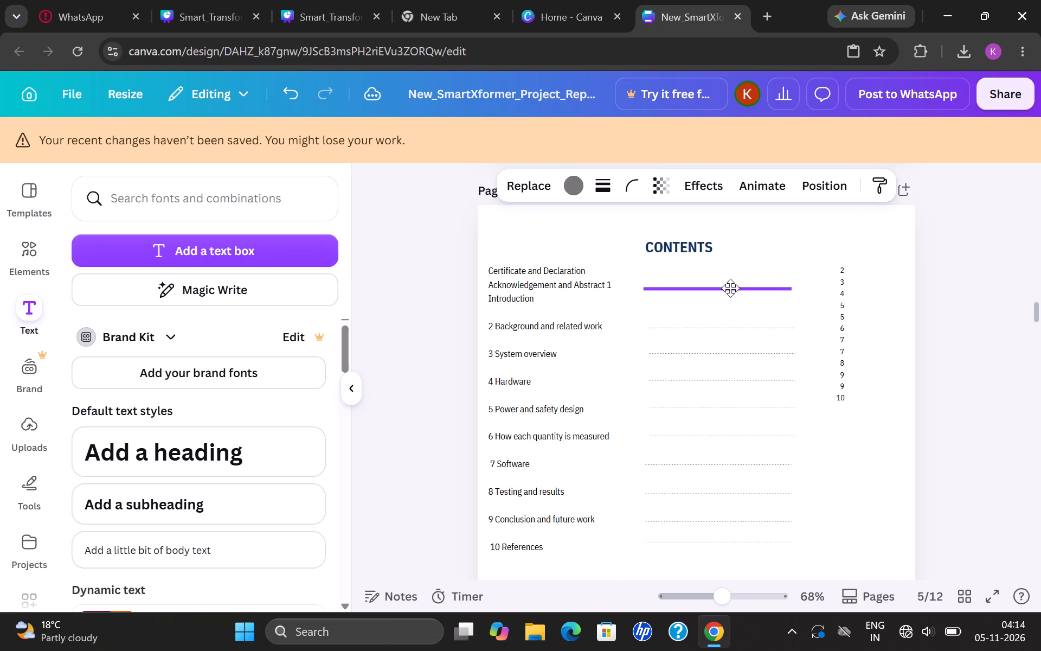
pyautogui.moveTo(730, 288); pyautogui.dragTo(729, 294)
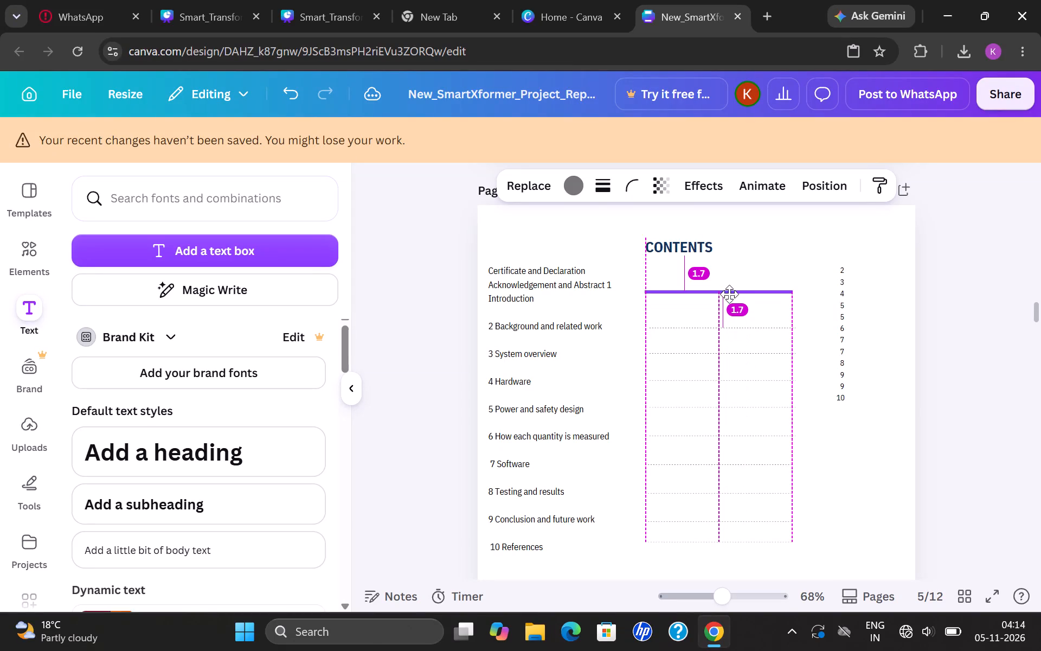
pyautogui.moveTo(729, 294); pyautogui.dragTo(729, 296)
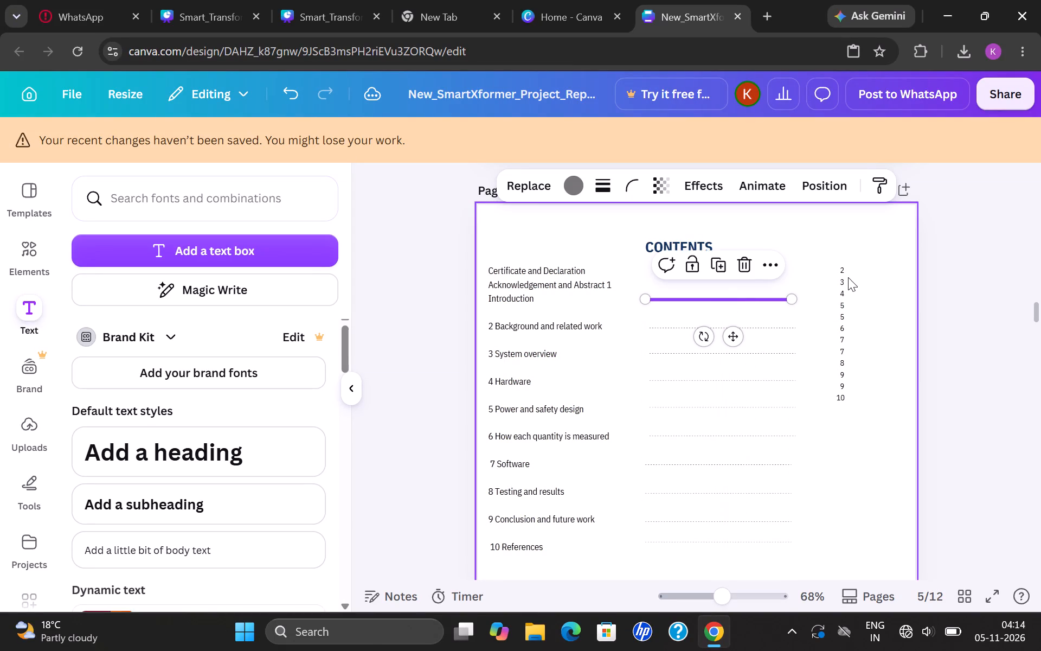
pyautogui.click(850, 278)
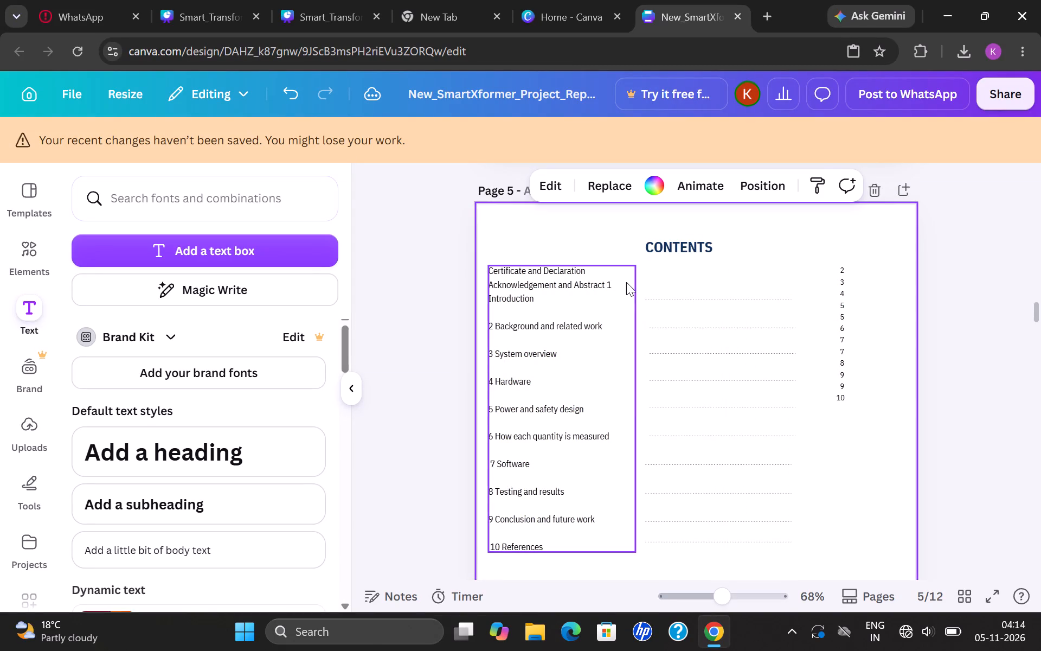
# Remove "Acknowledgement and Abstract" from the Contents list and put "1 Introduction" on its own line.
pyautogui.click(626, 282)
pyautogui.click(626, 282)
pyautogui.moveTo(625, 283); pyautogui.dragTo(494, 285)
pyautogui.press('BackSpace')
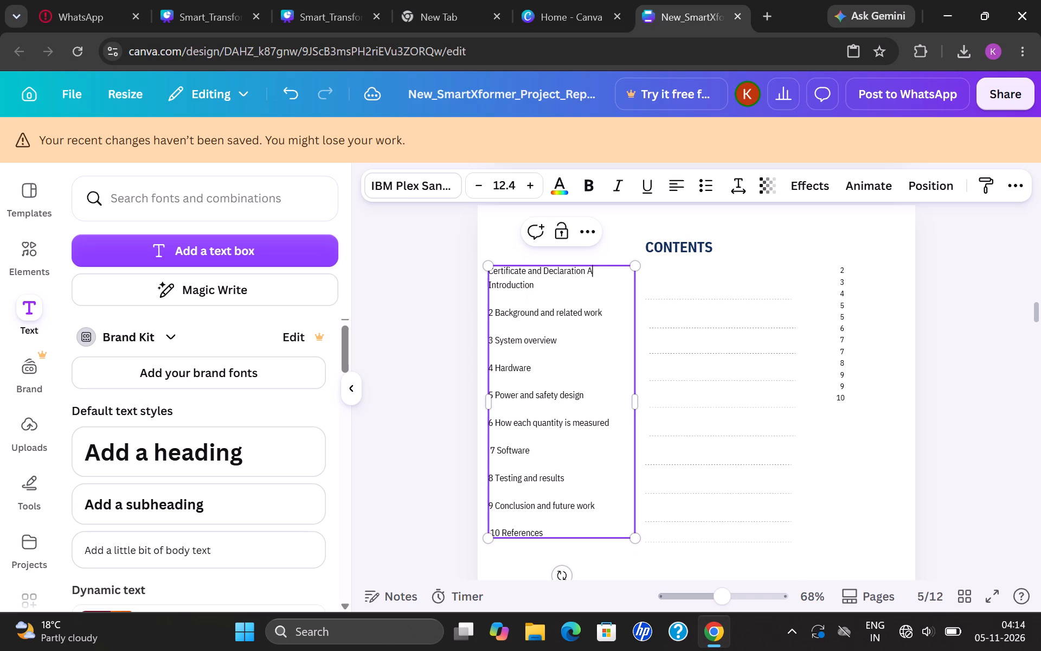
pyautogui.press('BackSpace')
pyautogui.press('Return')
pyautogui.press('1')
pyautogui.click(844, 478)
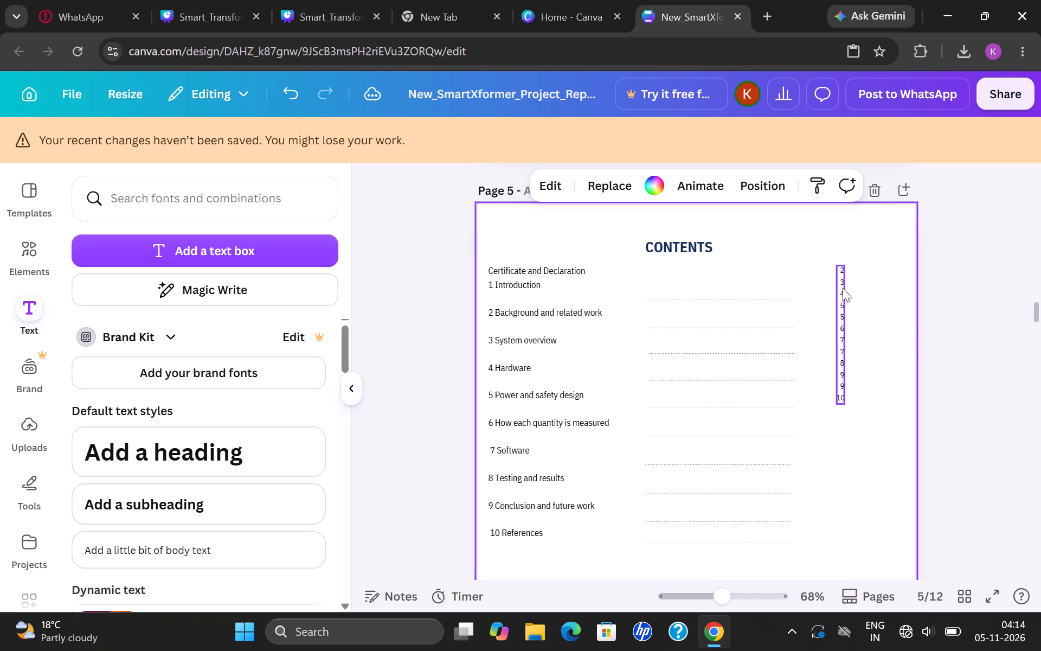
# Move the page-number column down so its top is level with the first leader line, slightly closer to the lines.
pyautogui.click(841, 270)
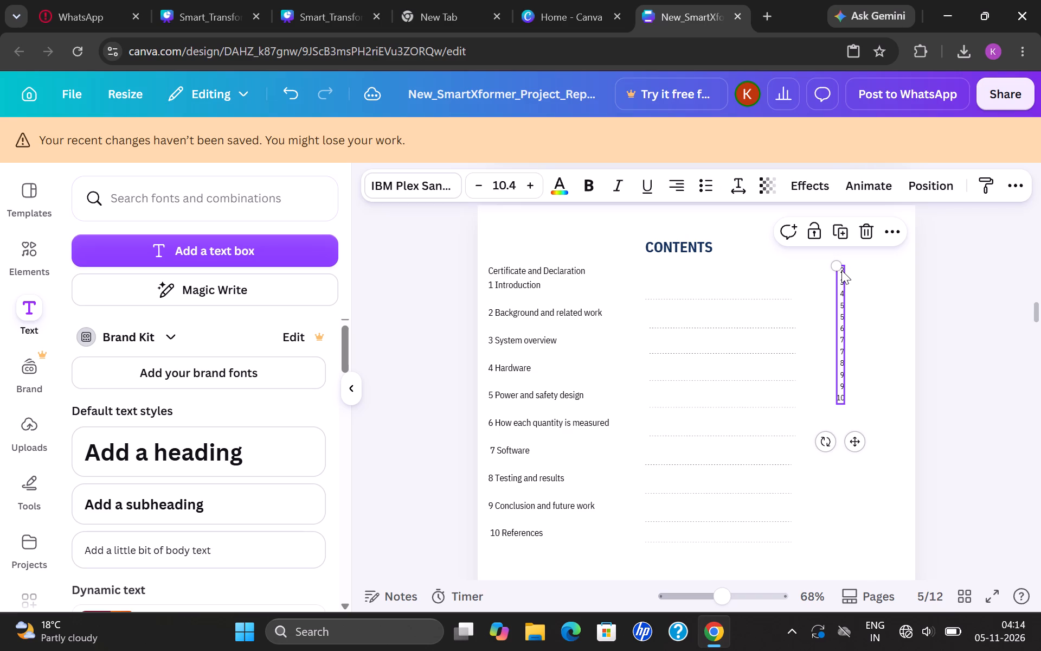
pyautogui.moveTo(841, 270); pyautogui.dragTo(833, 304)
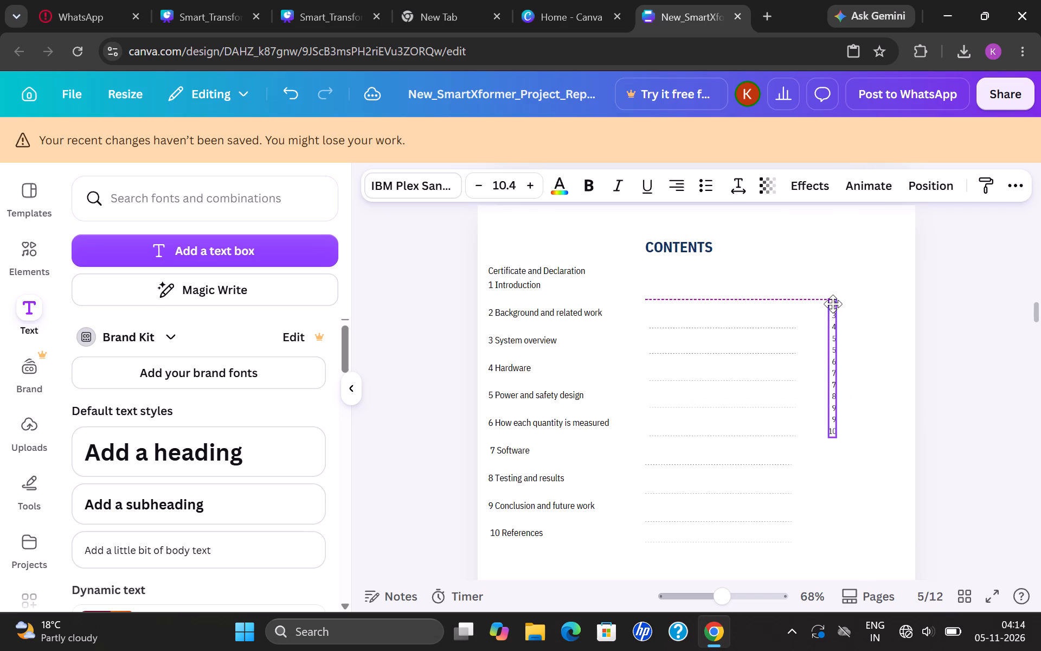
pyautogui.moveTo(833, 304); pyautogui.dragTo(833, 306)
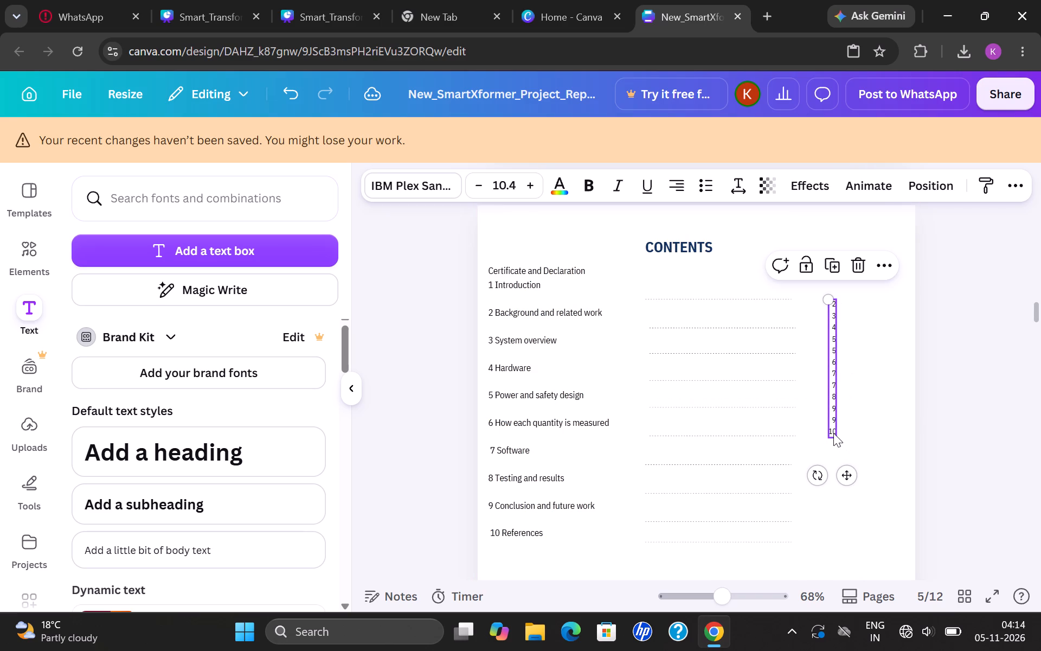
# Enlarge the page-number column to a text size of about 18.7, extending it down to the 10 References leader line.
pyautogui.moveTo(831, 436); pyautogui.dragTo(862, 543)
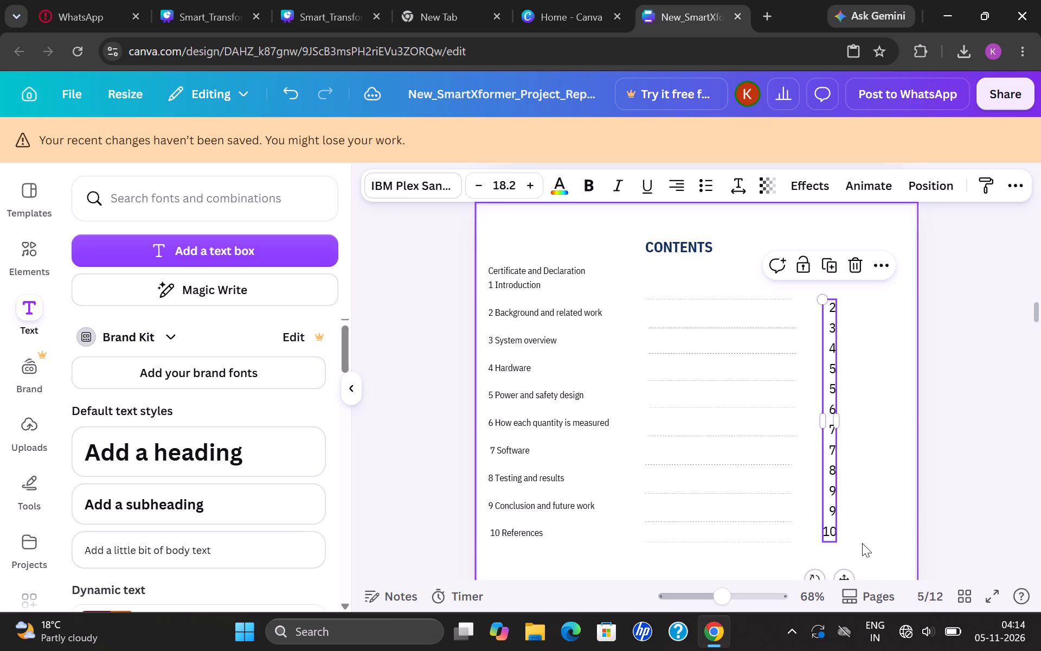
pyautogui.moveTo(833, 544); pyautogui.dragTo(835, 550)
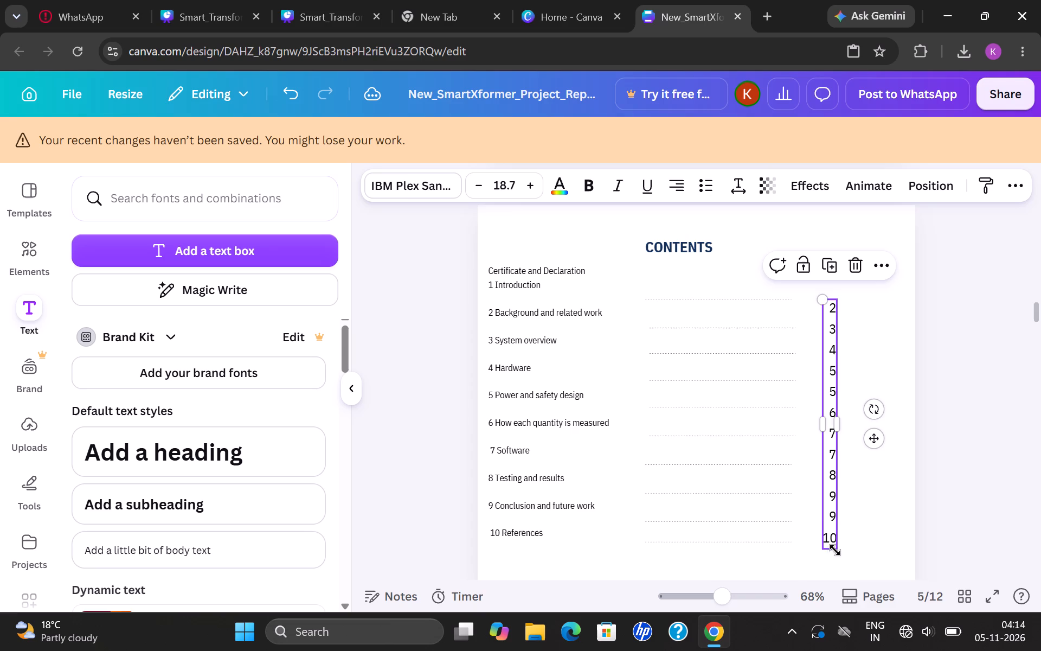
pyautogui.click(909, 485)
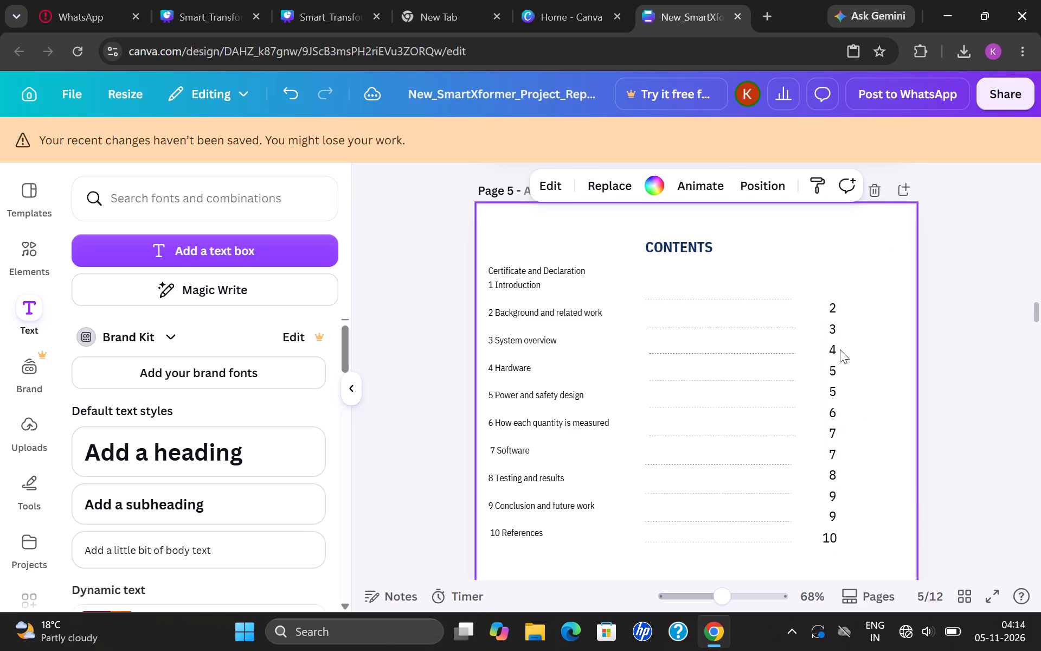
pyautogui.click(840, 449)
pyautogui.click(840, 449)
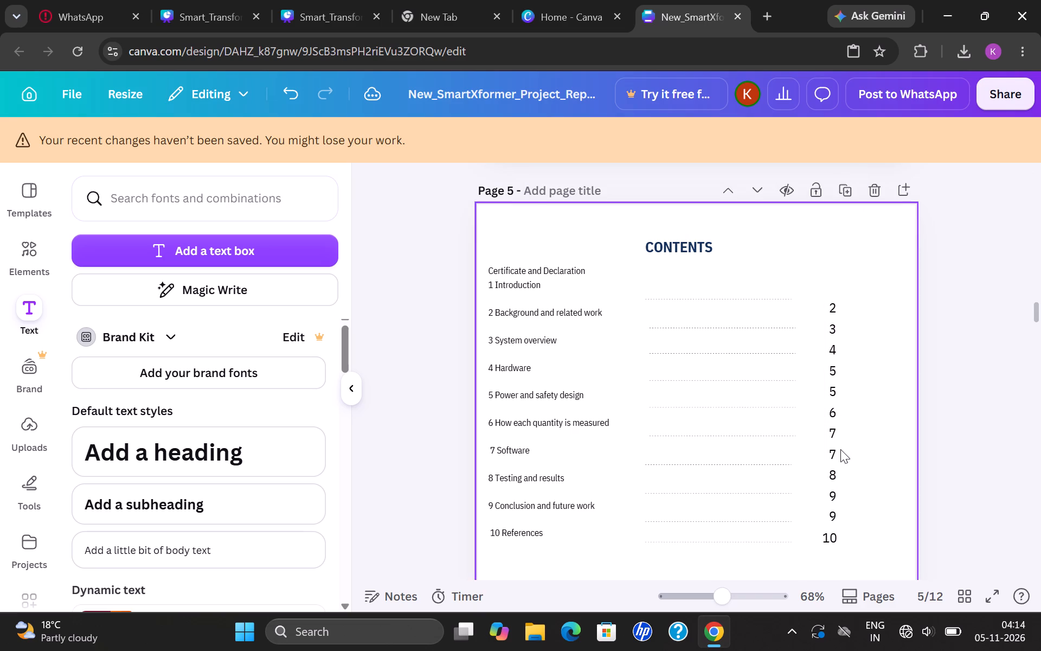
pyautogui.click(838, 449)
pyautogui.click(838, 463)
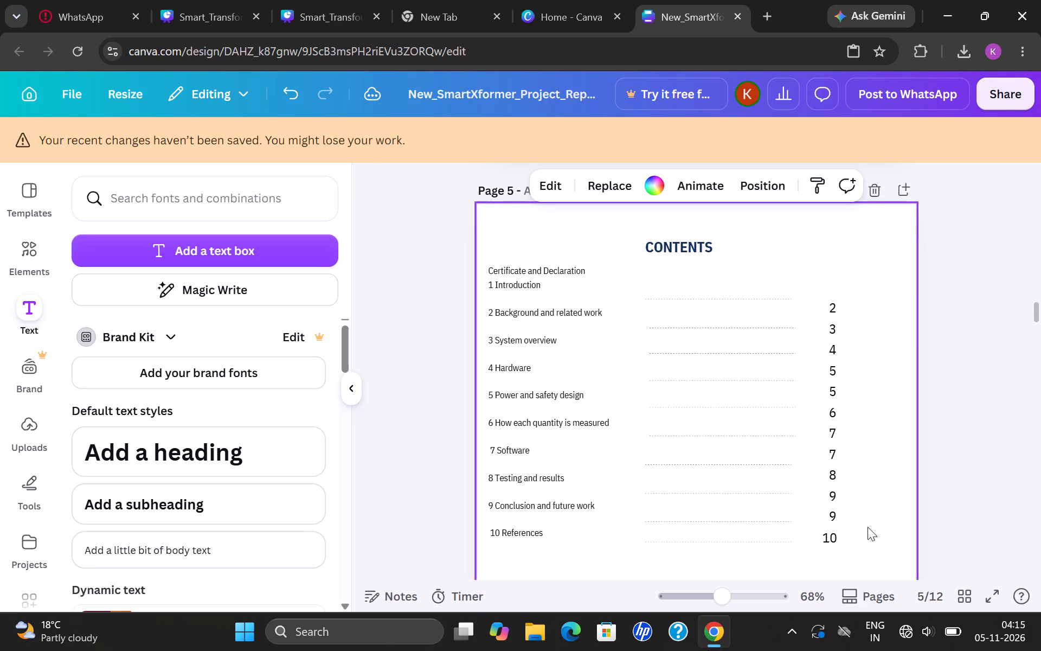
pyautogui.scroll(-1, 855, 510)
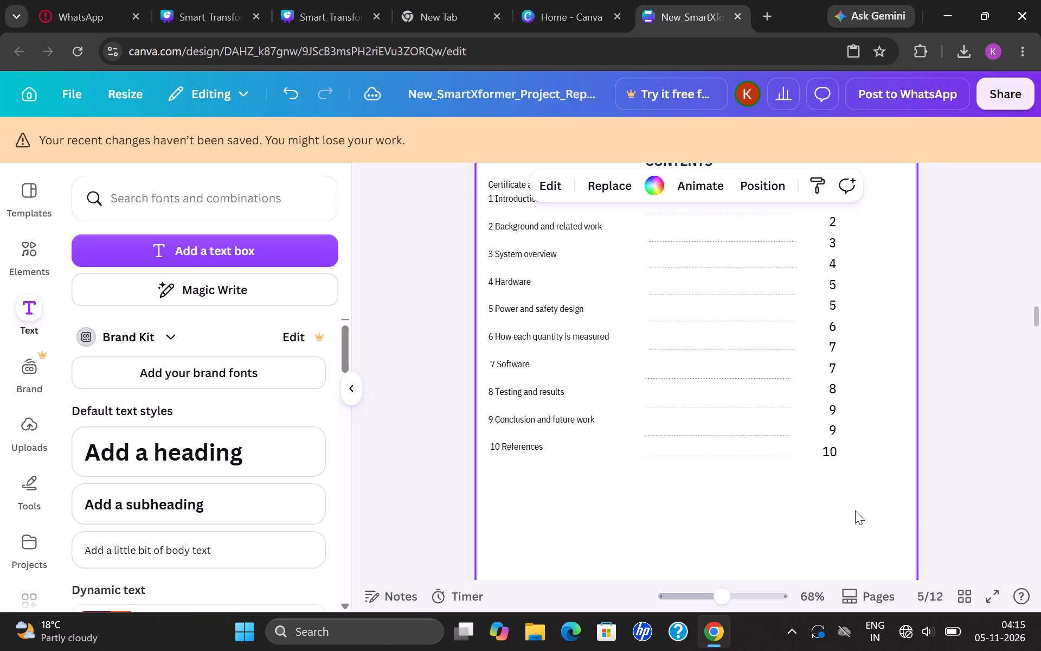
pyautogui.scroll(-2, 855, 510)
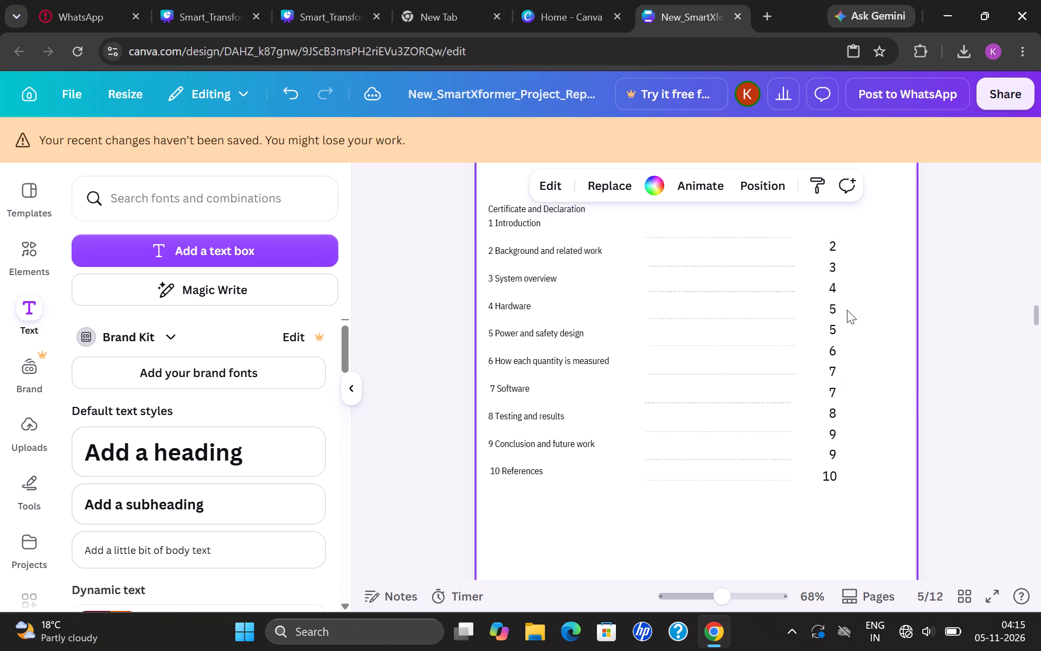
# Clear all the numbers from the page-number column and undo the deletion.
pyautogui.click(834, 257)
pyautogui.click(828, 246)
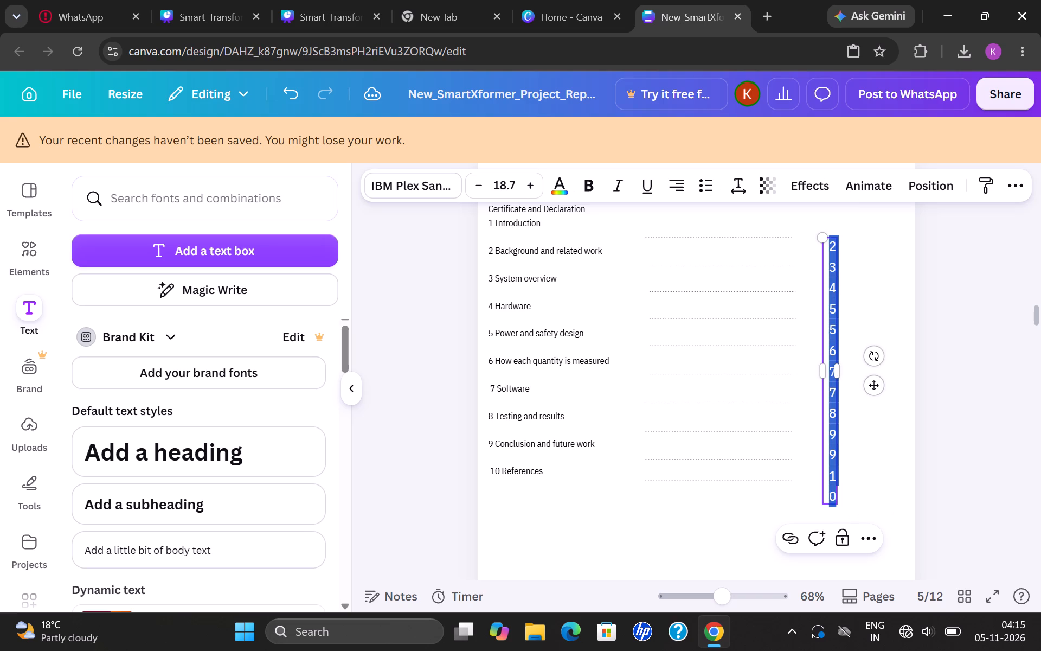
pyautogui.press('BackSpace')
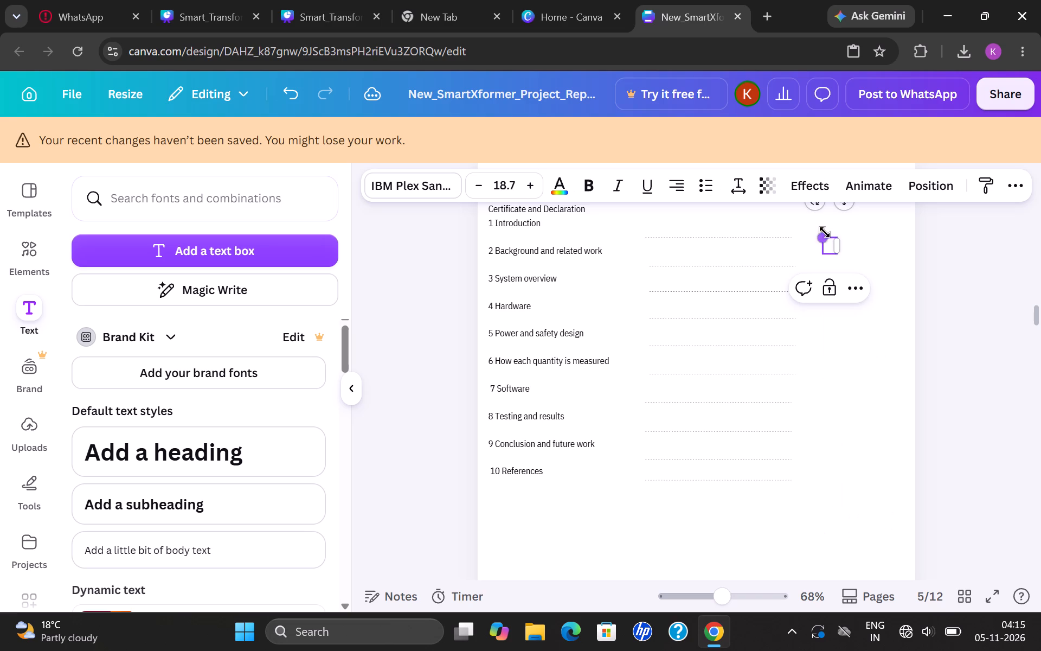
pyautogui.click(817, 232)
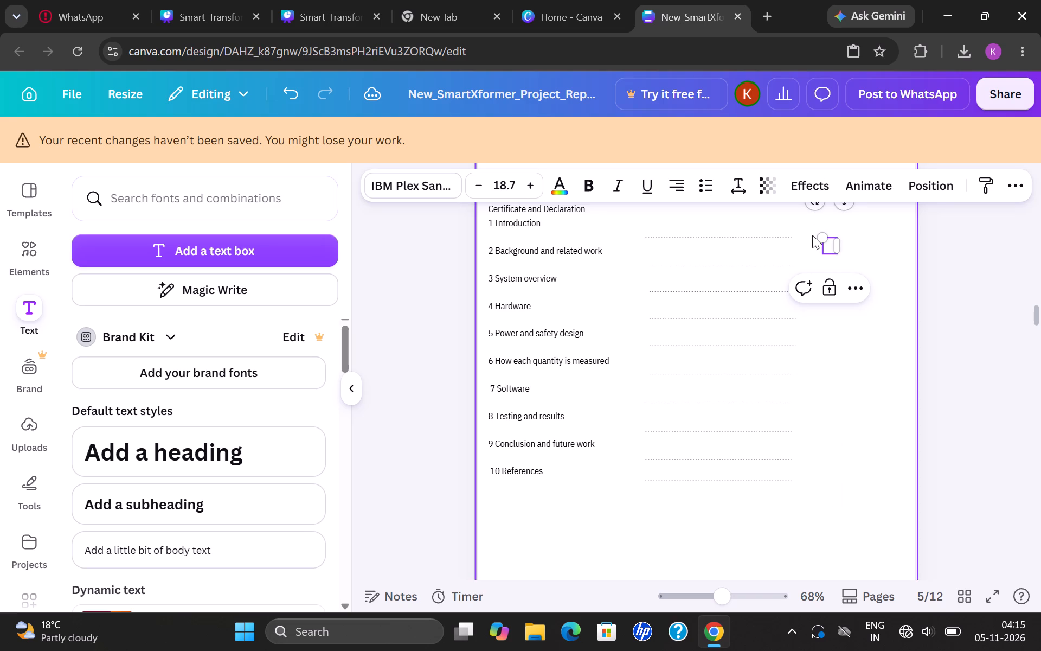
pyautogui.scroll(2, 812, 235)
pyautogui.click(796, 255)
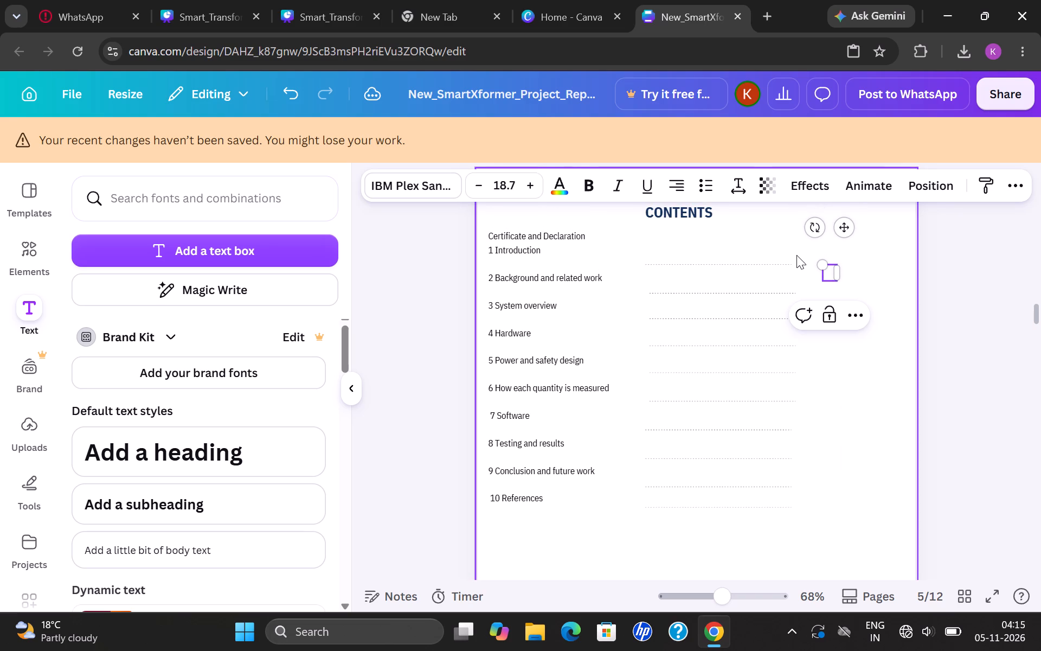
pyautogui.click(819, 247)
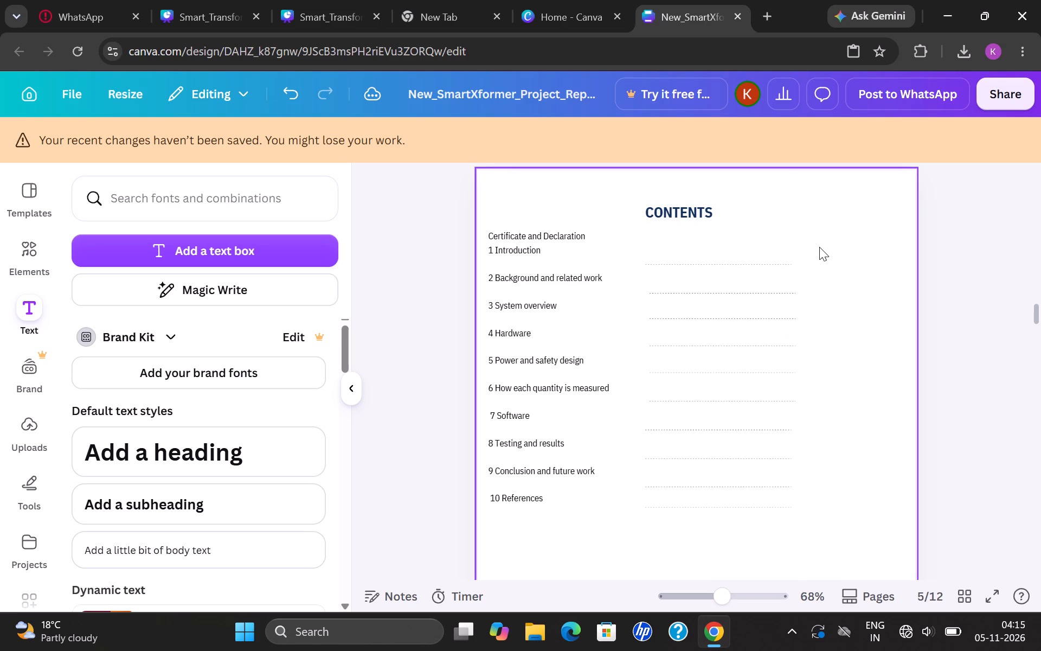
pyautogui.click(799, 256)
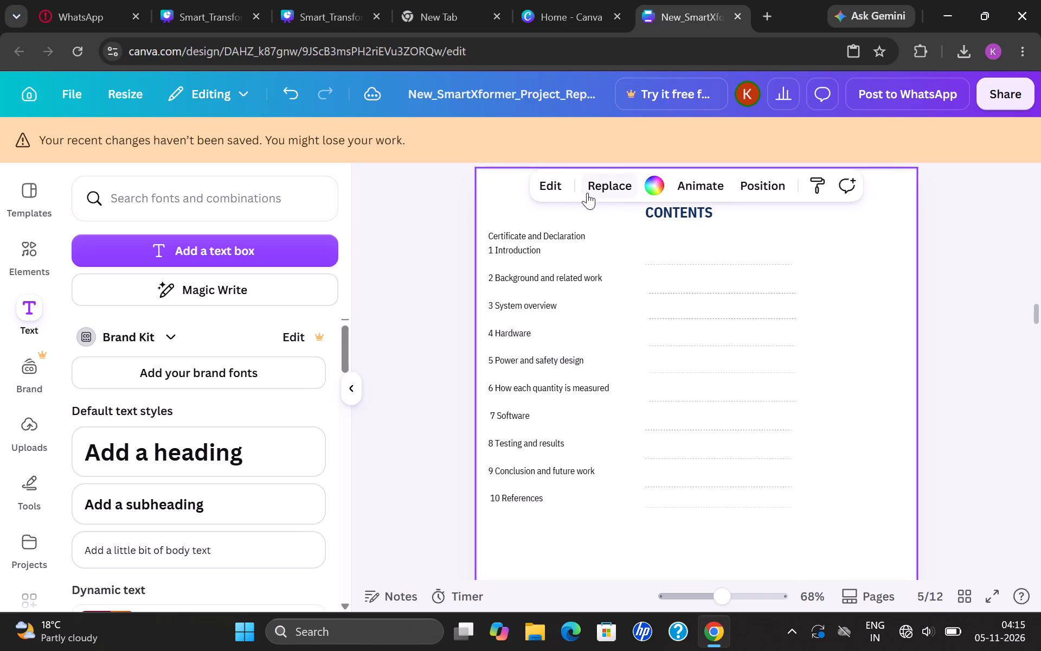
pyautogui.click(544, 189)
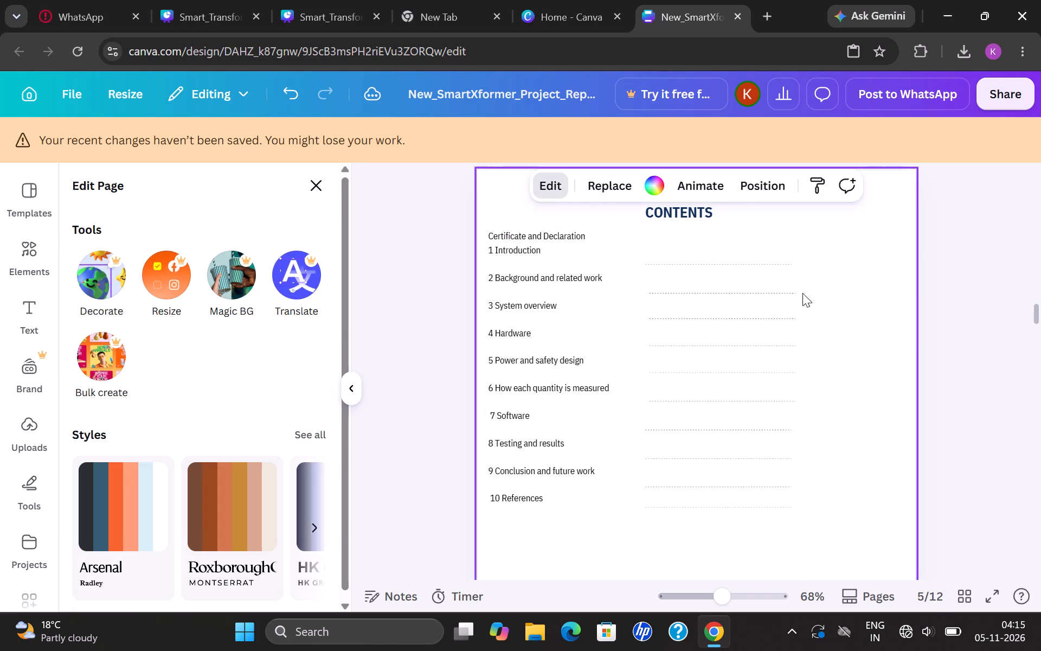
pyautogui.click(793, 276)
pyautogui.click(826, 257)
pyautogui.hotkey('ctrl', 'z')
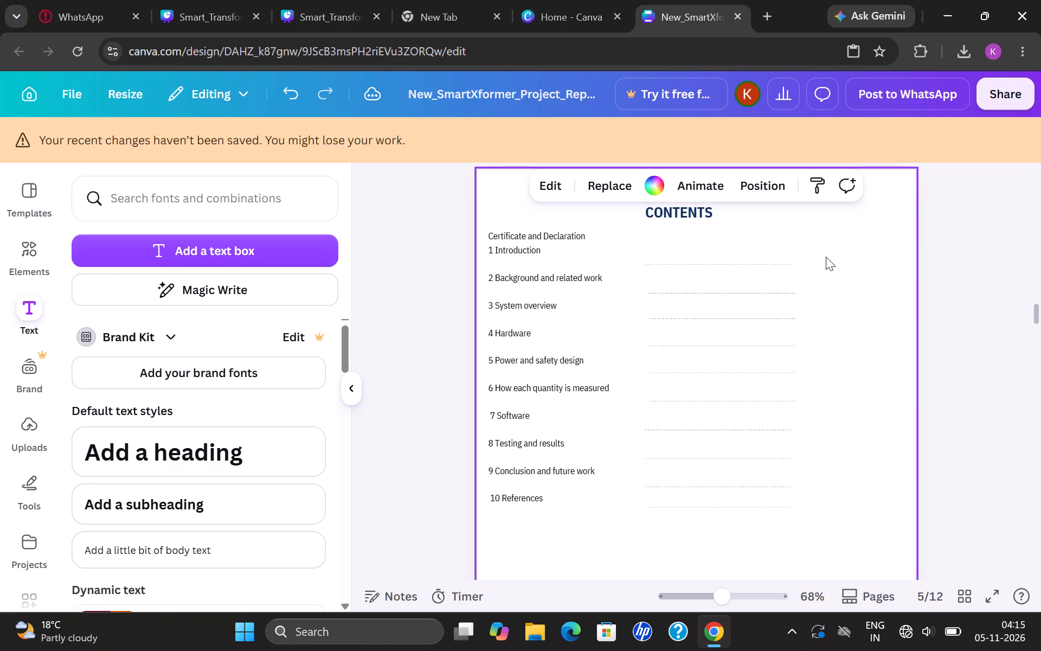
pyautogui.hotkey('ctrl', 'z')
# Enlarge the page-number column upward to a text size of about 20.1, starting near the 1 Introduction entry.
pyautogui.click(828, 275)
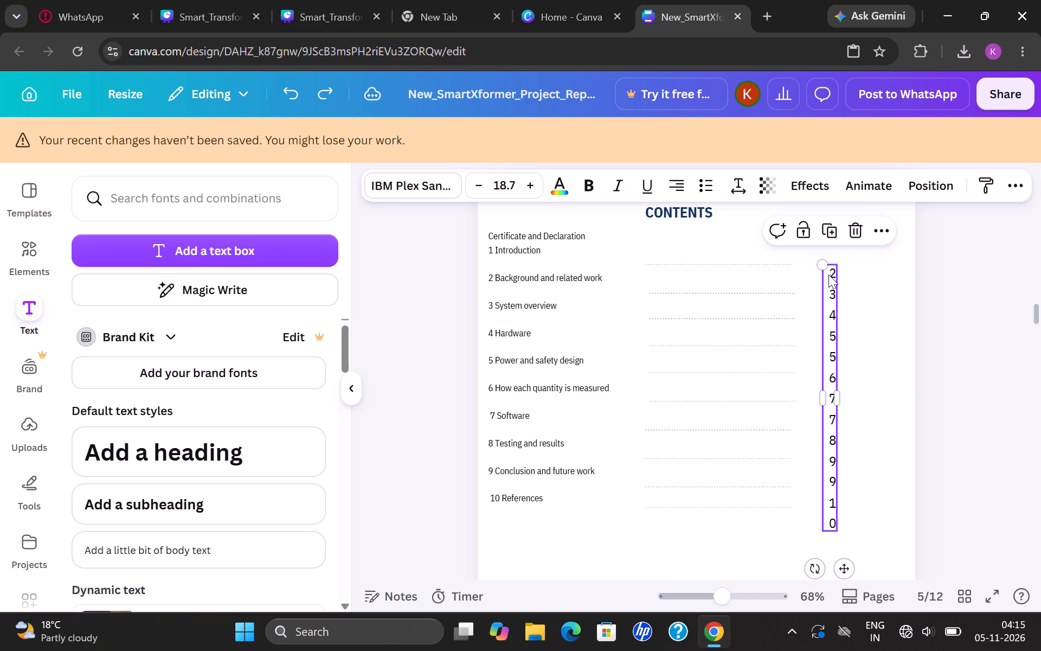
pyautogui.click(831, 285)
pyautogui.click(831, 285)
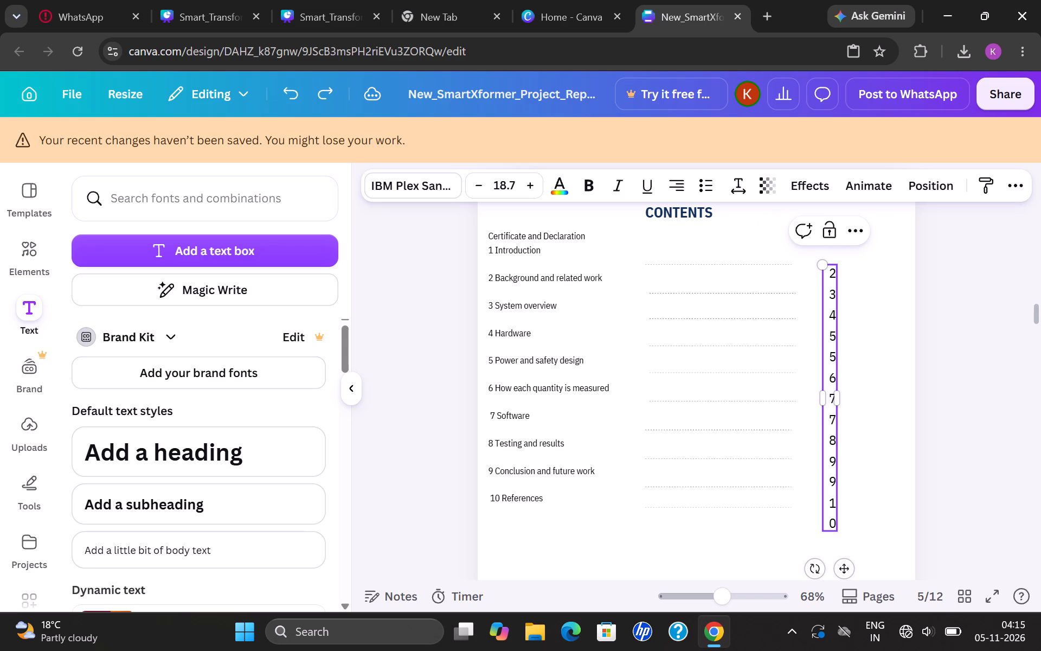
pyautogui.moveTo(824, 267); pyautogui.dragTo(815, 246)
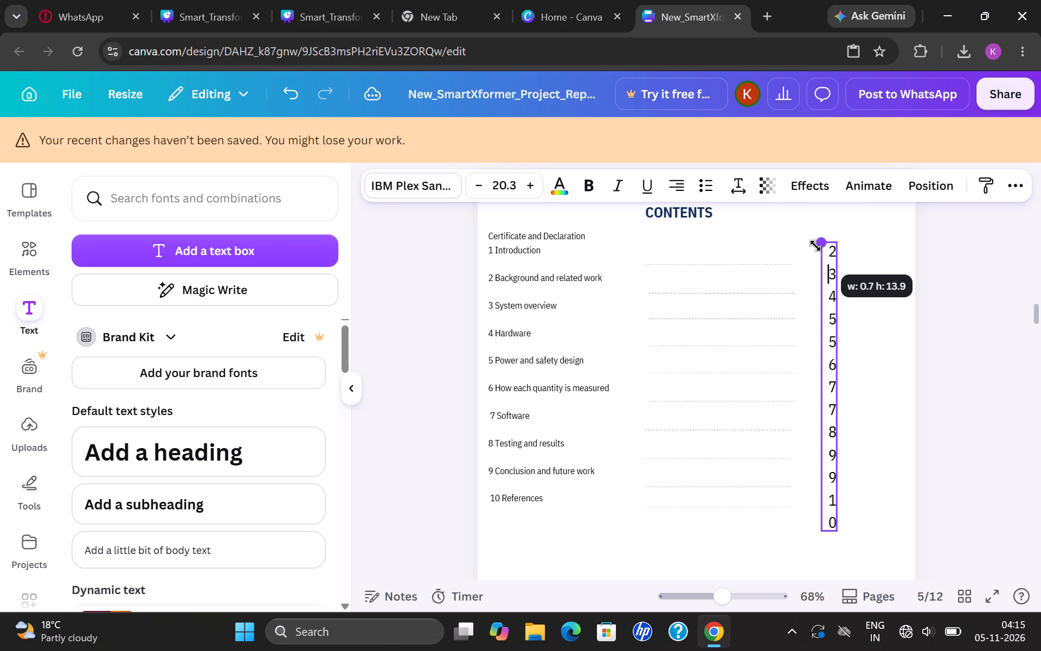
pyautogui.moveTo(815, 246); pyautogui.dragTo(815, 247)
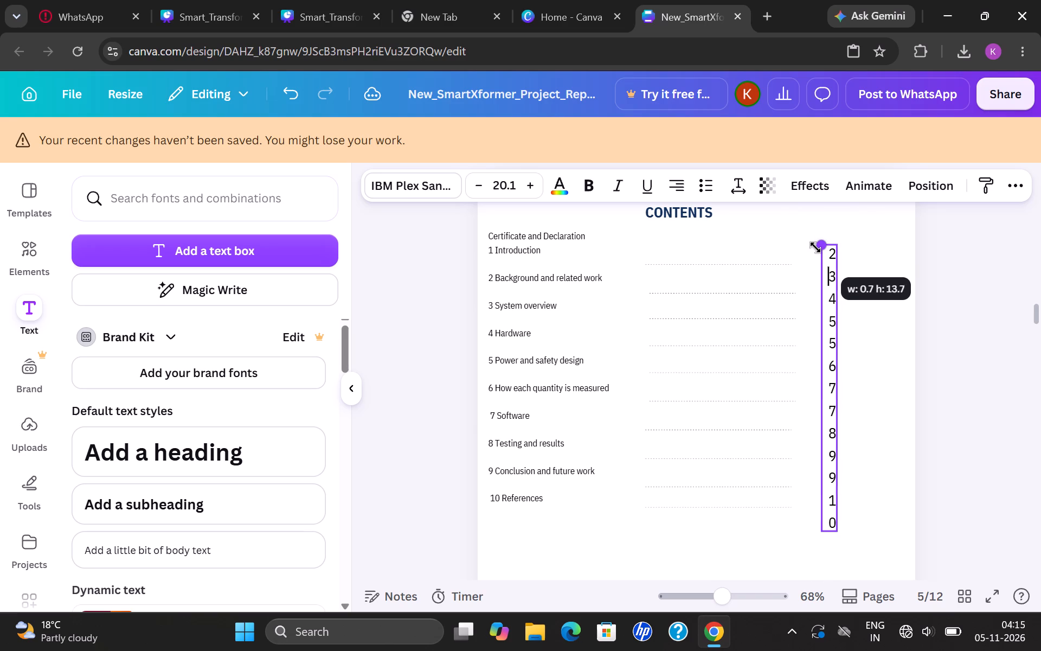
pyautogui.click(958, 316)
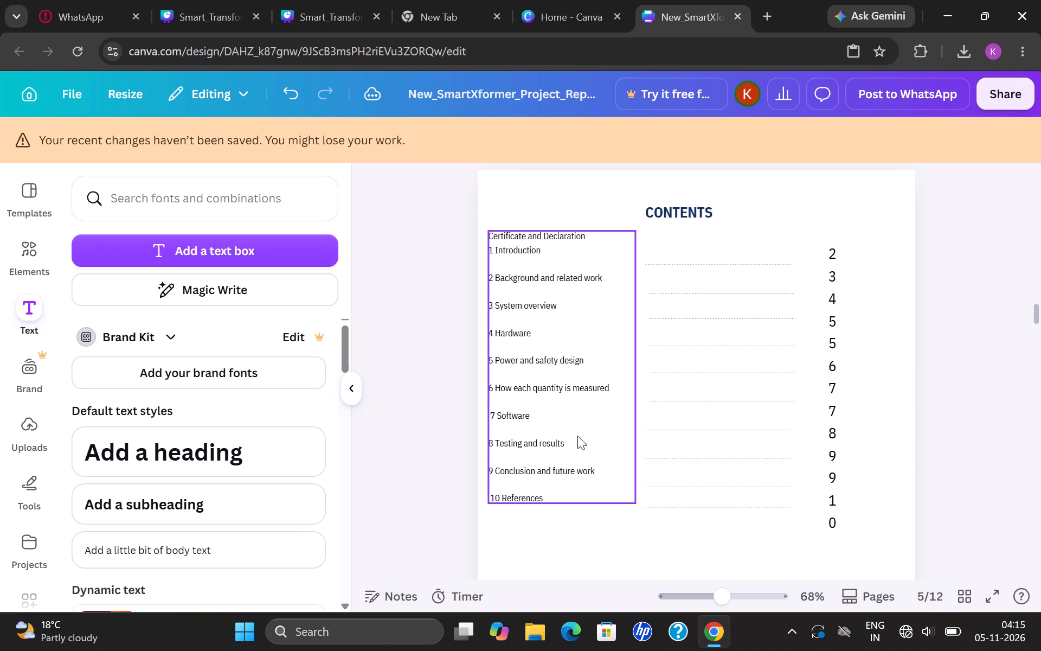
# Move the contents entries text block down so 1 Introduction is level with the first leader line.
pyautogui.moveTo(557, 425); pyautogui.dragTo(559, 439)
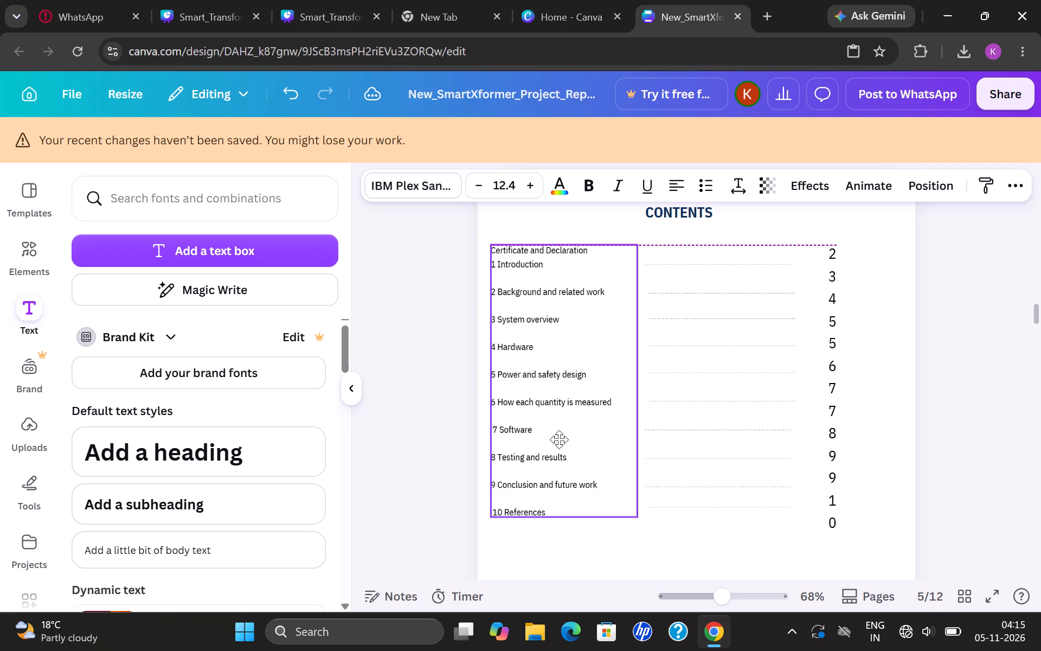
pyautogui.moveTo(559, 439); pyautogui.dragTo(560, 439)
pyautogui.click(675, 529)
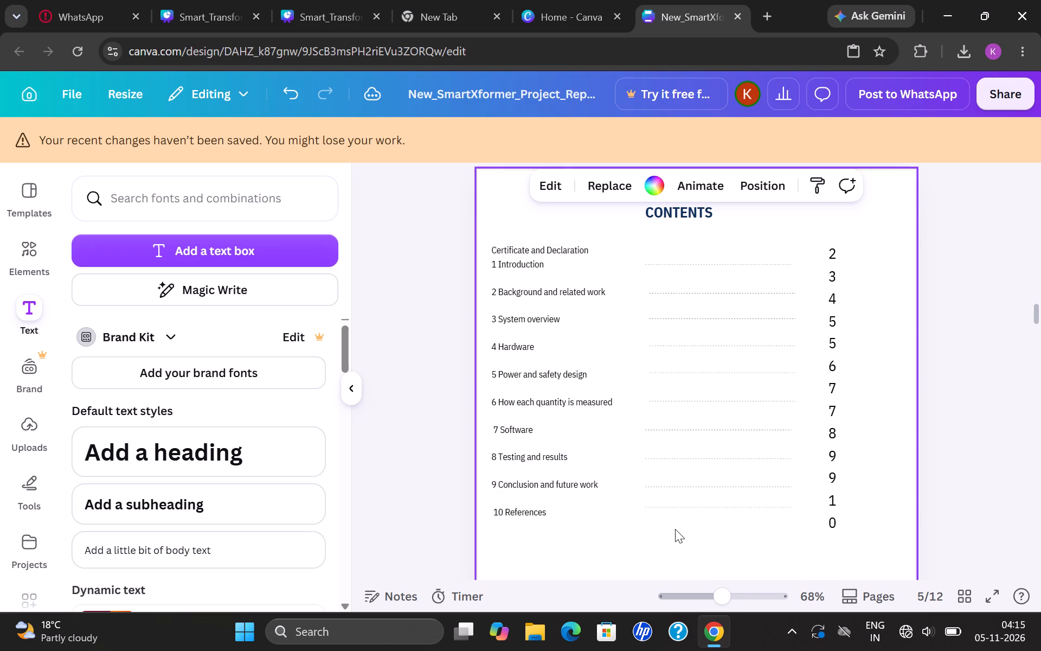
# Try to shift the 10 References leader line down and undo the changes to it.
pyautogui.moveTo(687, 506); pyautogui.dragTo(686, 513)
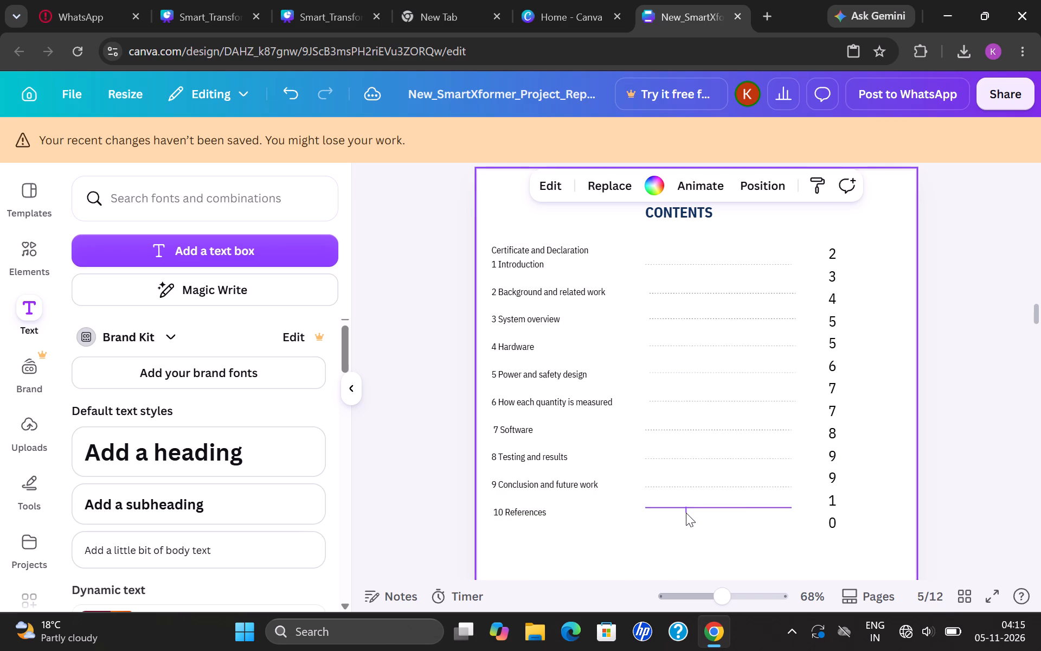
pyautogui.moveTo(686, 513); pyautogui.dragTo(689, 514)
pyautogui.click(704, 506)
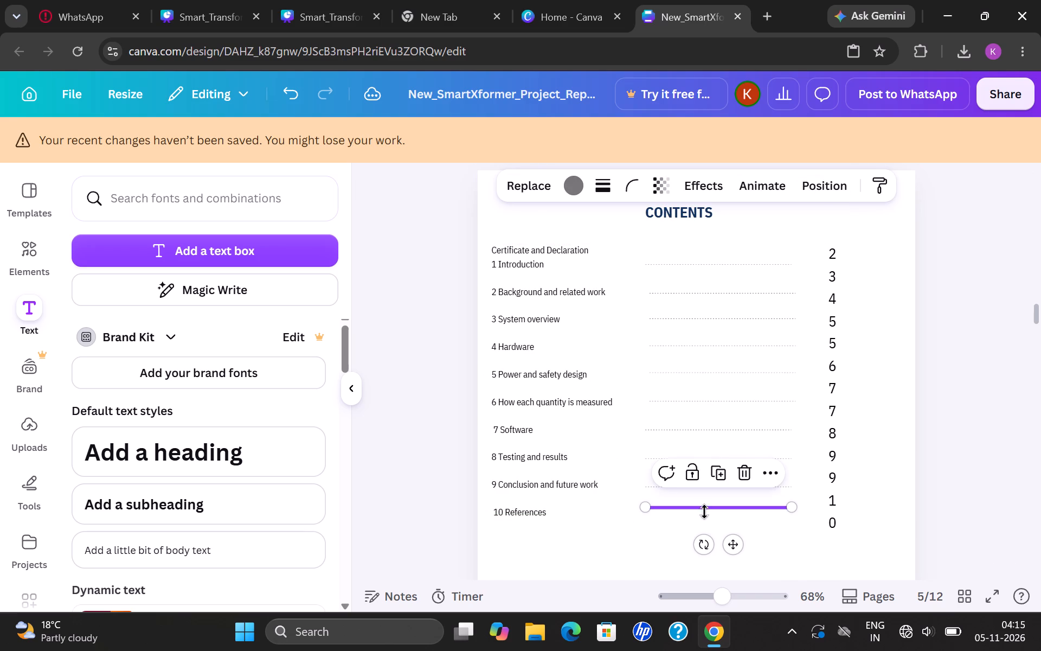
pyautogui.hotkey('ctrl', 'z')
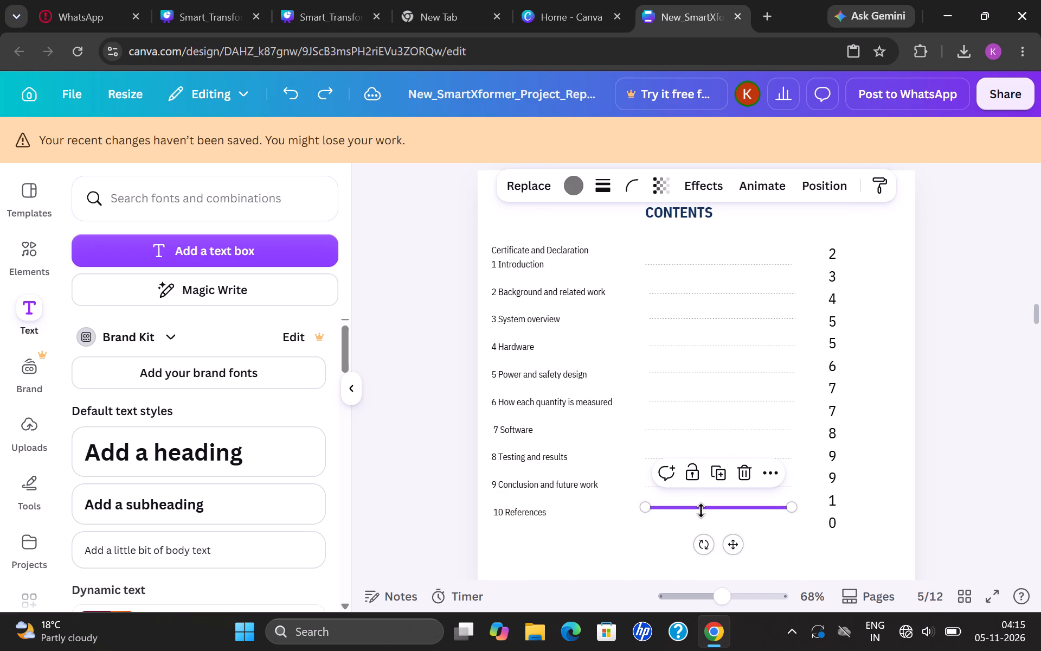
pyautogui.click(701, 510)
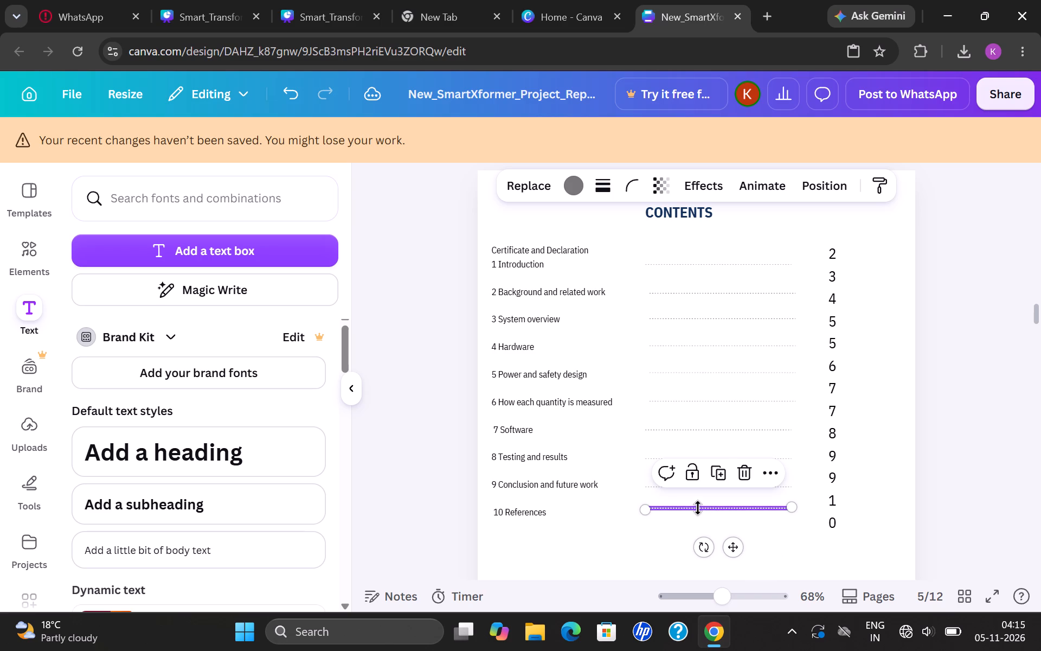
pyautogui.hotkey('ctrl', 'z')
# Move the 10 References leader line straight down so it is level with the 10 References entry.
pyautogui.click(646, 542)
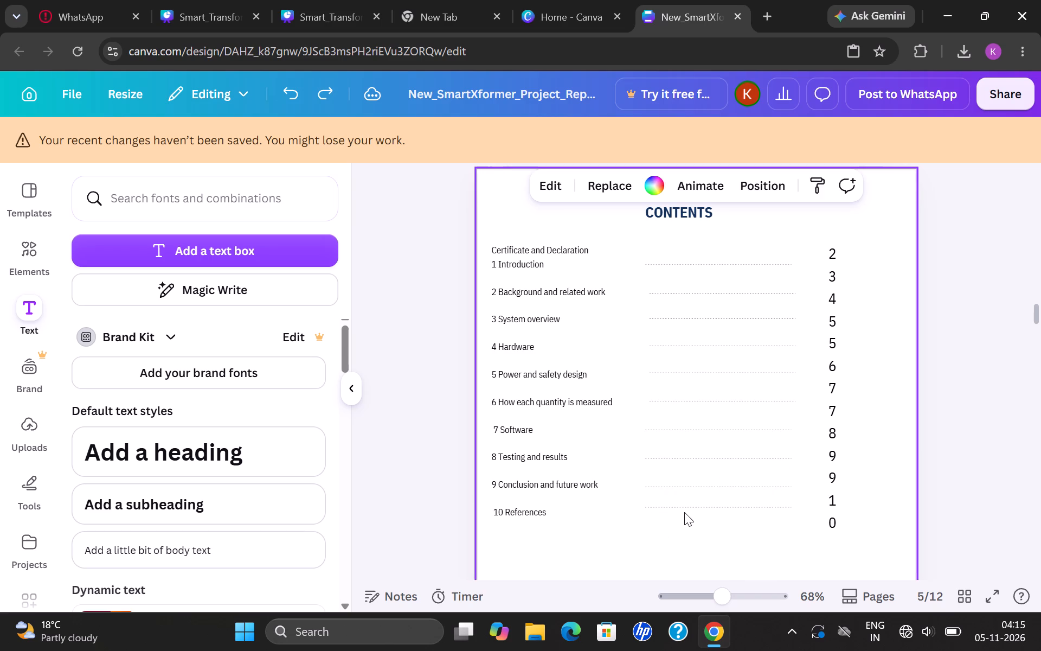
pyautogui.click(685, 507)
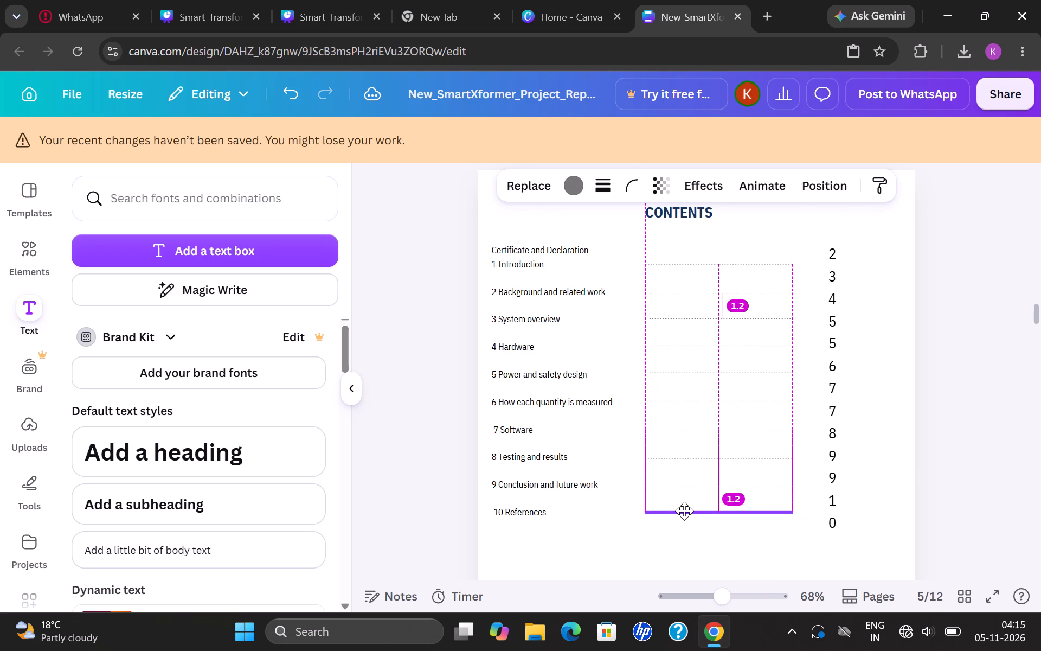
pyautogui.click(843, 489)
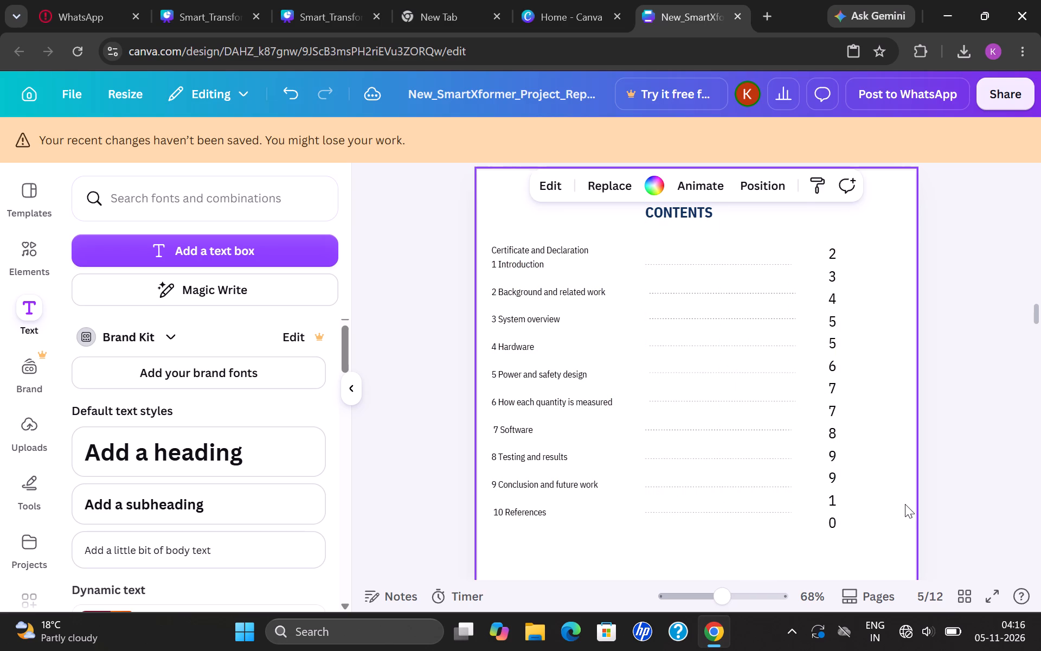
# Clear all the numbers from the page-number column beside the leader lines.
pyautogui.click(828, 521)
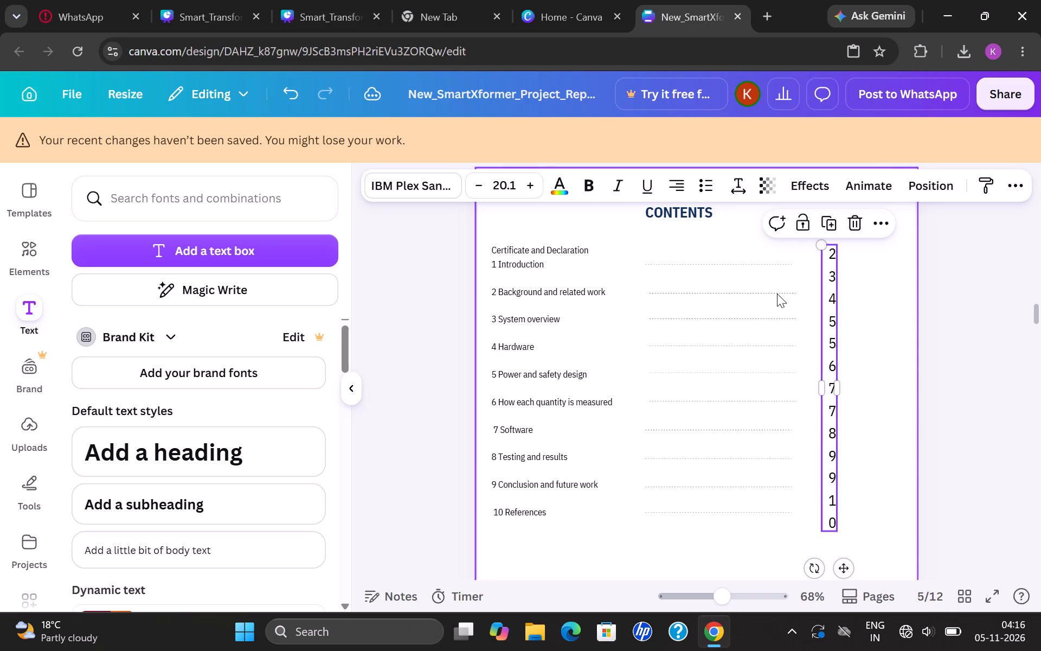
pyautogui.click(831, 256)
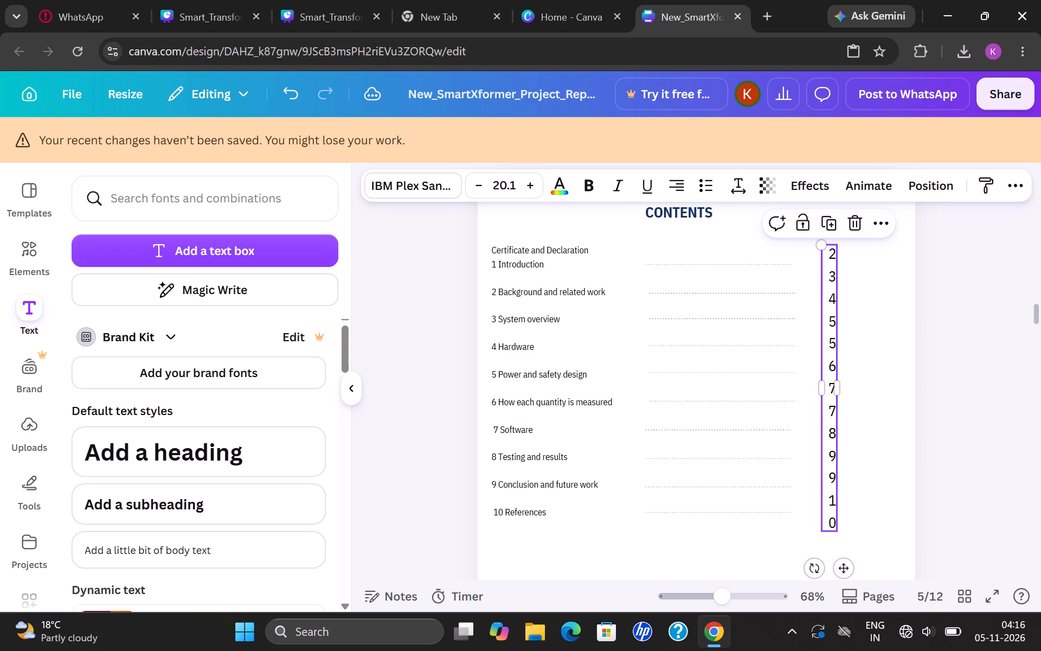
pyautogui.press('BackSpace')
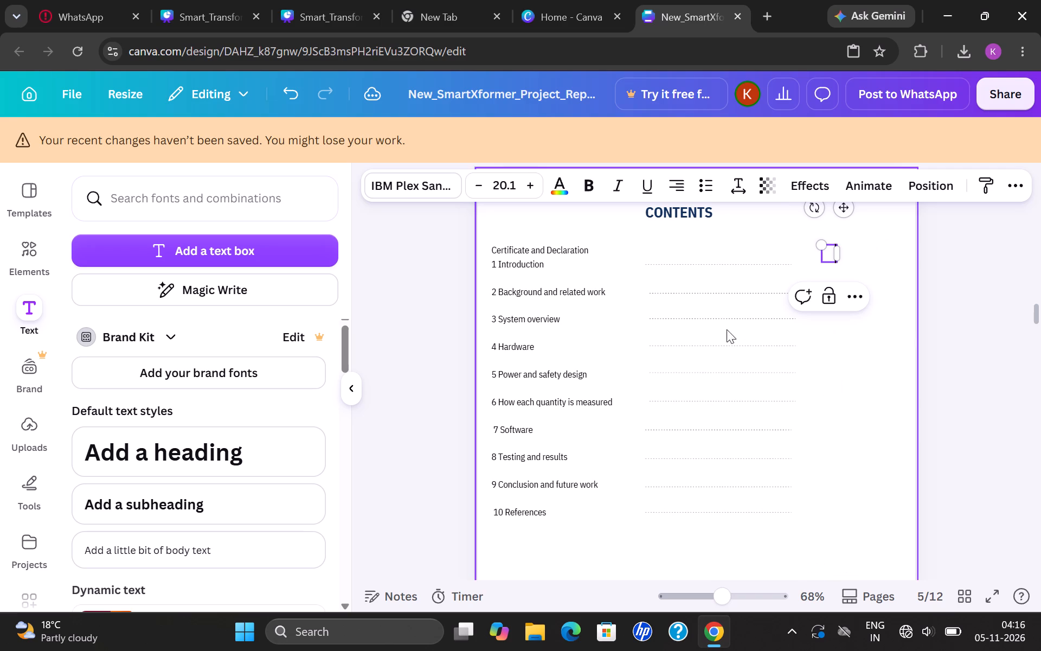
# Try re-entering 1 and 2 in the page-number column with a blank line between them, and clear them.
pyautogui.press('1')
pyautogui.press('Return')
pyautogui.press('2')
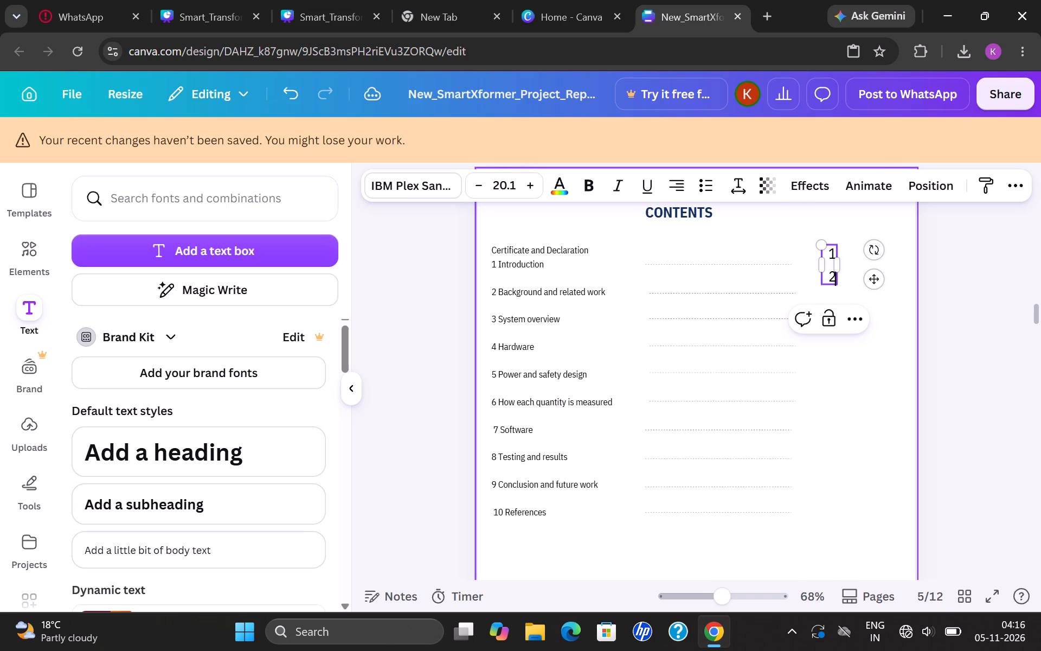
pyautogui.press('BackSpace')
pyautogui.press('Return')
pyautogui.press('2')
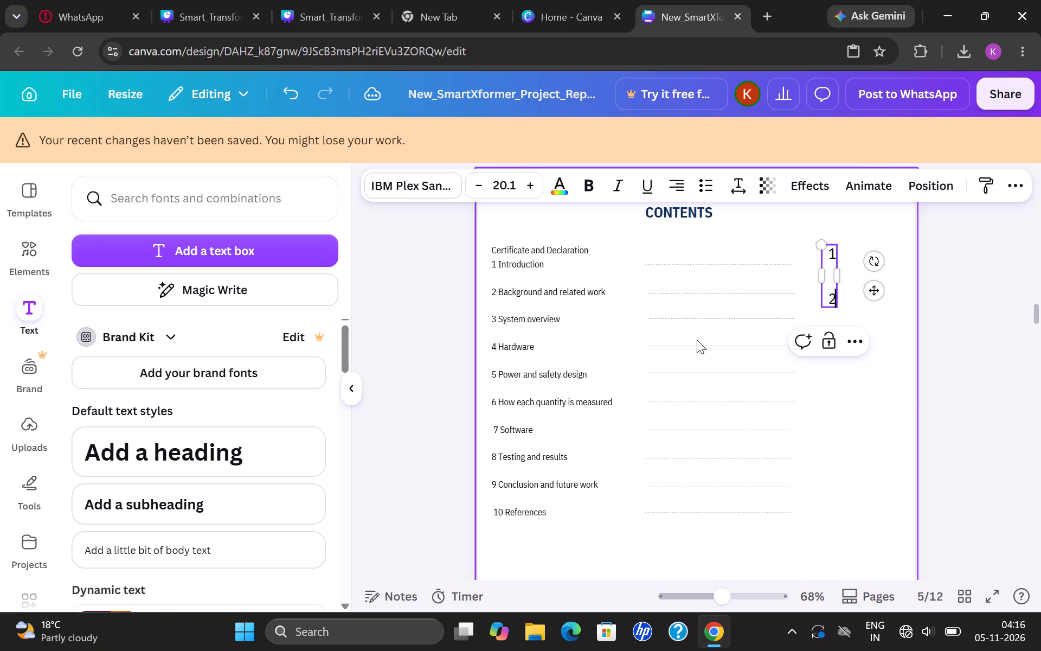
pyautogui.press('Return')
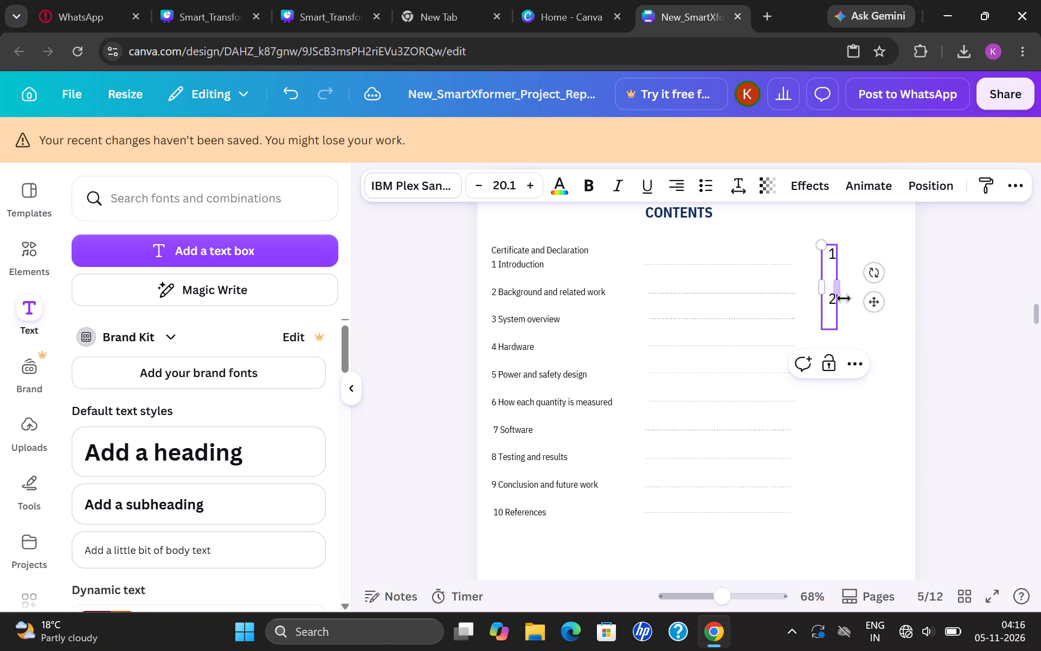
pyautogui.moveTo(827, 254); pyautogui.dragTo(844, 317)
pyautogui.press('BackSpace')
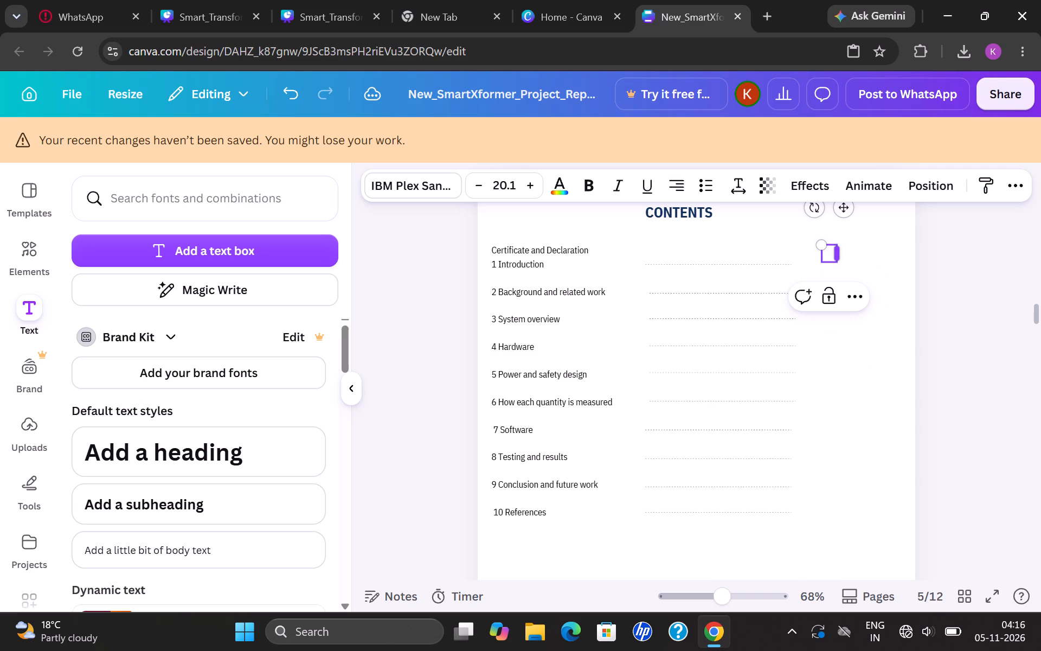
# Enter 1 in the emptied page-number column.
pyautogui.press('1')
# Delete the text of the Certificate and Declaration entry after its initial C.
pyautogui.click(582, 252)
pyautogui.click(588, 250)
pyautogui.moveTo(588, 250); pyautogui.dragTo(555, 248)
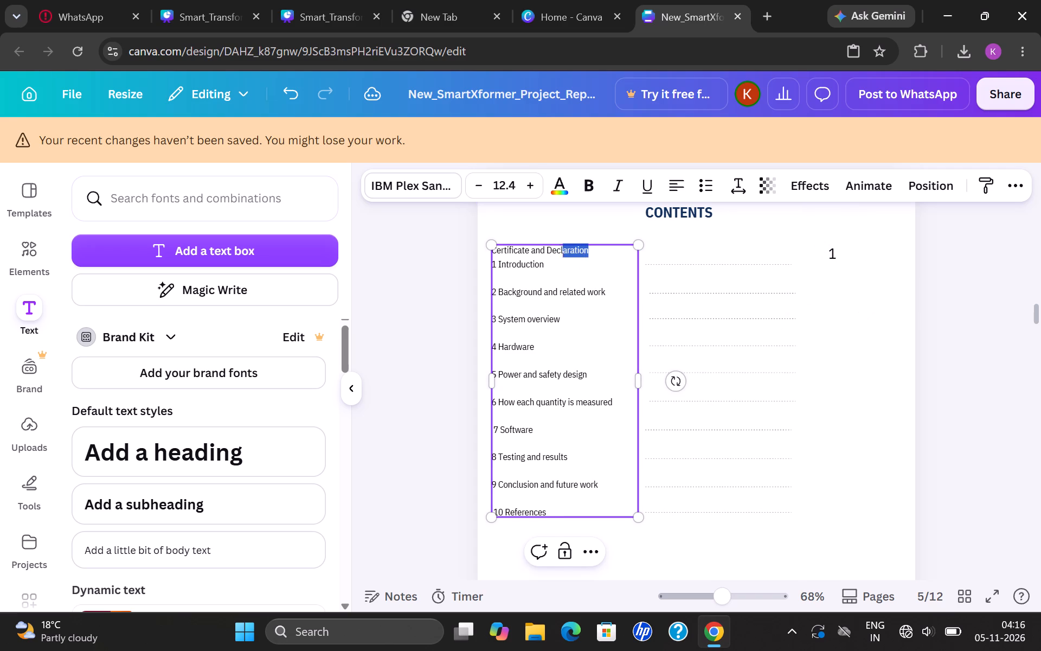
pyautogui.moveTo(555, 248); pyautogui.dragTo(494, 247)
pyautogui.press('BackSpace')
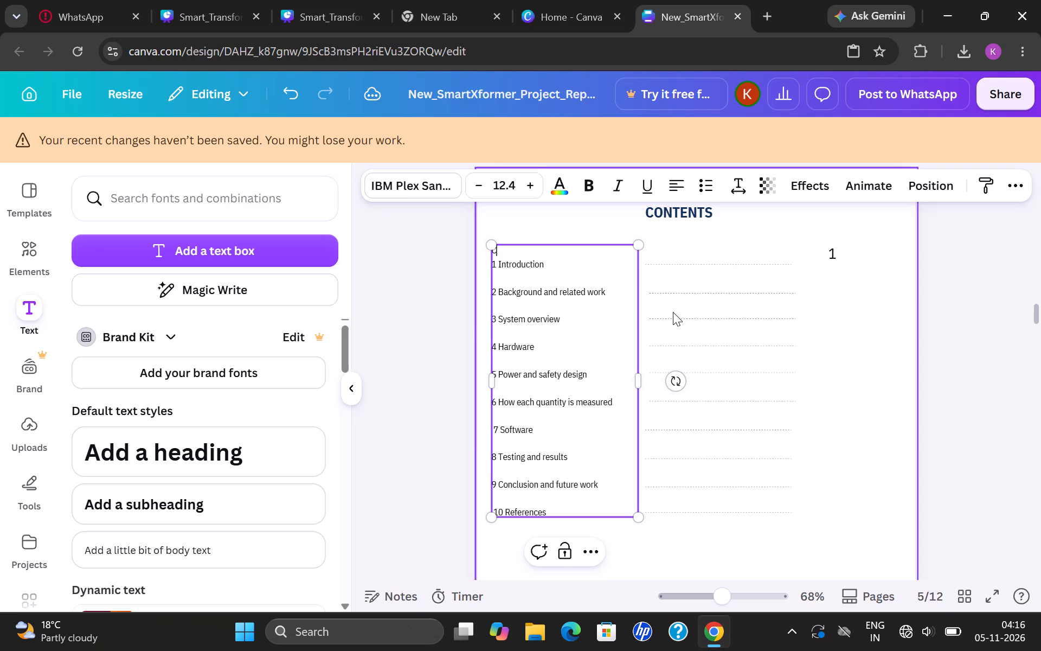
# Widen the contents entries text box across the leader lines and past the page-number column, nearly to the page edge.
pyautogui.moveTo(637, 376); pyautogui.dragTo(723, 376)
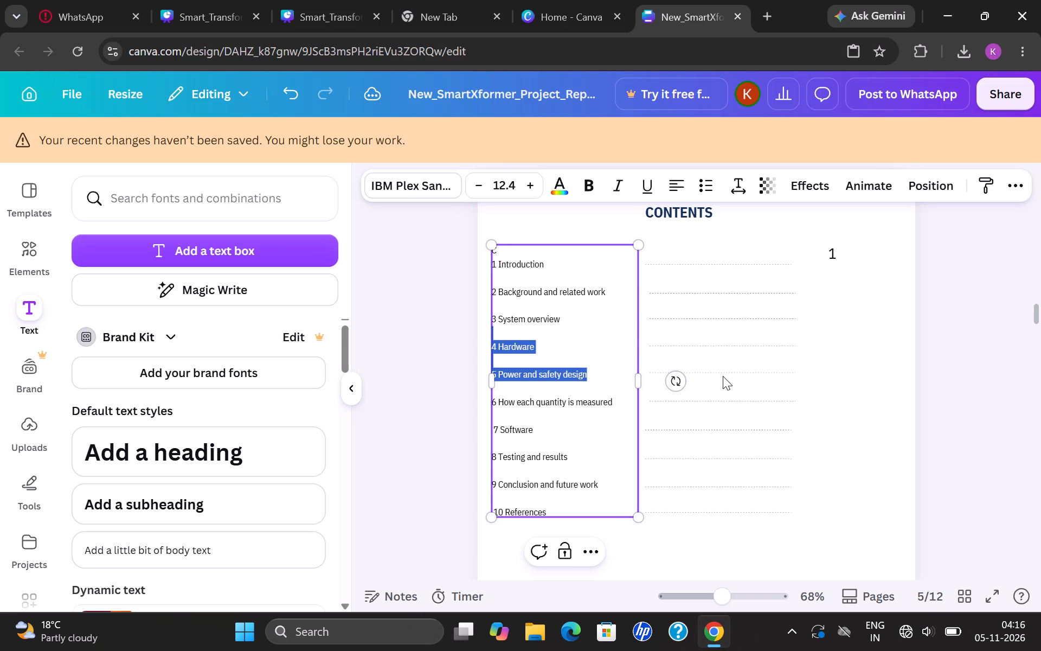
pyautogui.moveTo(723, 376); pyautogui.dragTo(665, 364)
pyautogui.click(606, 331)
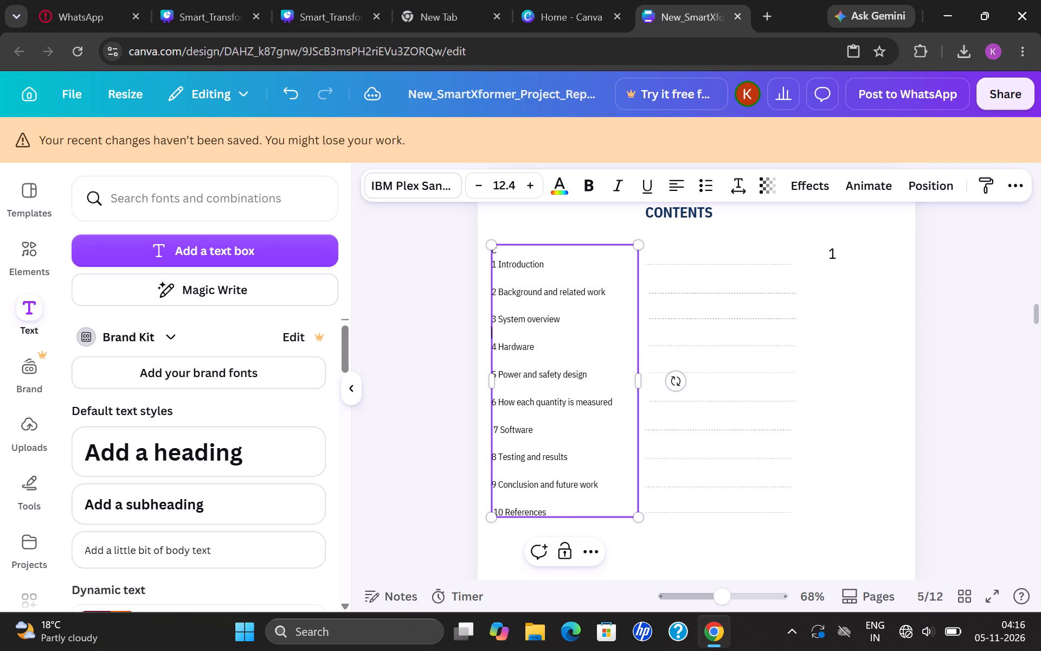
pyautogui.moveTo(640, 386); pyautogui.dragTo(783, 392)
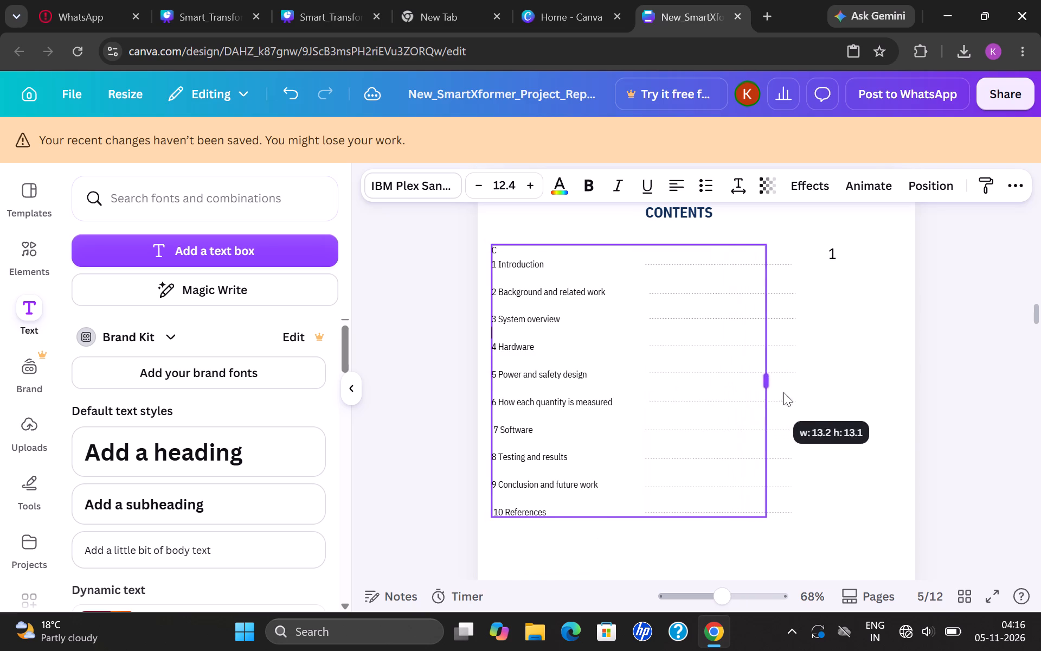
pyautogui.moveTo(783, 392); pyautogui.dragTo(897, 382)
pyautogui.click(897, 382)
pyautogui.click(812, 355)
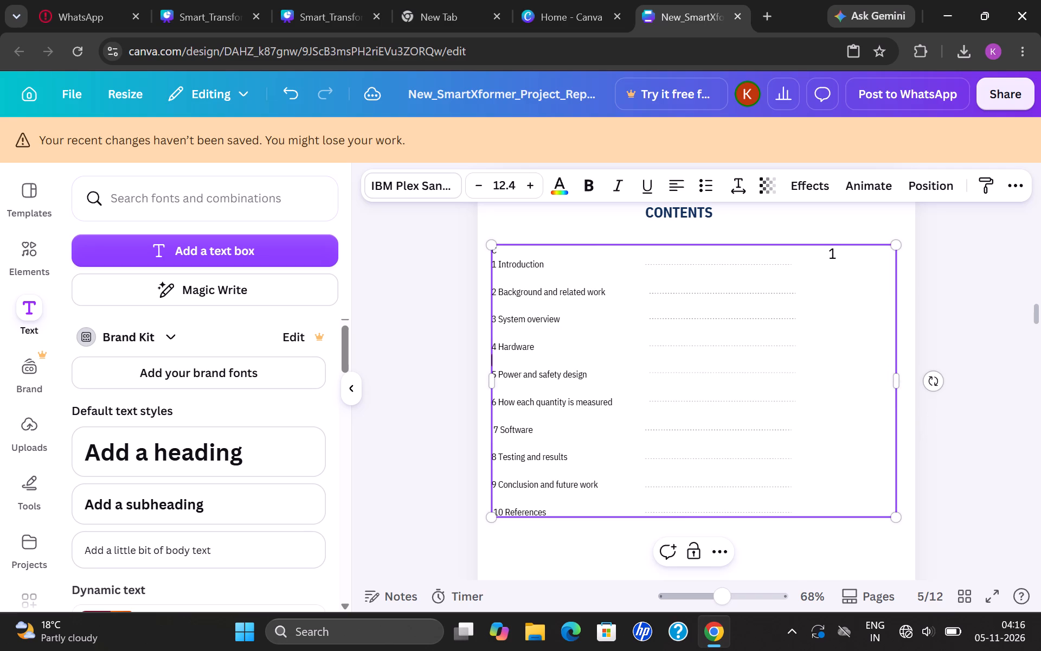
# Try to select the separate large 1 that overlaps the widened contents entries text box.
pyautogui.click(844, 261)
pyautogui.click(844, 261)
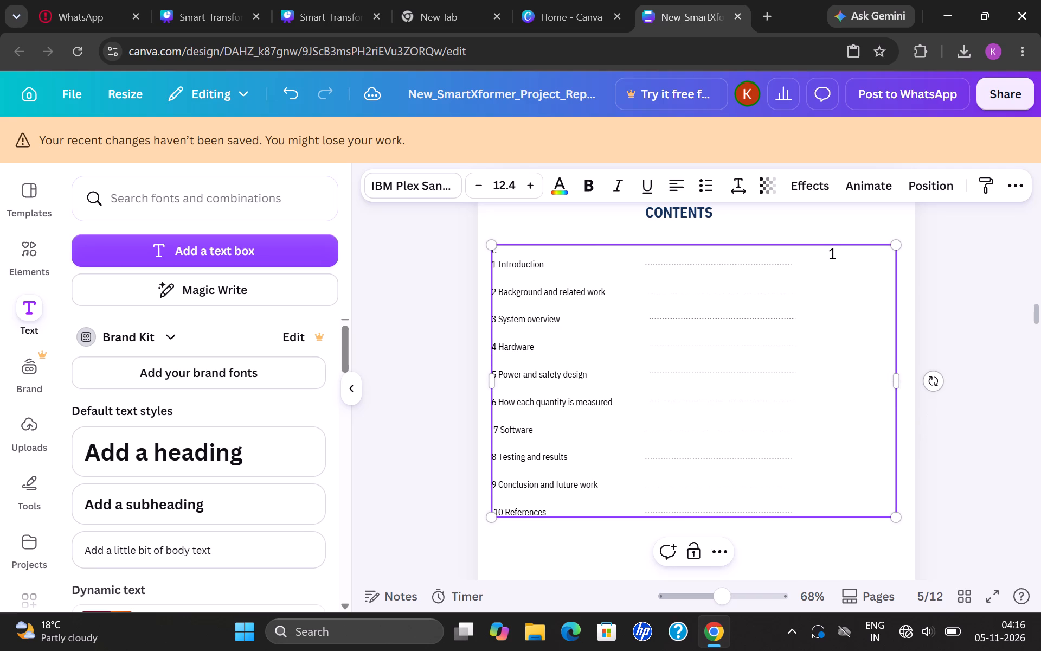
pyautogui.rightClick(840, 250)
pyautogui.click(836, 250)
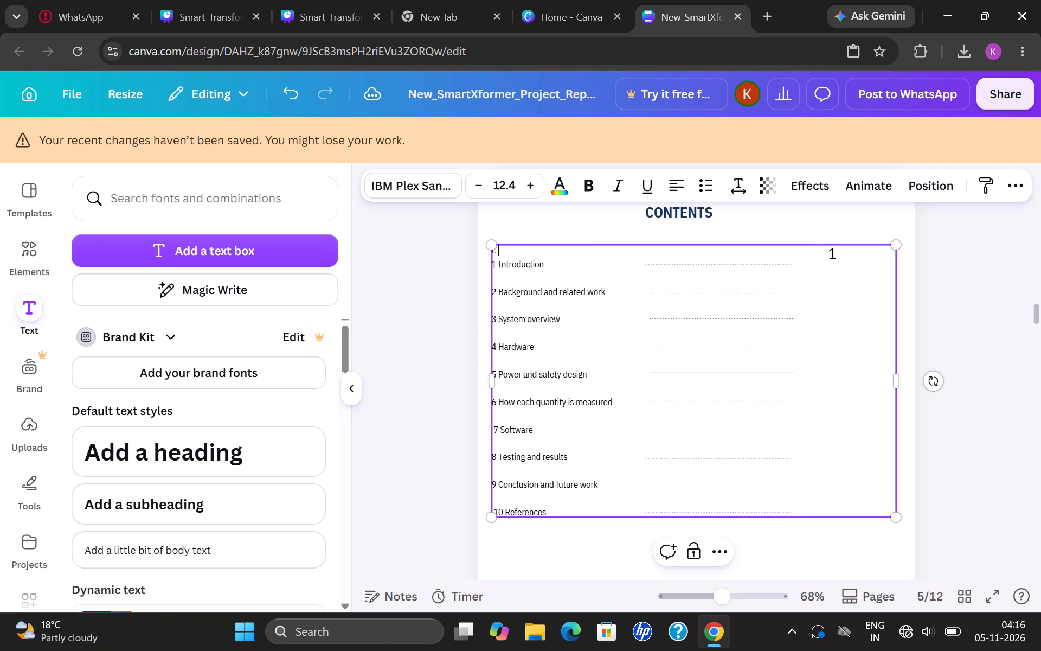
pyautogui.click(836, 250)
# Add page number 1 to the 1 Introduction entry, spaced out past the end of its leader line.
pyautogui.click(733, 261)
pyautogui.click(771, 267)
pyautogui.press('space')
pyautogui.press('space')
pyautogui.press('1')
# Add page number 2 to the 2 Background and related work entry, spaced out to sit roughly beneath the 1 above.
pyautogui.click(799, 292)
pyautogui.press('space')
pyautogui.press('space')
pyautogui.press('space')
pyautogui.press('space')
pyautogui.press('space')
pyautogui.press('space')
pyautogui.press('space')
pyautogui.press('space')
pyautogui.press('space')
pyautogui.press('space')
pyautogui.press('space')
pyautogui.press('space')
pyautogui.press('space')
pyautogui.press('space')
pyautogui.press('space')
pyautogui.press('space')
pyautogui.press('space')
pyautogui.press('space')
pyautogui.press('space')
pyautogui.press('space')
pyautogui.press('space')
pyautogui.press('space')
pyautogui.press('space')
pyautogui.press('space')
pyautogui.press('space')
pyautogui.press('space')
pyautogui.press('space')
pyautogui.press('space')
pyautogui.press('space')
pyautogui.press('space')
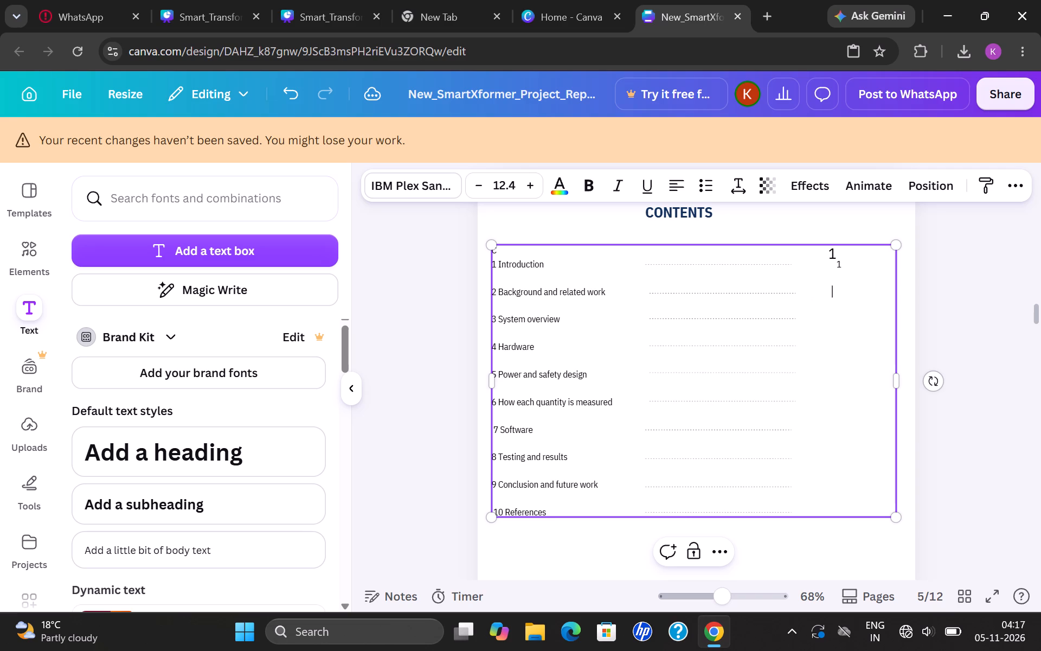
pyautogui.press('space')
pyautogui.press('space')
pyautogui.press('2')
# Narrow the contents entries text box to the end of the leader lines and delete the separate large 1 it overlapped.
pyautogui.click(838, 257)
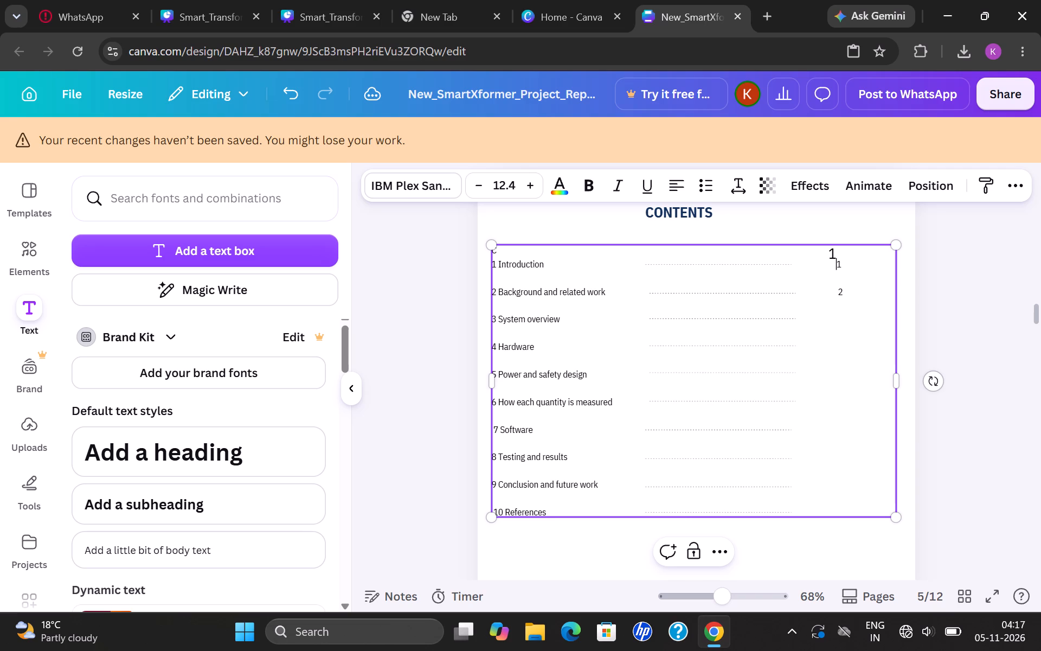
pyautogui.click(838, 257)
pyautogui.doubleClick(836, 250)
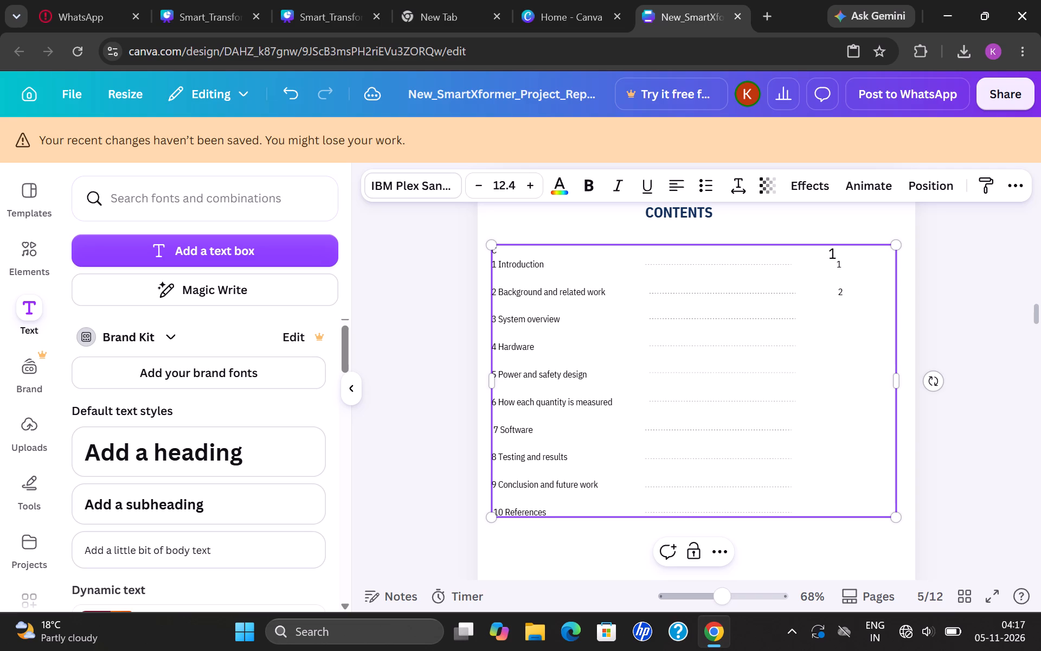
pyautogui.doubleClick(836, 250)
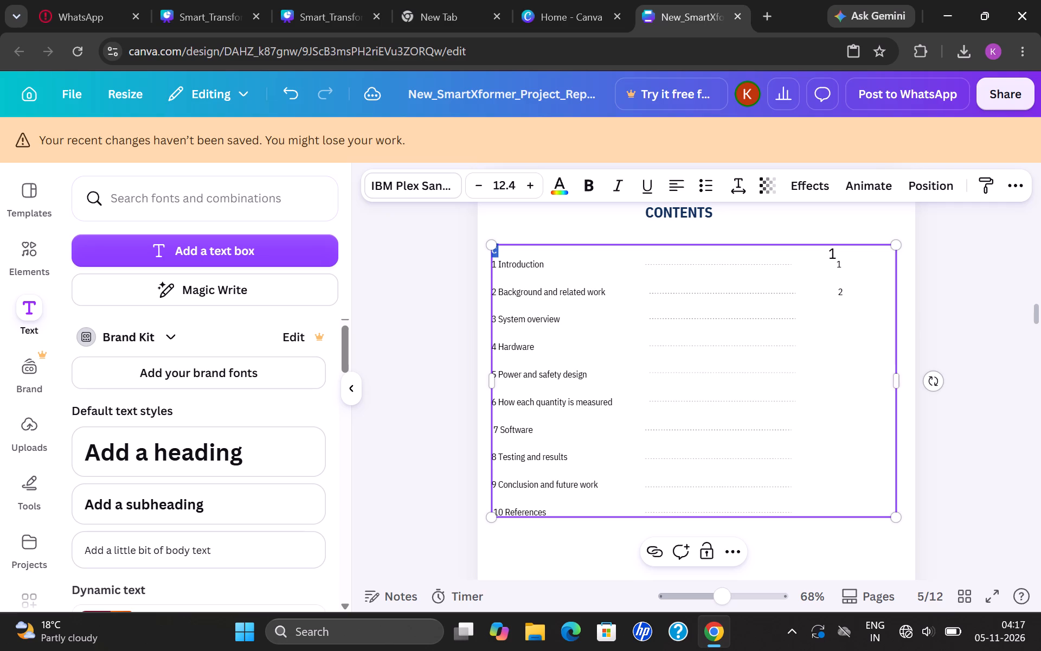
pyautogui.moveTo(897, 379); pyautogui.dragTo(809, 367)
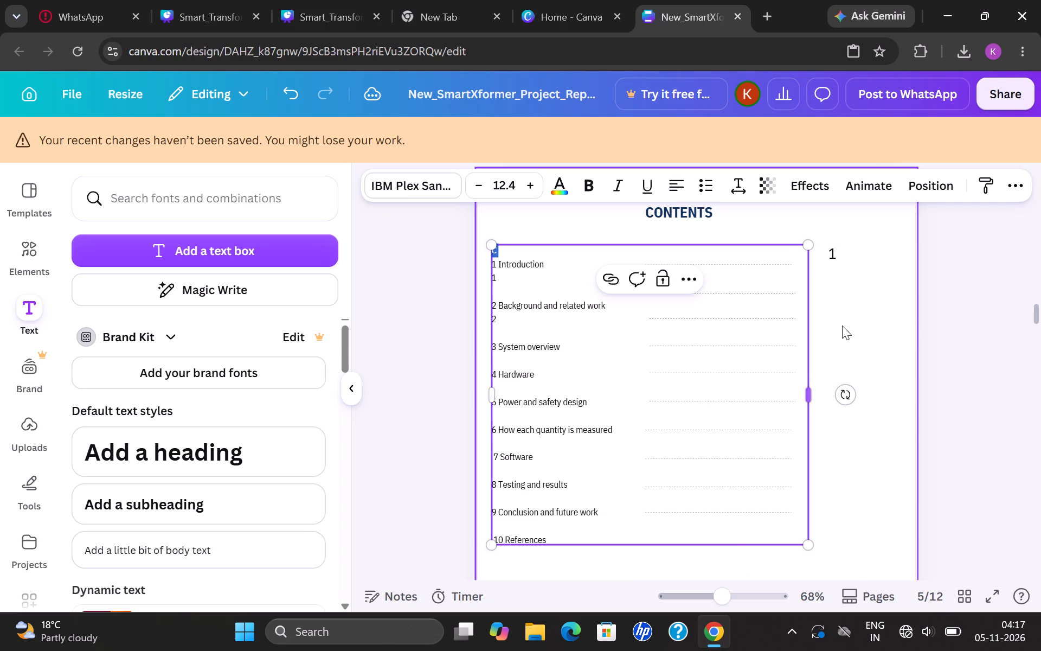
pyautogui.click(832, 259)
pyautogui.click(838, 254)
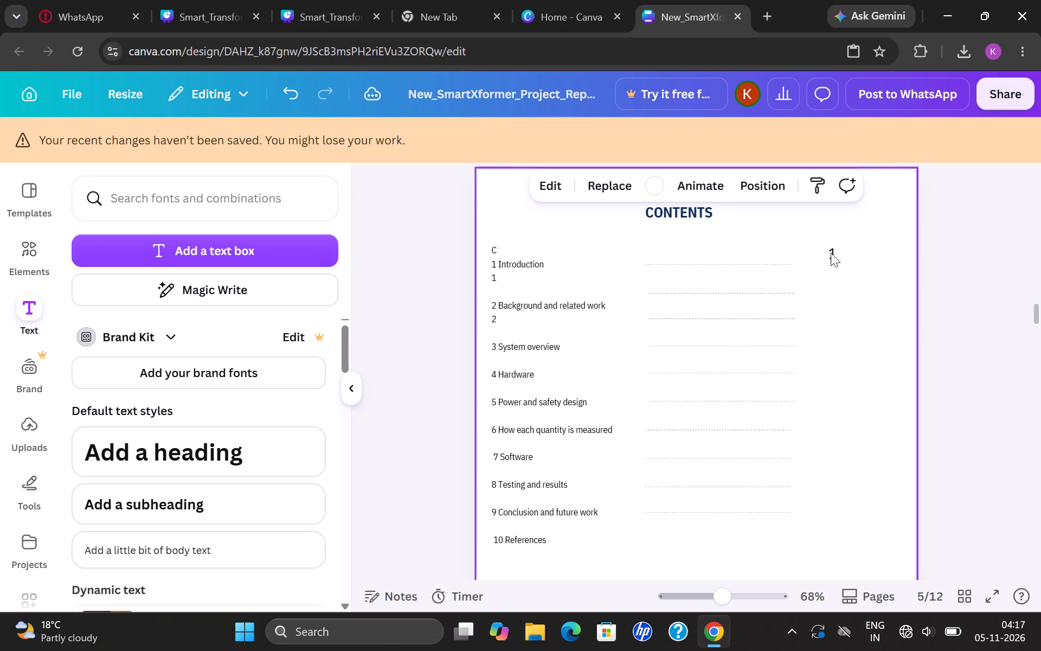
pyautogui.click(826, 250)
pyautogui.click(857, 291)
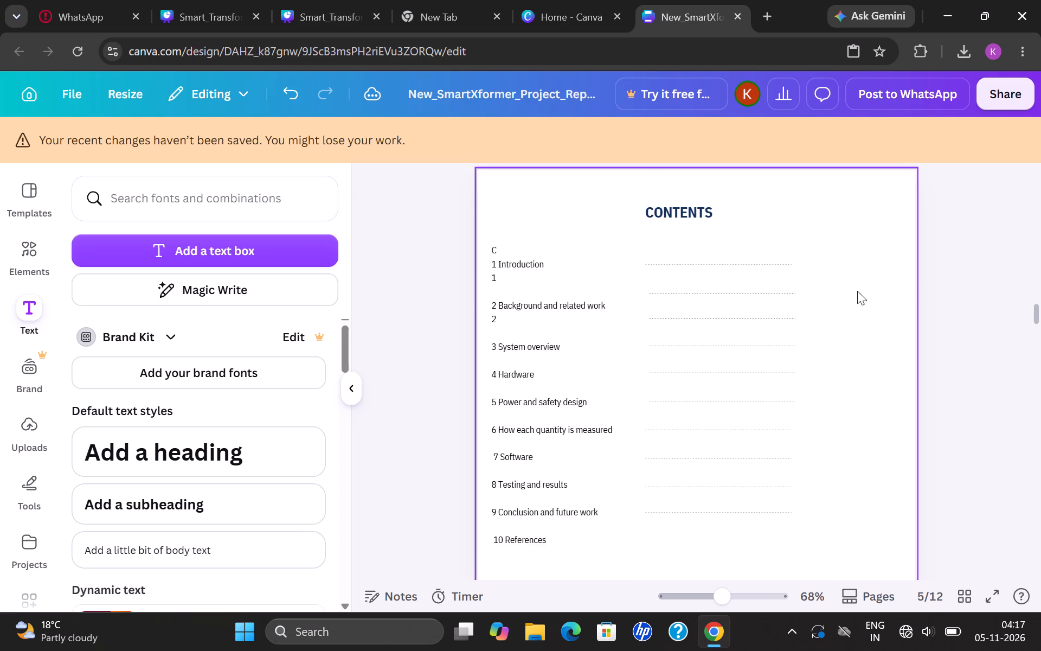
# Widen the contents entries text box again past the page-number column, putting 1 and 2 back on their entries' lines.
pyautogui.click(696, 285)
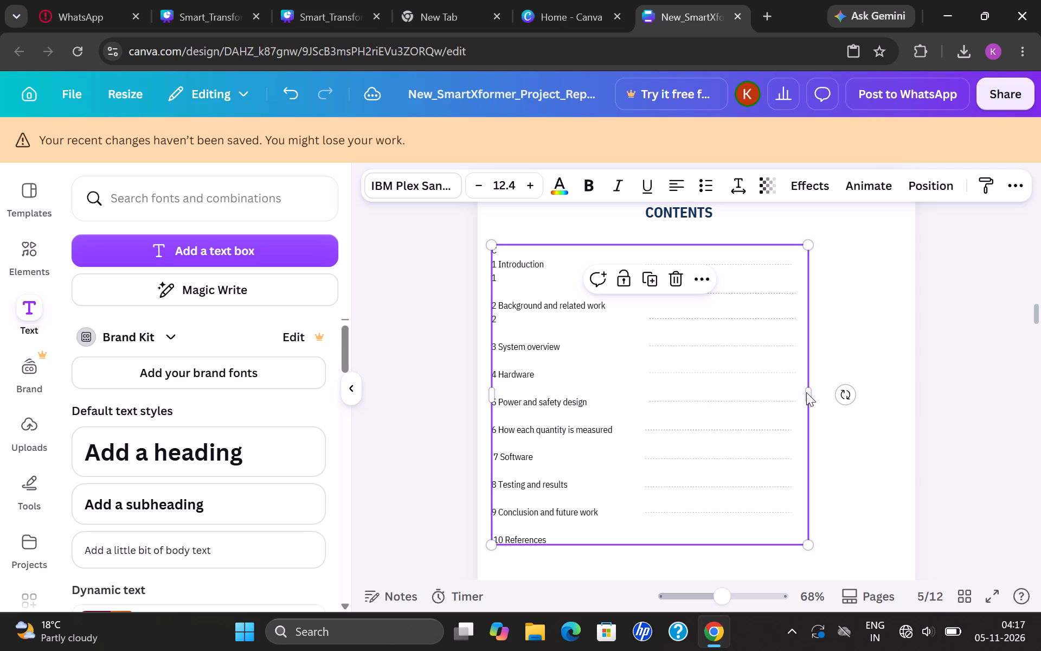
pyautogui.click(806, 392)
pyautogui.moveTo(811, 396); pyautogui.dragTo(864, 401)
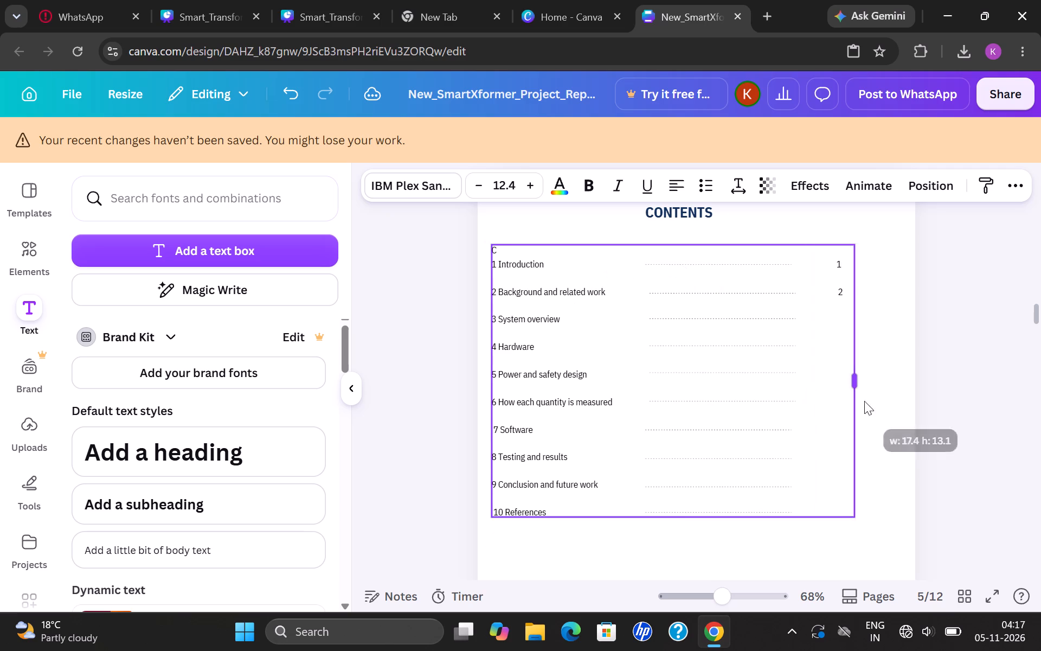
pyautogui.moveTo(864, 401); pyautogui.dragTo(879, 404)
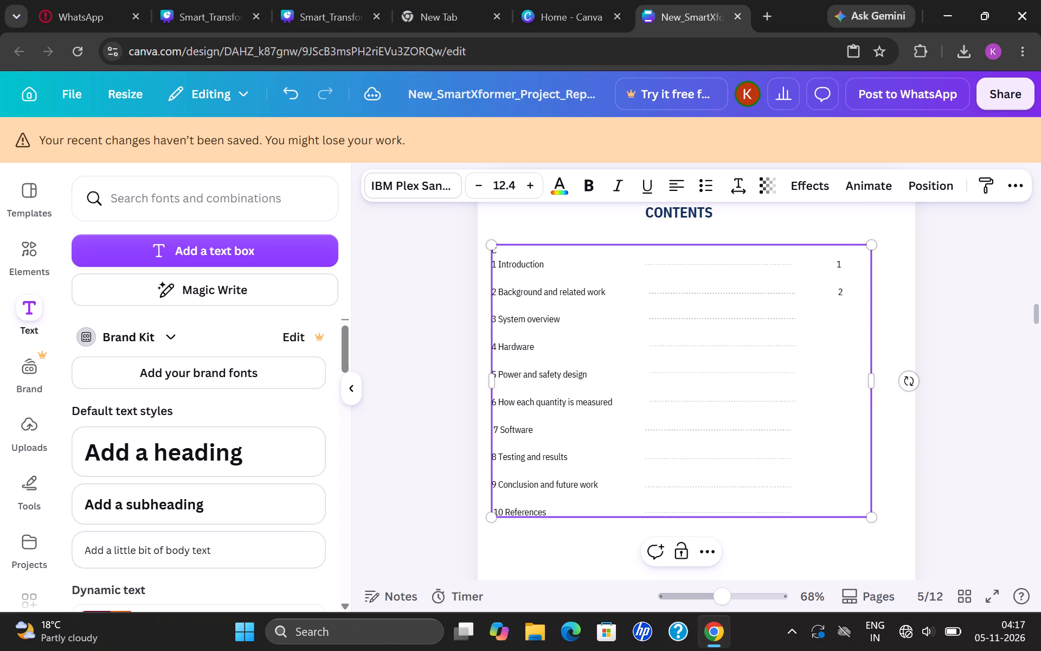
# Add page number 3 to the 3 System overview entry, spaced out past its leader line to sit beneath the 2 above.
pyautogui.click(769, 418)
pyautogui.click(841, 464)
pyautogui.click(800, 317)
pyautogui.press('space')
pyautogui.click(814, 321)
pyautogui.press('Right')
pyautogui.press('Right')
pyautogui.press('Right')
pyautogui.press('Right')
pyautogui.press('Right')
pyautogui.press('Right')
pyautogui.press('Right')
pyautogui.press('Right')
pyautogui.press('Right')
pyautogui.press('Right')
pyautogui.press('Right')
pyautogui.press('Right')
pyautogui.press('Right')
pyautogui.press('Right')
pyautogui.press('Right')
pyautogui.press('Right')
pyautogui.press('Right')
pyautogui.press('Right')
pyautogui.press('Right')
pyautogui.press('Right')
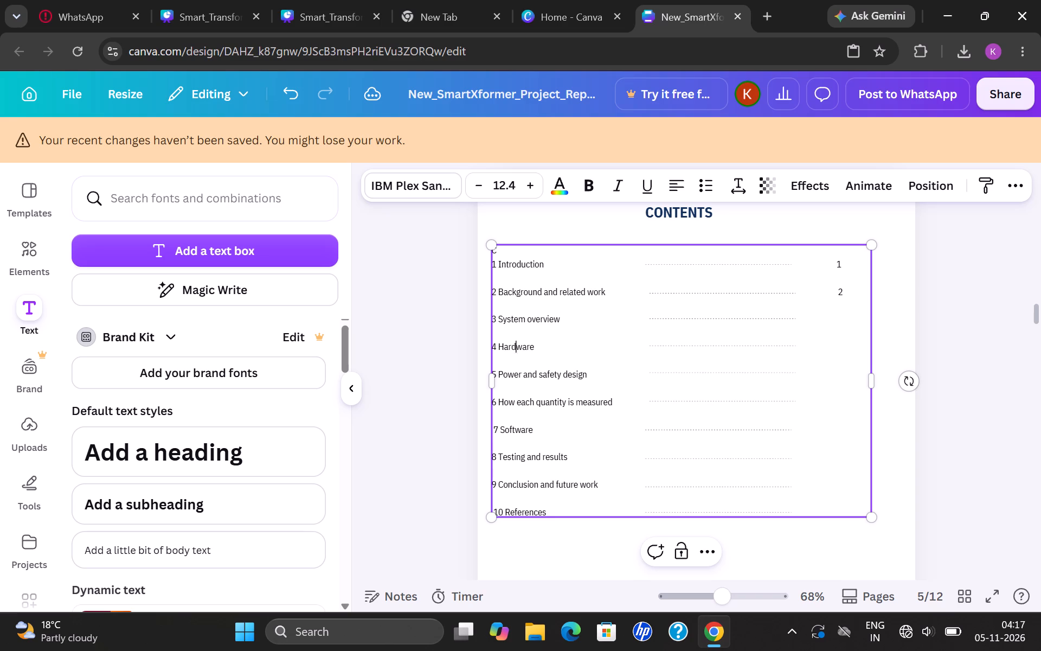
pyautogui.click(808, 318)
pyautogui.press('space')
pyautogui.press('space')
pyautogui.press('space')
pyautogui.press('space')
pyautogui.press('space')
pyautogui.press('space')
pyautogui.press('space')
pyautogui.press('space')
pyautogui.press('space')
pyautogui.press('space')
pyautogui.press('space')
pyautogui.press('space')
pyautogui.press('space')
pyautogui.press('space')
pyautogui.press('space')
pyautogui.press('space')
pyautogui.press('space')
pyautogui.press('space')
pyautogui.press('space')
pyautogui.press('space')
pyautogui.press('space')
pyautogui.press('space')
pyautogui.press('space')
pyautogui.press('space')
pyautogui.press('space')
pyautogui.press('space')
pyautogui.press('3')
# Add page number 4 to the 4 Hardware entry, spaced out past its leader line to sit beneath the 3 above.
pyautogui.click(586, 351)
pyautogui.press('space')
pyautogui.press('space')
pyautogui.press('space')
pyautogui.press('space')
pyautogui.press('space')
pyautogui.press('space')
pyautogui.press('space')
pyautogui.press('space')
pyautogui.press('space')
pyautogui.press('space')
pyautogui.press('space')
pyautogui.press('space')
pyautogui.press('space')
pyautogui.press('space')
pyautogui.press('space')
pyautogui.press('space')
pyautogui.press('space')
pyautogui.press('space')
pyautogui.press('space')
pyautogui.press('space')
pyautogui.press('space')
pyautogui.press('space')
pyautogui.press('space')
pyautogui.press('space')
pyautogui.press('space')
pyautogui.press('space')
pyautogui.press('space')
pyautogui.press('4')
# Add page number 5 to the 5 Power and safety design entry, spaced out to sit beneath the 4 above.
pyautogui.click(613, 374)
pyautogui.press('space')
pyautogui.press('space')
pyautogui.press('space')
pyautogui.press('space')
pyautogui.press('space')
pyautogui.press('space')
pyautogui.press('space')
pyautogui.press('space')
pyautogui.press('space')
pyautogui.press('space')
pyautogui.press('space')
pyautogui.press('space')
pyautogui.press('space')
pyautogui.press('space')
pyautogui.press('space')
pyautogui.press('space')
pyautogui.press('space')
pyautogui.press('space')
pyautogui.press('space')
pyautogui.press('space')
pyautogui.press('space')
pyautogui.press('space')
pyautogui.write('4')
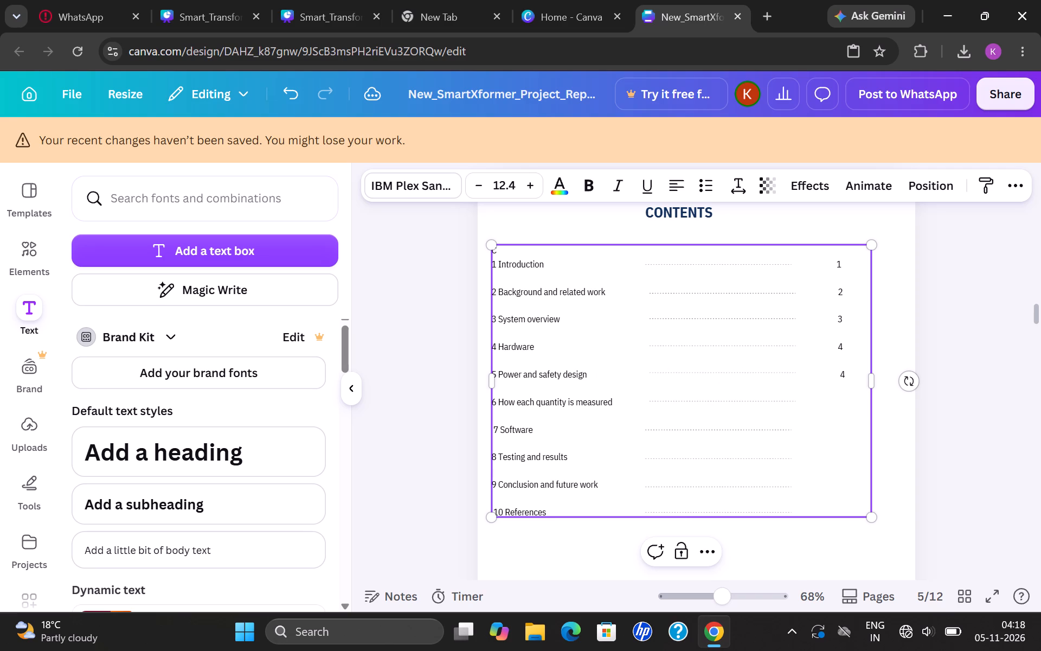
pyautogui.press('BackSpace')
pyautogui.press('BackSpace')
pyautogui.press('5')
# Add page number 6 to the 6 How each quantity is measured entry, spaced out to sit roughly beneath the 5 above.
pyautogui.click(622, 395)
pyautogui.press('space')
pyautogui.press('space')
pyautogui.press('space')
pyautogui.press('space')
pyautogui.press('space')
pyautogui.press('space')
pyautogui.press('space')
pyautogui.press('space')
pyautogui.press('space')
pyautogui.press('space')
pyautogui.press('space')
pyautogui.press('space')
pyautogui.press('space')
pyautogui.press('space')
pyautogui.press('space')
pyautogui.press('space')
pyautogui.press('space')
pyautogui.press('space')
pyautogui.press('space')
pyautogui.press('space')
pyautogui.press('space')
pyautogui.press('space')
pyautogui.write('5')
pyautogui.press('BackSpace')
pyautogui.press('BackSpace')
pyautogui.press('6')
# Add page number 7 to the 7 Software entry, spaced out past its leader line to sit beneath the 6 above.
pyautogui.click(594, 440)
pyautogui.click(614, 427)
pyautogui.press('space')
pyautogui.press('space')
pyautogui.press('space')
pyautogui.press('space')
pyautogui.press('space')
pyautogui.press('space')
pyautogui.press('space')
pyautogui.press('space')
pyautogui.press('space')
pyautogui.press('space')
pyautogui.press('space')
pyautogui.press('space')
pyautogui.press('space')
pyautogui.press('space')
pyautogui.press('space')
pyautogui.press('space')
pyautogui.press('space')
pyautogui.press('space')
pyautogui.press('space')
pyautogui.press('space')
pyautogui.press('space')
pyautogui.press('space')
pyautogui.press('space')
pyautogui.press('space')
pyautogui.write('7')
pyautogui.press('BackSpace')
pyautogui.press('BackSpace')
pyautogui.press('7')
# Add page number 8 to the 8 Testing and results entry, spaced out past its leader line to sit beneath the 7 above.
pyautogui.click(601, 457)
pyautogui.press('space')
pyautogui.press('space')
pyautogui.press('space')
pyautogui.press('space')
pyautogui.press('space')
pyautogui.press('space')
pyautogui.press('space')
pyautogui.press('space')
pyautogui.press('space')
pyautogui.press('space')
pyautogui.press('space')
pyautogui.press('space')
pyautogui.press('space')
pyautogui.press('space')
pyautogui.press('space')
pyautogui.press('space')
pyautogui.press('space')
pyautogui.press('space')
pyautogui.press('space')
pyautogui.press('space')
pyautogui.press('8')
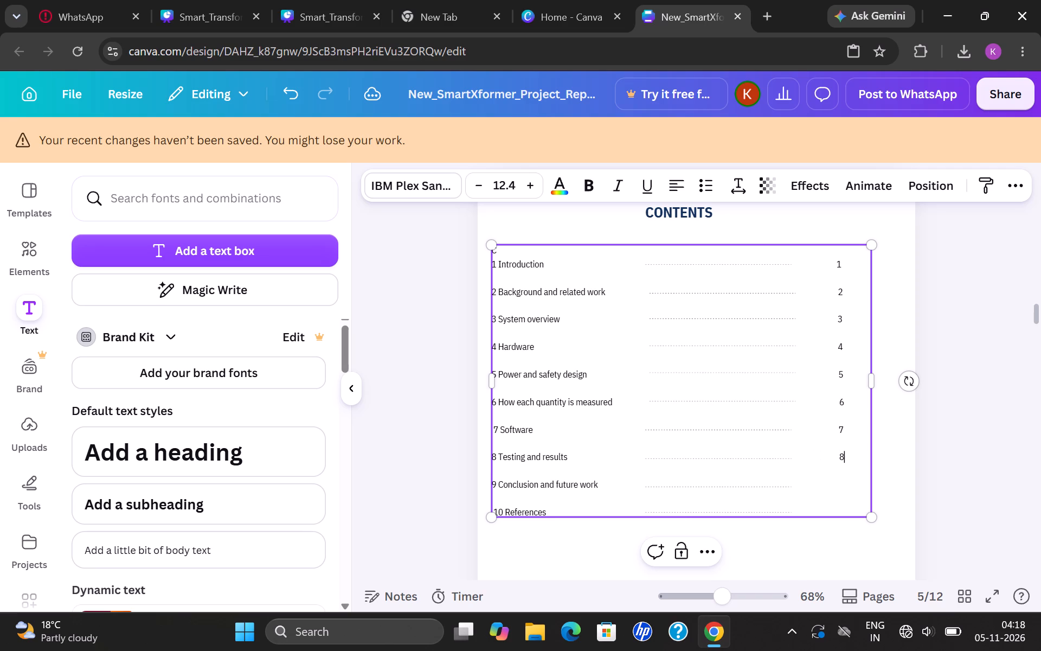
# Add page number 9 to the 9 Conclusion and future work entry, spaced out to sit beneath the 8 above.
pyautogui.click(539, 482)
pyautogui.click(632, 486)
pyautogui.press('space')
pyautogui.press('space')
pyautogui.press('space')
pyautogui.press('space')
pyautogui.press('space')
pyautogui.press('space')
pyautogui.press('space')
pyautogui.press('space')
pyautogui.press('space')
pyautogui.press('space')
pyautogui.press('space')
pyautogui.press('space')
pyautogui.press('space')
pyautogui.press('space')
pyautogui.press('space')
pyautogui.press('space')
pyautogui.press('space')
pyautogui.press('space')
pyautogui.press('space')
pyautogui.press('space')
pyautogui.press('BackSpace')
pyautogui.press('9')
pyautogui.press('BackSpace')
pyautogui.press('BackSpace')
pyautogui.press('9')
pyautogui.press('Return')
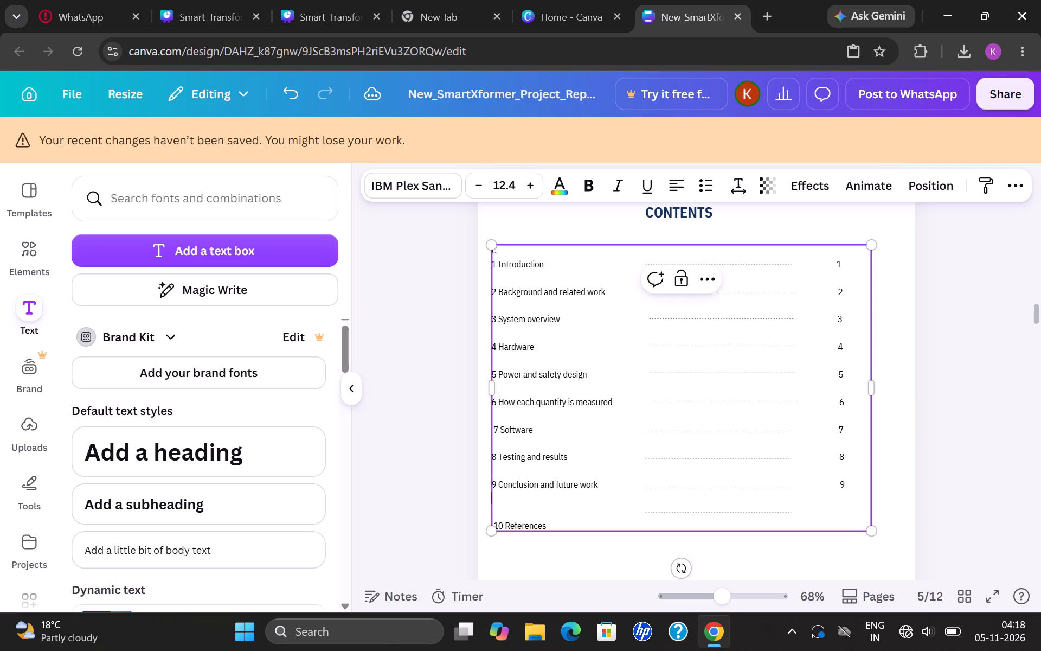
pyautogui.hotkey('ctrl', 'z')
# Add page number 10 to the 10 References entry, spaced out past its leader line to sit beneath the 9 above.
pyautogui.click(803, 510)
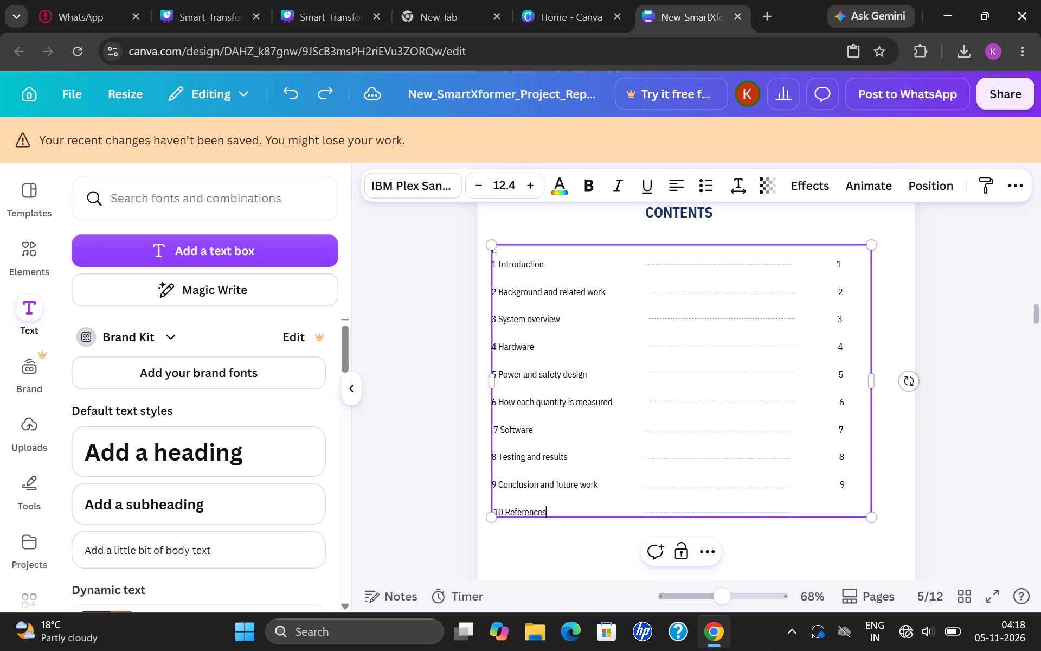
pyautogui.press('space')
pyautogui.press('space')
pyautogui.press('space')
pyautogui.press('space')
pyautogui.press('space')
pyautogui.press('space')
pyautogui.press('space')
pyautogui.press('space')
pyautogui.press('space')
pyautogui.press('space')
pyautogui.press('space')
pyautogui.press('space')
pyautogui.press('space')
pyautogui.press('space')
pyautogui.press('space')
pyautogui.press('space')
pyautogui.press('space')
pyautogui.press('space')
pyautogui.press('space')
pyautogui.press('space')
pyautogui.press('space')
pyautogui.press('space')
pyautogui.press('space')
pyautogui.press('space')
pyautogui.press('space')
pyautogui.press('space')
pyautogui.press('space')
pyautogui.press('space')
pyautogui.press('space')
pyautogui.press('space')
pyautogui.press('space')
pyautogui.press('space')
pyautogui.press('space')
pyautogui.press('space')
pyautogui.press('space')
pyautogui.press('space')
pyautogui.press('space')
pyautogui.press('space')
pyautogui.write('10')
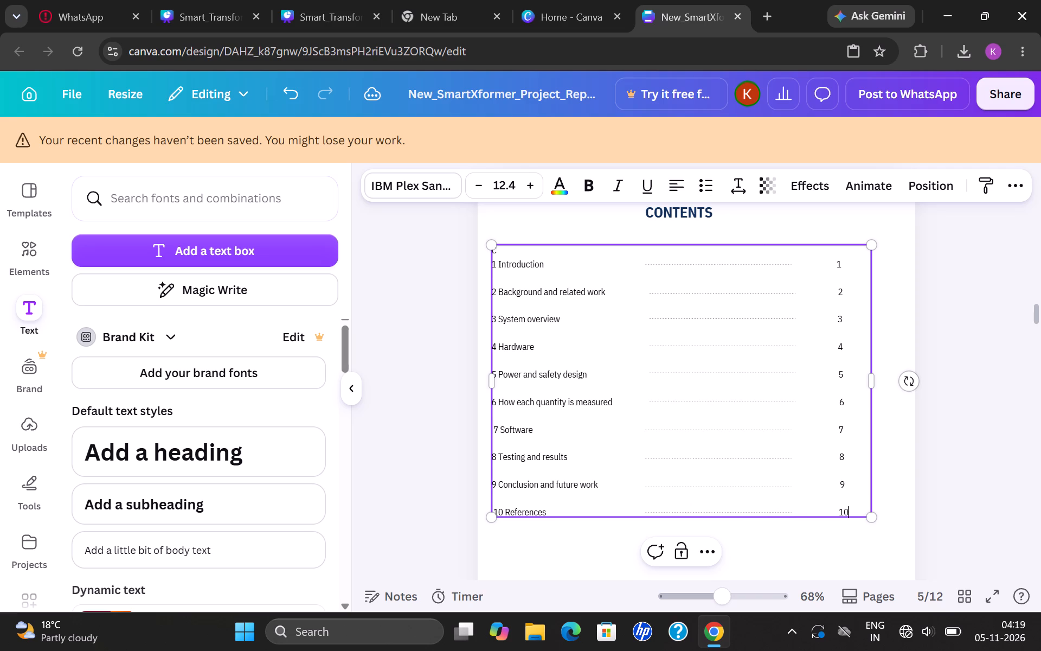
# Shift the Introduction entry's page number 1 over by one space to line up with the 2 below.
pyautogui.click(648, 365)
pyautogui.click(849, 263)
pyautogui.click(835, 263)
pyautogui.press('v')
pyautogui.press('BackSpace')
pyautogui.press('space')
pyautogui.click(976, 250)
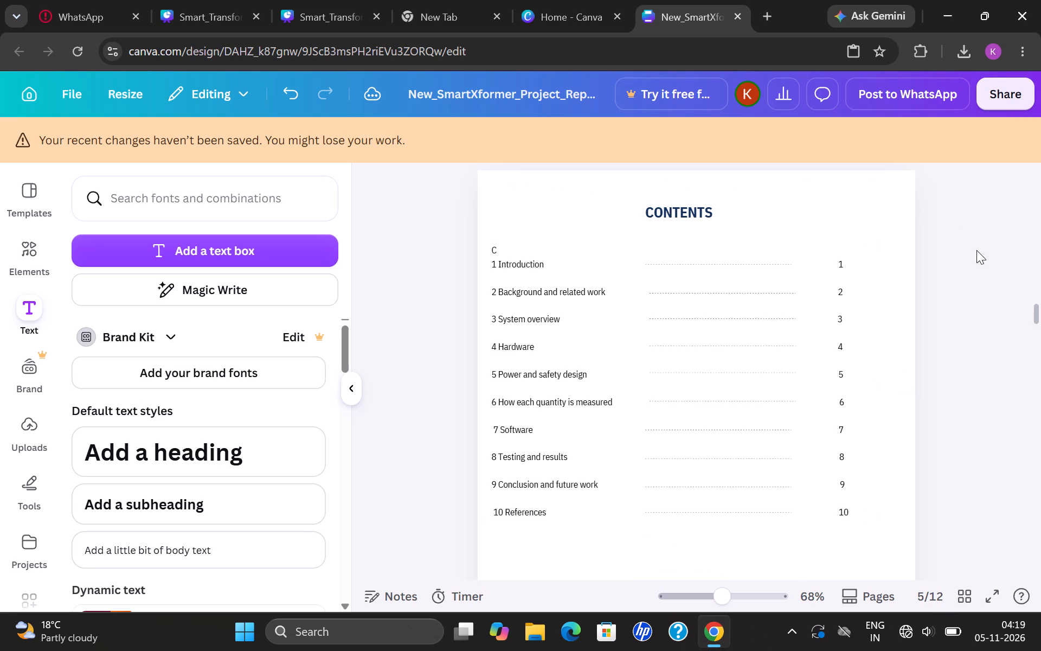
# Delete the stray letter C above the 1 Introduction entry in the contents text box.
pyautogui.click(499, 247)
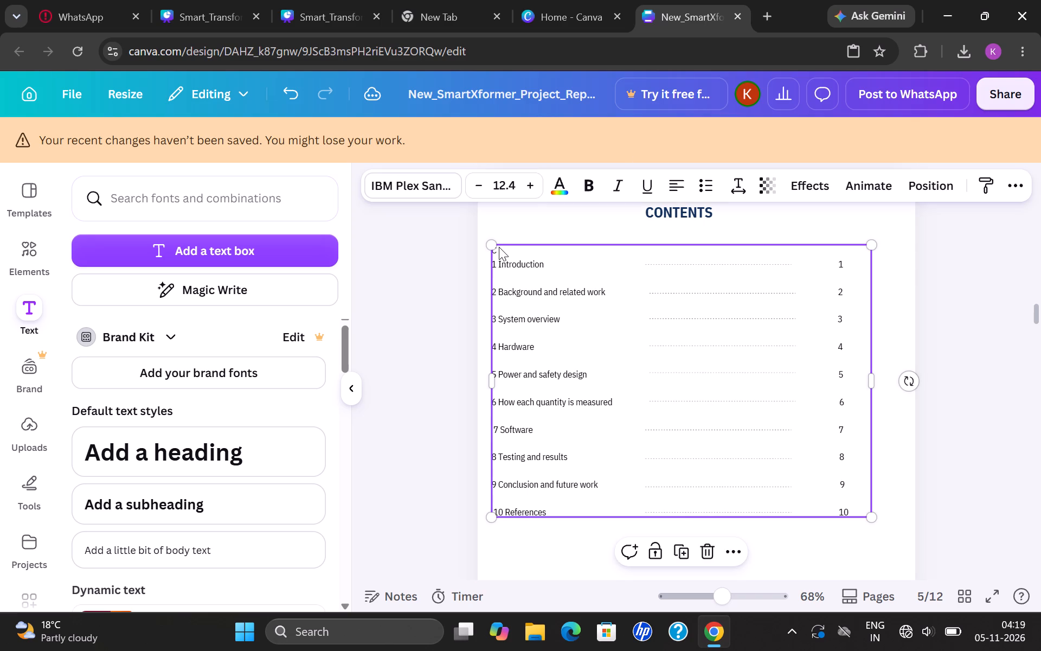
pyautogui.click(499, 247)
pyautogui.click(499, 247)
pyautogui.press('BackSpace')
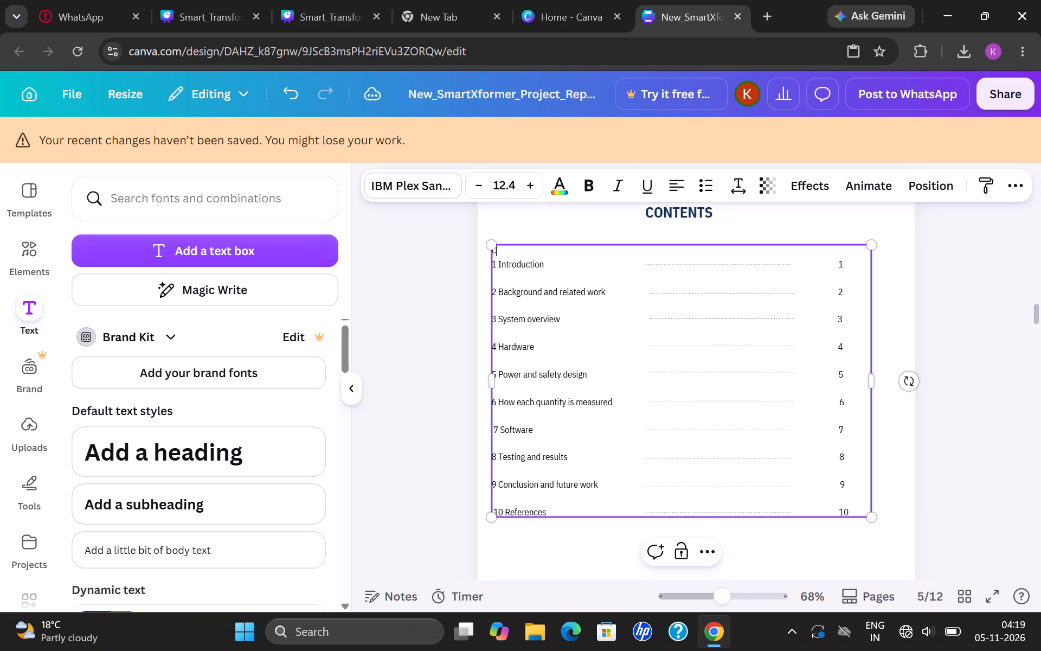
pyautogui.click(507, 254)
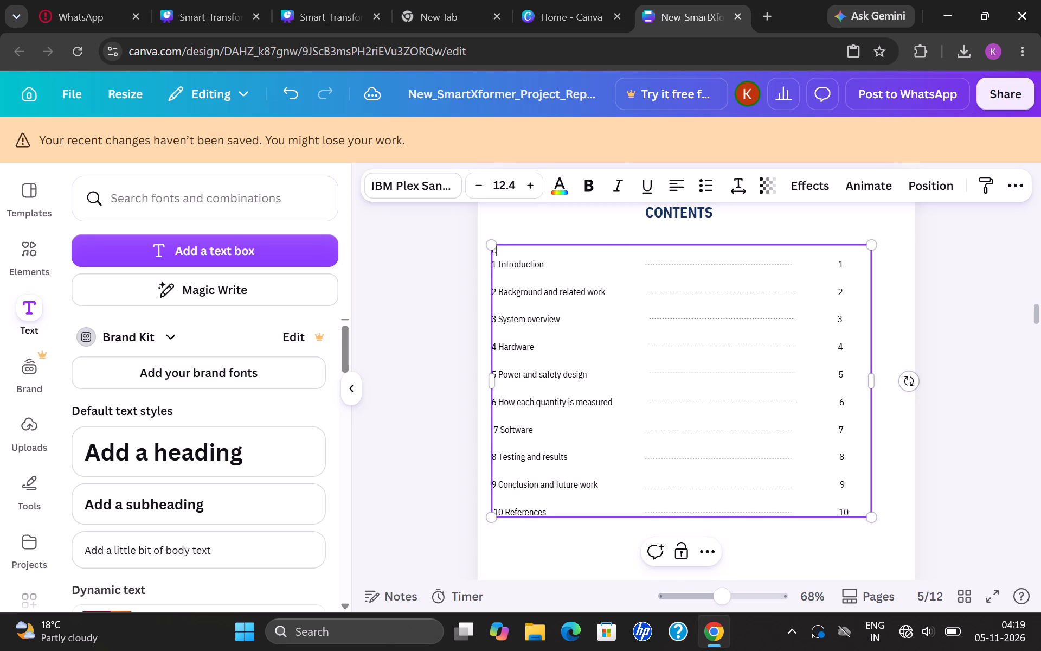
pyautogui.click(506, 254)
pyautogui.press('BackSpace')
pyautogui.press('BackSpace')
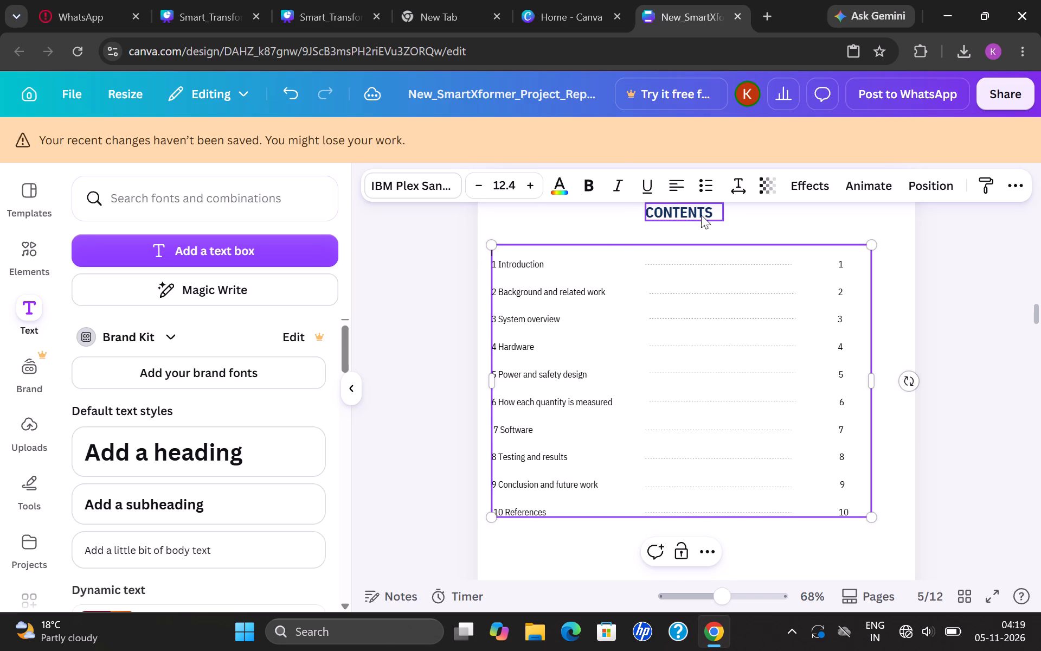
# Increase the CONTENTS heading's font size to 23 and widen its text box so the word fits on one line.
pyautogui.click(712, 216)
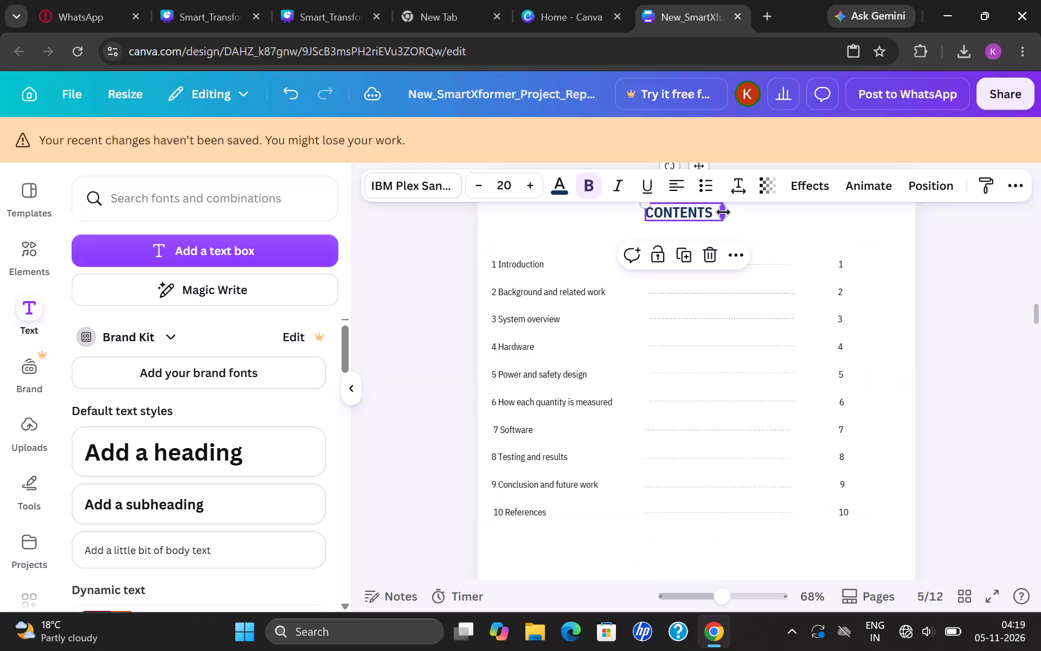
pyautogui.click(723, 212)
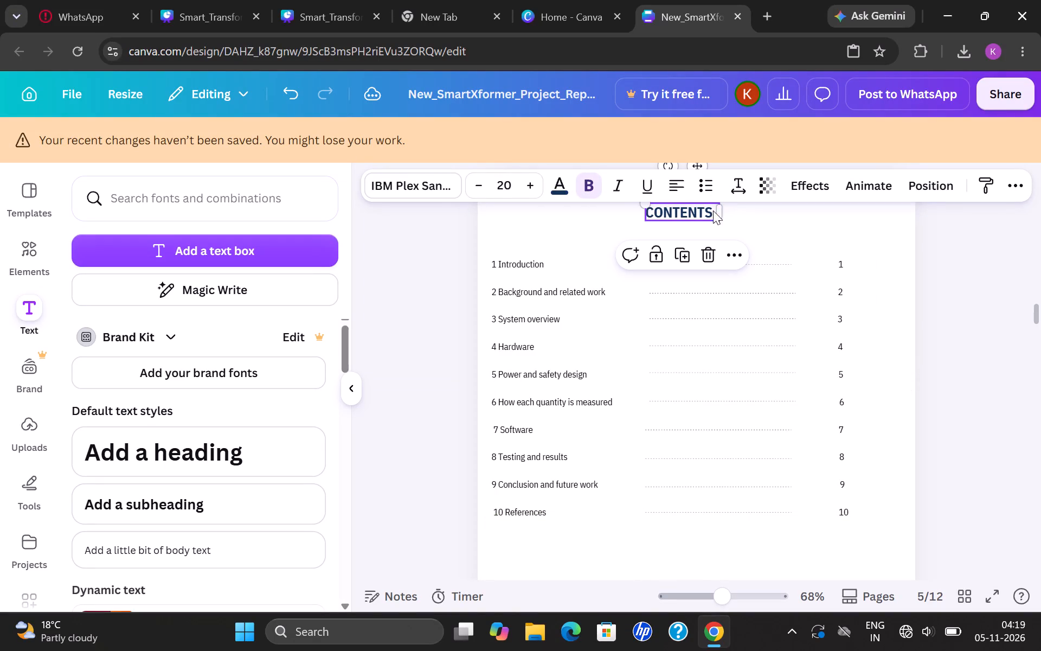
pyautogui.click(706, 213)
pyautogui.tripleClick(523, 182)
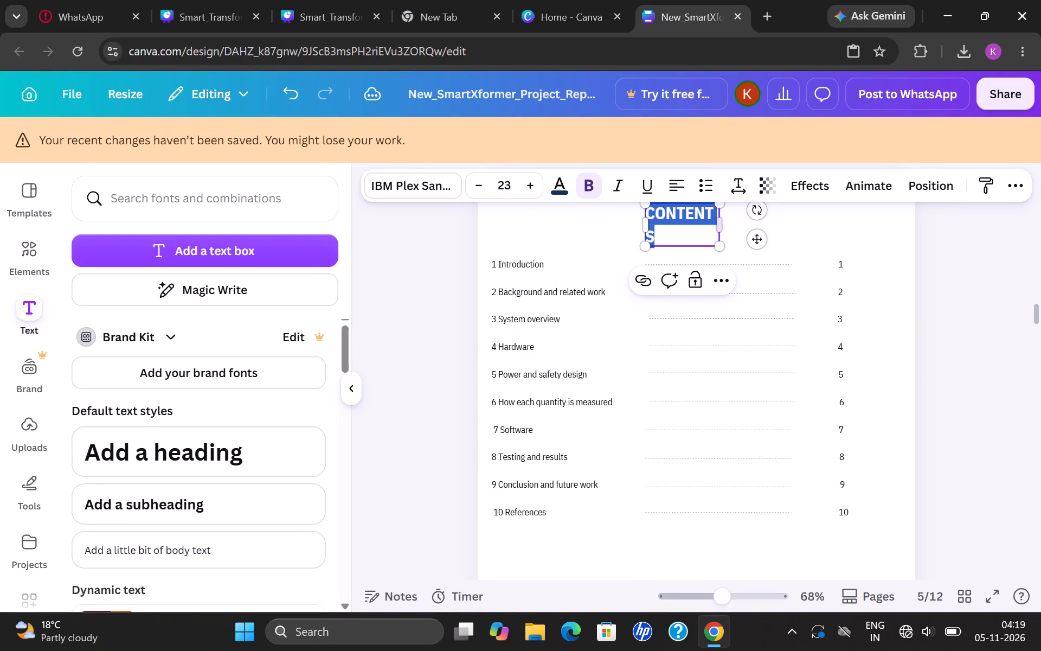
pyautogui.moveTo(722, 224); pyautogui.dragTo(741, 224)
pyautogui.moveTo(741, 224); pyautogui.dragTo(731, 221)
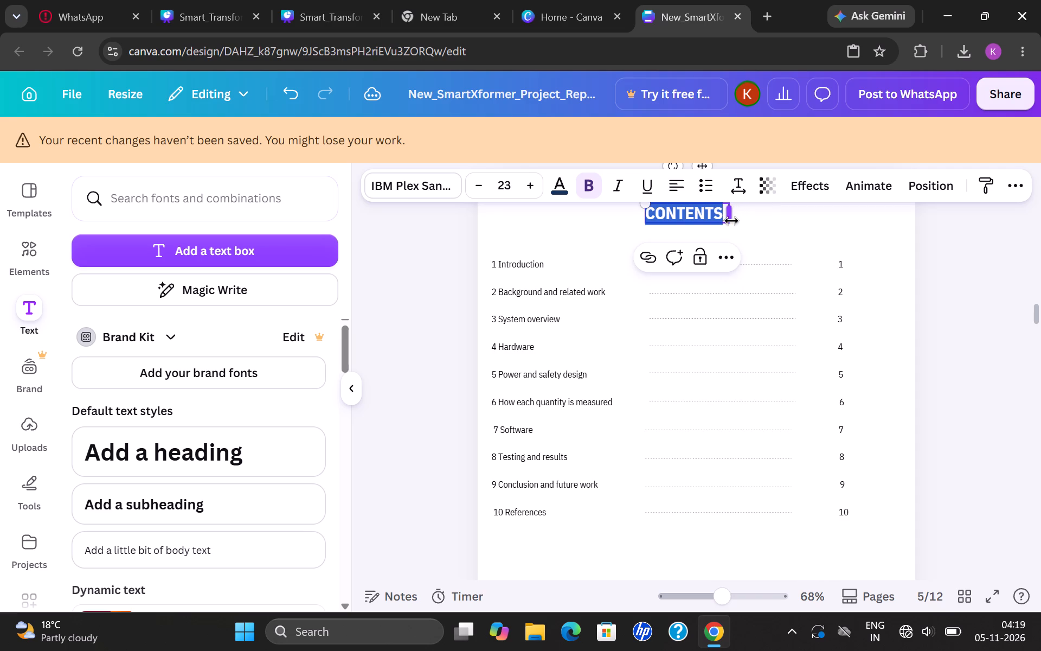
pyautogui.click(755, 221)
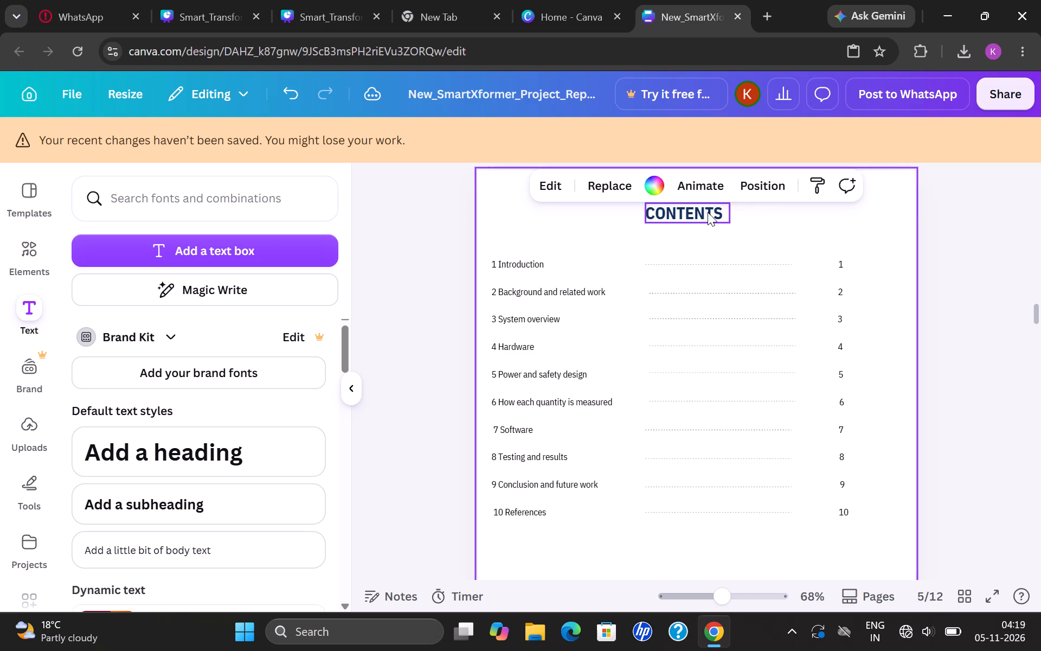
# Underline the CONTENTS heading on page 5.
pyautogui.click(708, 212)
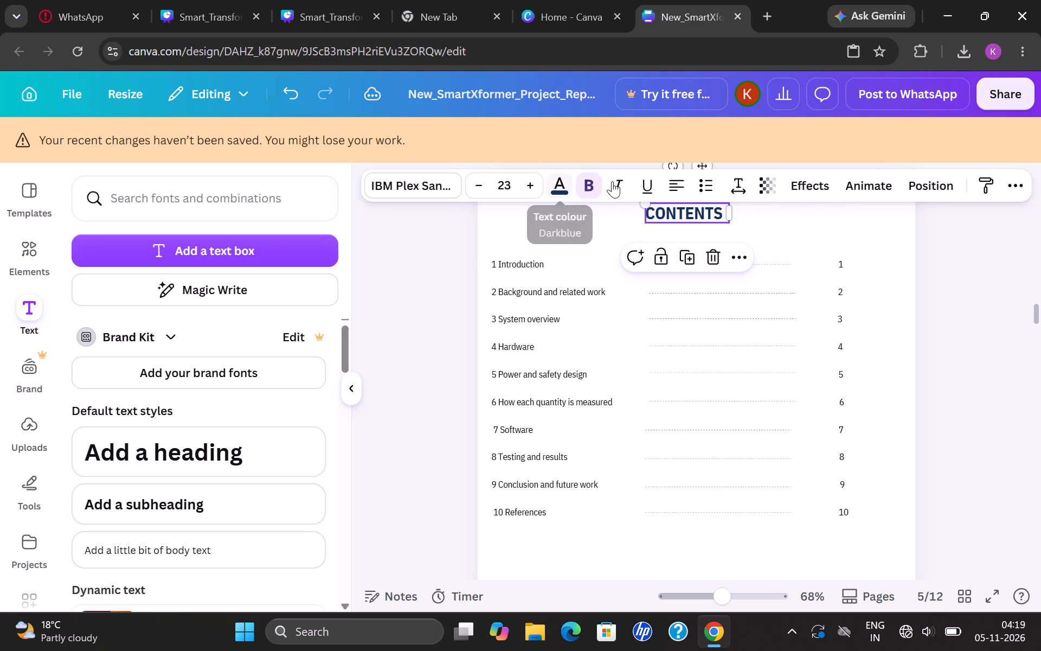
pyautogui.click(651, 179)
pyautogui.click(788, 222)
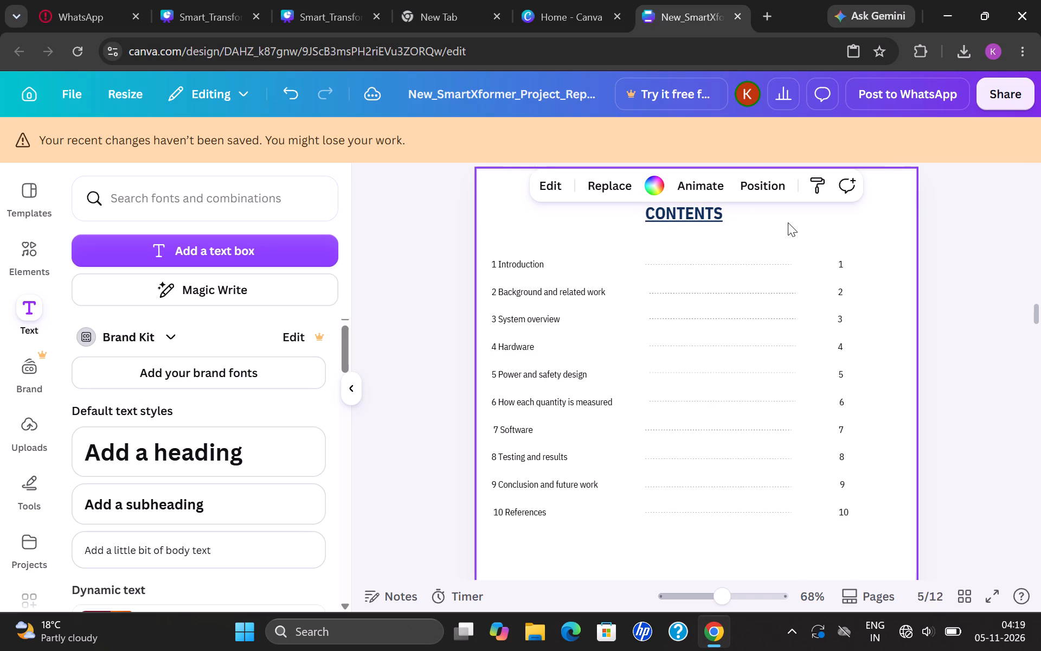
pyautogui.click(937, 318)
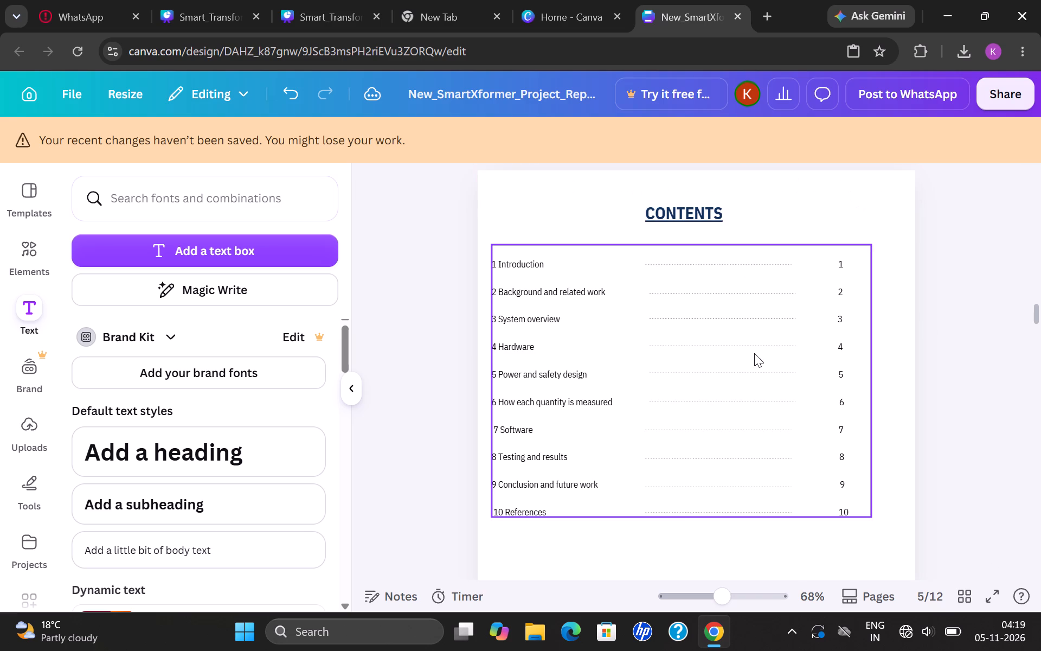
pyautogui.scroll(-1, 754, 353)
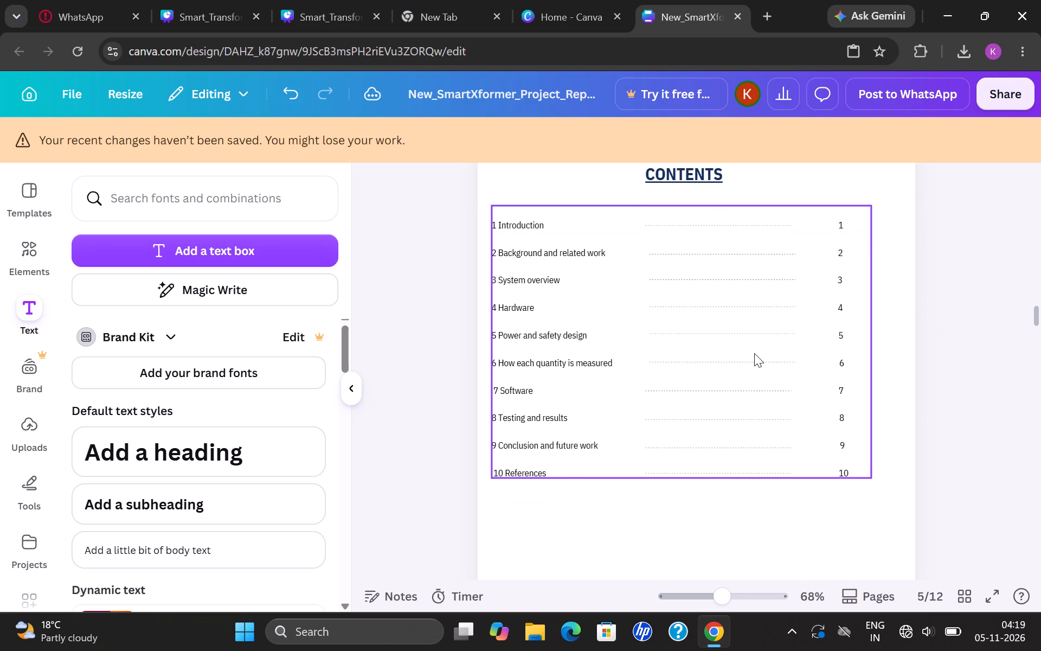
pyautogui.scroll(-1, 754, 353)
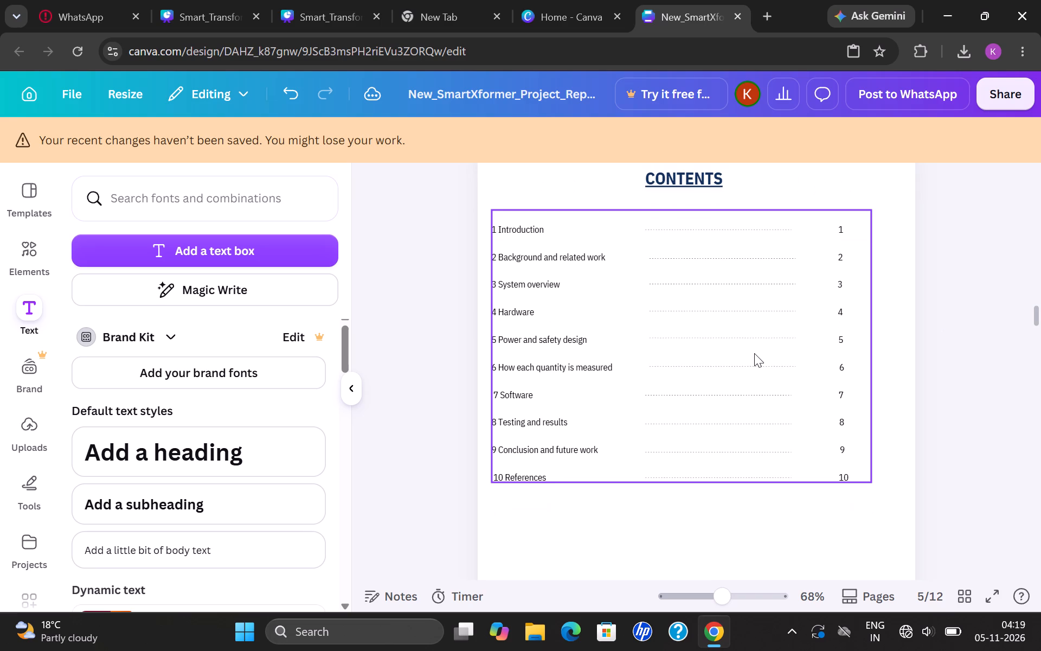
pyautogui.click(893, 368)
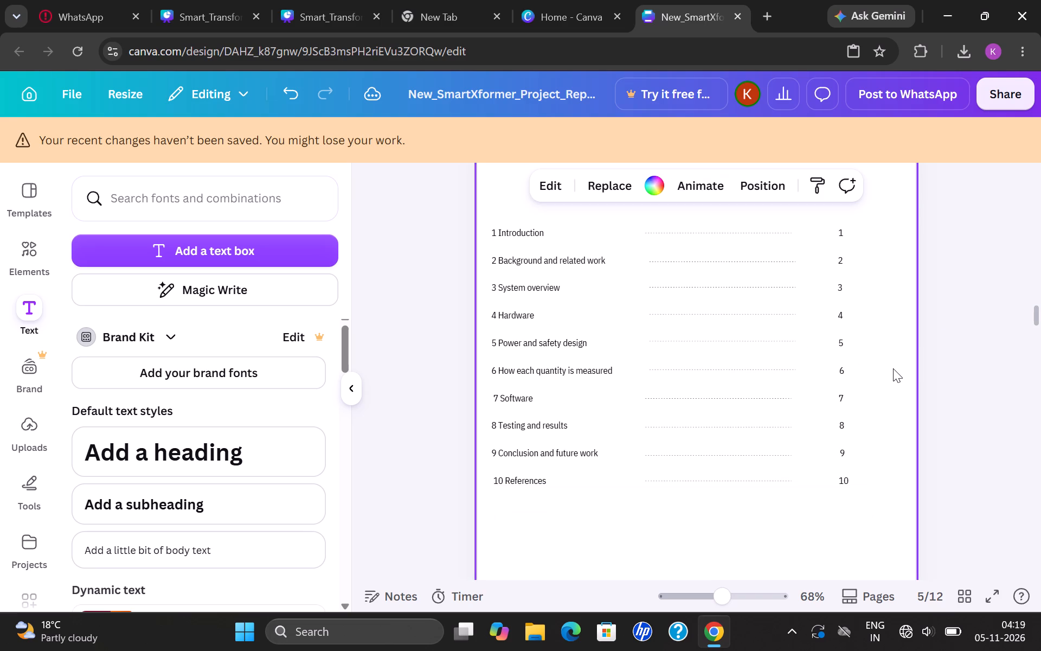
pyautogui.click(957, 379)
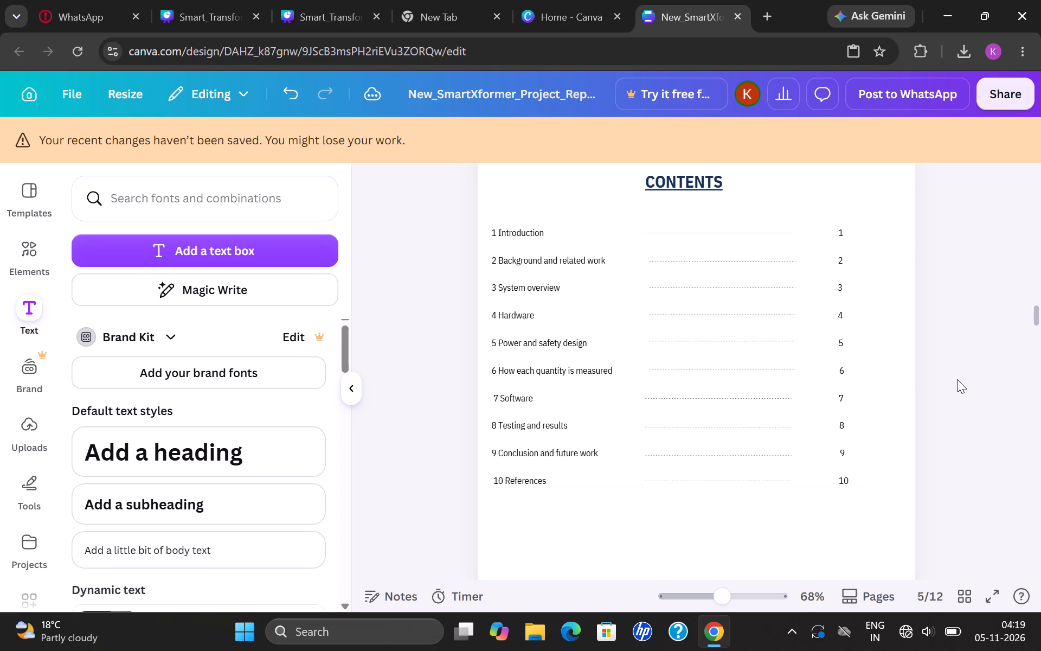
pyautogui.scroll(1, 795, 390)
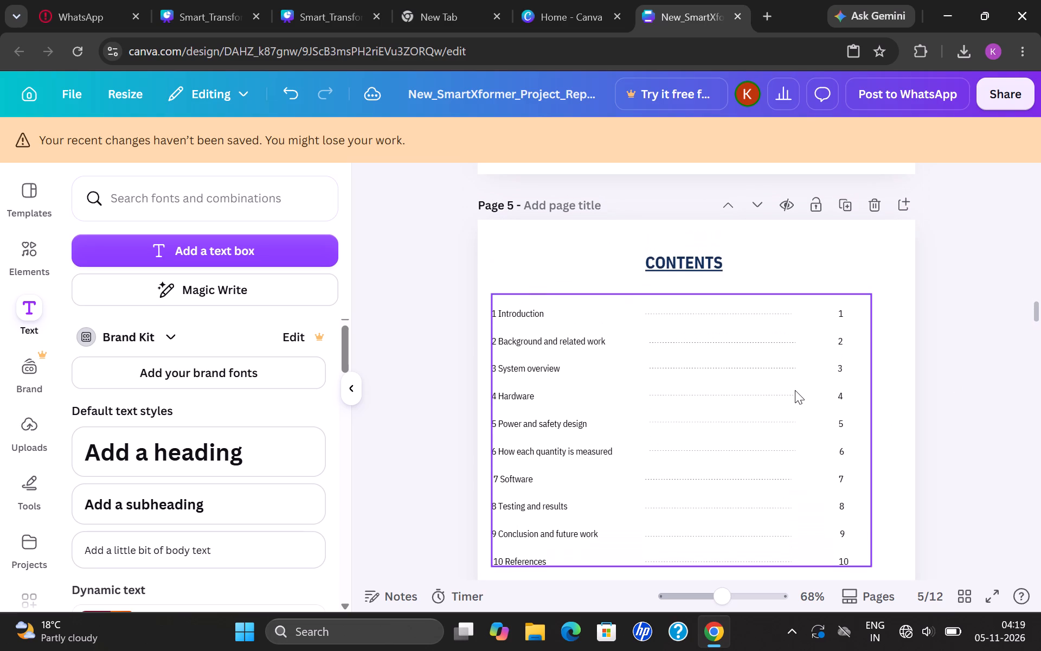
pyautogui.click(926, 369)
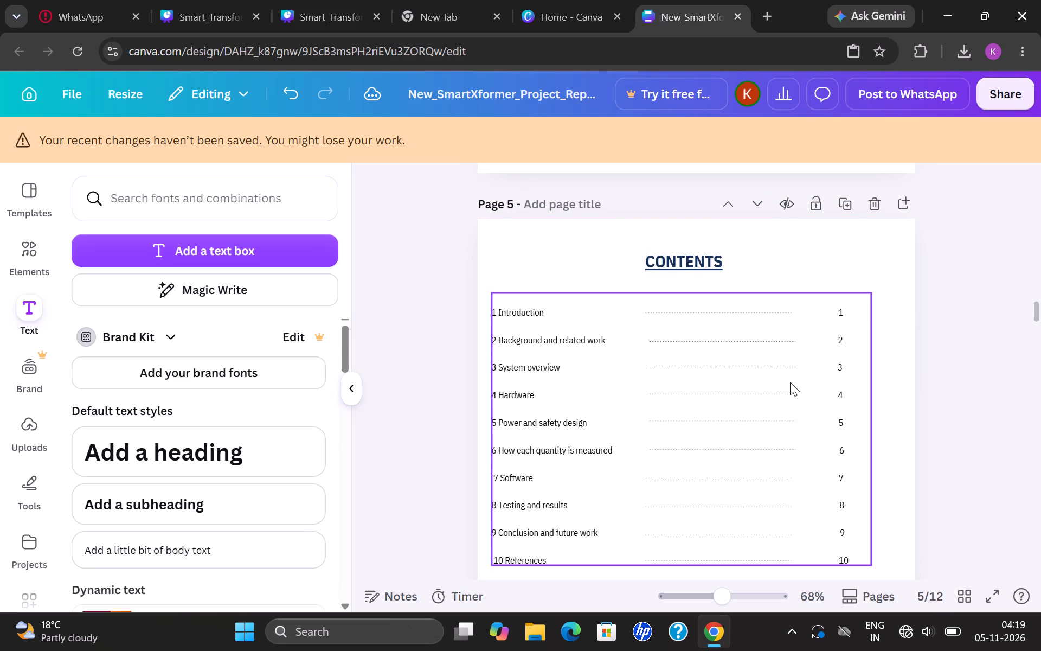
# Insert a blank line between the ACKNOWLEDGEMENT heading and the first paragraph on page 4.
pyautogui.scroll(2, 790, 382)
pyautogui.scroll(3, 738, 365)
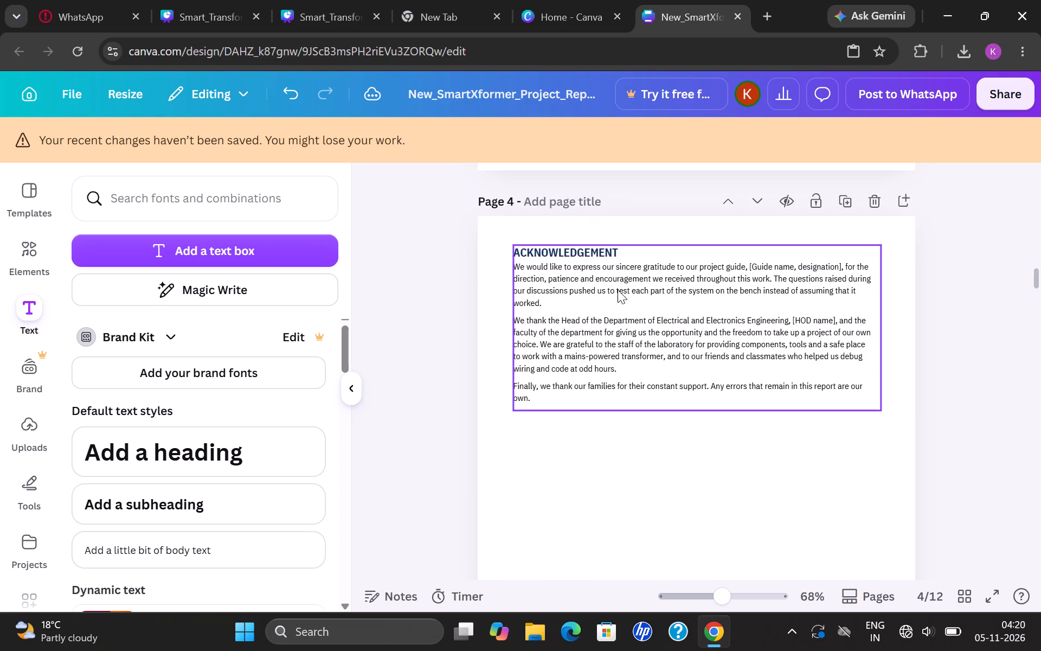
pyautogui.click(519, 254)
pyautogui.click(530, 261)
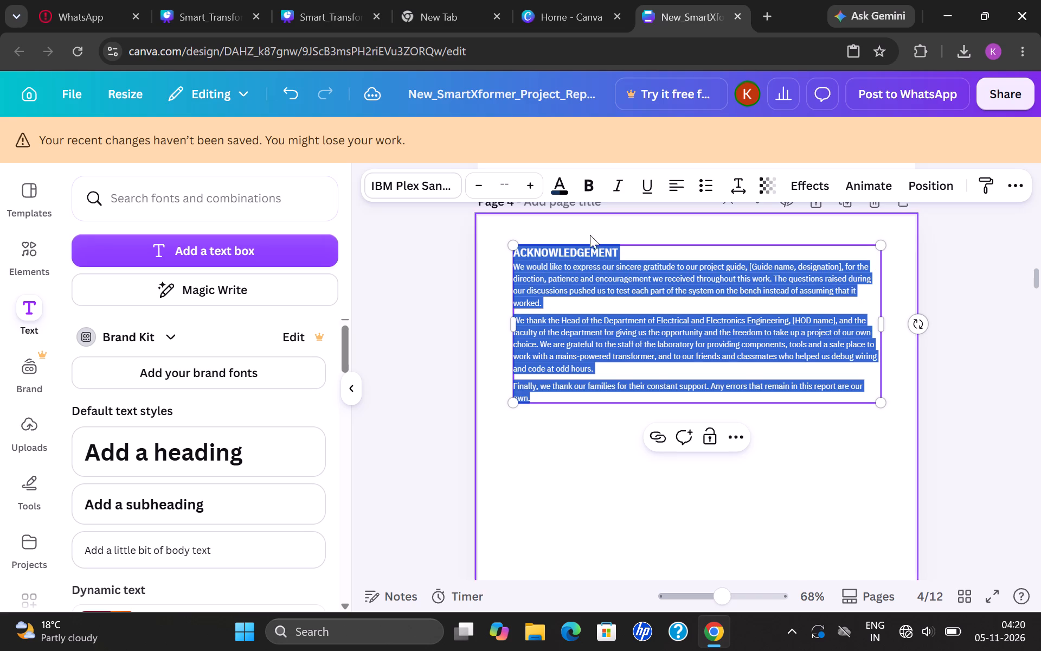
pyautogui.click(626, 251)
pyautogui.click(626, 251)
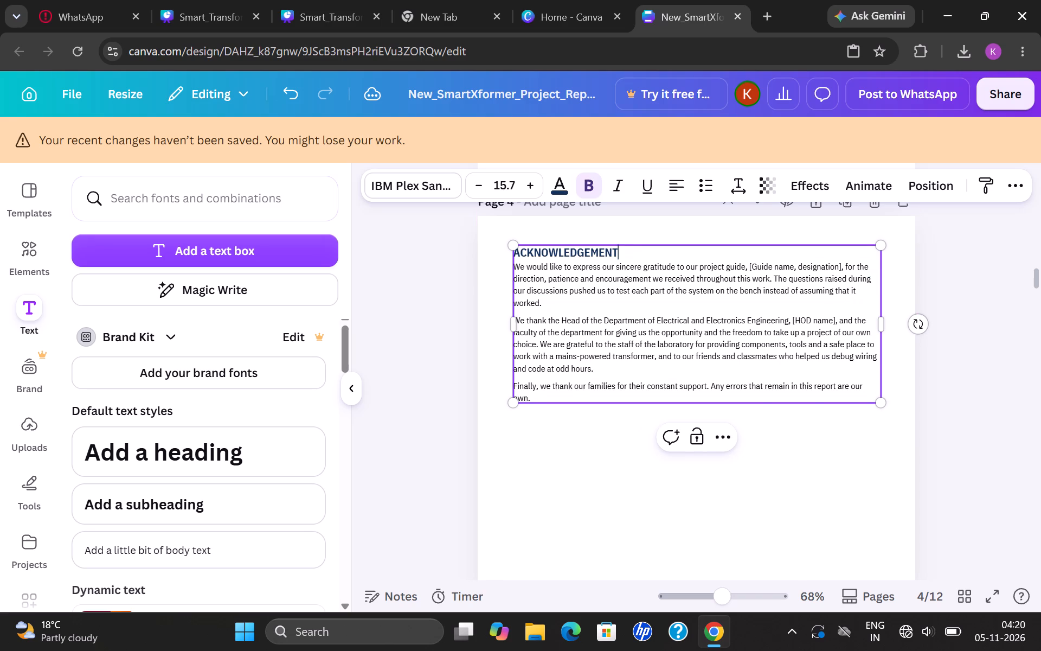
pyautogui.press('Return')
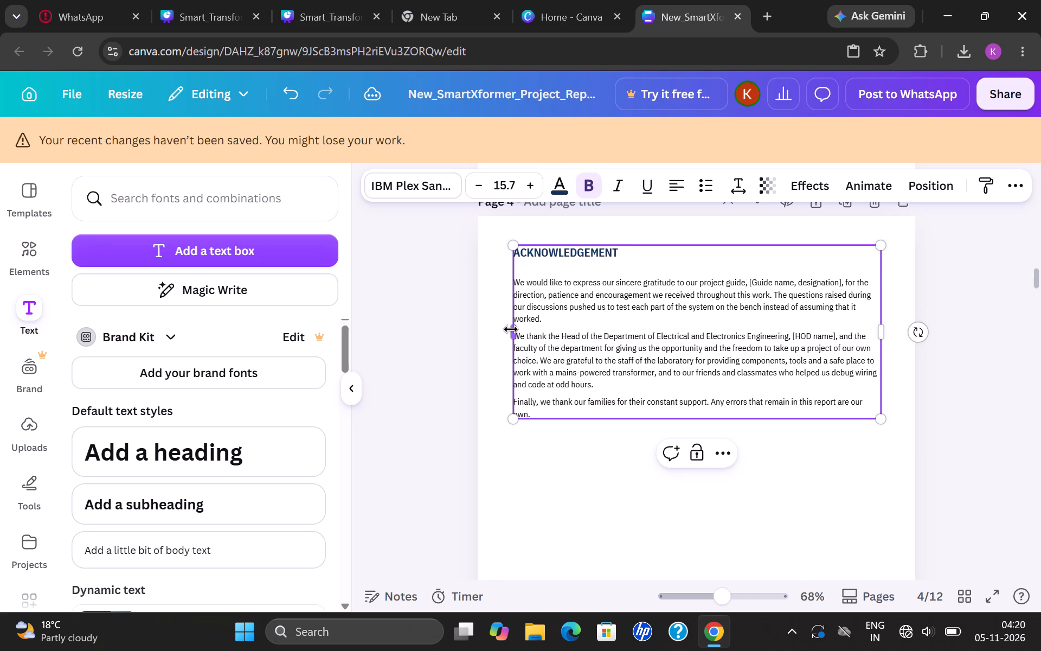
# Widen the acknowledgement text box slightly towards the page's left edge.
pyautogui.moveTo(511, 329); pyautogui.dragTo(499, 329)
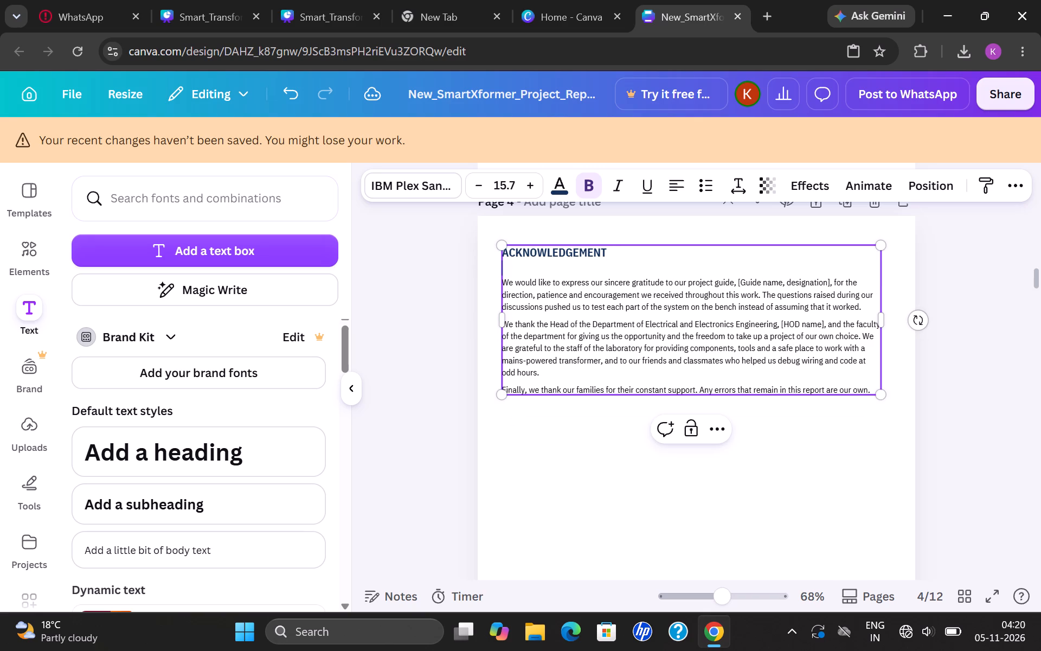
# Indent the ACKNOWLEDGEMENT heading with leading spaces so it sits near the middle of its line.
pyautogui.click(501, 253)
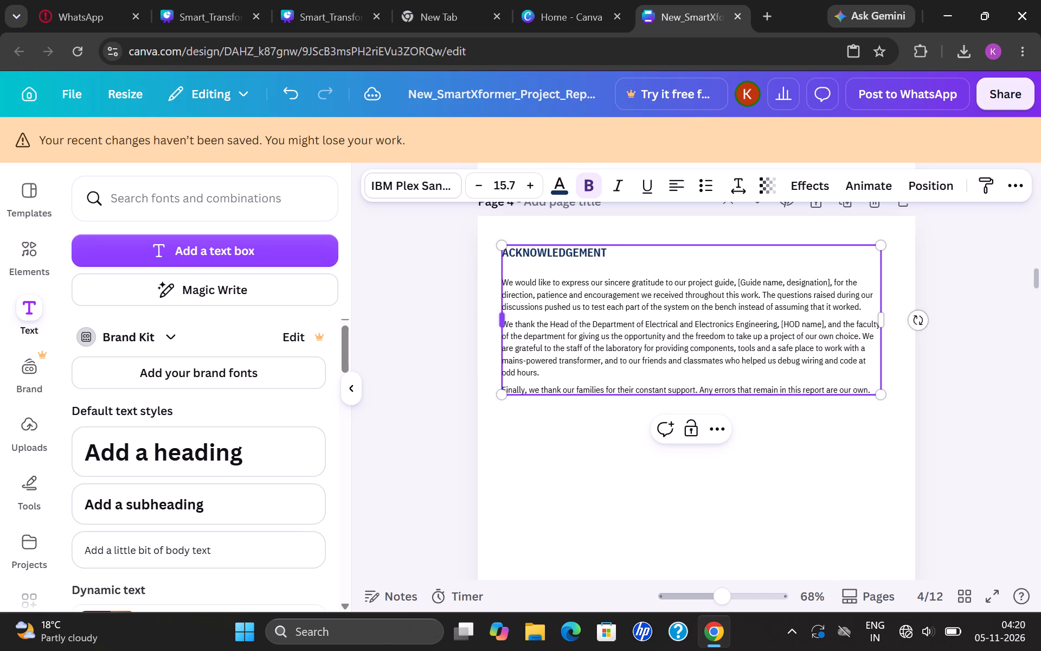
pyautogui.click(511, 256)
pyautogui.press('Left')
pyautogui.press('space')
pyautogui.press('space')
pyautogui.press('space')
pyautogui.press('space')
pyautogui.press('space')
pyautogui.press('space')
pyautogui.press('space')
pyautogui.press('space')
pyautogui.press('space')
pyautogui.press('space')
pyautogui.press('space')
pyautogui.press('space')
pyautogui.press('space')
pyautogui.press('space')
pyautogui.press('space')
pyautogui.press('space')
pyautogui.press('space')
pyautogui.press('space')
pyautogui.press('space')
pyautogui.press('space')
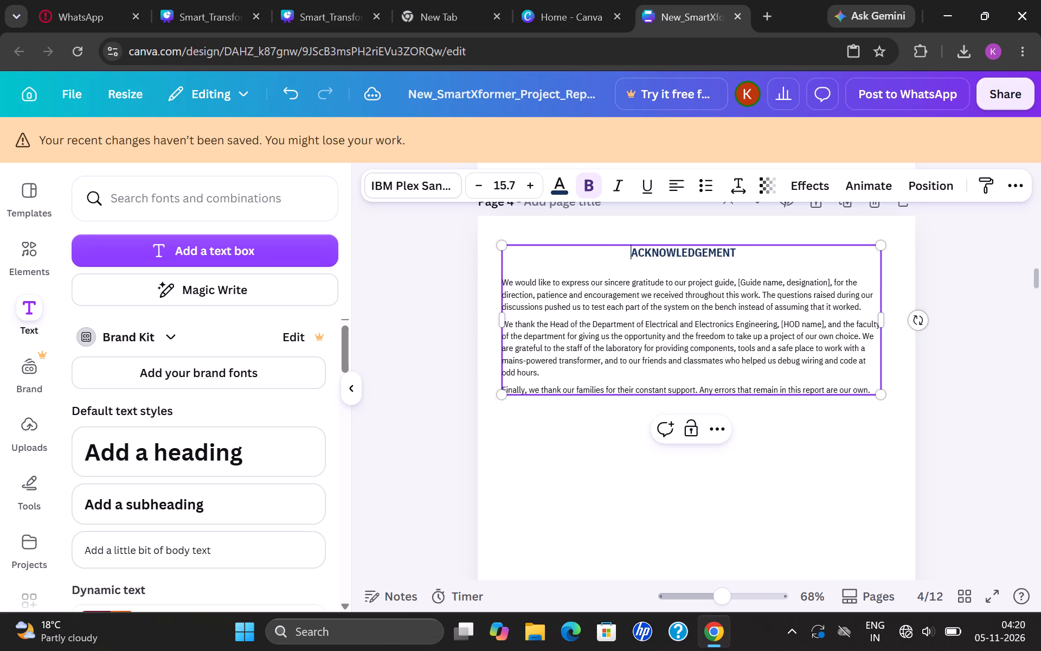
# Increase the ACKNOWLEDGEMENT heading's font size to 20.7.
pyautogui.moveTo(629, 251); pyautogui.dragTo(764, 243)
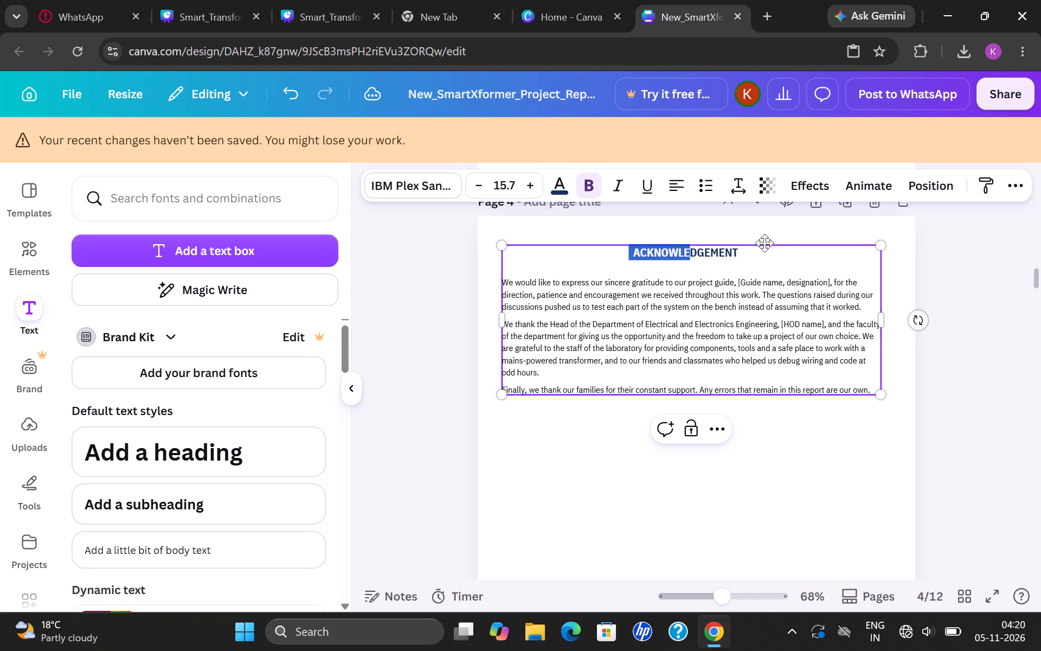
pyautogui.moveTo(764, 243); pyautogui.dragTo(768, 251)
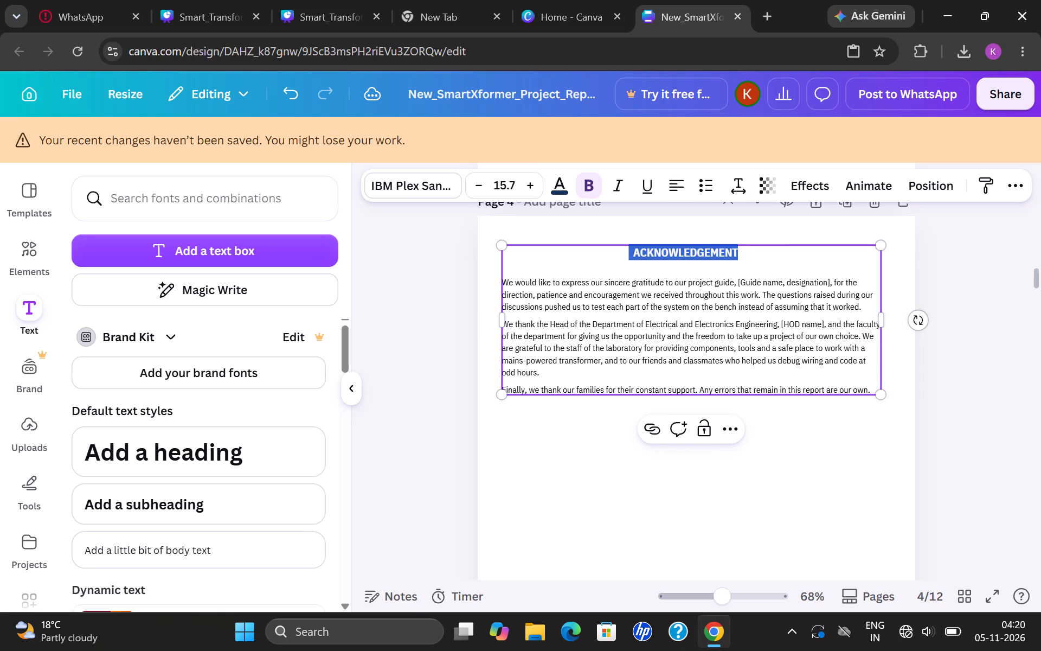
pyautogui.hotkey('ctrl', 'c')
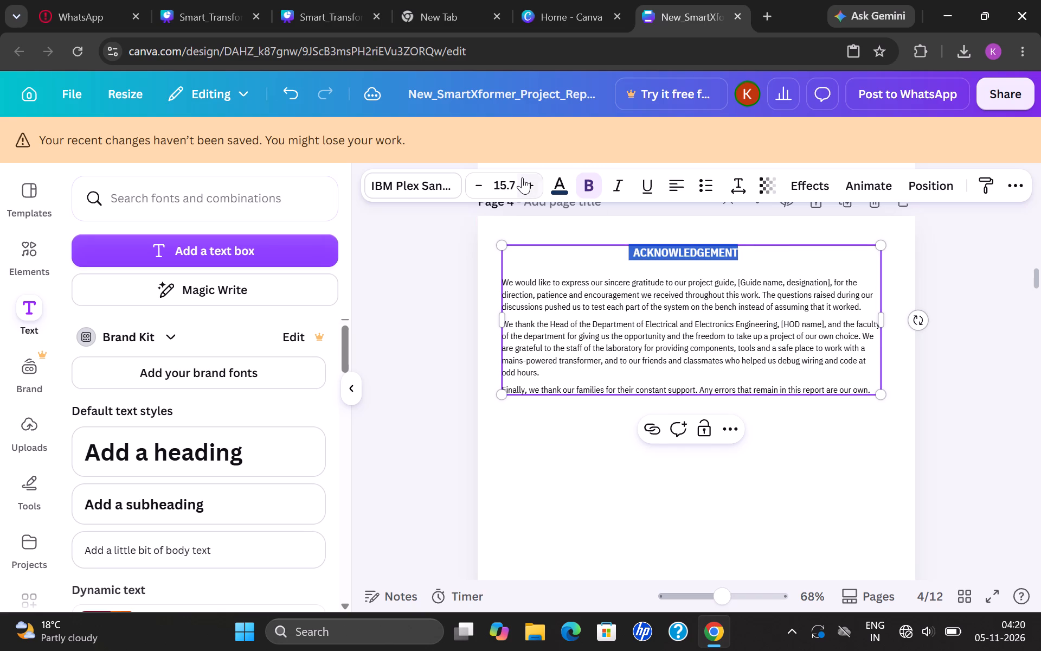
pyautogui.tripleClick(526, 176)
pyautogui.click(526, 176)
pyautogui.click(526, 176)
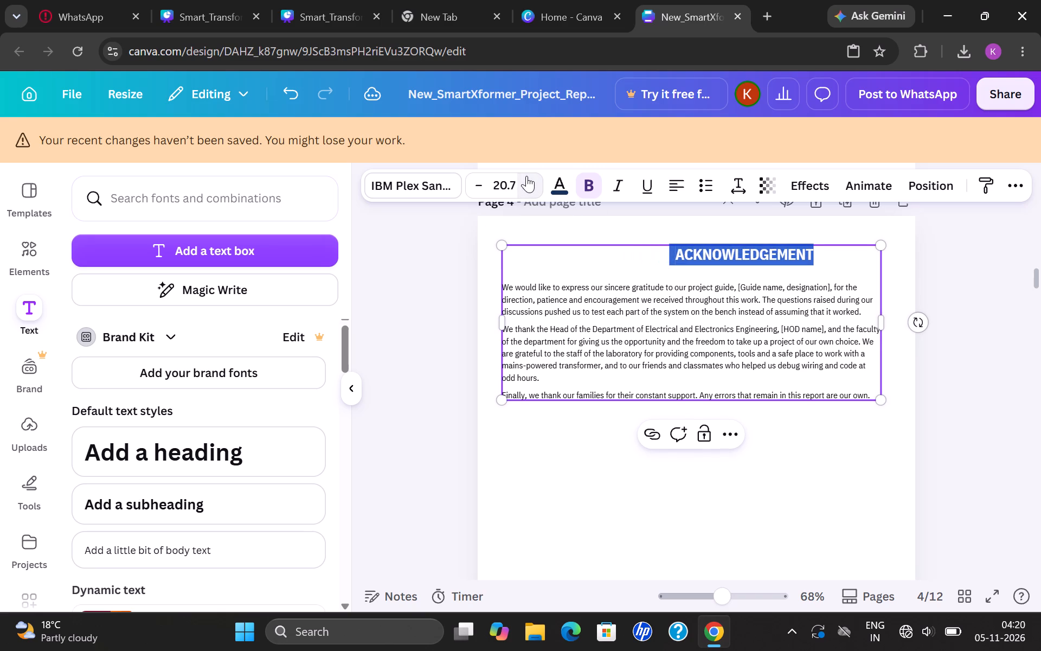
# Remove some of the spaces before the enlarged ACKNOWLEDGEMENT heading to bring it back to the centre of the page.
pyautogui.click(666, 270)
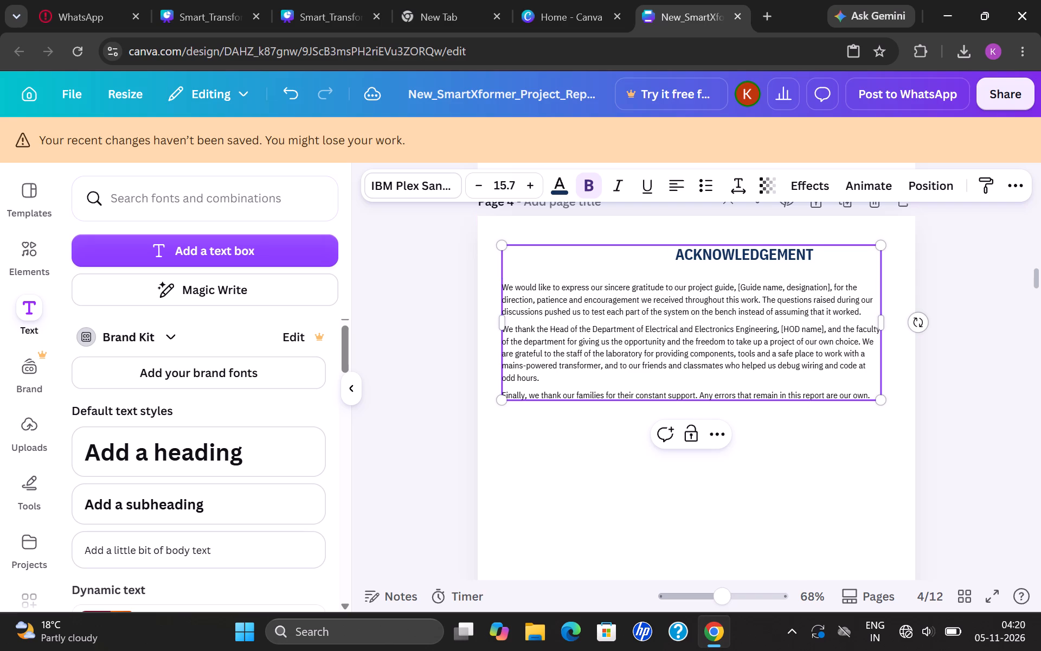
pyautogui.click(671, 258)
pyautogui.press('BackSpace')
pyautogui.press('BackSpace')
pyautogui.press('BackSpace')
pyautogui.press('BackSpace')
pyautogui.press('BackSpace')
pyautogui.press('BackSpace')
pyautogui.press('BackSpace')
pyautogui.press('BackSpace')
pyautogui.press('BackSpace')
pyautogui.press('BackSpace')
pyautogui.press('BackSpace')
pyautogui.press('BackSpace')
pyautogui.press('BackSpace')
pyautogui.press('BackSpace')
pyautogui.press('BackSpace')
pyautogui.press('BackSpace')
pyautogui.press('BackSpace')
pyautogui.press('BackSpace')
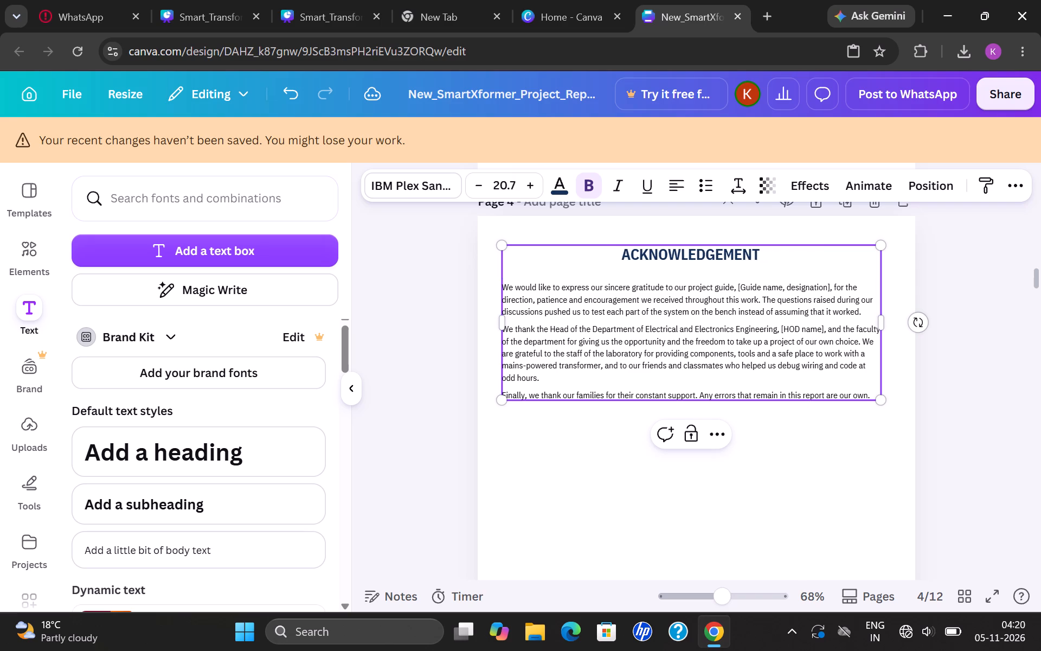
pyautogui.press('BackSpace')
pyautogui.press('BackSpace')
# Underline the word ACKNOWLEDGEMENT in the page 4 heading, leaving out the leading spaces.
pyautogui.click(709, 246)
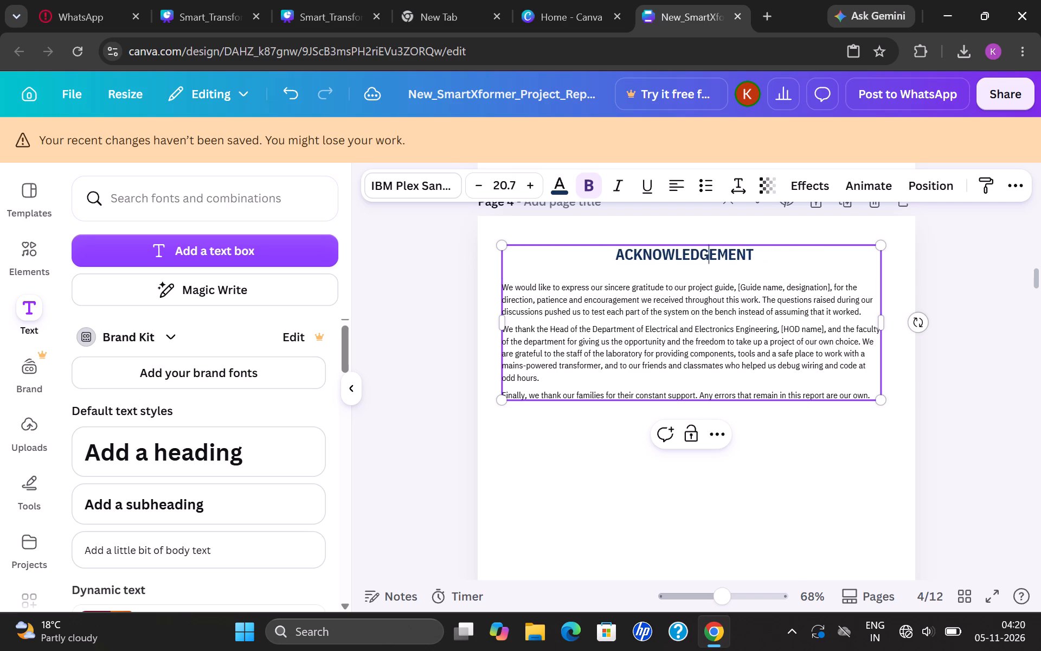
pyautogui.moveTo(761, 255); pyautogui.dragTo(625, 243)
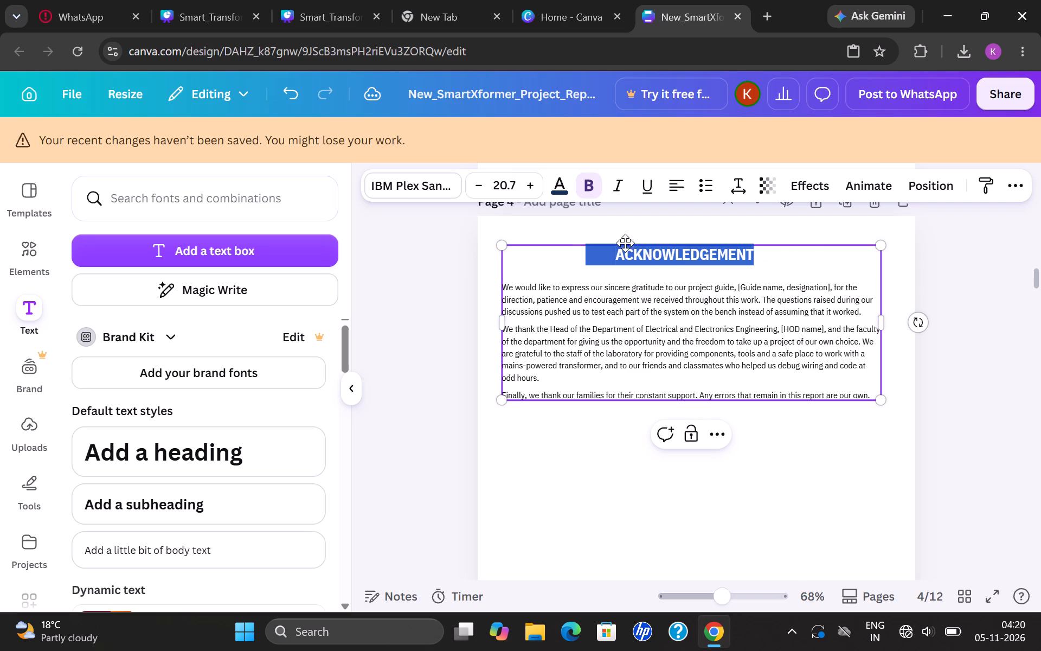
pyautogui.moveTo(625, 243); pyautogui.dragTo(621, 247)
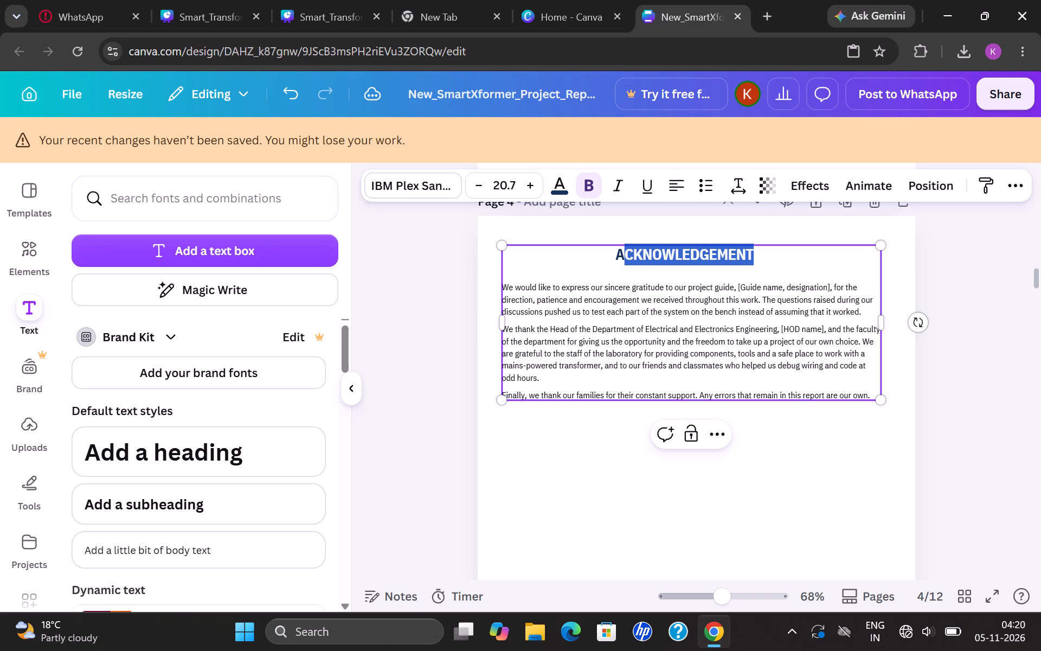
pyautogui.moveTo(621, 247); pyautogui.dragTo(617, 247)
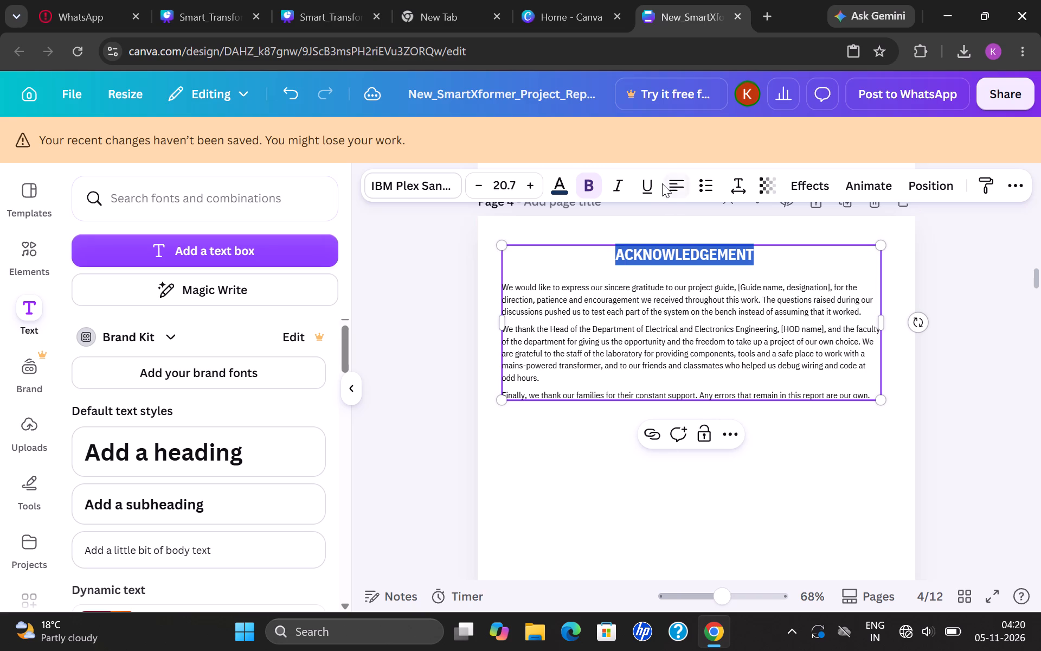
pyautogui.click(641, 181)
pyautogui.click(827, 468)
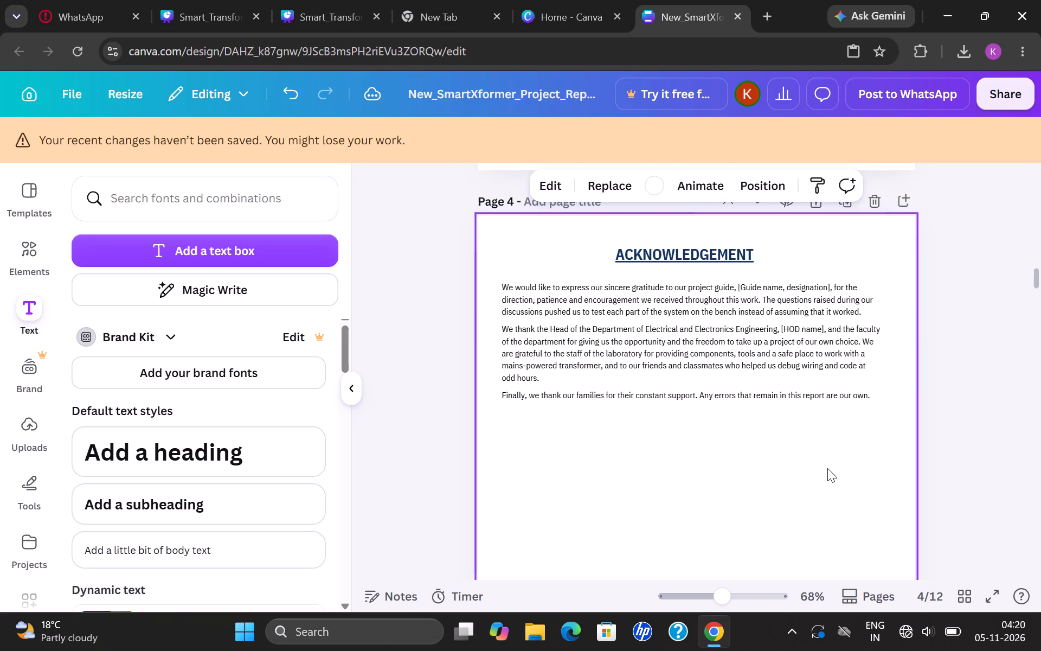
# Review the layout and headings of the report's opening pages, from the certificate page to the contents page.
pyautogui.scroll(1, 827, 468)
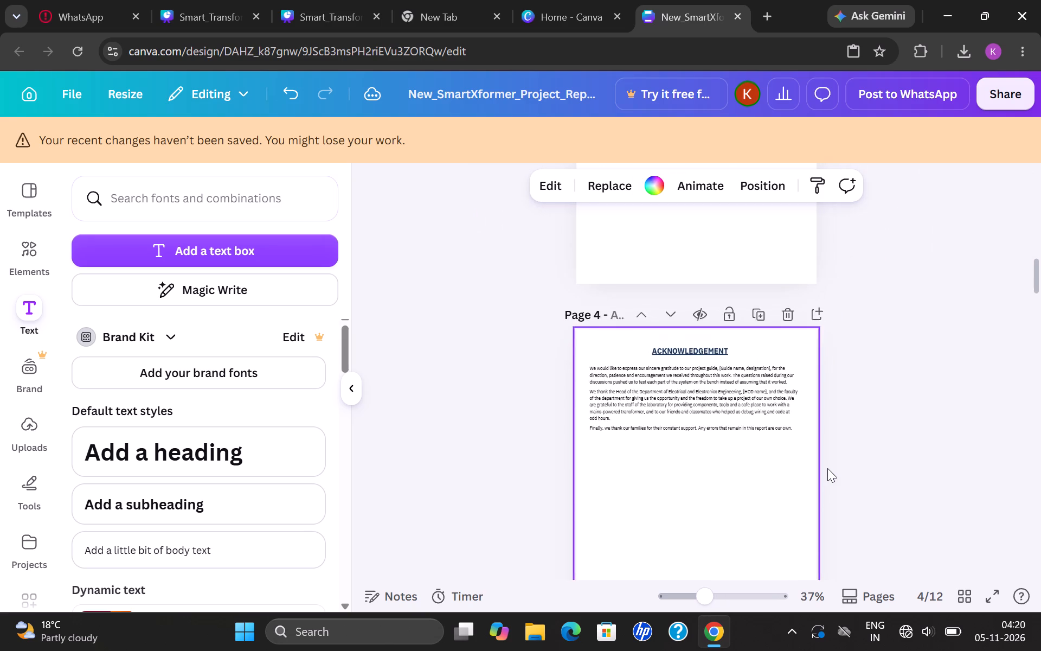
pyautogui.scroll(5, 827, 468)
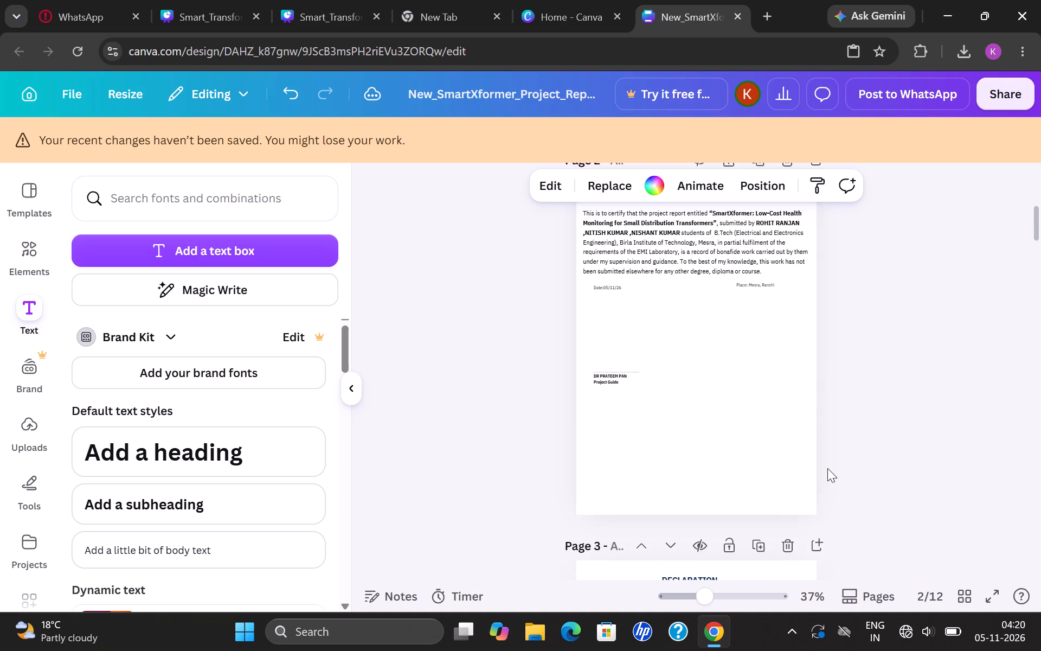
pyautogui.scroll(4, 827, 468)
pyautogui.scroll(-2, 827, 468)
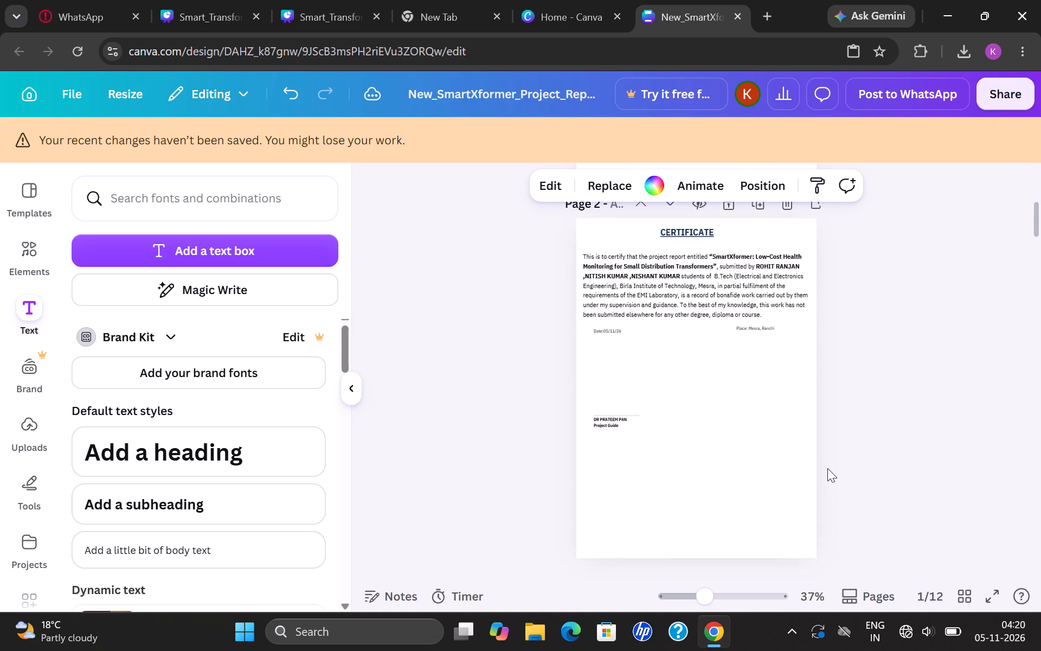
pyautogui.scroll(-6, 827, 468)
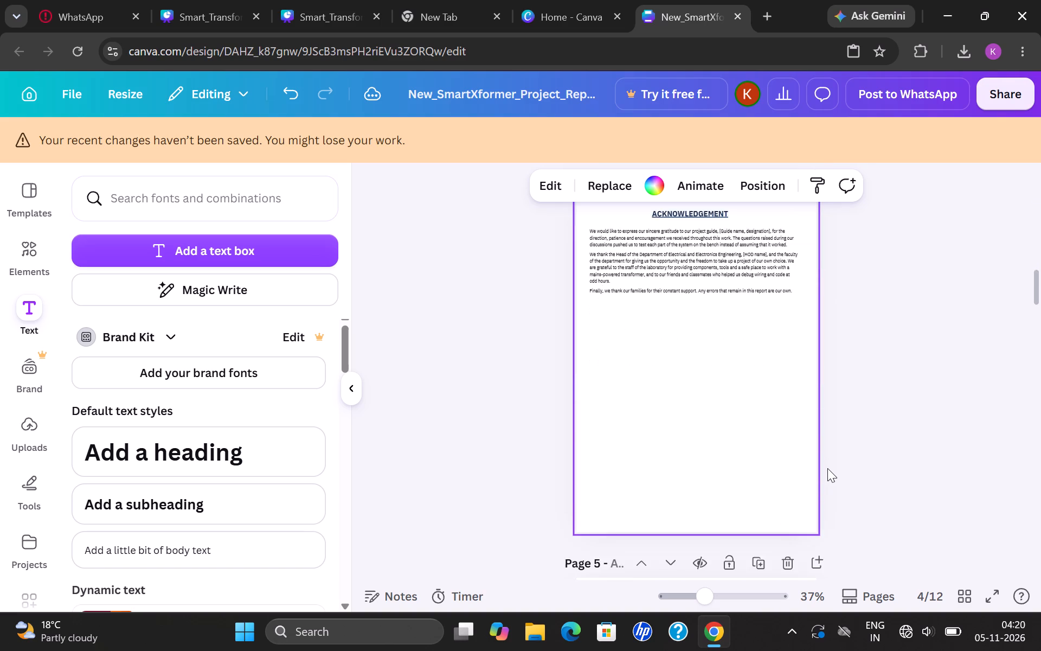
pyautogui.scroll(-4, 827, 468)
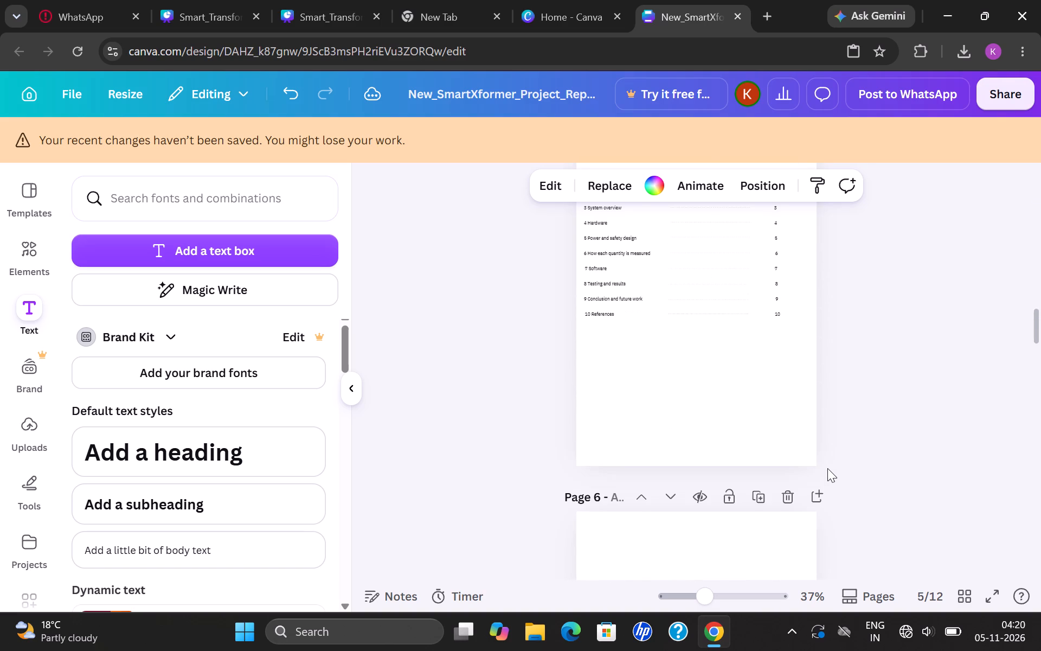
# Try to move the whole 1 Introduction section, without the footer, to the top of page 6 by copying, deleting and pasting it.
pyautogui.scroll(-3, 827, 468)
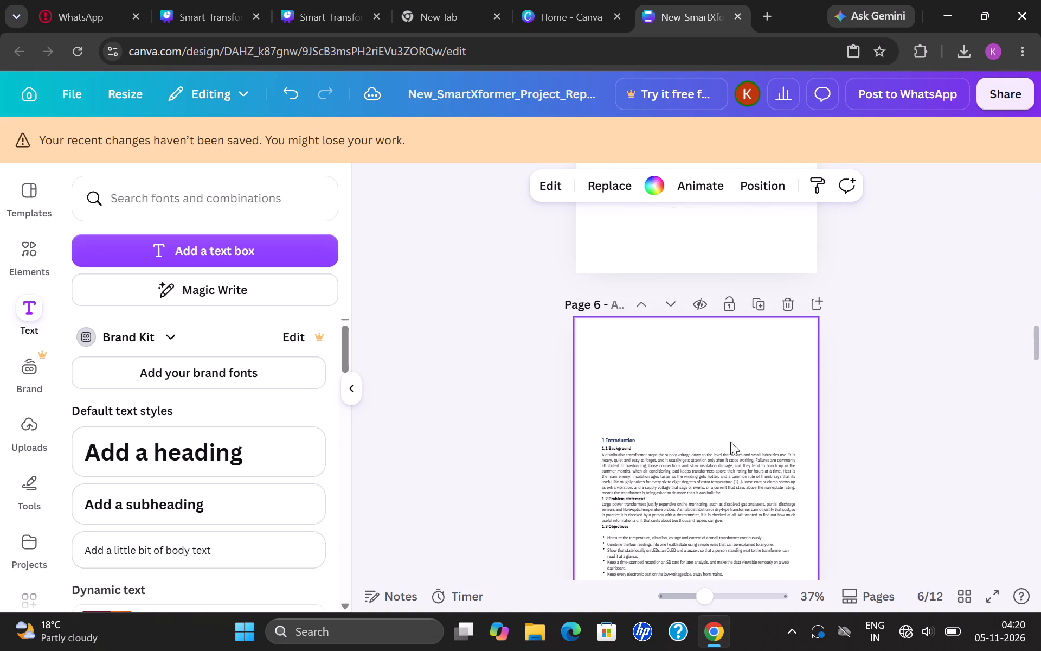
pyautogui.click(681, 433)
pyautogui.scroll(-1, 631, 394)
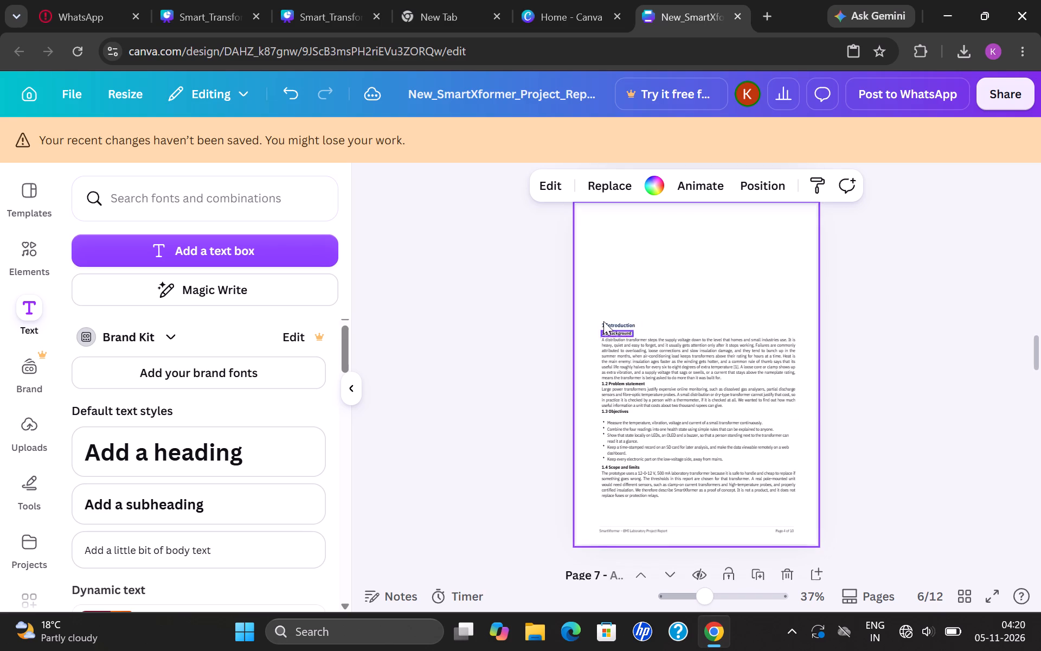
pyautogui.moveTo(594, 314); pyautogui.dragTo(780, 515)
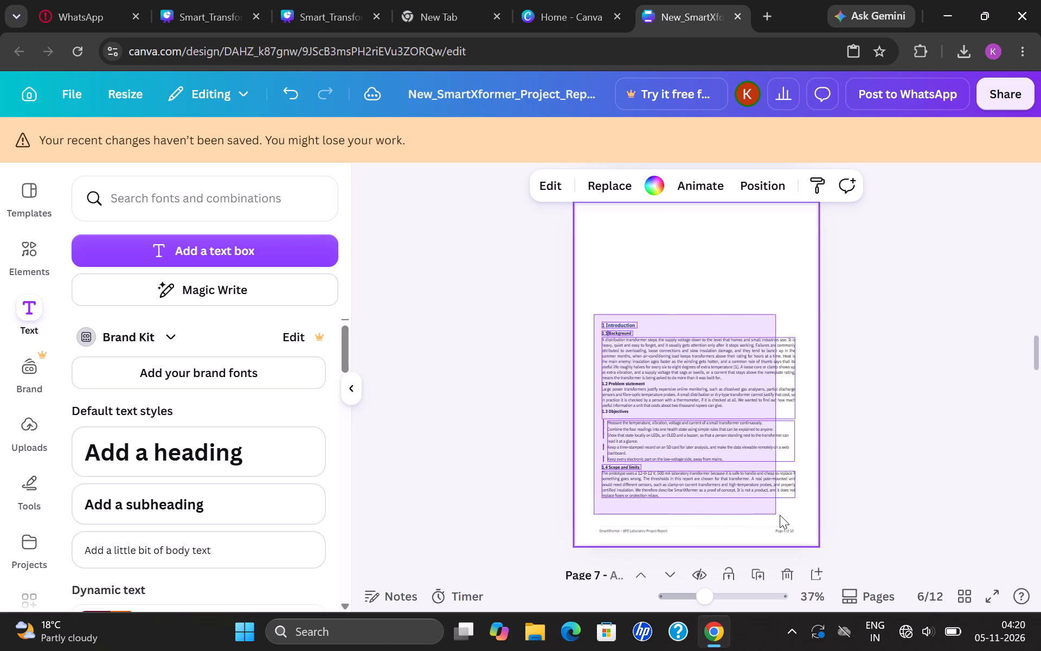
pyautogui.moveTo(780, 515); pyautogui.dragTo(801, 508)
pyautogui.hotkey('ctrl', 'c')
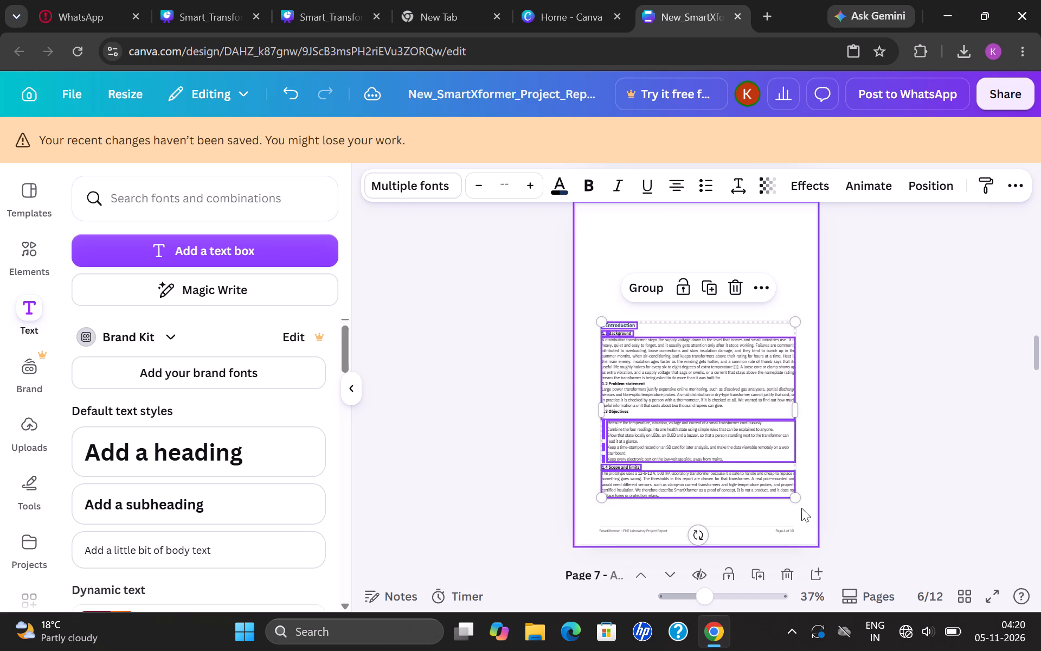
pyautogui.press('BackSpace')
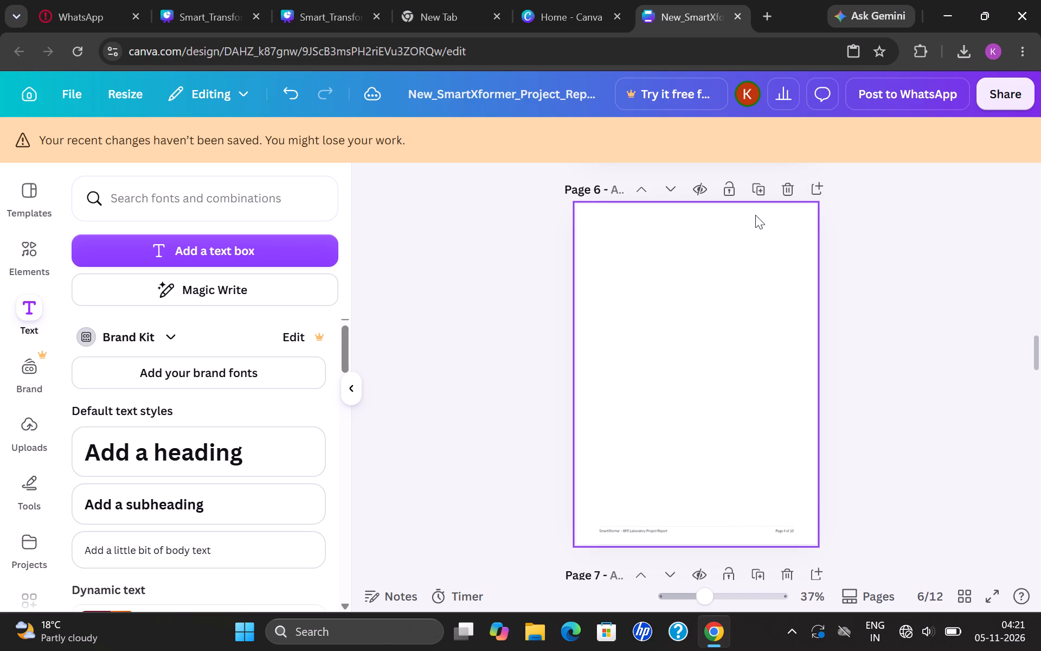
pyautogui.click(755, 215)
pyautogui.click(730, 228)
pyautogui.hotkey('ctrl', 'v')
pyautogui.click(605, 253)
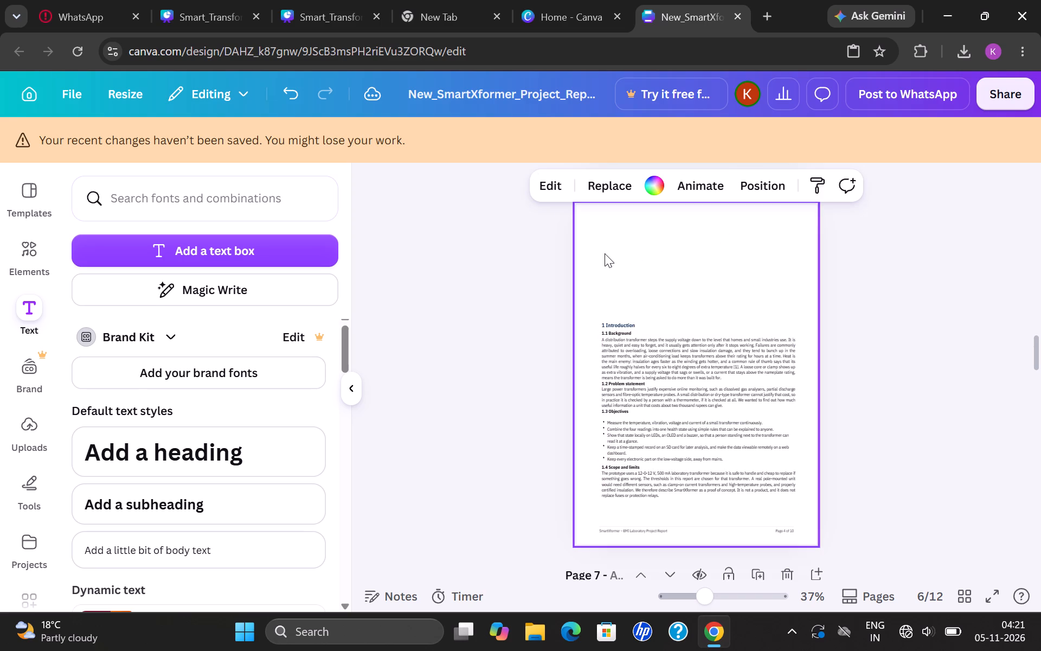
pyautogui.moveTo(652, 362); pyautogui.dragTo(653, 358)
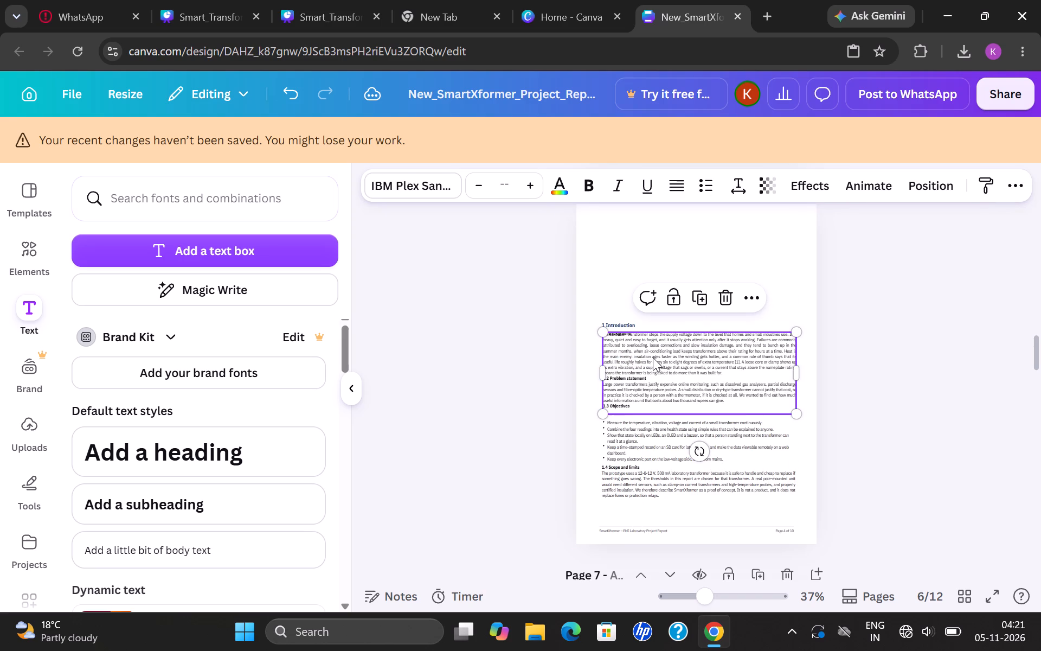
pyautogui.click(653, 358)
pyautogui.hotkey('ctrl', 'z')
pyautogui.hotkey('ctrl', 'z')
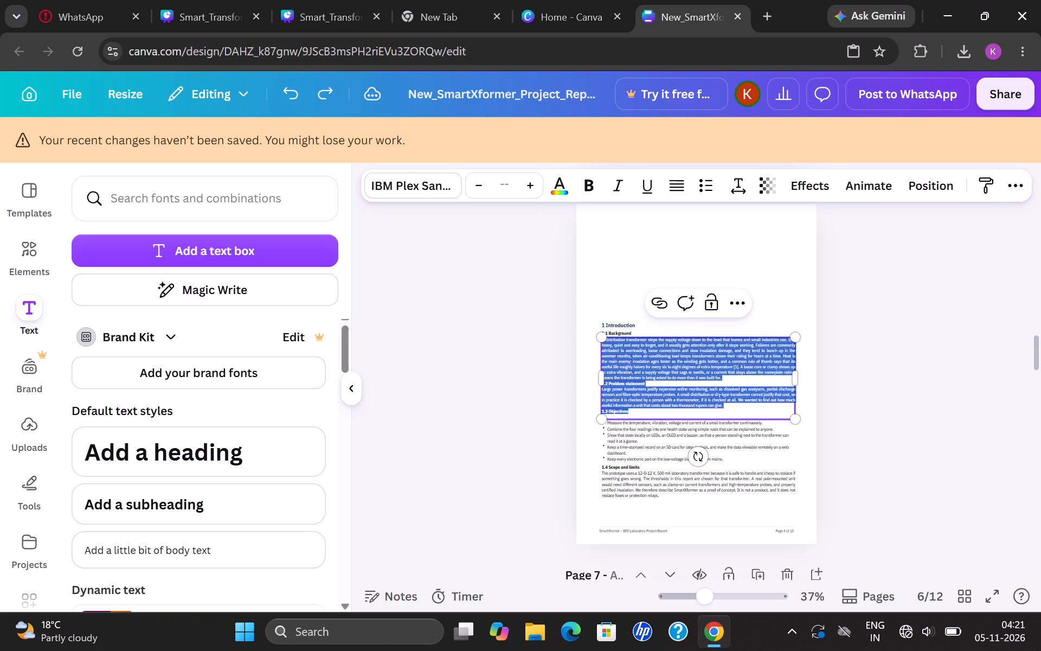
# Move the whole 1 Introduction section, leaving out the footer, up to the top of page 6.
pyautogui.click(621, 299)
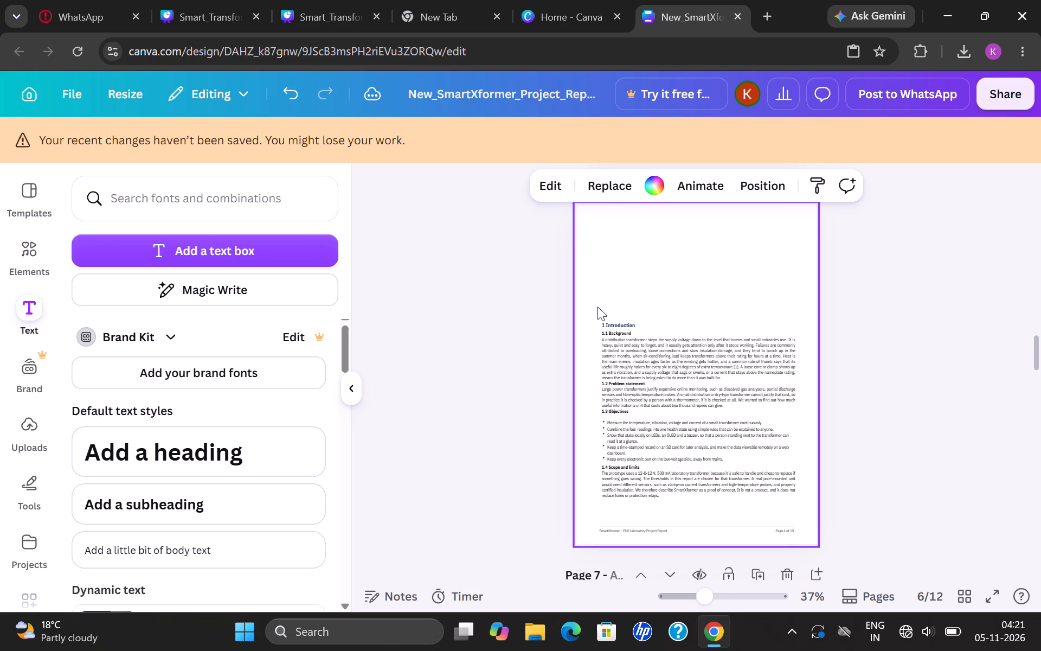
pyautogui.moveTo(597, 307); pyautogui.dragTo(814, 513)
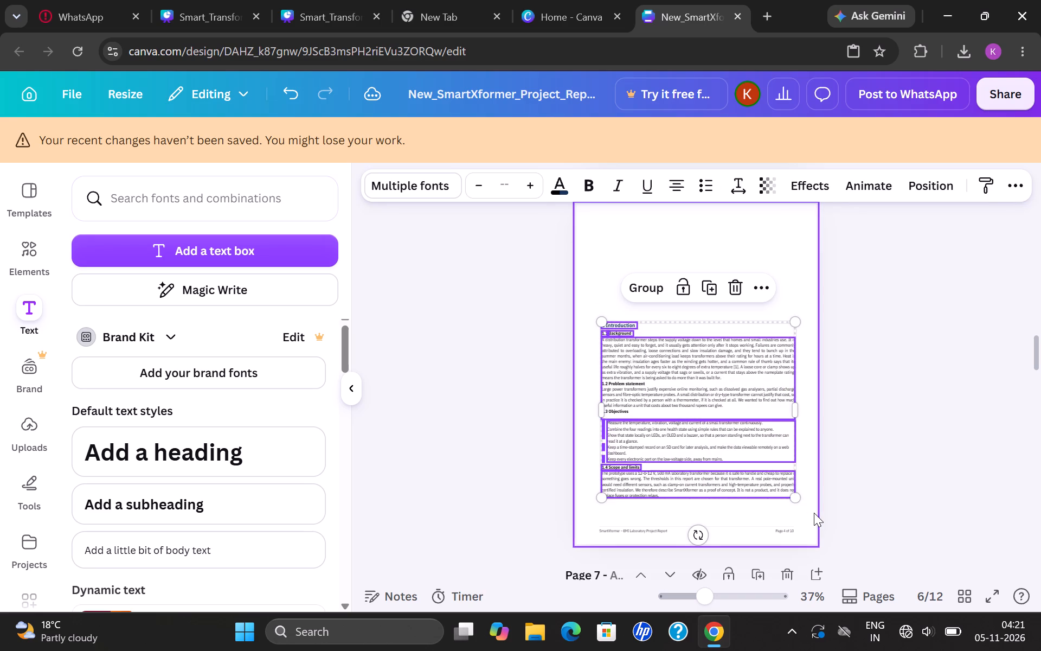
pyautogui.moveTo(703, 445); pyautogui.dragTo(684, 334)
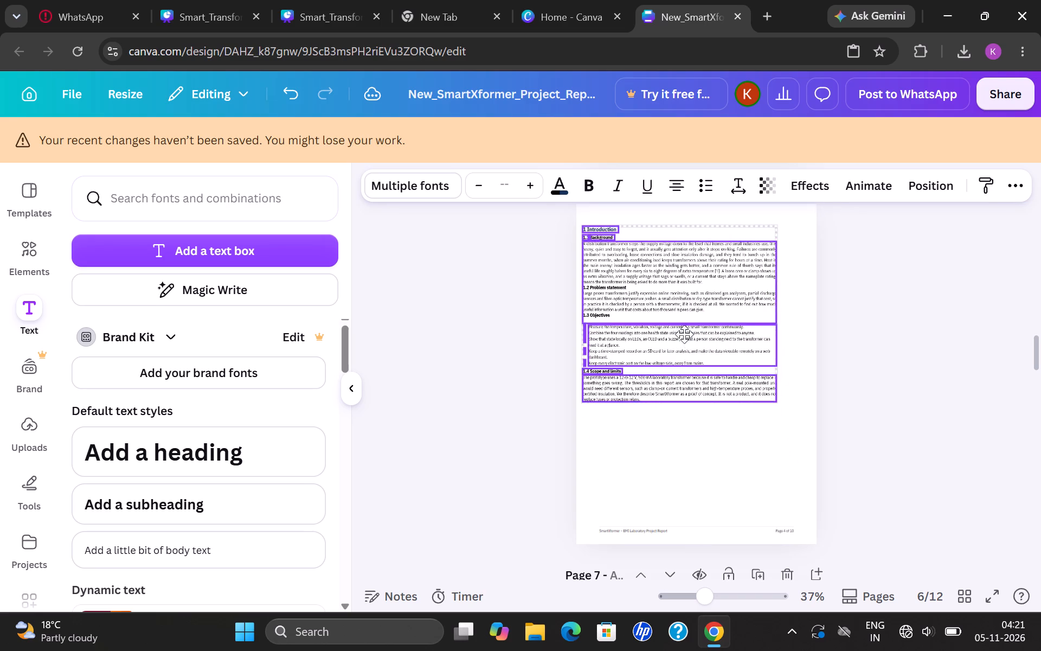
pyautogui.moveTo(684, 334); pyautogui.dragTo(691, 336)
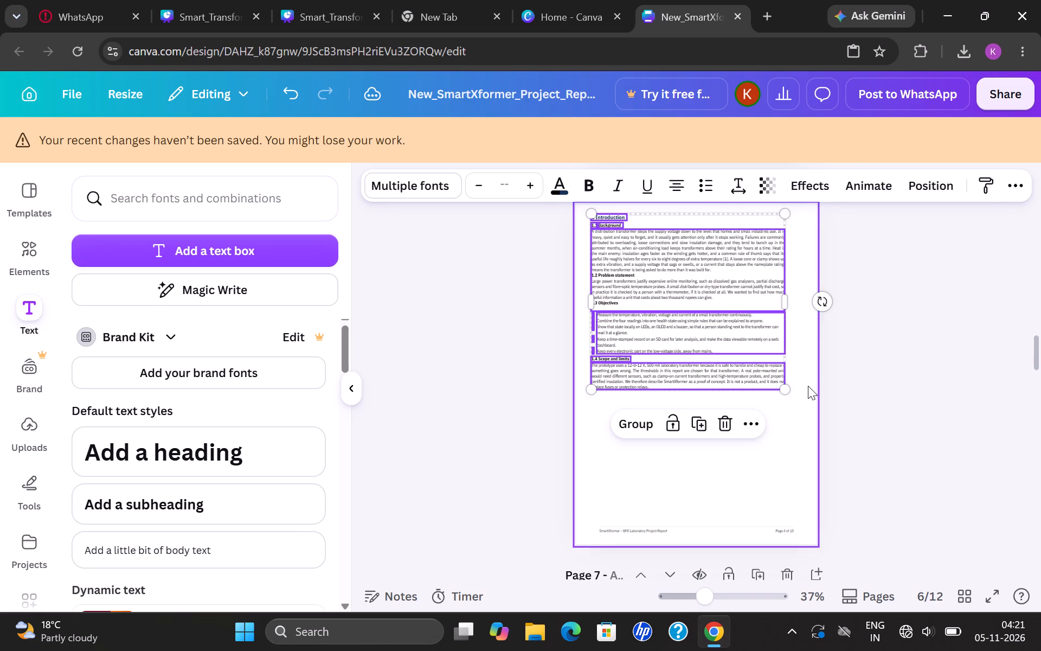
pyautogui.scroll(1, 808, 386)
pyautogui.click(907, 379)
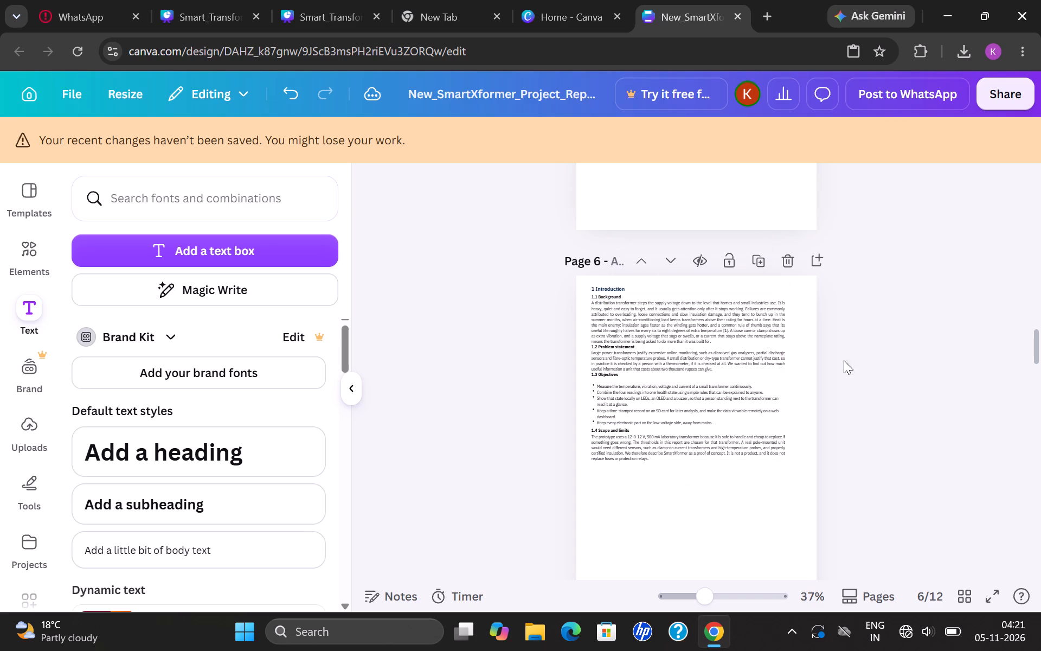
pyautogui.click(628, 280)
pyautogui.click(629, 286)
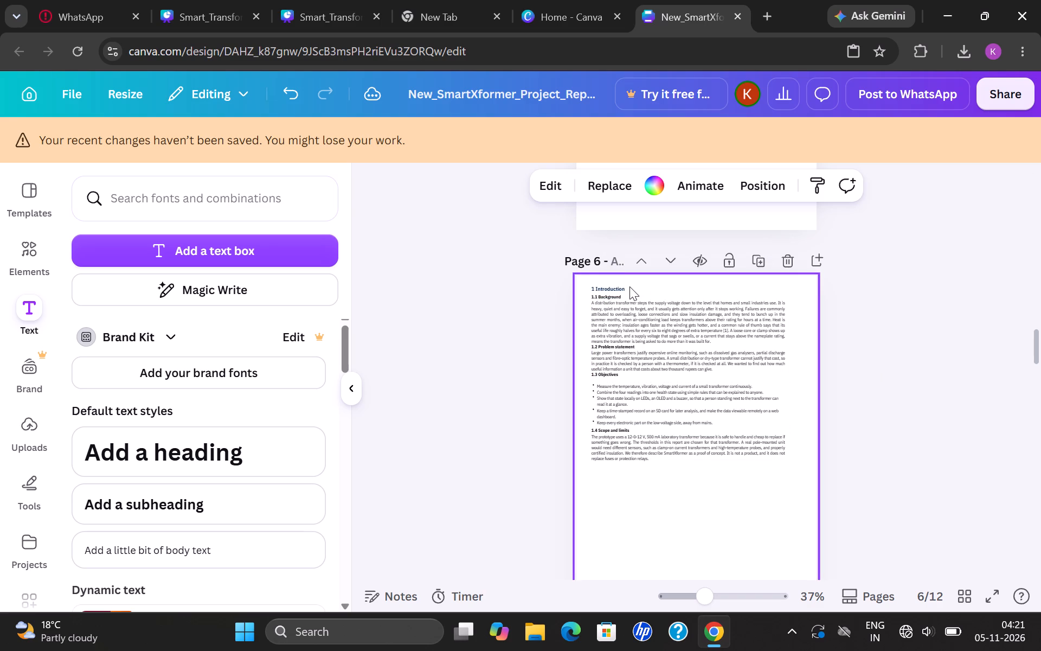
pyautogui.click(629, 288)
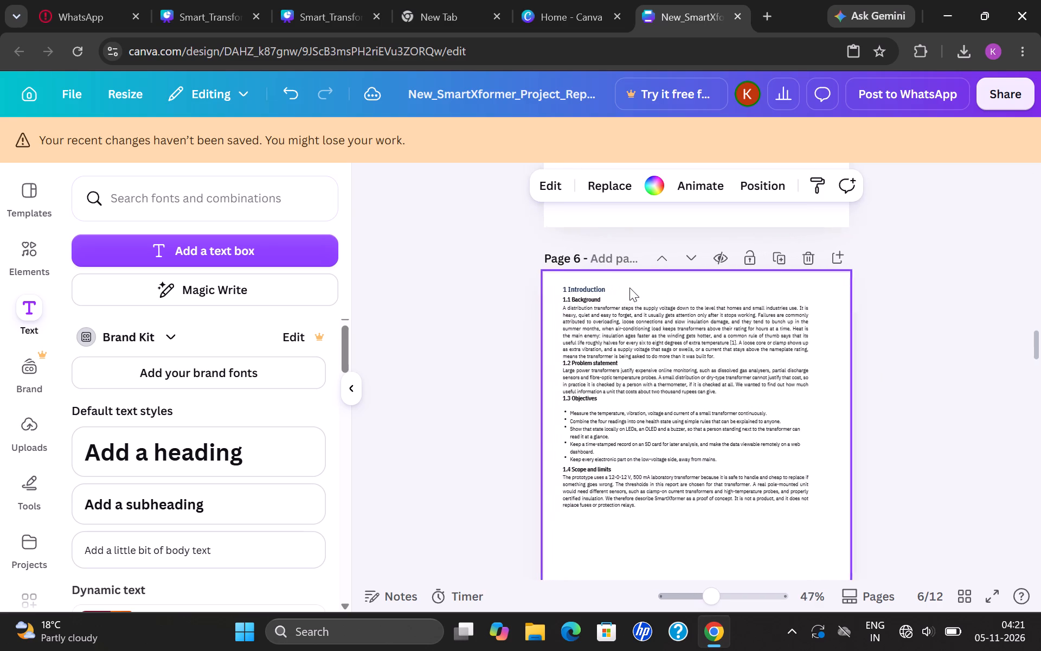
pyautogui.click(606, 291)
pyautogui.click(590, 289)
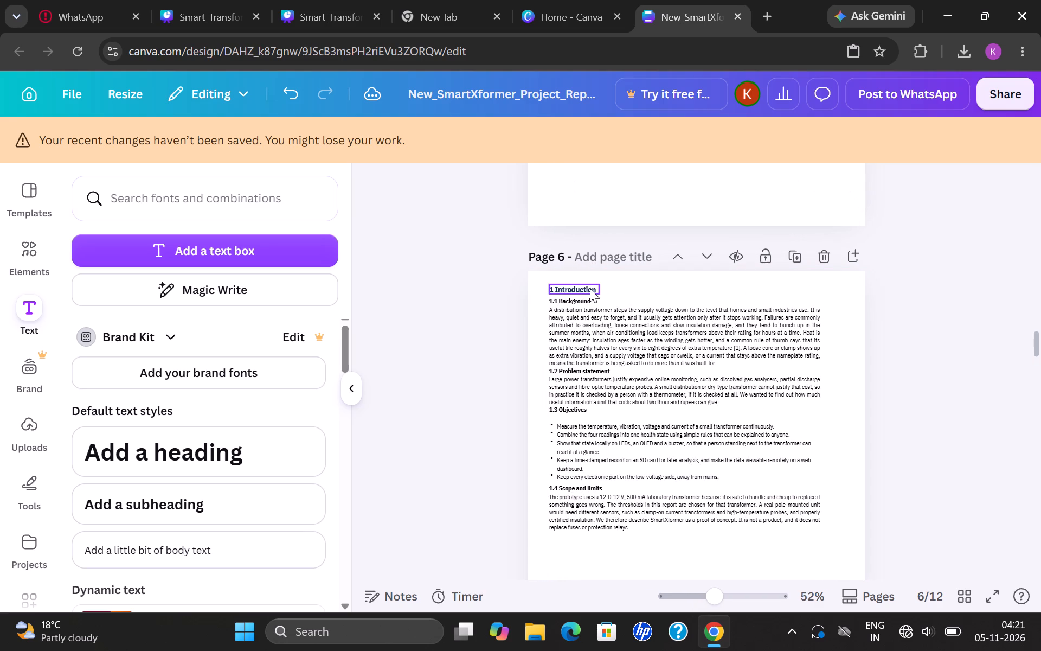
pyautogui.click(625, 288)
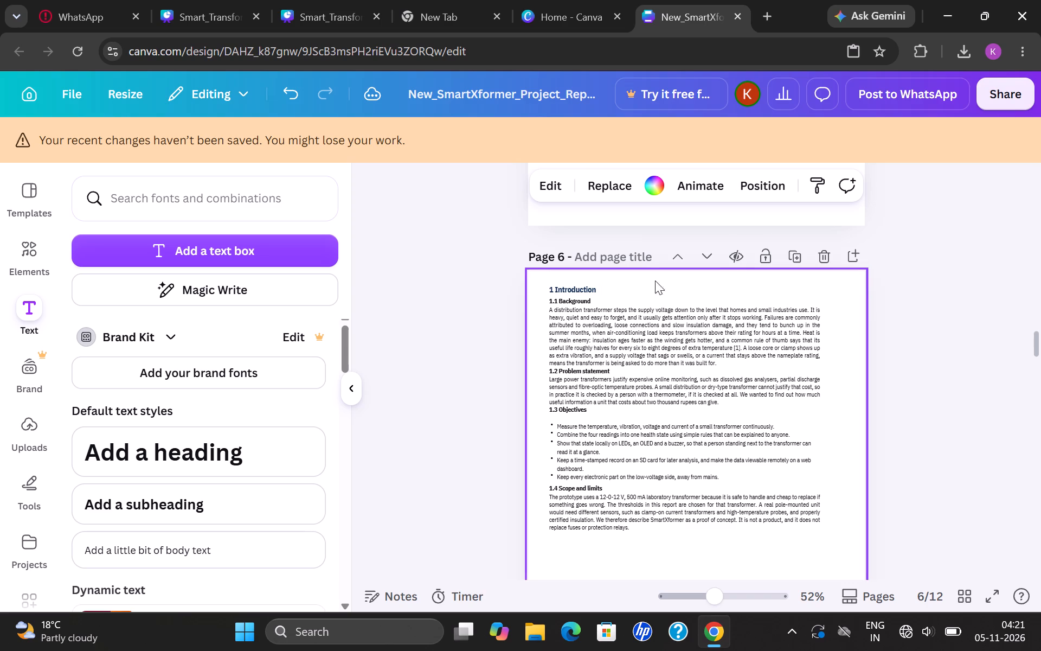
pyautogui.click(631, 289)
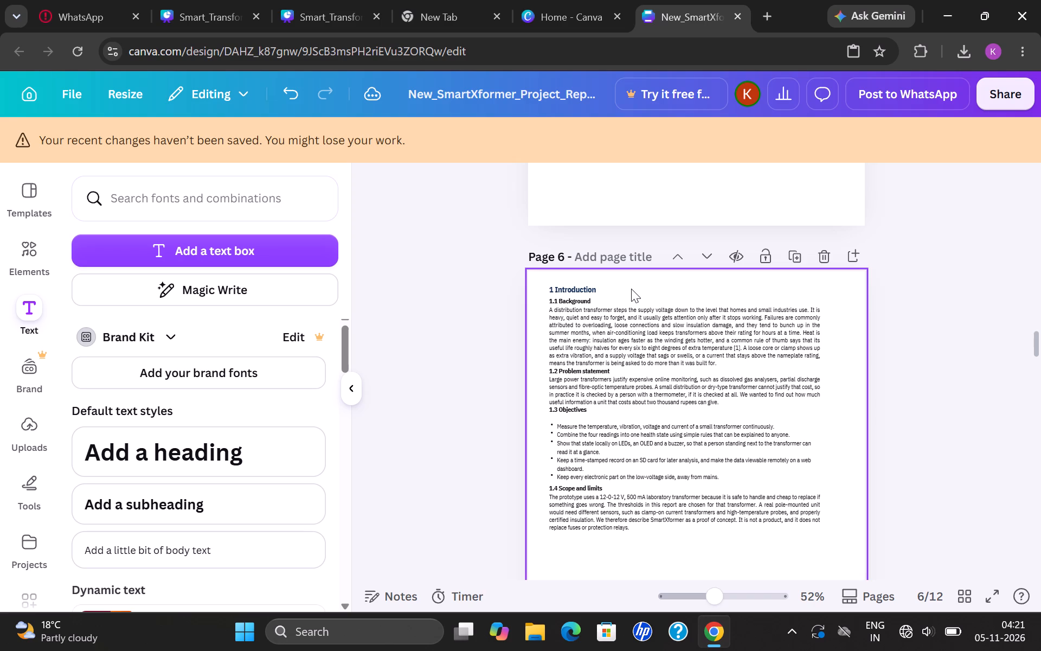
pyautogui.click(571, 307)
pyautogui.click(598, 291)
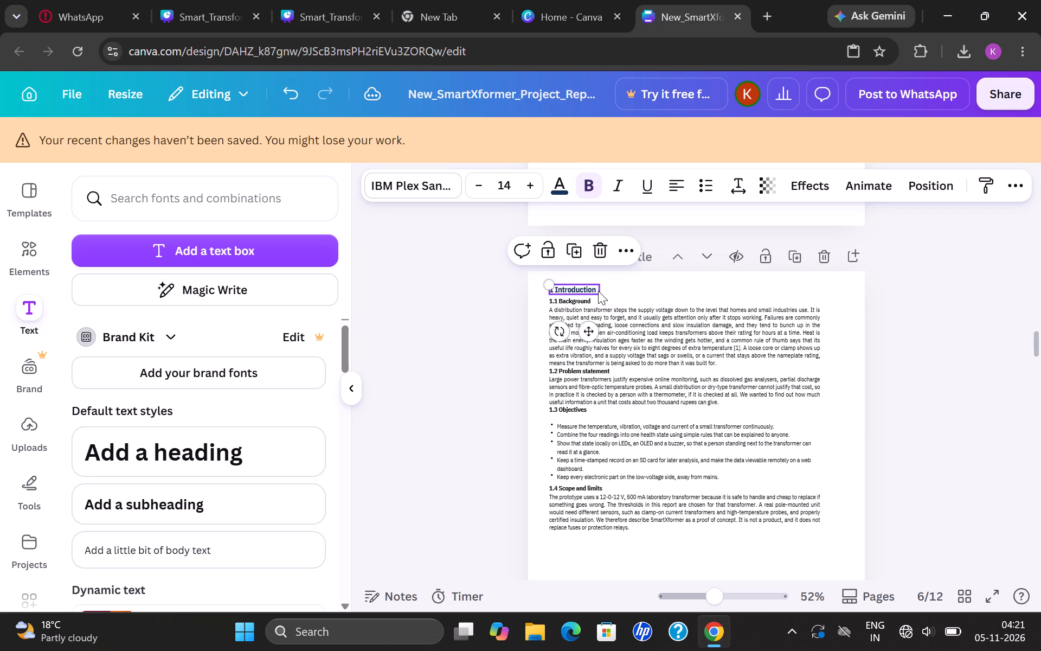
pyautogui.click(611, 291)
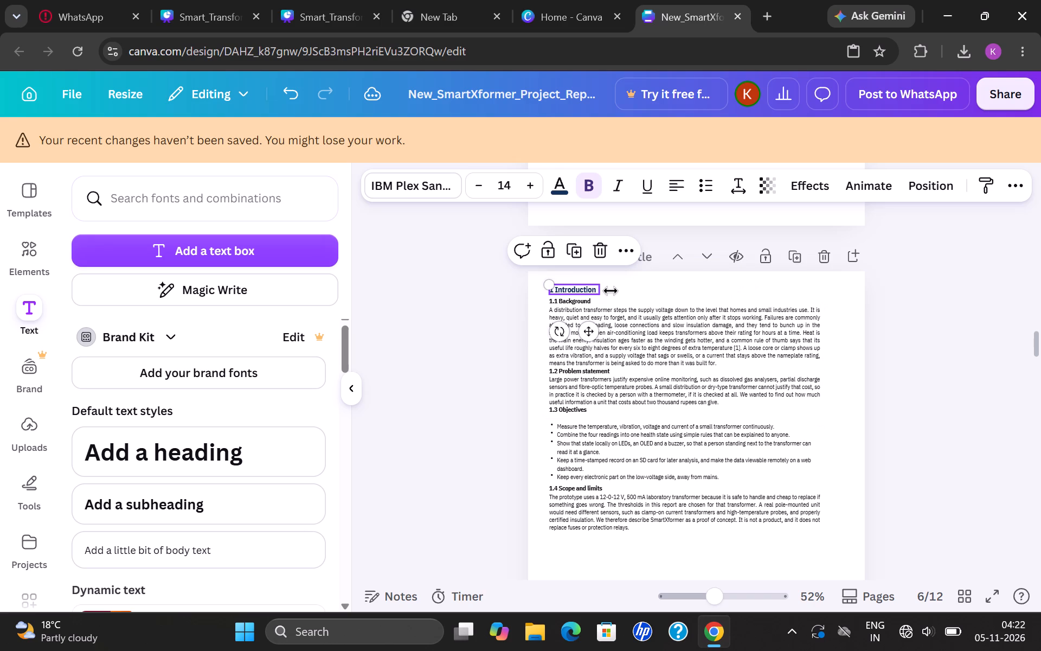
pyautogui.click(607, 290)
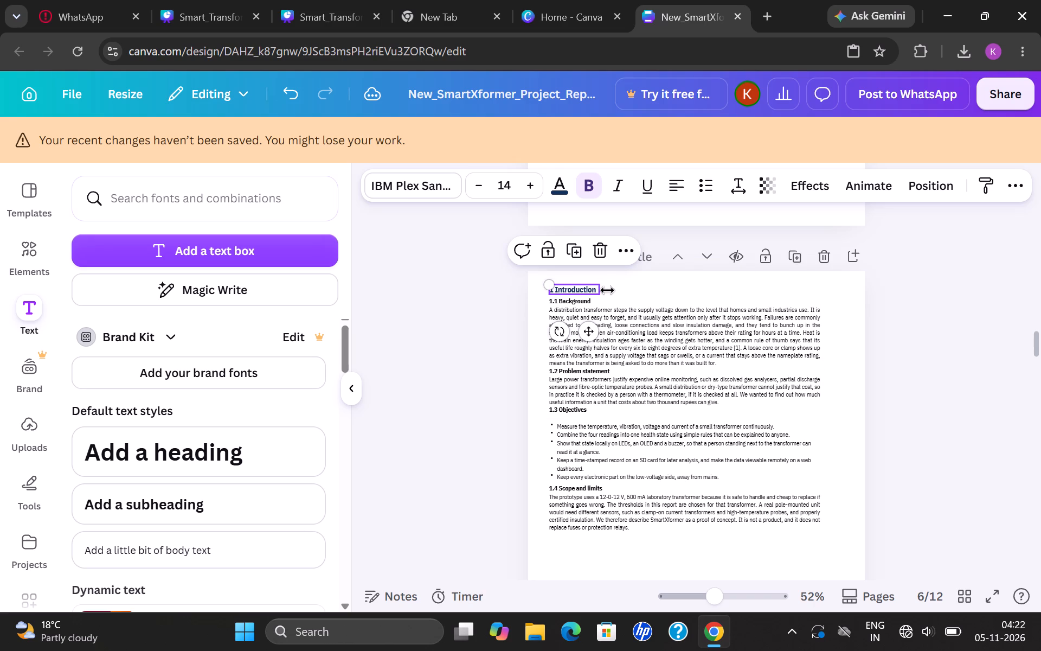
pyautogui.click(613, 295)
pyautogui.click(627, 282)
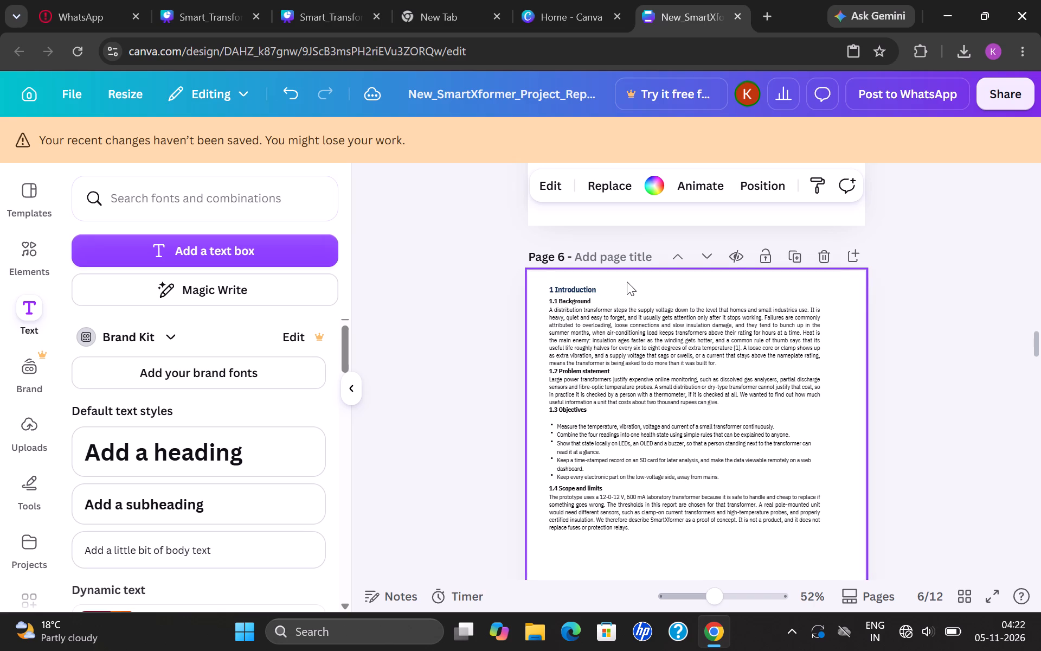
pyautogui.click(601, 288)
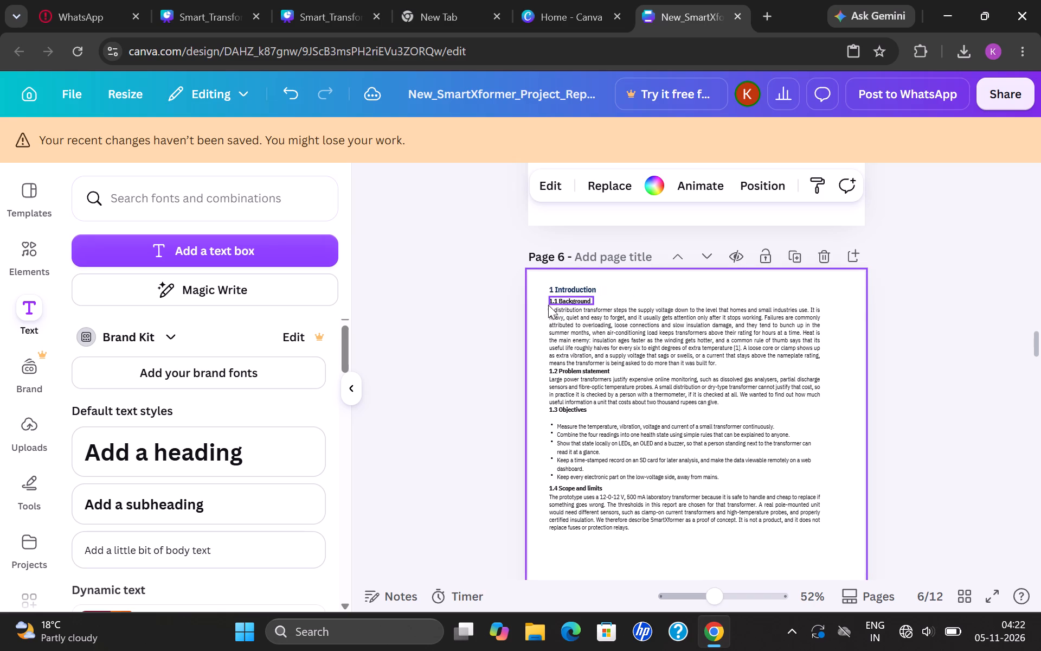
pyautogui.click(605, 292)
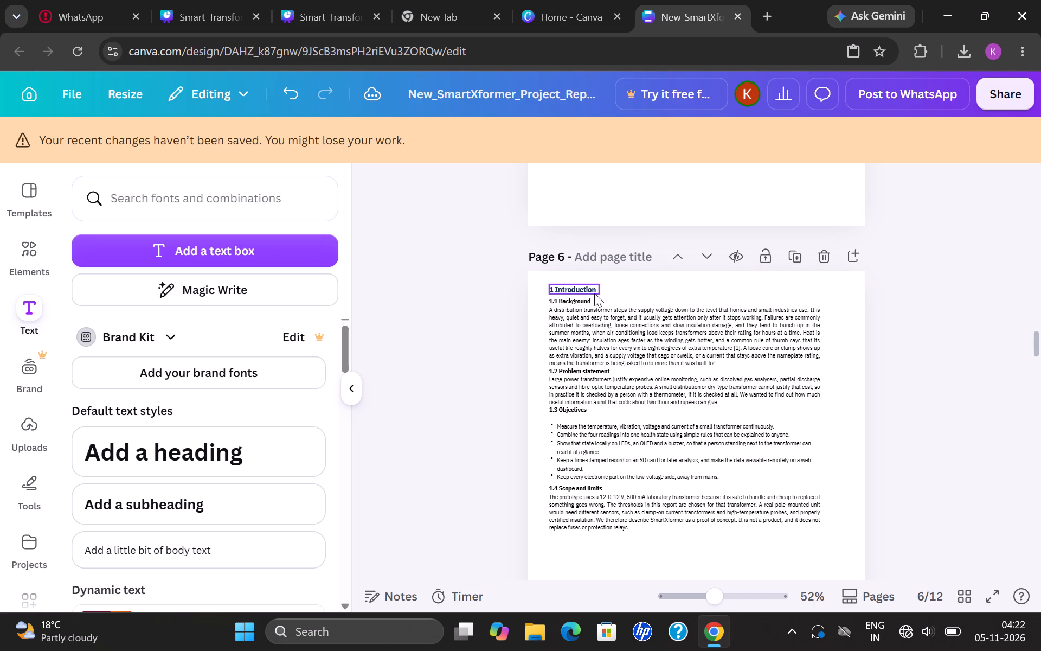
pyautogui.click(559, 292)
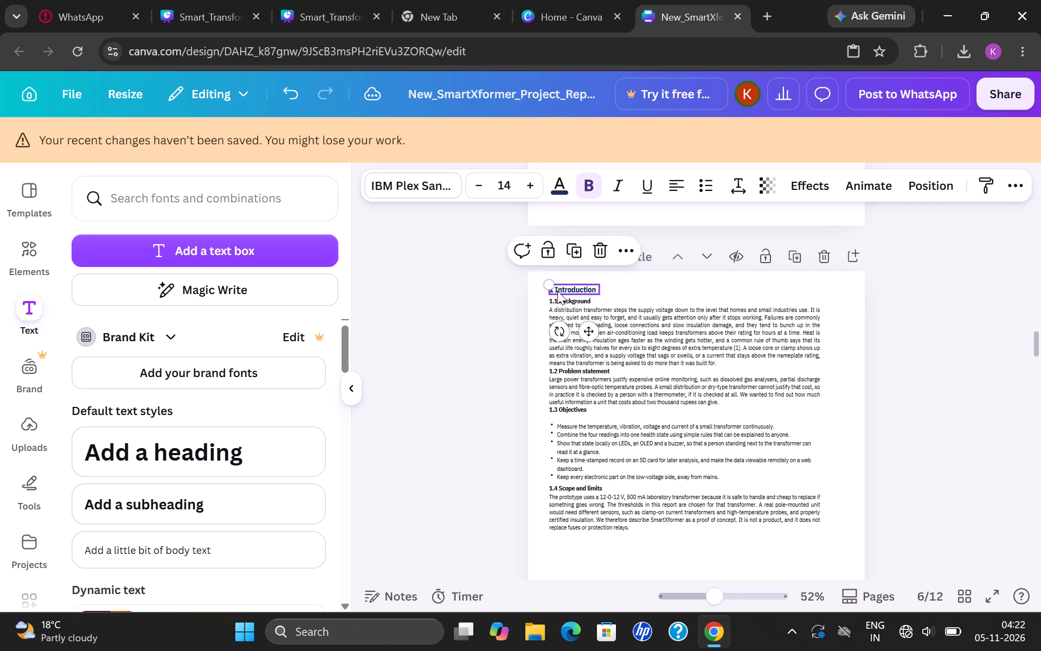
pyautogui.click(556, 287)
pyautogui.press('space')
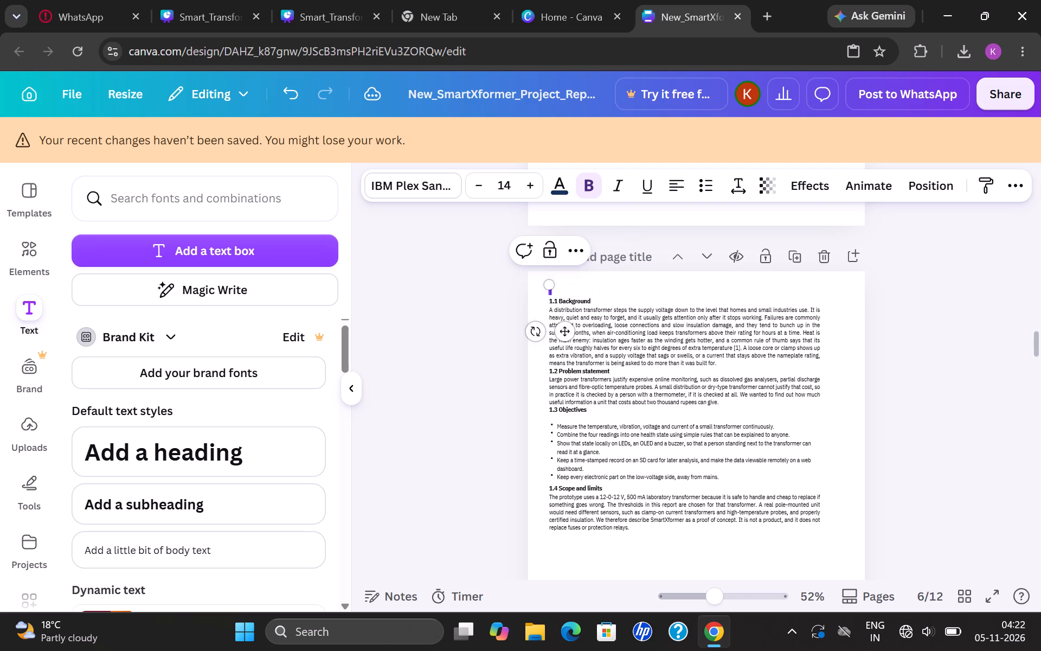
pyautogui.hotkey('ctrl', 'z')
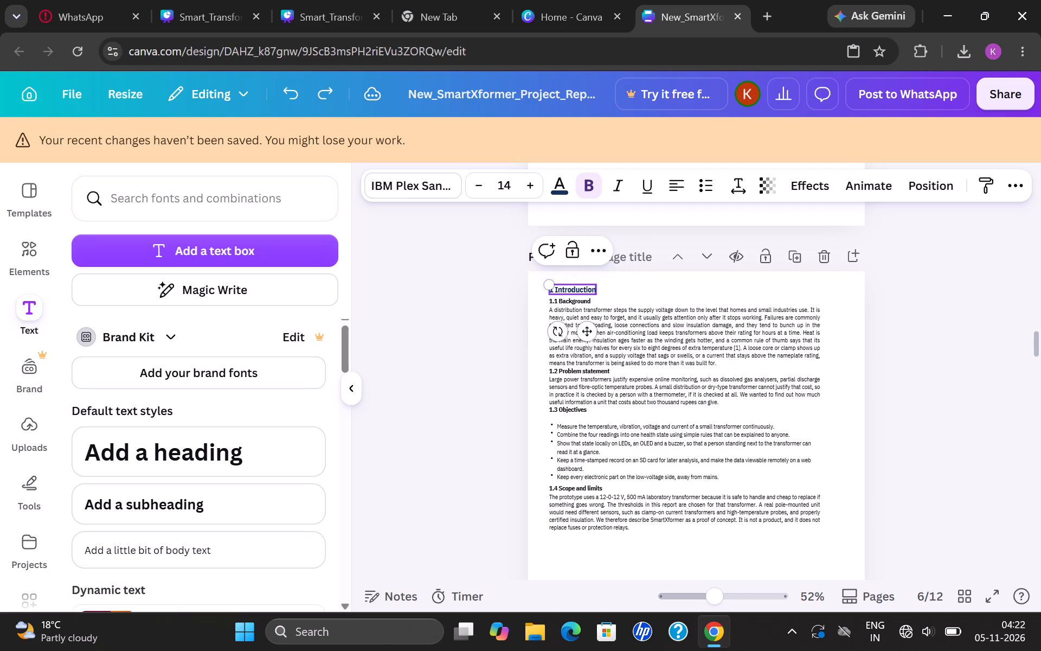
# Scale the 1 Introduction heading on page 6 up to a font size of about 16.8.
pyautogui.click(553, 286)
pyautogui.moveTo(550, 286); pyautogui.dragTo(539, 284)
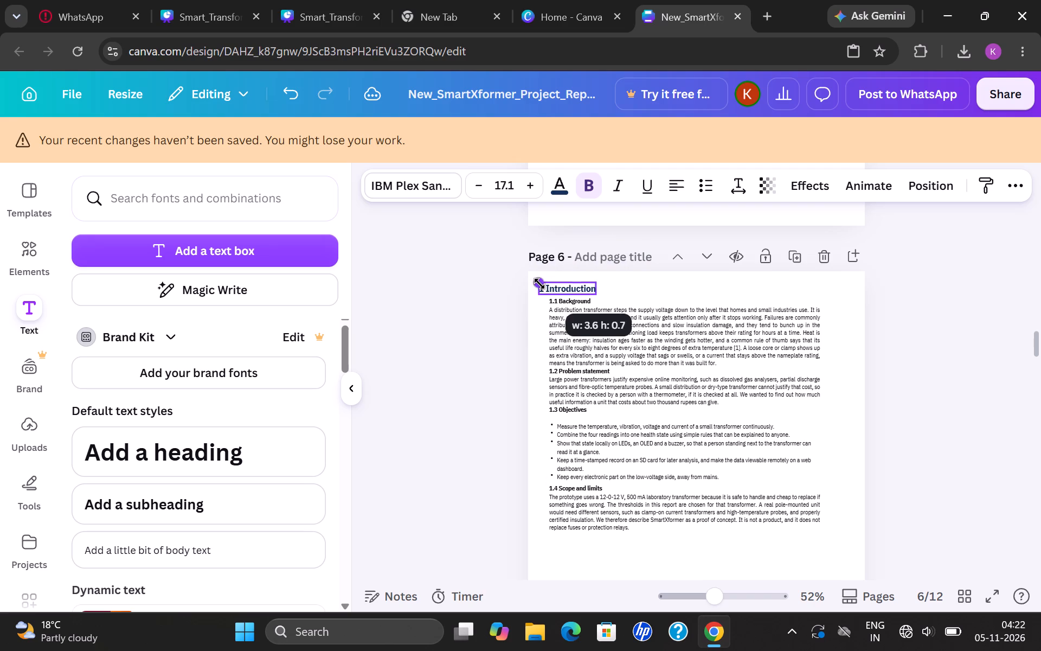
pyautogui.moveTo(539, 284); pyautogui.dragTo(541, 283)
# Insert a run of spaces between the number 1 and the word Introduction to shift the word past the page centre.
pyautogui.click(551, 291)
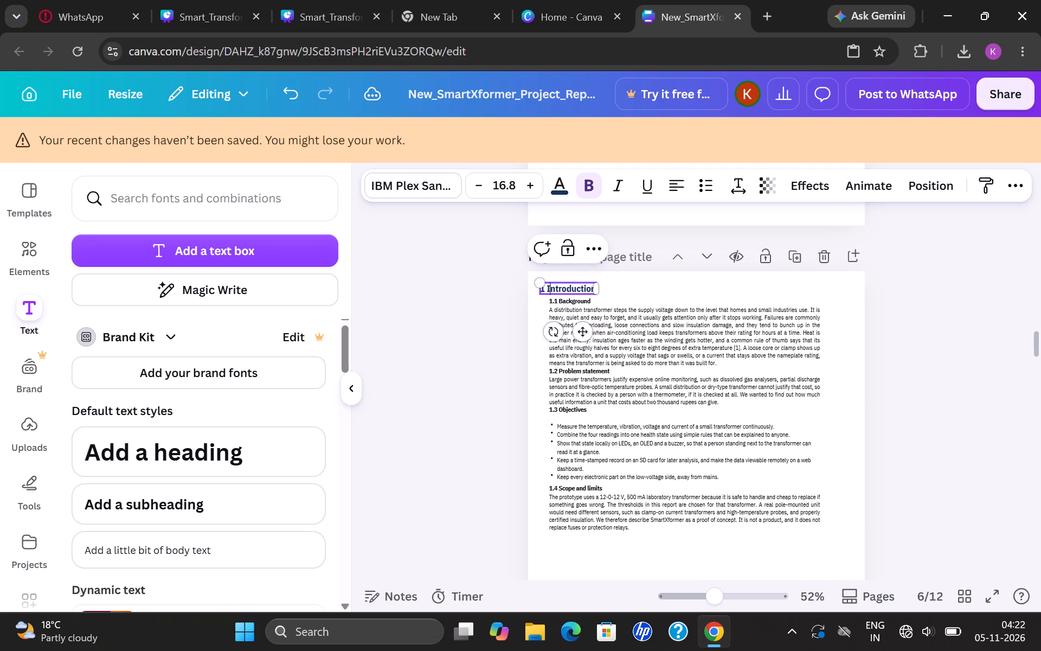
pyautogui.press('Left')
pyautogui.press('space')
pyautogui.press('space')
pyautogui.press('space')
pyautogui.press('space')
pyautogui.press('space')
pyautogui.press('space')
pyautogui.press('space')
pyautogui.press('space')
pyautogui.press('space')
pyautogui.press('space')
pyautogui.press('space')
pyautogui.press('space')
pyautogui.press('space')
pyautogui.press('space')
pyautogui.press('space')
pyautogui.press('space')
pyautogui.press('space')
pyautogui.press('space')
pyautogui.press('space')
pyautogui.press('space')
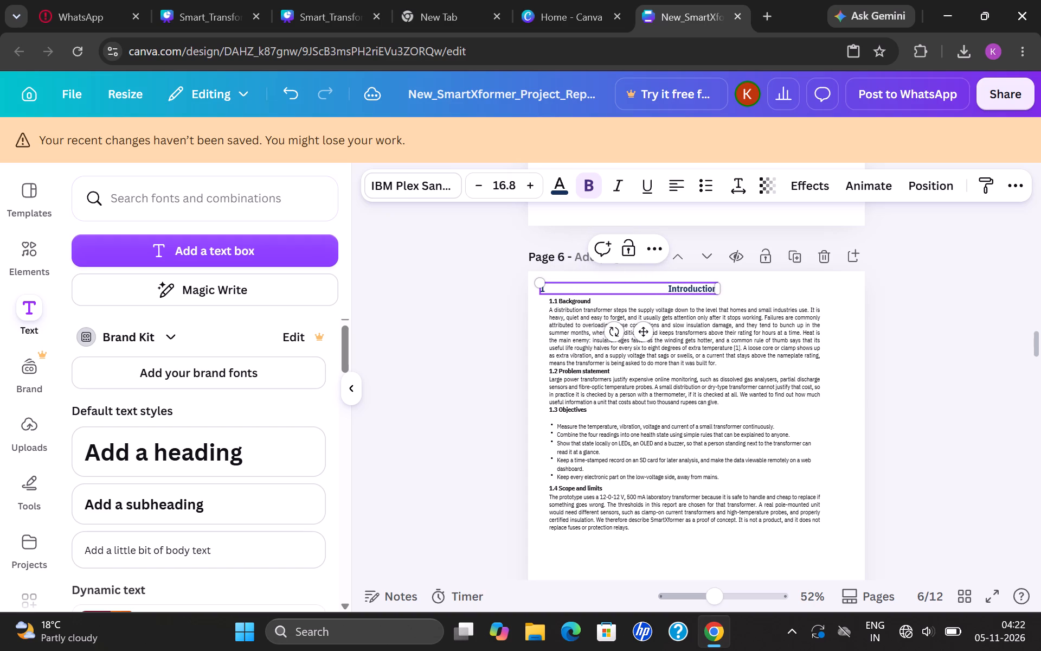
# Increase the font size of the Introduction heading to 21.8.
pyautogui.moveTo(662, 288); pyautogui.dragTo(743, 279)
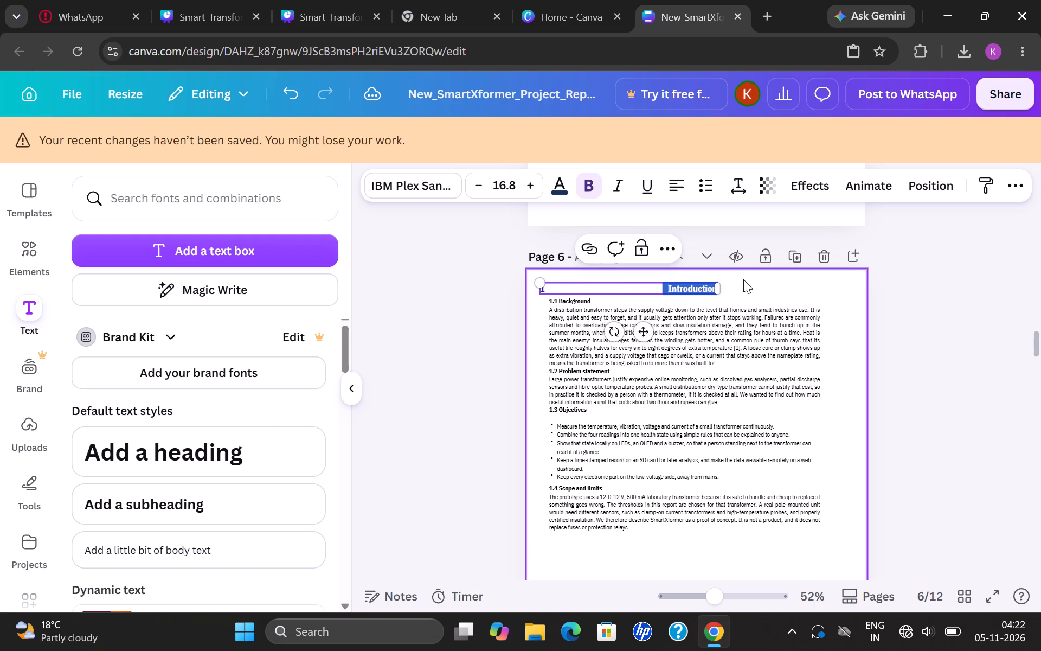
pyautogui.hotkey('ctrl', 'c')
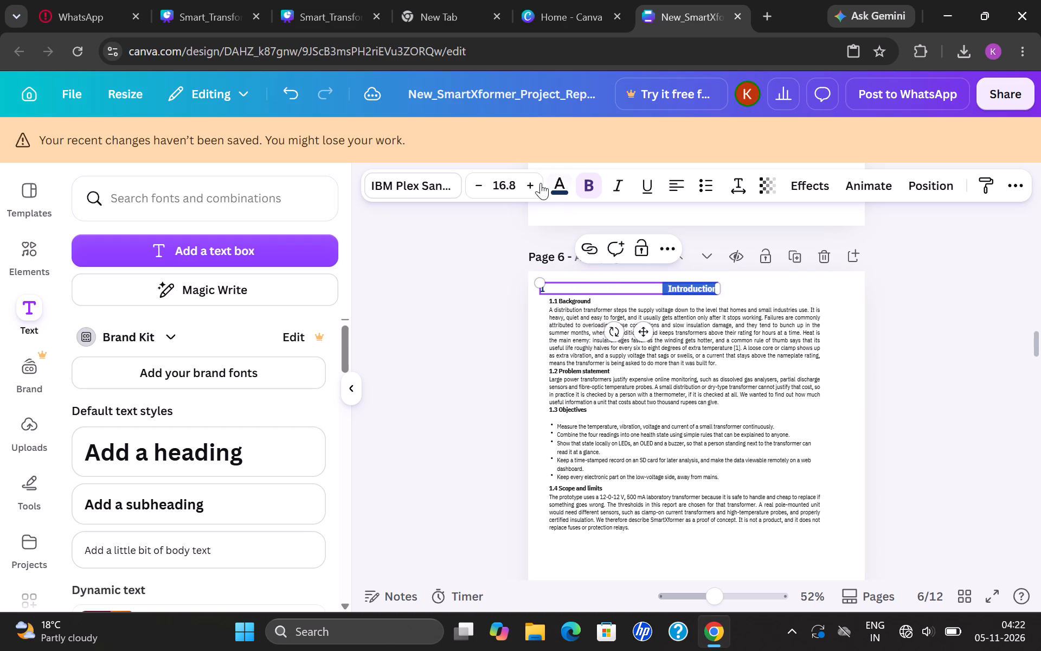
pyautogui.tripleClick(534, 185)
pyautogui.doubleClick(534, 185)
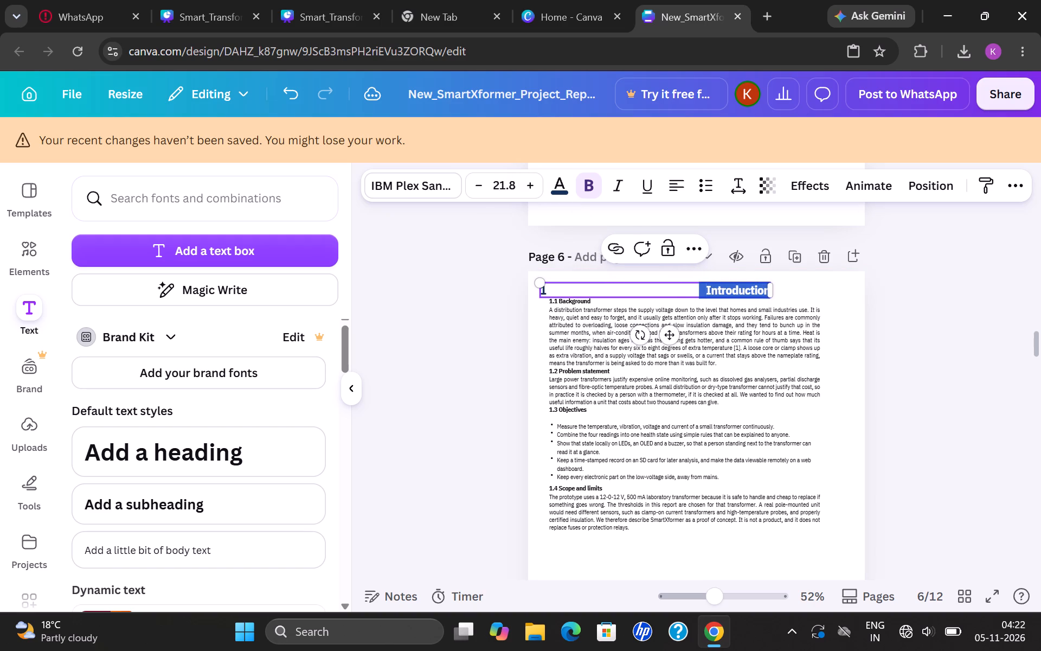
# Remove some of the spaces before the word Introduction to bring the enlarged heading back towards the centre of the page.
pyautogui.click(684, 291)
pyautogui.press('BackSpace')
pyautogui.press('BackSpace')
pyautogui.press('BackSpace')
pyautogui.press('BackSpace')
pyautogui.press('BackSpace')
pyautogui.press('BackSpace')
pyautogui.press('BackSpace')
pyautogui.press('BackSpace')
pyautogui.press('BackSpace')
pyautogui.press('BackSpace')
pyautogui.press('BackSpace')
pyautogui.press('BackSpace')
pyautogui.press('BackSpace')
pyautogui.press('BackSpace')
pyautogui.press('BackSpace')
pyautogui.press('BackSpace')
pyautogui.press('BackSpace')
pyautogui.press('BackSpace')
pyautogui.press('BackSpace')
pyautogui.press('BackSpace')
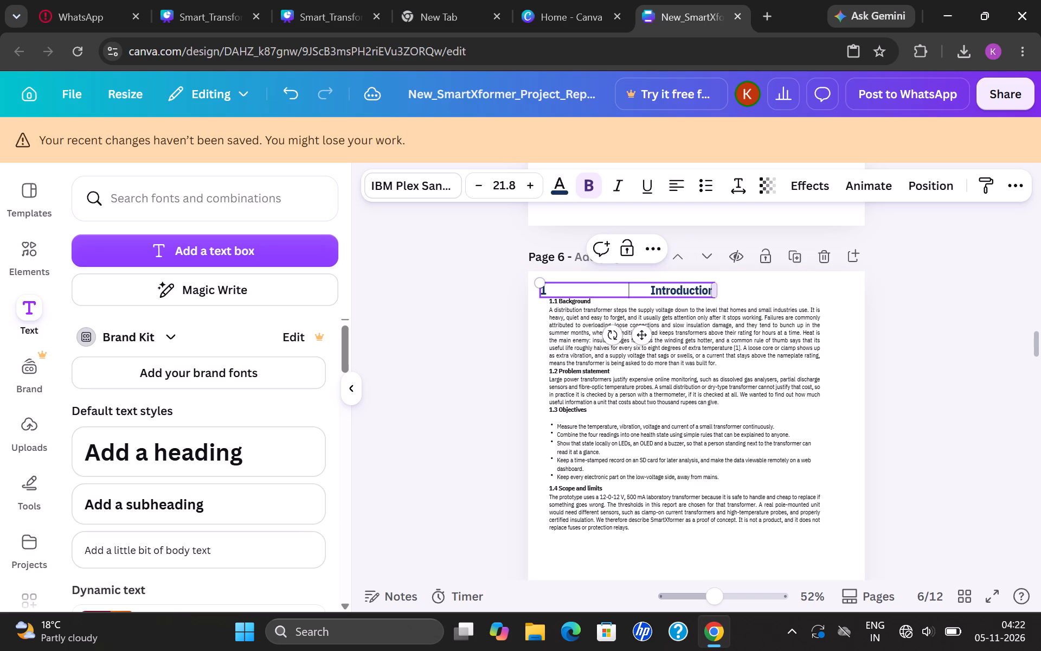
# Delete the number 1 from the start of the Introduction heading.
pyautogui.click(550, 290)
pyautogui.press('BackSpace')
pyautogui.press('BackSpace')
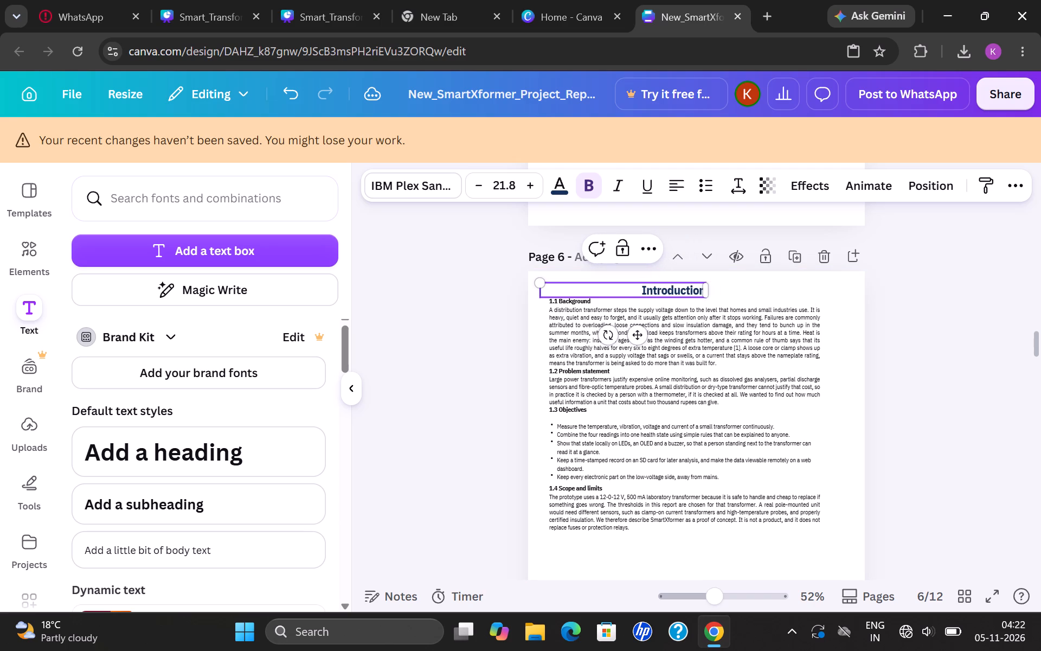
# Rescale the Introduction heading's text box from its upper corner to a font size of about 23.3.
pyautogui.moveTo(539, 287); pyautogui.dragTo(632, 286)
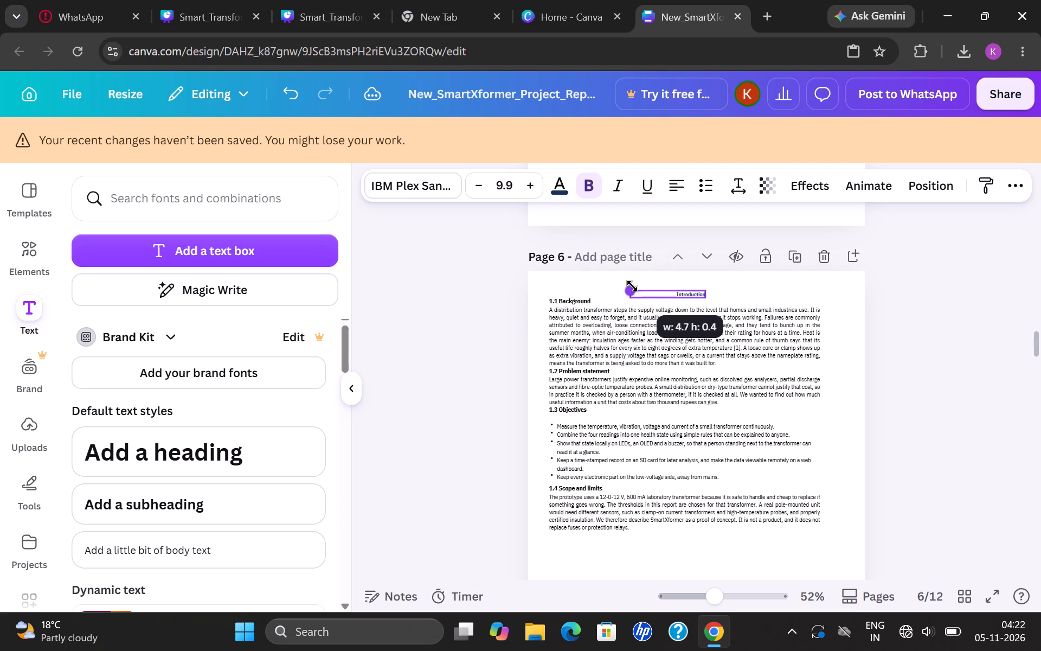
pyautogui.moveTo(632, 286); pyautogui.dragTo(532, 260)
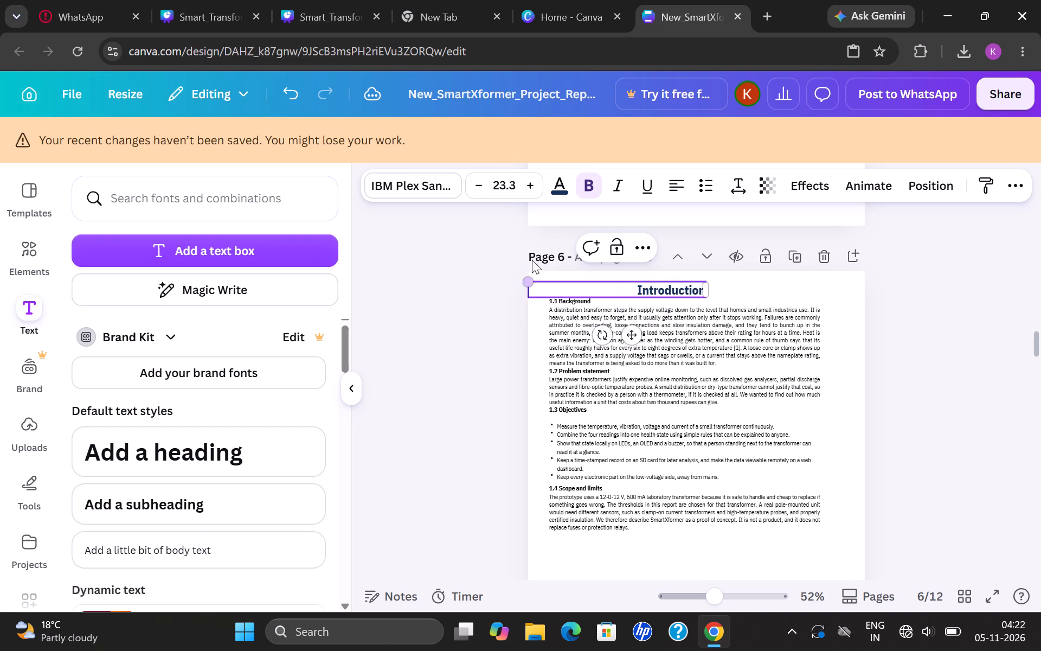
# Underline the word Introduction in the page 6 heading, leaving out the leading spaces.
pyautogui.click(690, 291)
pyautogui.moveTo(633, 289); pyautogui.dragTo(724, 283)
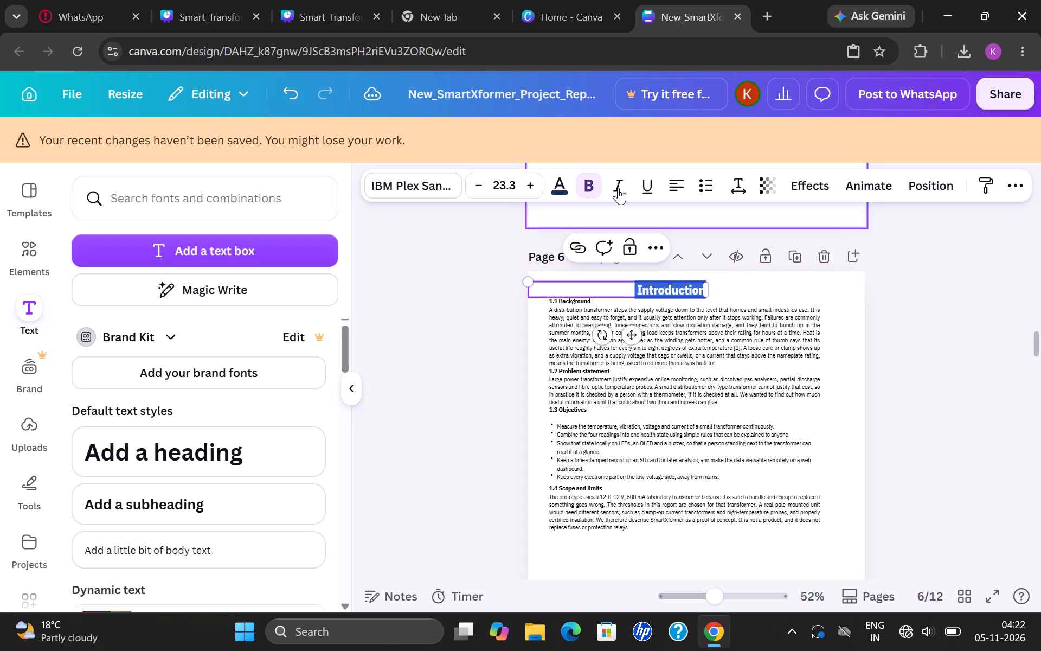
pyautogui.click(642, 180)
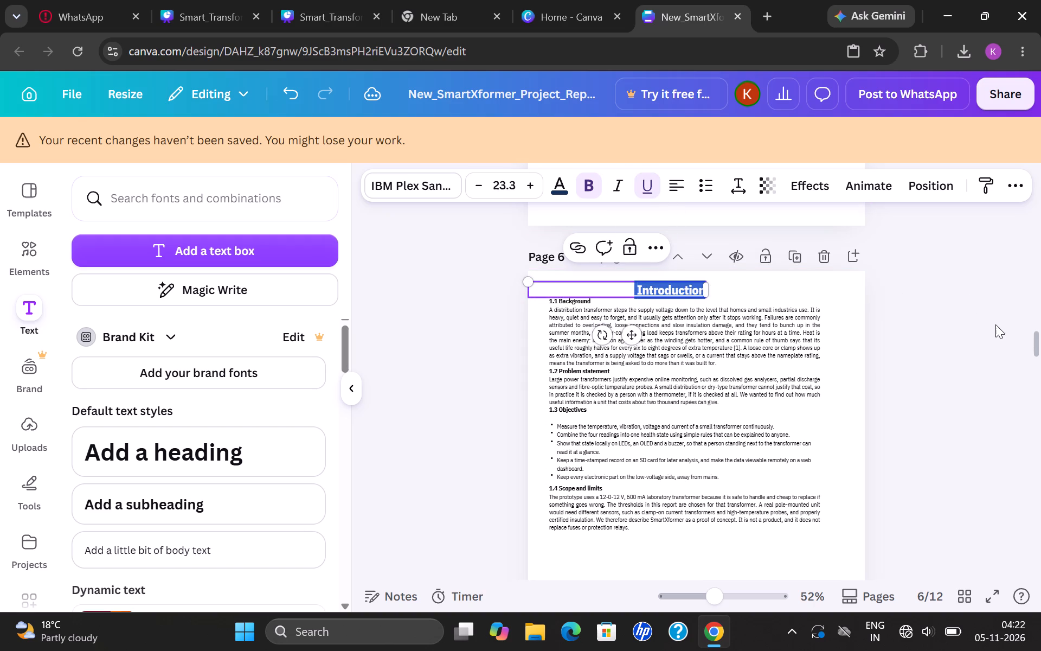
pyautogui.click(995, 324)
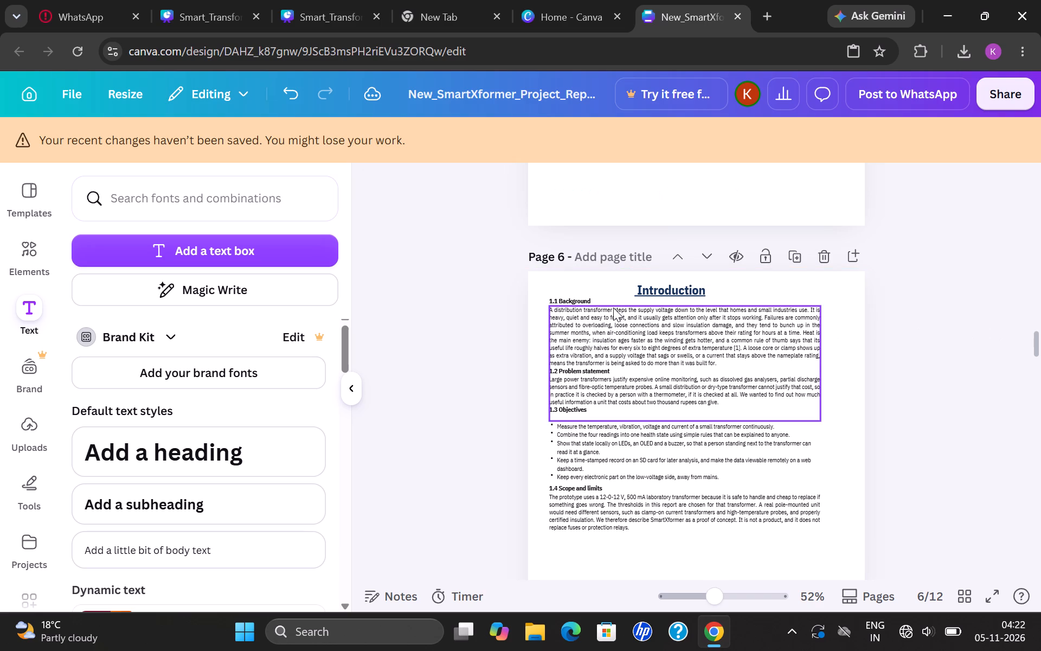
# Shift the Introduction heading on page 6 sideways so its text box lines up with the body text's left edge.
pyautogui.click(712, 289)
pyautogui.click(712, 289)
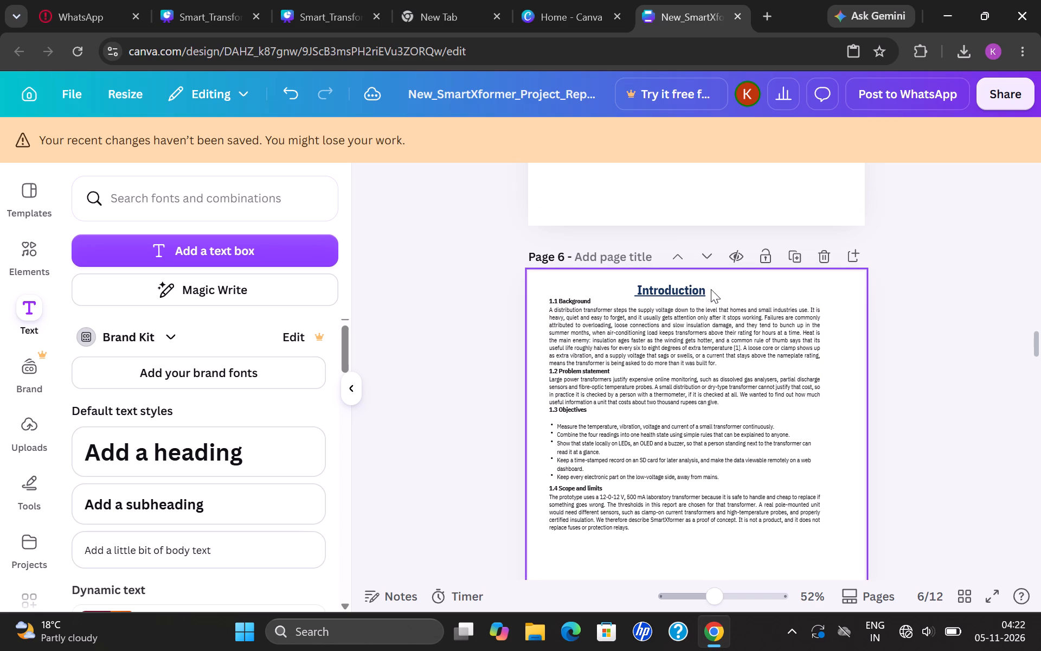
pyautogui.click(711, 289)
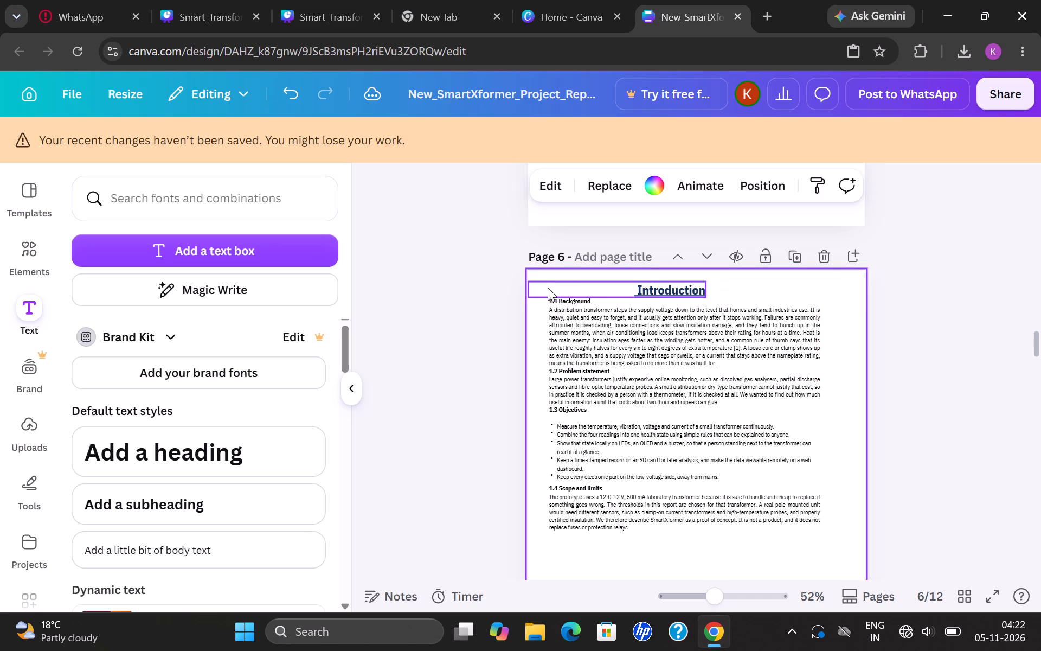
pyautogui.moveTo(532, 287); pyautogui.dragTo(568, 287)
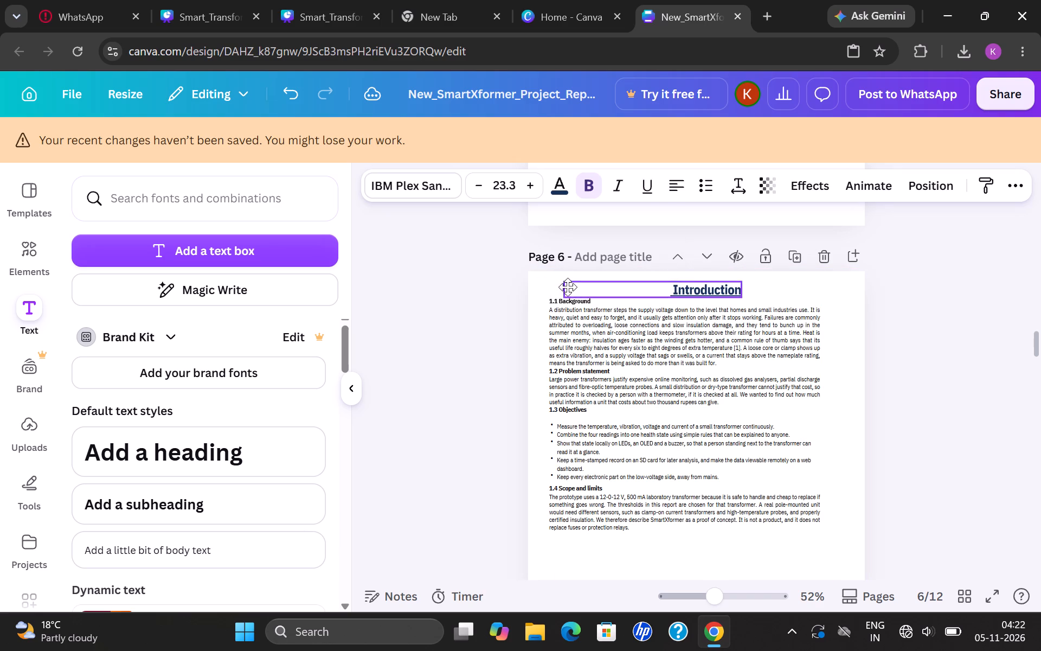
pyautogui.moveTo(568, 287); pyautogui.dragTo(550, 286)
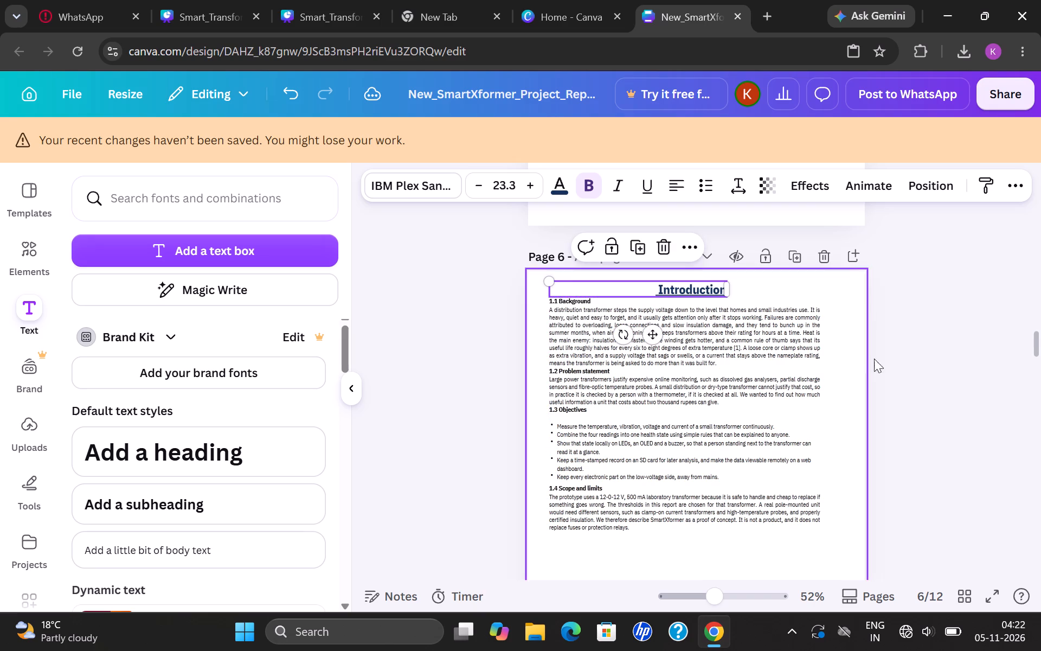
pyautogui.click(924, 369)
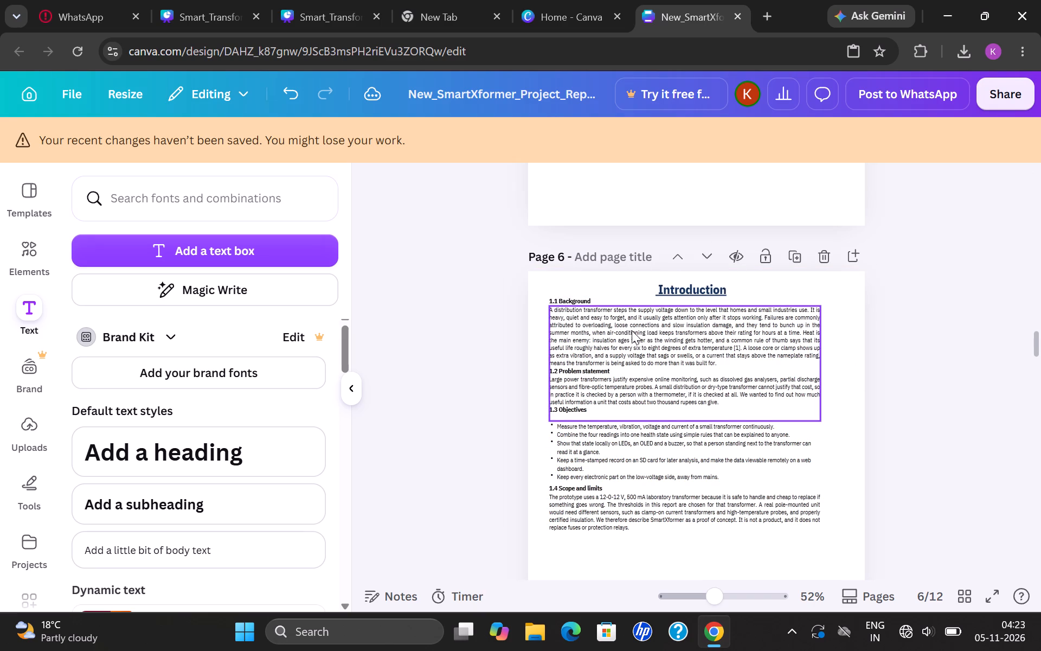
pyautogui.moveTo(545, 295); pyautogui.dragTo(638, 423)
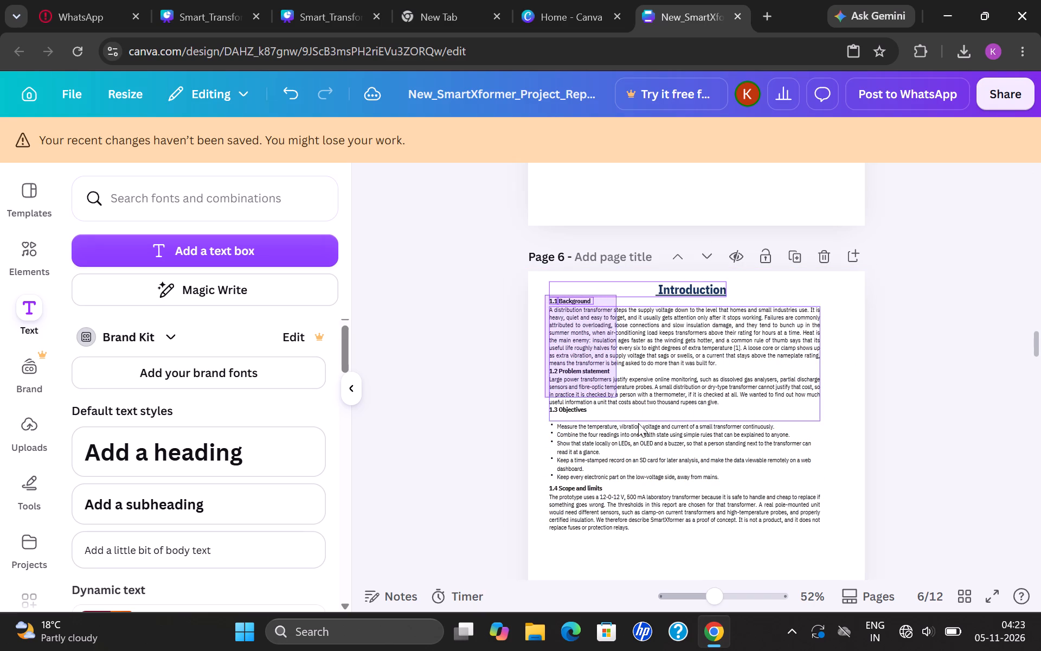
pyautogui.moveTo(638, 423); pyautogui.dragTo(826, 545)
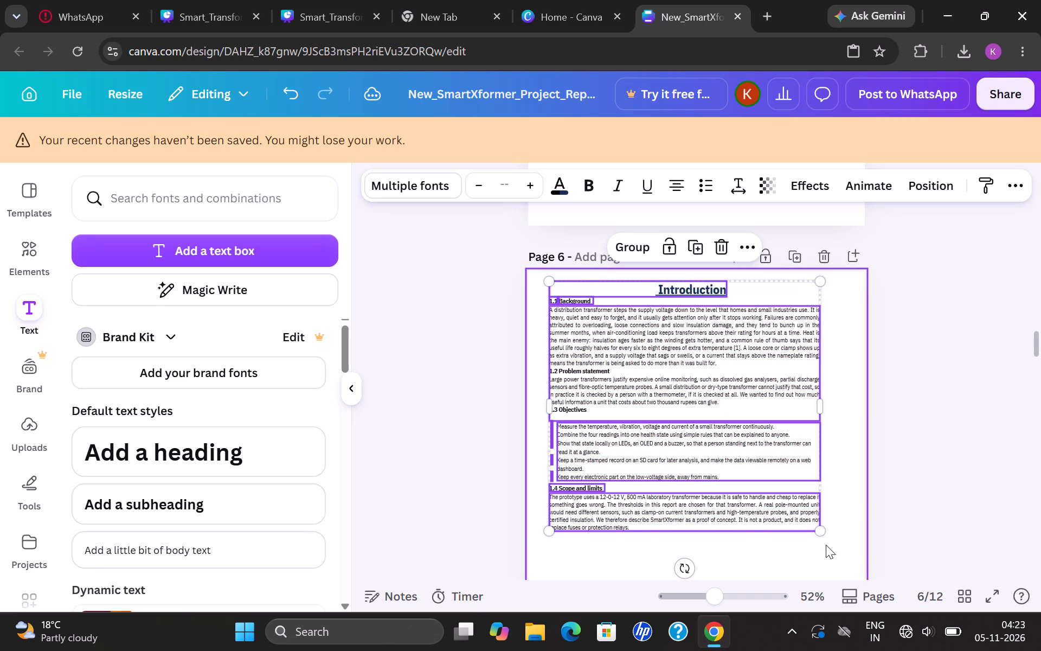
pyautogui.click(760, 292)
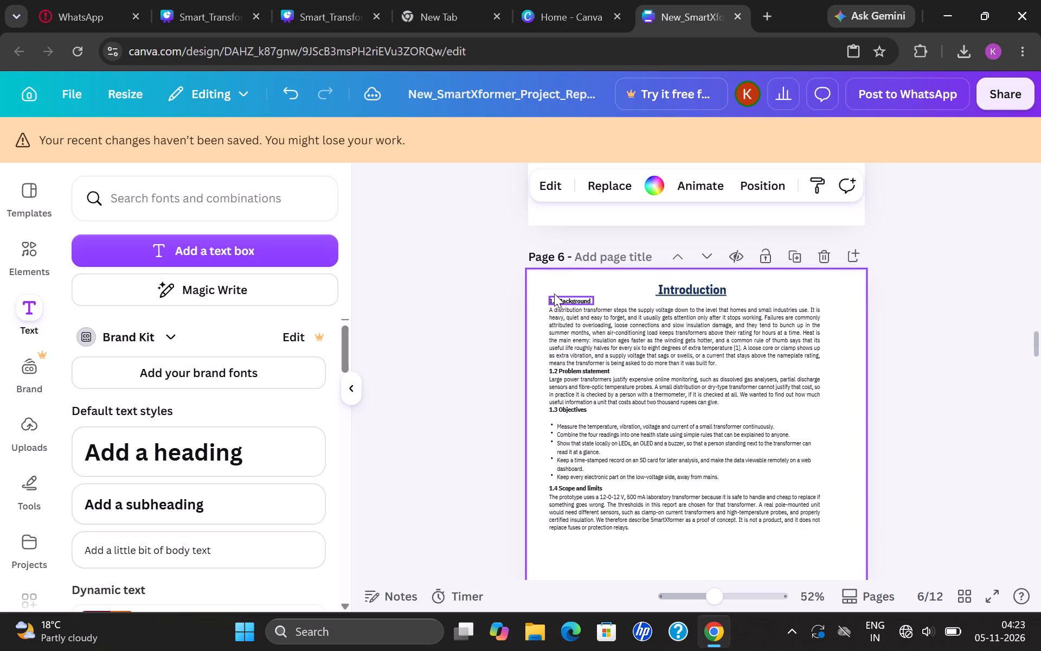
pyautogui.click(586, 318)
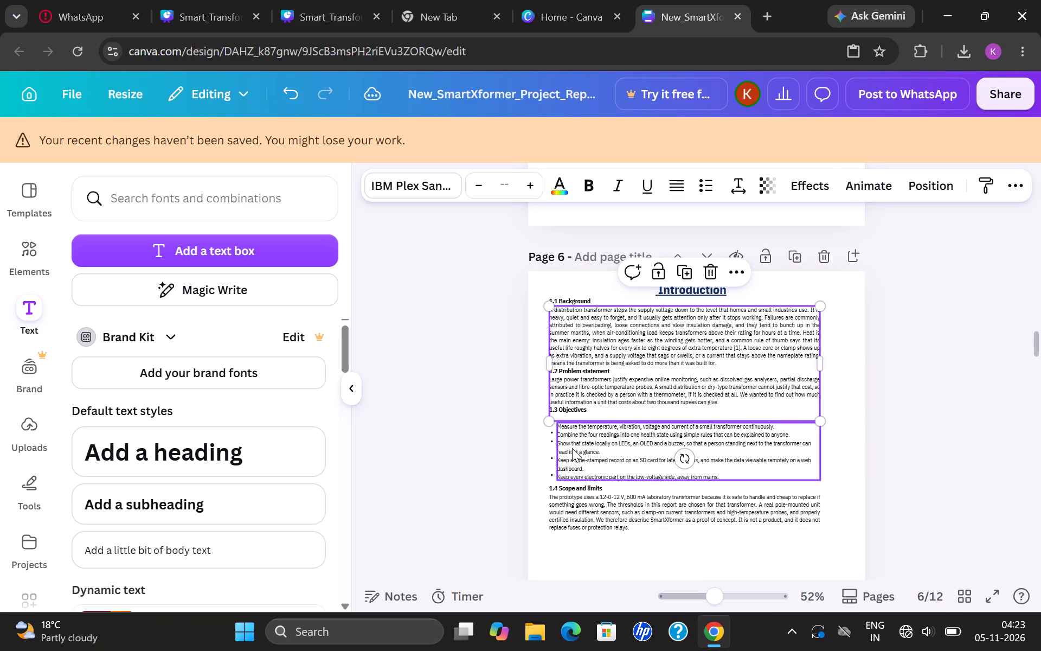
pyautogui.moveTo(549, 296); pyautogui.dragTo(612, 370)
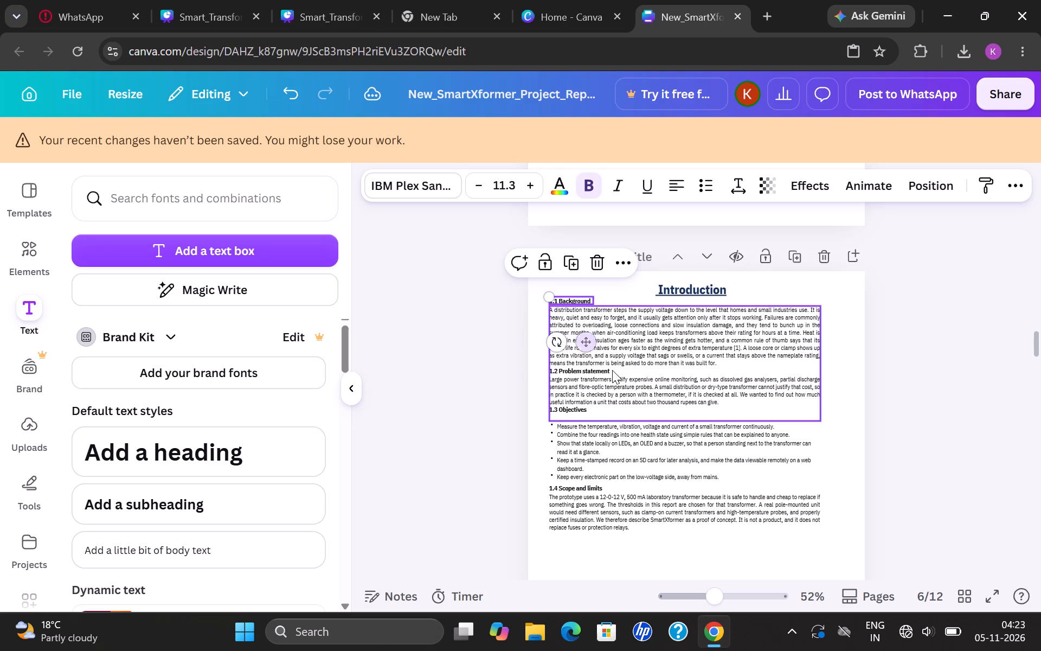
# Nudge the paragraph under 1.4 Scope and limits slightly down from its subheading.
pyautogui.moveTo(612, 370); pyautogui.dragTo(639, 527)
pyautogui.click(639, 527)
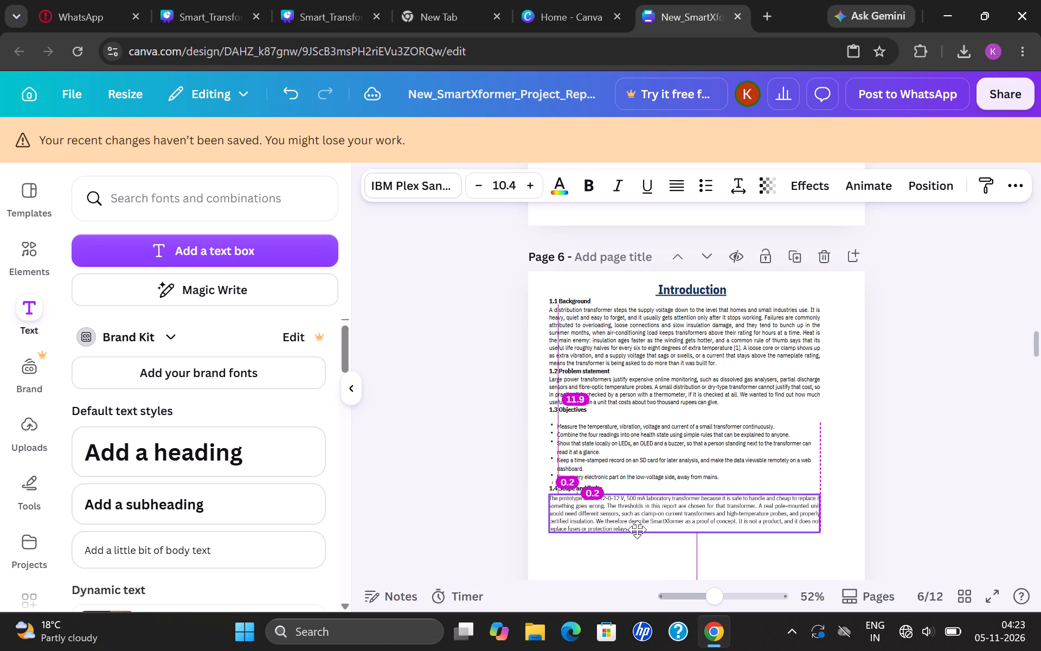
pyautogui.click(856, 464)
pyautogui.click(889, 467)
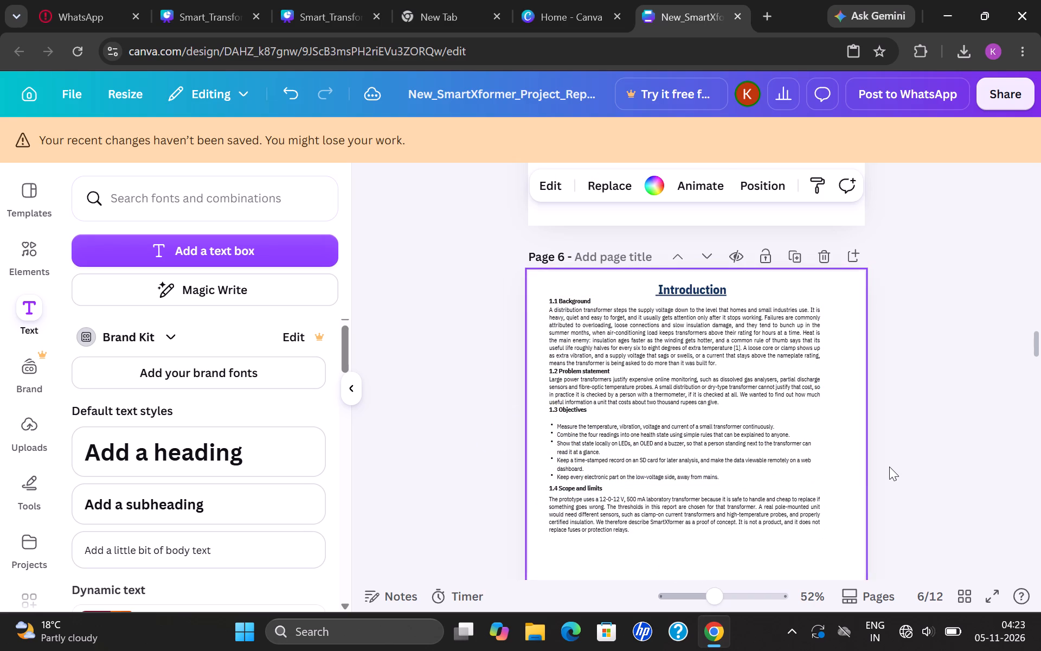
# Rescale the Introduction heading's text box from its upper corner to a font size of about 24.9.
pyautogui.click(551, 288)
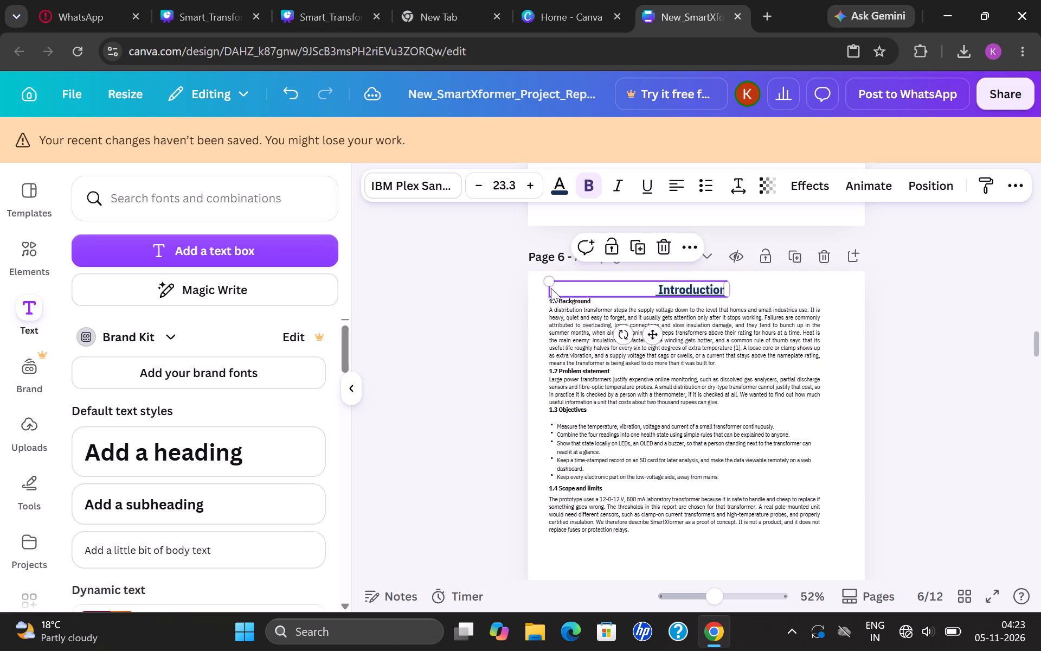
pyautogui.moveTo(548, 286); pyautogui.dragTo(566, 284)
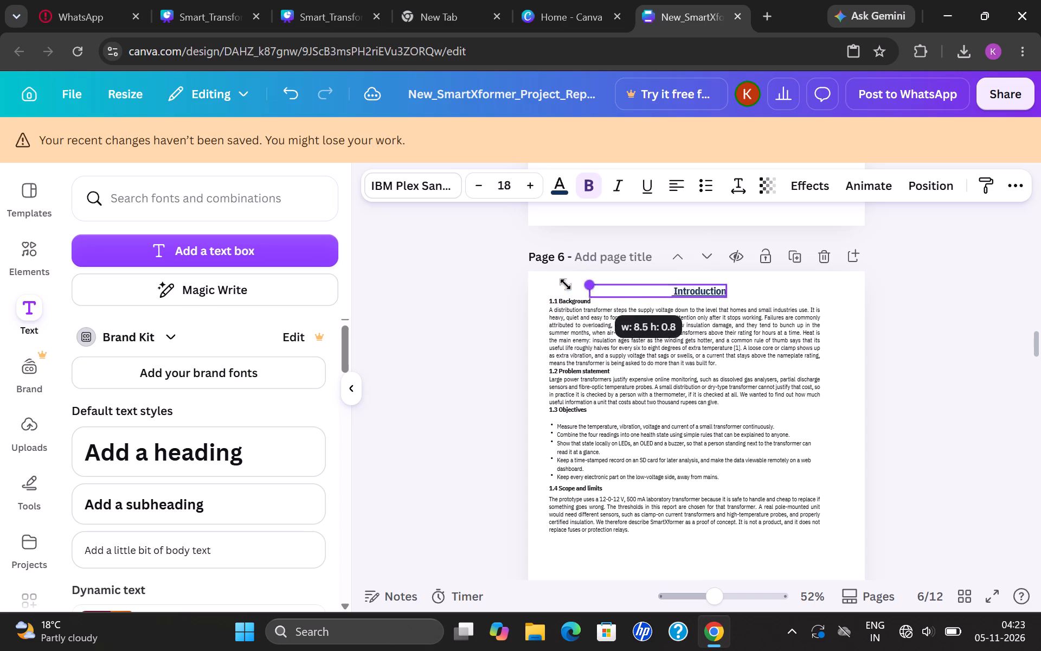
pyautogui.moveTo(566, 284); pyautogui.dragTo(537, 279)
pyautogui.click(971, 381)
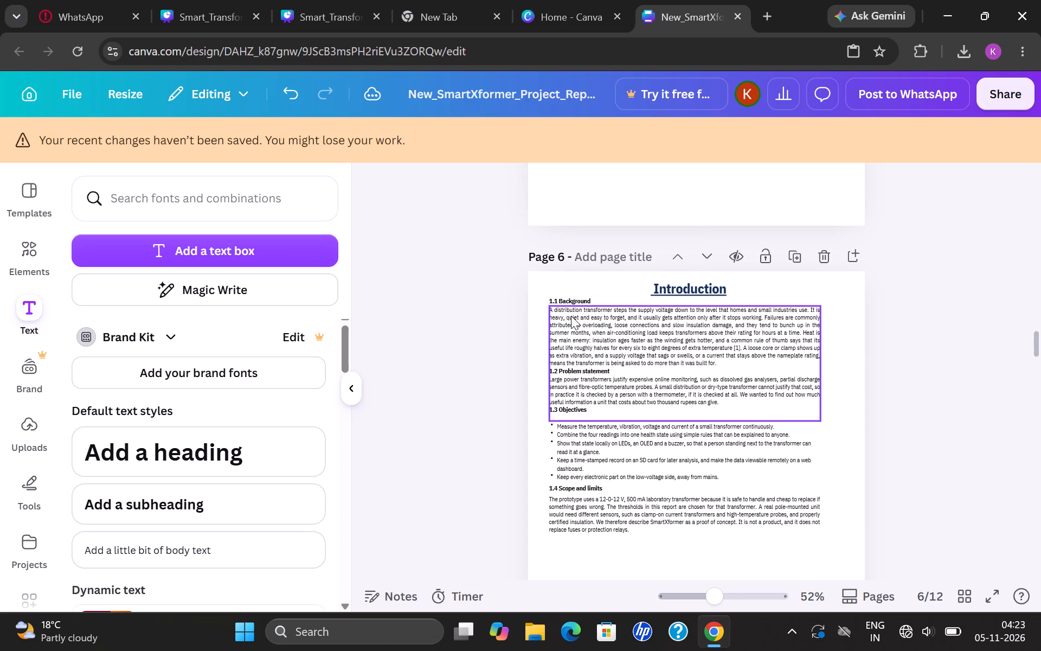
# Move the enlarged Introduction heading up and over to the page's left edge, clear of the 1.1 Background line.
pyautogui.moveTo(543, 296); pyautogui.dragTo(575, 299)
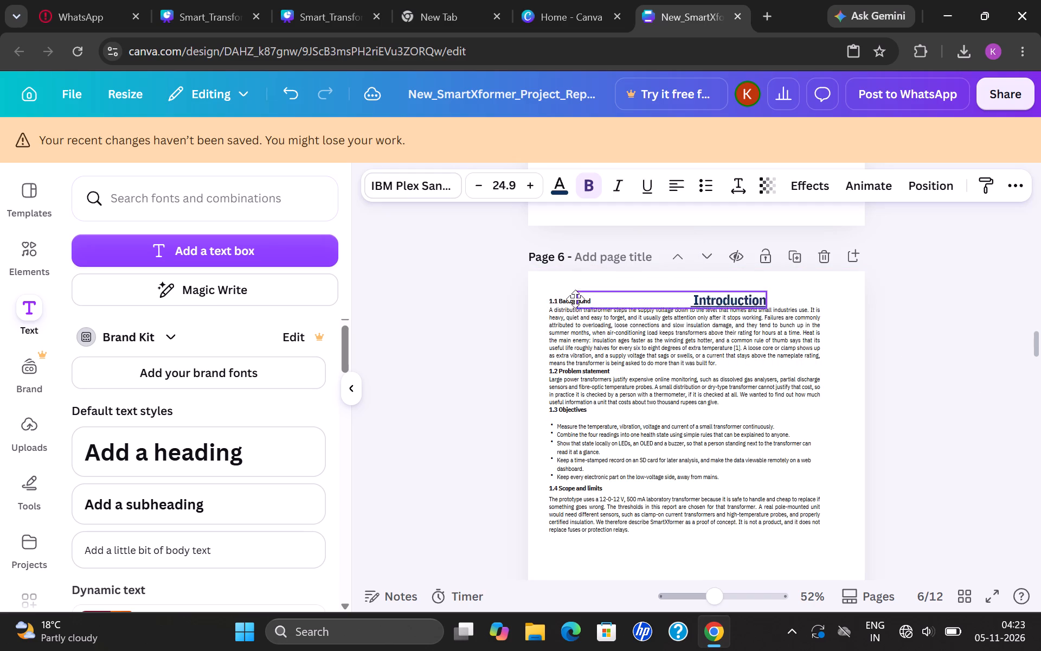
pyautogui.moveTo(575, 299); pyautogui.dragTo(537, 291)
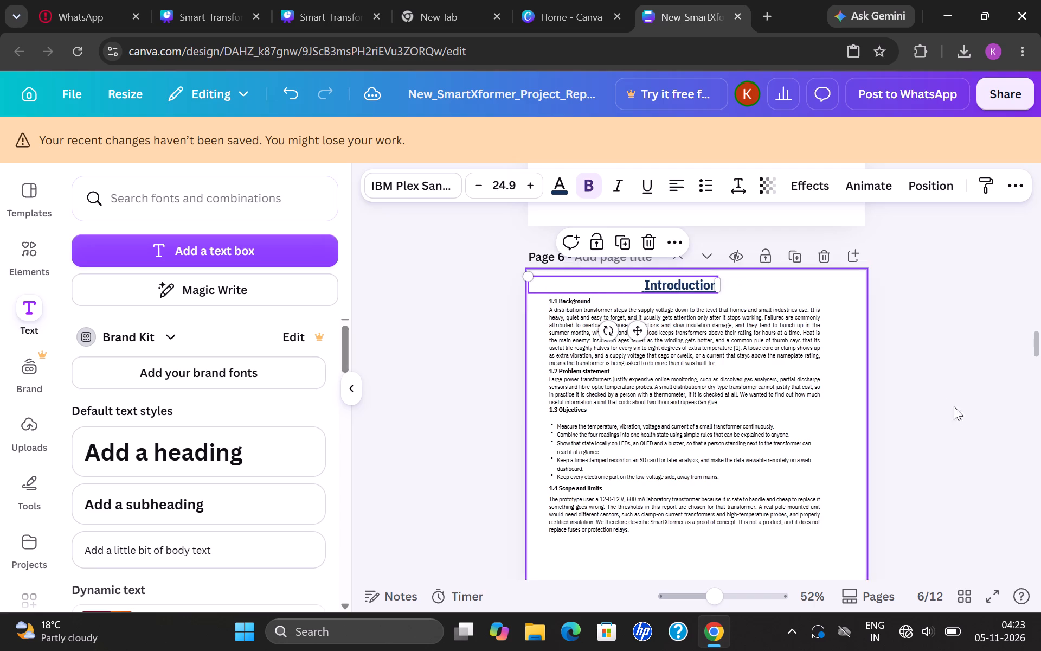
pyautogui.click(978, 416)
# Select all body text blocks from 1.1 through 1.4 on page 6 and move them together down and right, centred within the margins.
pyautogui.scroll(1, 773, 410)
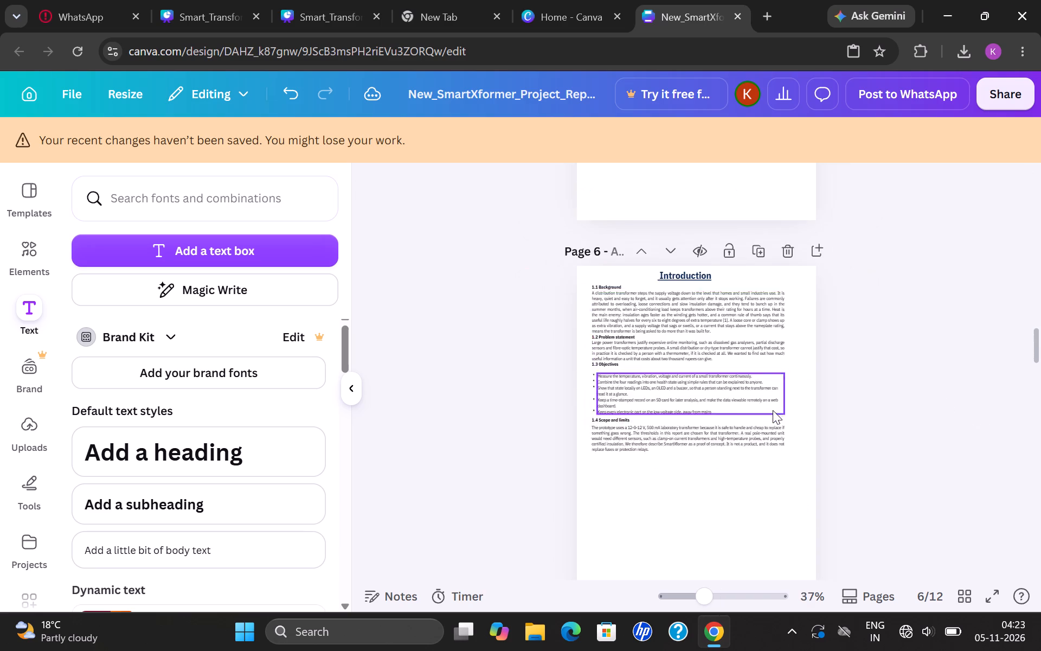
pyautogui.scroll(2, 773, 410)
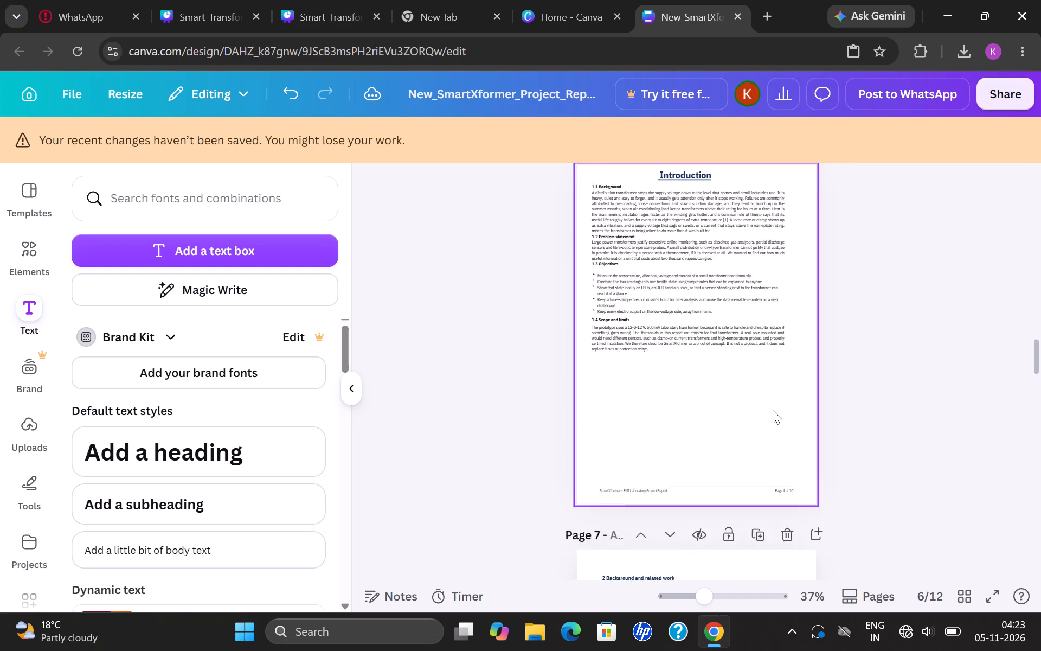
pyautogui.scroll(1, 773, 410)
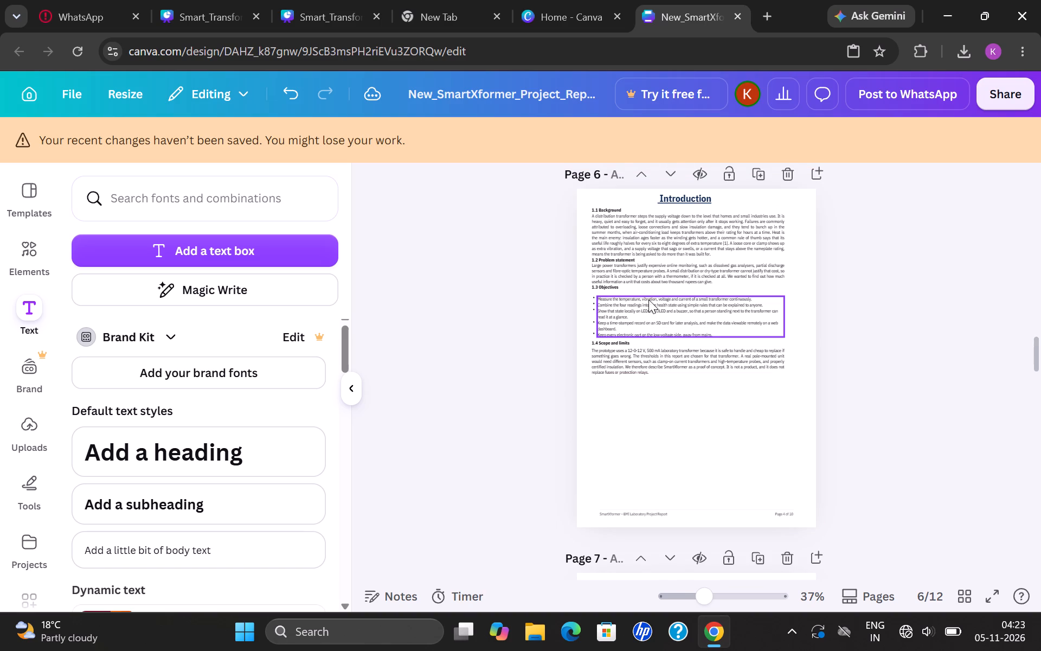
pyautogui.click(878, 394)
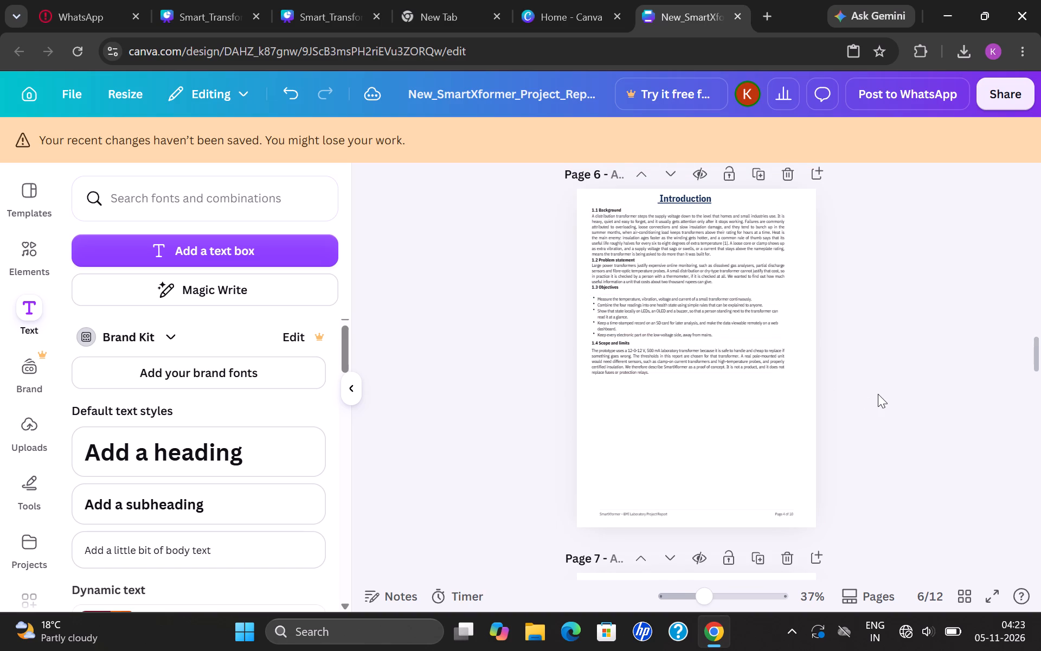
pyautogui.moveTo(589, 206); pyautogui.dragTo(685, 390)
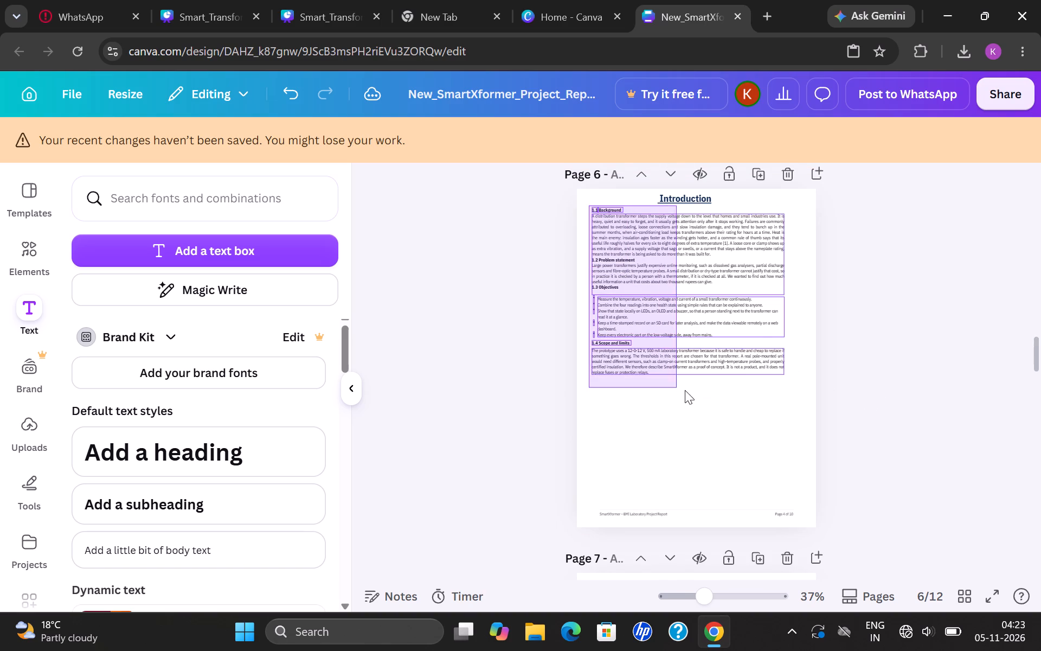
pyautogui.moveTo(685, 390); pyautogui.dragTo(789, 374)
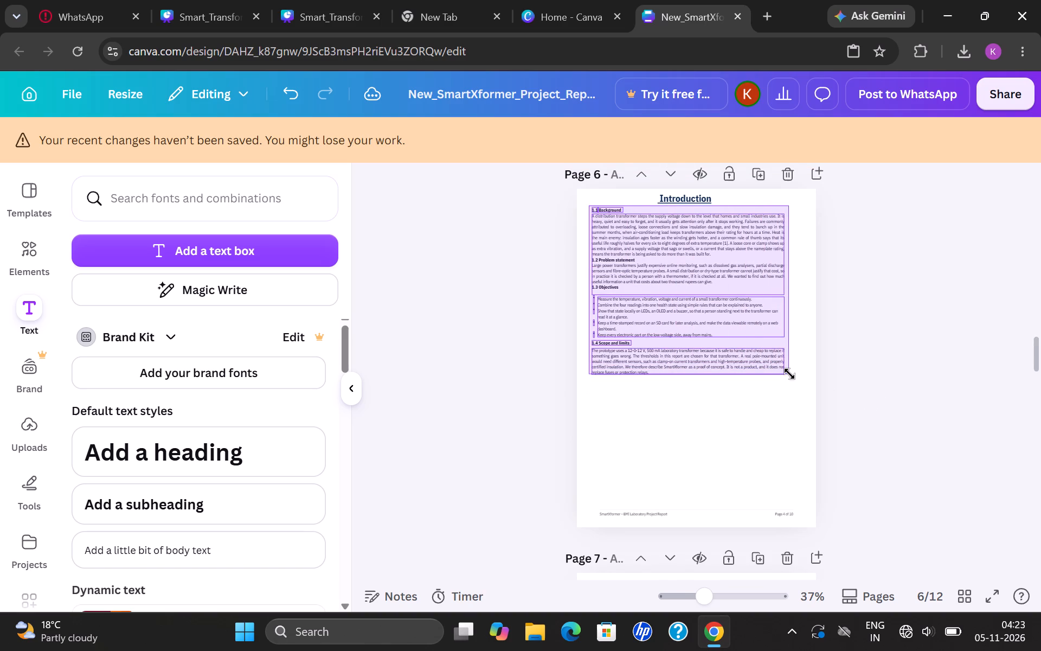
pyautogui.scroll(1, 697, 318)
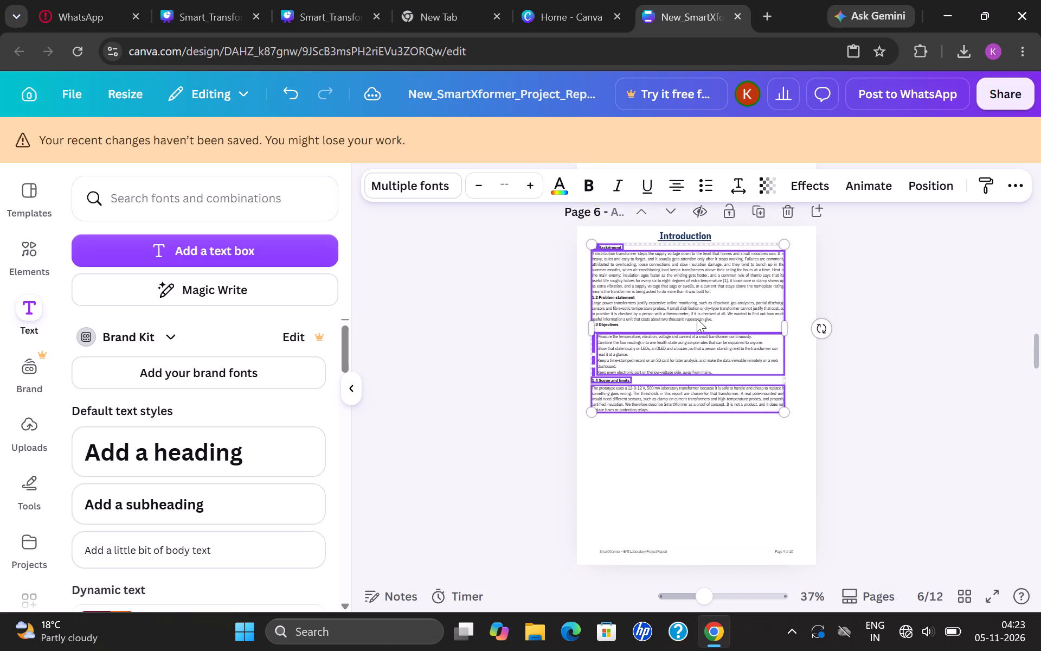
pyautogui.scroll(1, 697, 318)
pyautogui.moveTo(685, 314); pyautogui.dragTo(689, 359)
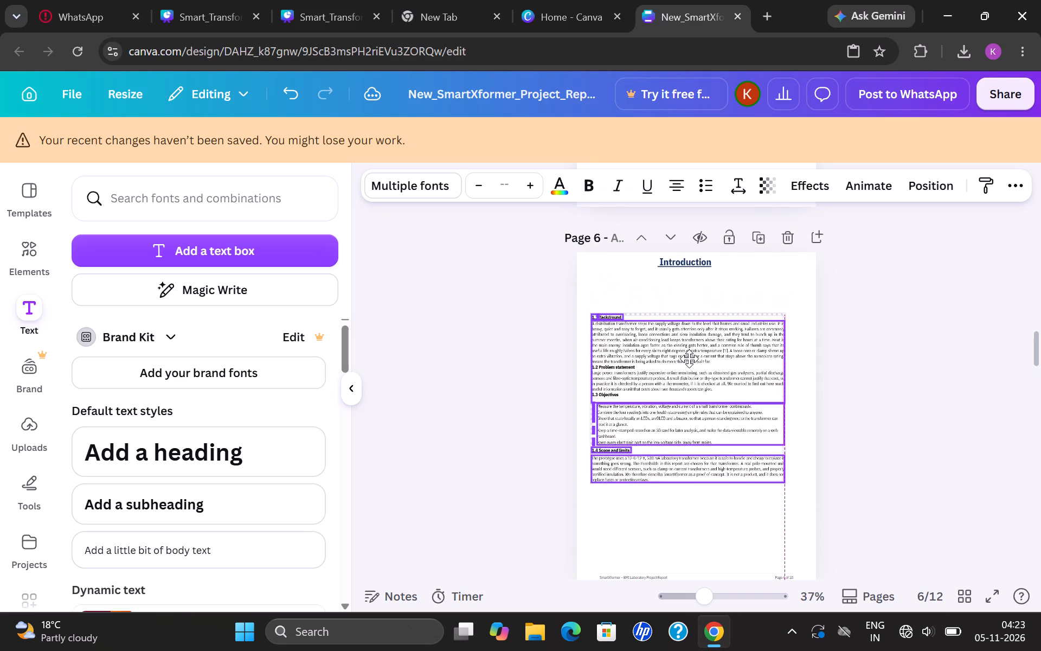
pyautogui.moveTo(689, 359); pyautogui.dragTo(691, 335)
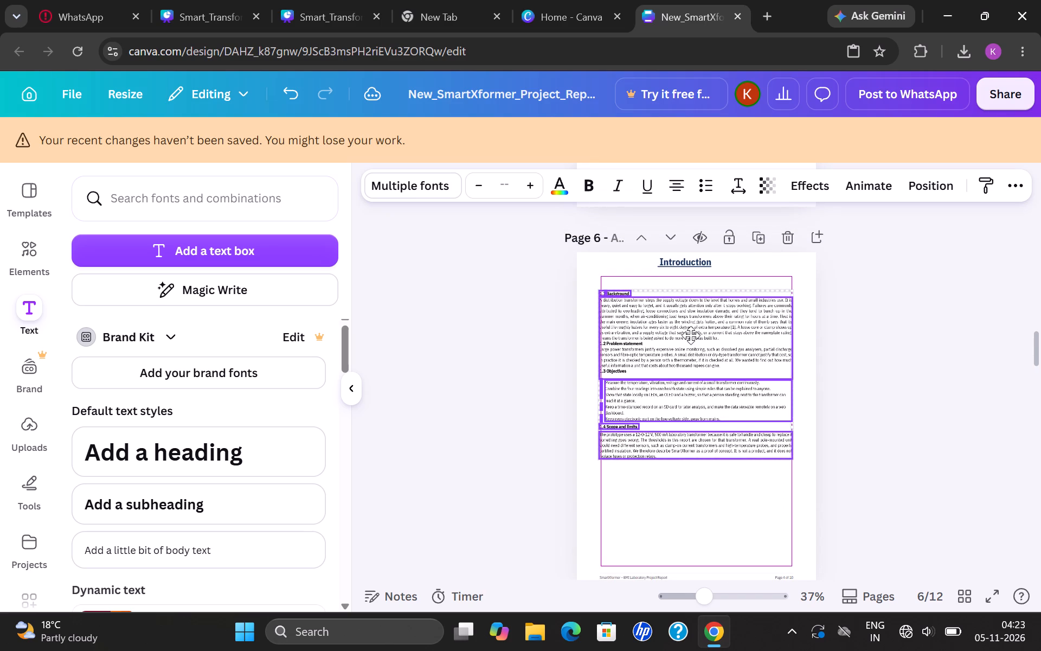
pyautogui.moveTo(691, 335); pyautogui.dragTo(690, 331)
pyautogui.click(898, 350)
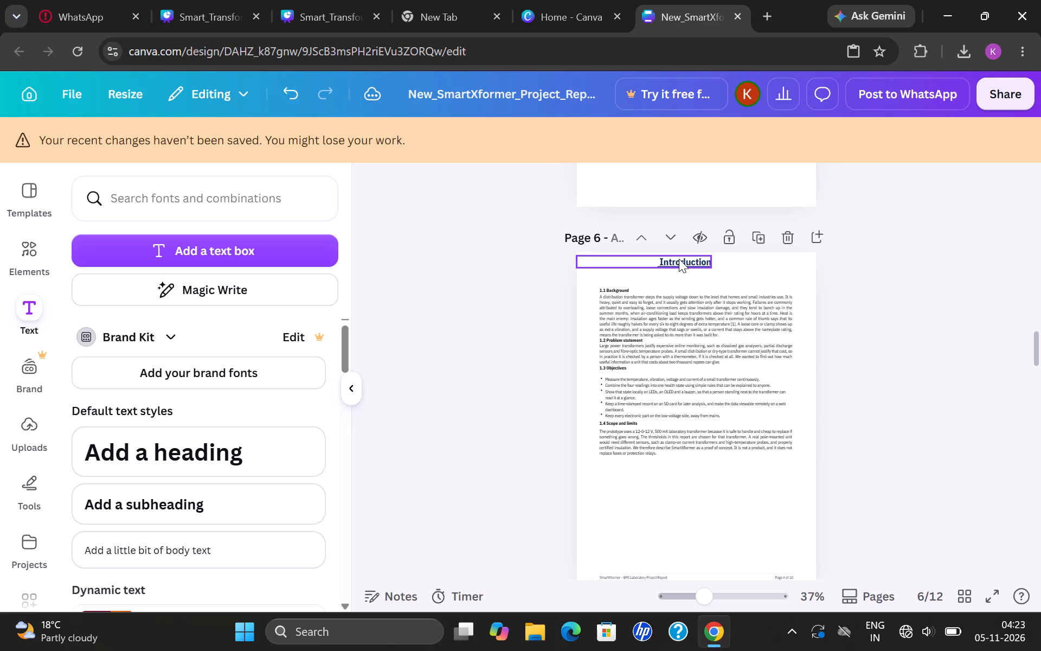
# Move the Introduction heading slightly down and right so it sits centred above the repositioned body text.
pyautogui.moveTo(680, 261); pyautogui.dragTo(688, 265)
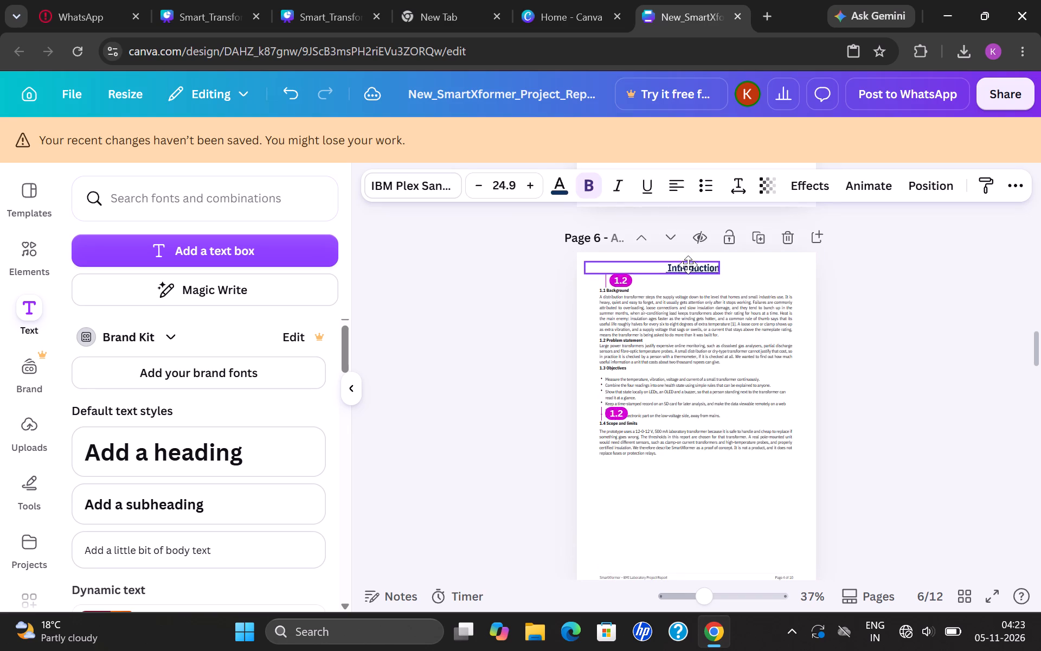
pyautogui.moveTo(688, 265); pyautogui.dragTo(686, 269)
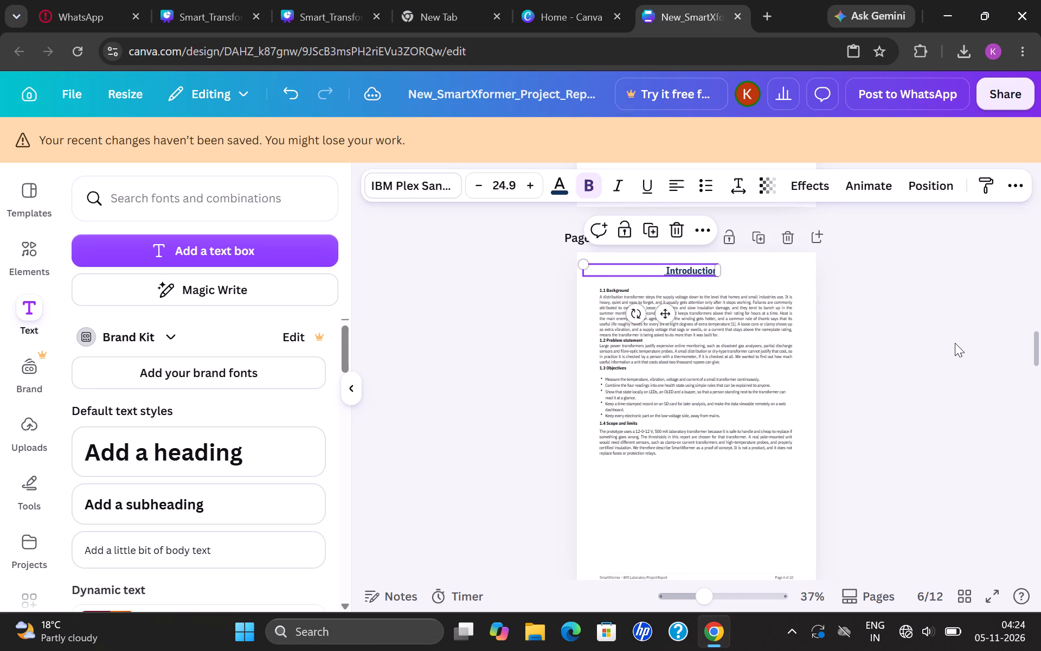
pyautogui.click(955, 343)
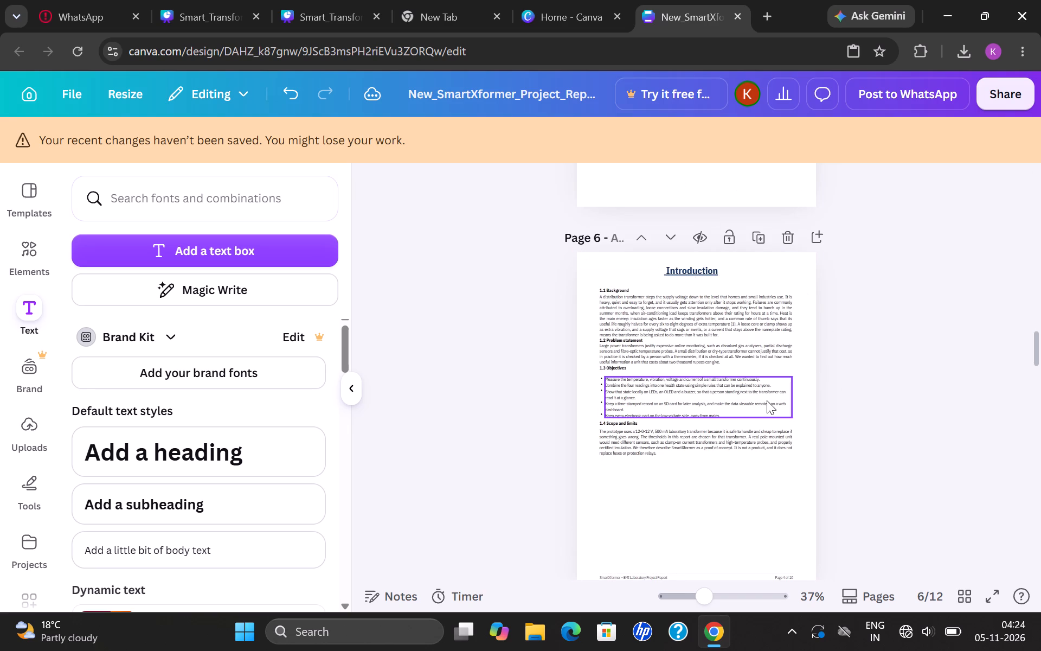
# Review the front-matter pages from the cover through Certificate, Declaration, Acknowledgement and Contents for consistent heading and body layout.
pyautogui.scroll(-3, 720, 453)
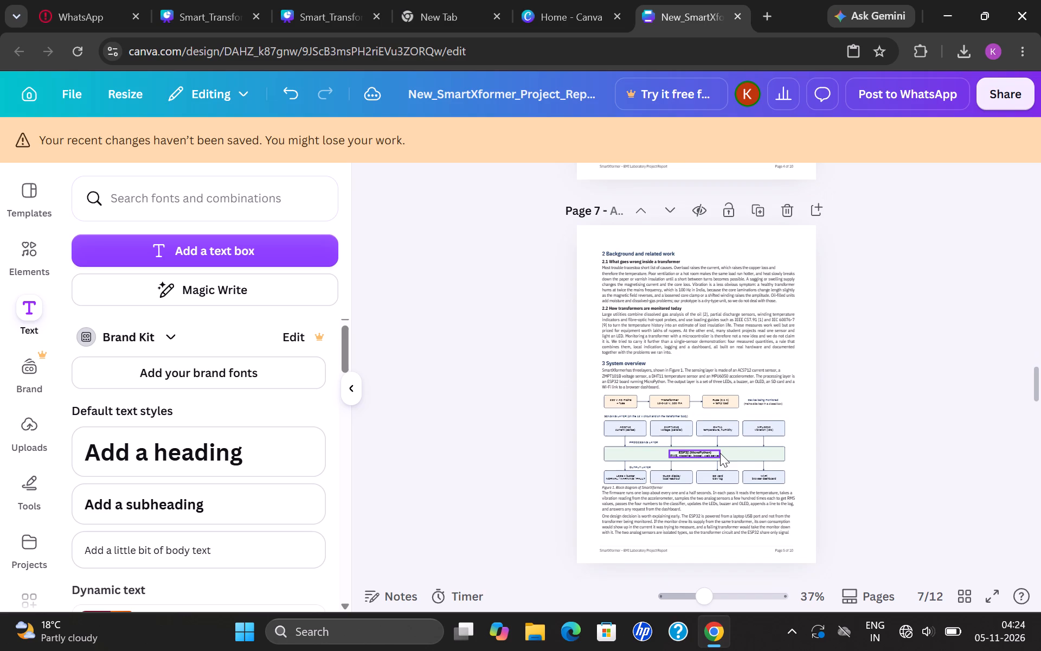
pyautogui.scroll(14, 720, 453)
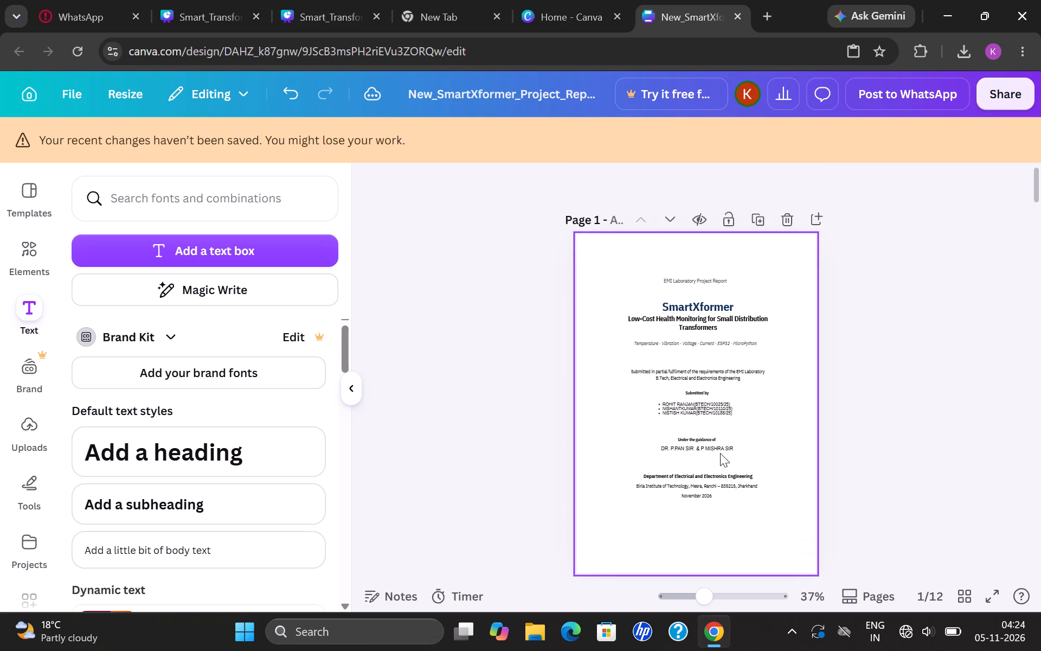
pyautogui.scroll(-4, 720, 453)
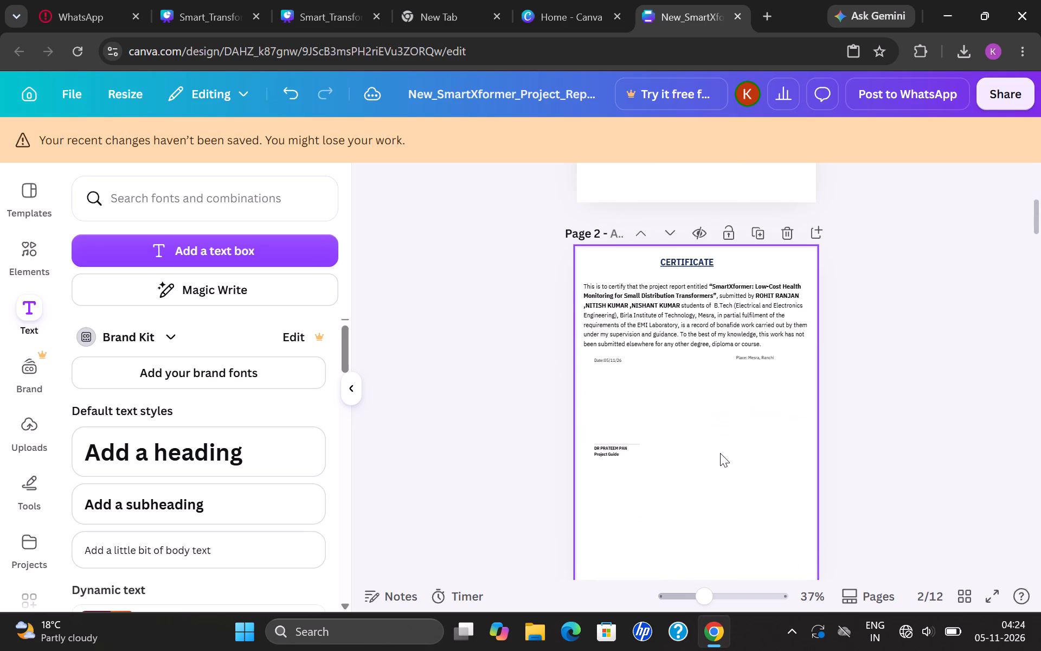
pyautogui.scroll(-2, 720, 453)
pyautogui.hscroll(1, 720, 453)
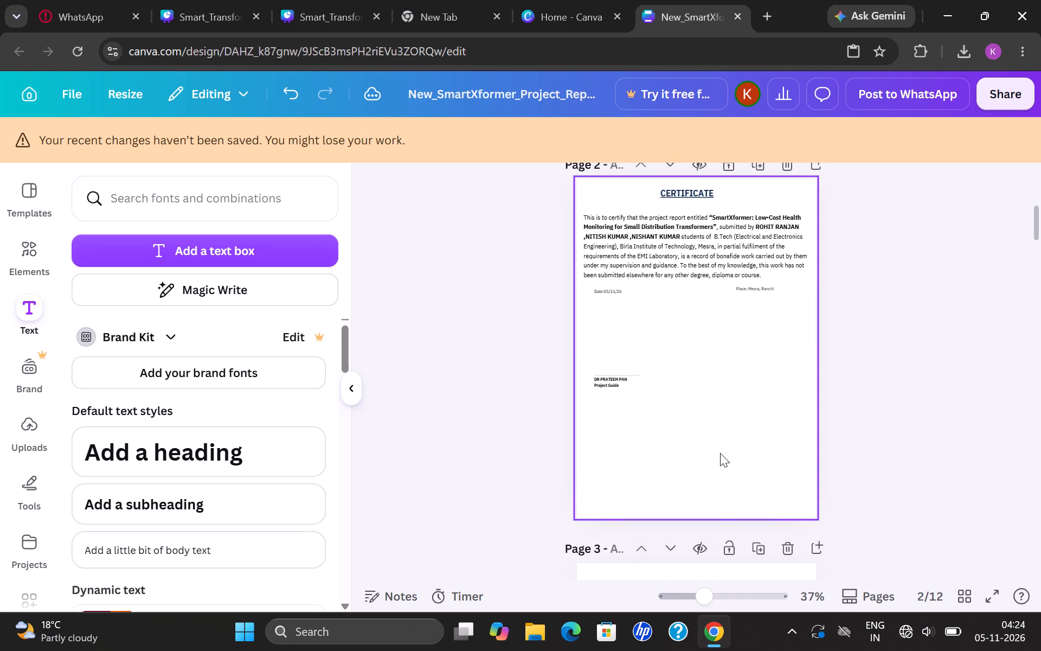
pyautogui.hscroll(1, 720, 453)
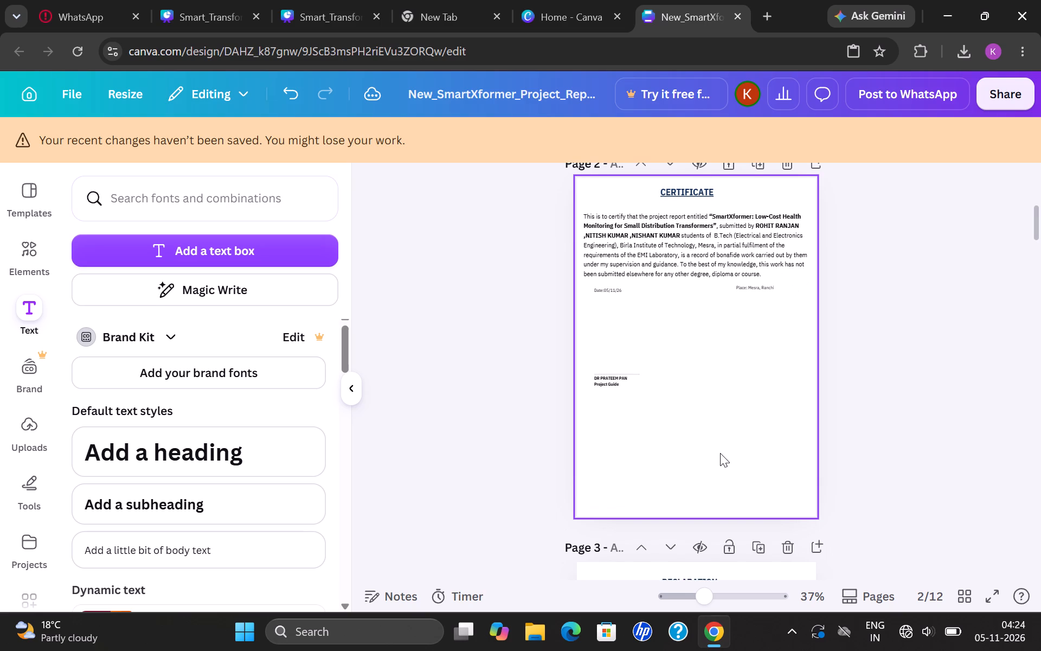
pyautogui.hscroll(1, 720, 453)
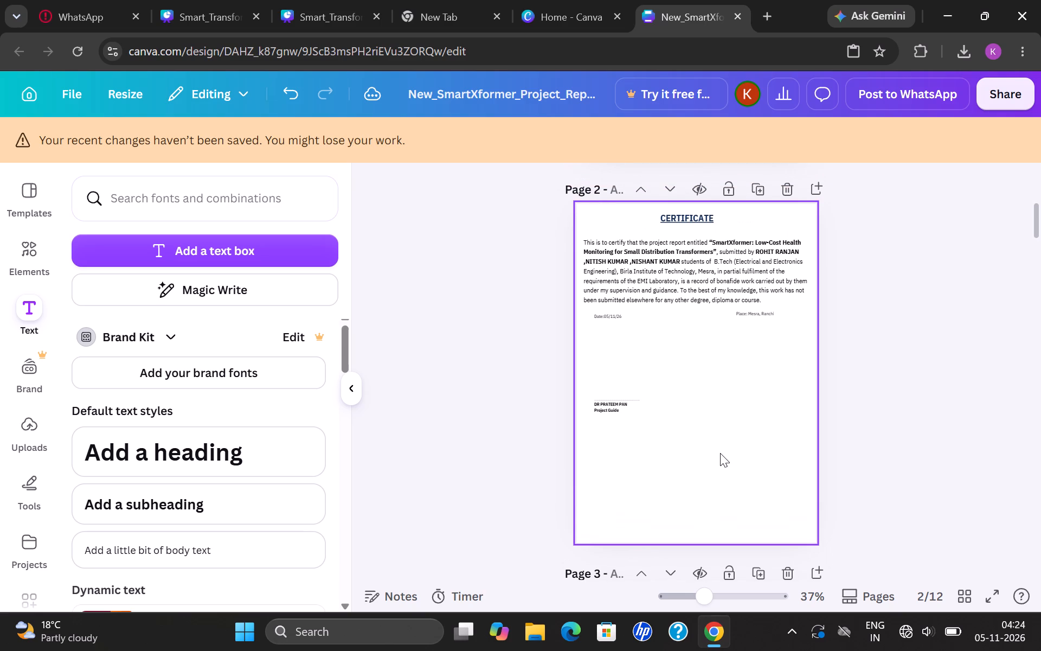
pyautogui.scroll(-1, 720, 453)
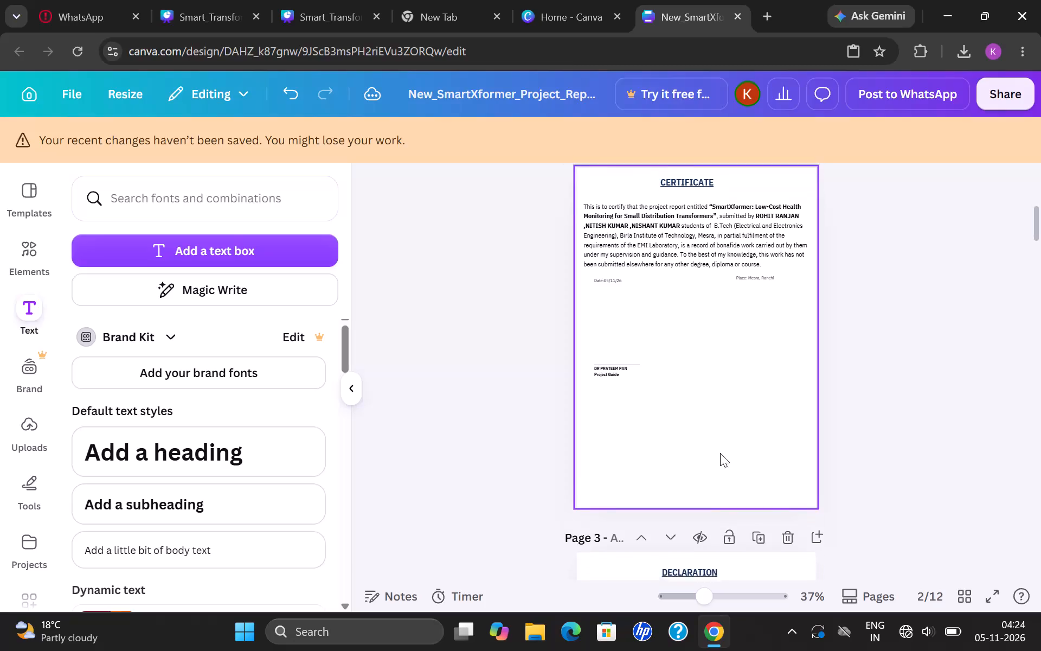
pyautogui.scroll(-3, 720, 453)
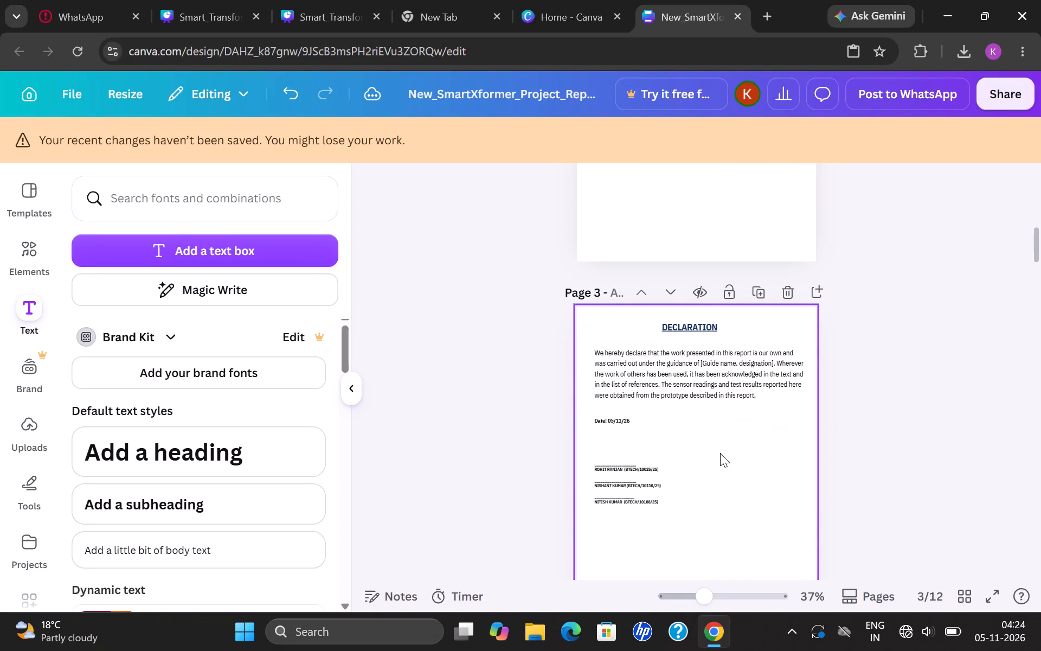
pyautogui.scroll(-2, 720, 453)
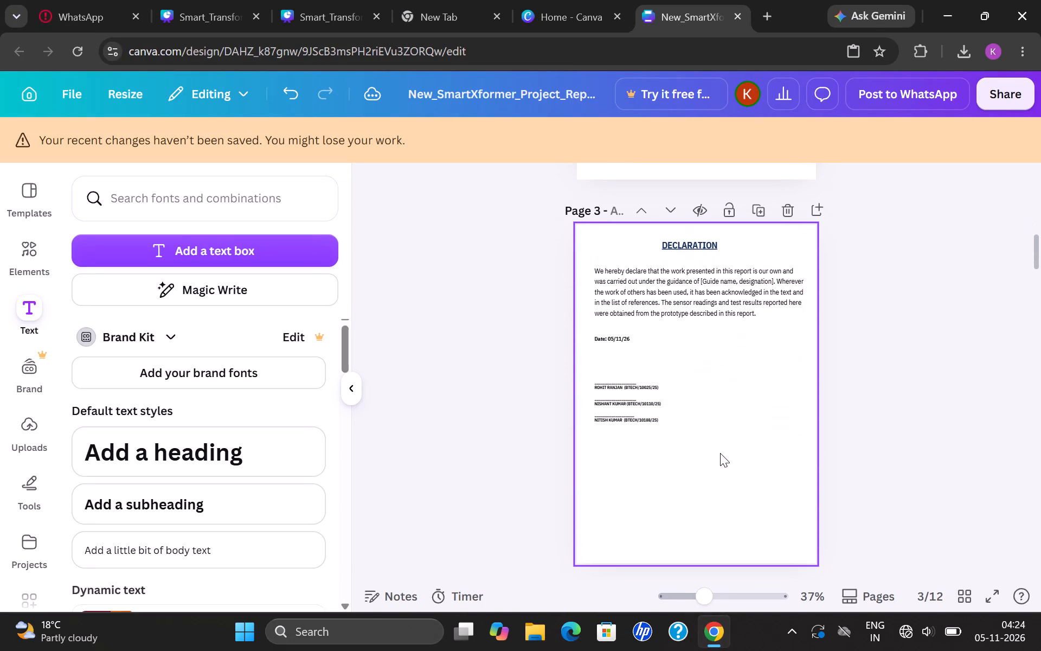
pyautogui.scroll(-5, 720, 453)
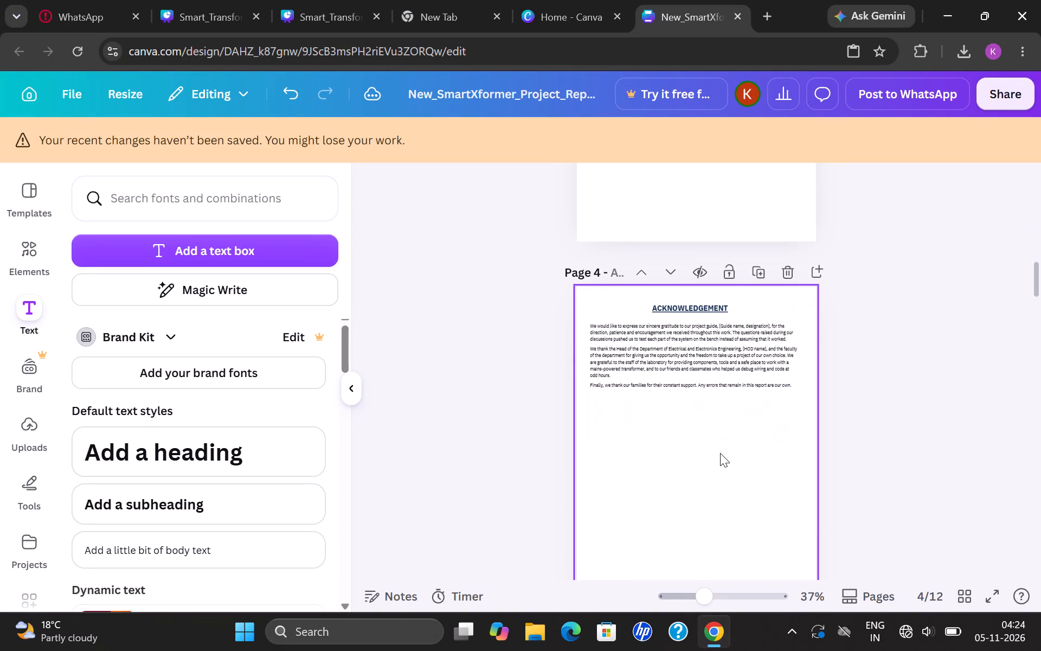
pyautogui.scroll(-2, 720, 453)
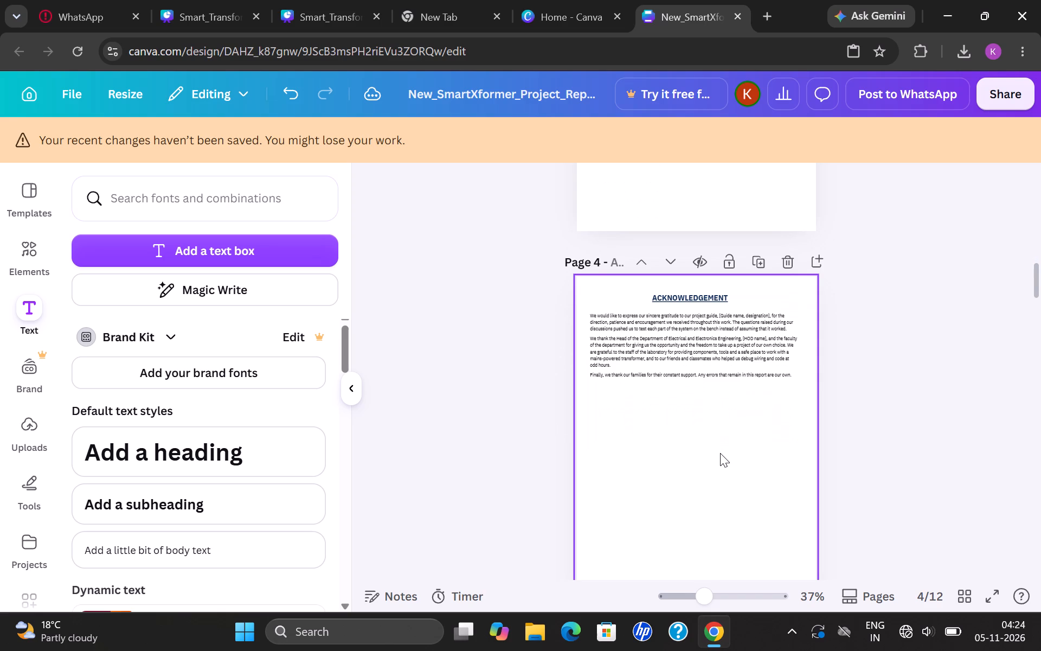
pyautogui.scroll(-2, 720, 453)
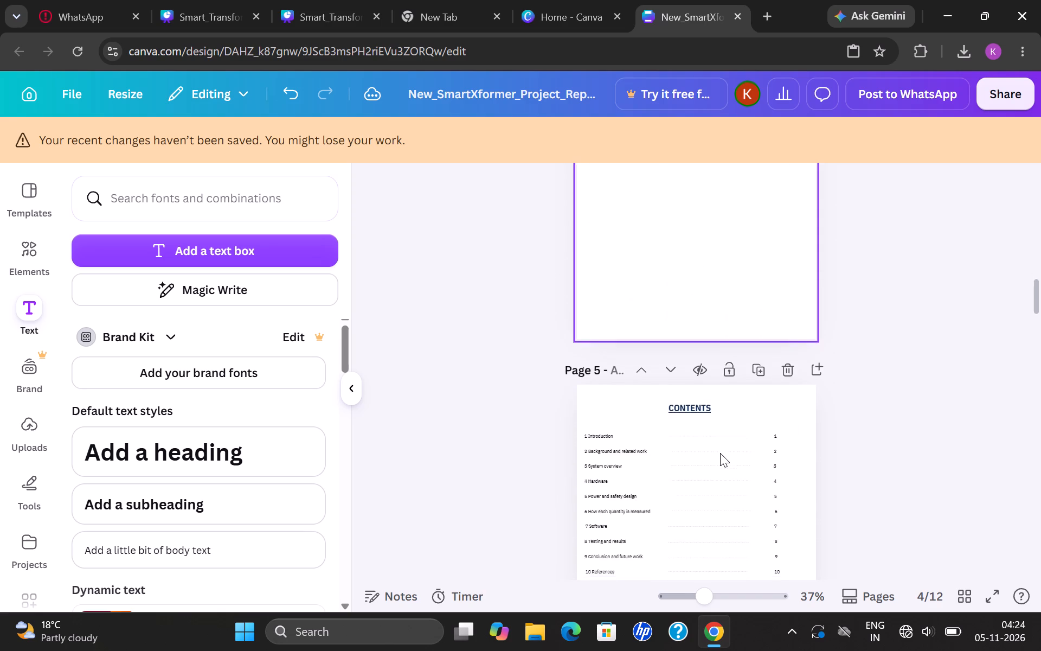
pyautogui.scroll(-2, 720, 453)
pyautogui.click(703, 487)
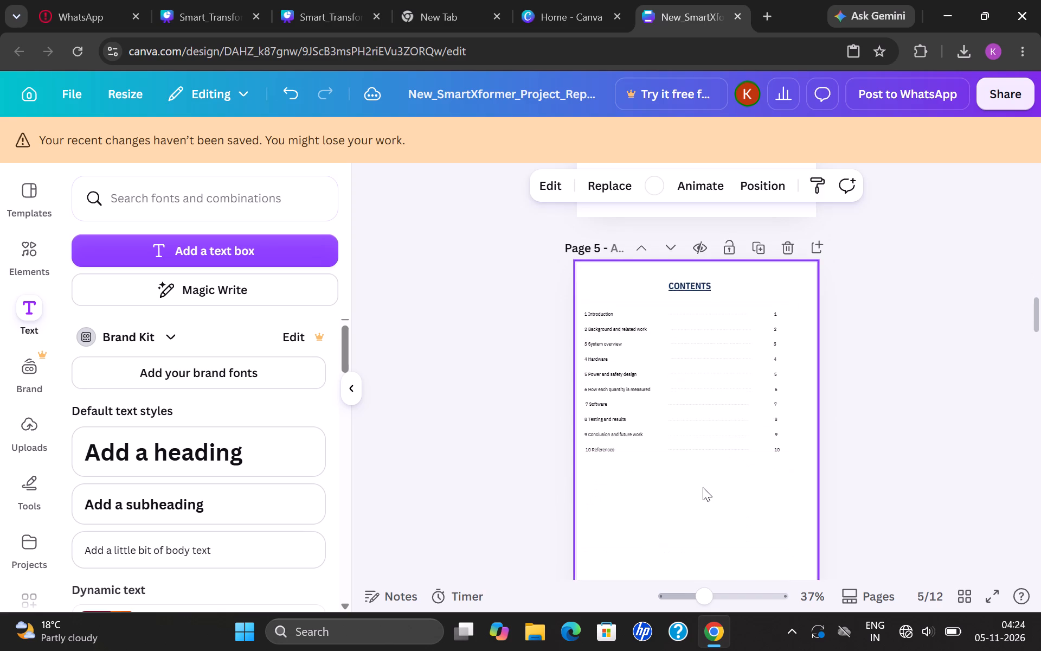
pyautogui.scroll(-1, 703, 487)
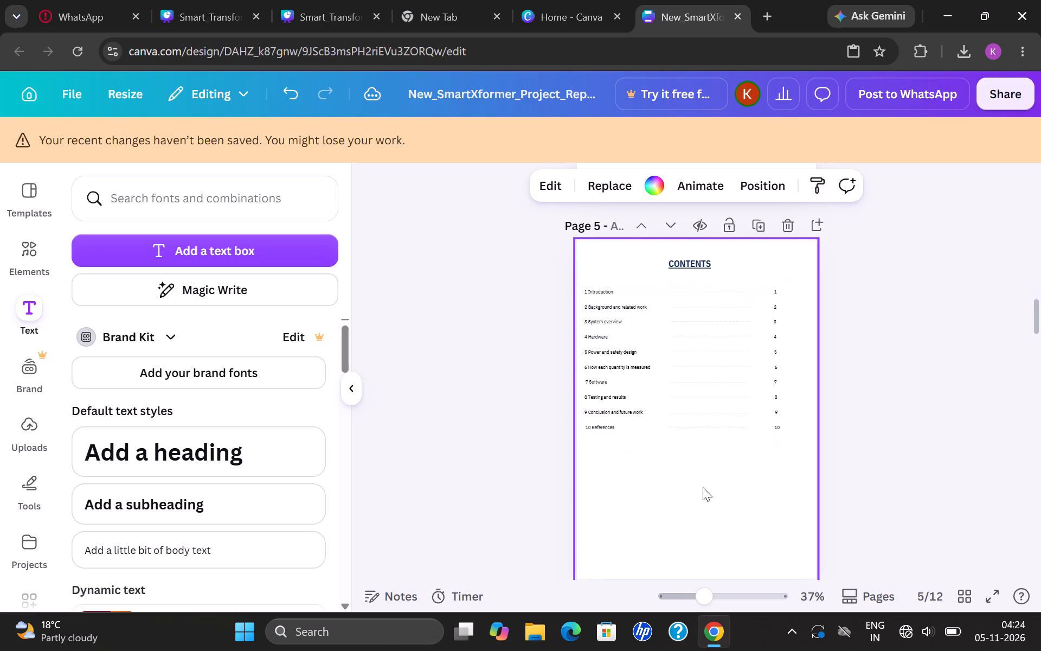
pyautogui.scroll(-1, 703, 487)
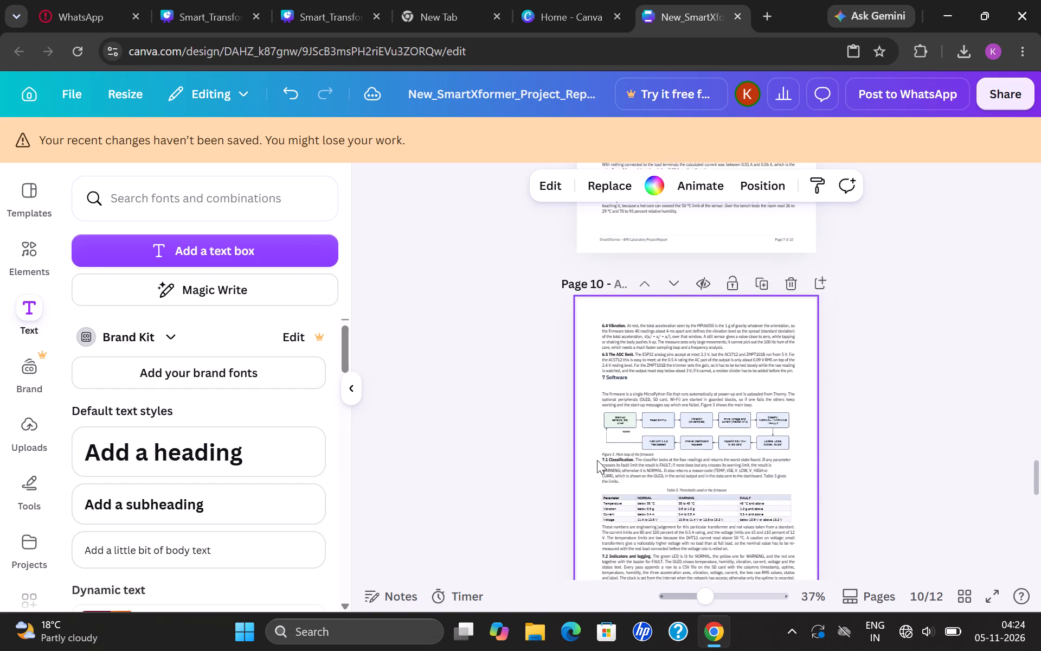
pyautogui.scroll(2, 597, 460)
pyautogui.scroll(-2, 628, 460)
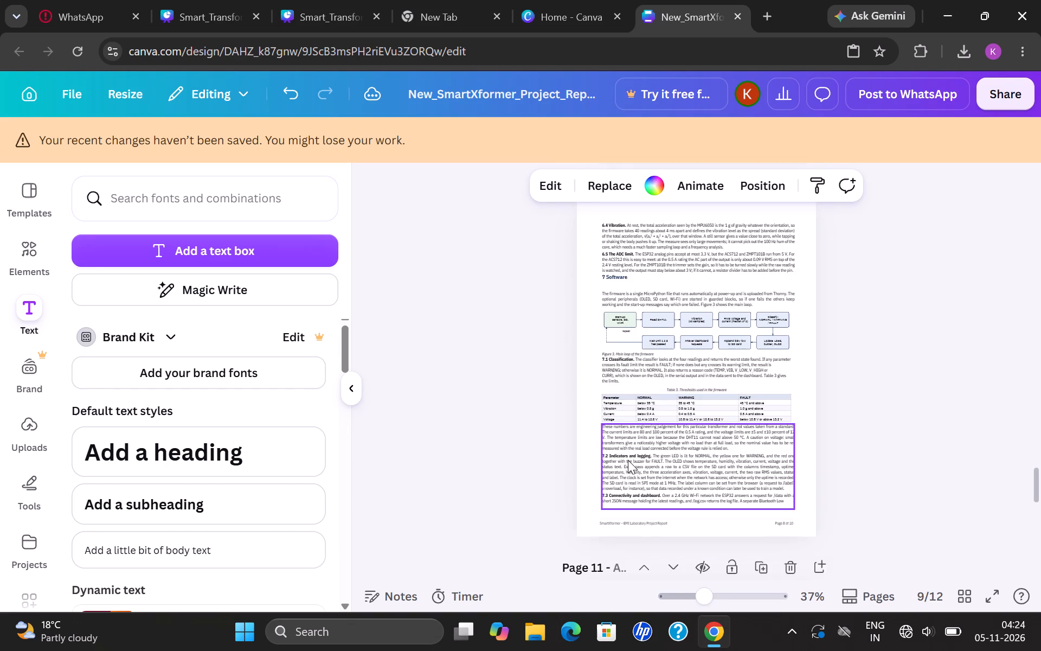
pyautogui.scroll(-2, 628, 460)
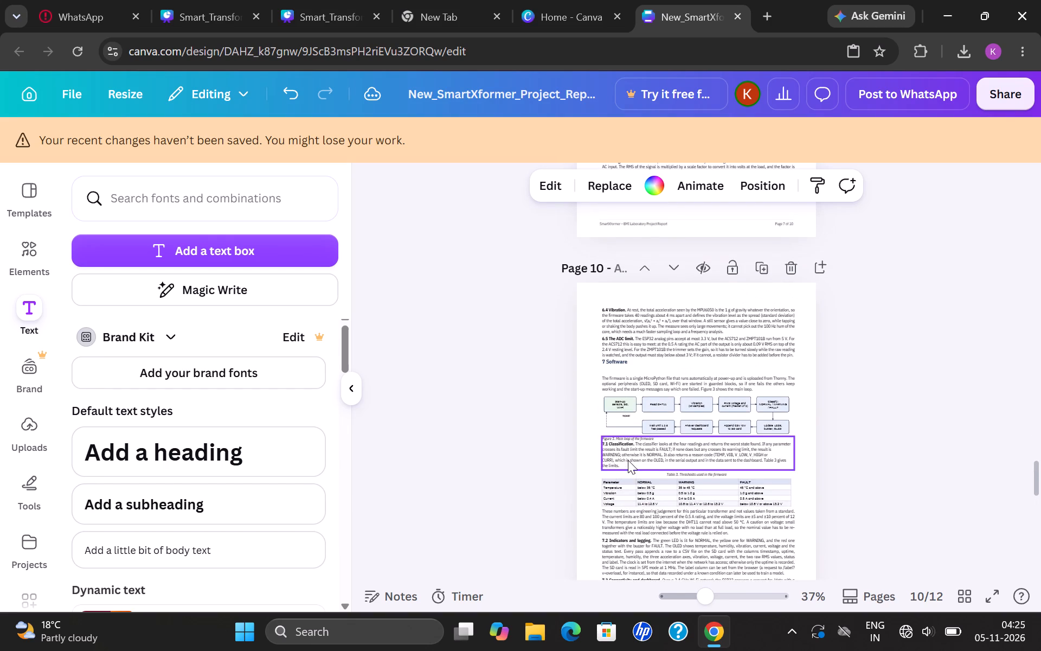
# Nudge the Observation text block in Table 4 on page 11 slightly up, aligning its heading with the Test and Result headings.
pyautogui.scroll(-1, 628, 460)
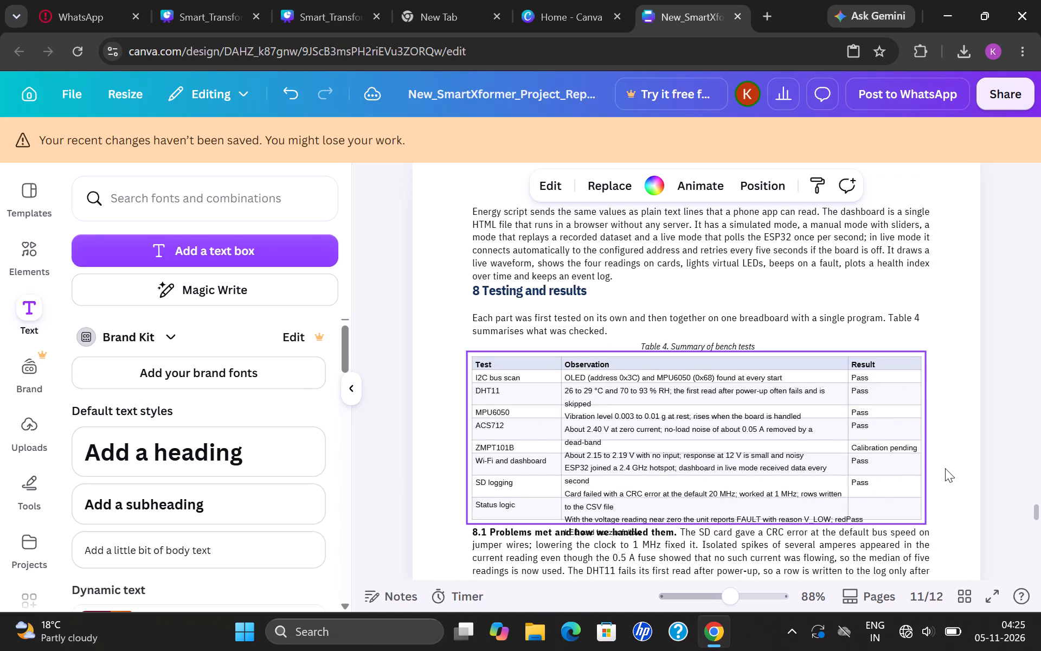
pyautogui.click(598, 444)
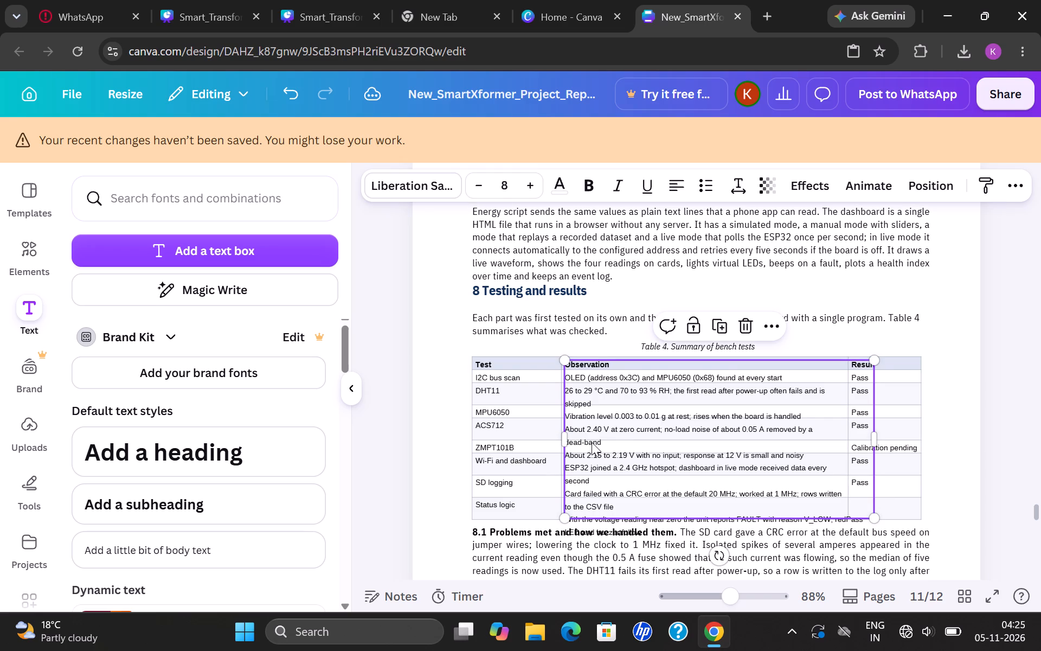
pyautogui.click(592, 442)
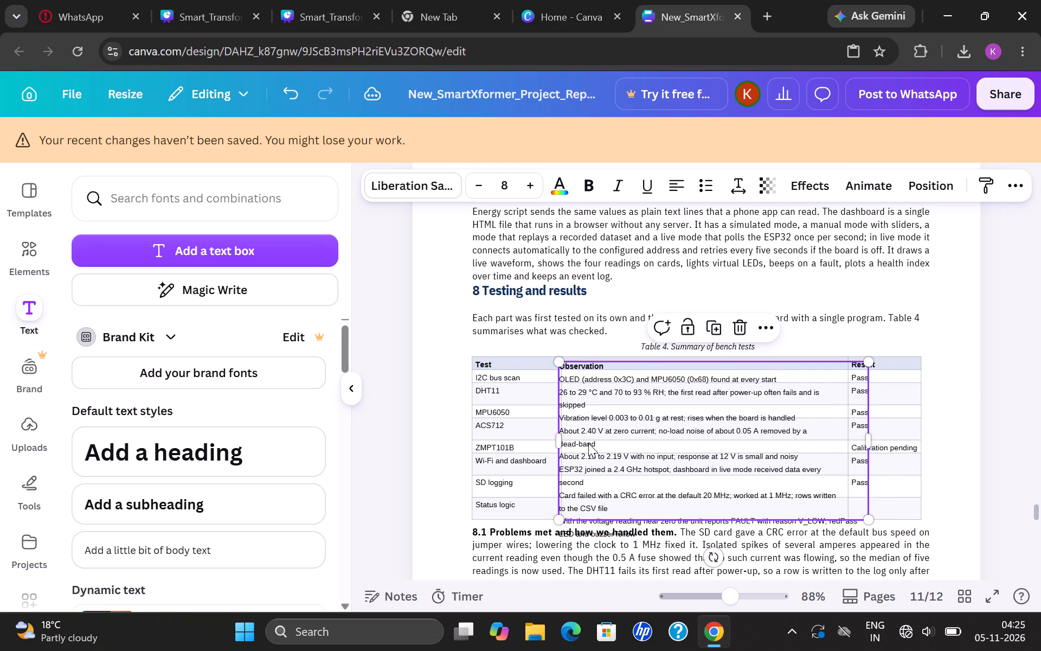
pyautogui.moveTo(596, 441); pyautogui.dragTo(602, 430)
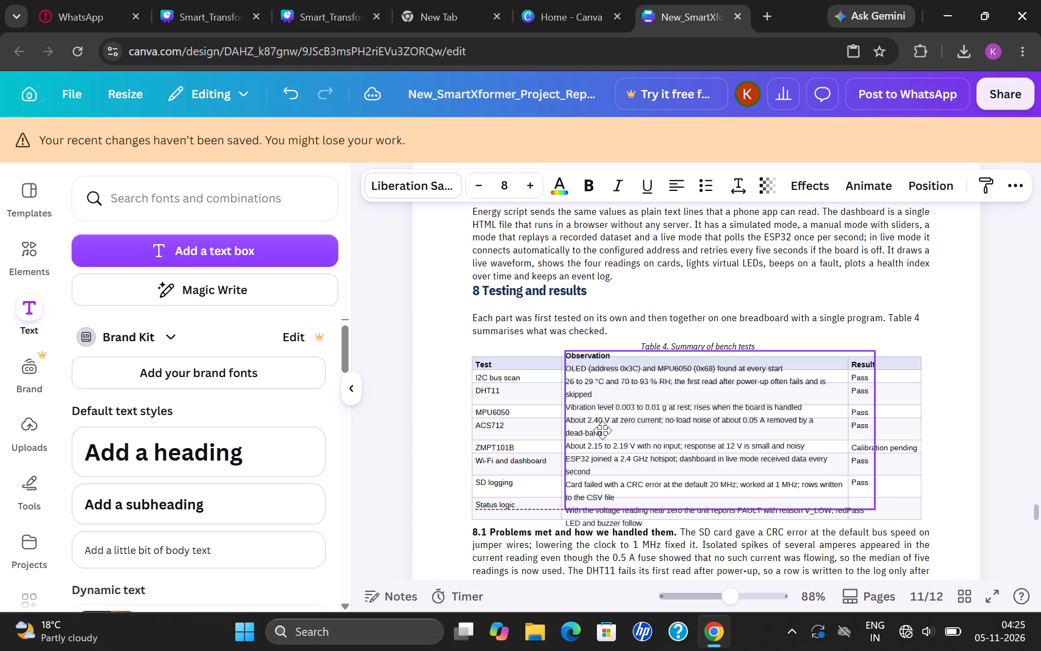
pyautogui.moveTo(602, 430); pyautogui.dragTo(604, 438)
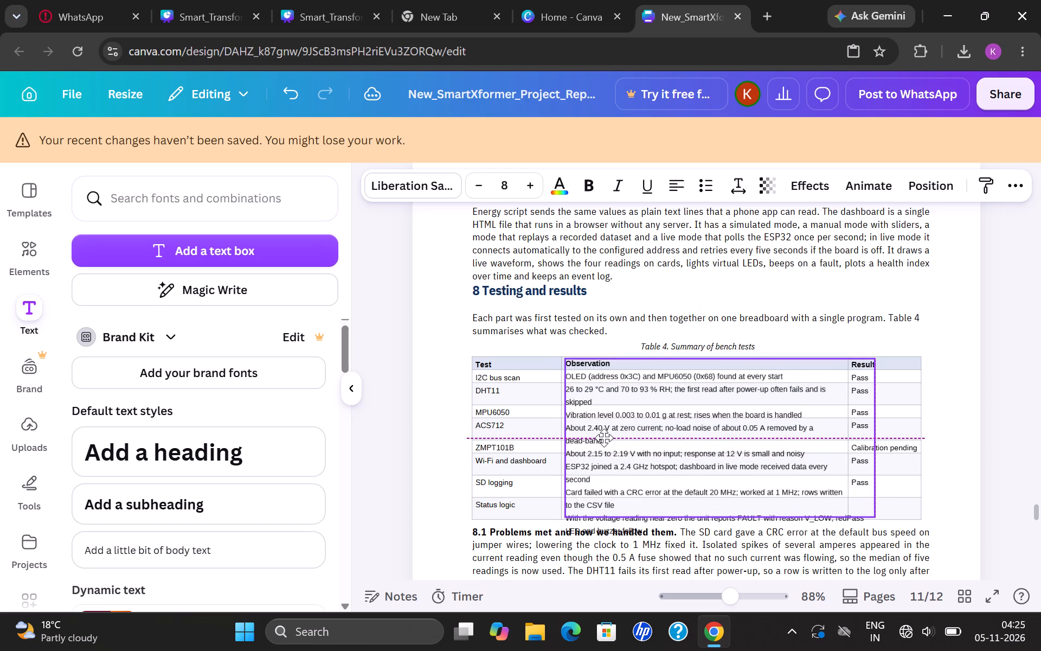
pyautogui.moveTo(604, 438); pyautogui.dragTo(605, 438)
pyautogui.click(605, 438)
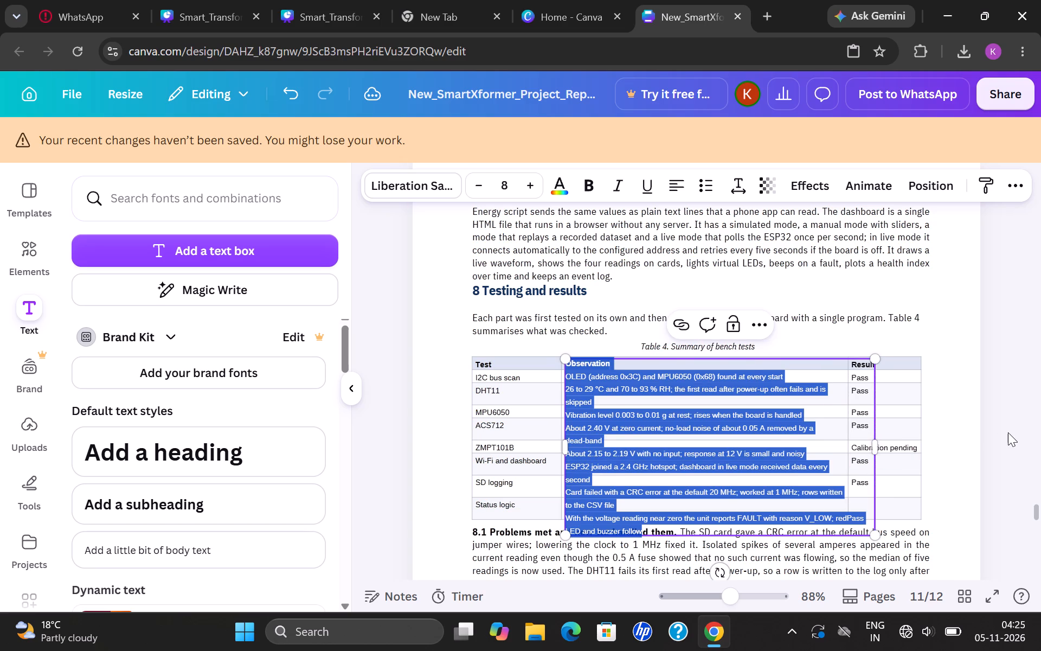
pyautogui.click(1008, 432)
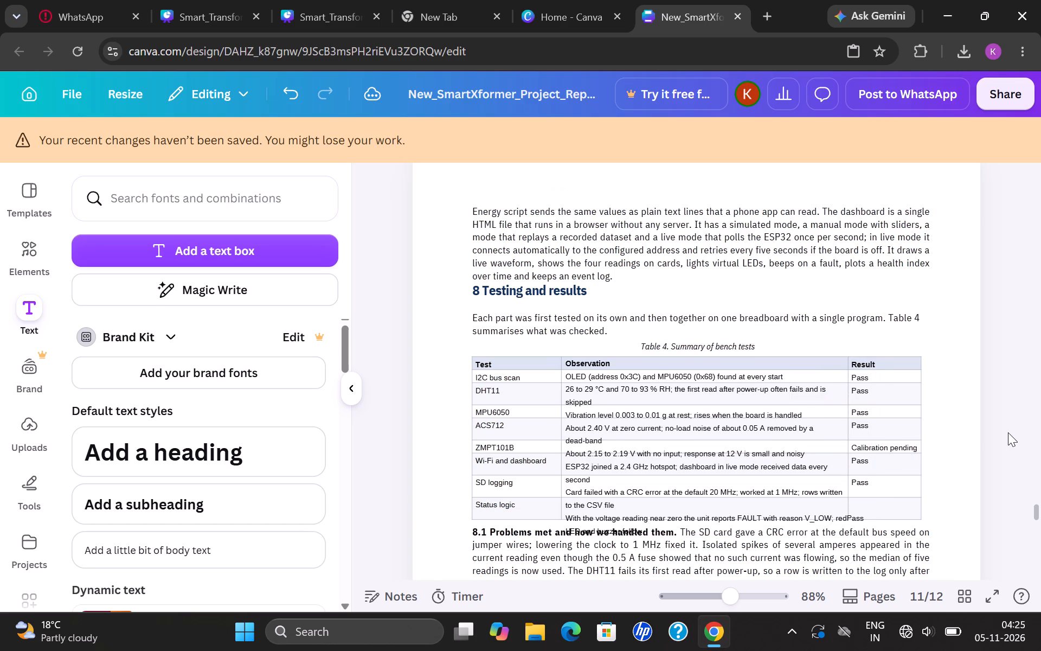
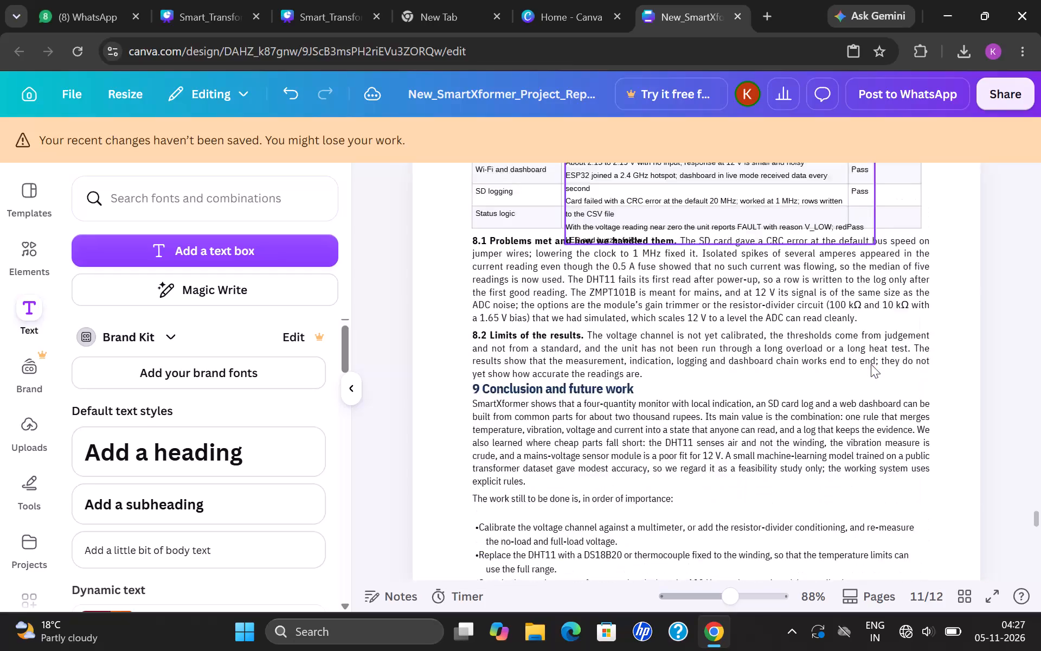
# Open the download settings for the SmartXformer project report and bring up the available file types.
pyautogui.scroll(5, 871, 364)
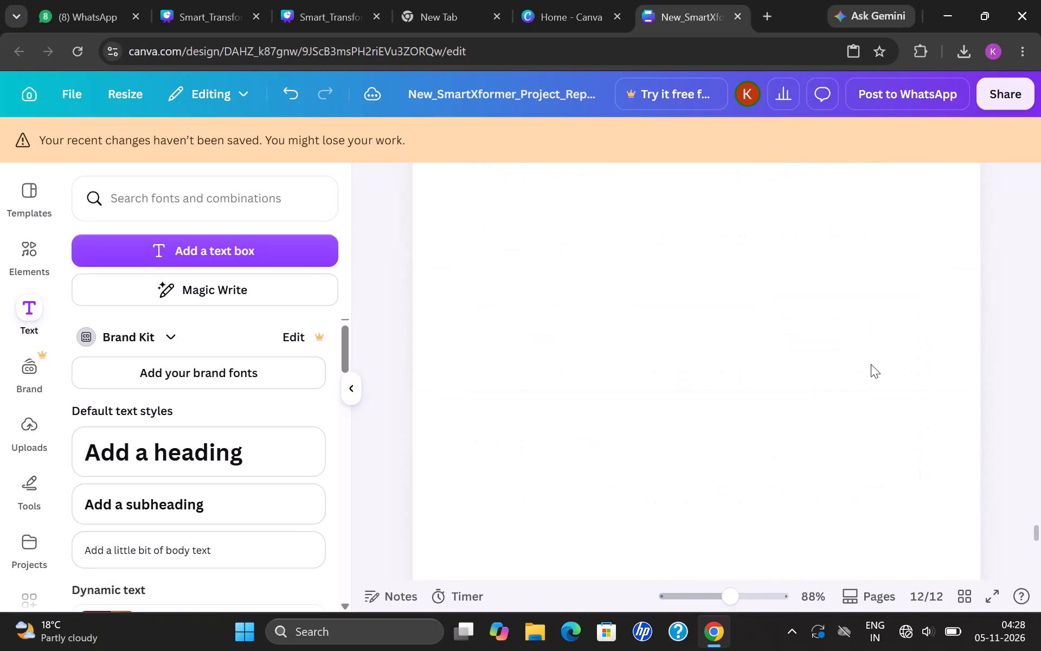
pyautogui.scroll(6, 871, 364)
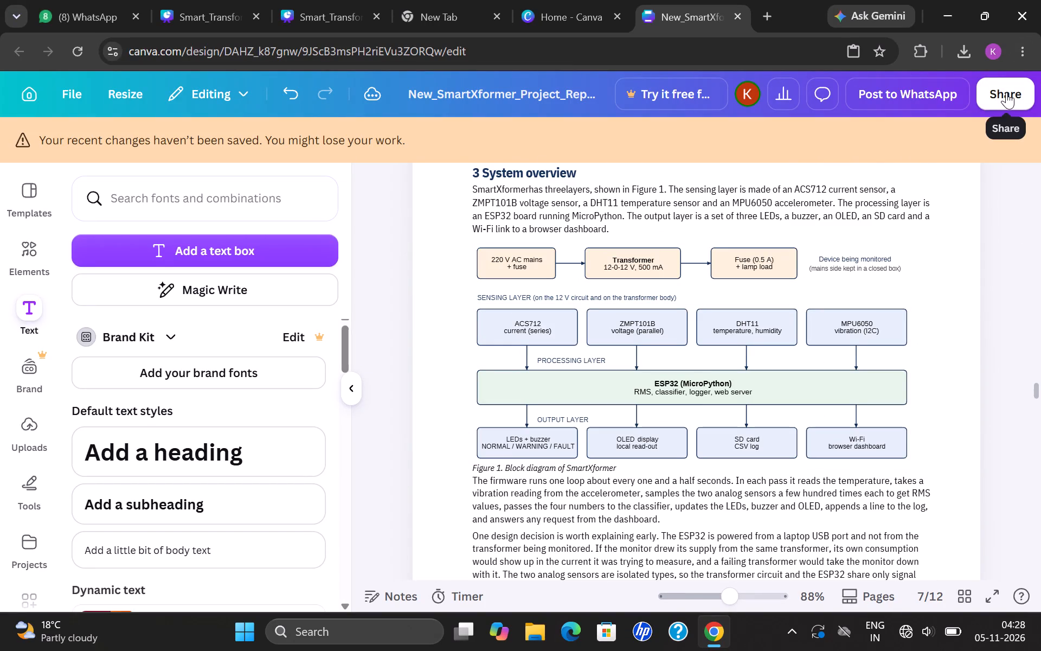
pyautogui.click(1006, 92)
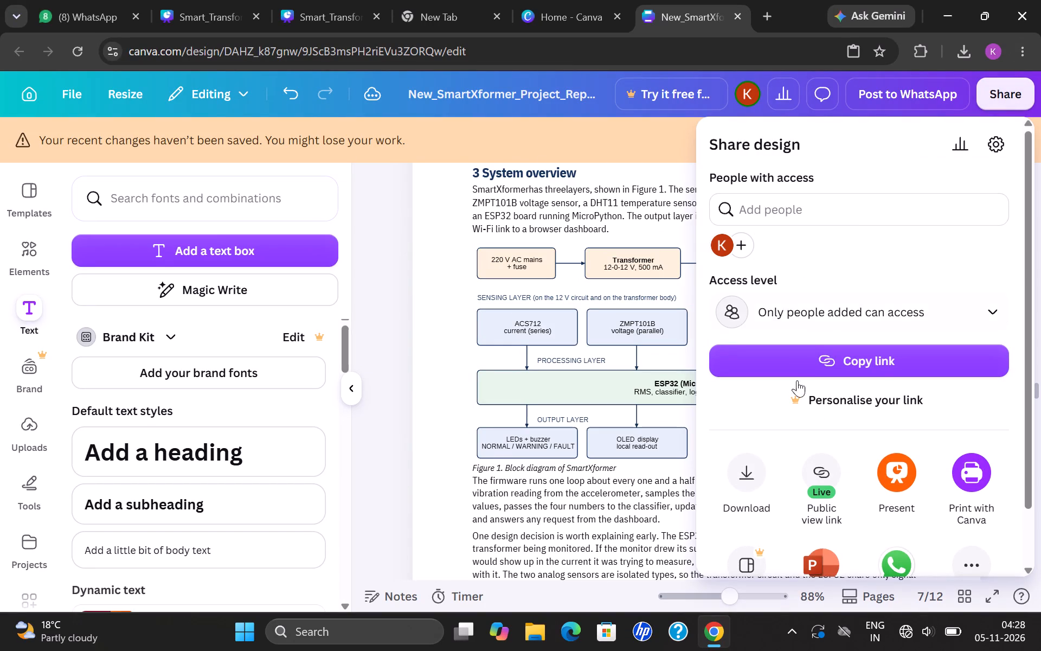
pyautogui.click(749, 488)
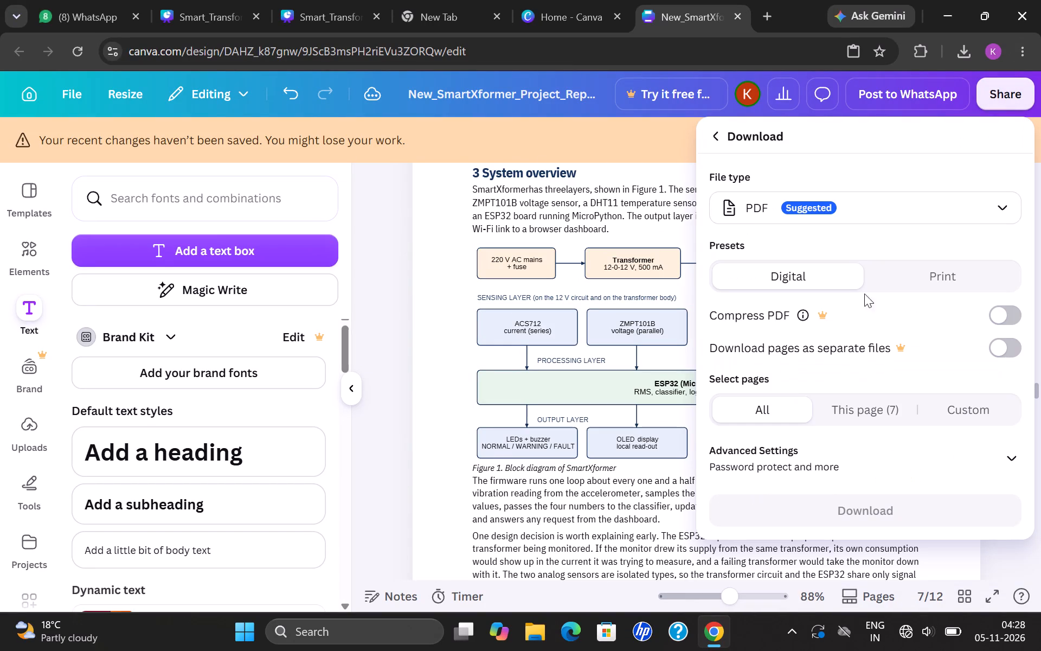
pyautogui.click(849, 220)
pyautogui.click(846, 218)
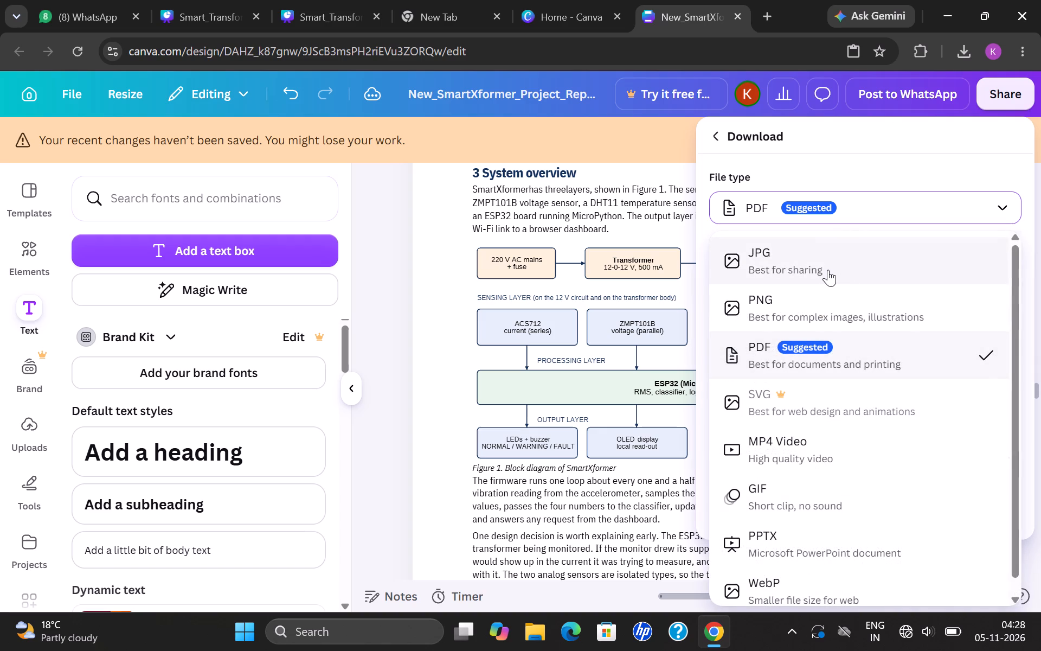
pyautogui.scroll(-2, 833, 299)
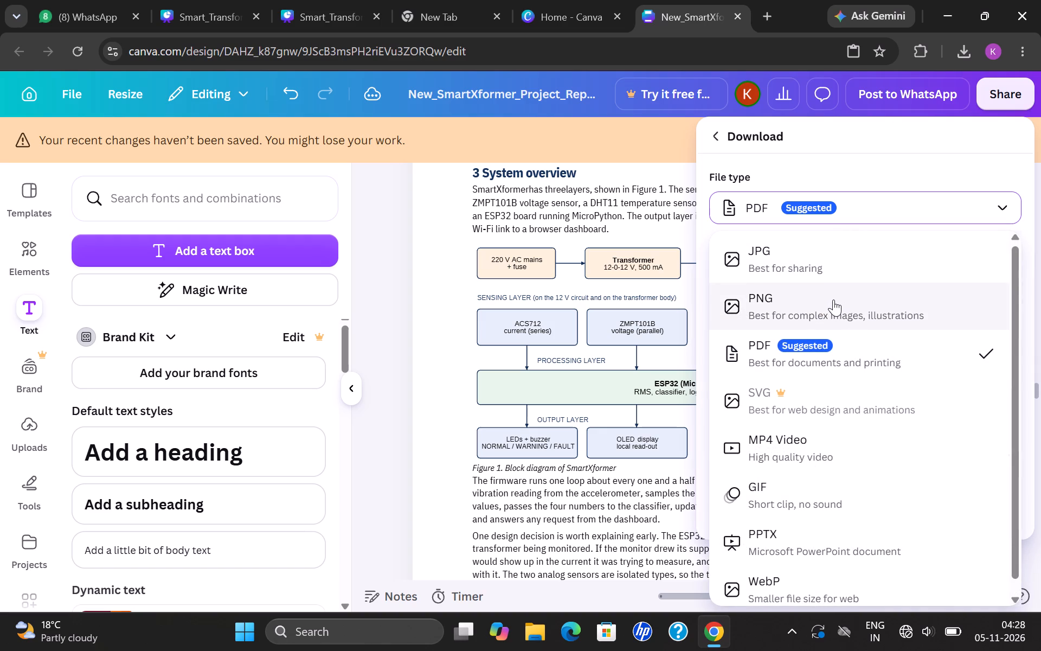
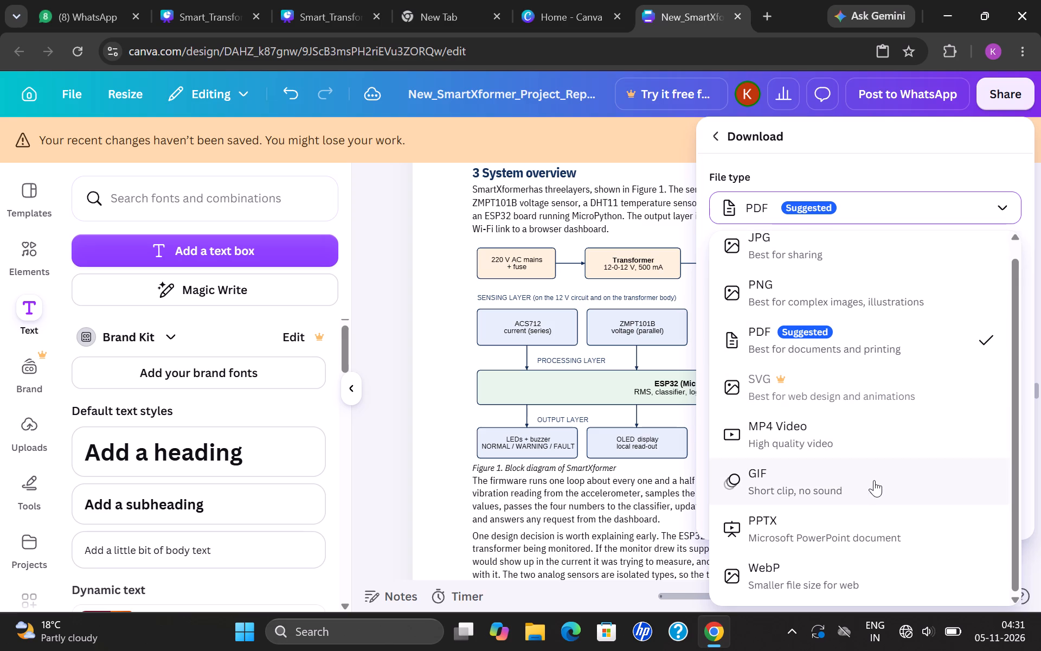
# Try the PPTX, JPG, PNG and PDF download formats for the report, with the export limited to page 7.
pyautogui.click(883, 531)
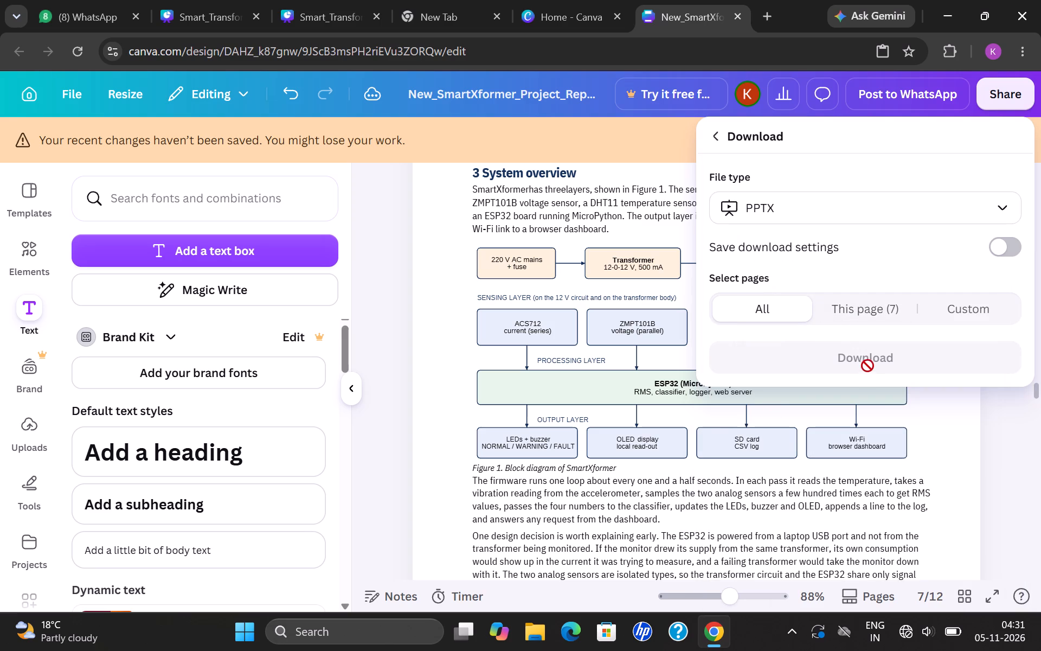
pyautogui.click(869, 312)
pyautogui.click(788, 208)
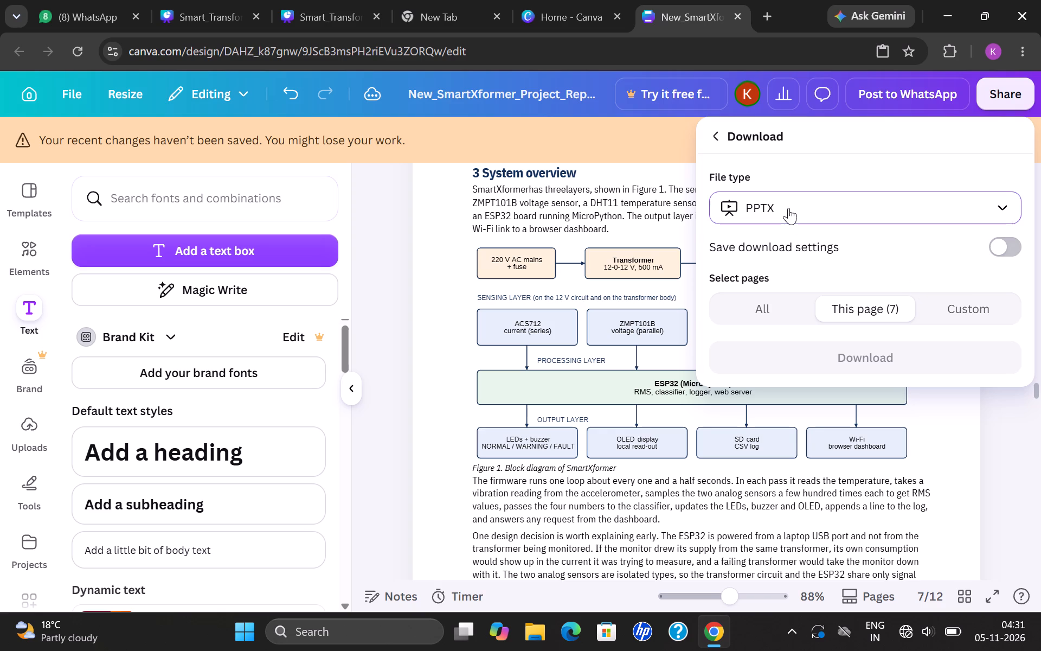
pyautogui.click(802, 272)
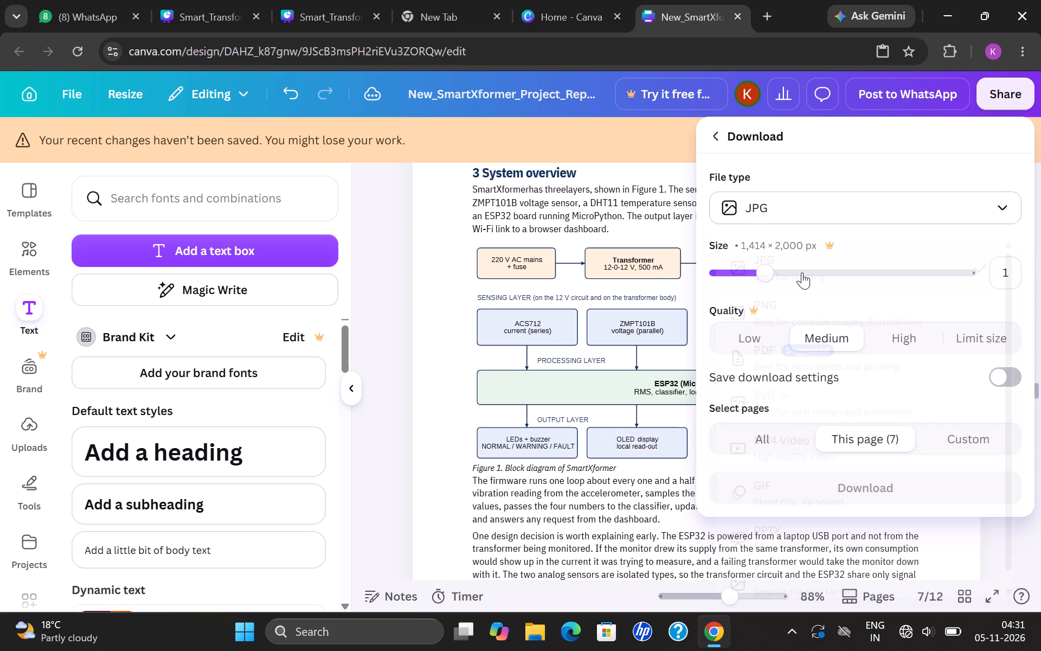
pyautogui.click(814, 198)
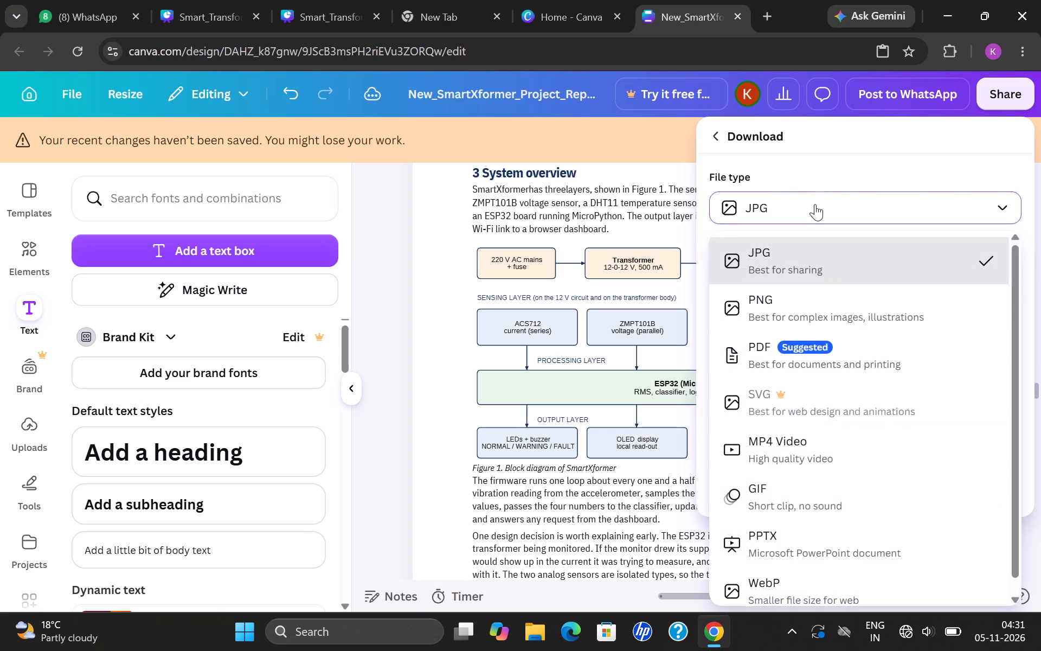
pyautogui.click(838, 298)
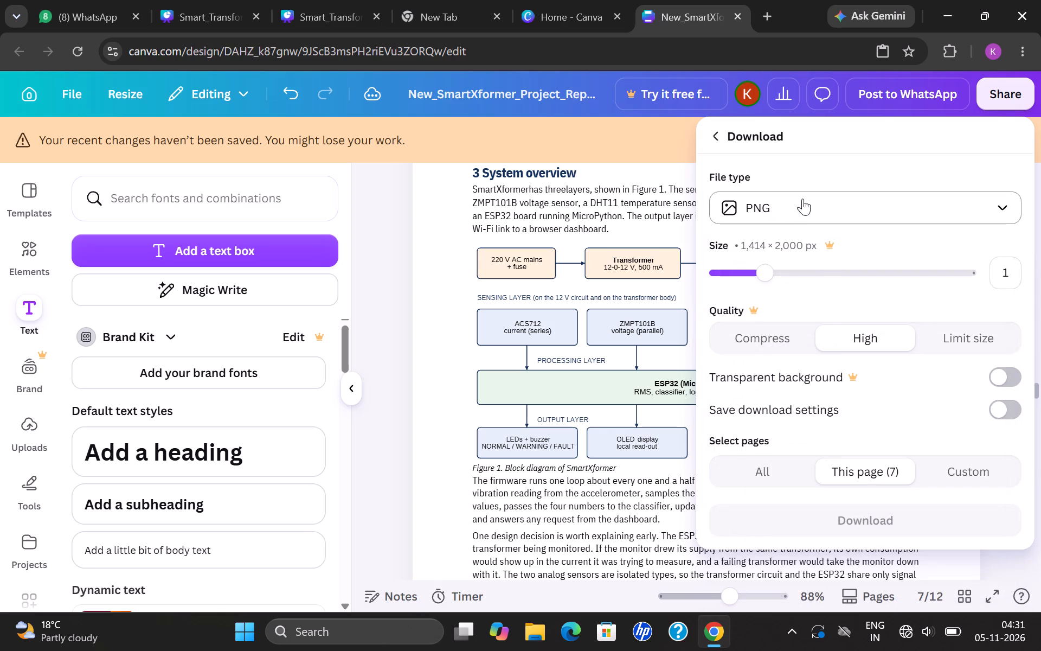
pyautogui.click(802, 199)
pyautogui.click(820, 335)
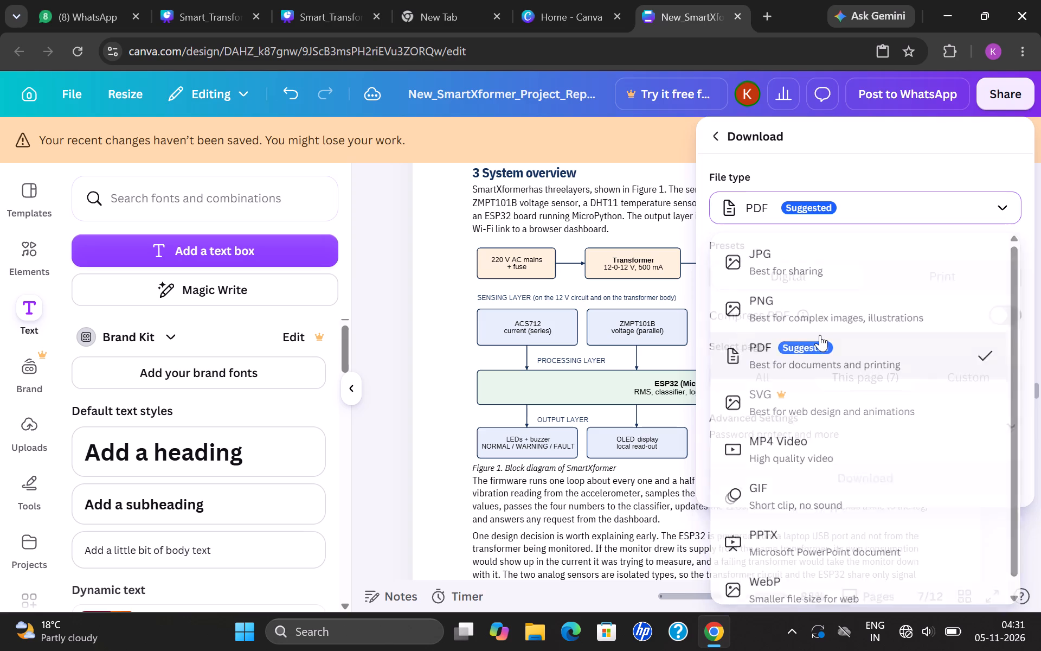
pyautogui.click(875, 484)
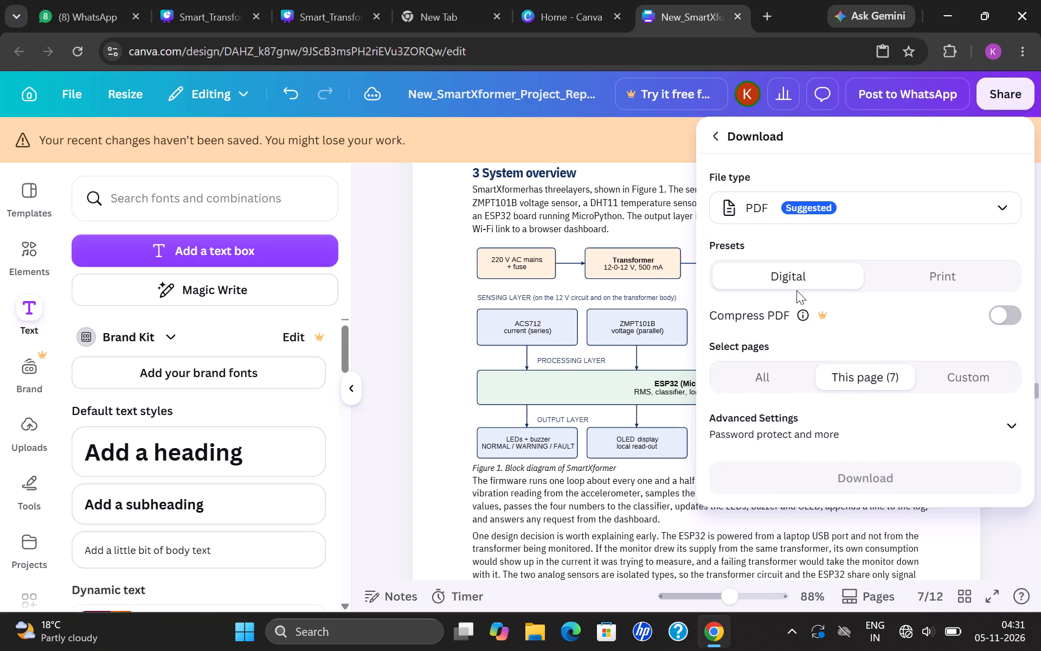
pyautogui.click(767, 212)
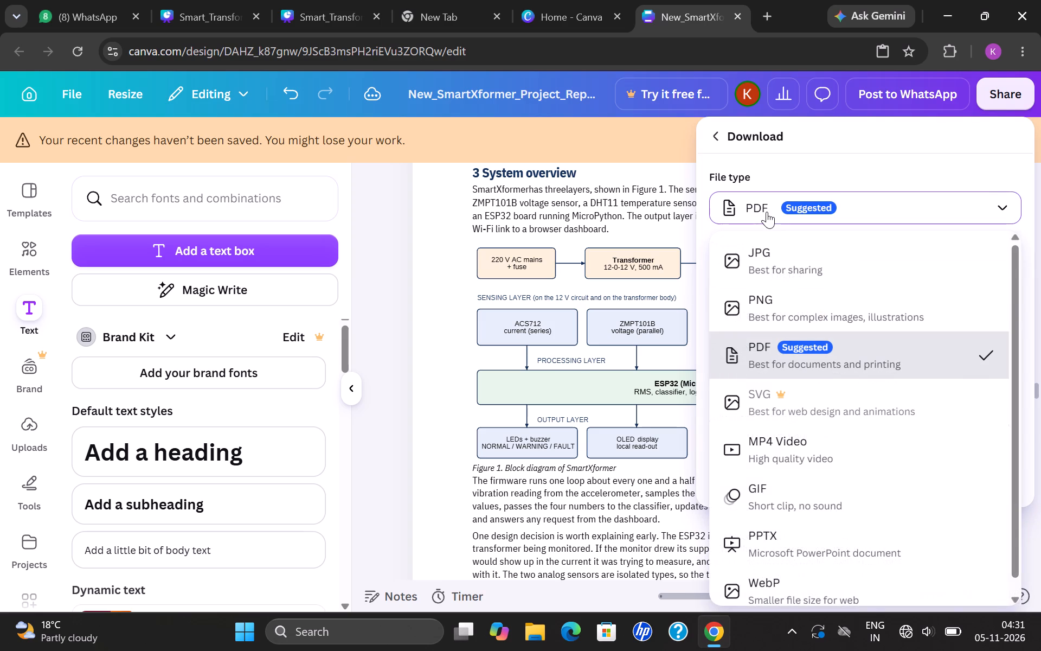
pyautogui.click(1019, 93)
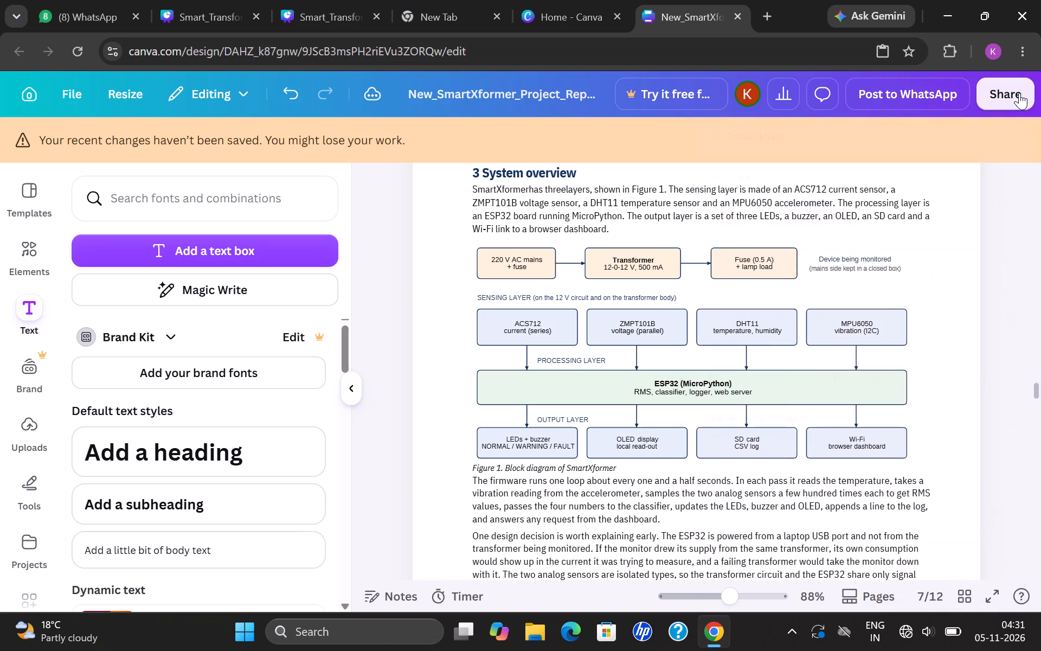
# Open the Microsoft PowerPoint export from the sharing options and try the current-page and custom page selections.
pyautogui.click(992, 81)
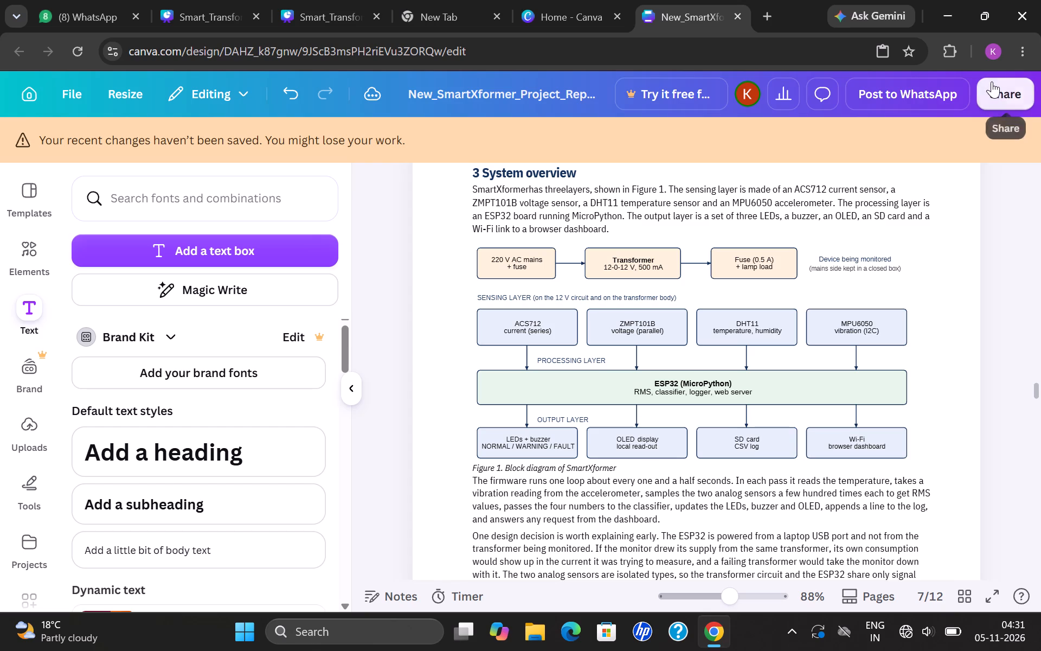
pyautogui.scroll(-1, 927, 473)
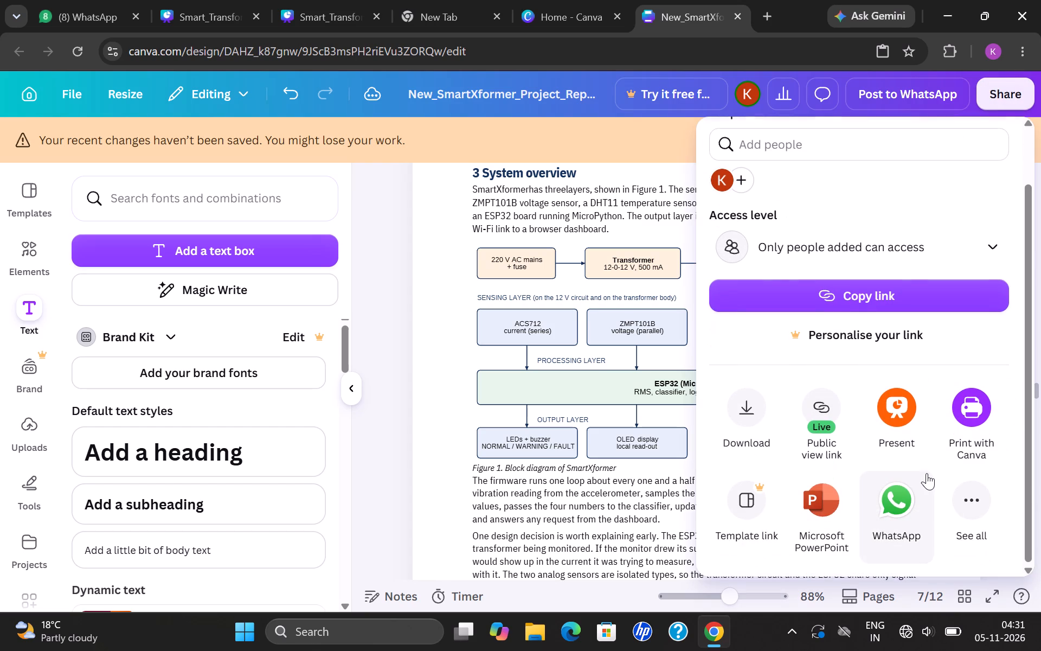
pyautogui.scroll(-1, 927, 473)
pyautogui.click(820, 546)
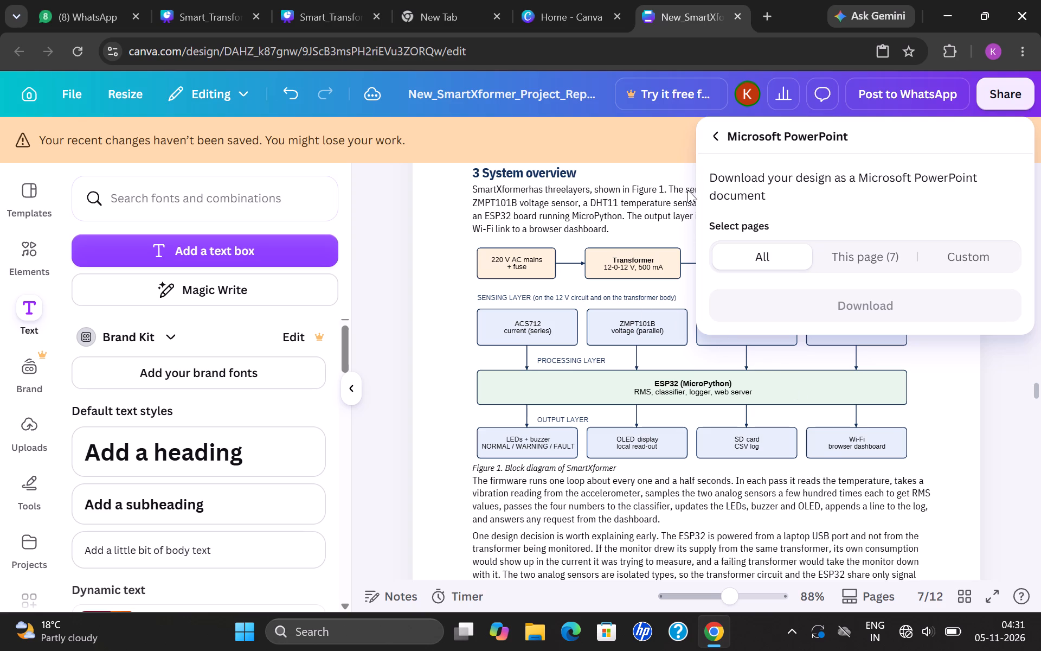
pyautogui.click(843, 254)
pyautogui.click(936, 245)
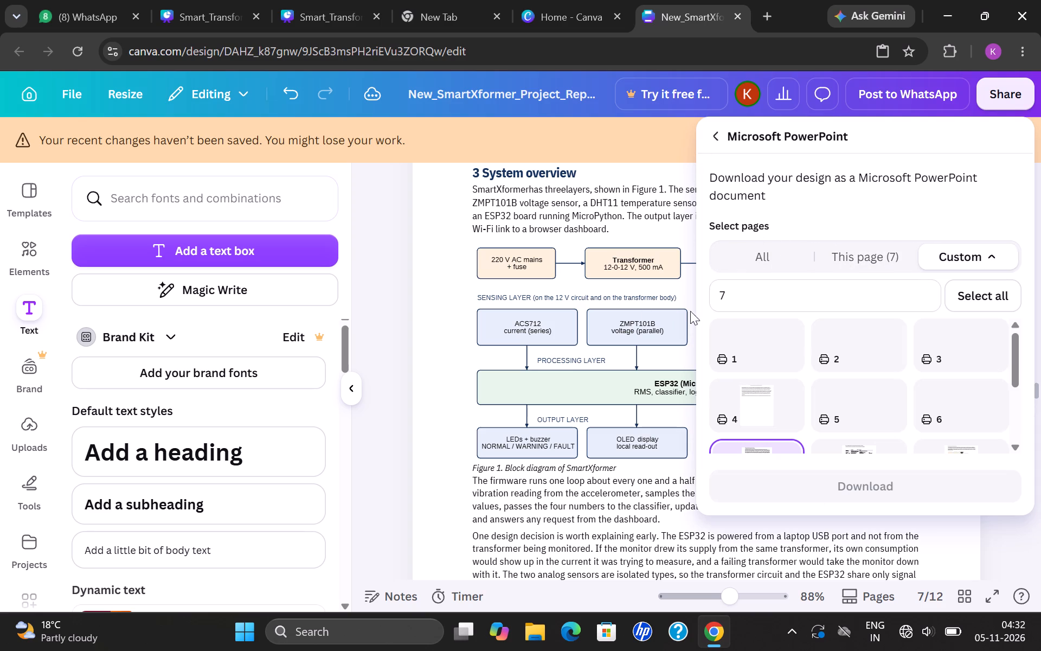
# Close the export options and collapse the text styles sidebar beside the report pages.
pyautogui.click(348, 381)
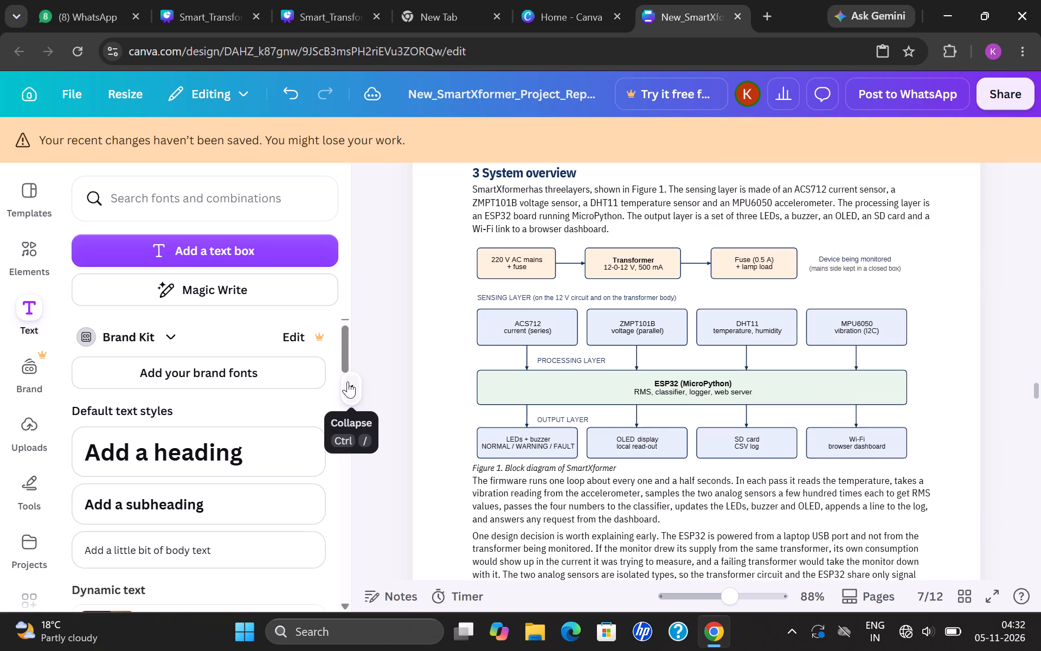
pyautogui.click(348, 381)
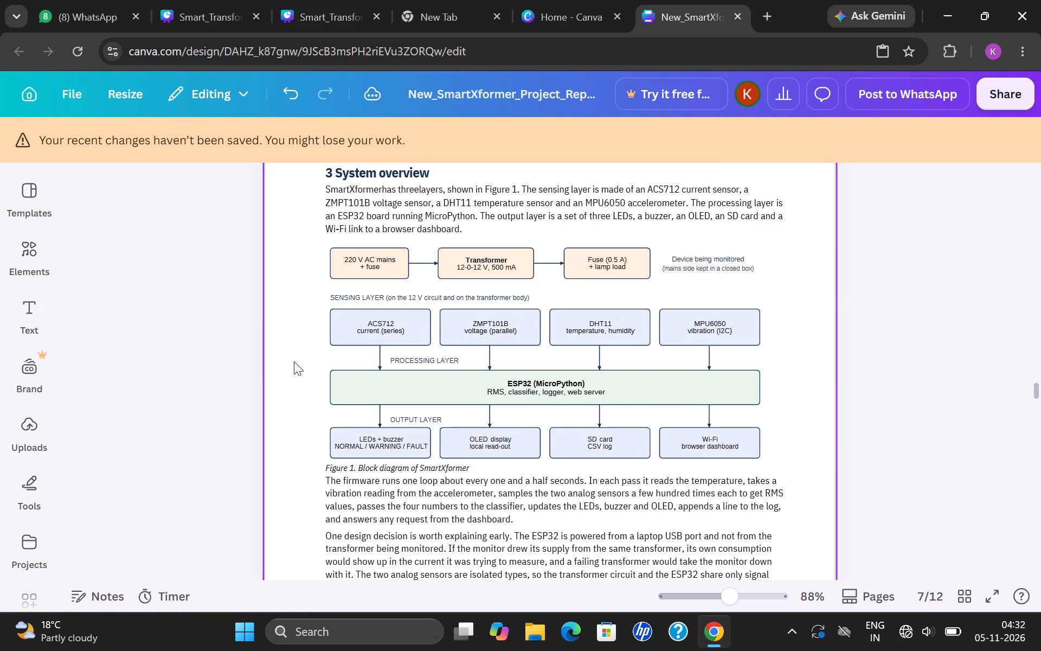
# Look back through the report from the System overview on page 7 to the SmartXformer cover page.
pyautogui.scroll(7, 298, 360)
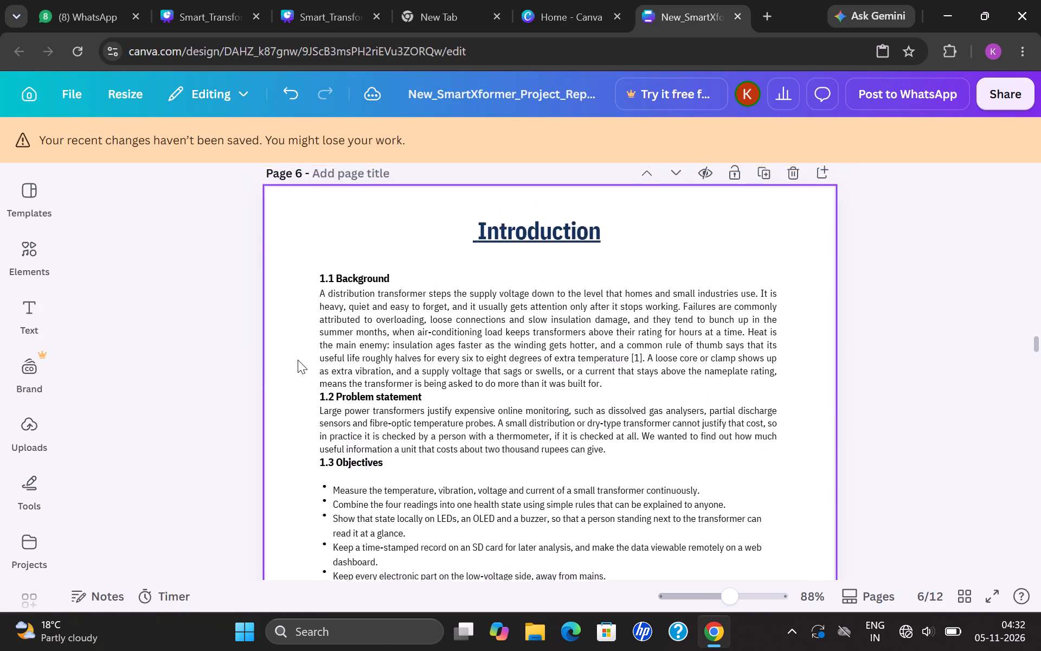
pyautogui.scroll(6, 298, 360)
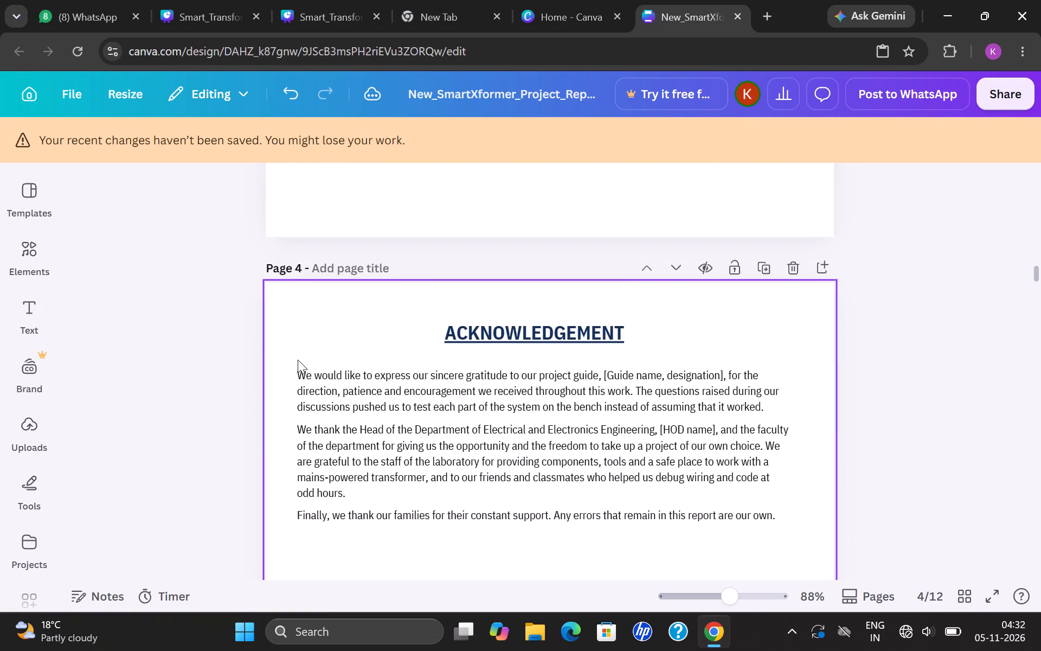
pyautogui.scroll(3, 298, 360)
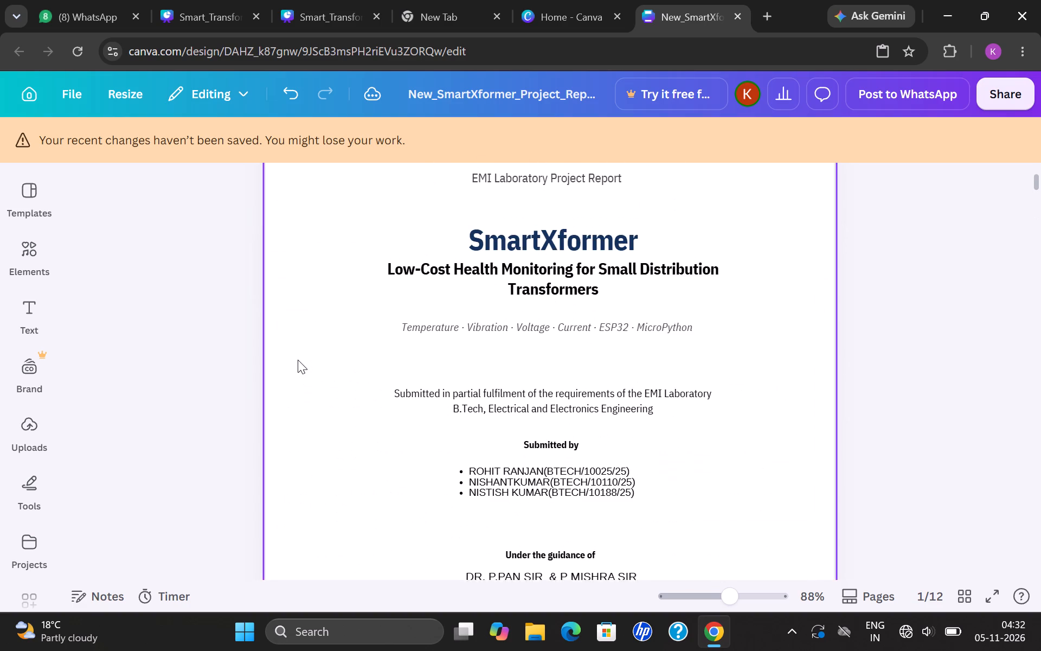
pyautogui.scroll(1, 298, 360)
pyautogui.hscroll(-8, 298, 360)
# Look through the report from the cover page to the Introduction on page 6, including its objectives and scope sections.
pyautogui.scroll(-3, 298, 360)
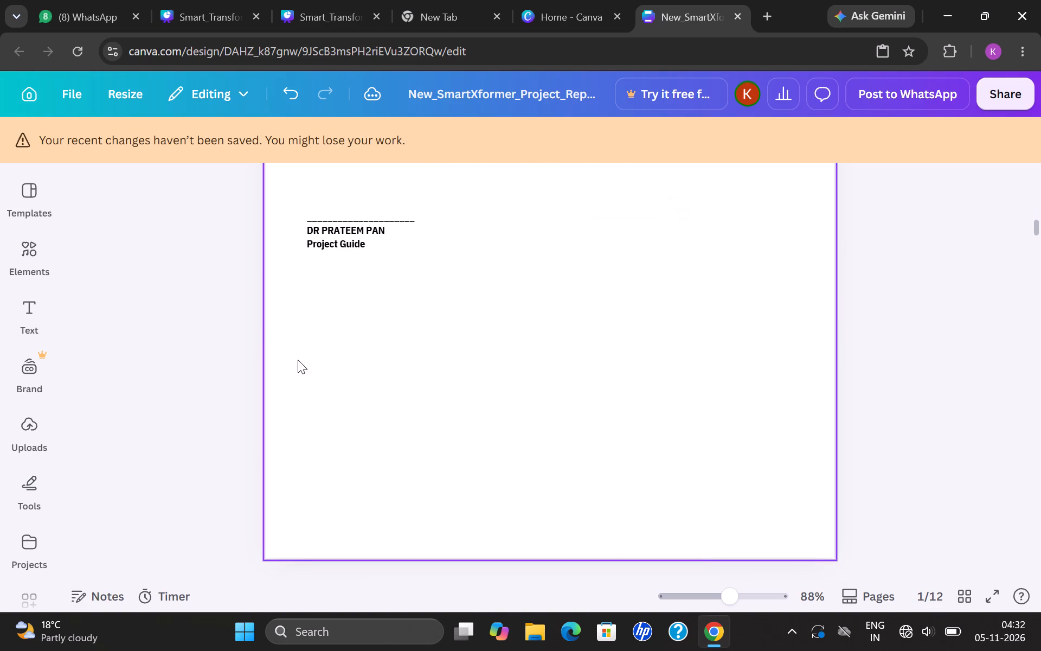
pyautogui.scroll(-2, 298, 360)
pyautogui.hscroll(-2, 298, 360)
pyautogui.scroll(-2, 298, 360)
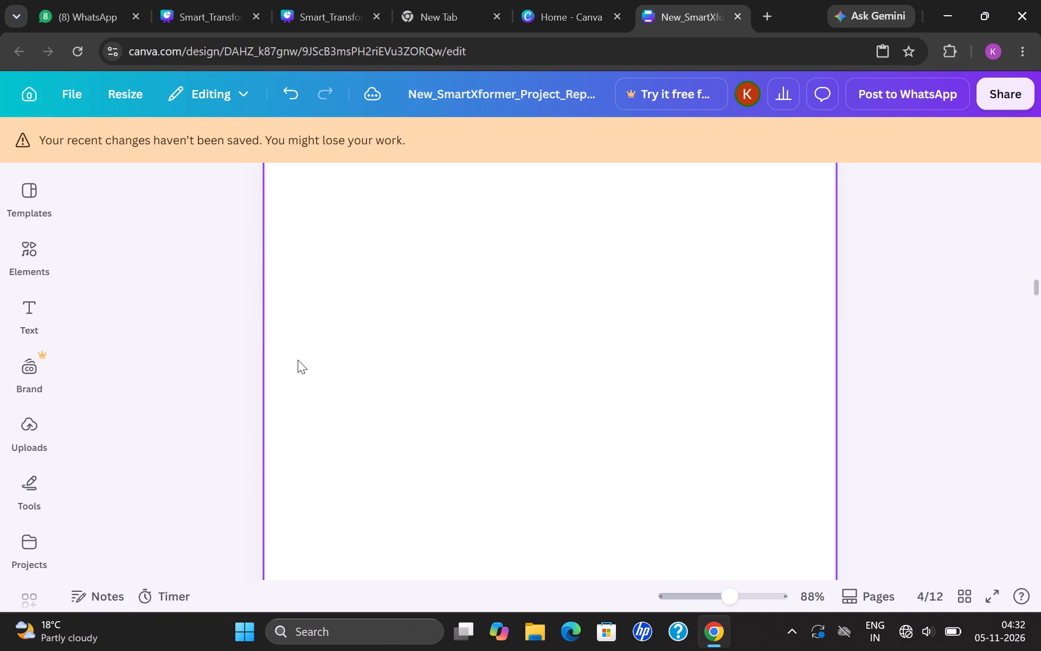
pyautogui.scroll(-1, 298, 360)
pyautogui.hscroll(-2, 298, 360)
pyautogui.scroll(-1, 298, 360)
pyautogui.hscroll(-3, 298, 360)
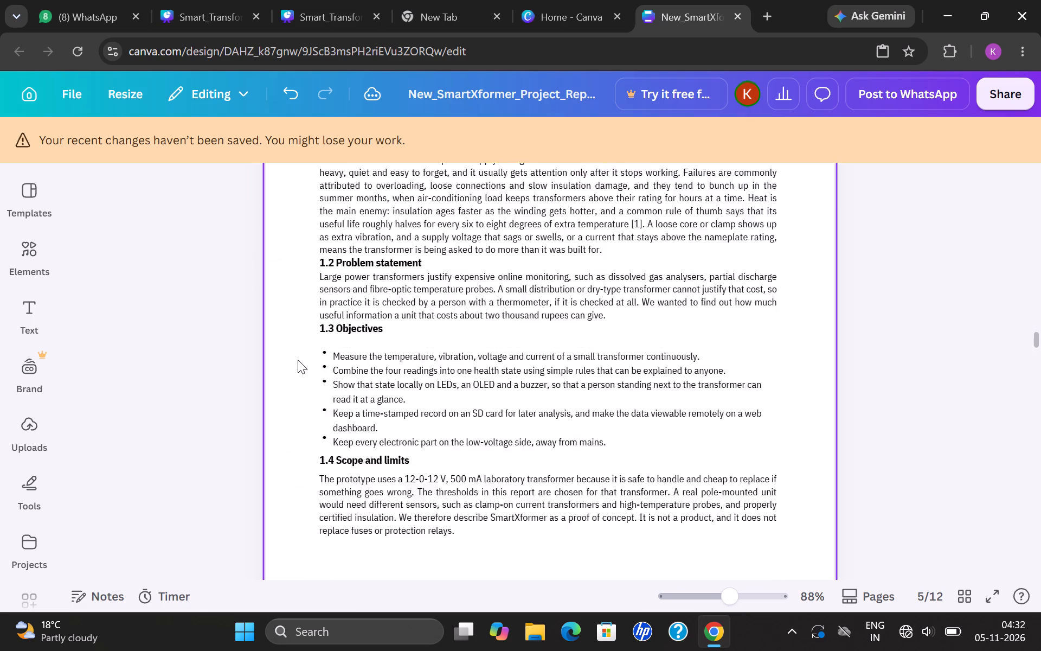
pyautogui.scroll(3, 298, 360)
pyautogui.scroll(-1, 298, 360)
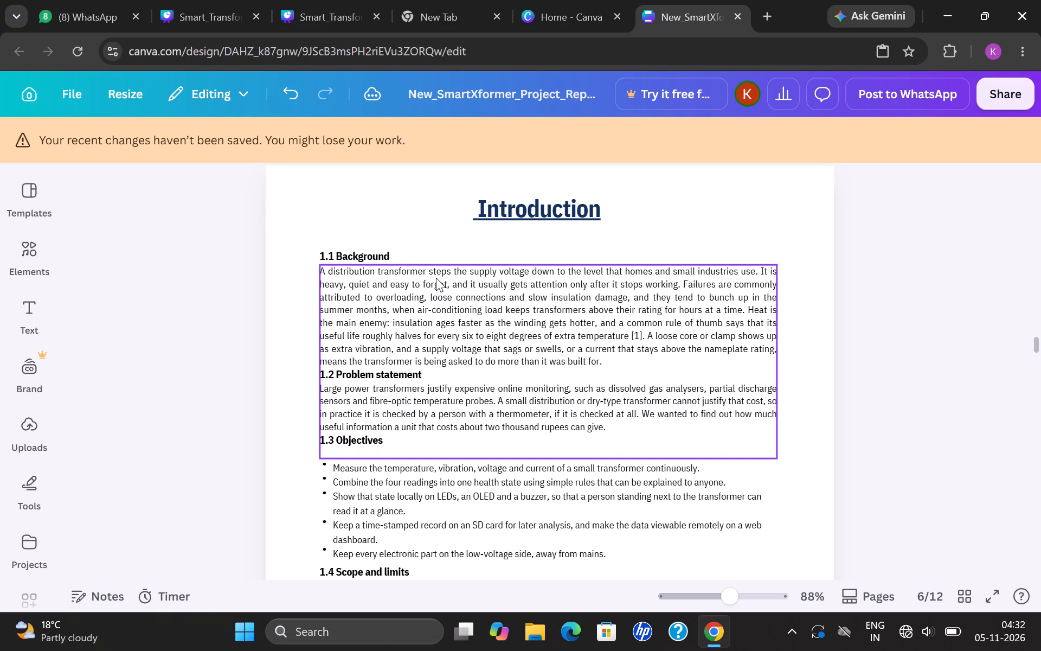
pyautogui.scroll(-1, 436, 278)
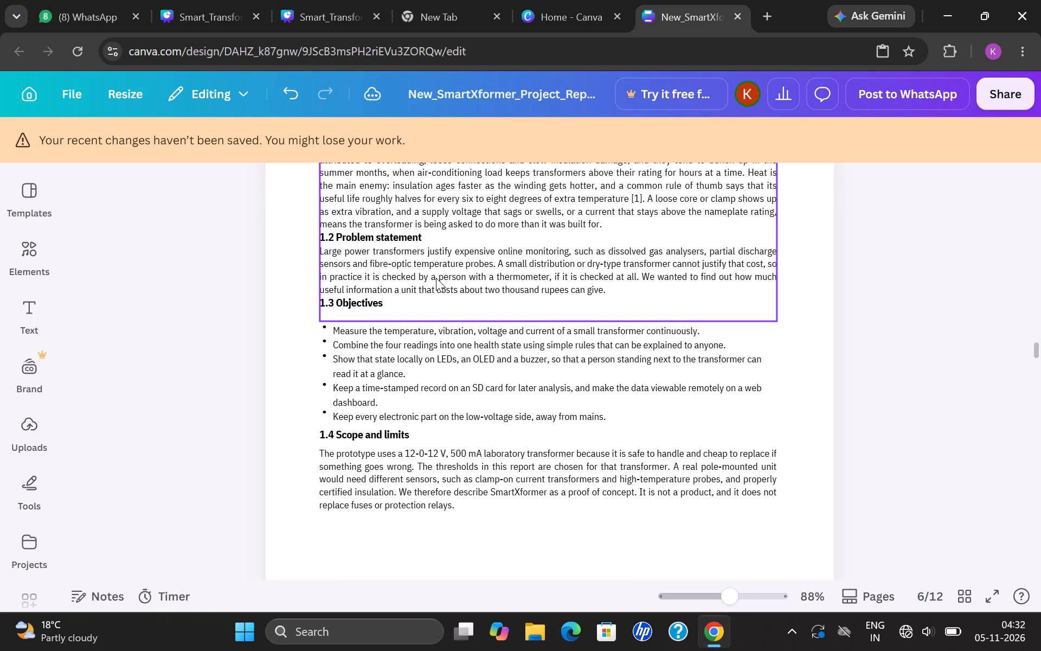
pyautogui.scroll(-1, 436, 278)
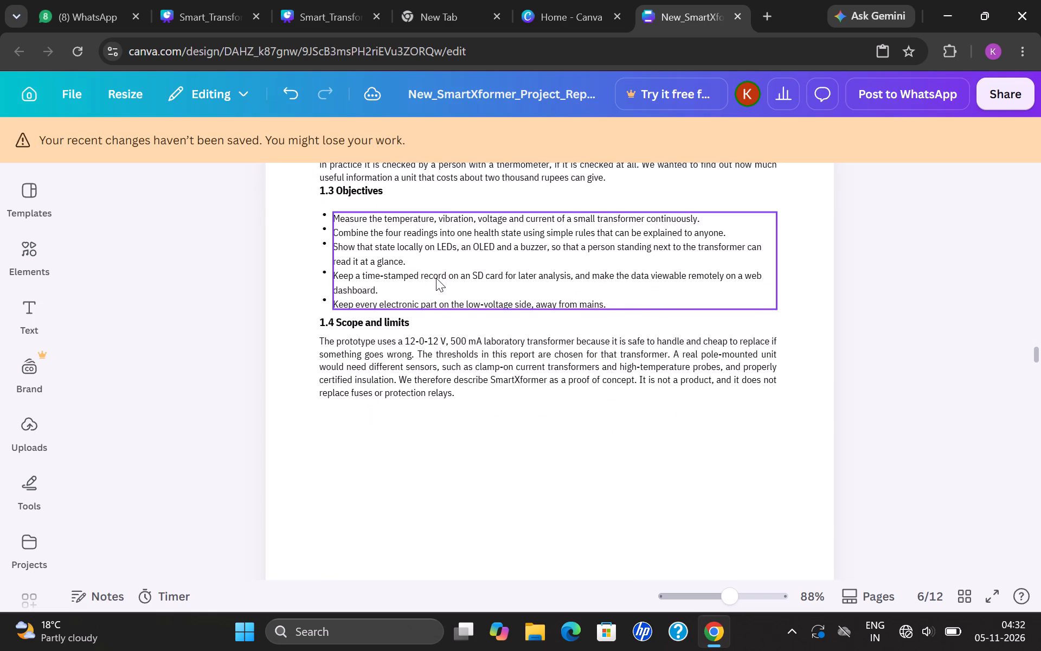
# Look through the report from the scope and limits section on page 6 to the block diagram and firmware description on page 7.
pyautogui.click(446, 455)
pyautogui.scroll(-3, 446, 455)
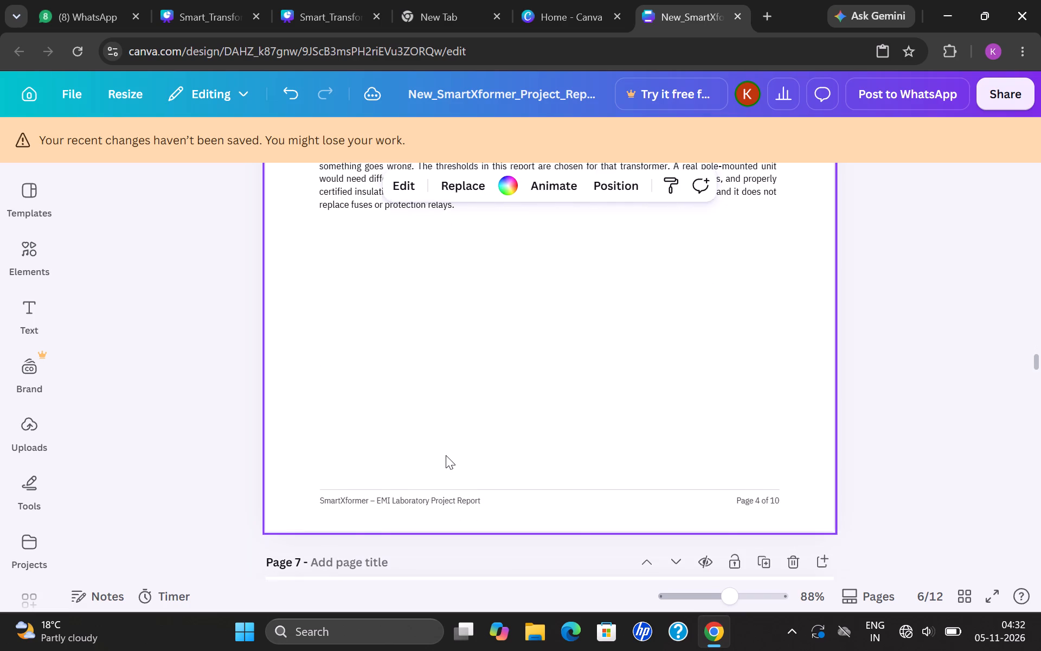
pyautogui.scroll(-4, 446, 455)
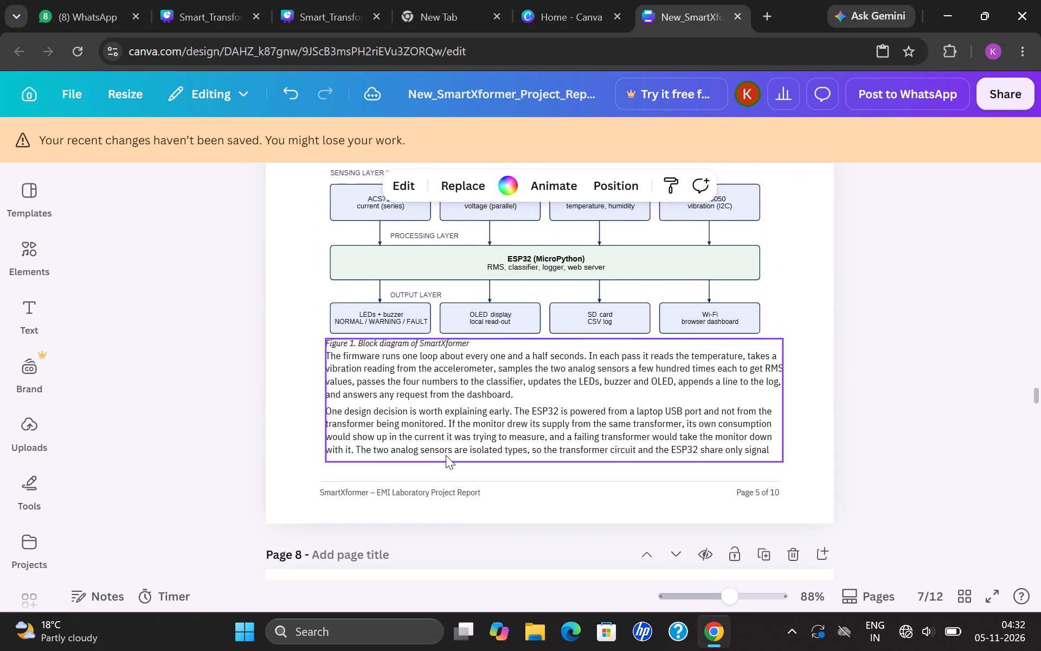
pyautogui.scroll(-2, 446, 455)
pyautogui.click(177, 344)
pyautogui.scroll(1, 177, 344)
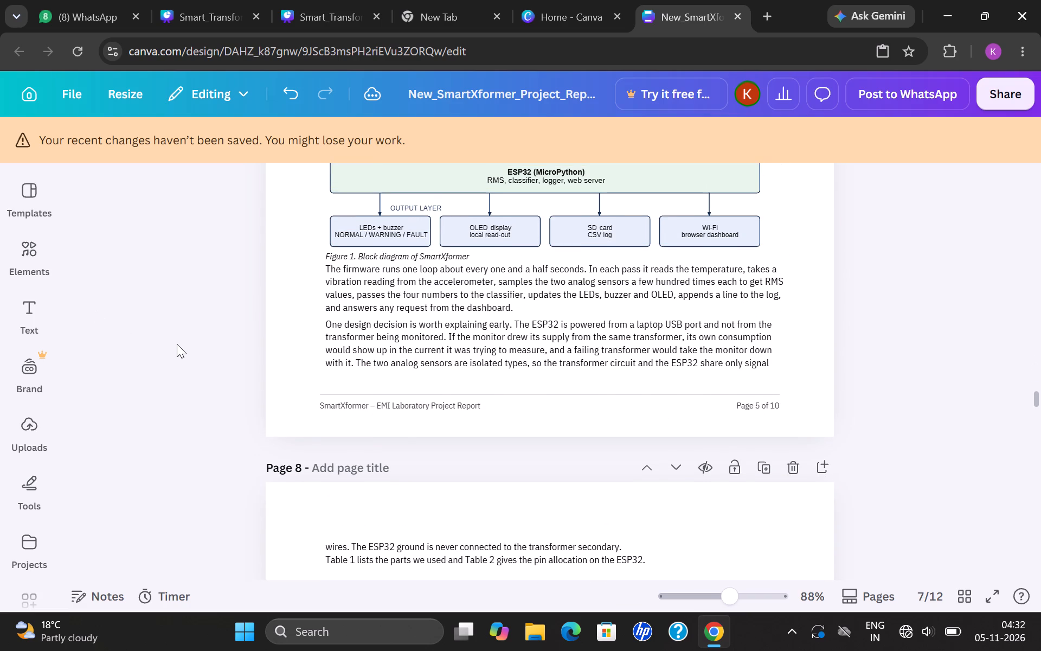
pyautogui.scroll(1, 177, 344)
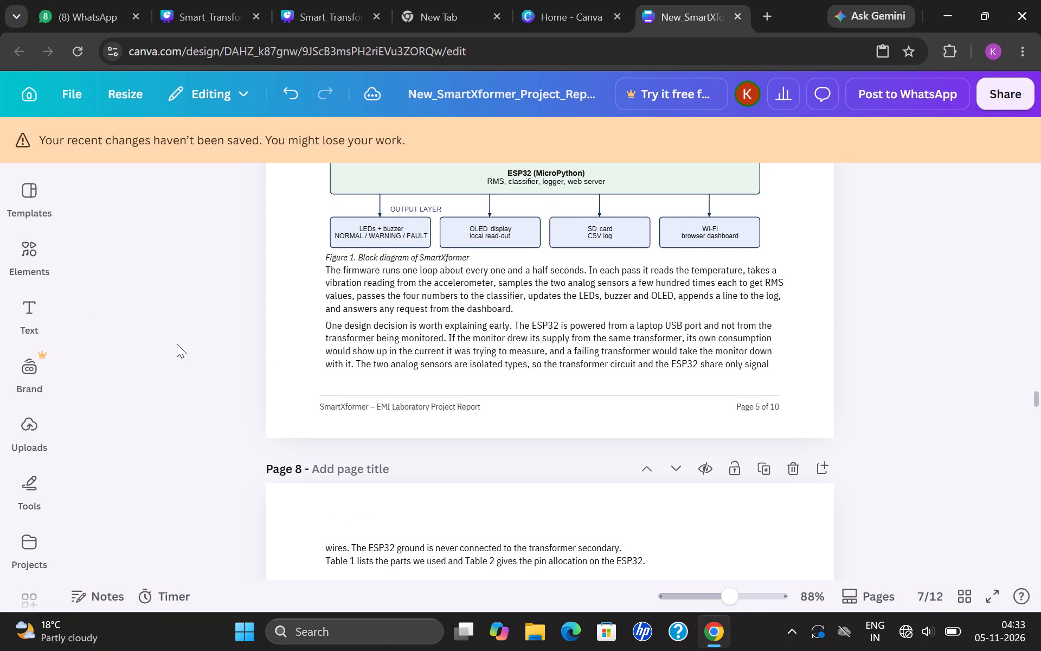
# Examine page 8 of the report, covering the components table, the ESP32 pin allocation table and the sensor descriptions.
pyautogui.scroll(-3, 177, 344)
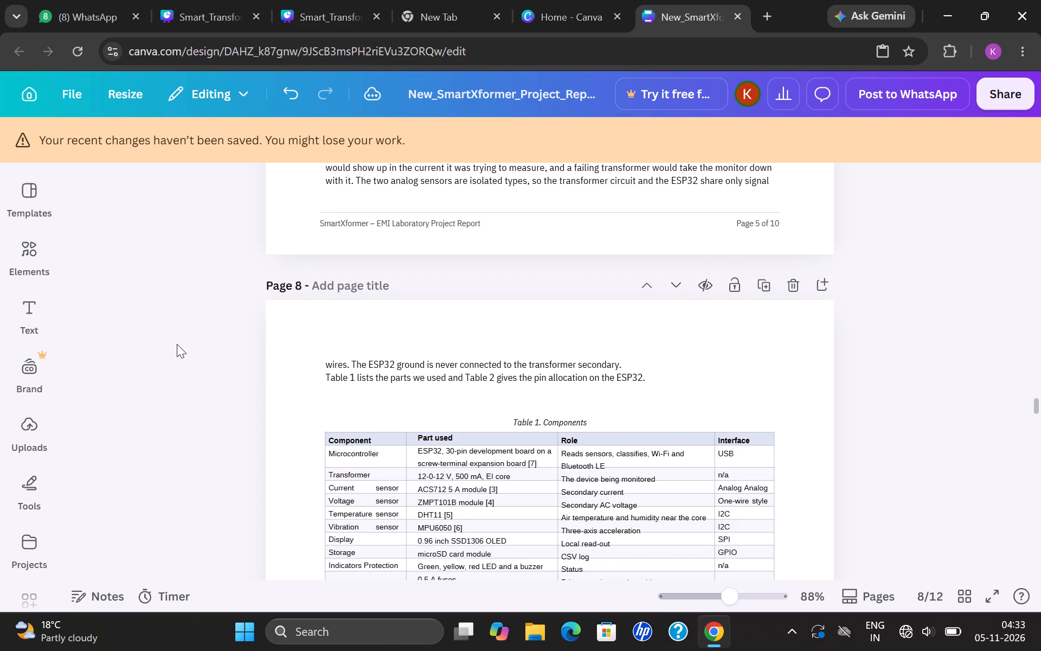
pyautogui.scroll(-4, 177, 344)
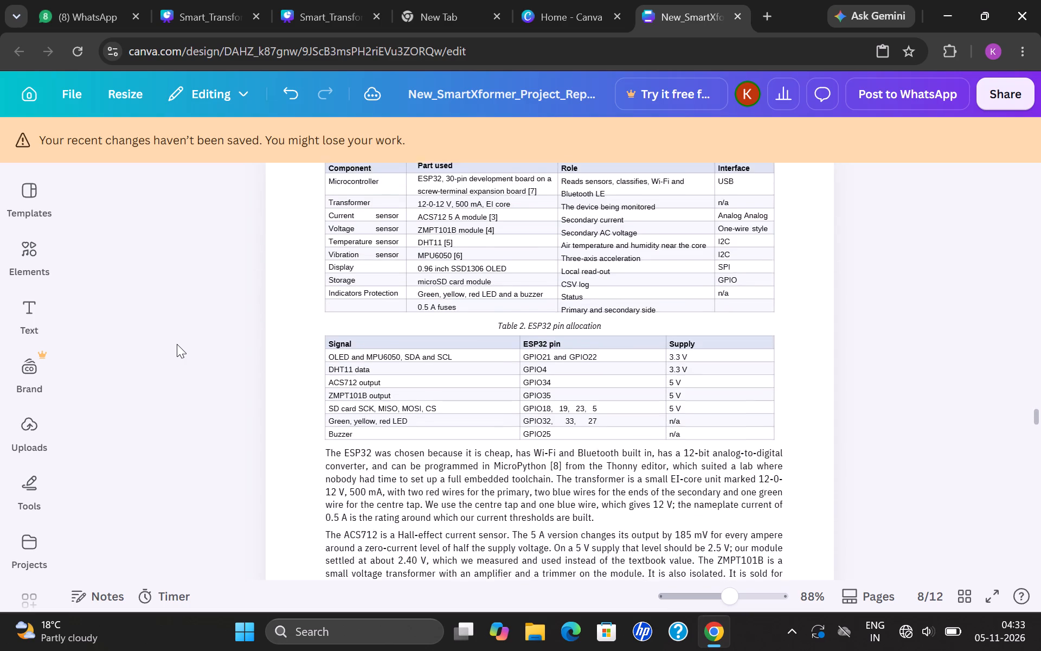
pyautogui.scroll(-1, 177, 344)
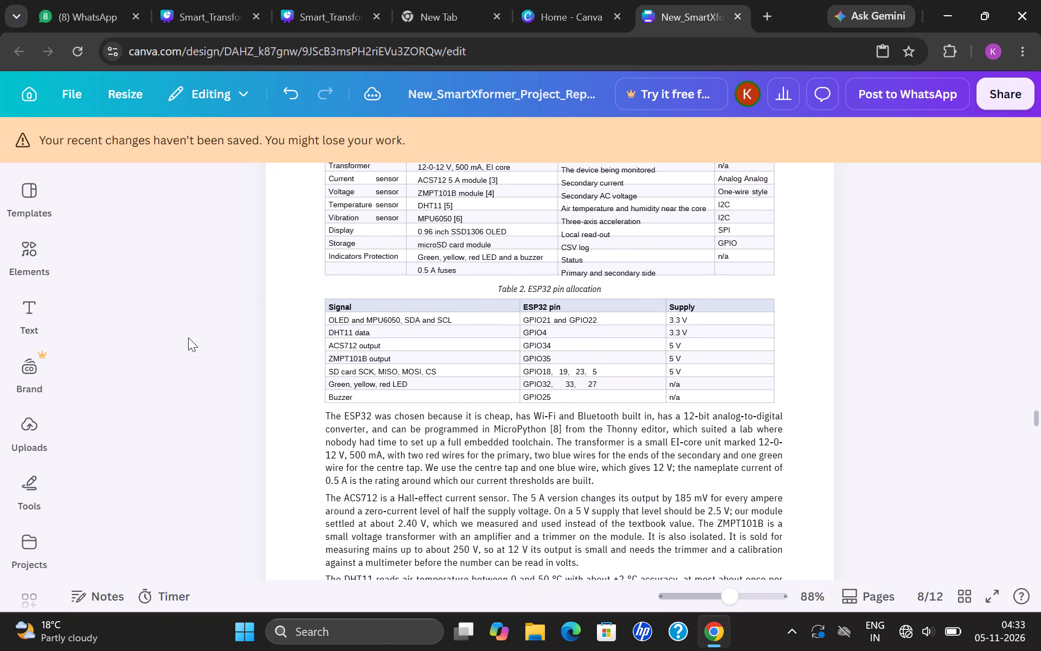
pyautogui.click(177, 334)
pyautogui.scroll(-1, 433, 285)
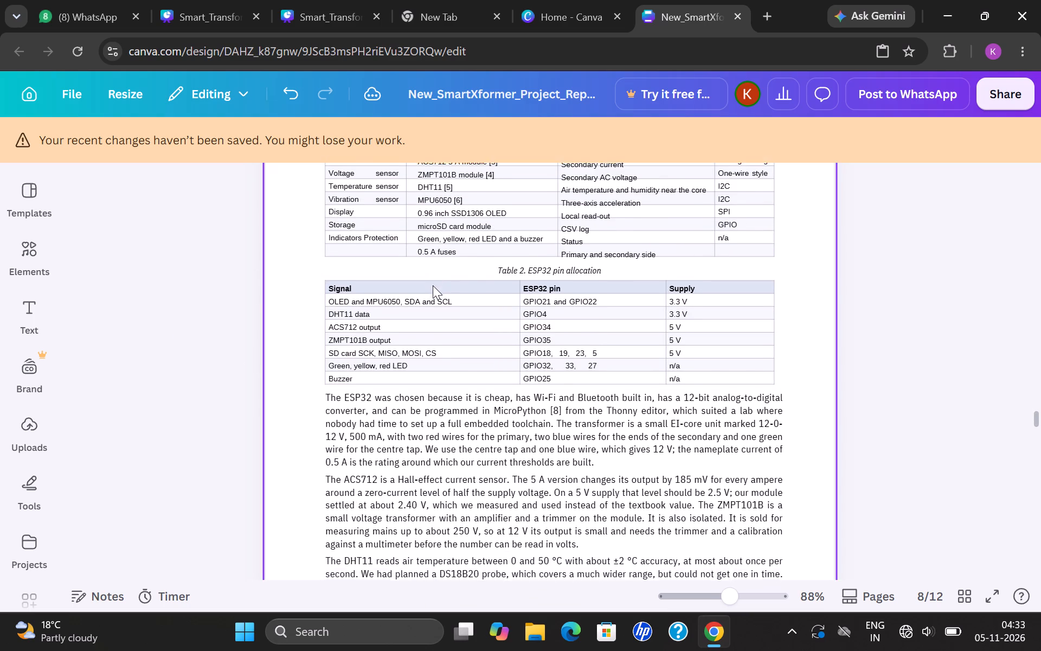
pyautogui.scroll(-2, 433, 285)
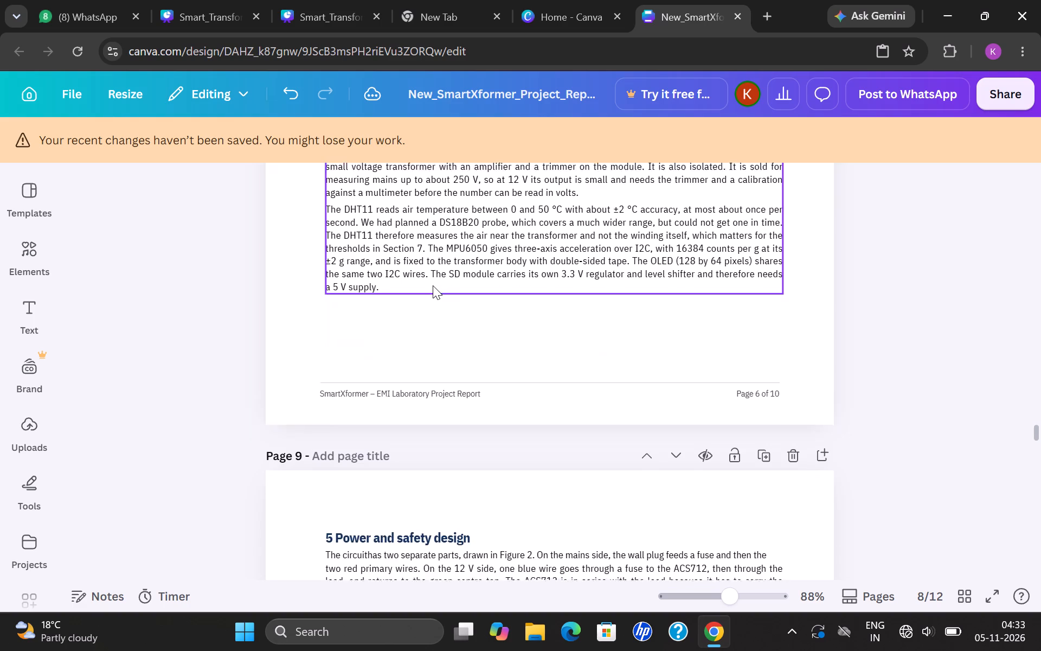
pyautogui.scroll(-1, 433, 285)
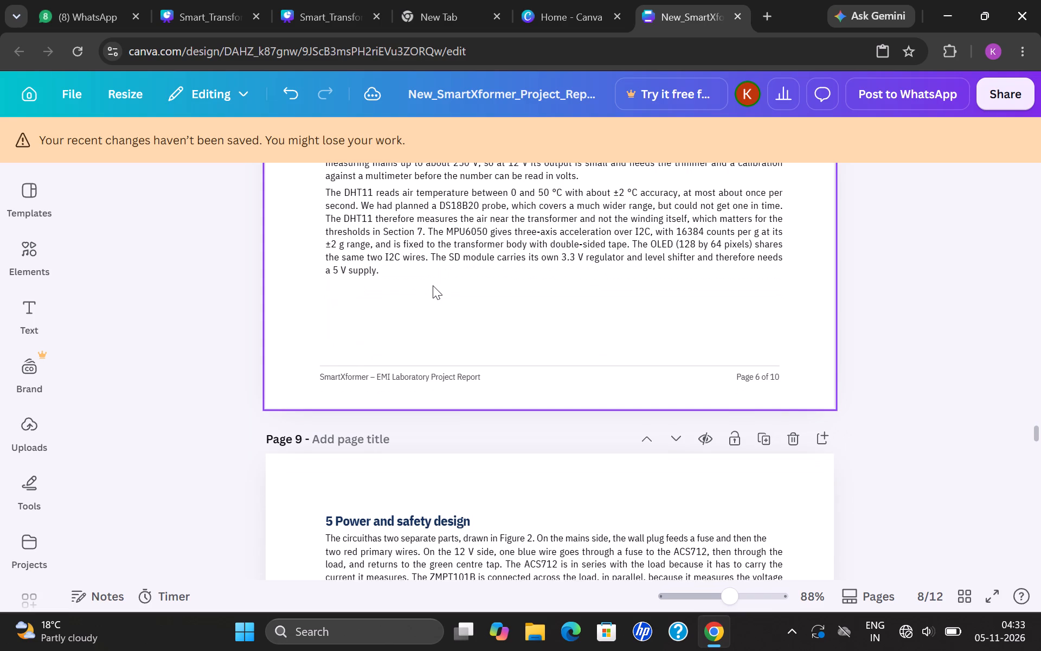
# Examine the publishing options for the report design and the file types offered for downloading it.
pyautogui.scroll(2, 433, 285)
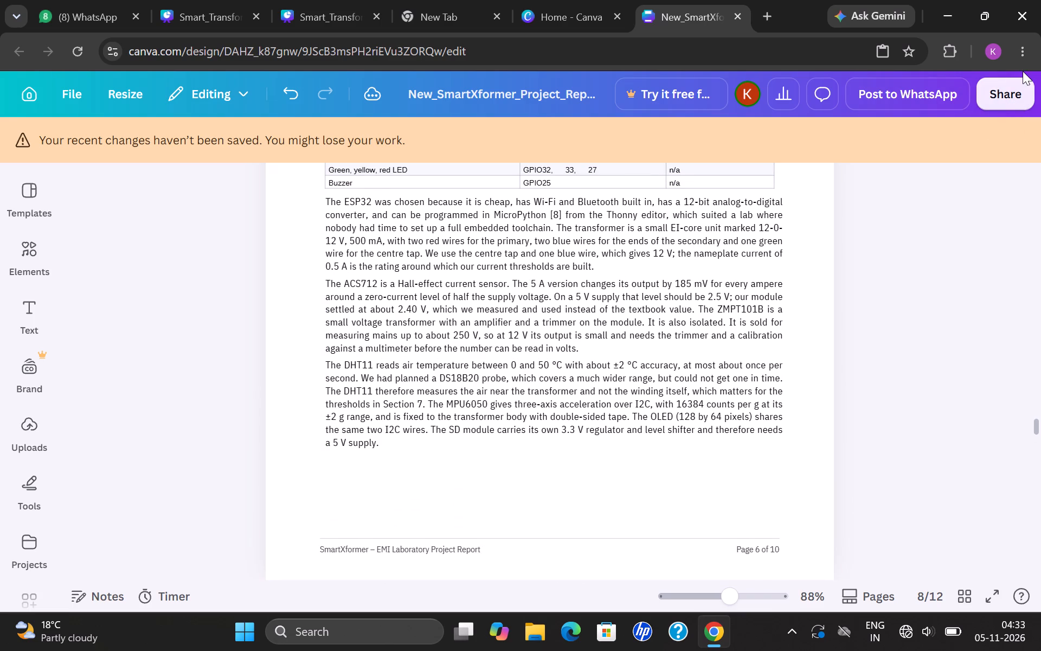
pyautogui.click(1005, 93)
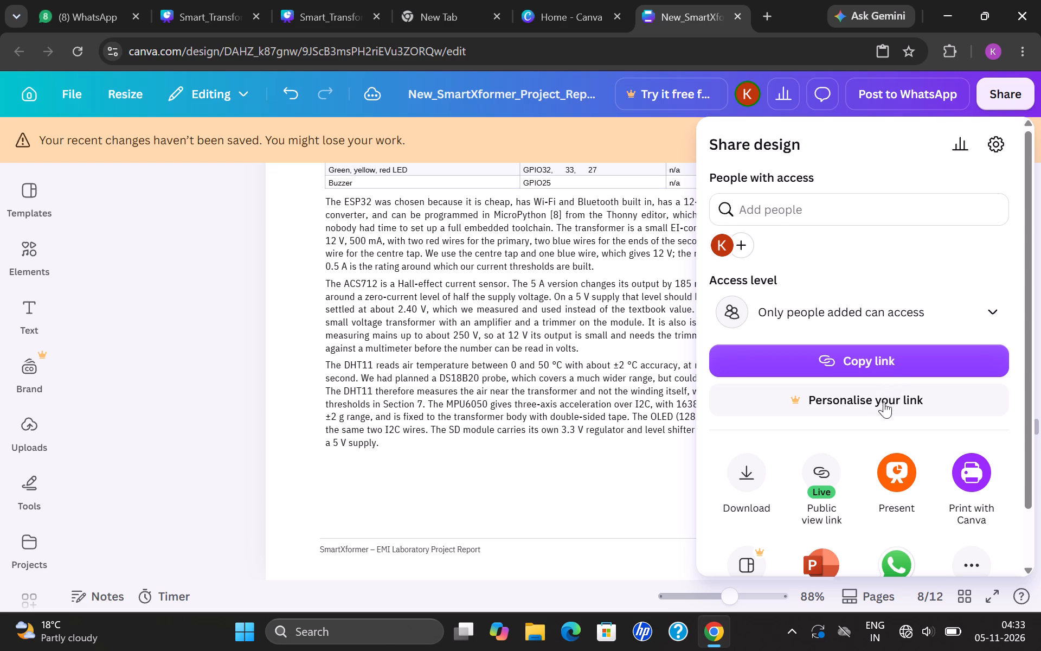
pyautogui.scroll(-1, 878, 444)
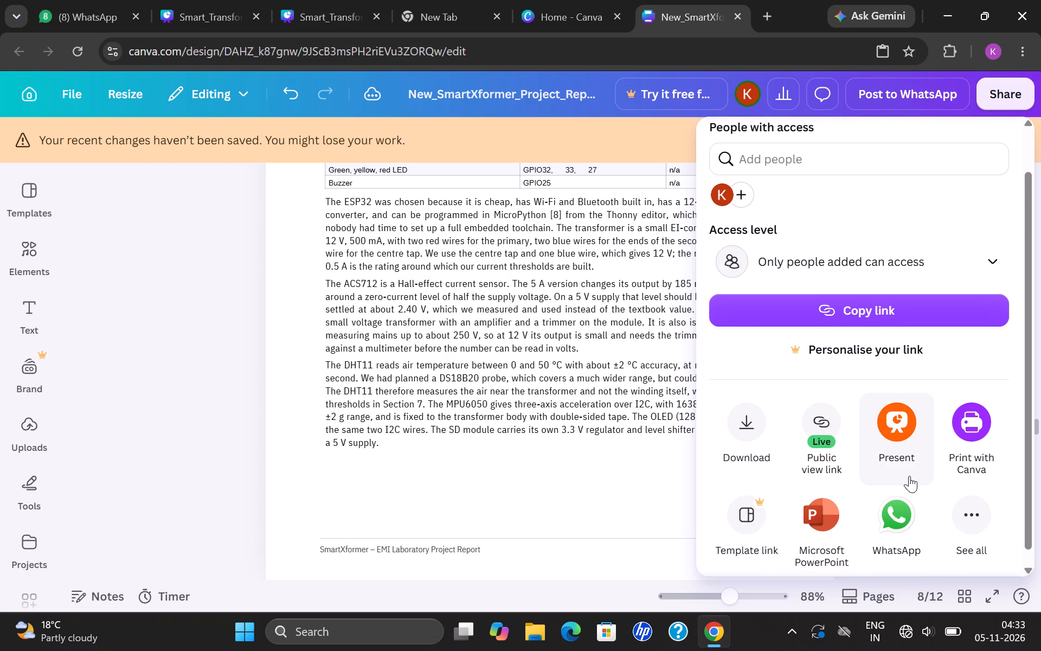
pyautogui.scroll(-1, 909, 476)
pyautogui.click(952, 497)
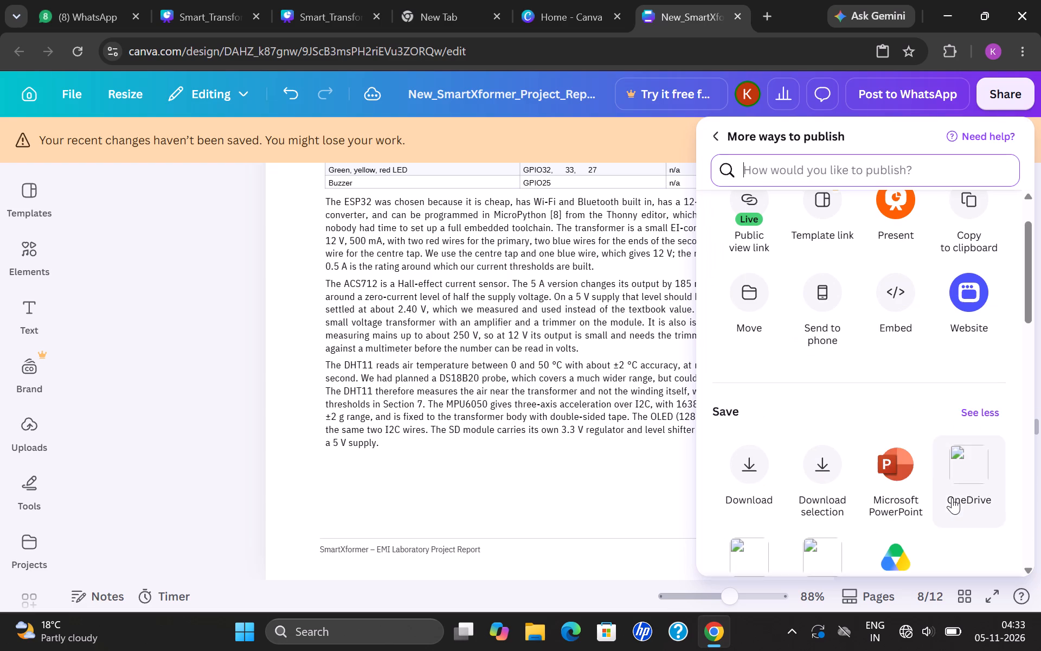
pyautogui.scroll(-1, 820, 442)
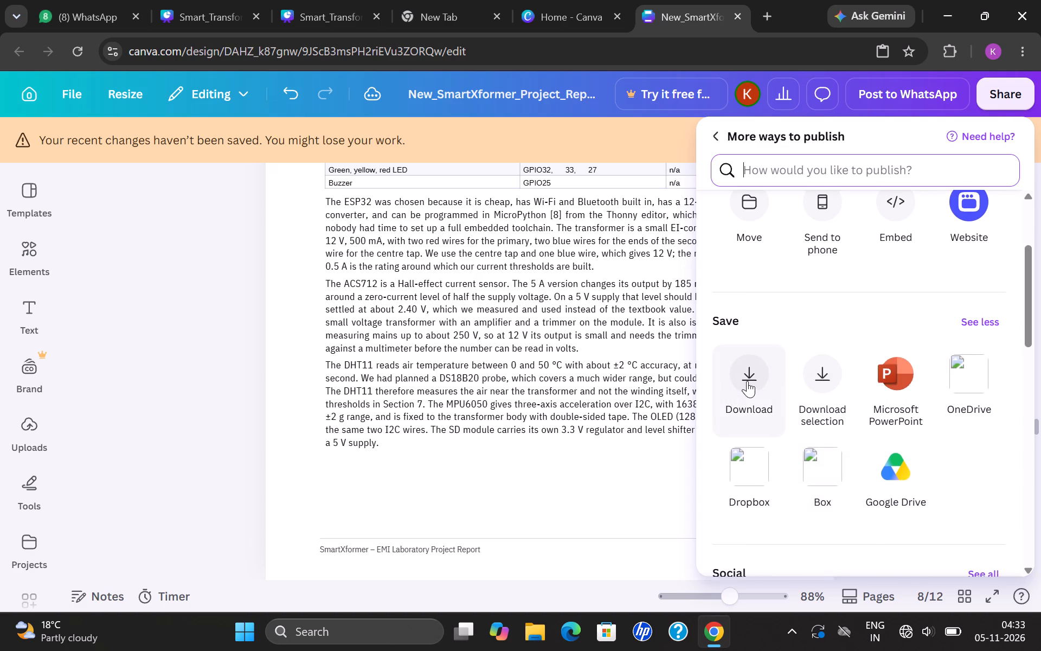
pyautogui.click(749, 382)
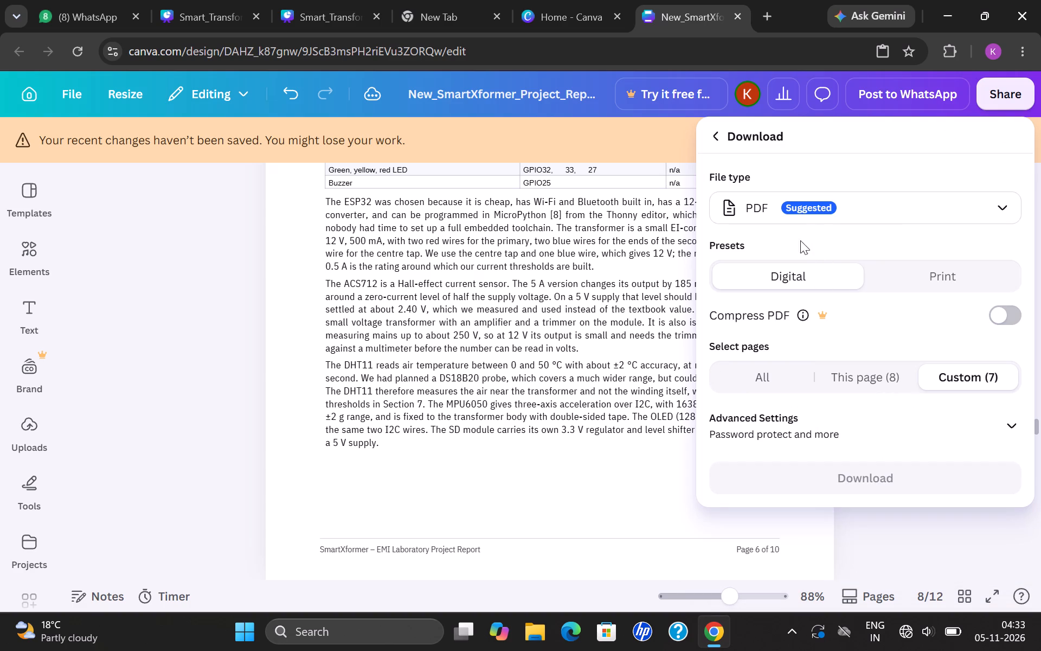
pyautogui.click(824, 211)
pyautogui.scroll(-4, 840, 466)
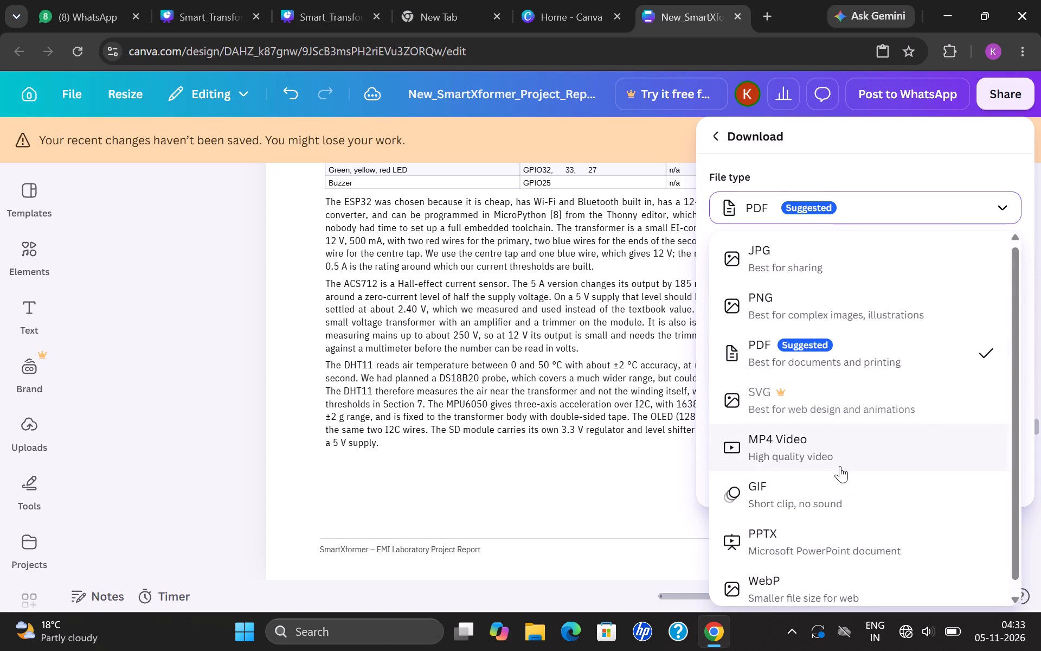
pyautogui.click(586, 508)
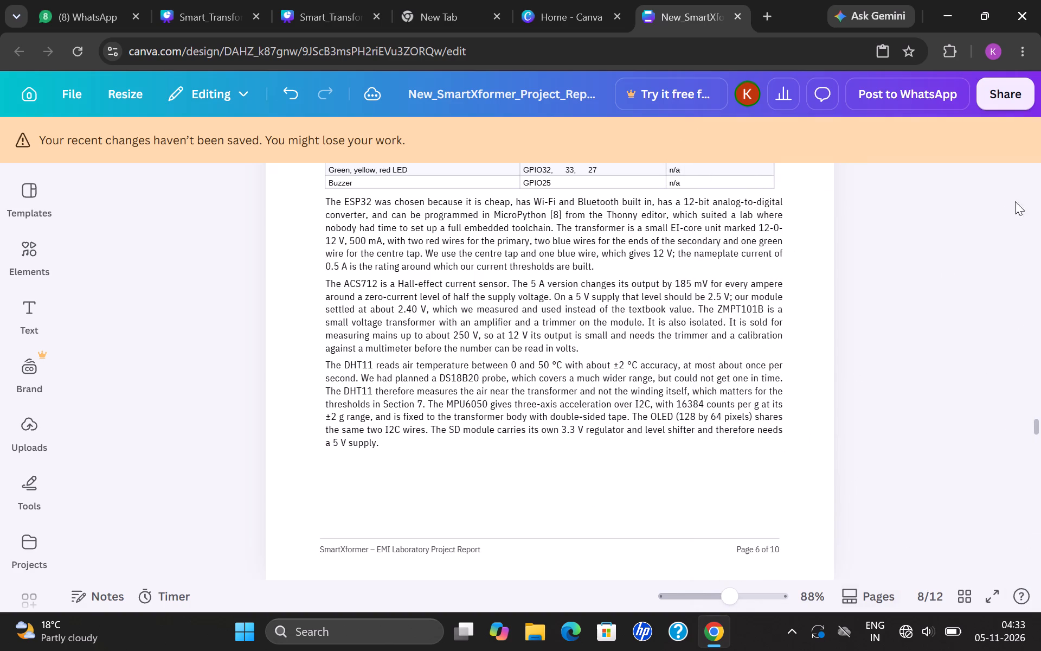
# Reopen the report's sharing options and look through them.
pyautogui.click(1009, 95)
pyautogui.scroll(-1, 851, 401)
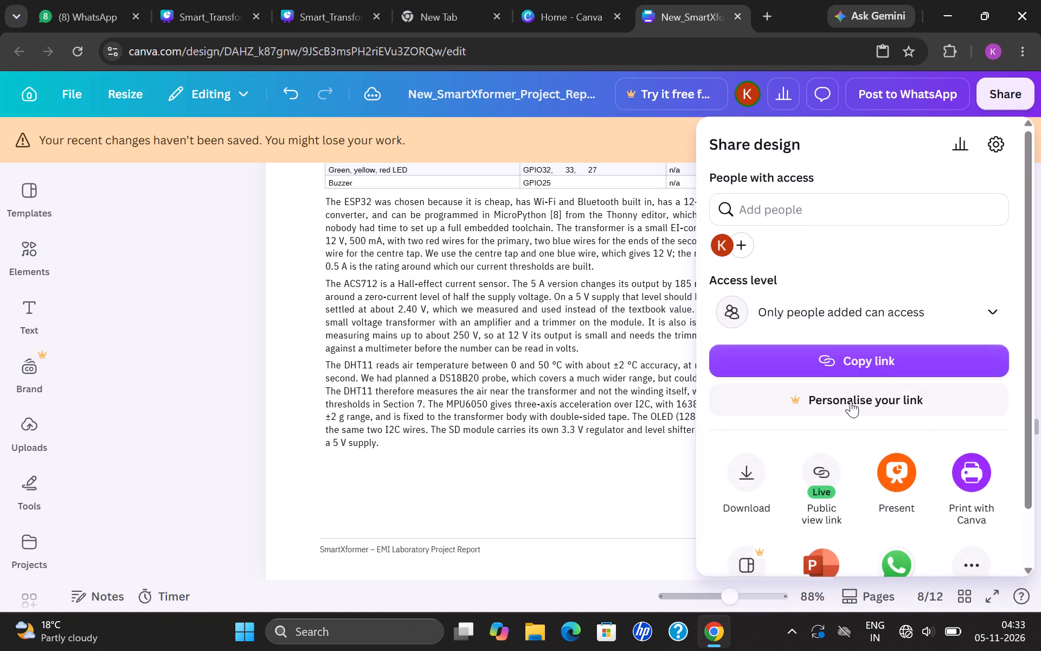
# Choose Google Drive as the save destination from the full list of publishing options and open its app.
pyautogui.scroll(-2, 851, 401)
pyautogui.click(970, 499)
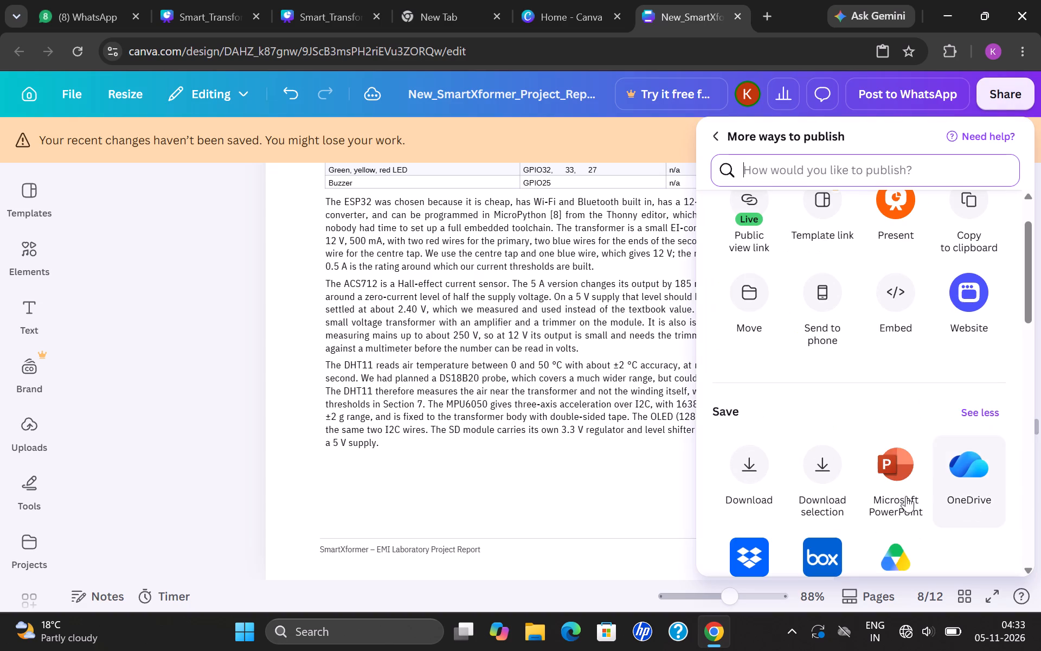
pyautogui.scroll(-1, 885, 518)
pyautogui.click(893, 473)
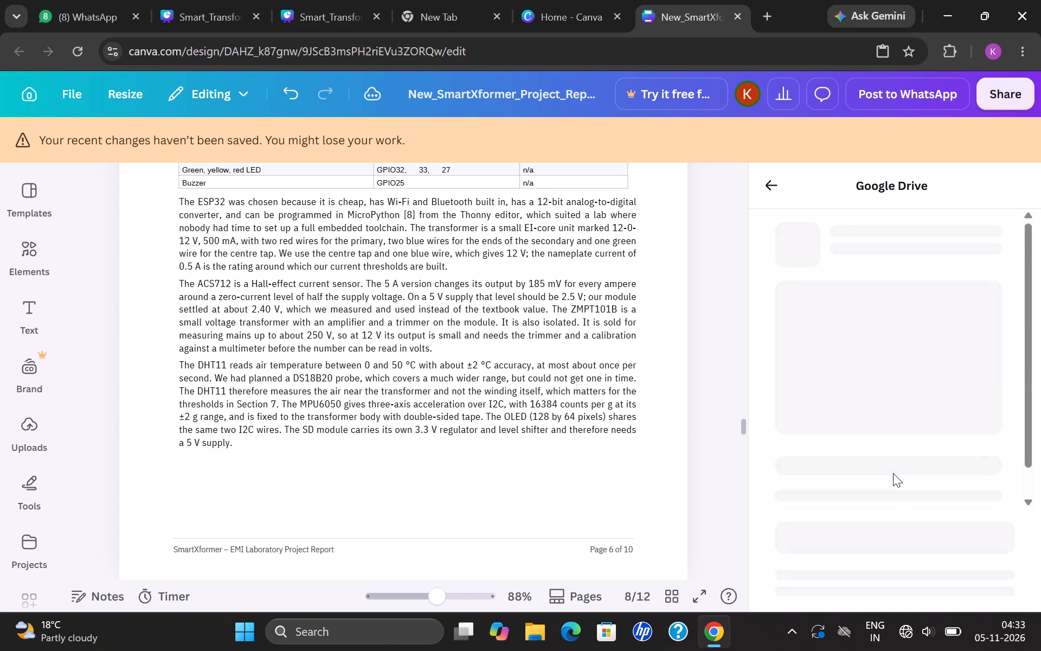
pyautogui.scroll(-1, 868, 456)
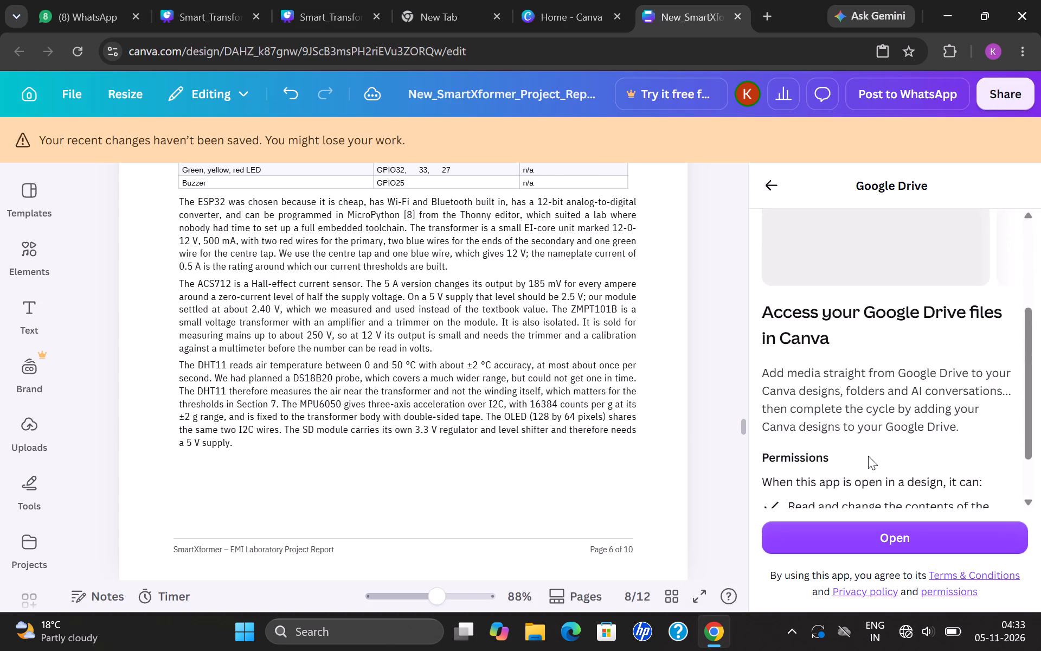
pyautogui.scroll(-4, 868, 456)
pyautogui.click(889, 535)
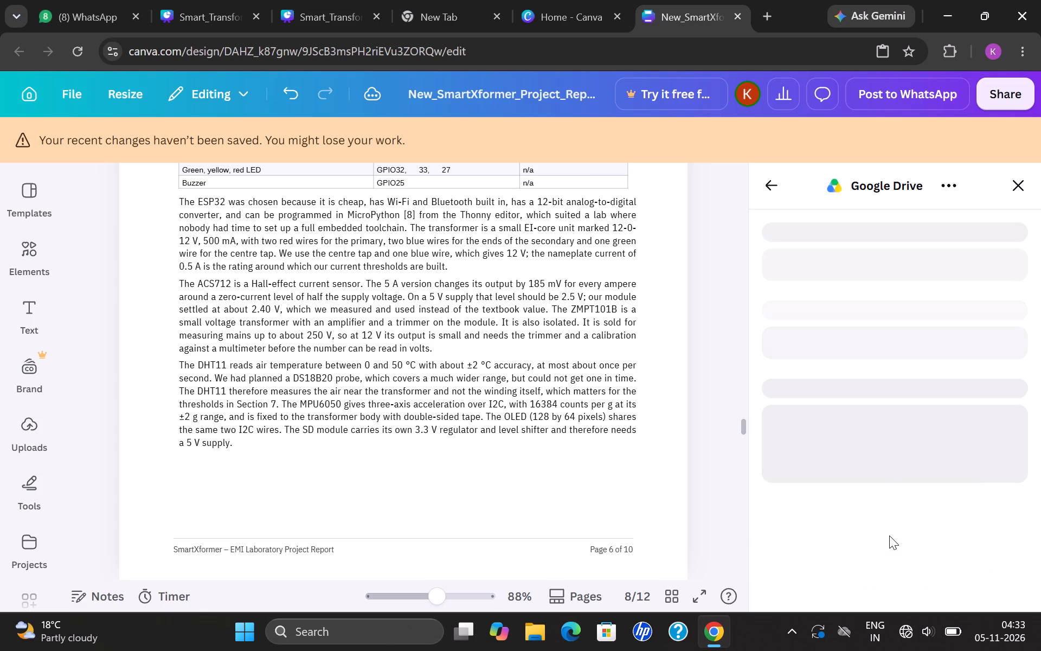
# Look back through the report from page 8 to the cover page, and forward again to the Acknowledgement on page 4.
pyautogui.scroll(2, 452, 431)
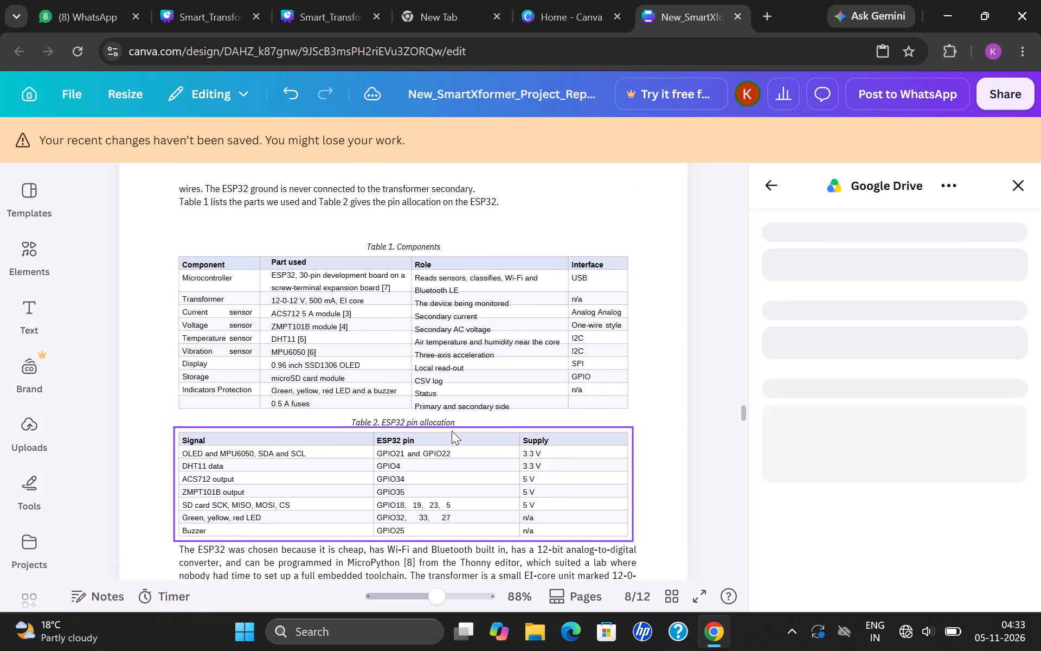
pyautogui.scroll(2, 452, 431)
pyautogui.scroll(6, 454, 474)
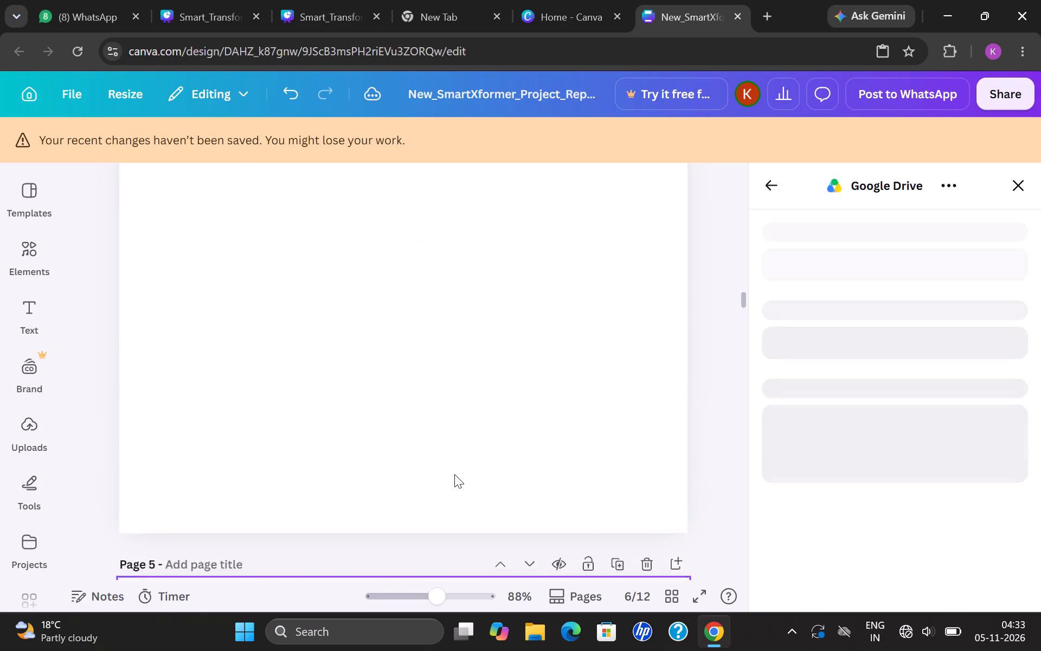
pyautogui.scroll(6, 454, 474)
pyautogui.scroll(-1, 454, 474)
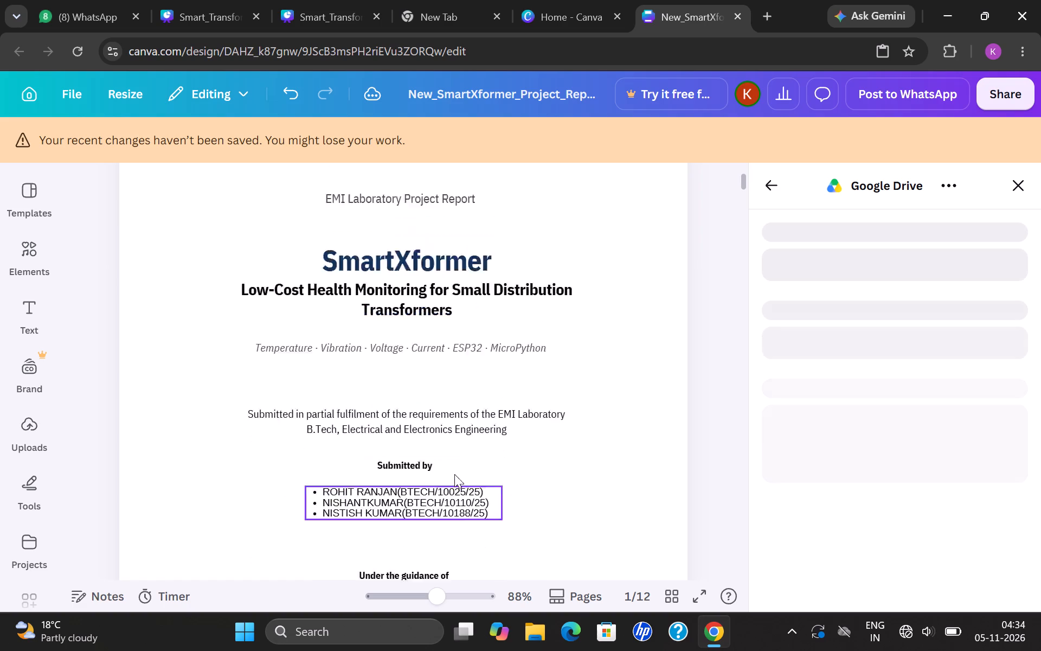
pyautogui.scroll(-2, 454, 474)
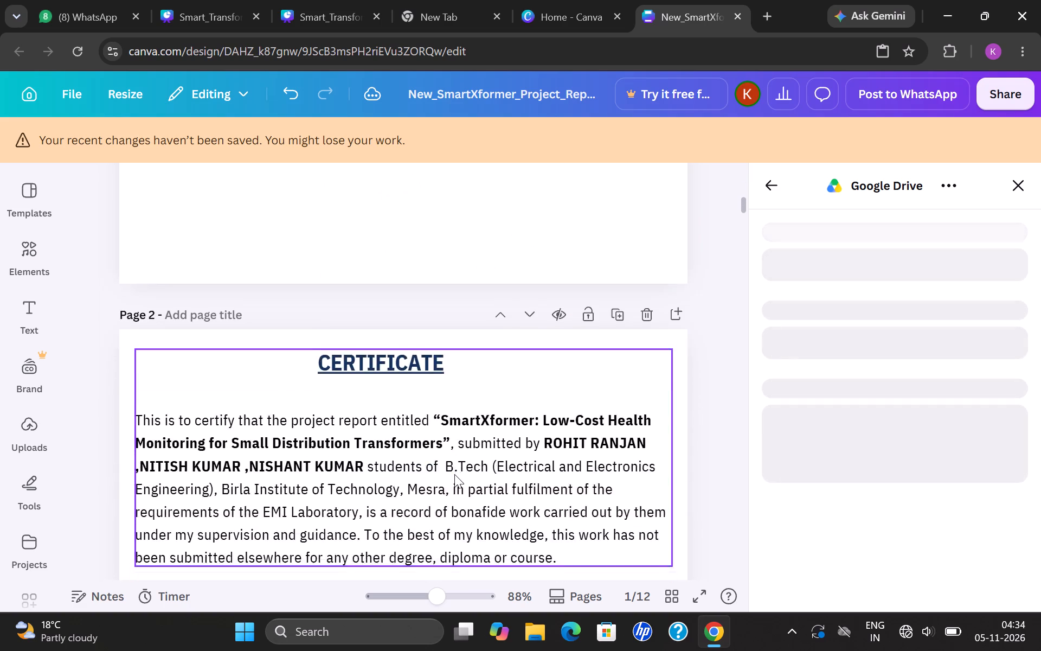
pyautogui.scroll(-3, 454, 474)
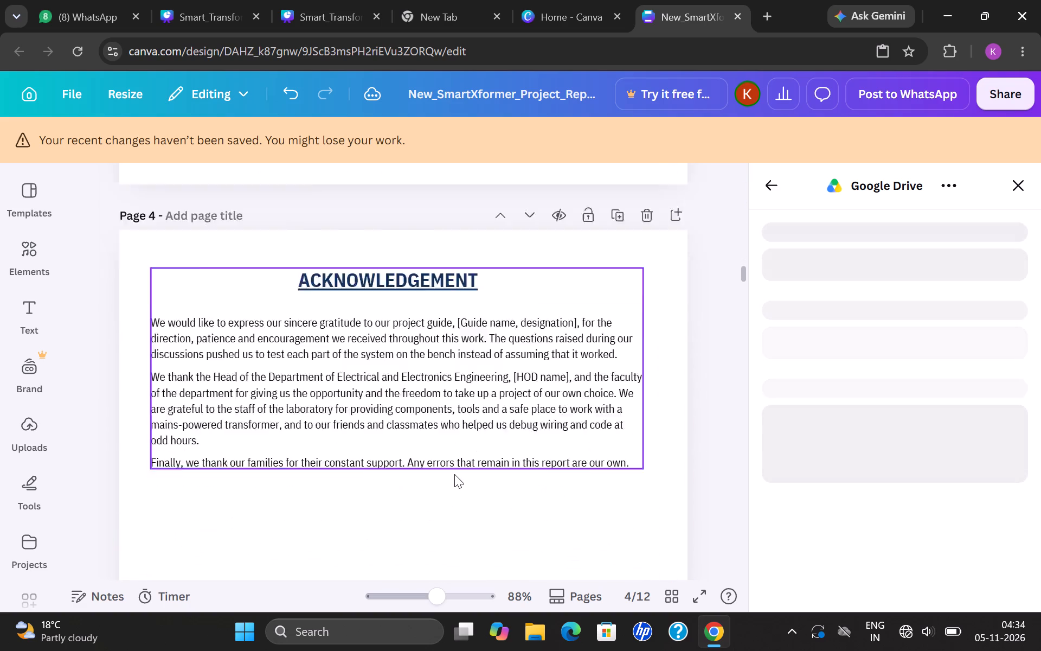
pyautogui.scroll(-2, 454, 474)
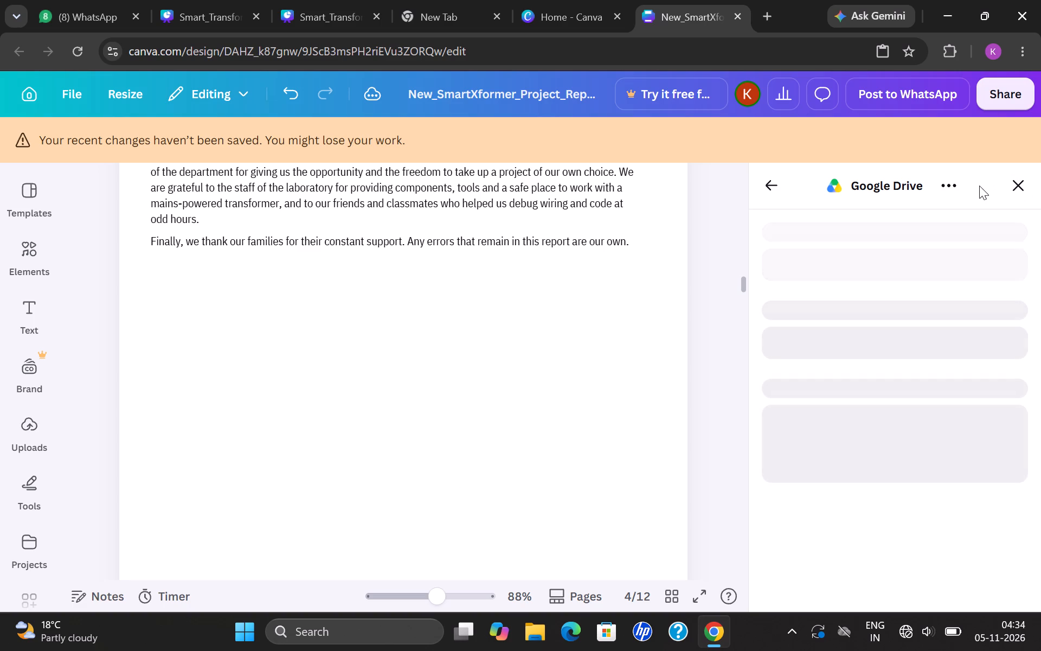
# Open the additional options for the Google Drive app.
pyautogui.click(946, 182)
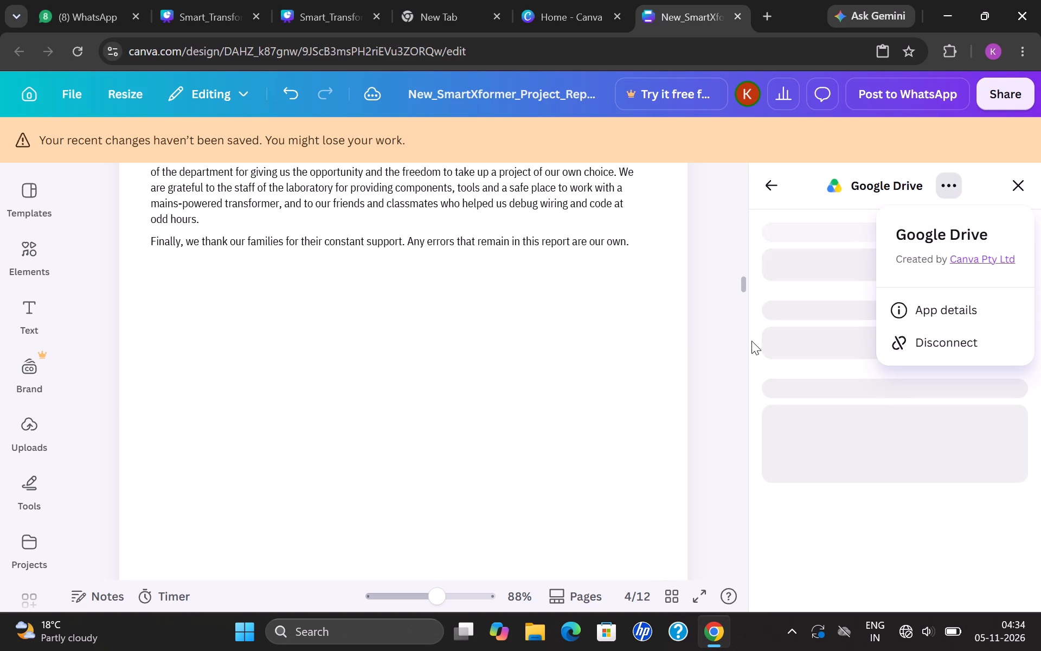
# Open the system's Wi-Fi network list and restart the wireless connection by switching Wi-Fi off and back on.
pyautogui.click(722, 352)
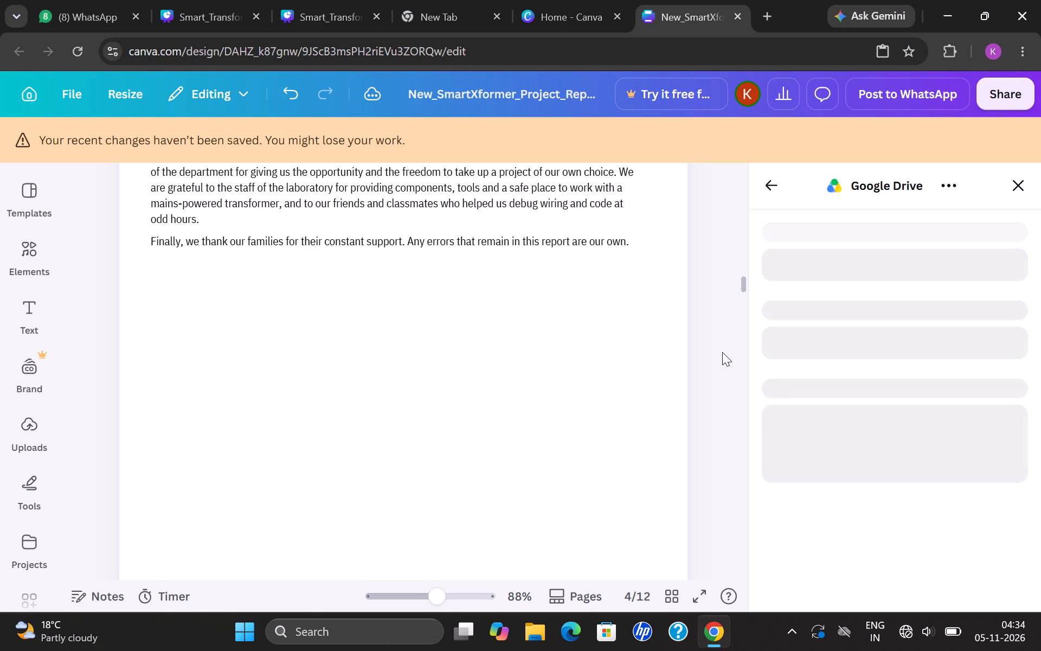
pyautogui.click(916, 642)
pyautogui.click(952, 649)
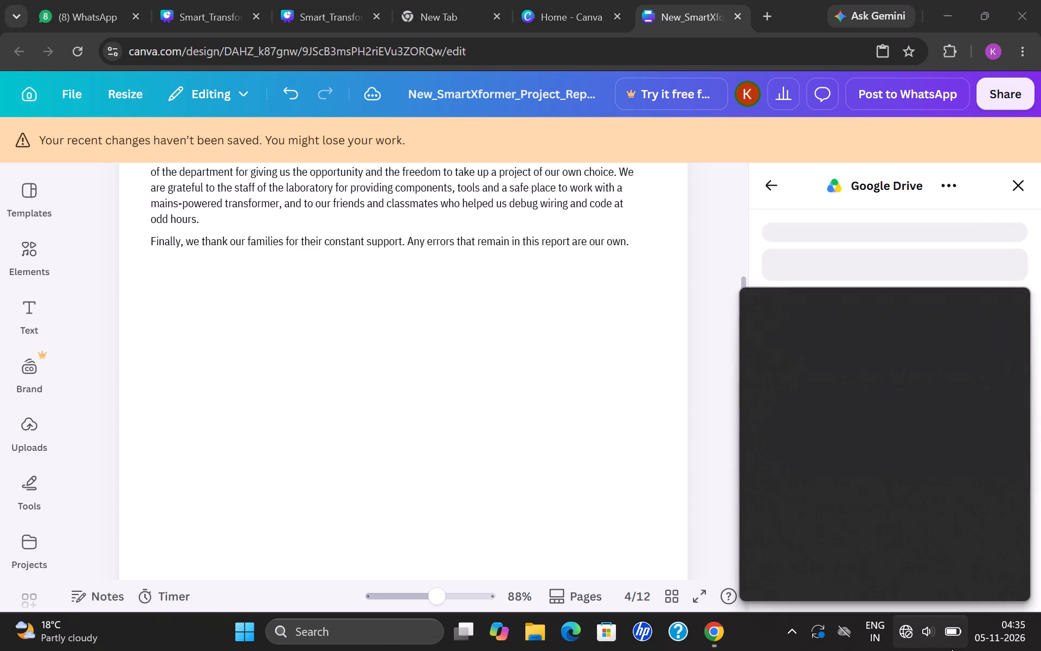
pyautogui.click(809, 321)
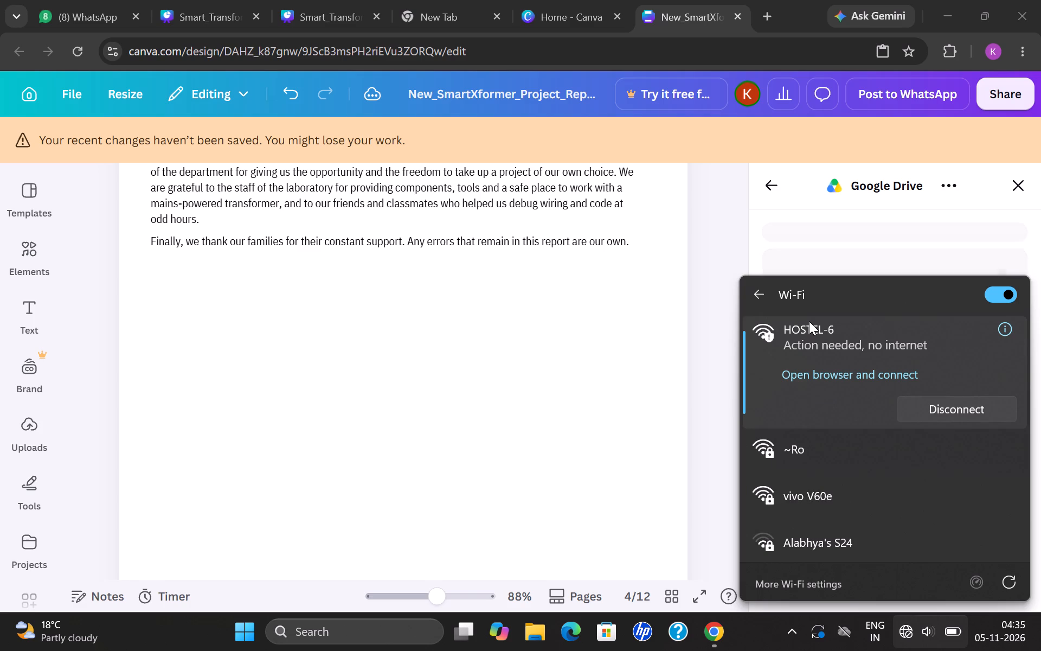
pyautogui.scroll(-4, 802, 475)
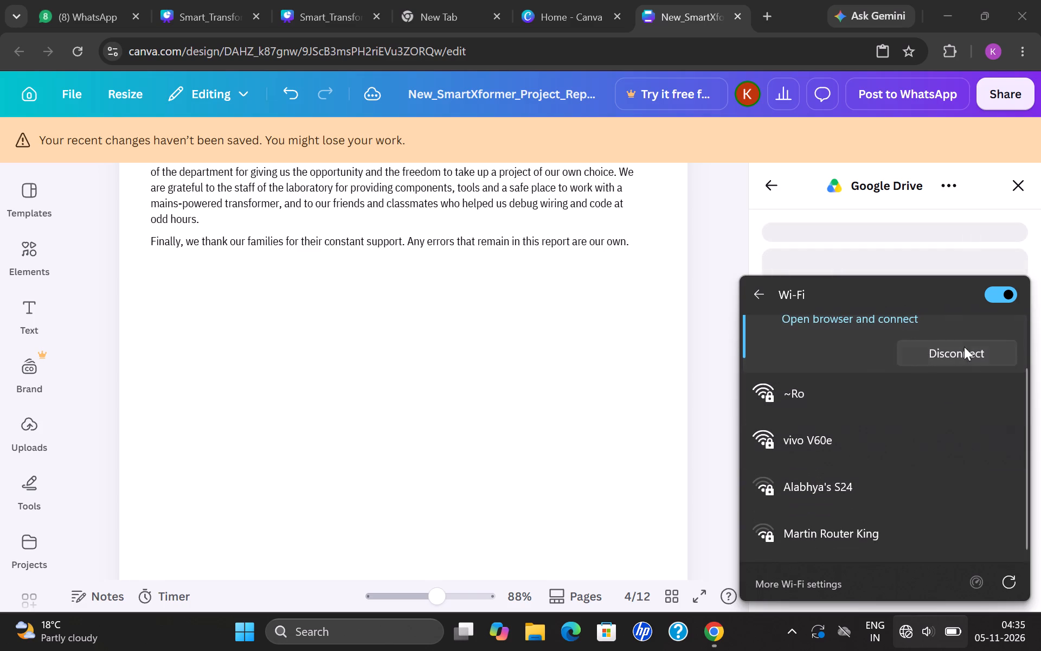
pyautogui.click(997, 293)
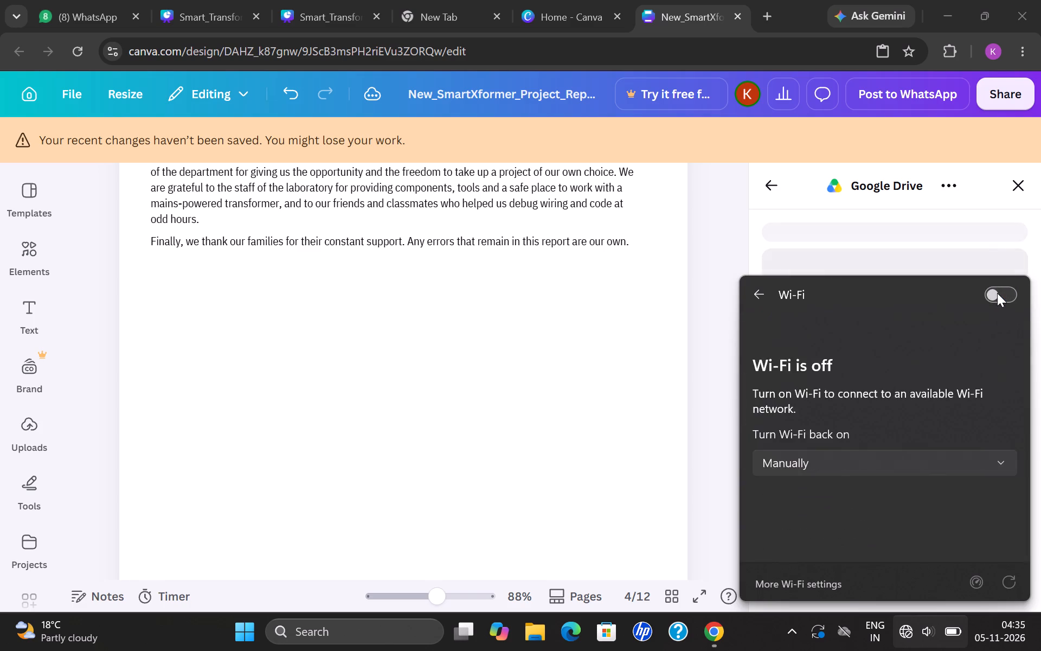
pyautogui.click(997, 293)
pyautogui.scroll(5, 882, 401)
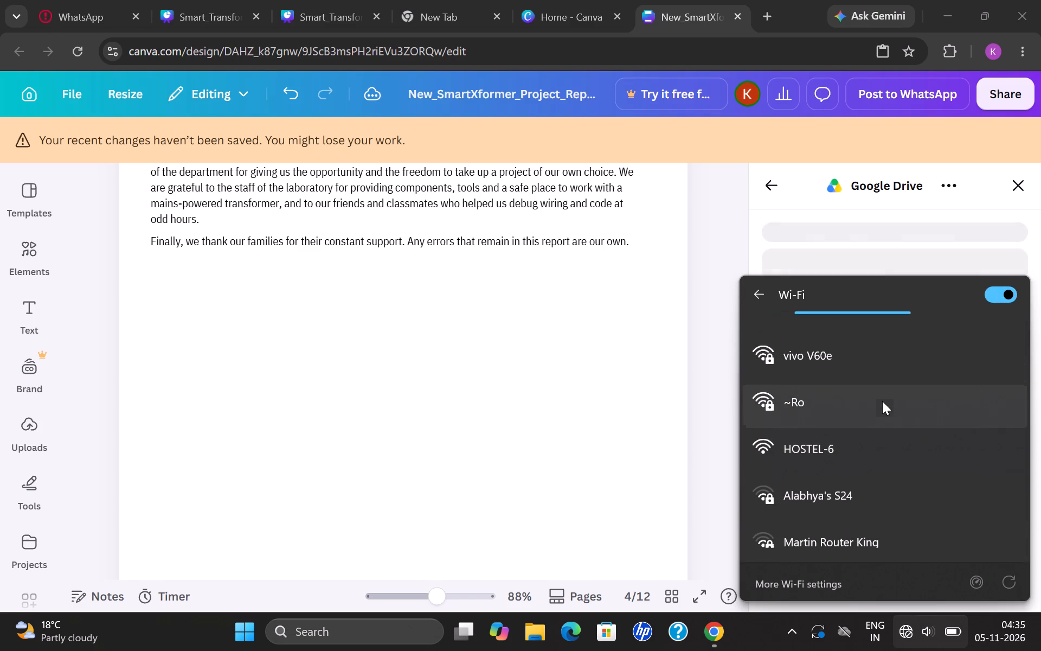
pyautogui.click(566, 382)
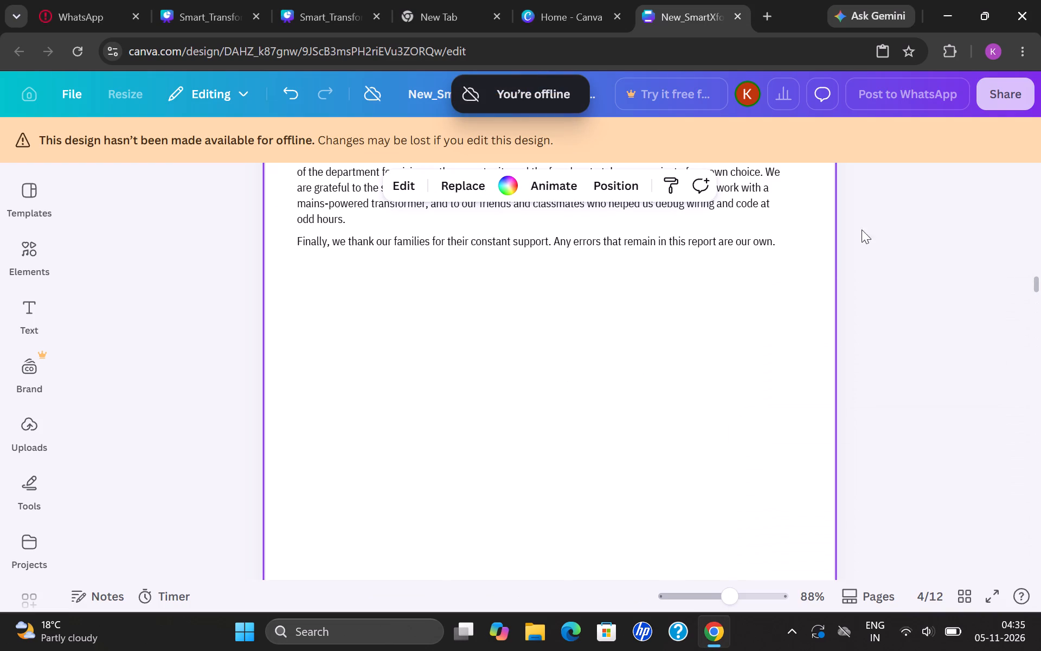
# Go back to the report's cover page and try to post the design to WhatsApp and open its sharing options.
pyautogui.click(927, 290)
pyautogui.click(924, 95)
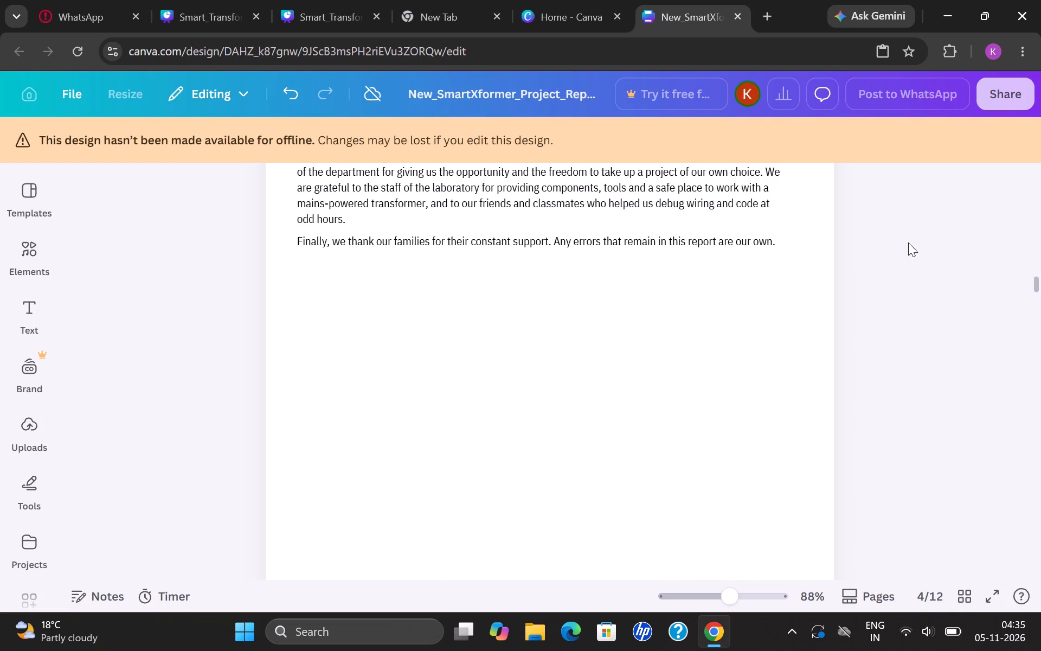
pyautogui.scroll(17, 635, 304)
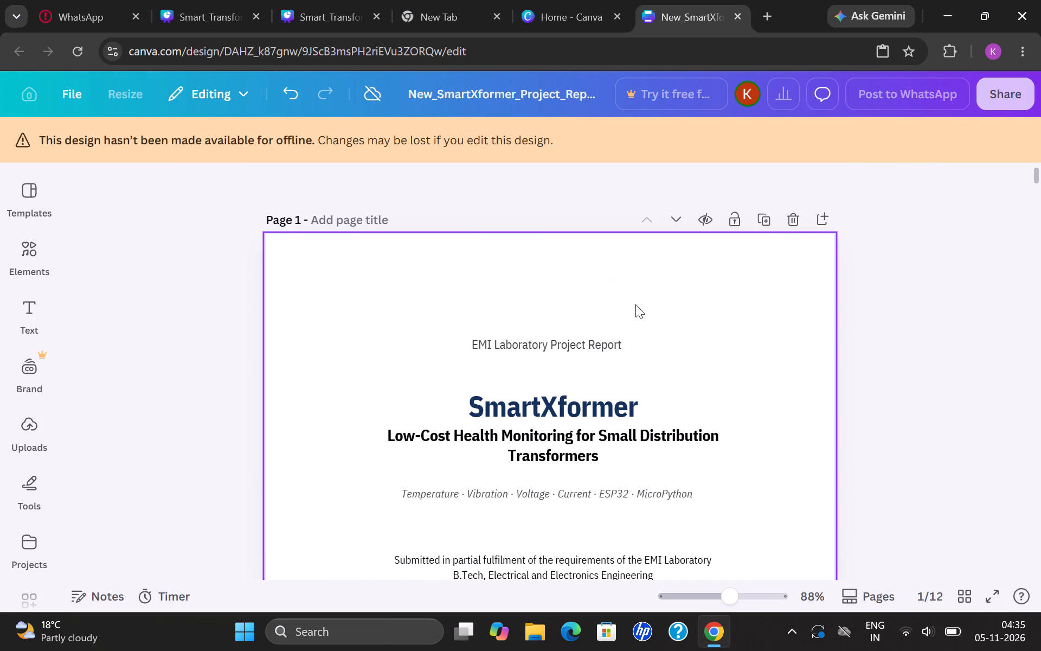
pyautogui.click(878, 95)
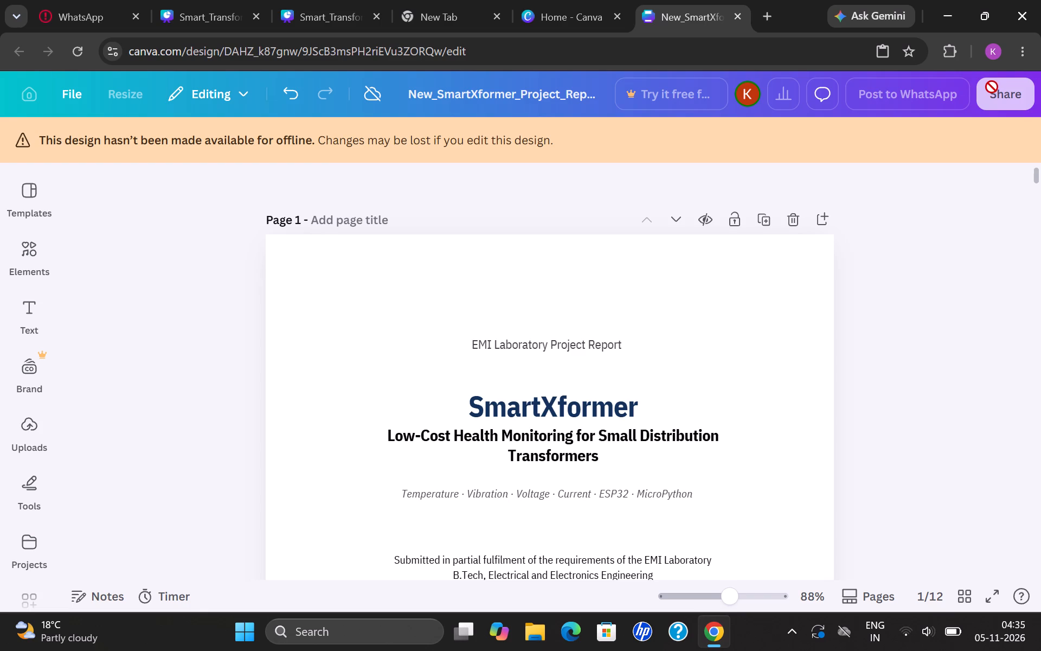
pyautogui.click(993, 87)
# Connect the computer to the ~Ro Wi-Fi network and return to the report.
pyautogui.click(921, 632)
pyautogui.click(813, 335)
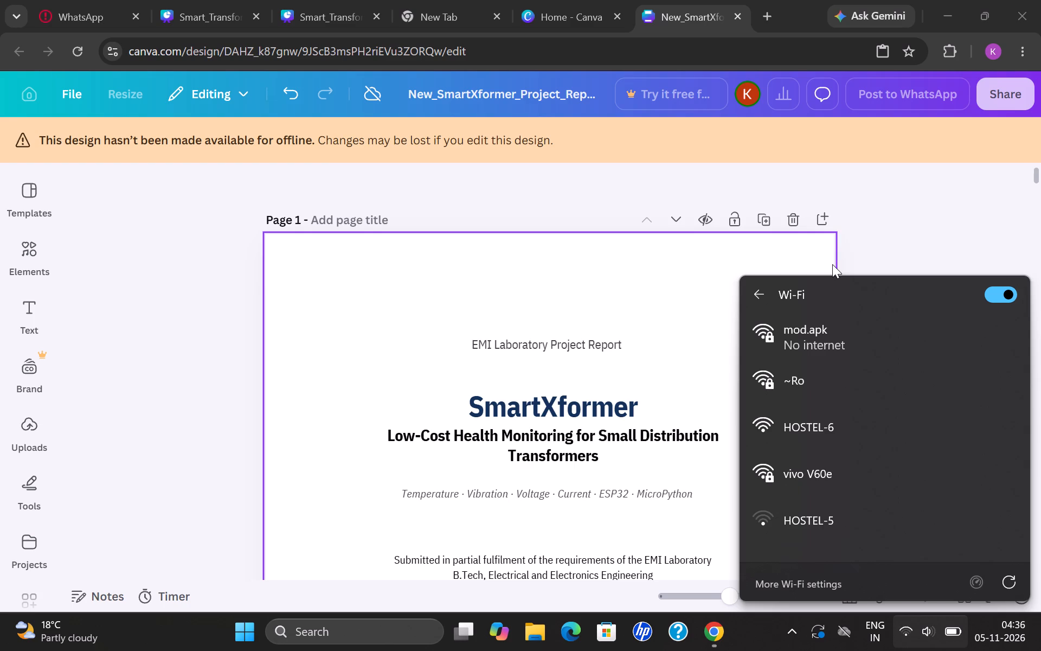
pyautogui.click(807, 386)
pyautogui.click(937, 452)
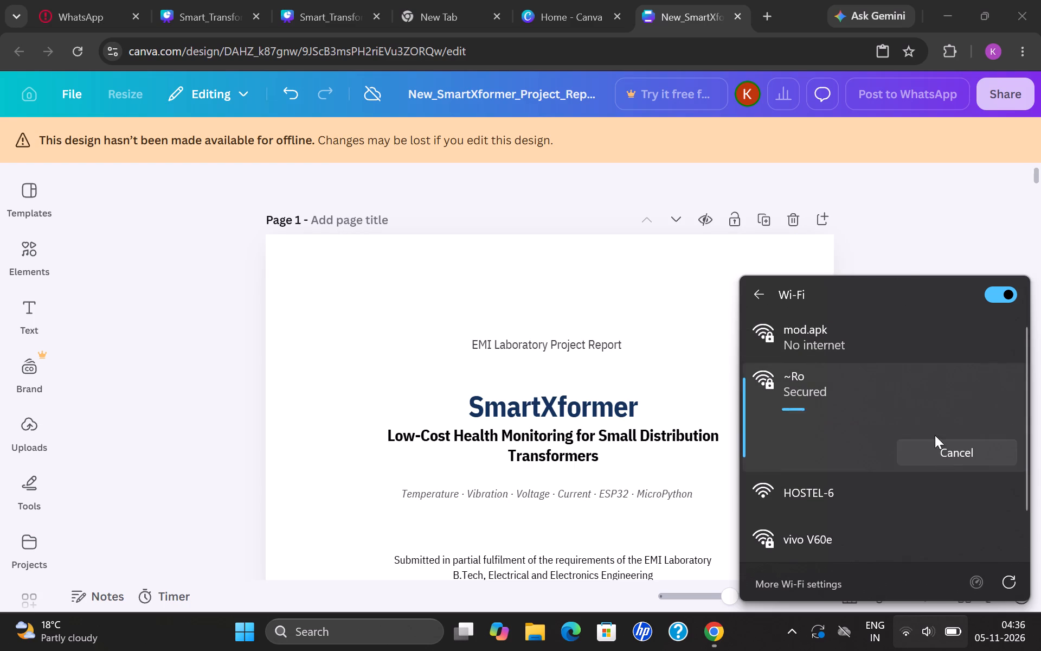
pyautogui.click(890, 209)
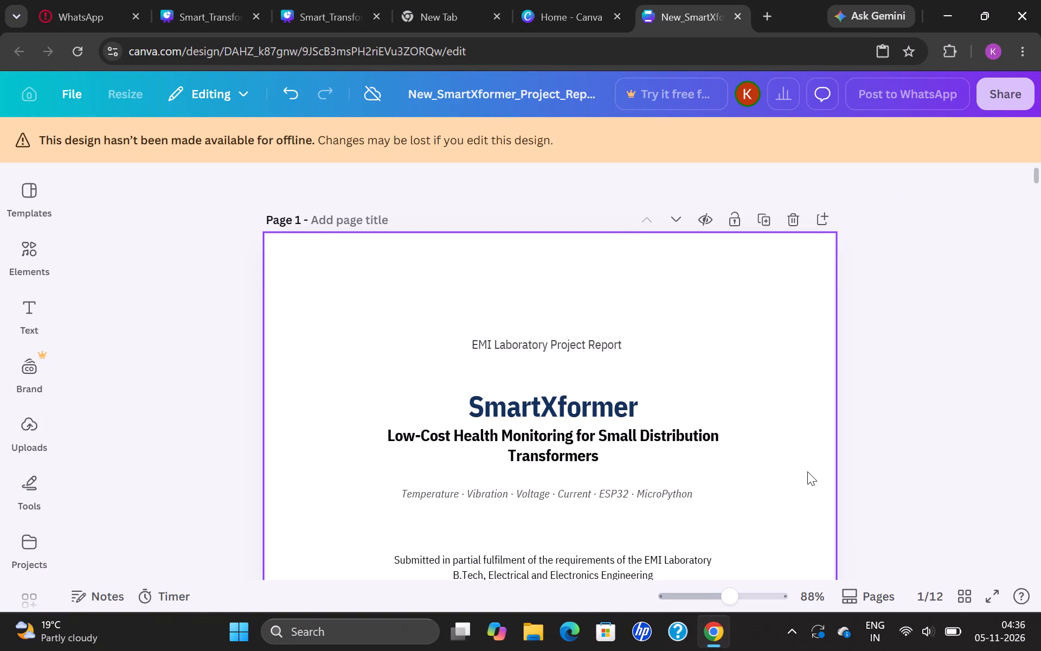
# Share the design by choosing Google Drive as the save destination from the full list of publishing options.
pyautogui.click(1013, 87)
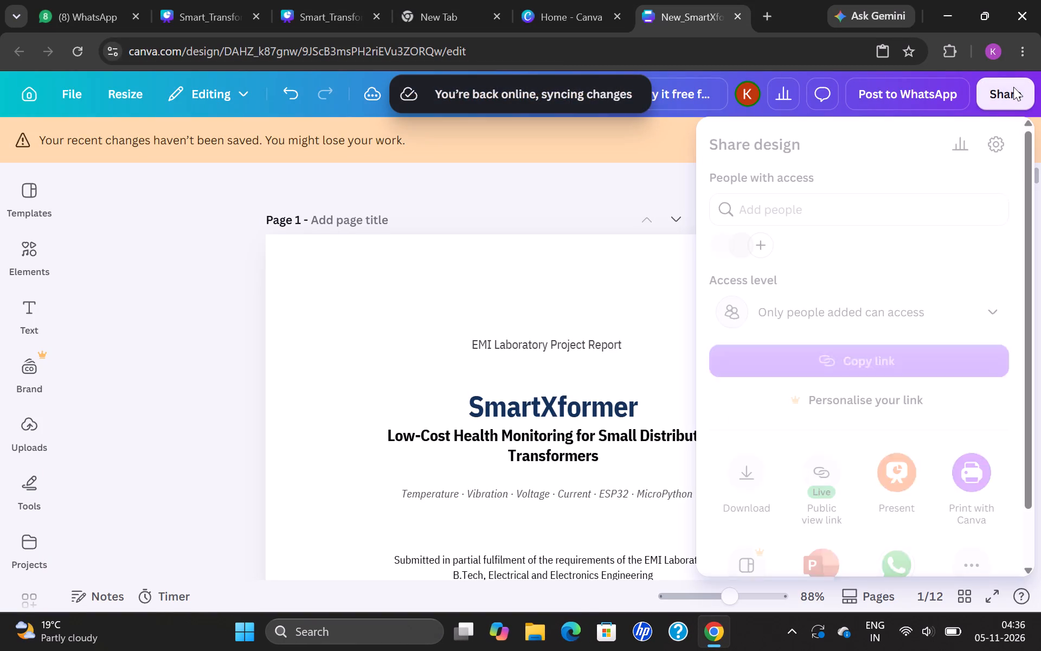
pyautogui.scroll(-2, 870, 474)
pyautogui.click(951, 500)
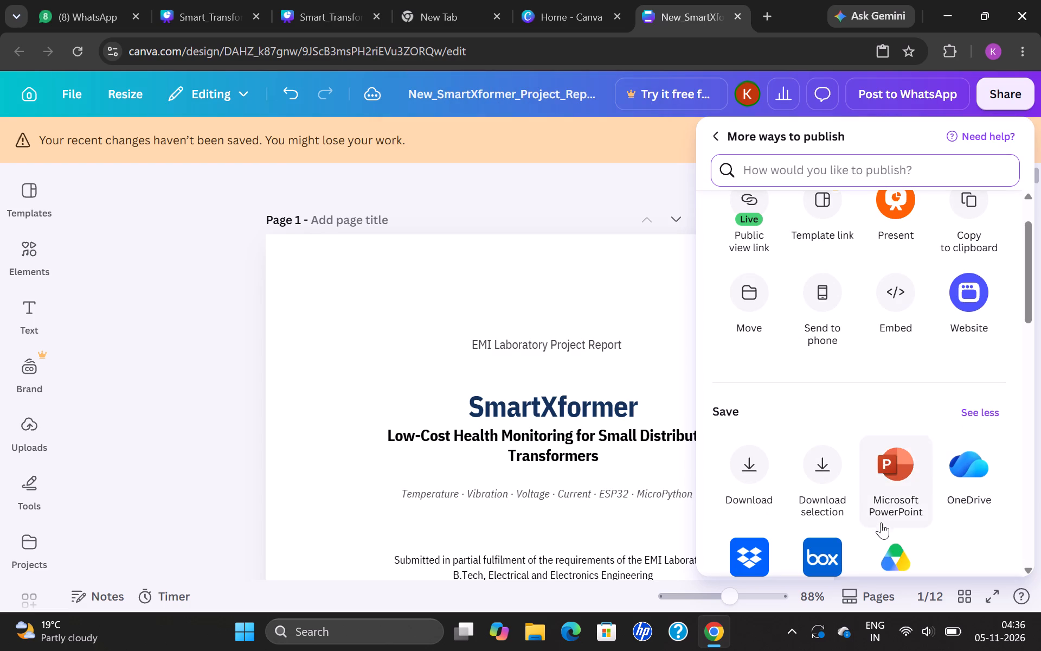
pyautogui.click(899, 556)
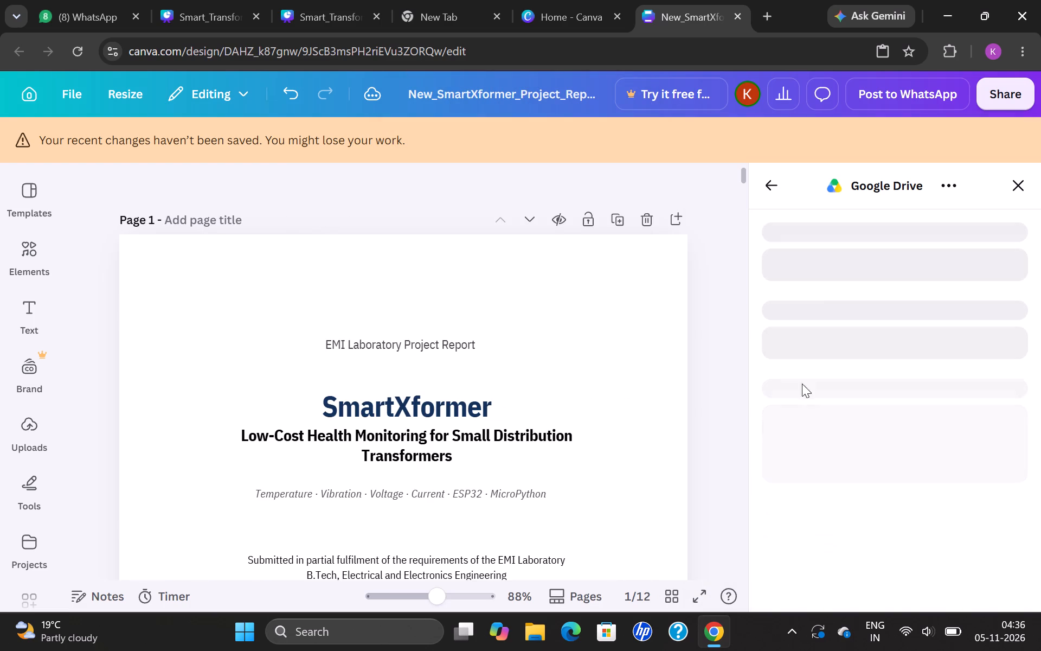